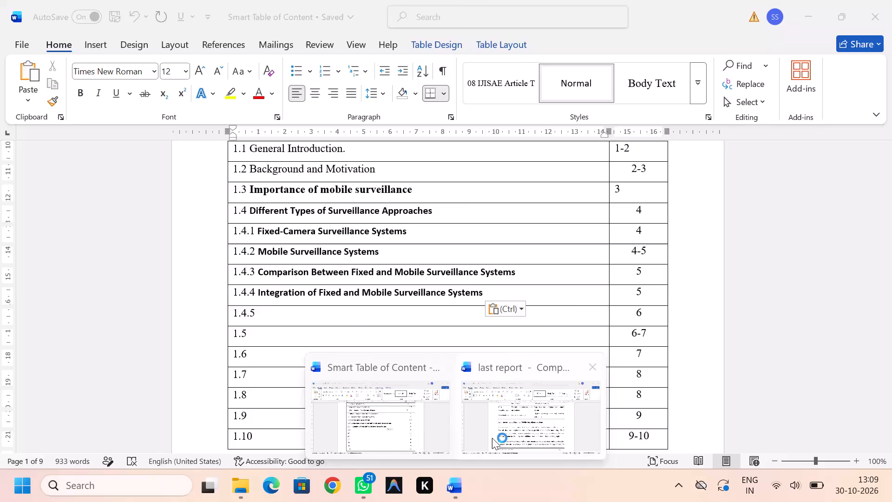
Copy the 1.4.5 heading text "Application to the Proposed Smart Surveillance Robot" from the last report into row 1.4.5 of the contents table.
left_click(492, 436)
scroll(492, 436, "down", 1)
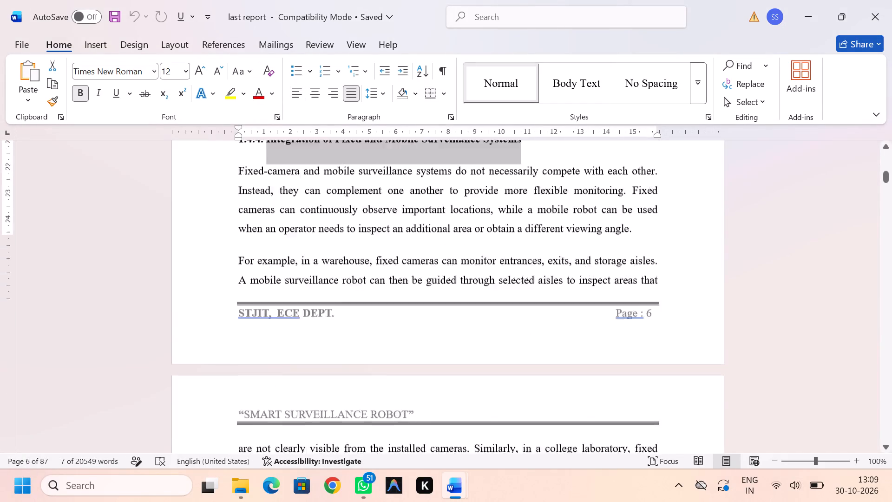
scroll(492, 436, "down", 2)
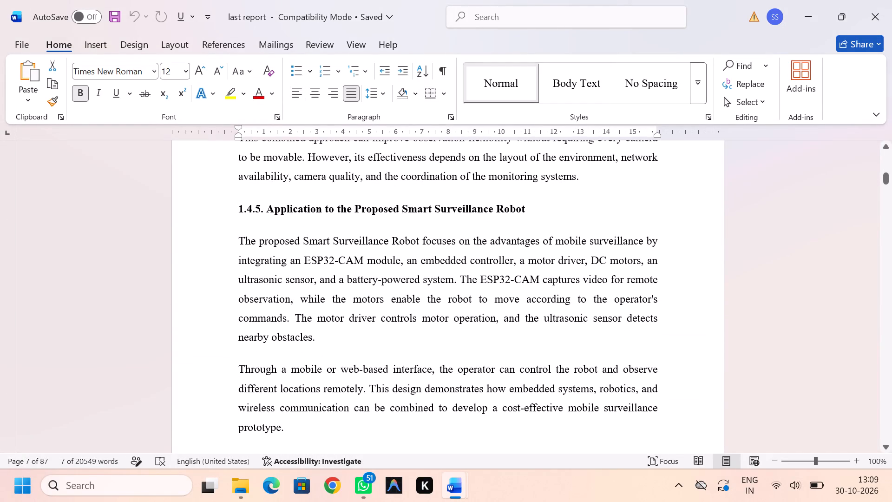
left_click_drag(524, 212, 366, 219)
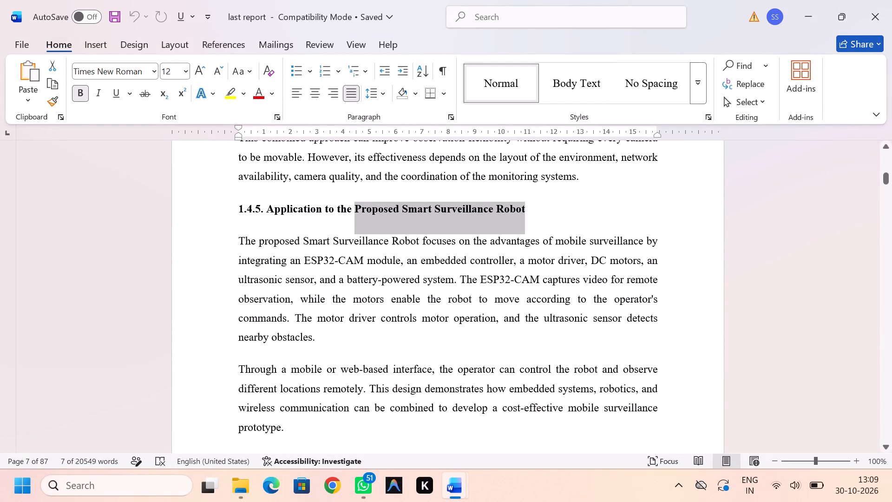
left_click_drag(366, 219, 292, 218)
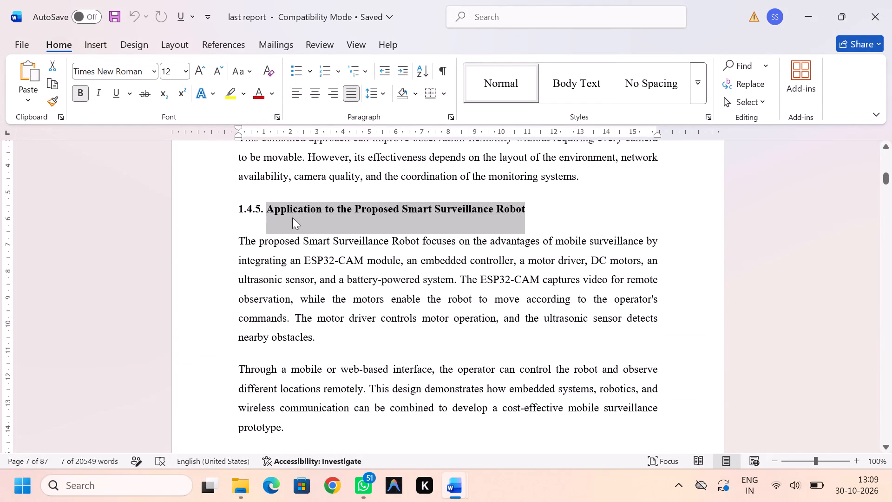
key("ctrl+c")
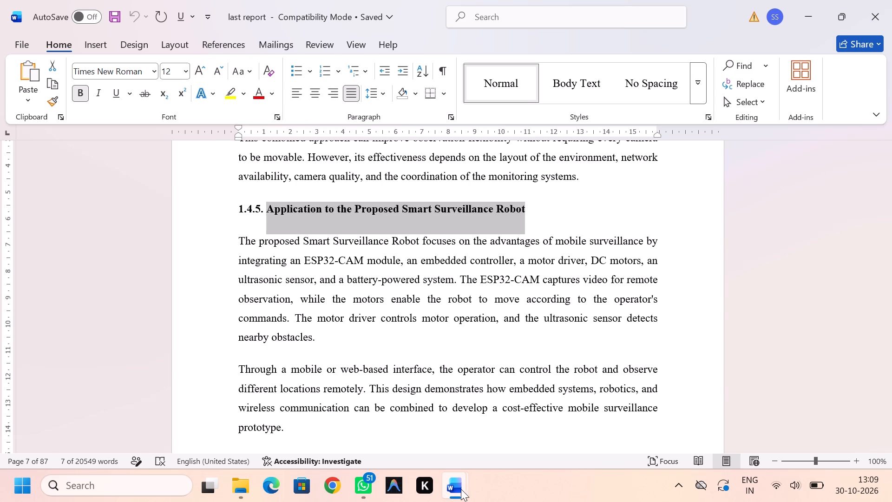
left_click(458, 489)
left_click(401, 439)
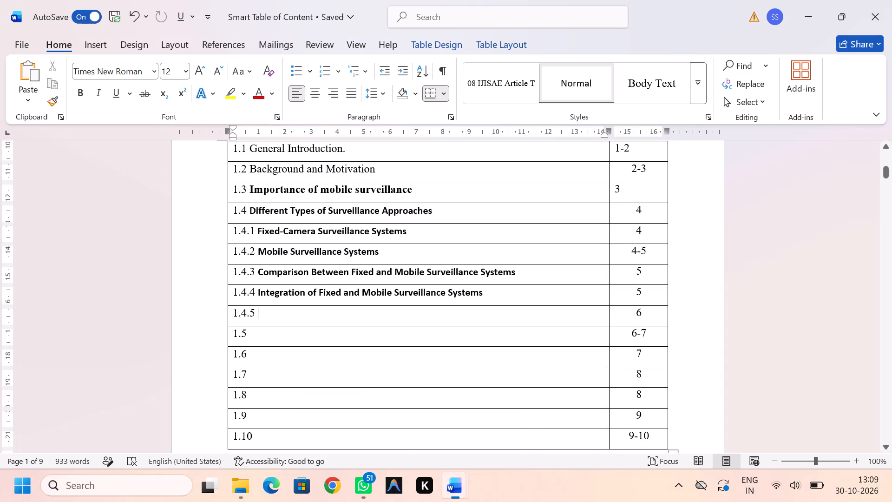
key("ctrl+v")
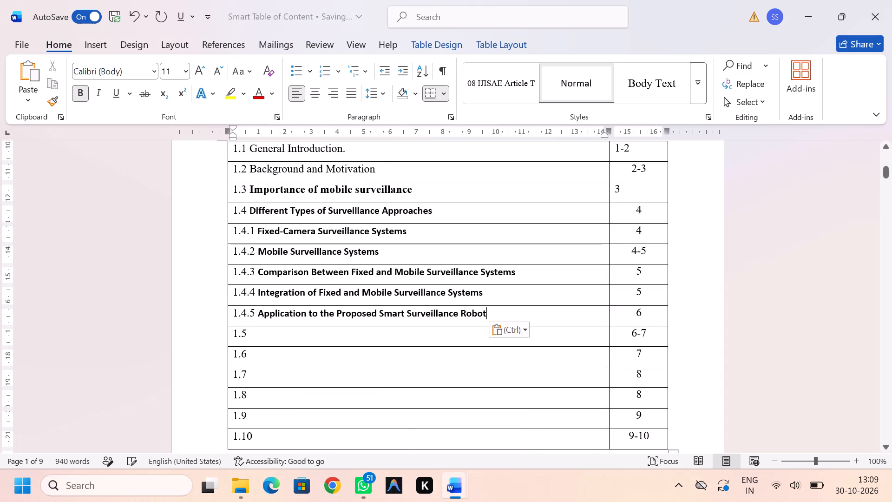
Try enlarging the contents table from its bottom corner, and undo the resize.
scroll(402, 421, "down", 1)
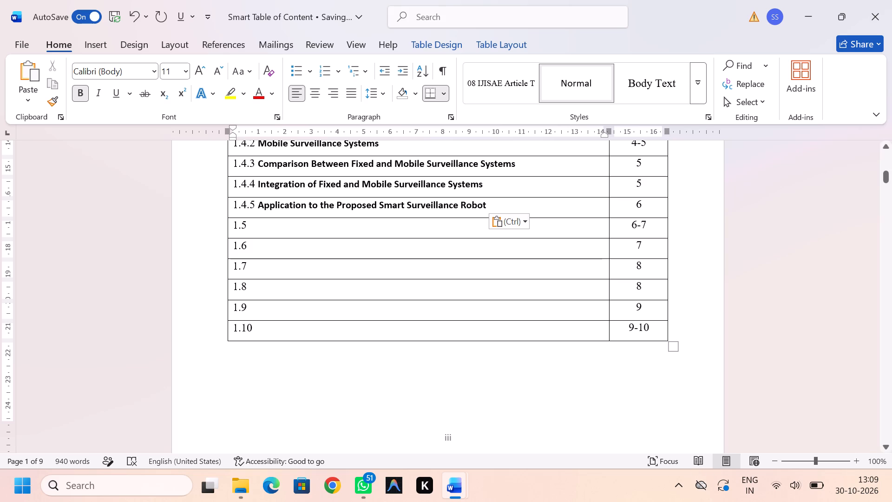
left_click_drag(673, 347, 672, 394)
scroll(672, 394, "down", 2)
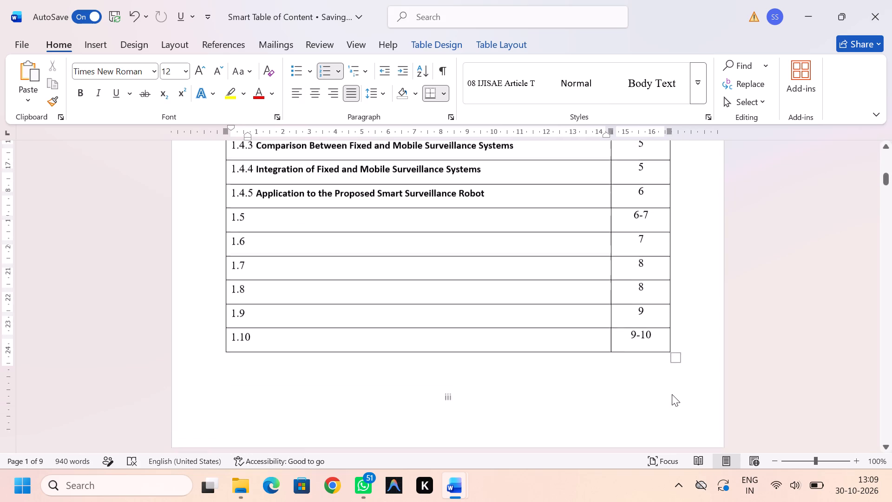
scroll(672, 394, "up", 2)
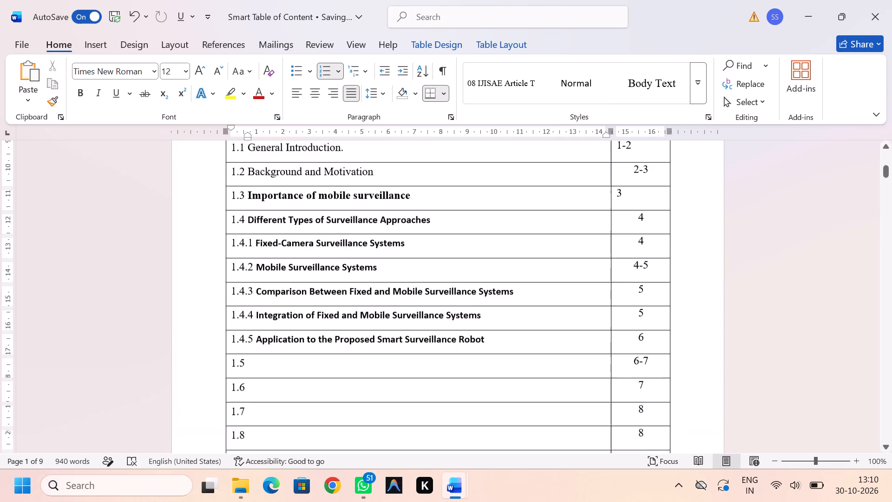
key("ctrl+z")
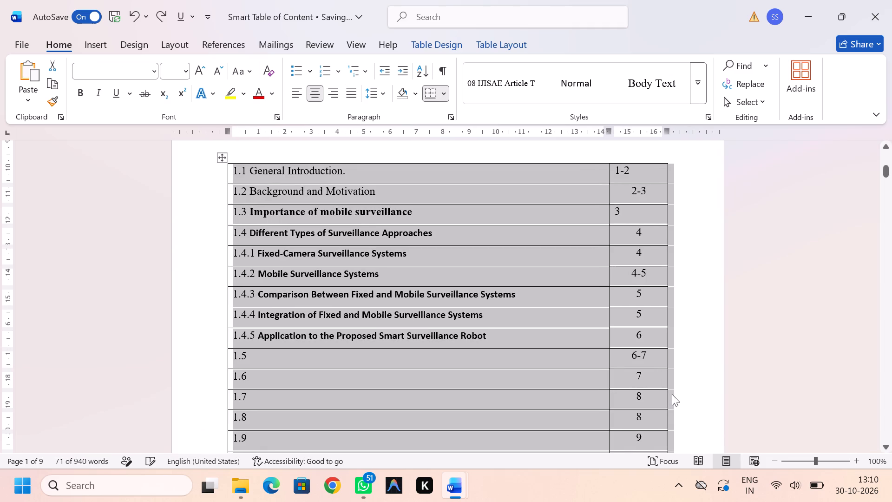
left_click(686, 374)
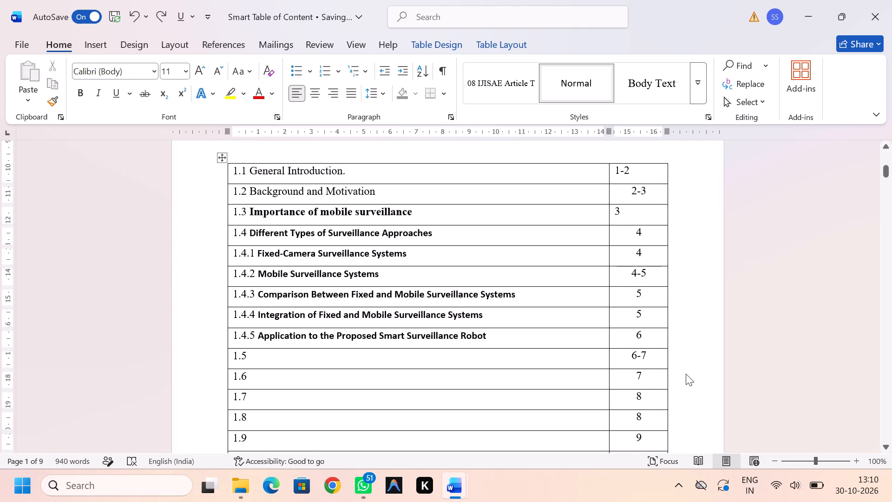
Copy the heading text "Challenges in Manual Monitoring" from the last report into row 1.5 of the contents table, removing the extra blank line.
scroll(686, 374, "down", 1)
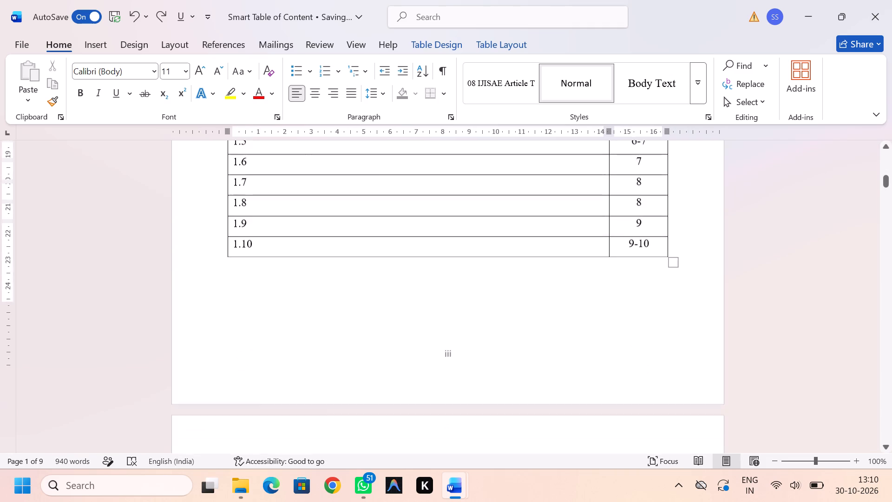
scroll(686, 374, "up", 1)
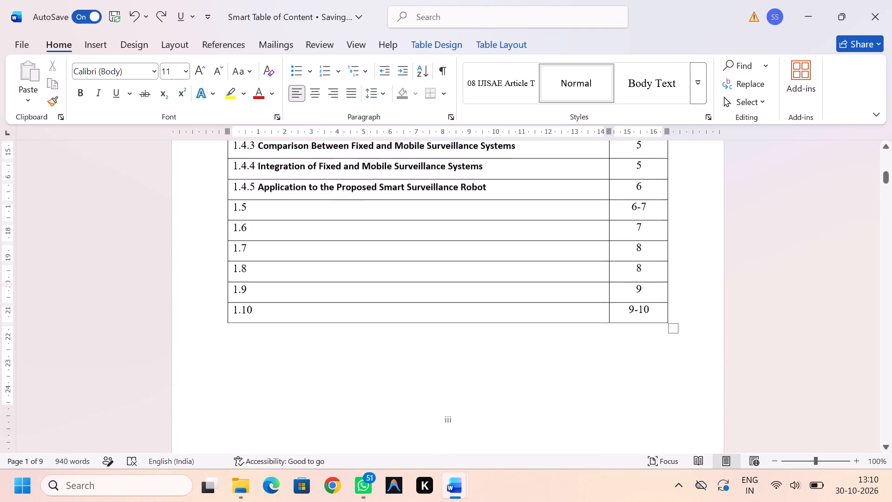
scroll(686, 374, "up", 1)
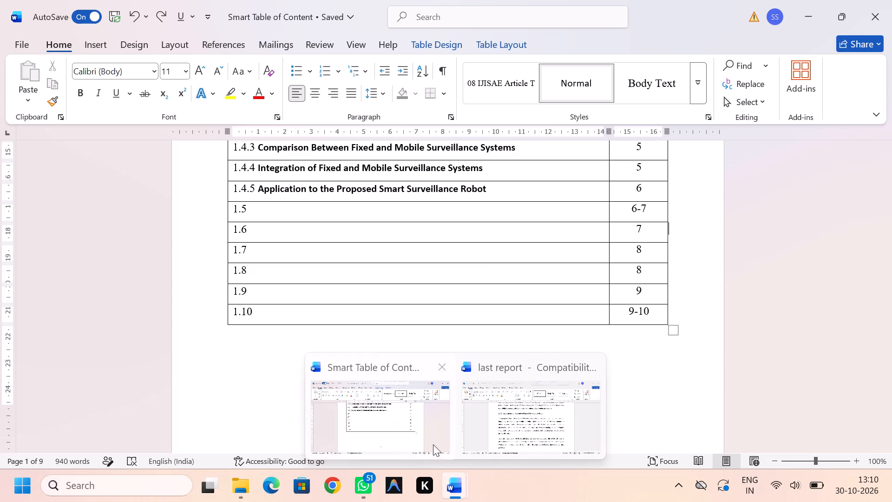
left_click(426, 436)
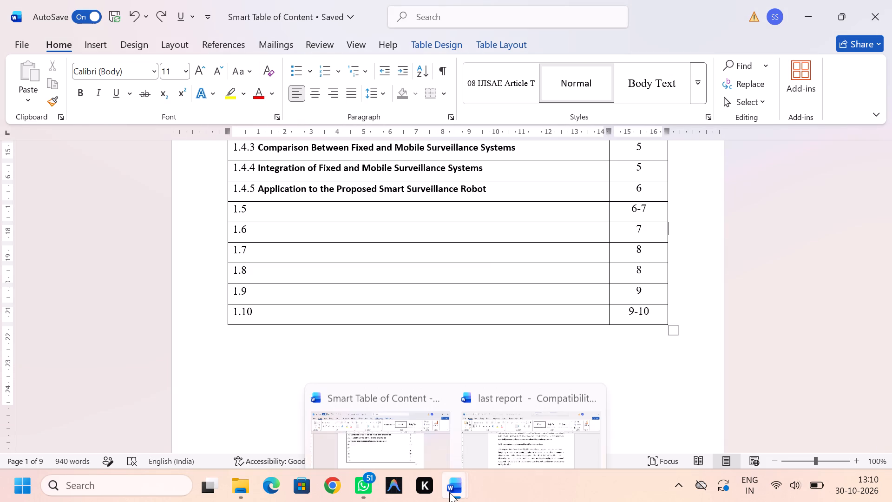
left_click(449, 492)
left_click(486, 433)
scroll(486, 433, "down", 1)
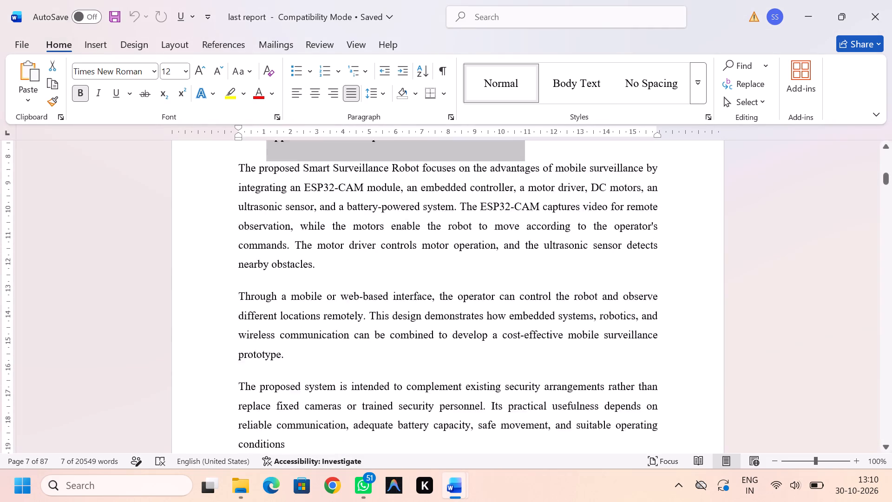
scroll(486, 433, "down", 2)
left_click_drag(427, 325, 276, 329)
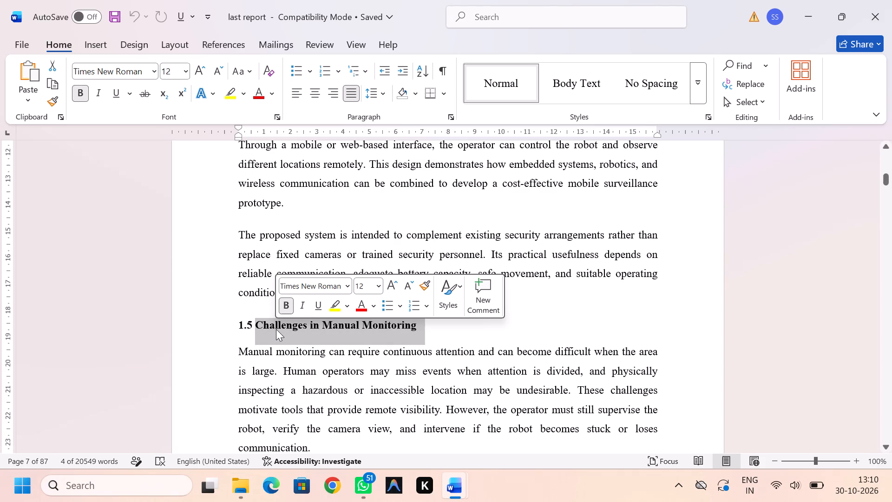
key("ctrl+c")
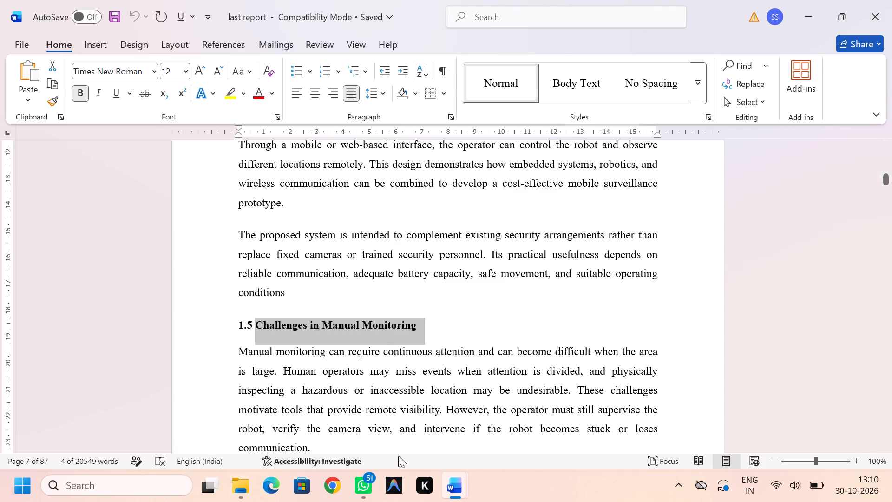
left_click(449, 489)
left_click(414, 424)
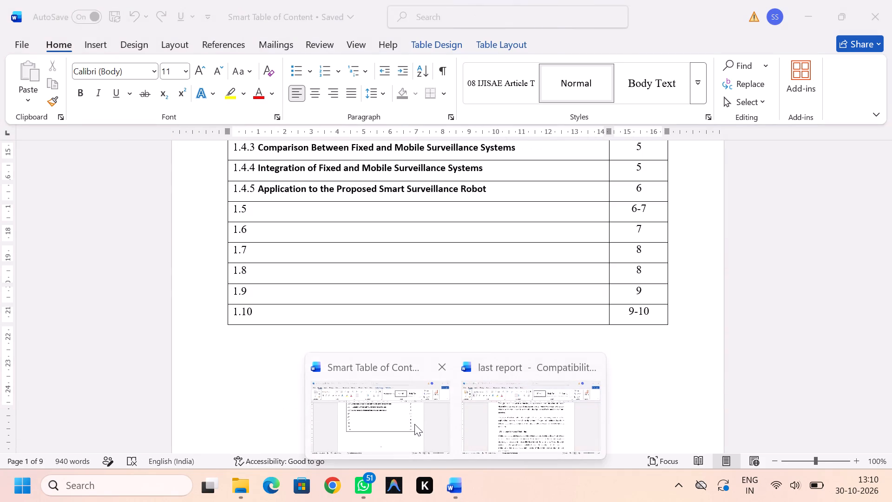
left_click(297, 218)
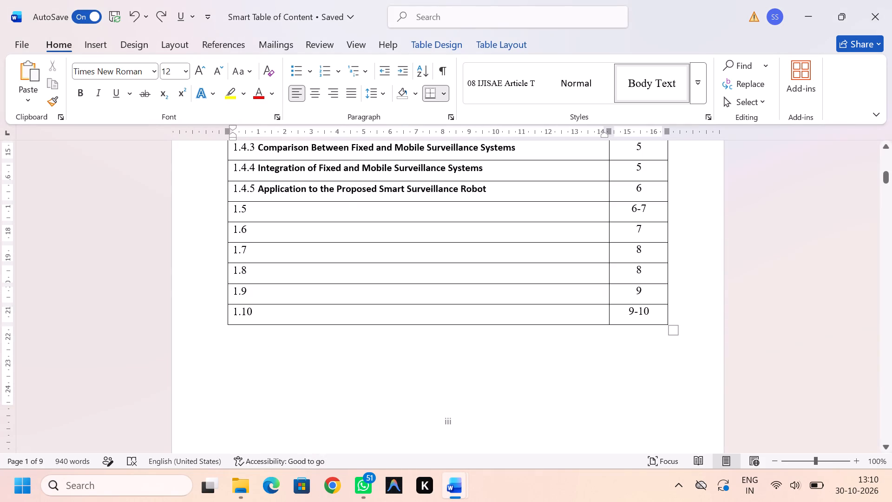
key("ctrl+v")
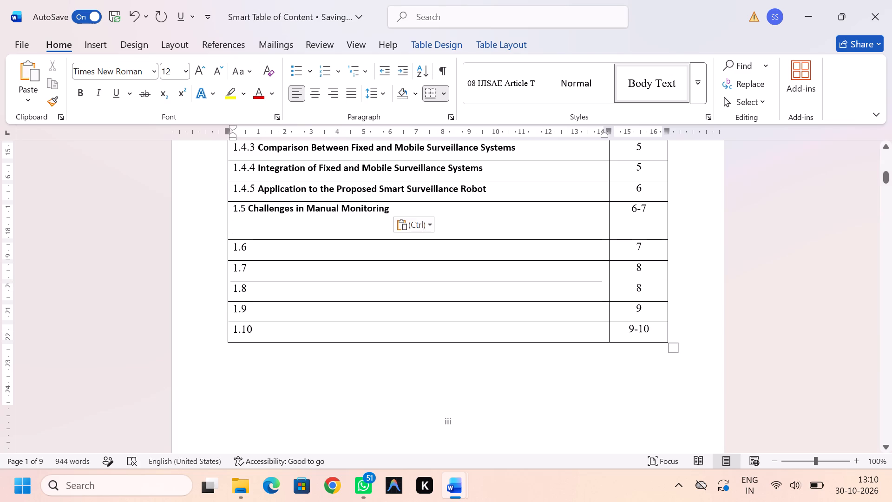
key("BackSpace")
left_click(274, 230)
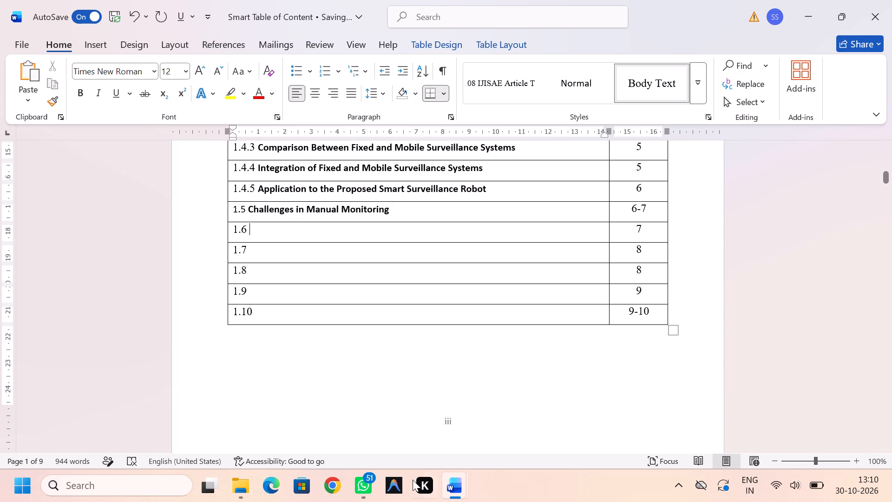
left_click(394, 214)
Look through section 1.5 of the last report for its numbered subsections, as far as the 1.6 heading.
left_click(328, 228)
left_click(455, 479)
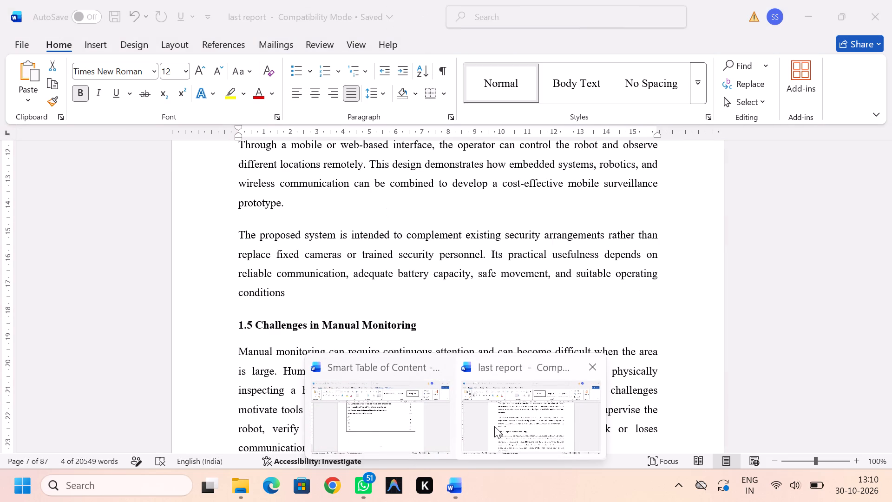
left_click(494, 426)
scroll(538, 325, "down", 1)
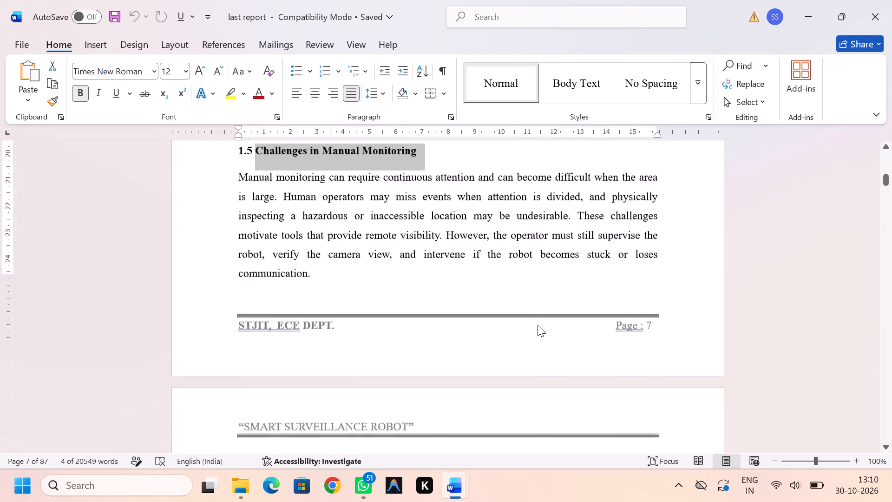
scroll(538, 325, "down", 3)
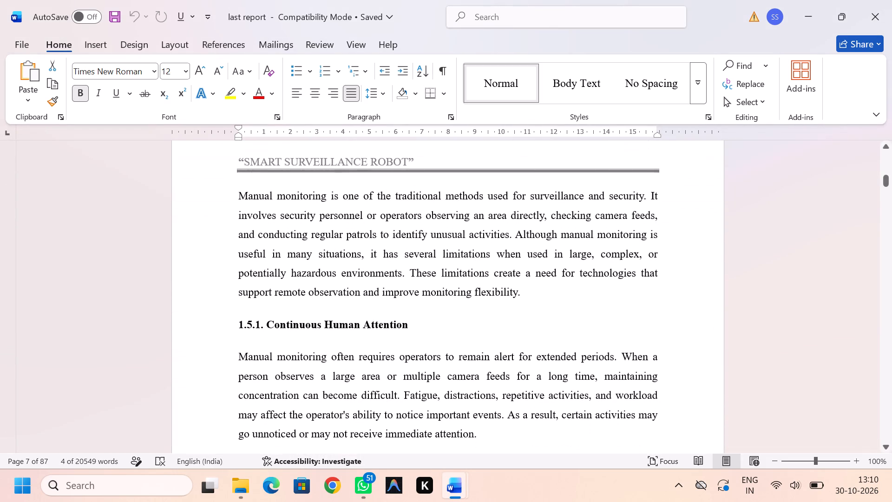
scroll(538, 325, "down", 2)
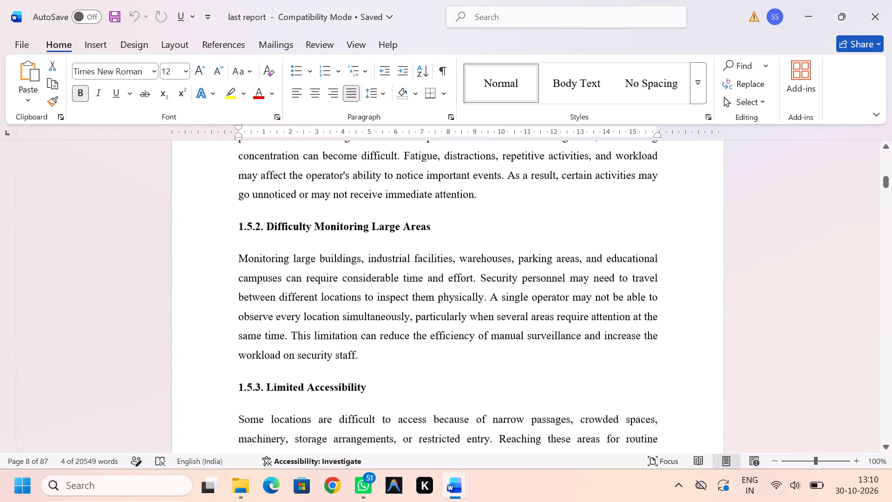
scroll(538, 325, "down", 3)
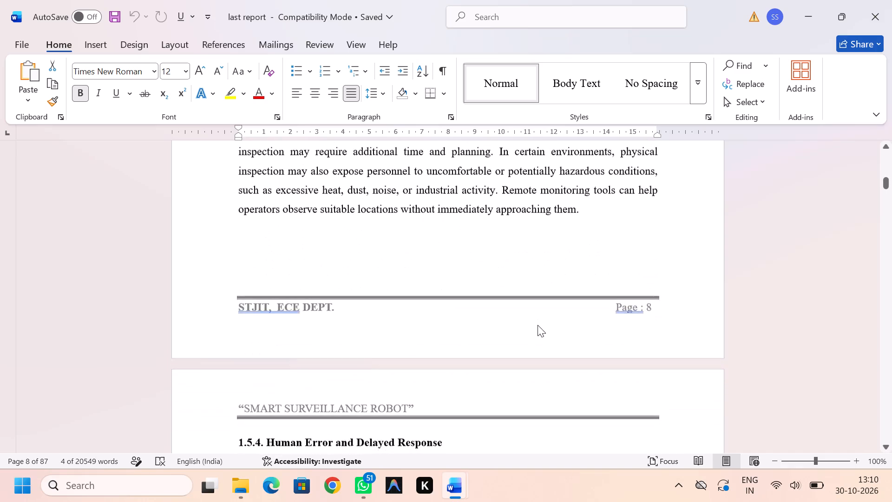
scroll(538, 325, "down", 3)
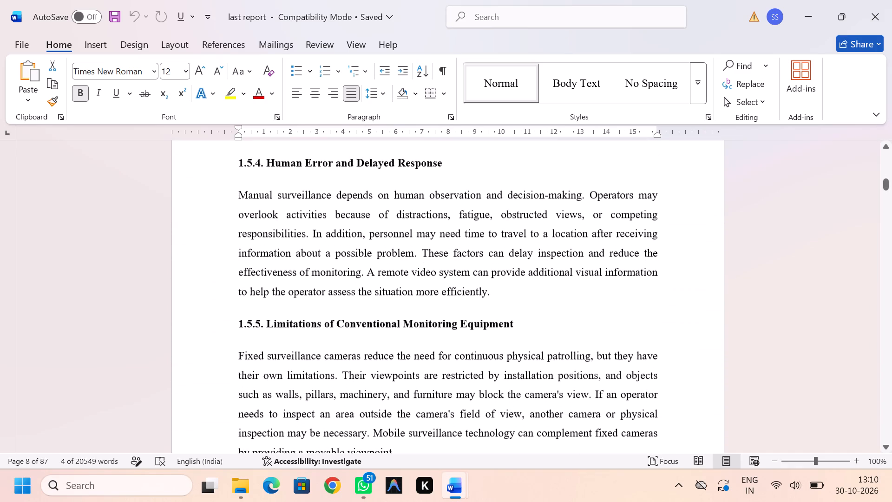
scroll(538, 325, "down", 4)
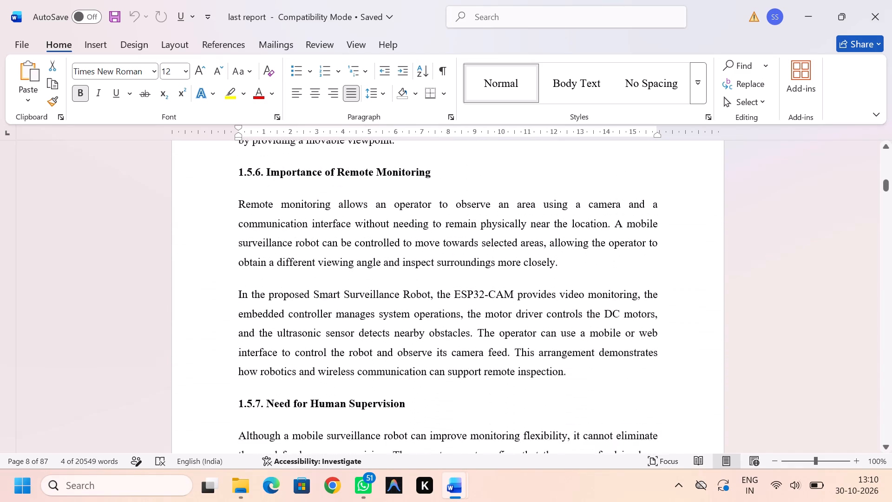
scroll(538, 325, "down", 3)
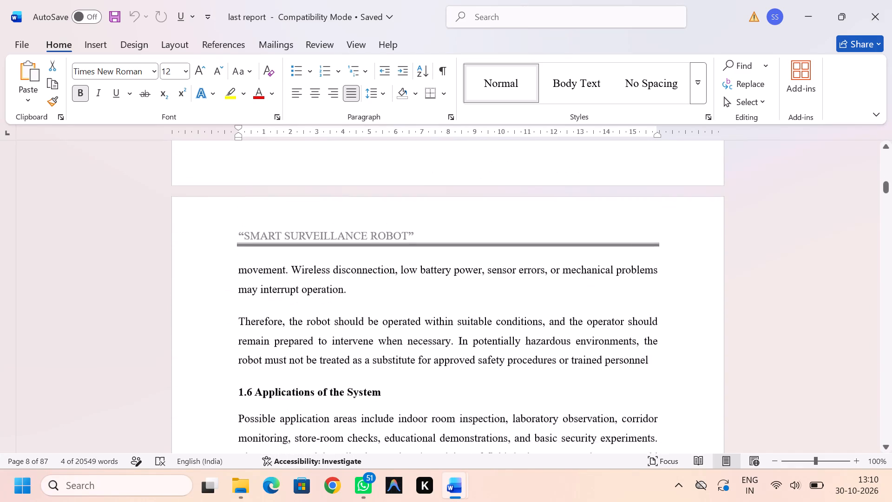
scroll(538, 325, "up", 2)
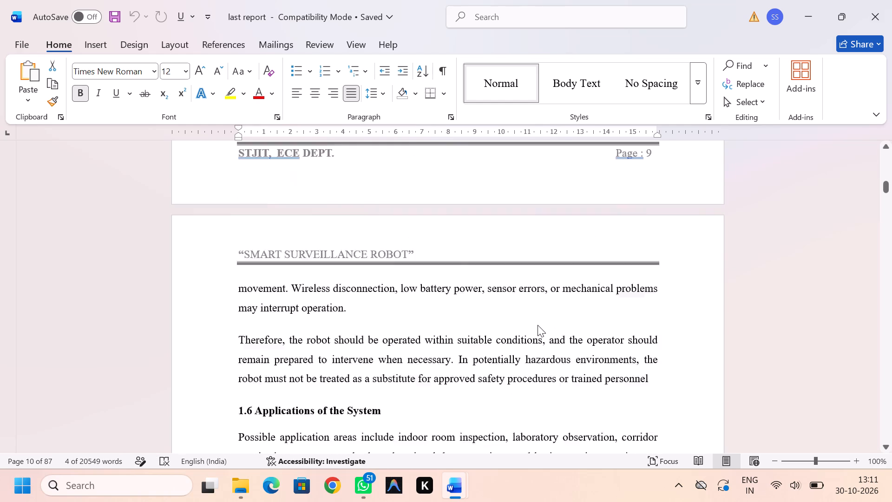
scroll(538, 325, "up", 5)
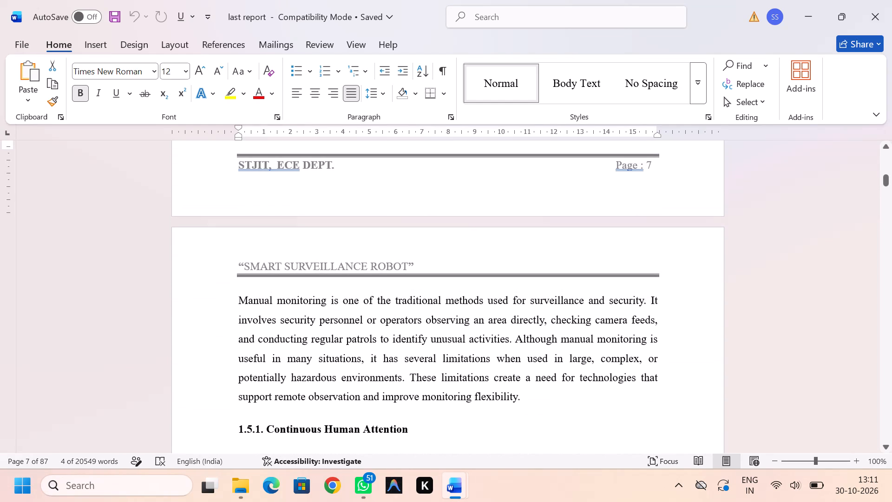
Switch to the Smart Table of Content document and insert empty rows below row 1.10 at the end of the contents table.
left_click(455, 487)
left_click(432, 434)
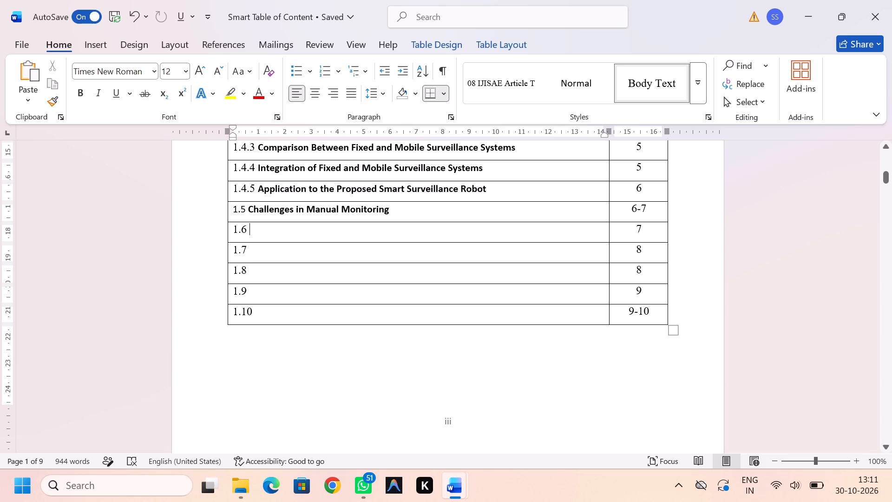
left_click(510, 324)
double_click(510, 324)
left_click(676, 335)
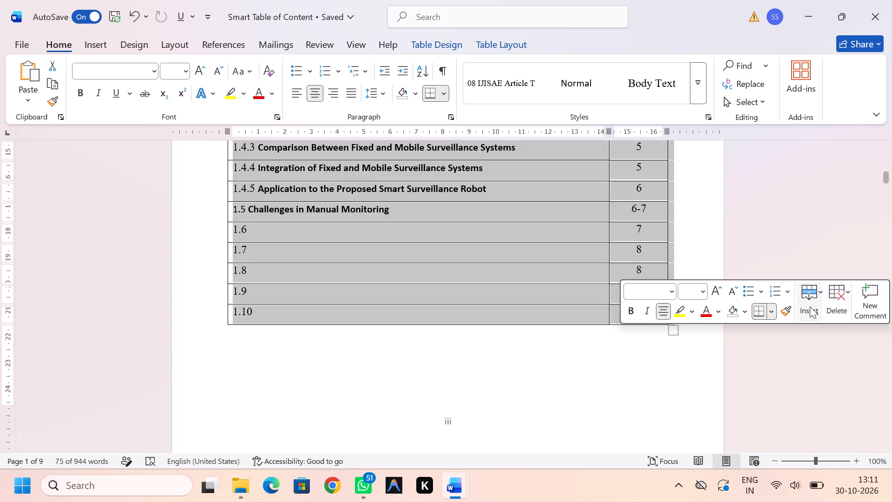
left_click(811, 305)
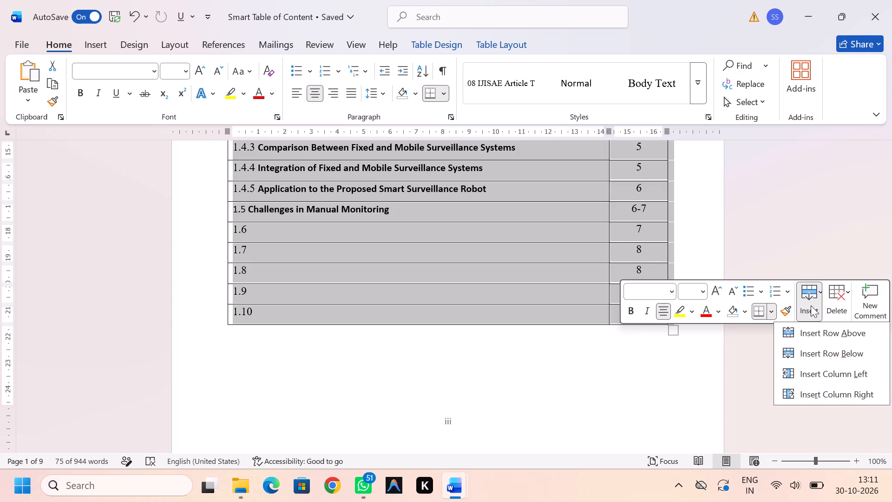
left_click(815, 355)
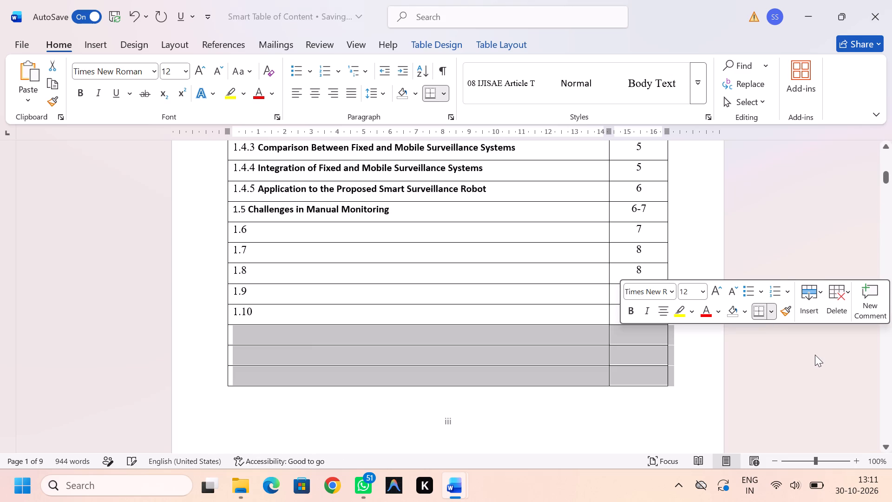
left_click(643, 428)
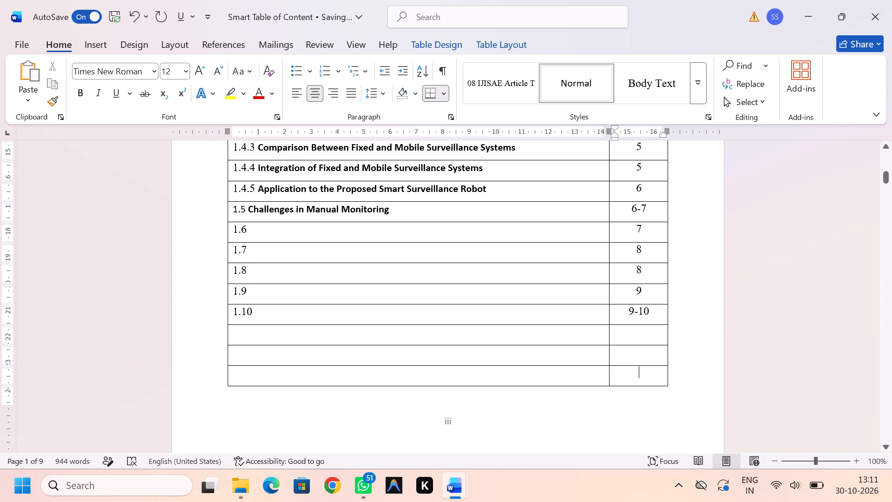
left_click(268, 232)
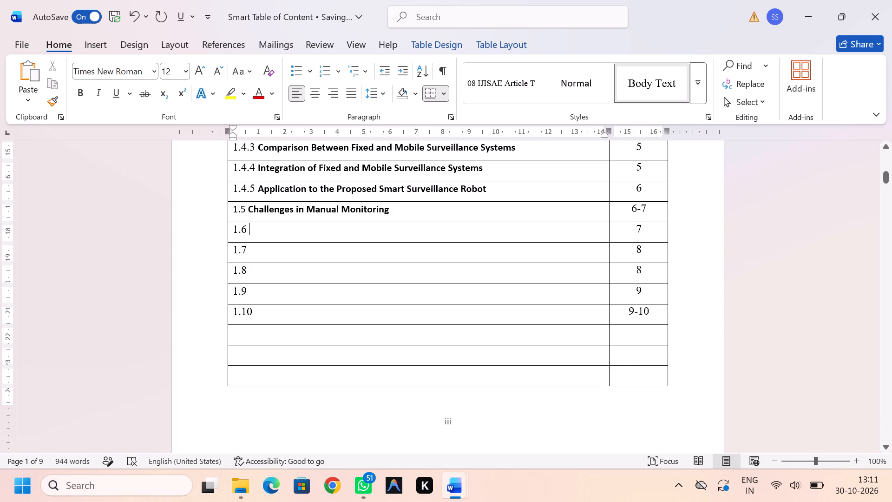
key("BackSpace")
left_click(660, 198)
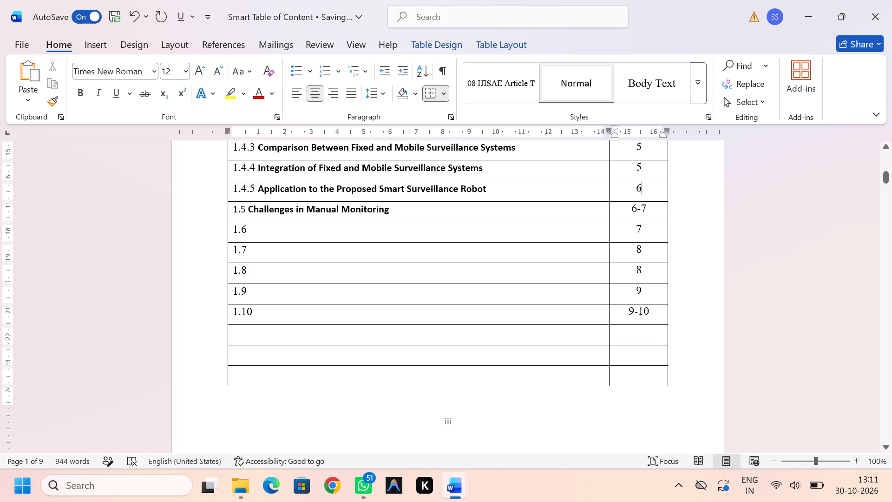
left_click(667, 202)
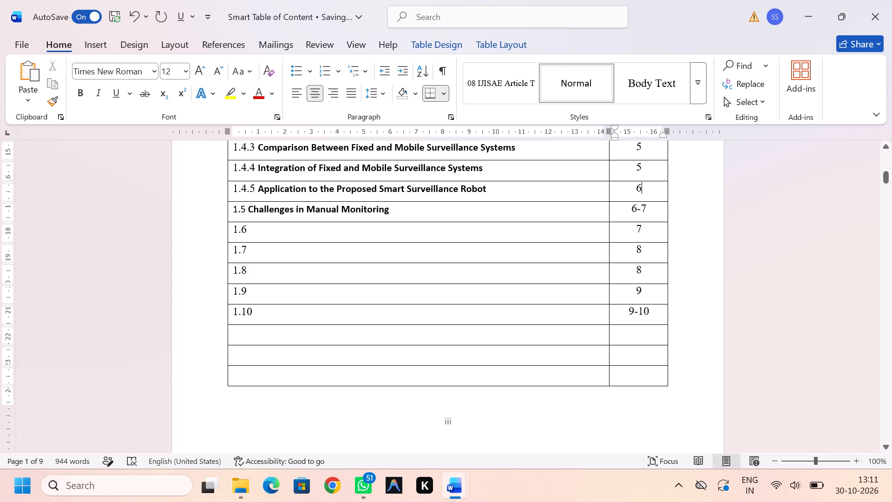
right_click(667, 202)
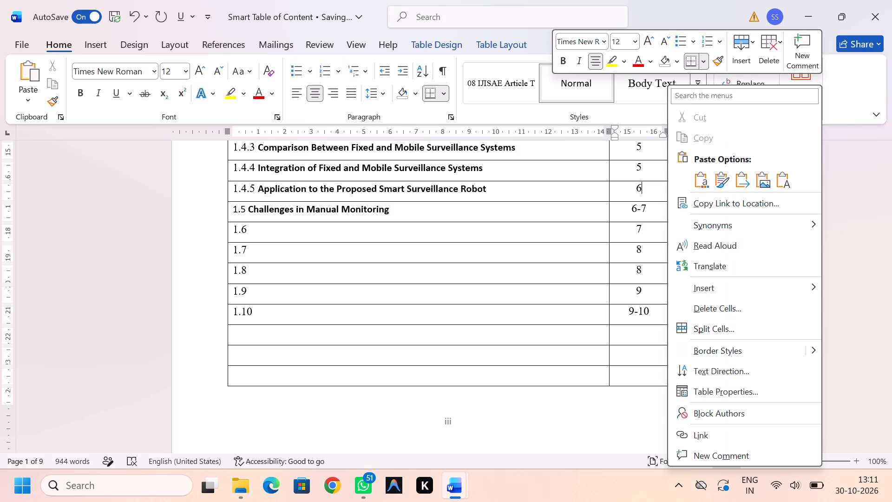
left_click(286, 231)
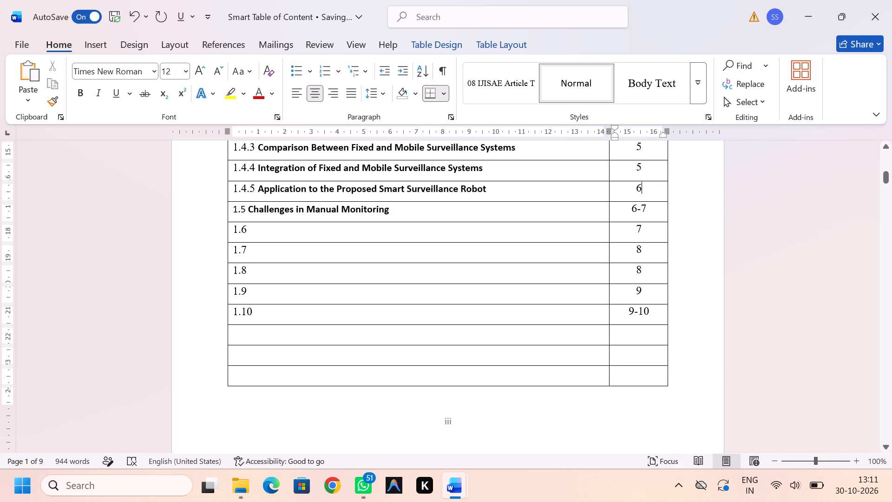
Delete the section numbers 1.6 and 1.7 from their contents table rows, leaving the page numbers in place.
left_click(253, 232)
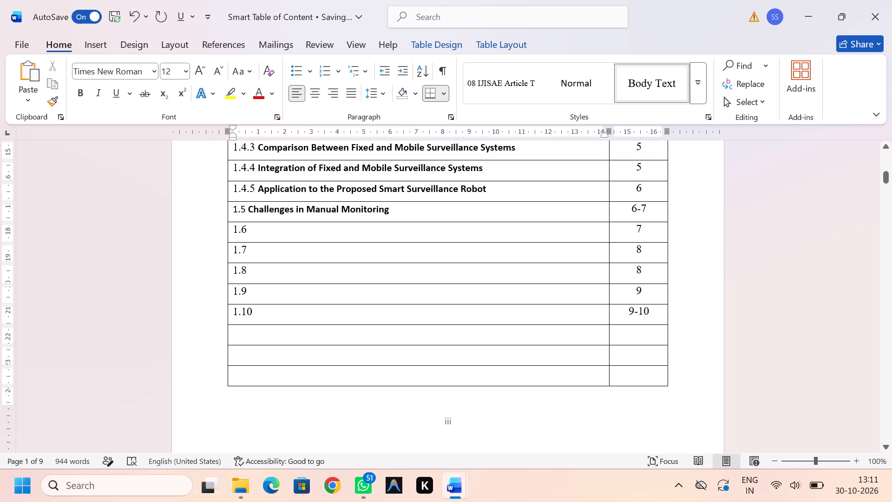
key("BackSpace")
key("BackSpace")
key("BackSpace")
key("Down")
key("Right")
key("Right")
key("Right")
key("BackSpace")
key("BackSpace")
key("BackSpace")
Delete the section numbers 1.9 and 1.8 from their rows in the contents table.
key("Down")
key("Down")
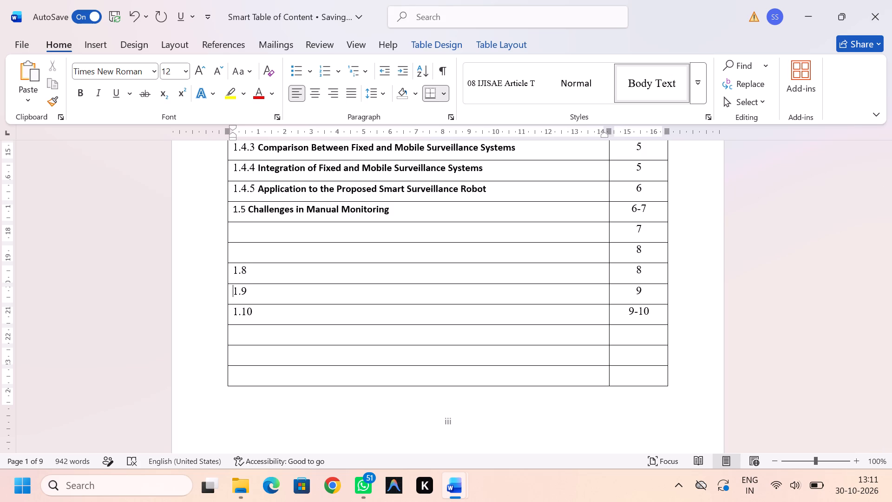
key("Right")
key("Right")
key("Right")
key("BackSpace")
key("BackSpace")
key("BackSpace")
key("Up")
key("Right")
key("Right")
key("Right")
key("BackSpace")
key("BackSpace")
key("BackSpace")
Delete the section number 1.10 from its row in the contents table.
key("Down")
key("Down")
key("Right")
key("Right")
key("Right")
key("Right")
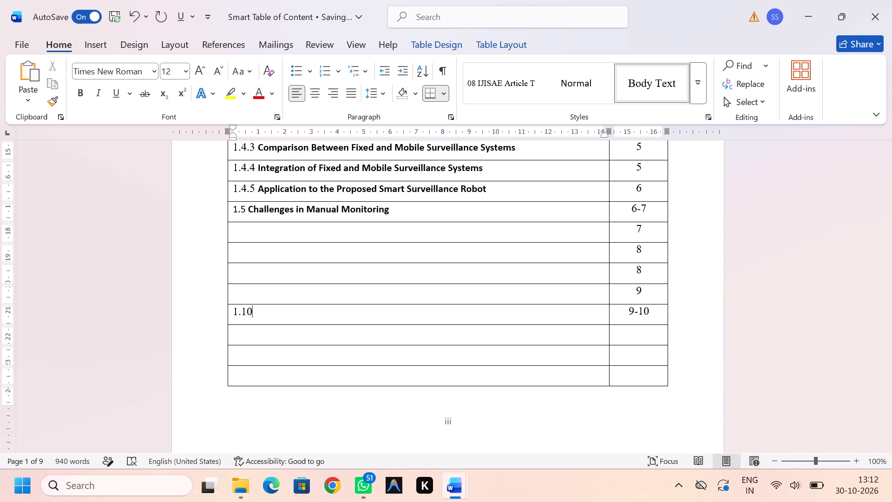
key("Right")
key("Left")
key("BackSpace")
key("BackSpace")
key("BackSpace")
key("BackSpace")
Copy the heading "1.5.1. Continuous Human Attention" from last report into the contents table row below 1.5, without the extra blank line.
left_click(459, 475)
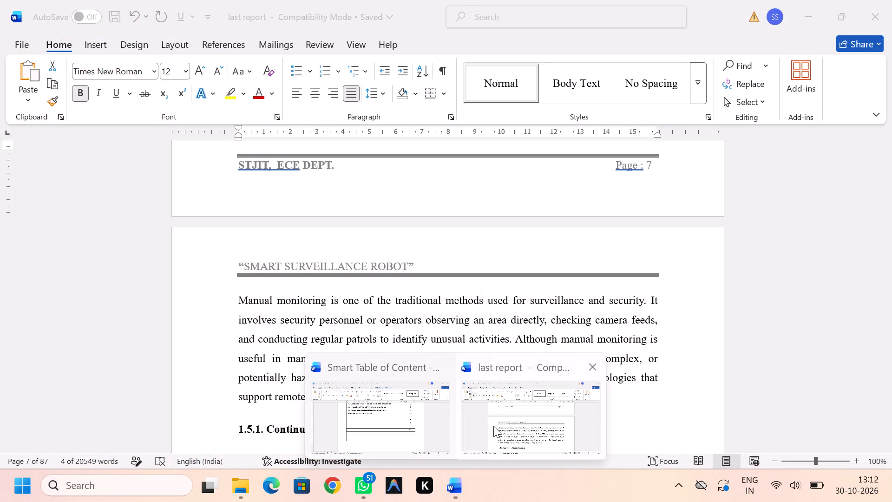
left_click(493, 426)
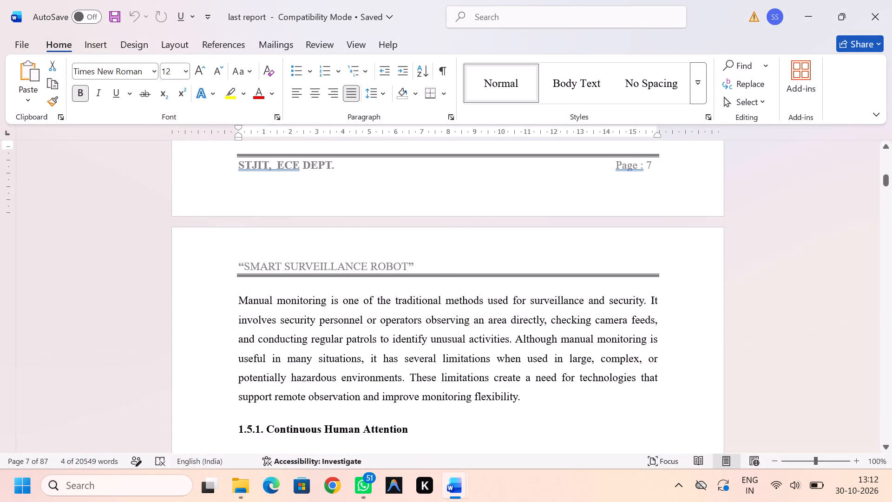
scroll(493, 426, "down", 1)
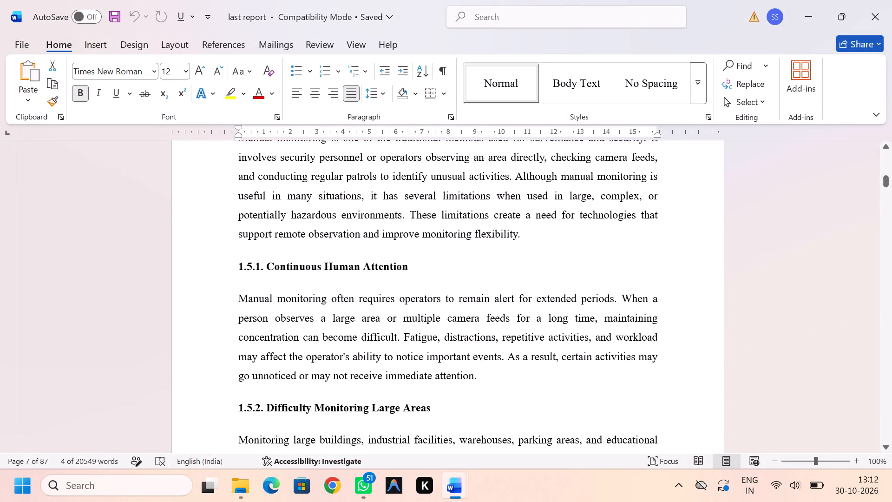
left_click_drag(410, 264, 277, 261)
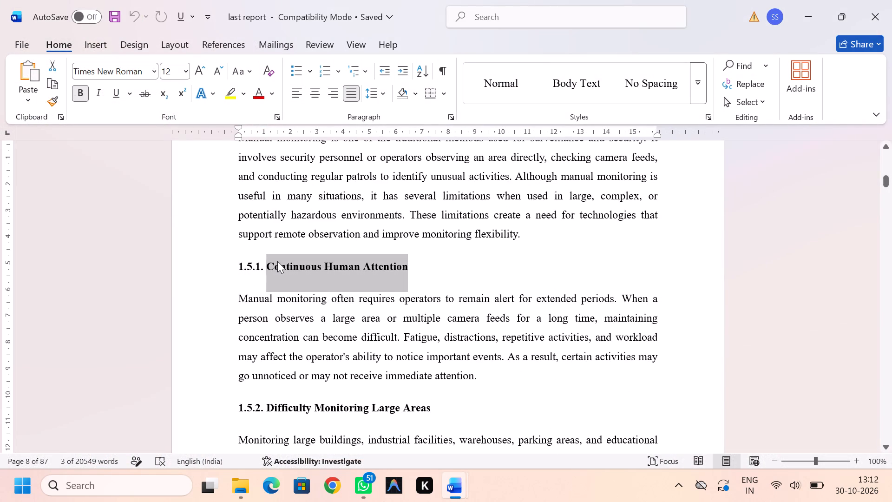
left_click(238, 267)
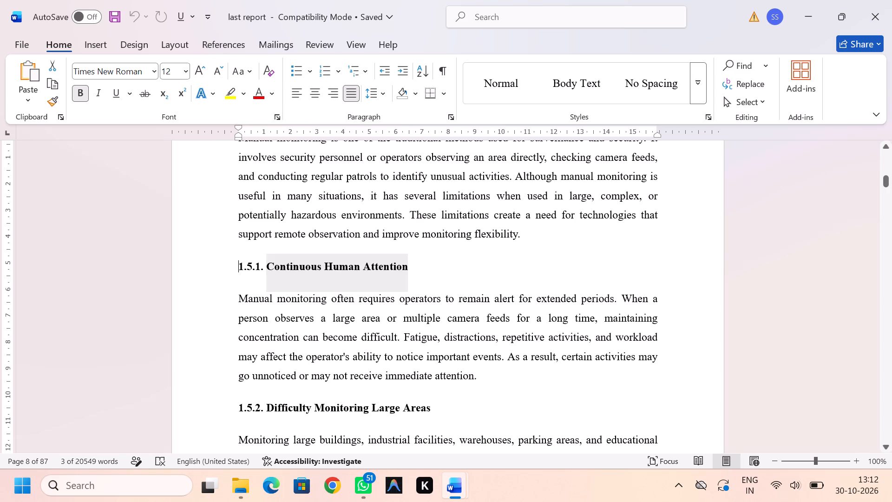
left_click_drag(238, 267, 432, 278)
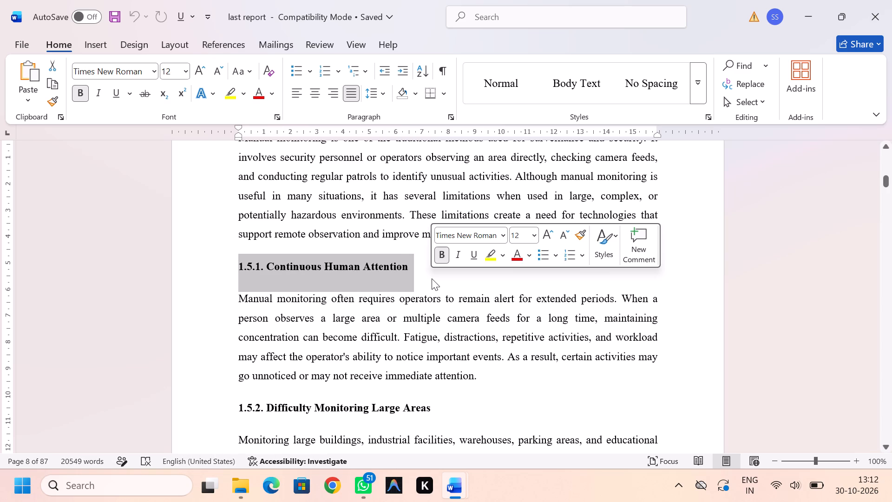
key("ctrl+c")
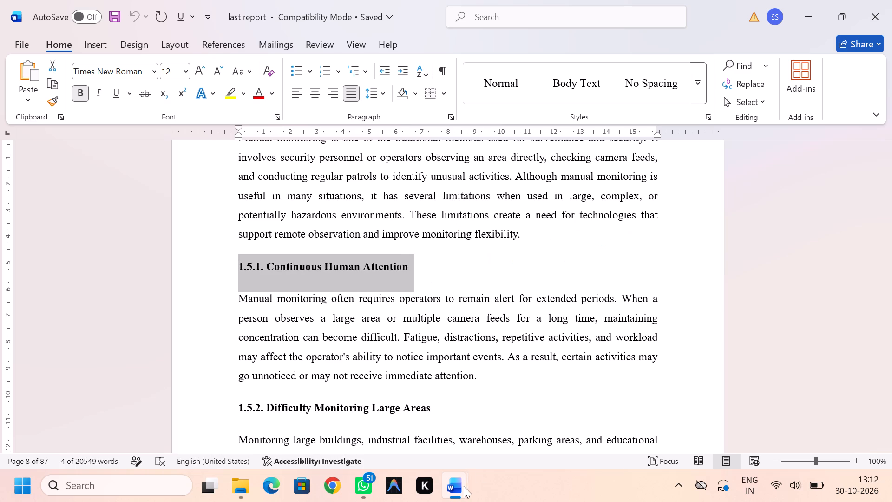
left_click(458, 486)
left_click(420, 432)
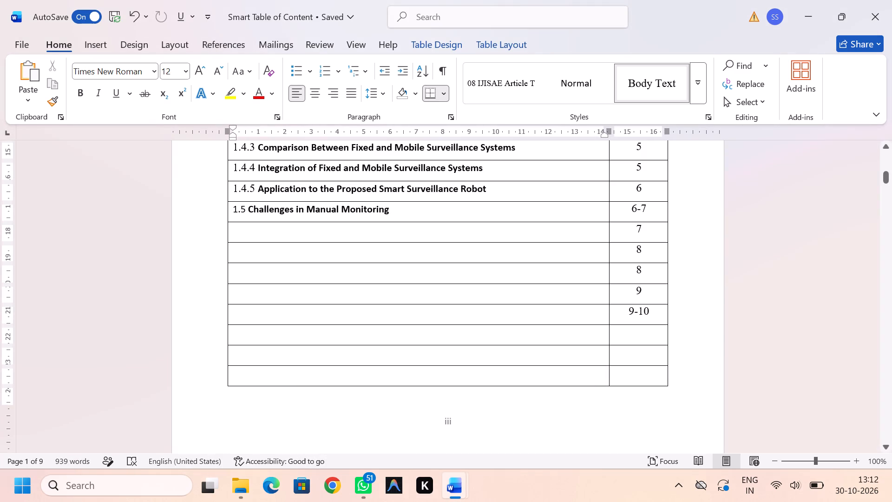
left_click(267, 234)
key("ctrl+v")
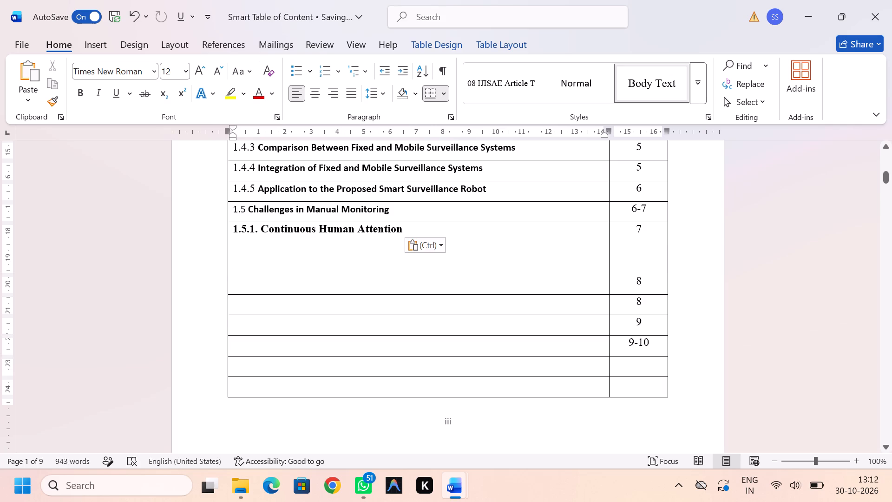
key("BackSpace")
Copy the heading "1.5.2. Difficulty Monitoring Large Areas" from last report into the contents table row below 1.5.1, removing the extra blank line.
left_click(270, 255)
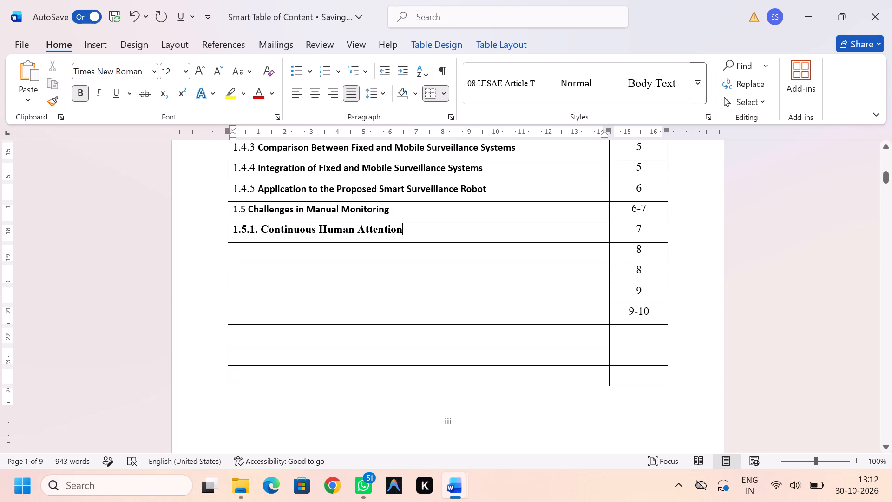
left_click(457, 487)
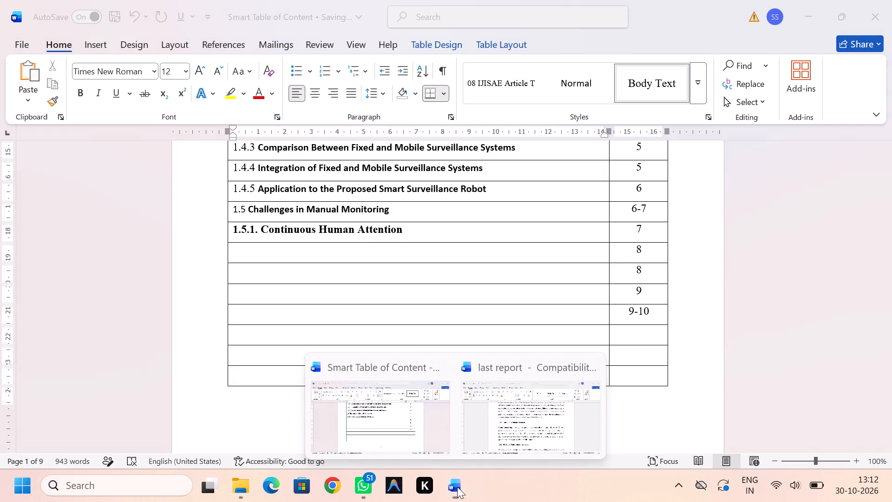
left_click(500, 403)
scroll(507, 367, "down", 1)
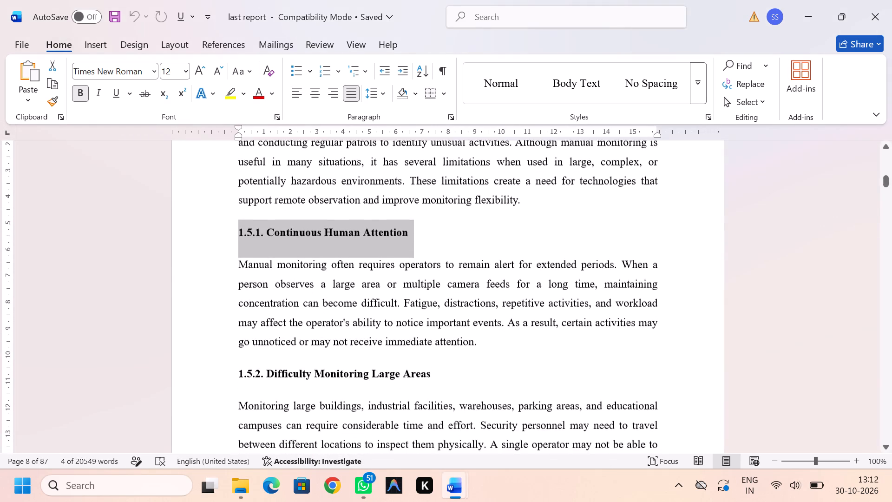
scroll(507, 367, "down", 1)
left_click_drag(431, 303, 373, 310)
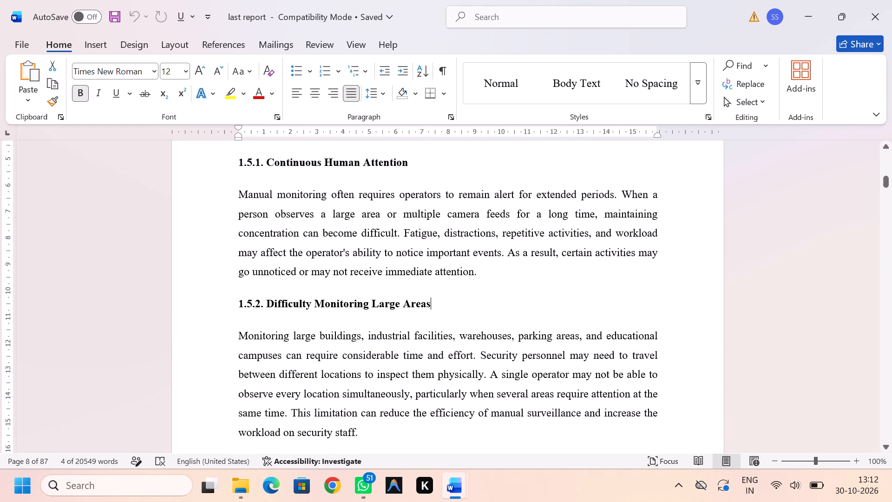
left_click_drag(373, 310, 233, 309)
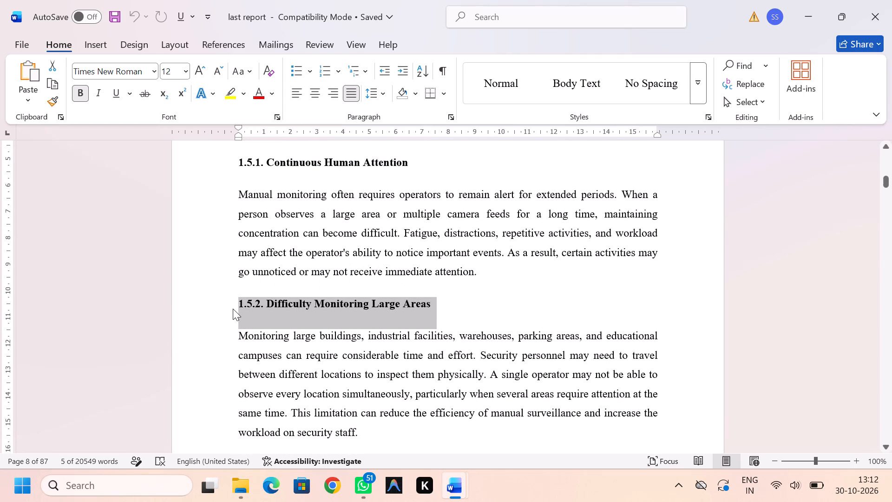
key("ctrl+c")
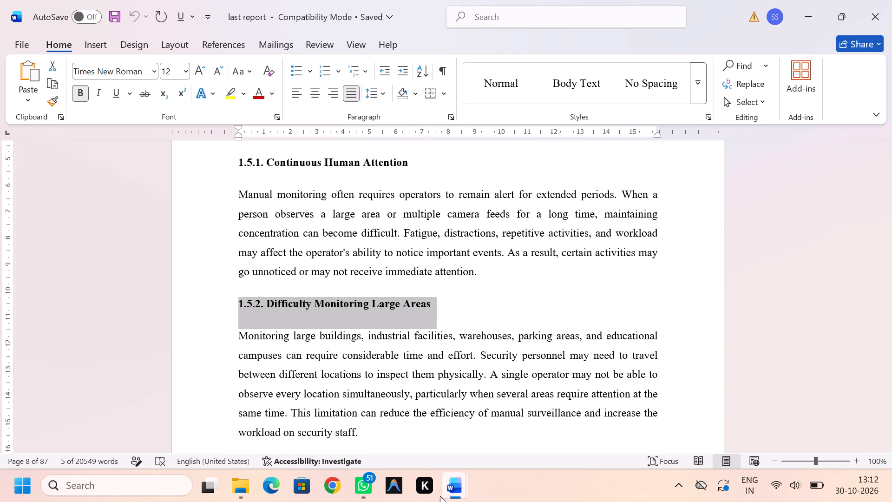
left_click(447, 488)
left_click(432, 440)
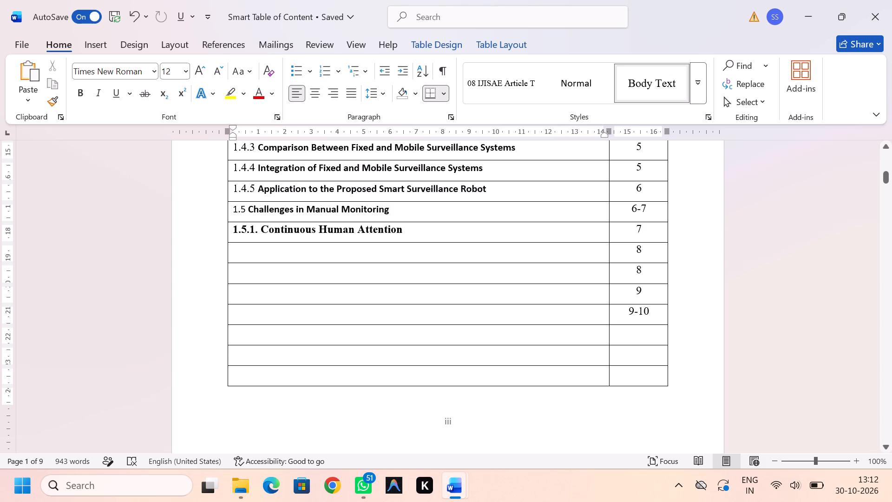
key("ctrl+v")
left_click(271, 307)
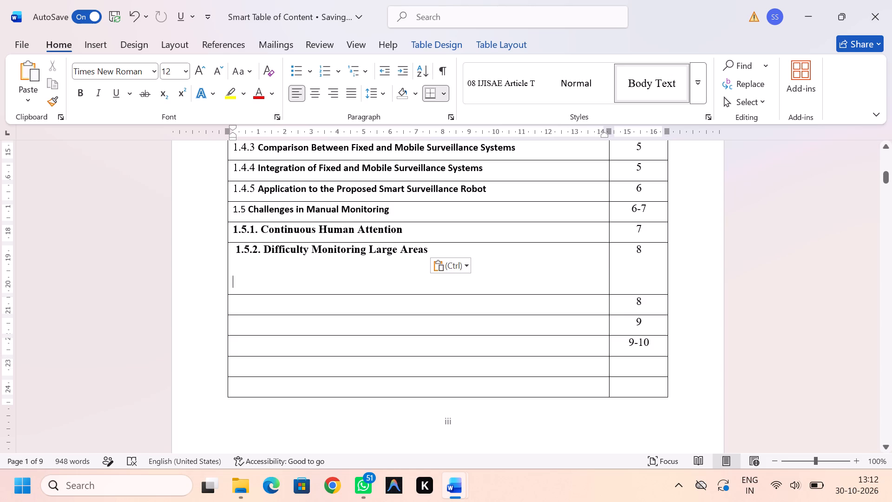
left_click(349, 274)
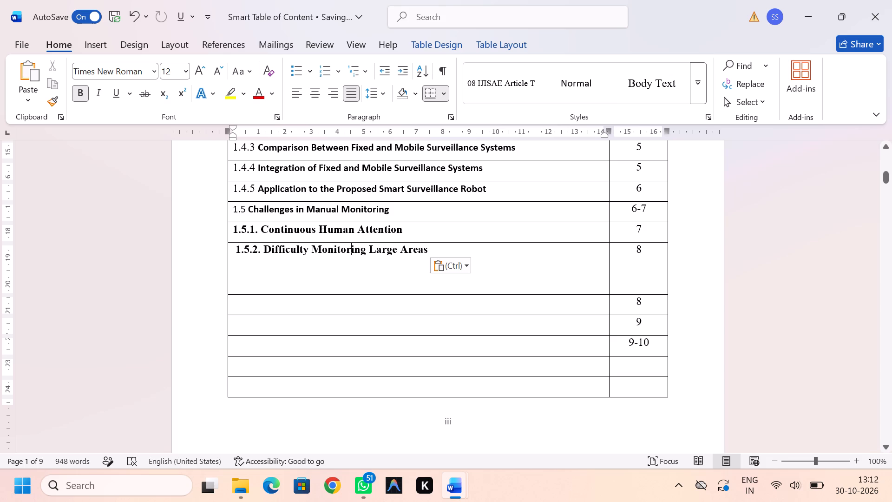
key("Down")
key("BackSpace")
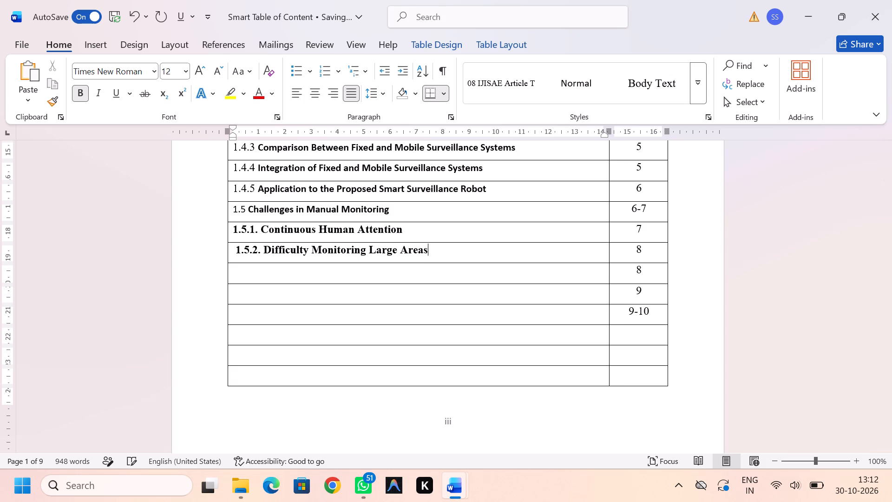
Copy the heading "1.5.3. Limited Accessibility" from last report into the contents table row below 1.5.2, without the extra blank line.
left_click(282, 277)
left_click(454, 488)
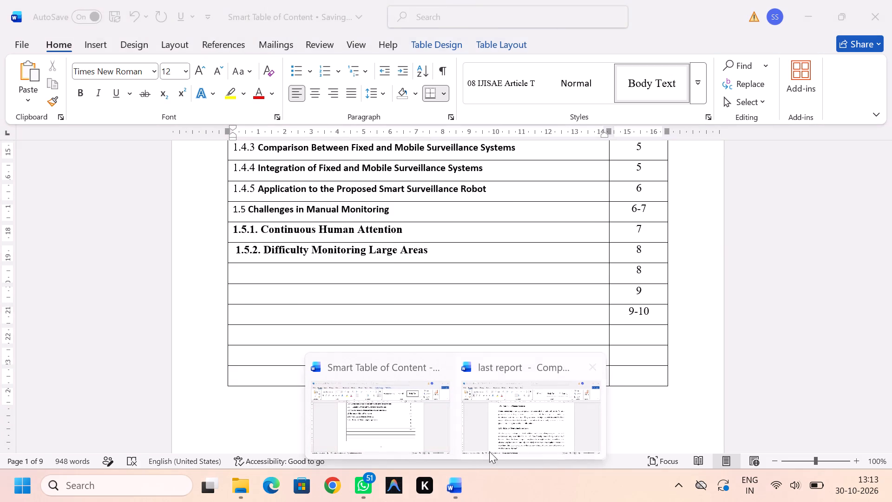
left_click(493, 438)
scroll(493, 438, "down", 1)
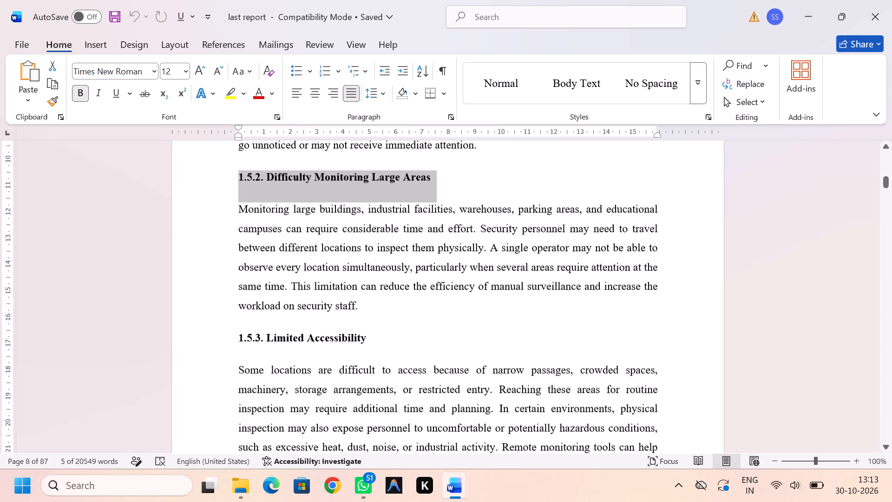
left_click_drag(366, 334, 298, 338)
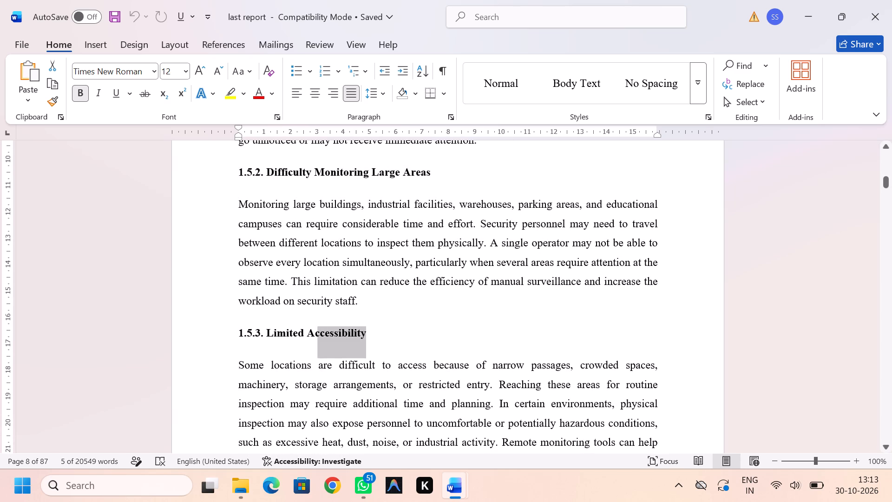
left_click_drag(298, 338, 233, 336)
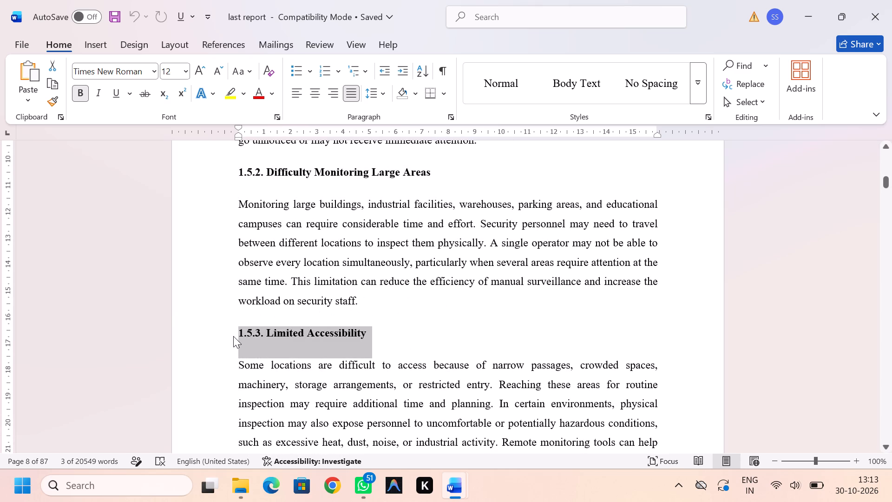
key("ctrl+c")
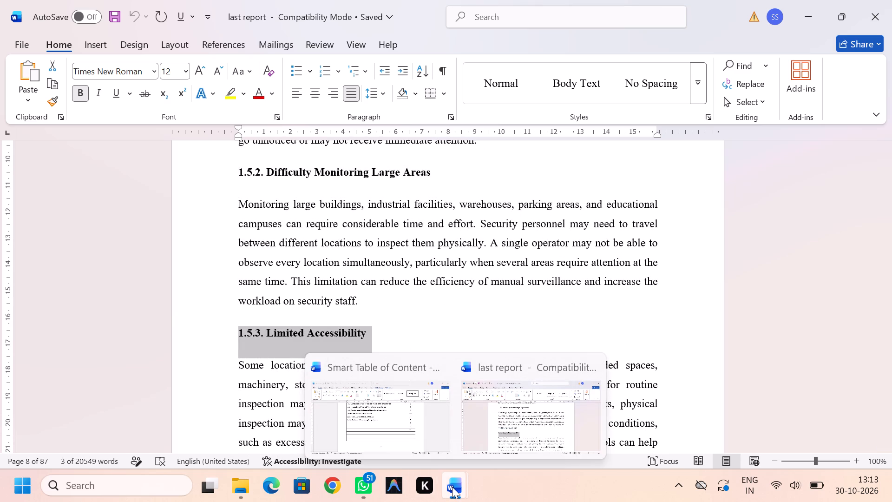
left_click(425, 444)
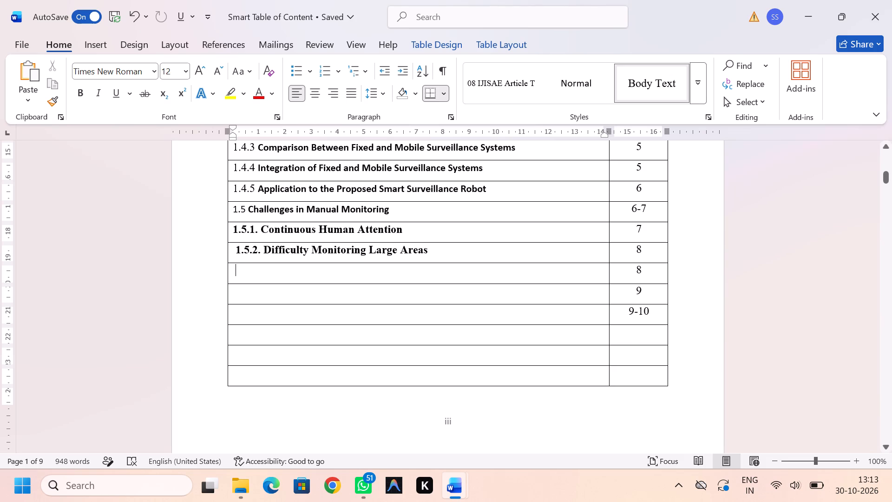
key("ctrl+v")
key("BackSpace")
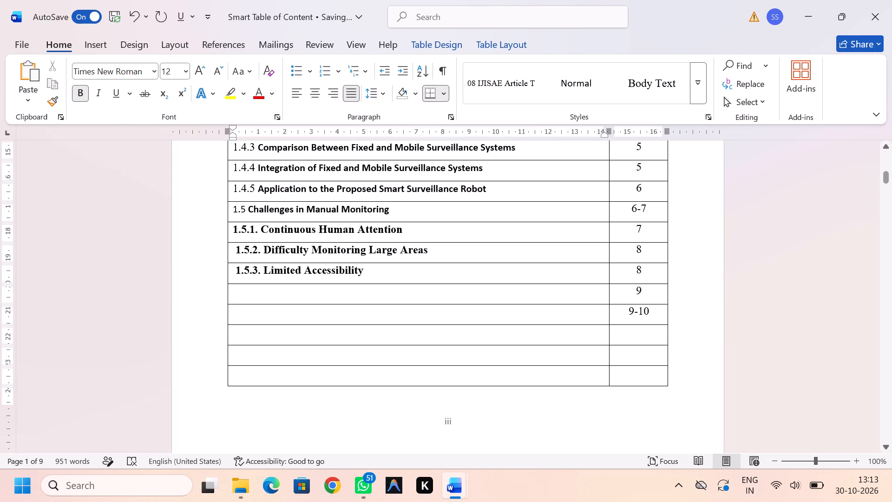
Copy the heading "1.5.4. Human Error and Delayed Response" from last report into the contents table row below 1.5.3, without the extra blank line.
left_click(348, 295)
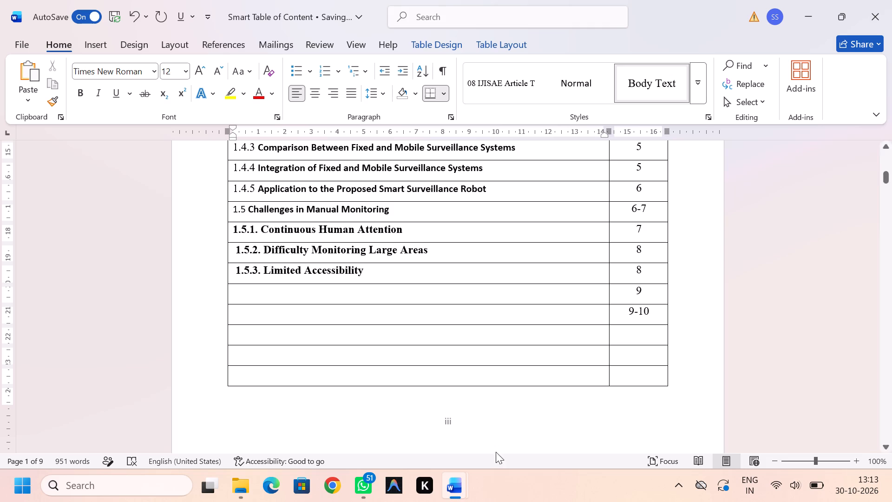
left_click(446, 482)
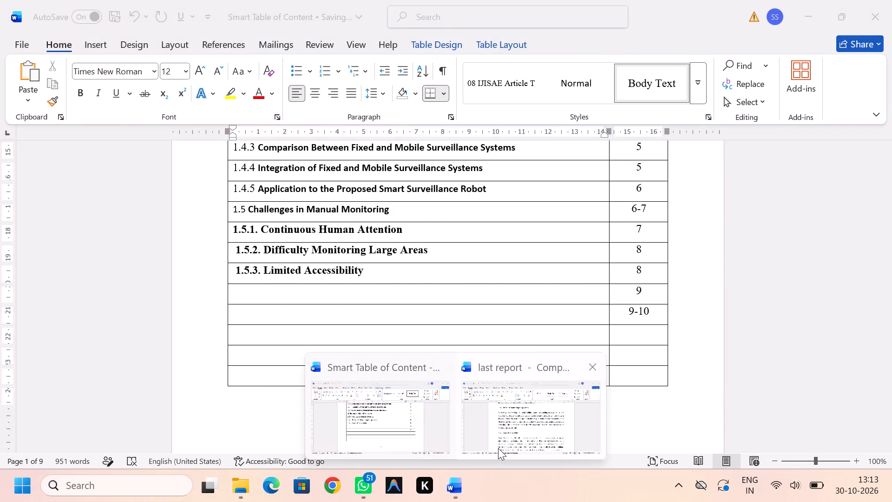
left_click(498, 448)
scroll(498, 448, "down", 1)
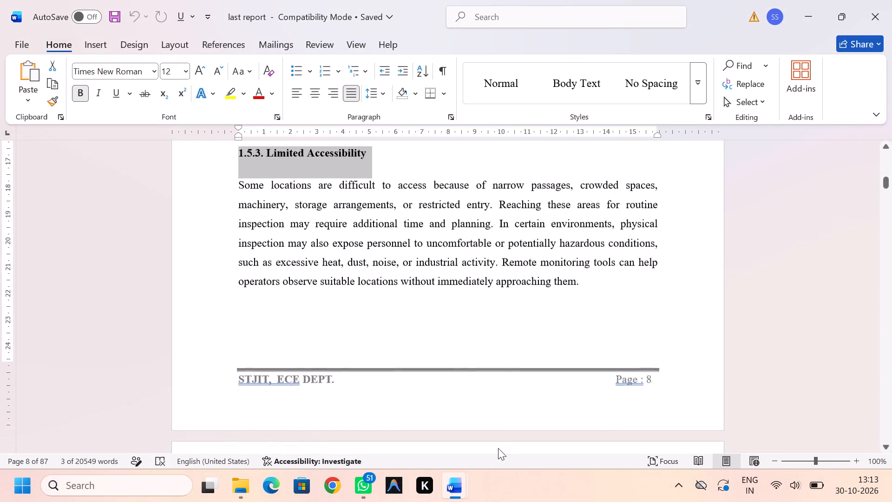
scroll(498, 448, "down", 3)
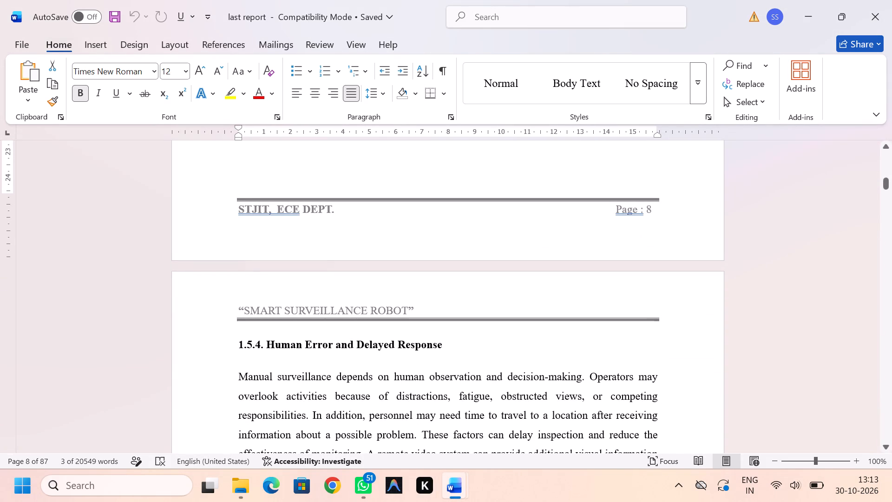
left_click_drag(451, 340, 232, 359)
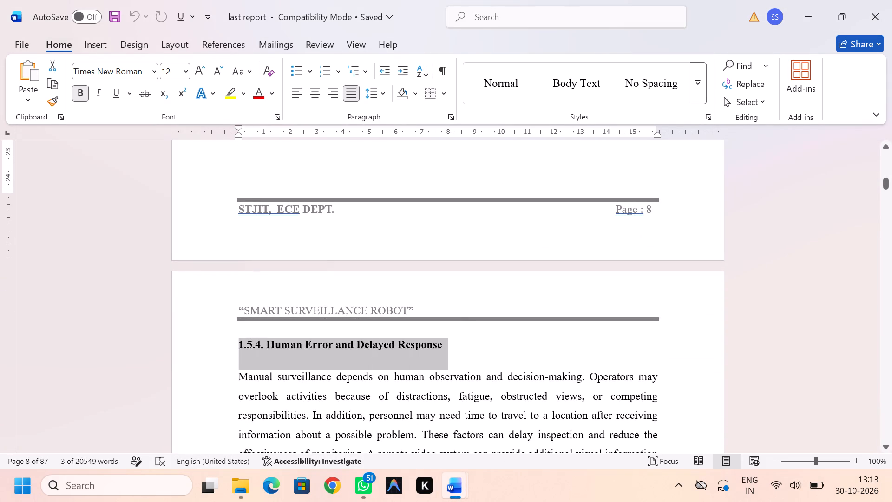
left_click_drag(232, 359, 232, 359)
key("ctrl+c")
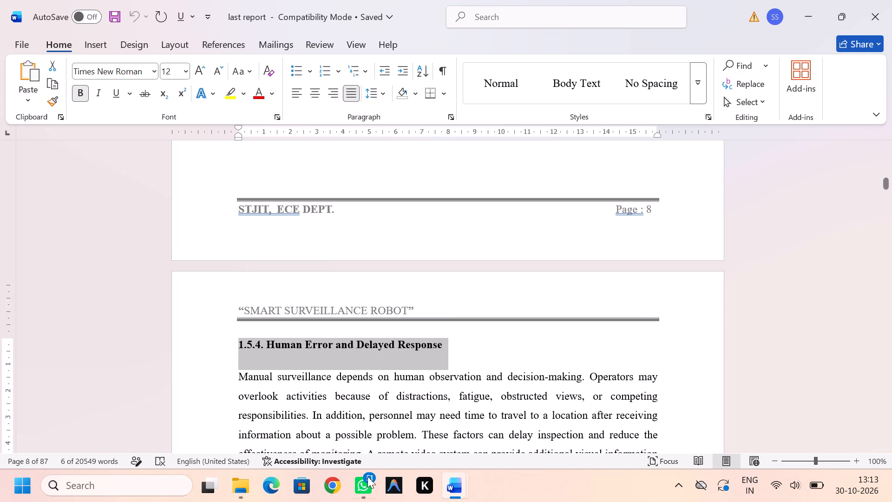
left_click(458, 473)
left_click(412, 431)
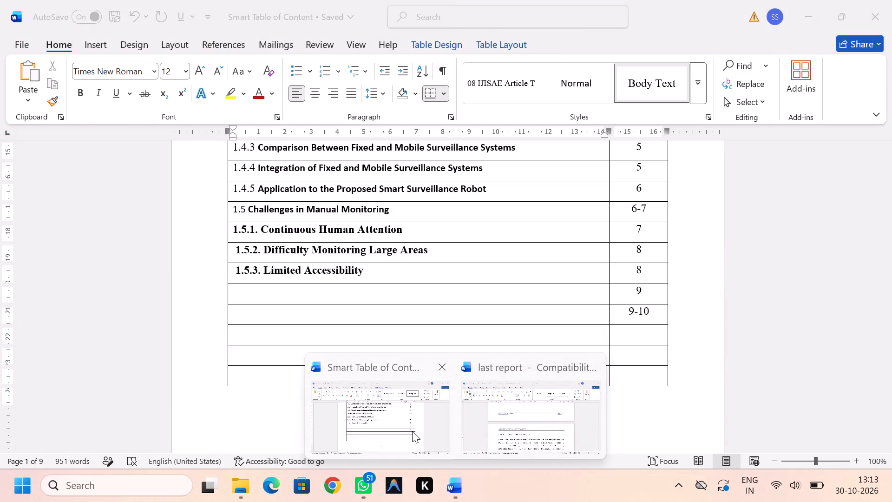
key("ctrl+v")
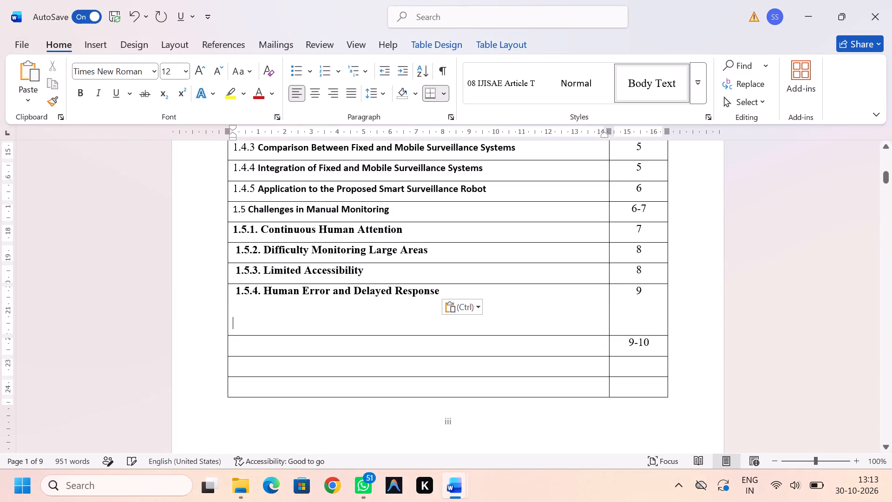
key("BackSpace")
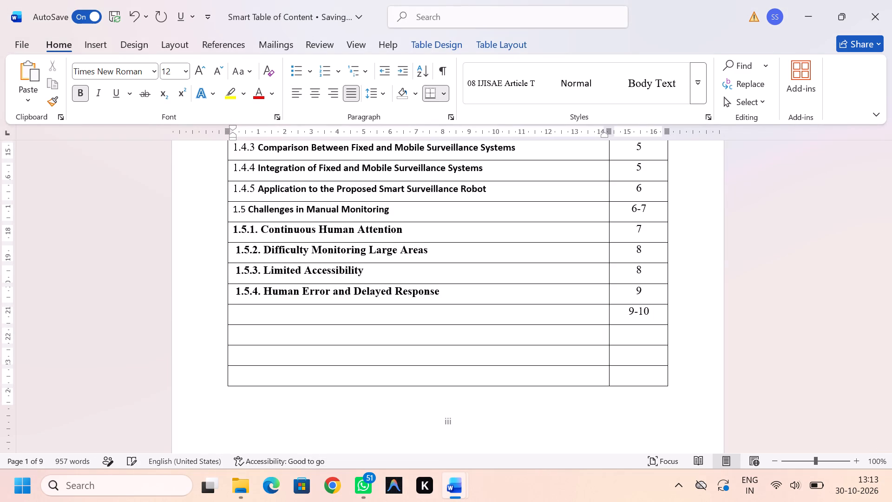
Copy the heading "1.5.5. Limitations of Conventional Monitoring Equipment" from last report into the contents table row below 1.5.4, without the extra blank line.
left_click(305, 317)
left_click(452, 484)
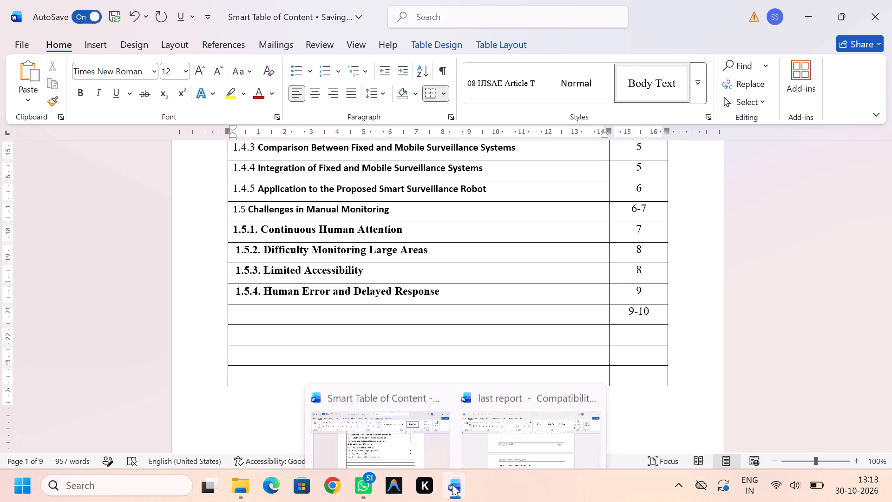
left_click(514, 434)
scroll(514, 434, "down", 2)
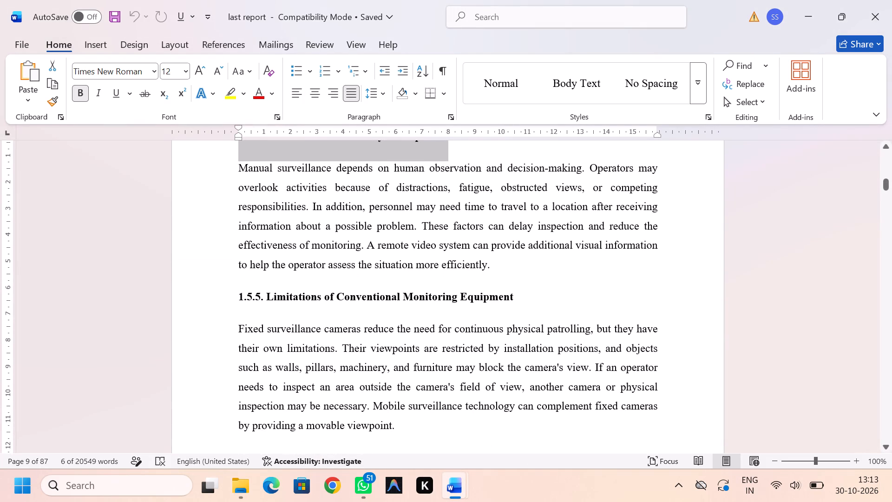
left_click_drag(515, 299, 234, 304)
key("ctrl+c")
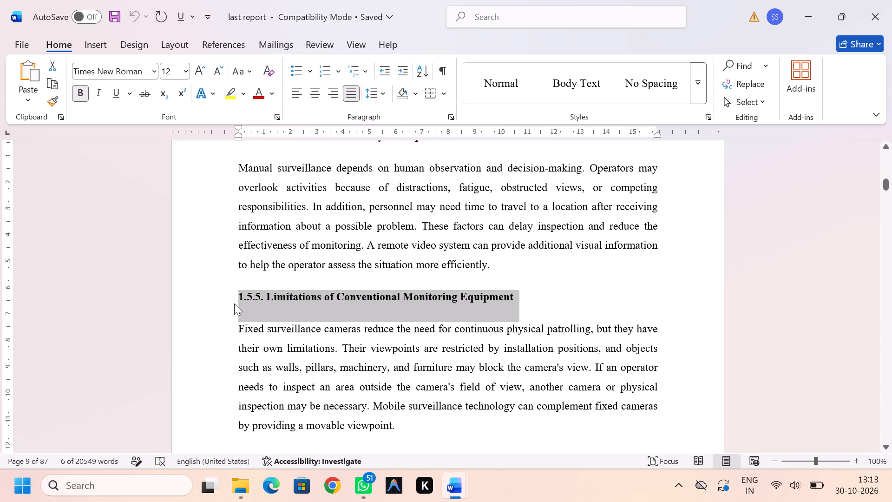
left_click(464, 492)
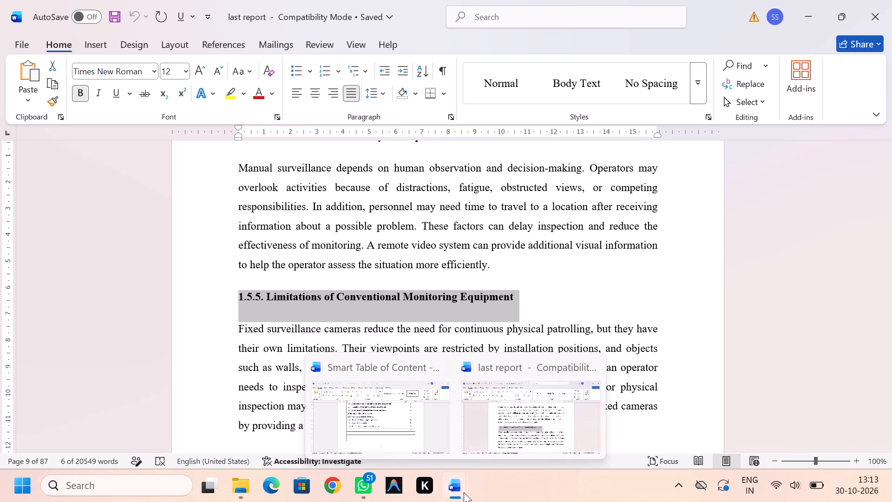
left_click(400, 417)
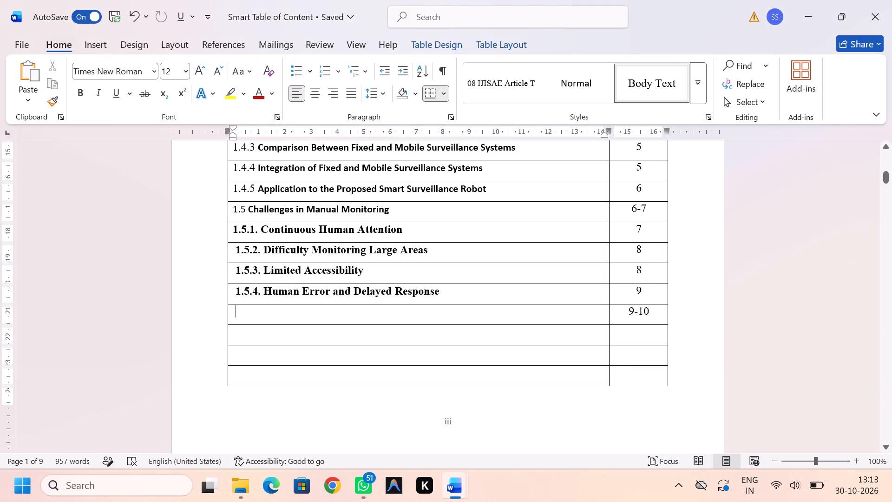
key("ctrl+v")
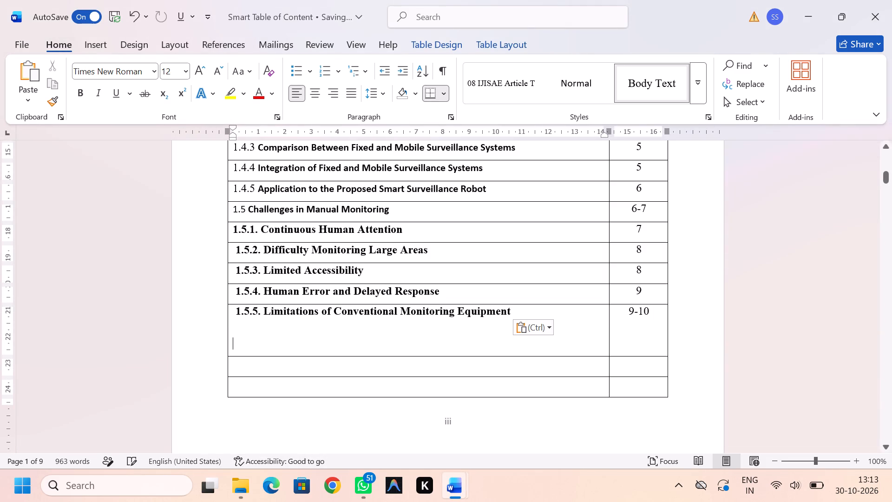
key("BackSpace")
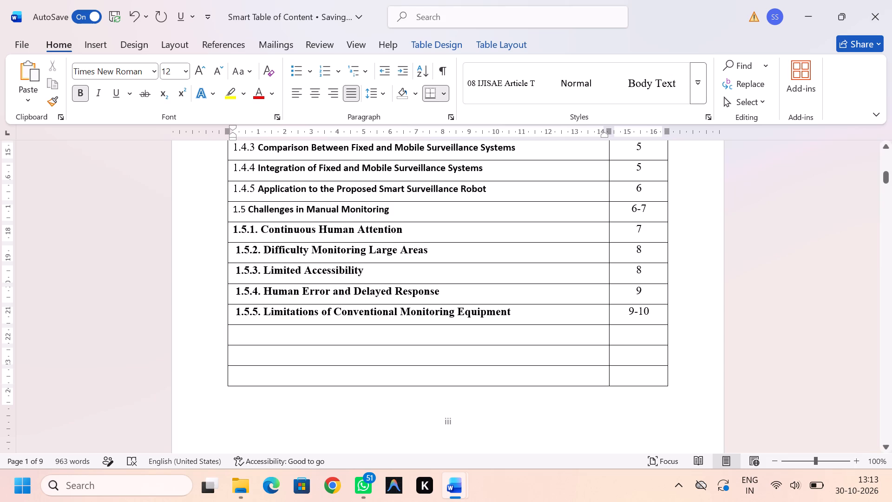
Copy the heading "1.5.6. Importance of Remote Monitoring" from last report into the contents table row below 1.5.5, without the extra blank line.
left_click(256, 331)
left_click(446, 482)
left_click(491, 450)
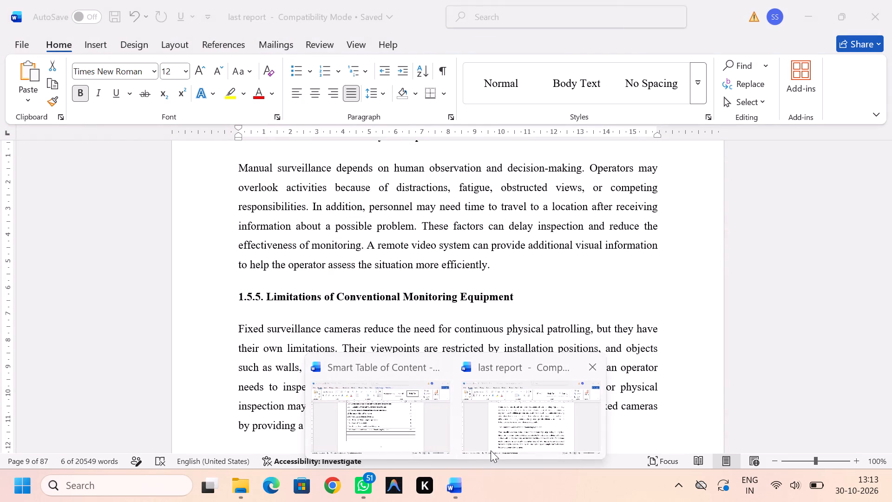
scroll(491, 450, "down", 2)
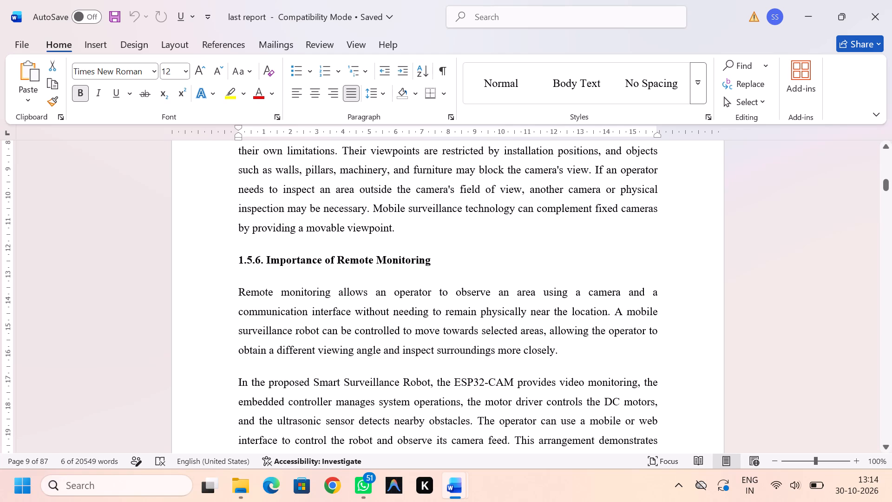
left_click_drag(432, 259, 227, 262)
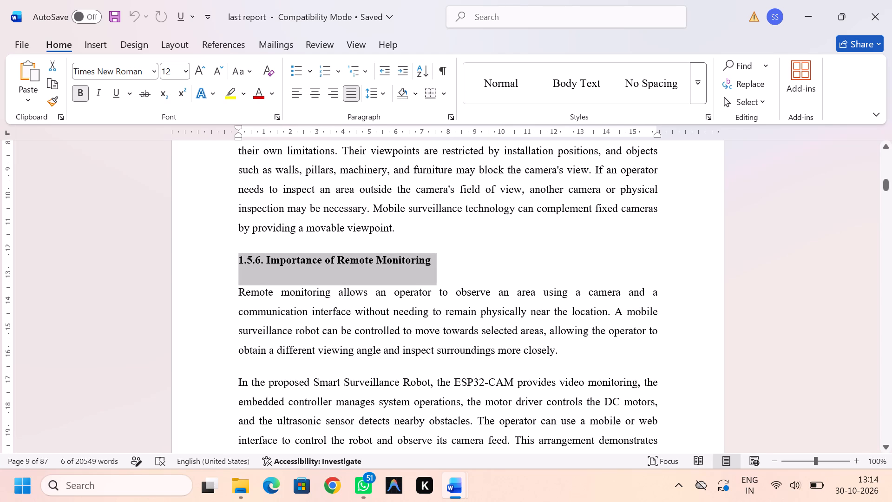
left_click_drag(227, 262, 224, 262)
key("ctrl+c")
left_click(446, 479)
left_click(416, 440)
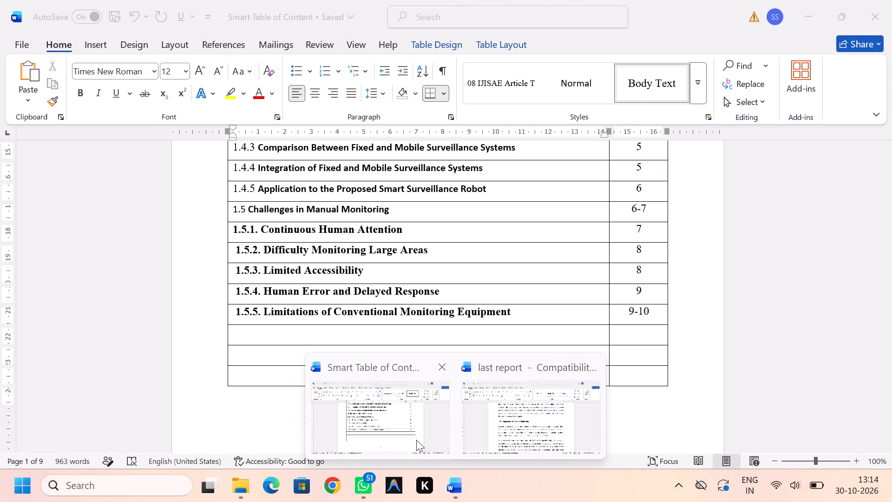
key("ctrl+v")
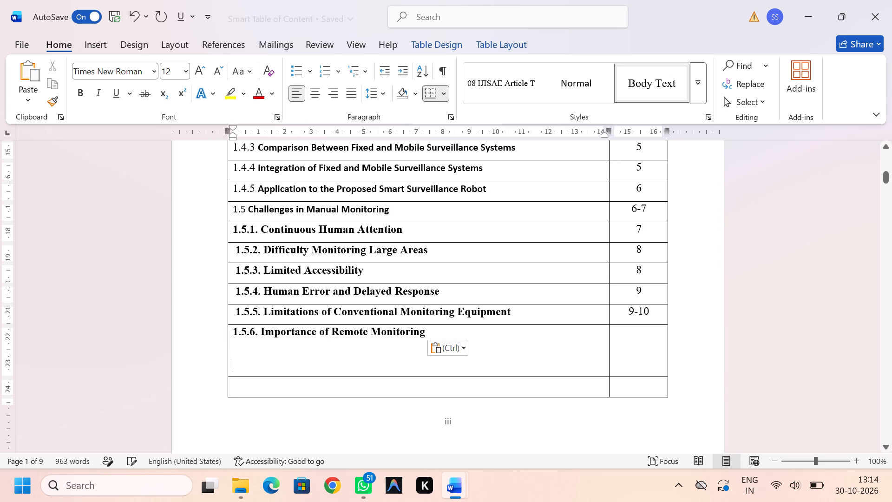
key("BackSpace")
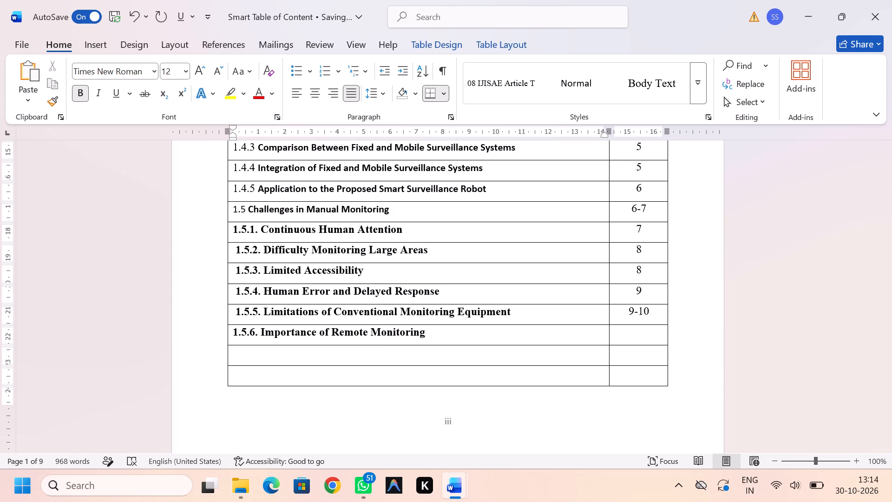
Copy the heading "1.5.7. Need for Human Supervision" from last report into the contents table row below 1.5.6, without the extra blank line.
left_click(305, 355)
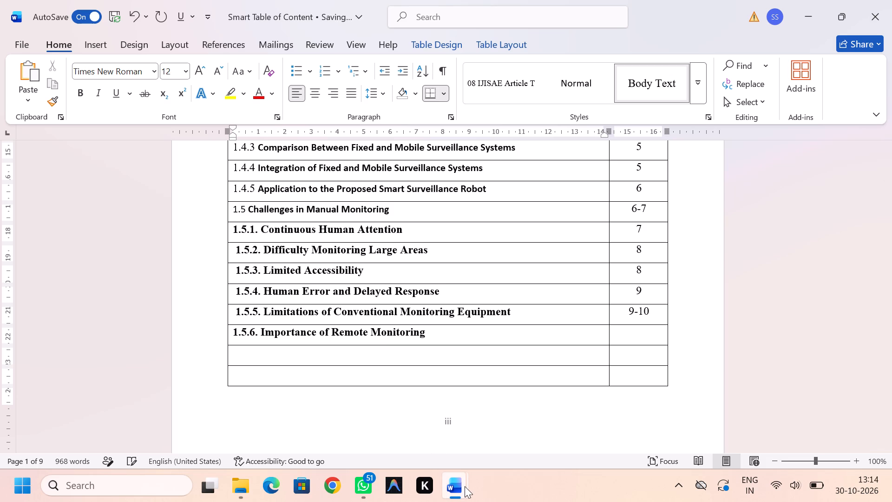
left_click(465, 487)
left_click(501, 426)
scroll(501, 426, "down", 1)
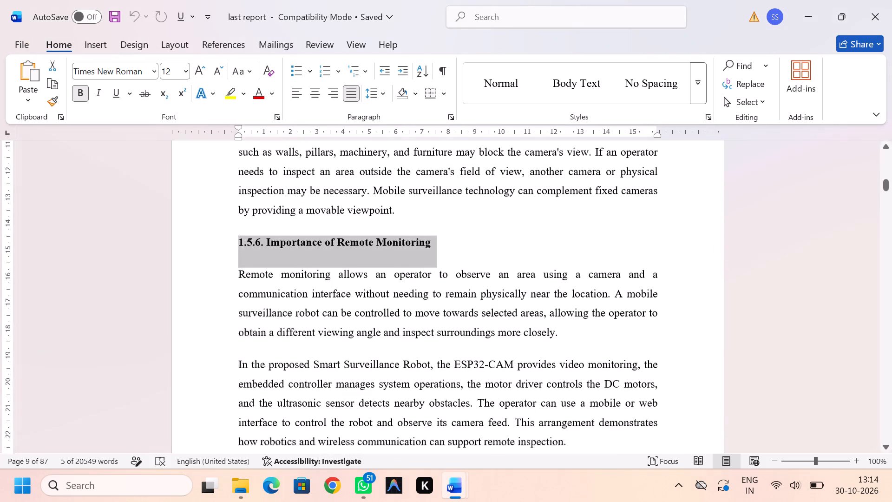
scroll(501, 426, "down", 1)
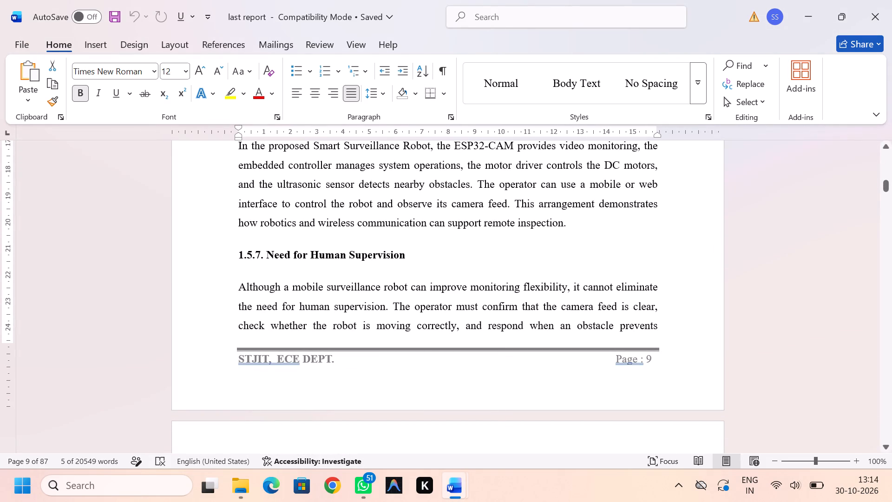
left_click_drag(408, 255, 233, 255)
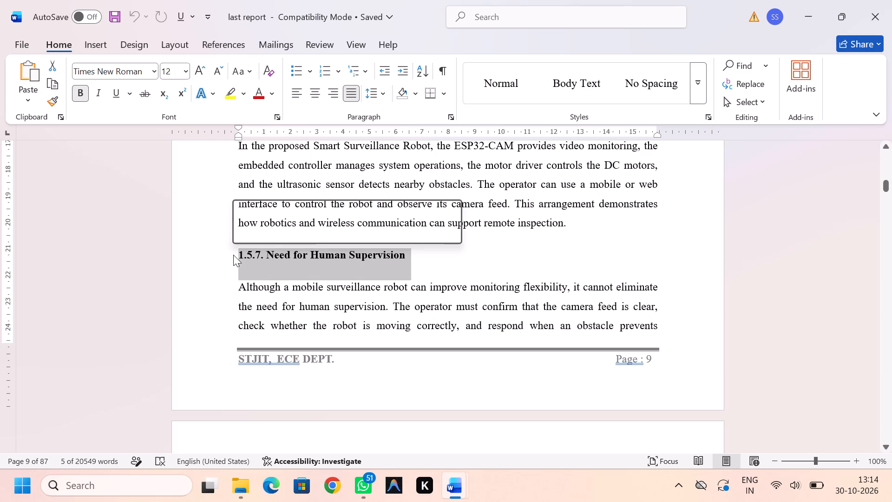
key("ctrl+c")
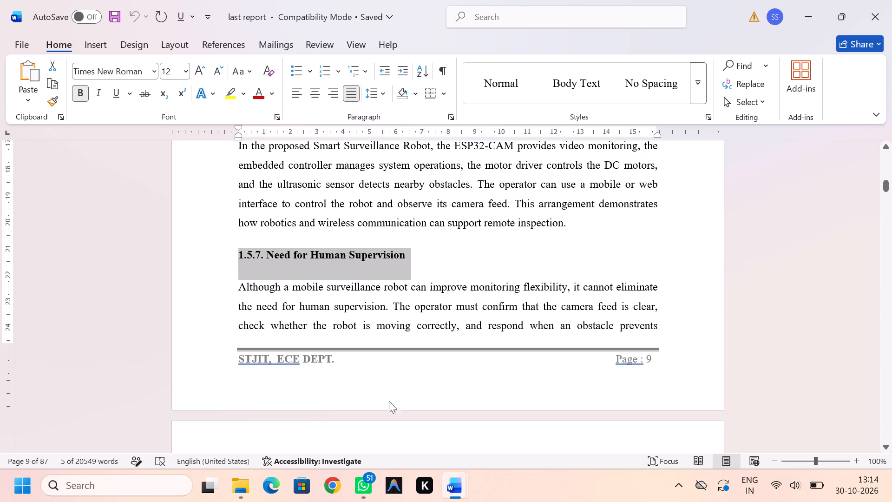
left_click(454, 476)
left_click(438, 419)
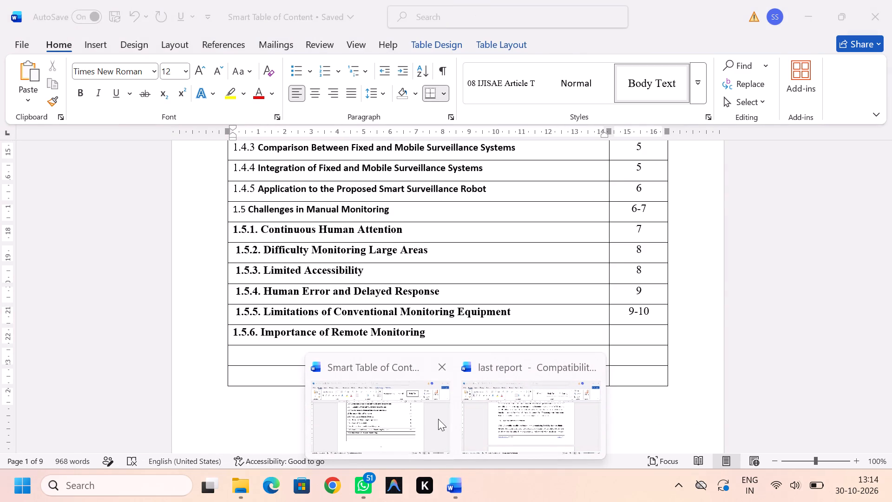
key("ctrl+v")
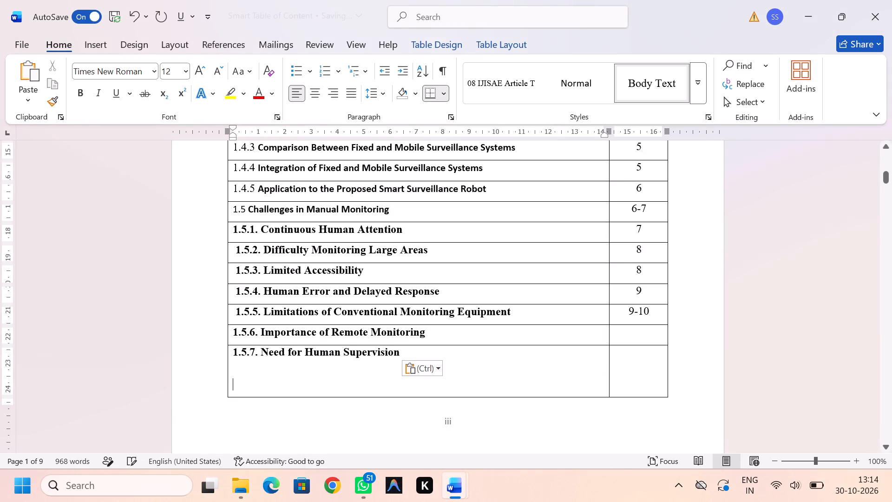
key("BackSpace")
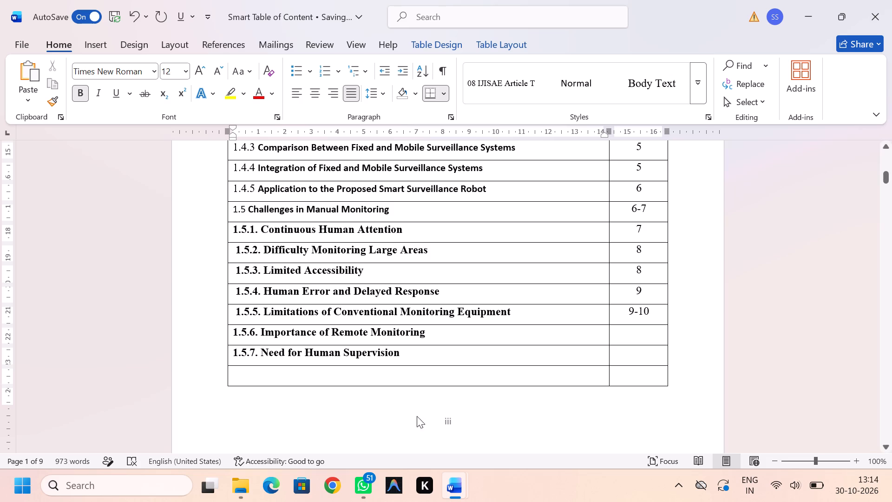
Copy the heading "1.6 Applications of the System" from last report and return to the Smart Table of Content document.
left_click(346, 374)
scroll(346, 374, "down", 1)
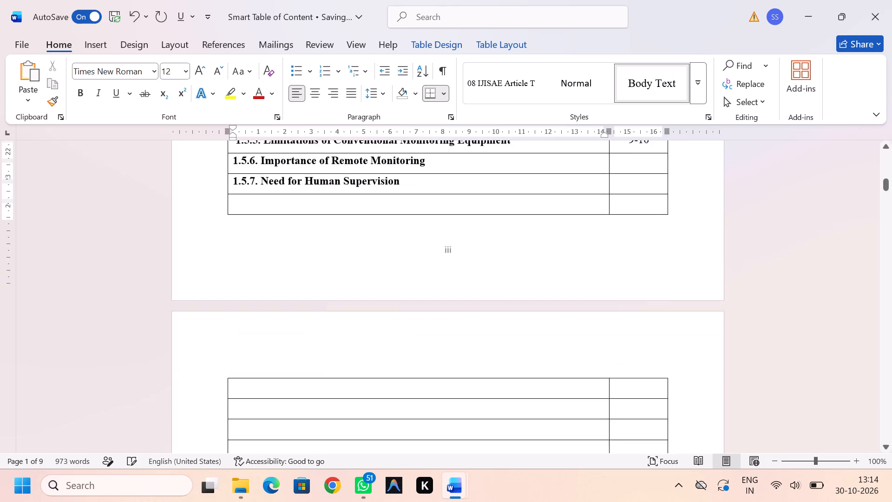
scroll(346, 374, "down", 3)
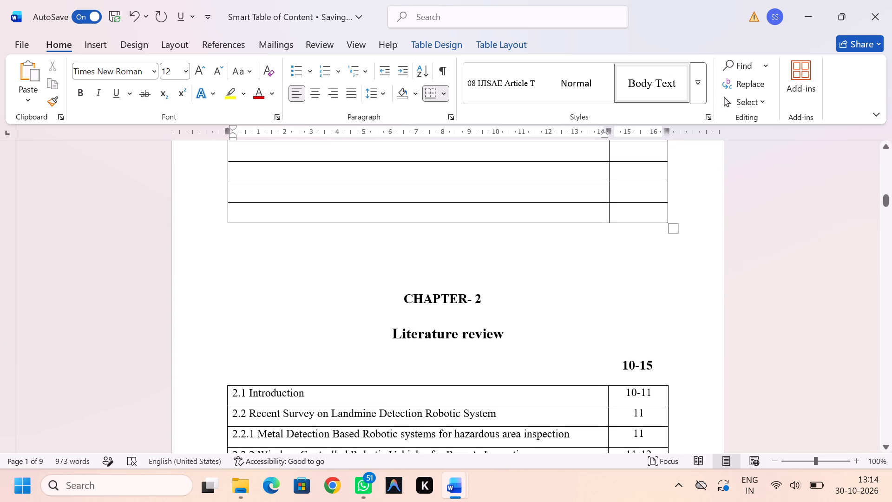
scroll(346, 374, "down", 2)
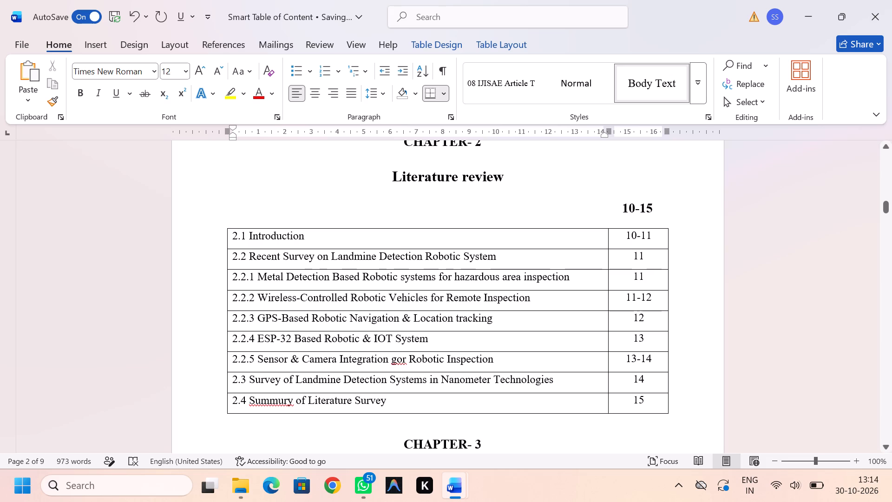
scroll(346, 374, "up", 3)
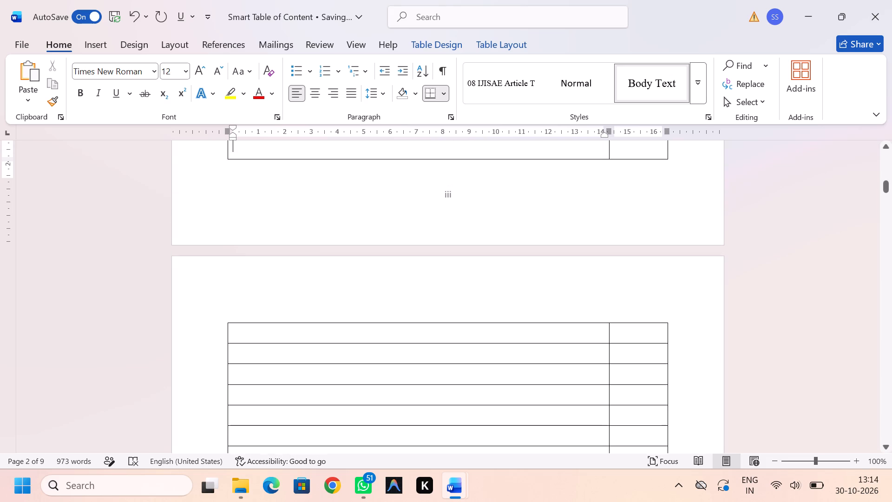
scroll(346, 374, "down", 1)
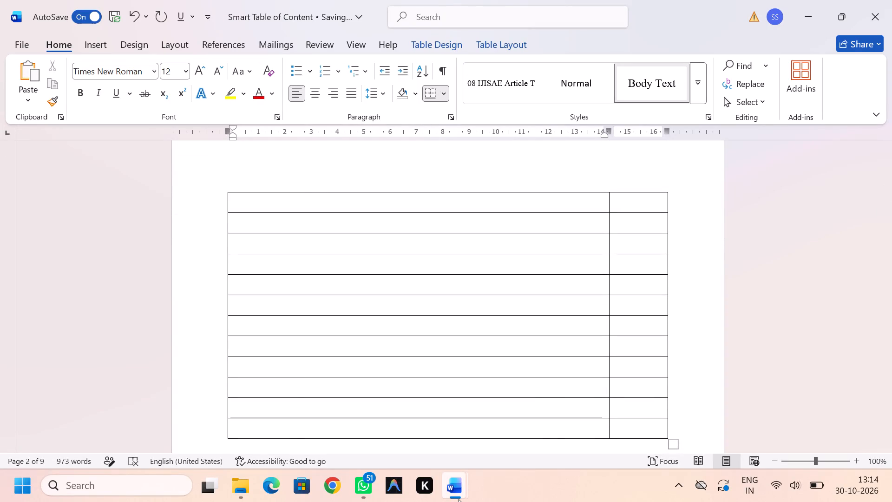
left_click(459, 499)
left_click(522, 430)
scroll(522, 430, "down", 1)
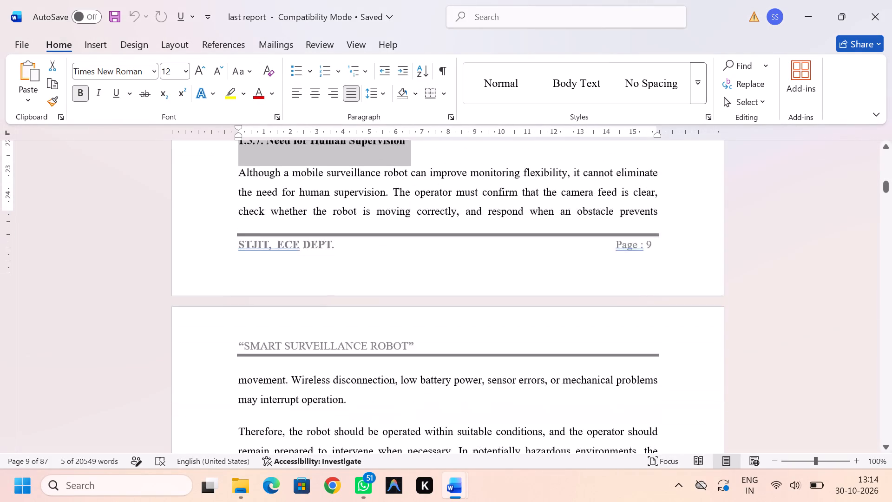
scroll(522, 430, "down", 2)
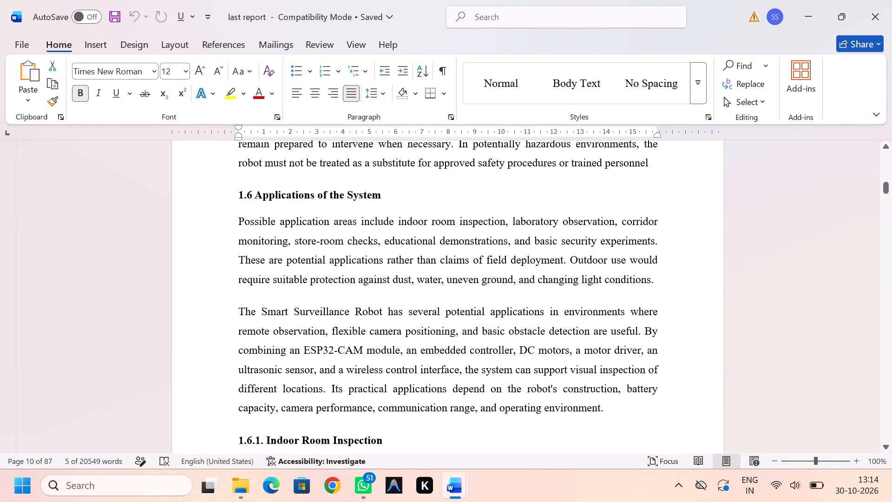
left_click_drag(382, 198, 233, 195)
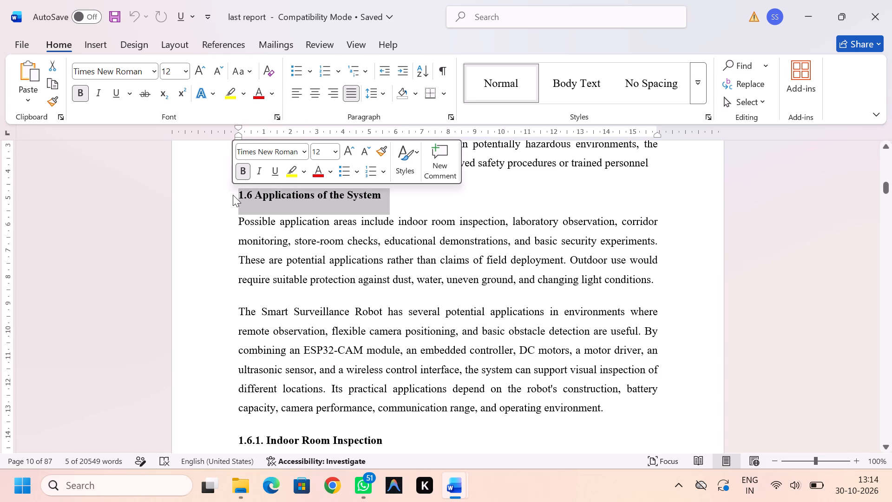
key("ctrl+c")
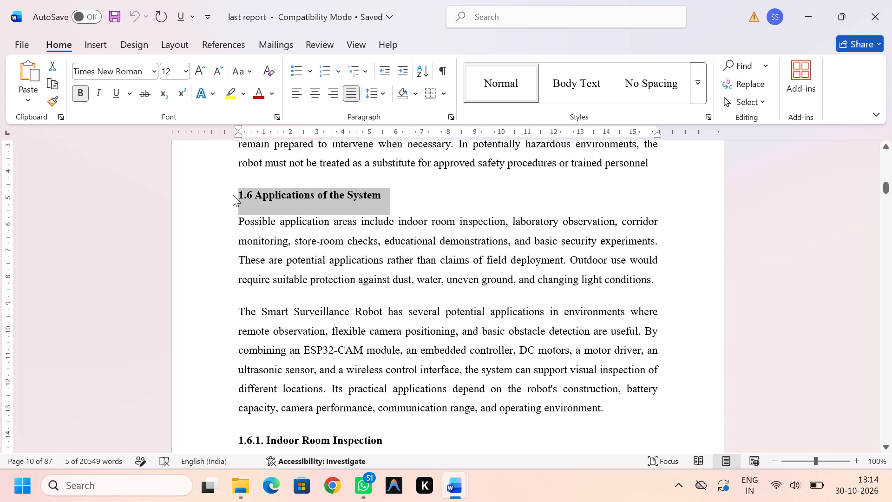
scroll(233, 195, "right", 2)
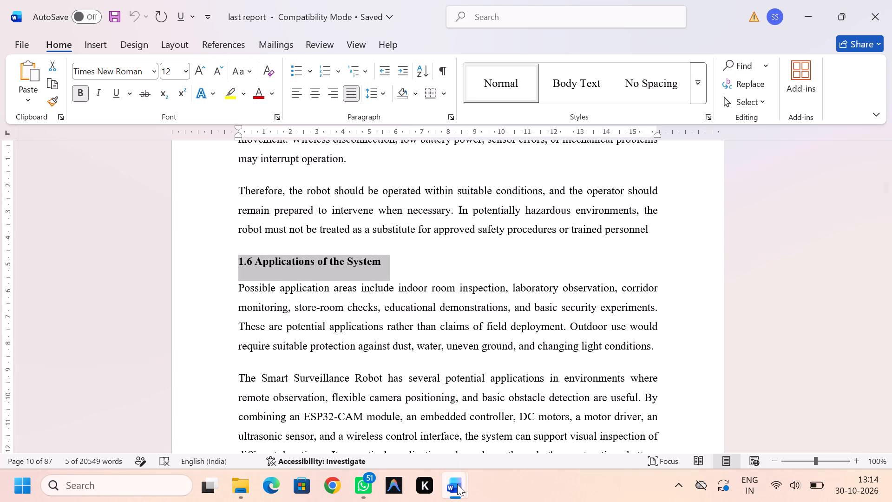
left_click(457, 484)
left_click(433, 449)
Look through the contents tables of the remaining chapters in the Smart Table of Content document.
scroll(425, 347, "up", 3)
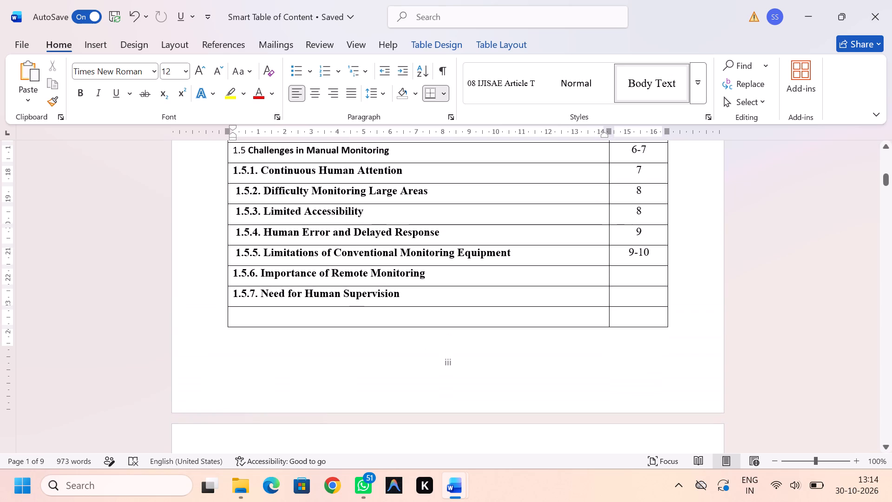
scroll(425, 347, "up", 5)
scroll(425, 347, "down", 4)
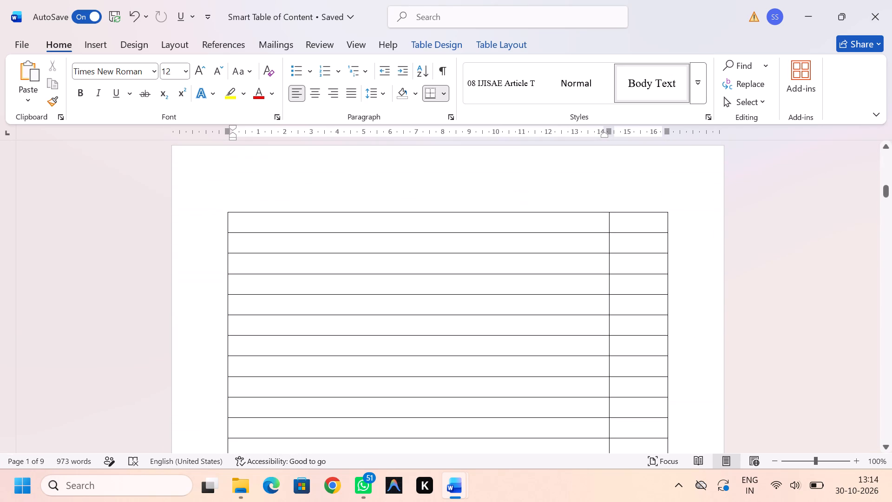
scroll(425, 347, "right", 1)
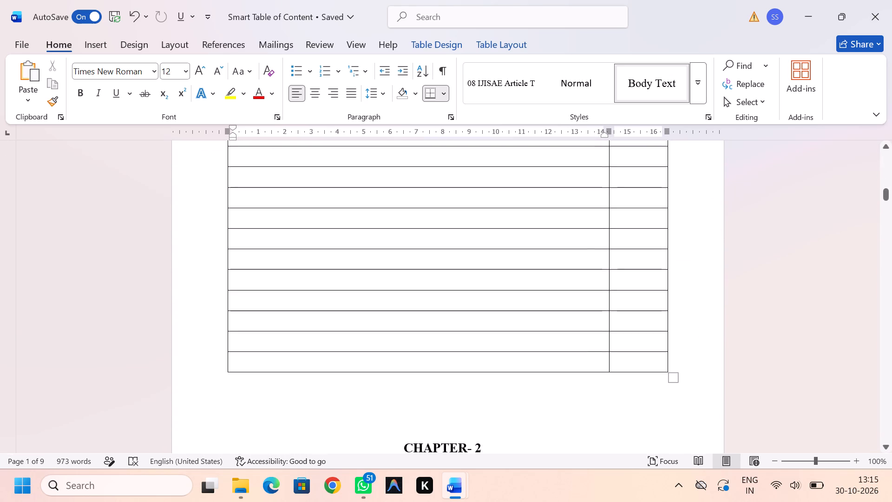
scroll(425, 347, "down", 4)
scroll(425, 347, "up", 1)
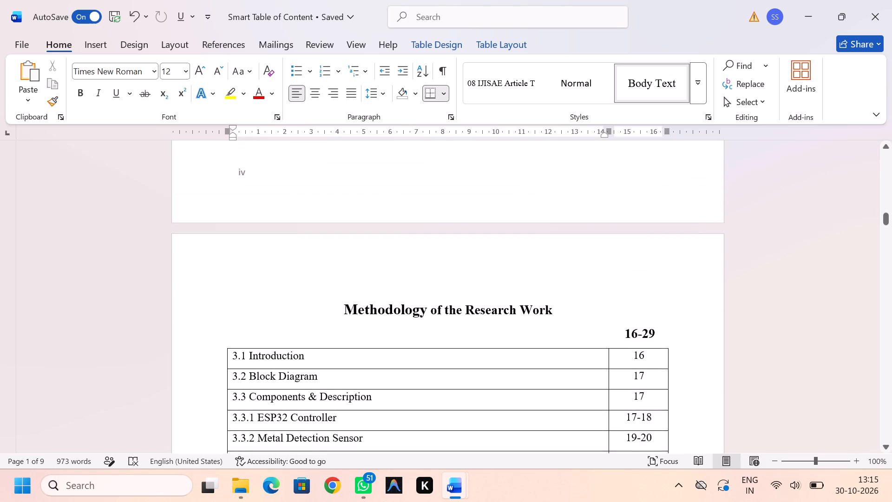
scroll(425, 347, "up", 1)
scroll(425, 347, "down", 3)
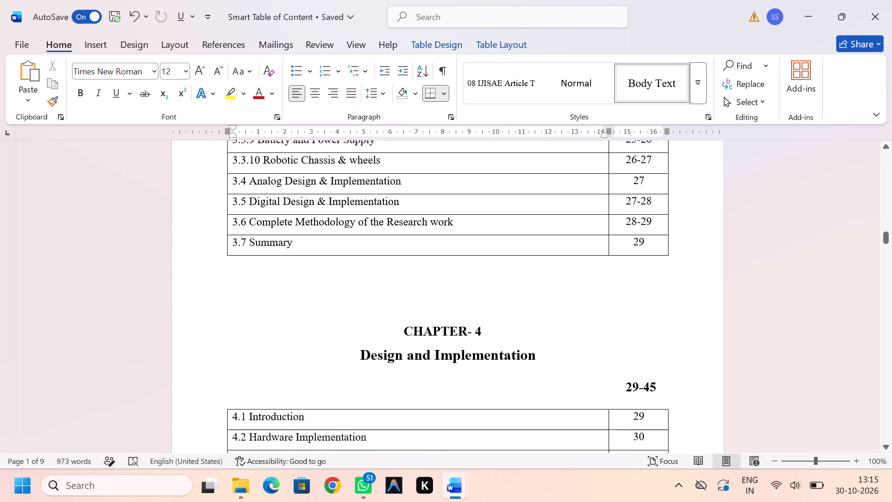
scroll(425, 347, "down", 3)
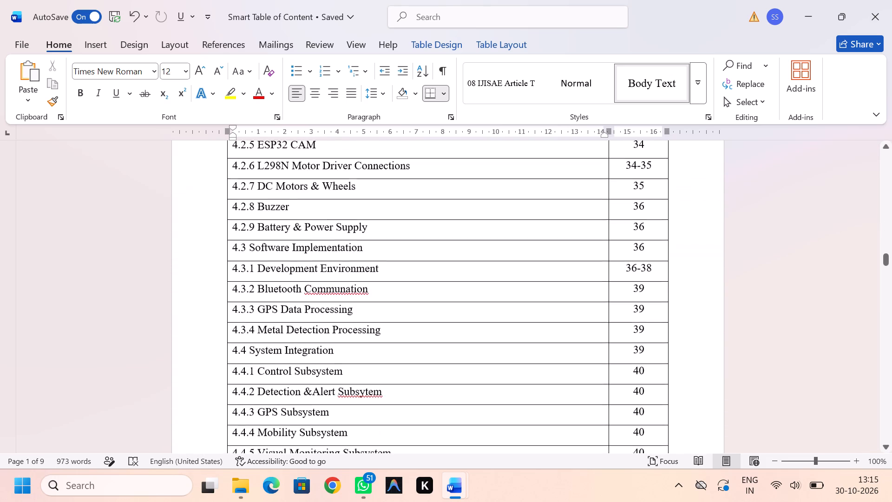
scroll(425, 347, "down", 5)
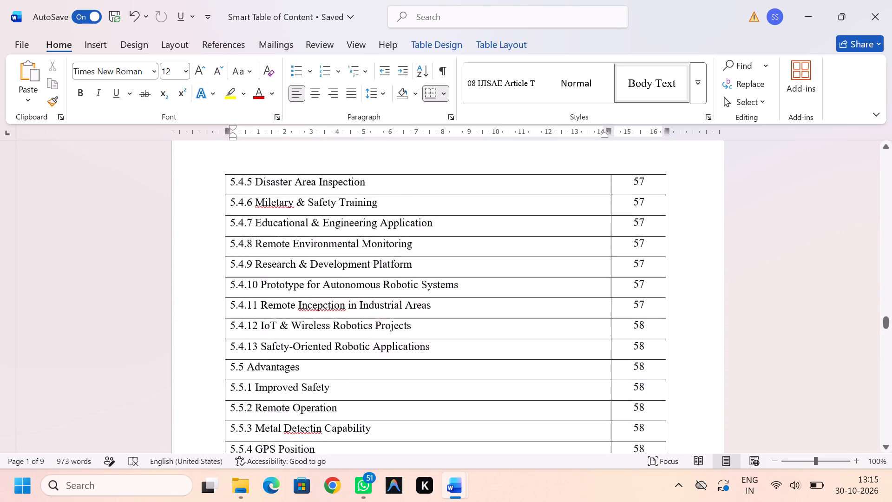
scroll(425, 347, "down", 1)
scroll(425, 347, "up", 1)
scroll(425, 347, "down", 3)
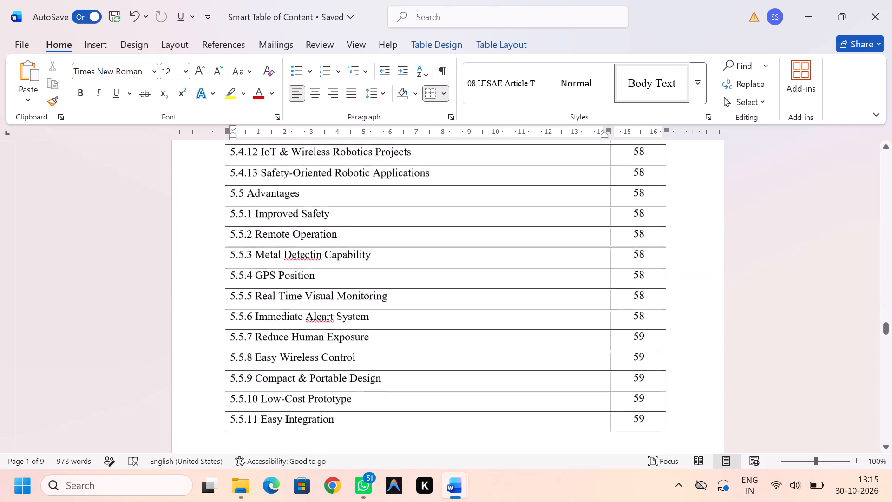
scroll(425, 347, "down", 3)
scroll(425, 347, "up", 4)
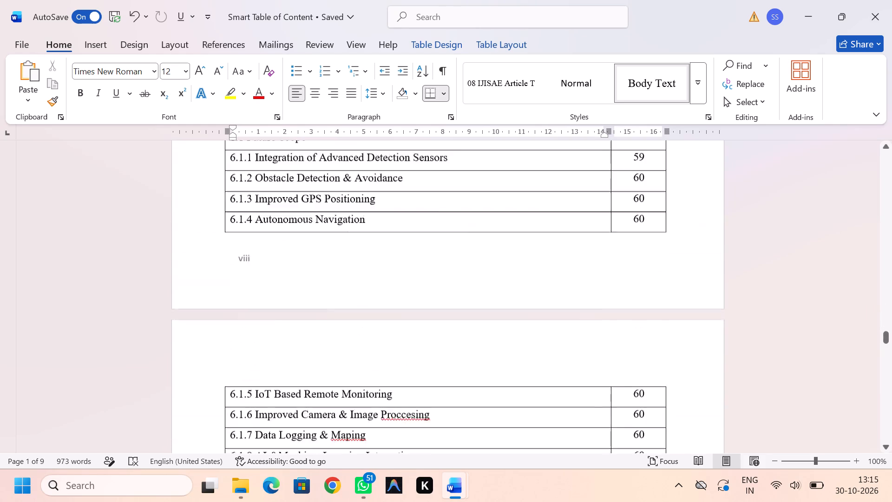
Paste the copied heading "1.6 Applications of the System" into the empty chapter 1 table row below 1.5.7.
scroll(425, 347, "up", 5)
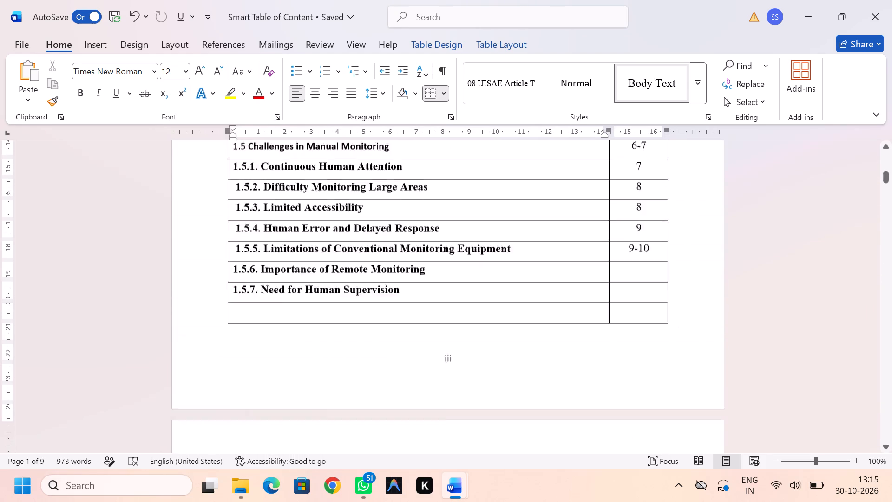
scroll(425, 347, "up", 2)
scroll(425, 347, "down", 3)
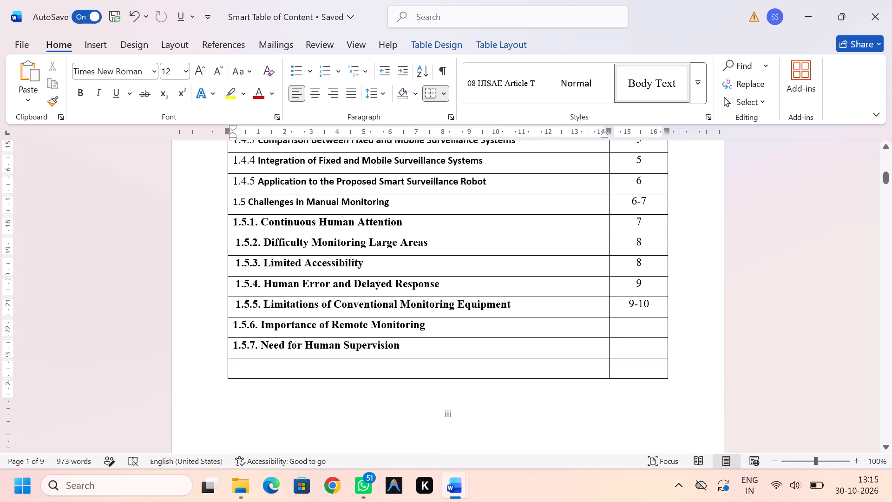
key("ctrl+v")
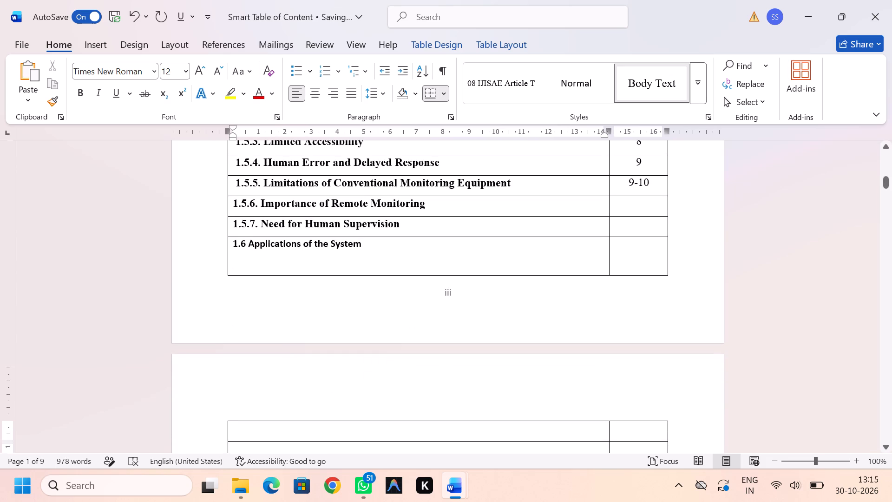
Set all chapter 1 headings in the contents table from 1.1 to 1.6 to Times New Roman without bold.
scroll(329, 395, "up", 3)
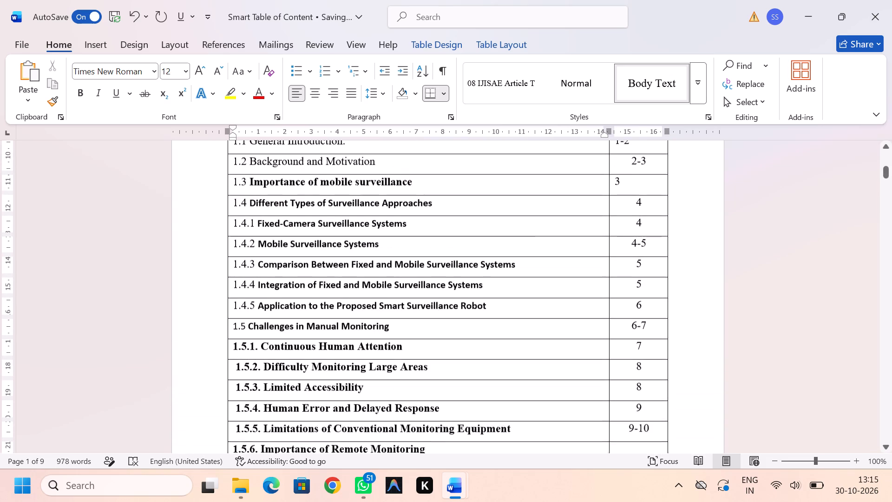
scroll(329, 395, "up", 1)
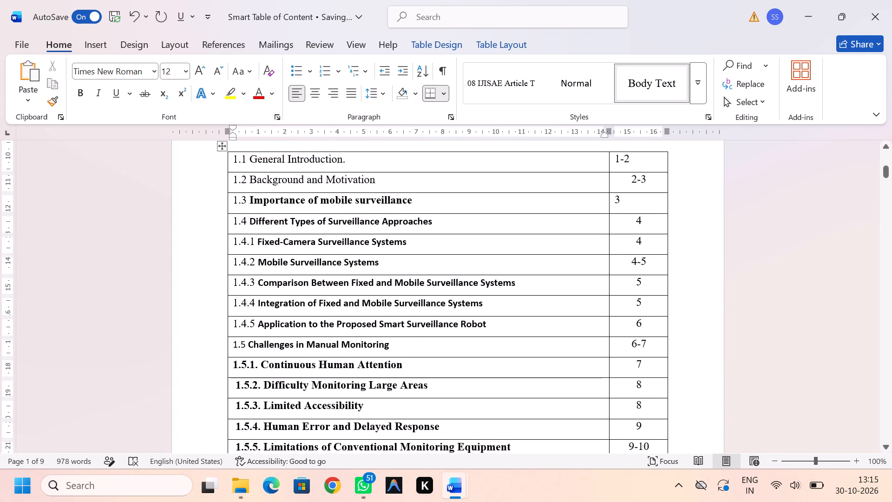
left_click(270, 161)
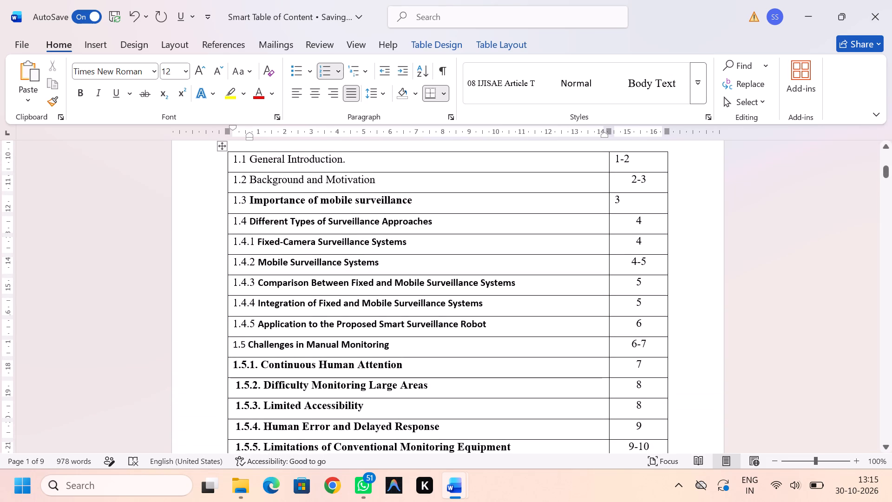
left_click(231, 157)
left_click(231, 157)
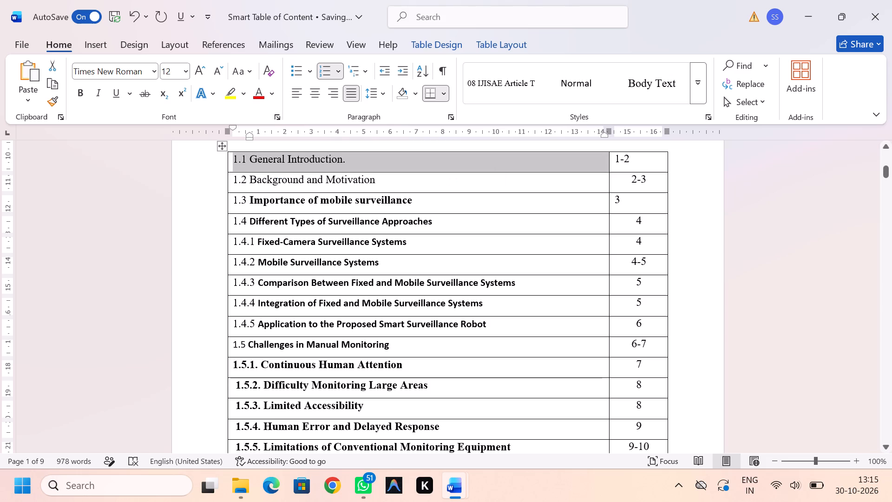
left_click_drag(231, 157, 373, 330)
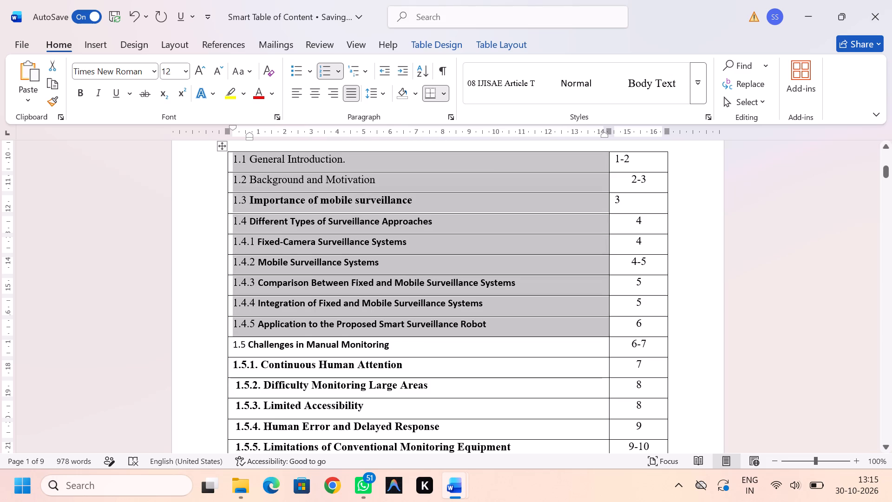
left_click_drag(373, 330, 442, 425)
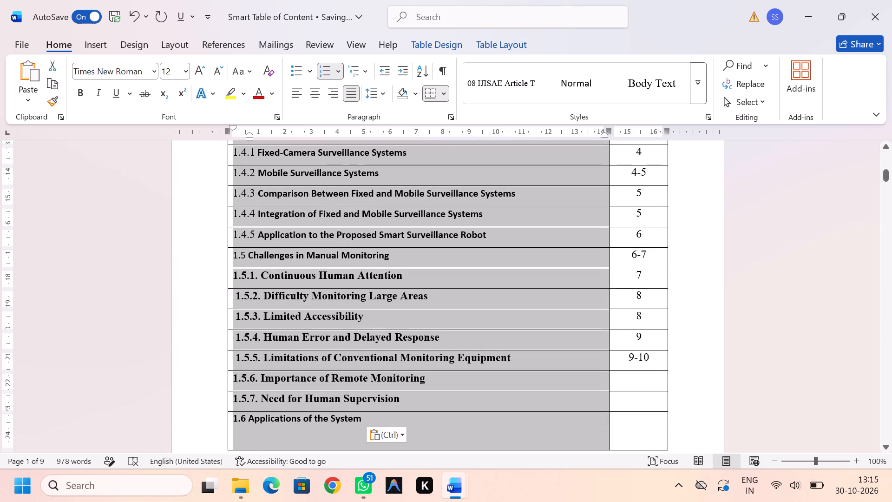
left_click_drag(442, 425, 445, 420)
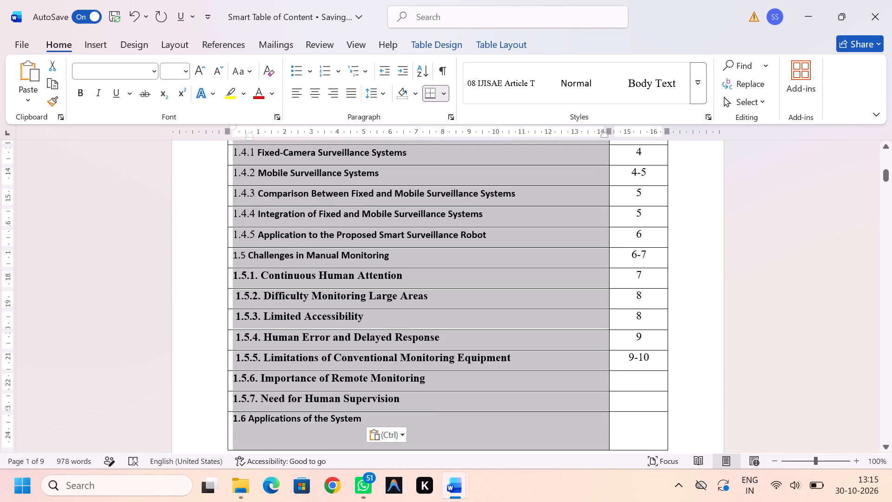
left_click(155, 72)
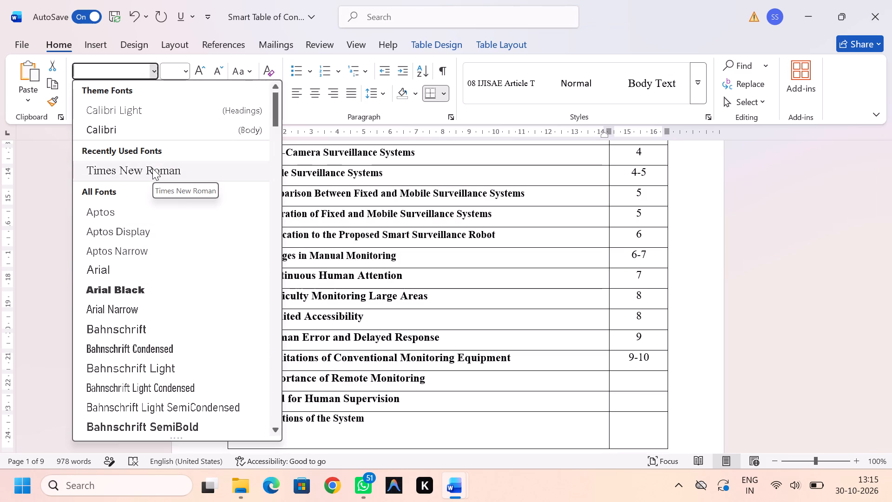
left_click(152, 168)
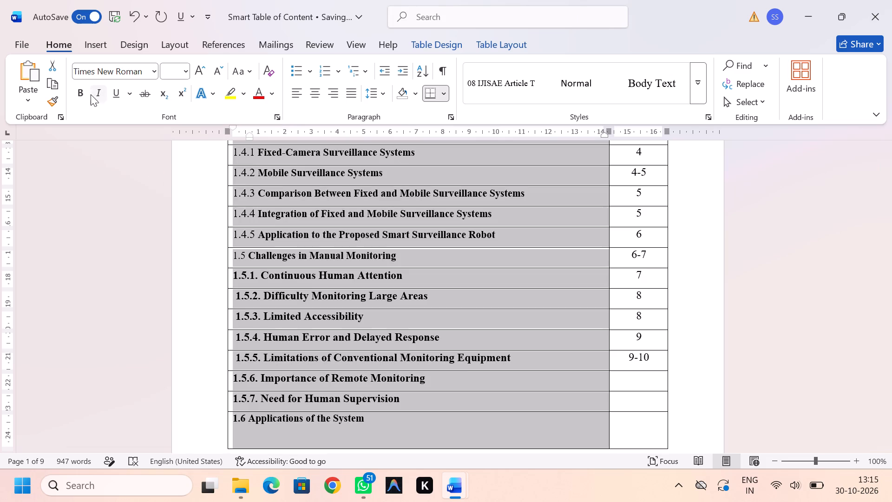
left_click(84, 94)
left_click(84, 94)
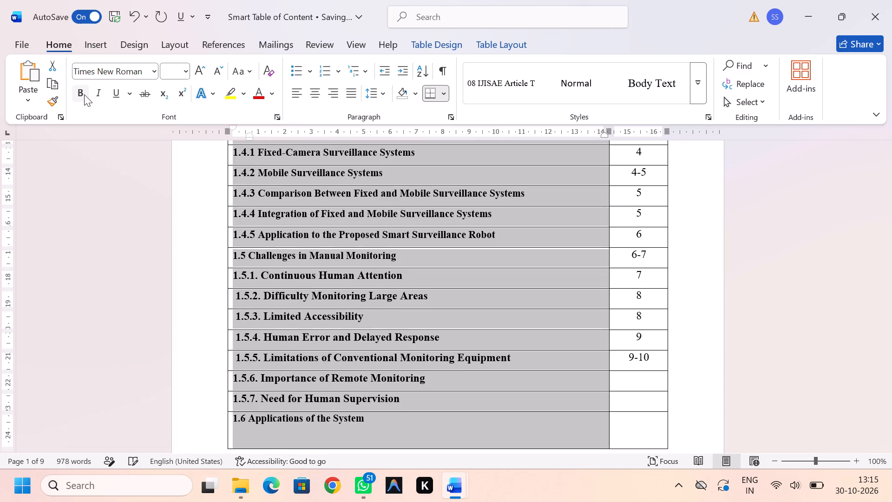
left_click(155, 238)
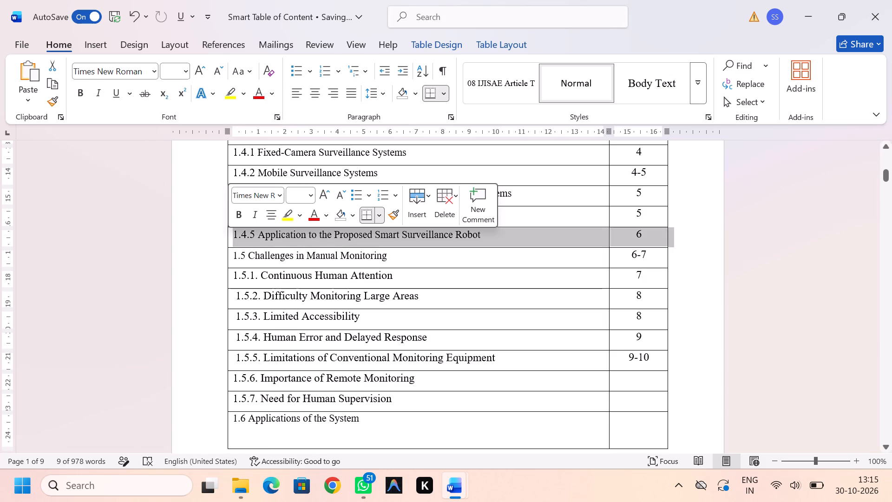
Remove the leading space before the heading "1.5.2. Difficulty Monitoring Large Areas" in the contents table.
left_click(236, 296)
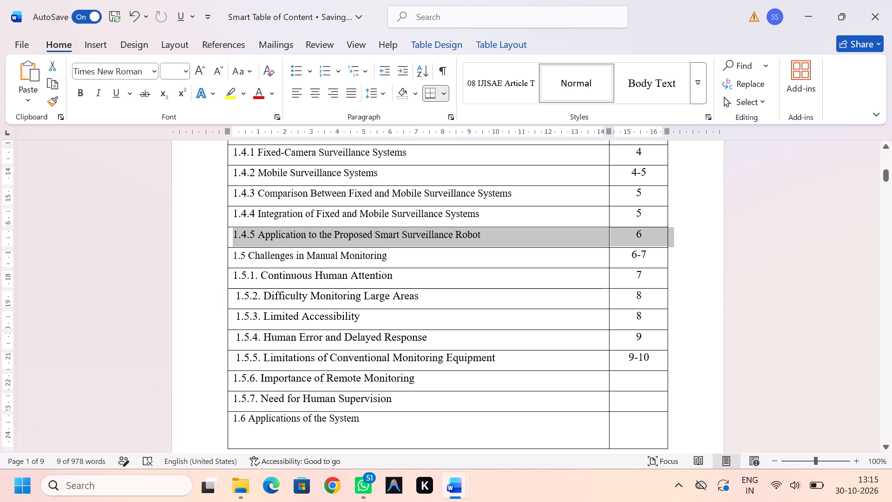
key("BackSpace")
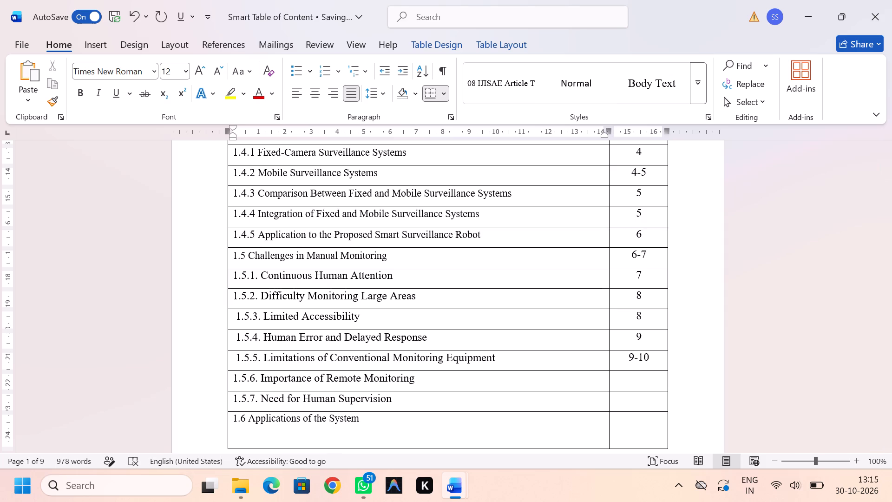
Remove the leading space before the heading "1.5.3. Limited Accessibility" in the contents table.
key("Down")
key("Right")
key("BackSpace")
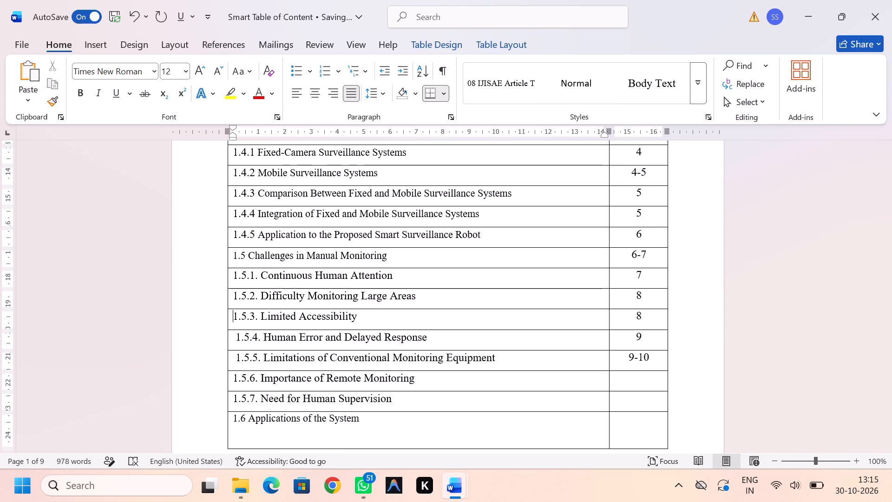
key("Up")
key("Down")
key("Down")
Remove the leading spaces before the headings "1.5.4. Human Error and Delayed Response" and "1.5.5. Limitations of Conventional Monitoring Equipment" in the contents table.
key("Right")
key("BackSpace")
key("Up")
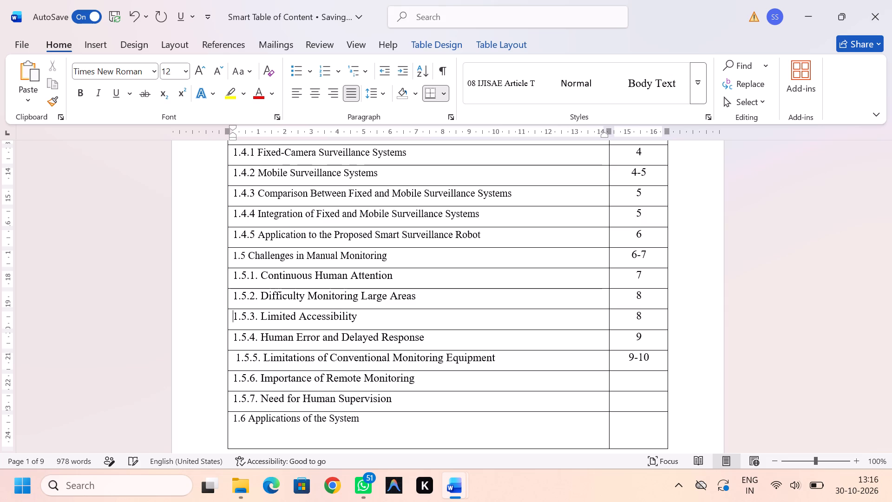
key("Down")
key("Down")
key("Right")
key("BackSpace")
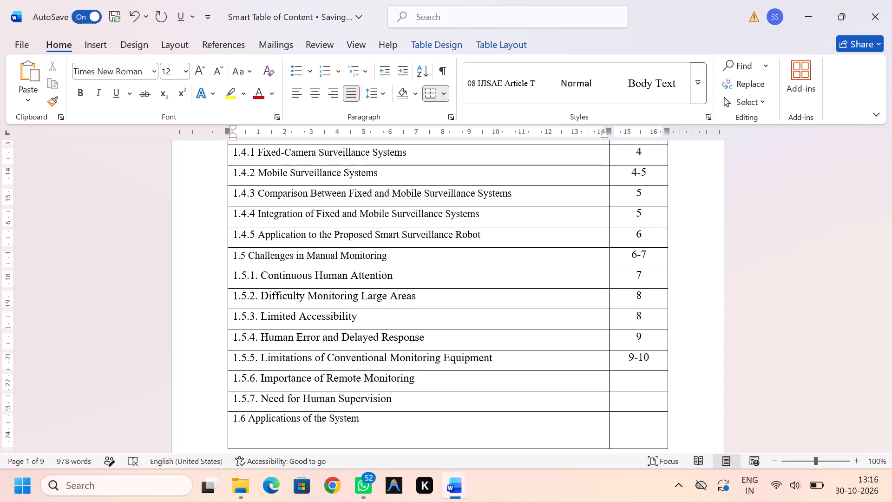
Delete the blank line below the heading "1.6 Applications of the System" in its contents table row.
scroll(236, 296, "down", 1)
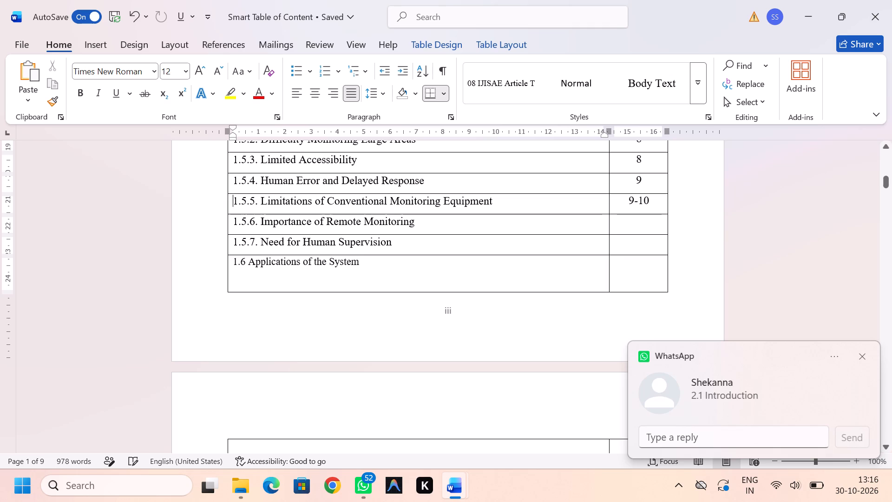
left_click(247, 282)
key("BackSpace")
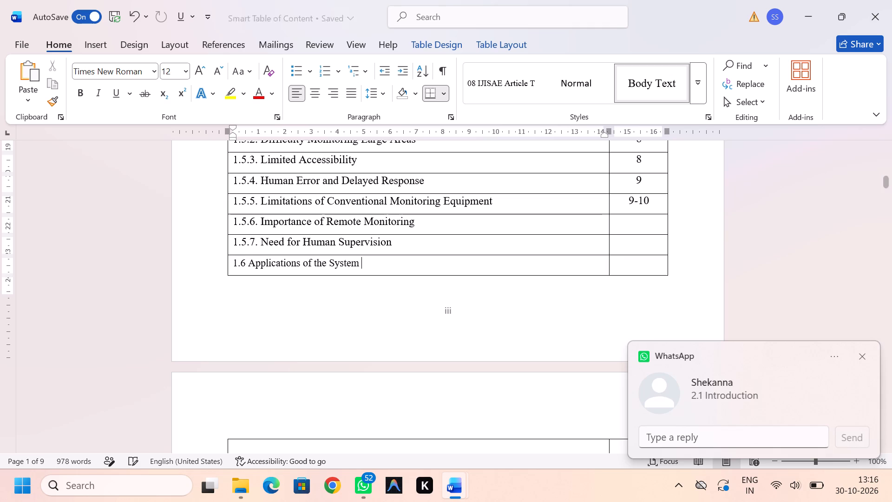
left_click(247, 282)
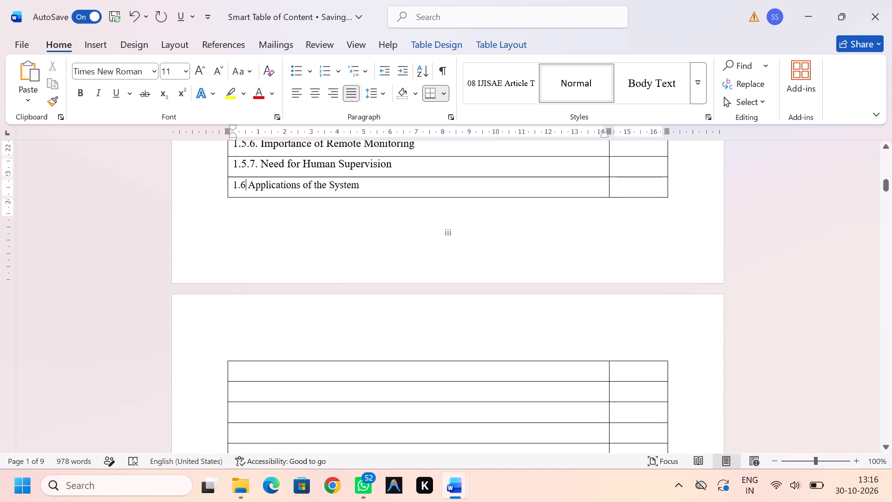
Remove the period after the section numbers 1.5.1, 1.5.2 and 1.5.3 in the contents table.
scroll(247, 282, "up", 1)
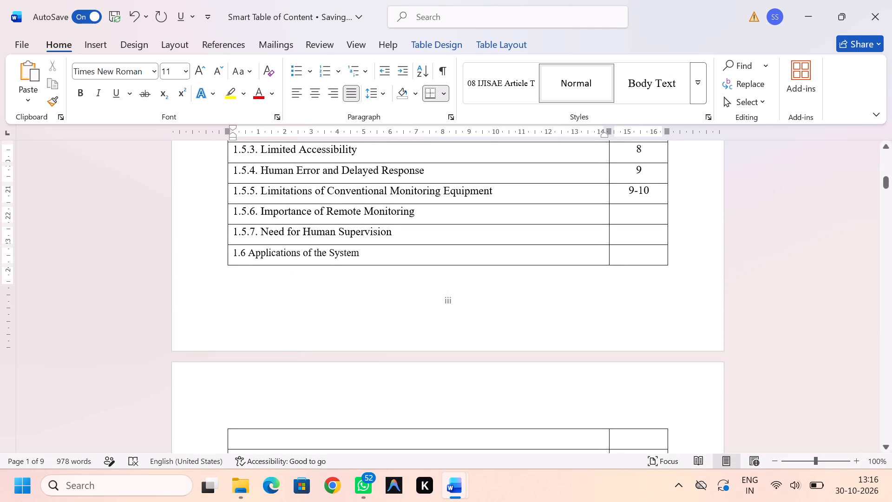
scroll(247, 282, "down", 1)
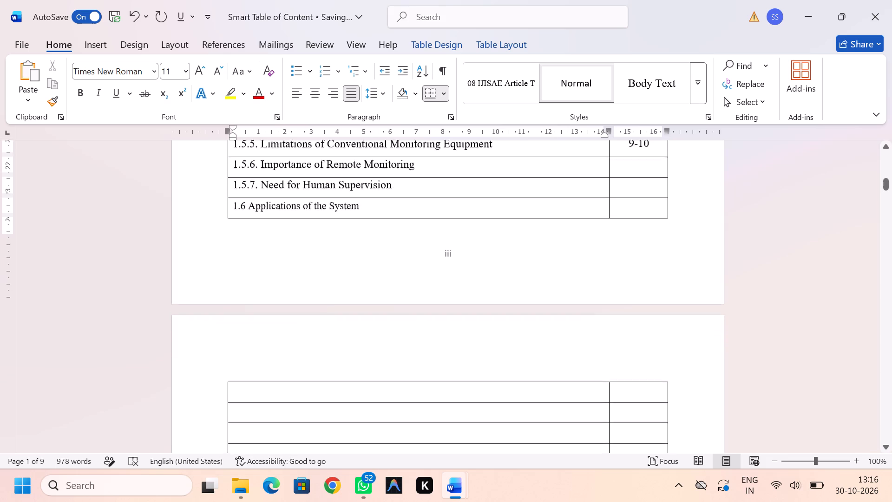
scroll(247, 282, "down", 1)
scroll(247, 282, "up", 1)
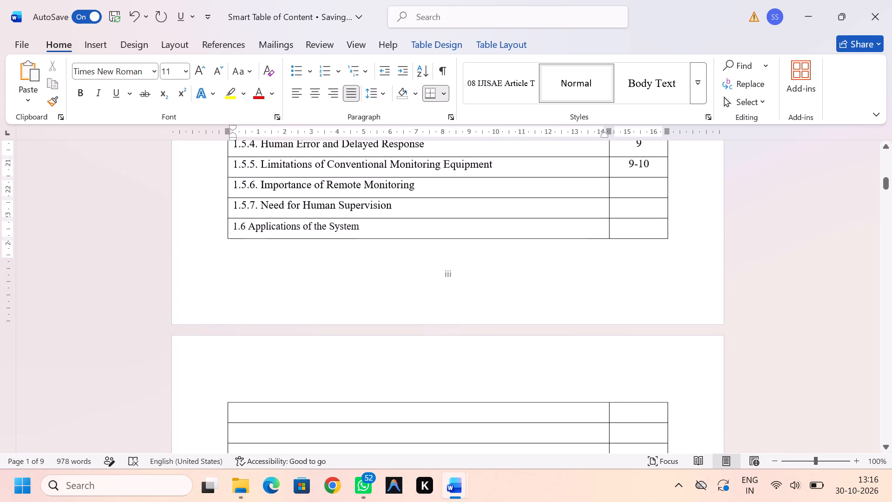
scroll(247, 282, "up", 3)
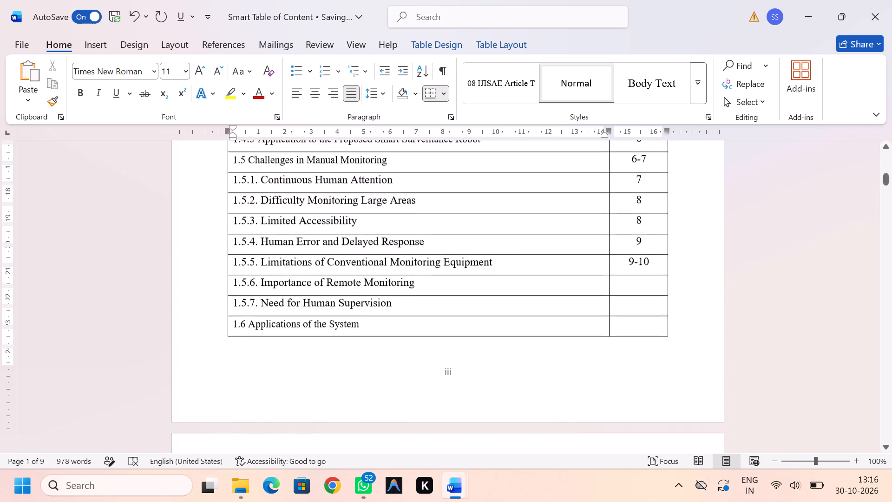
scroll(247, 282, "up", 2)
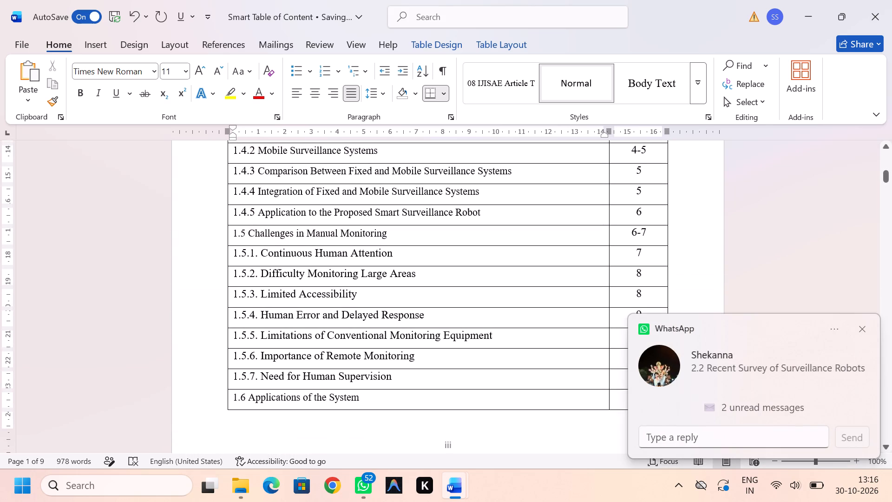
left_click(259, 255)
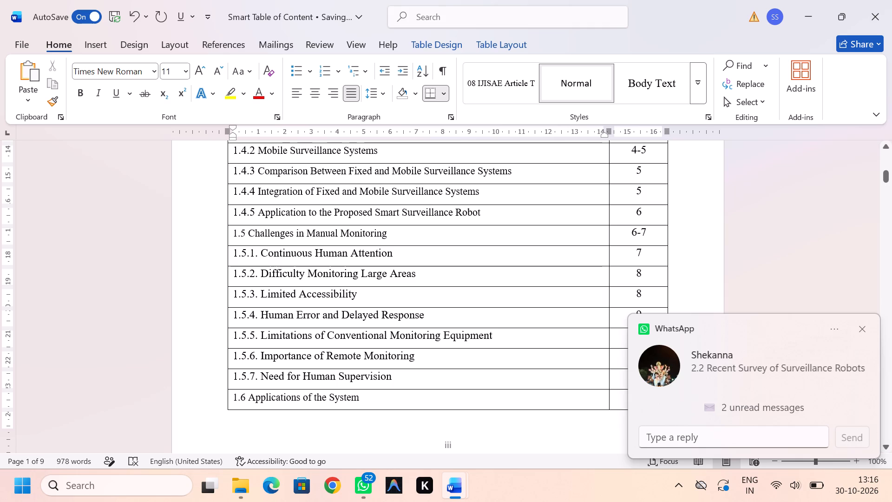
key("BackSpace")
key("Down")
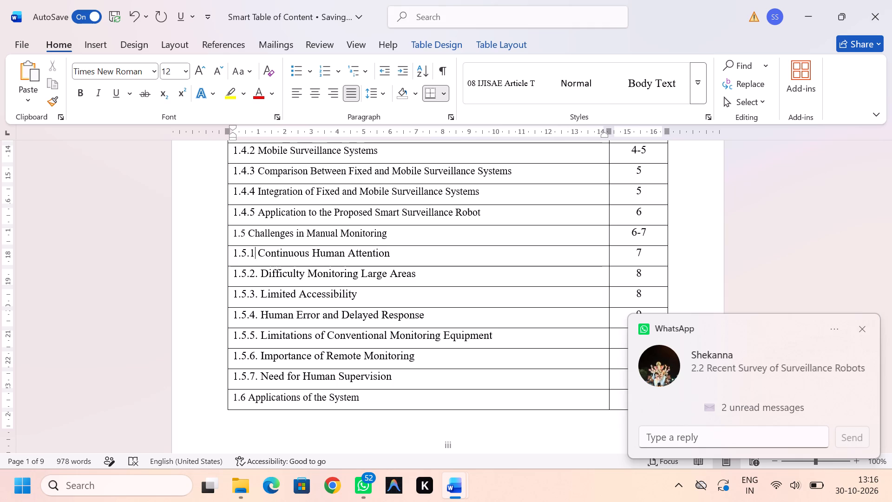
key("Right")
key("BackSpace")
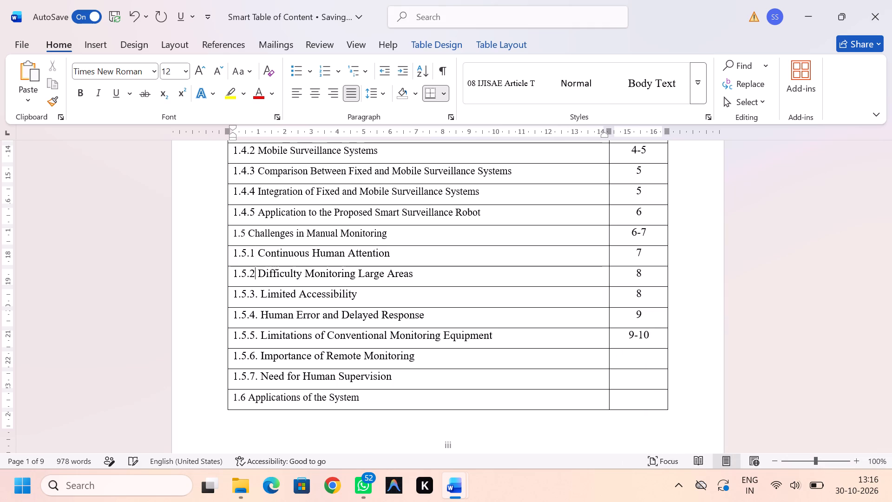
key("Down")
key("Right")
key("BackSpace")
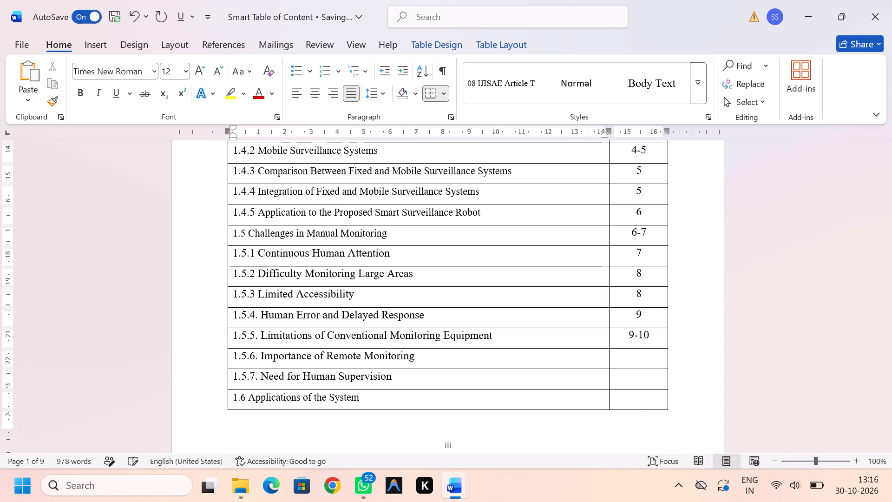
Remove the period after the section numbers 1.5.4, 1.5.5, 1.5.6 and 1.5.7 in the contents table.
key("Down")
key("Right")
key("BackSpace")
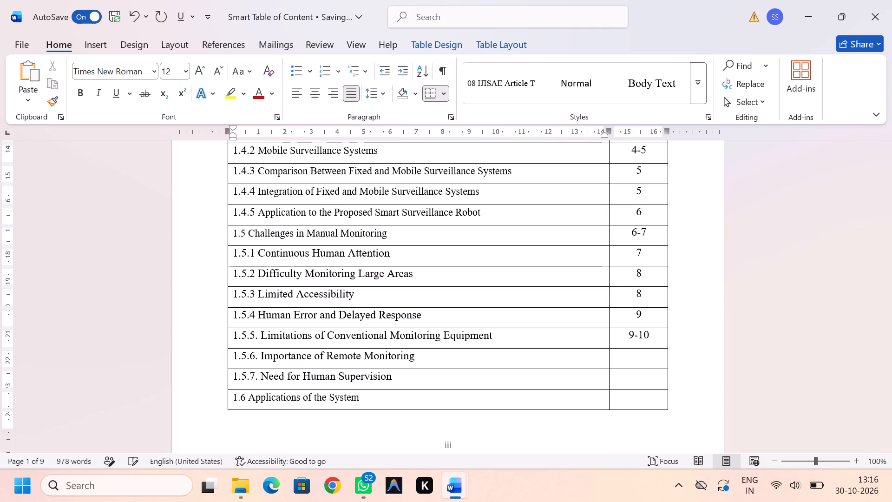
key("Down")
key("Right")
key("BackSpace")
key("Down")
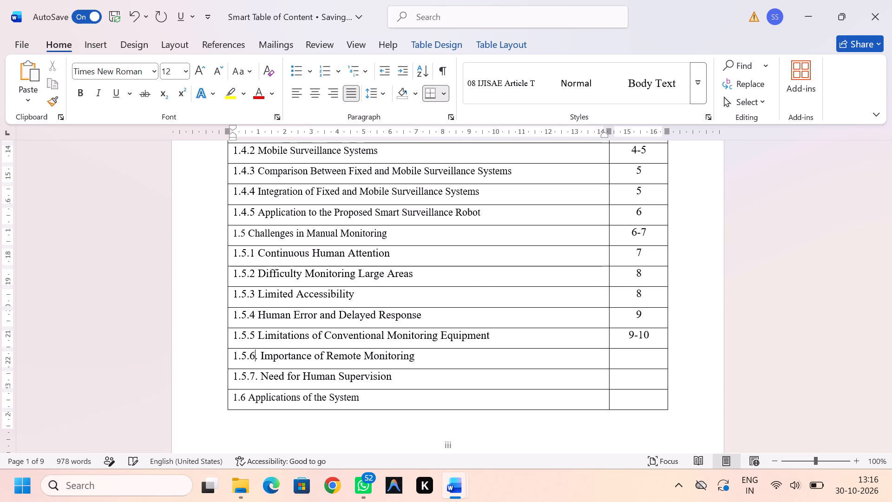
key("Right")
key("BackSpace")
key("Down")
key("Right")
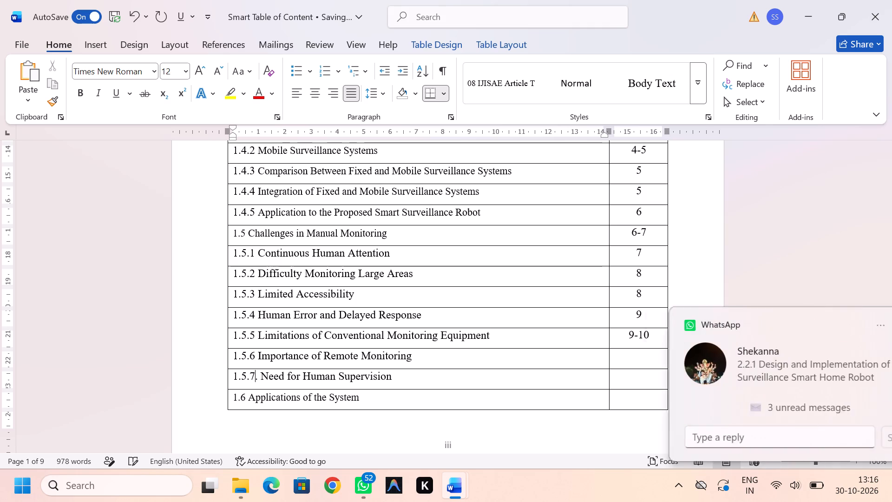
key("BackSpace")
key("Down")
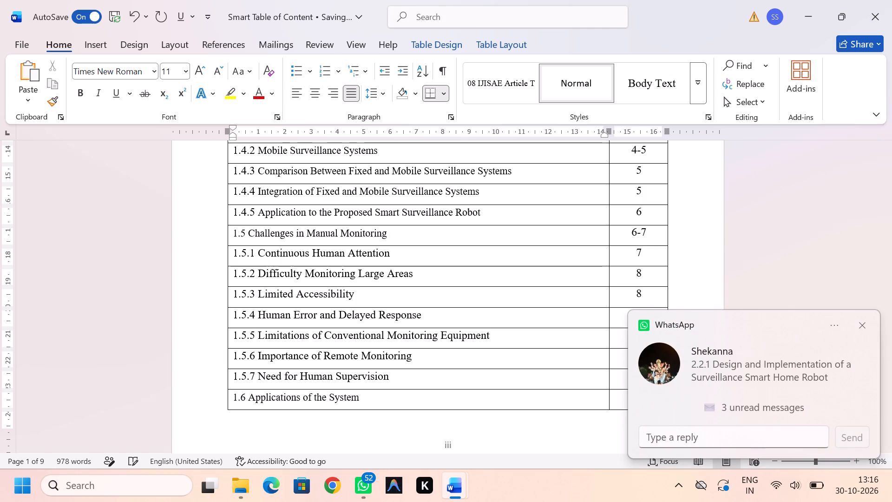
Place the cursor in the first empty contents table row on the second page and switch to the "last report" document.
scroll(259, 255, "down", 1)
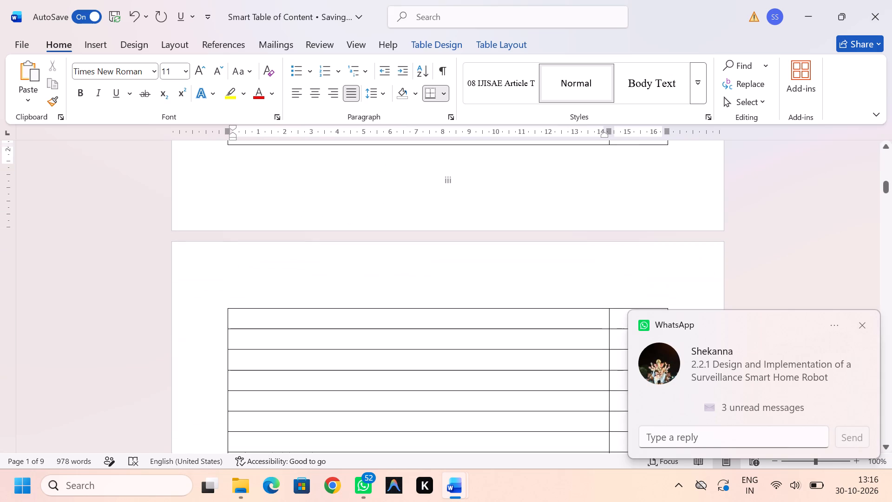
left_click(245, 323)
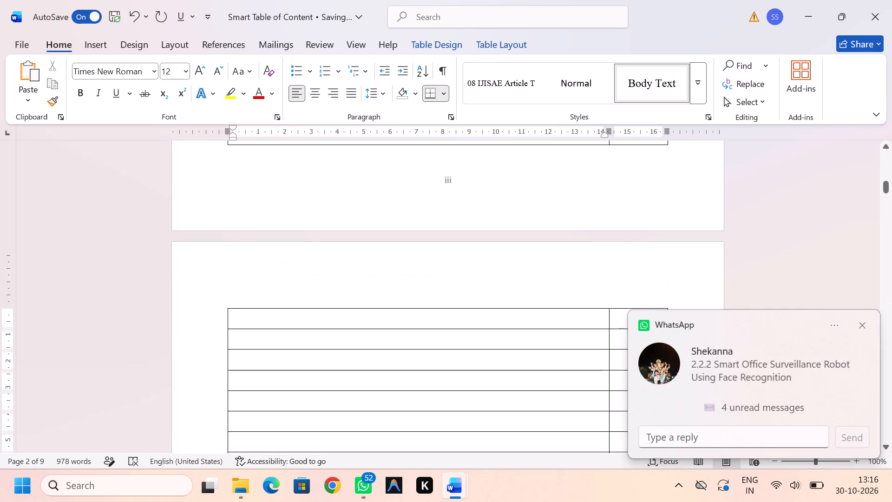
left_click(443, 489)
left_click(498, 418)
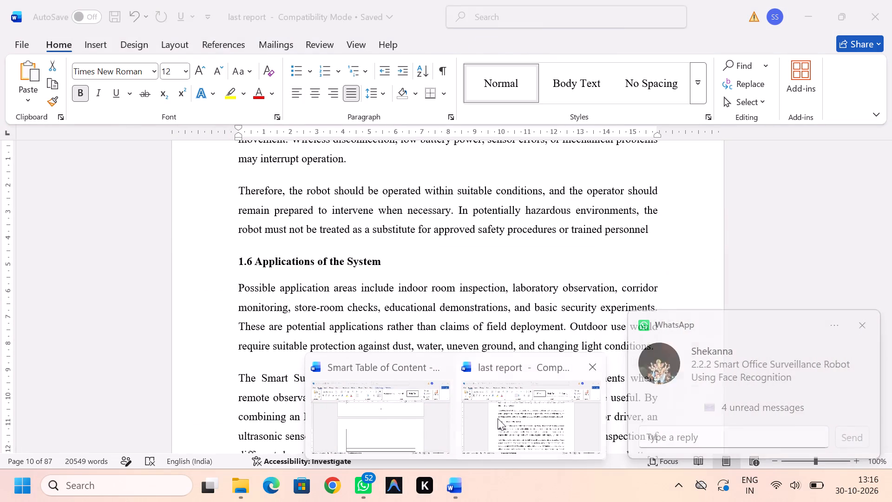
Copy the heading "1.6.1. Indoor Room Inspection" from last report into the first empty contents table row after 1.6.
scroll(498, 418, "down", 2)
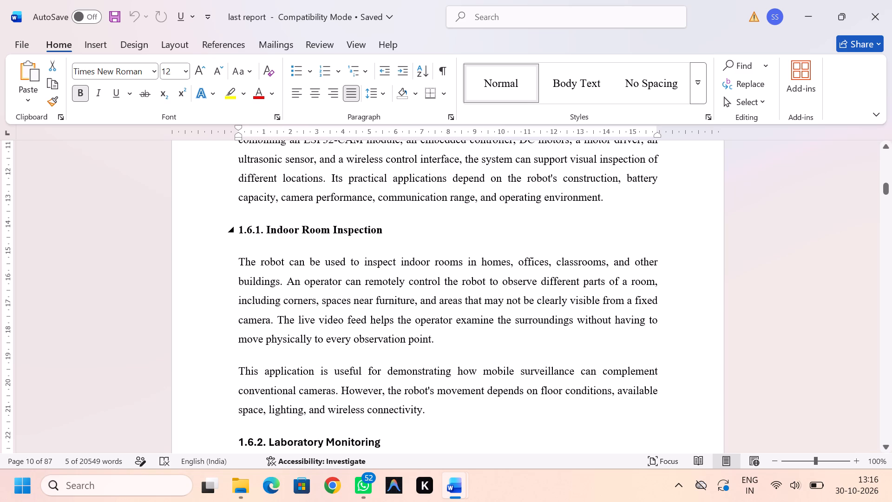
left_click_drag(238, 229, 401, 238)
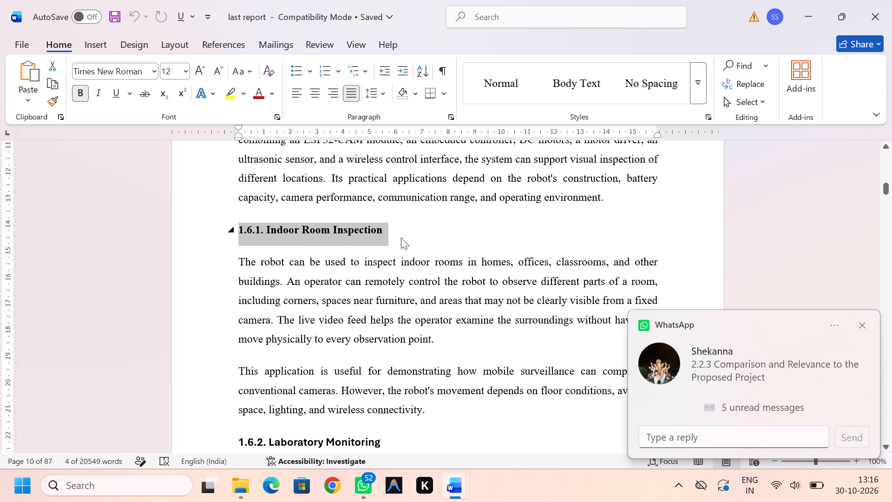
key("ctrl+c")
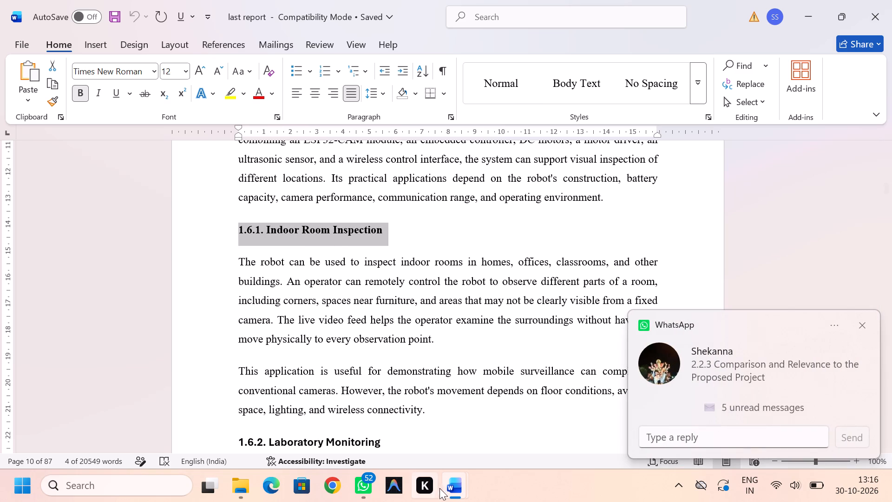
left_click(450, 487)
left_click(407, 419)
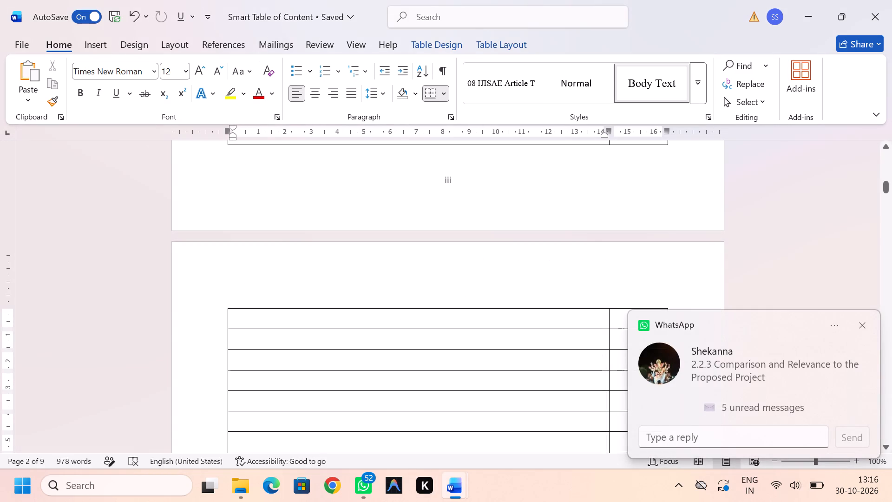
key("ctrl+v")
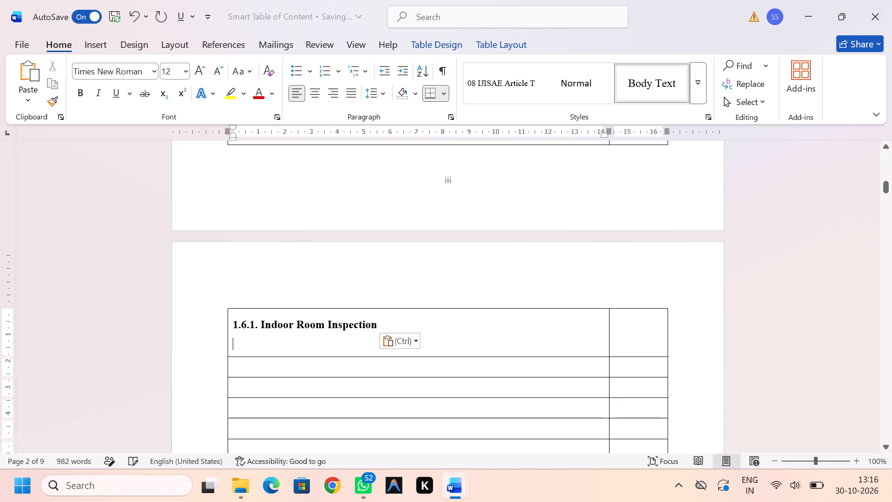
Change the pasted heading to "1.6.1 Indoor Room Inspection" without the period after the number, and delete the blank line below it.
left_click(259, 326)
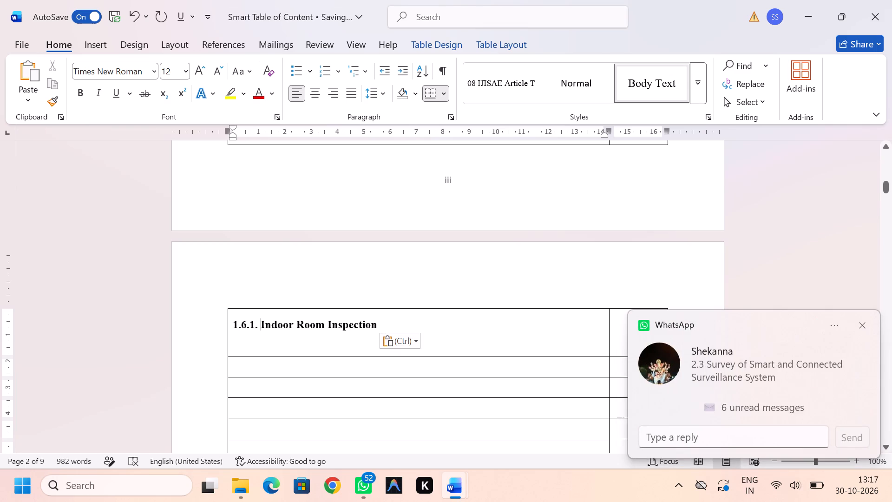
key("BackSpace")
key("BackSpace")
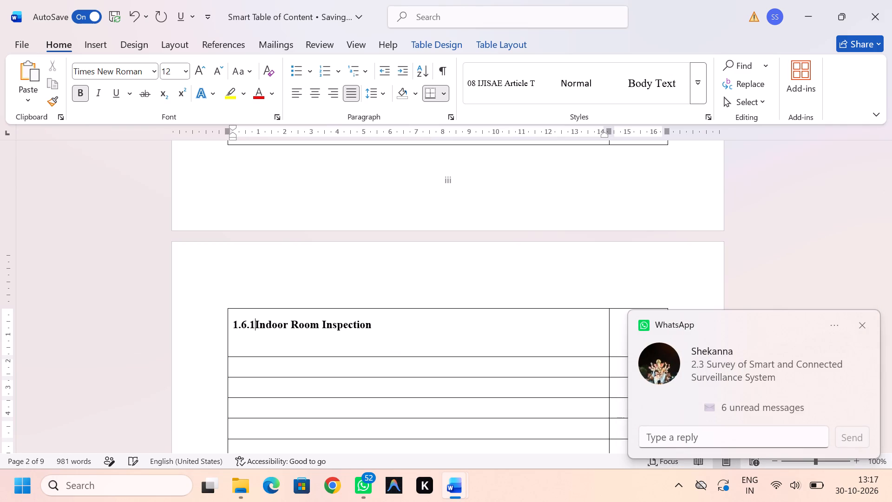
key("space")
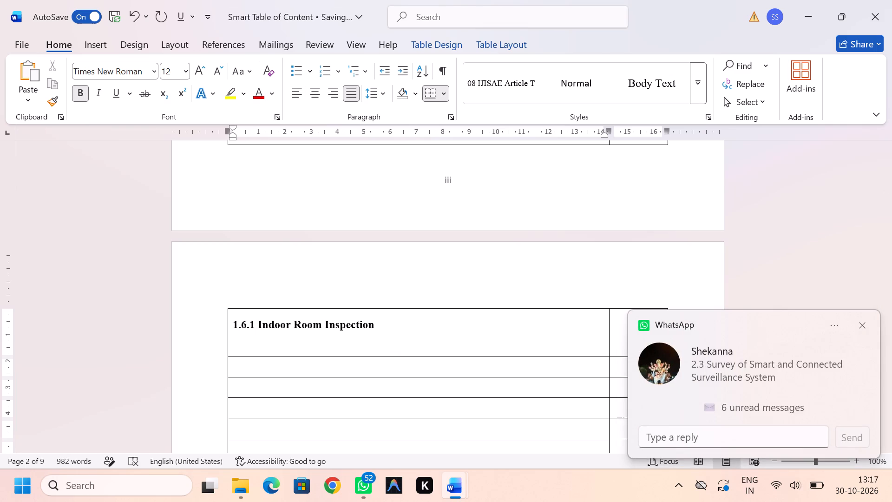
left_click(237, 343)
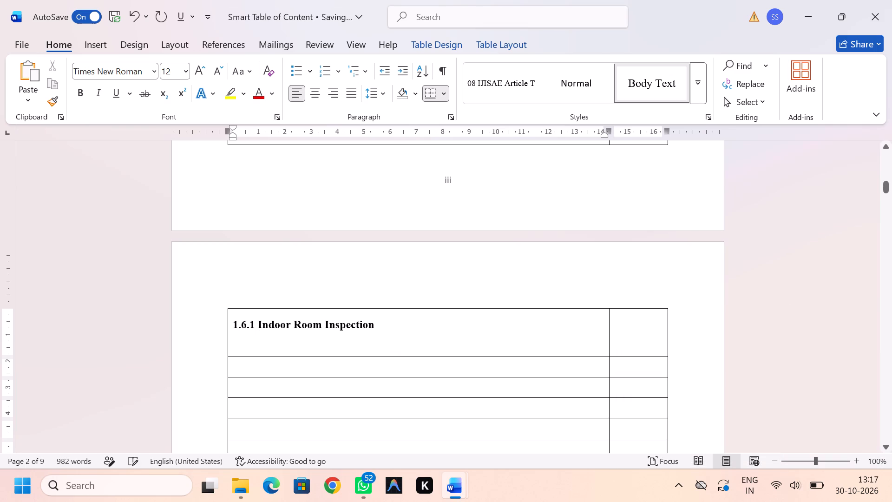
key("BackSpace")
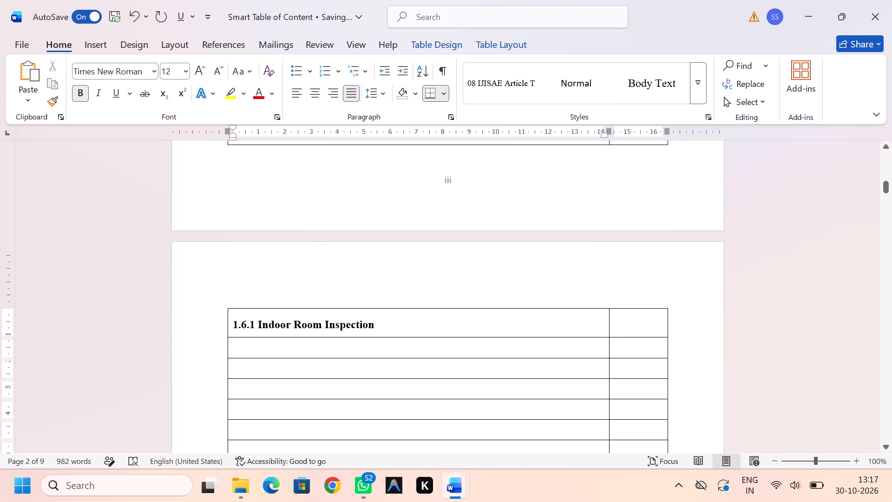
left_click(269, 355)
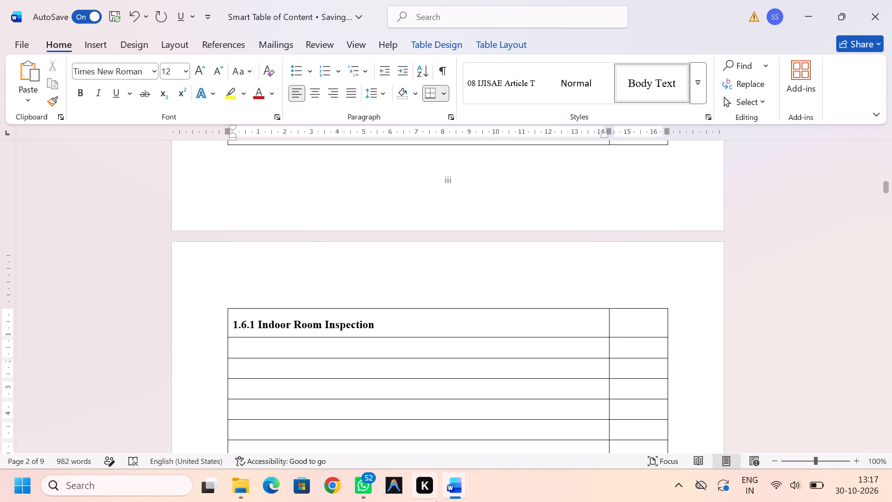
Copy the heading "1.6.2. Laboratory Monitoring" from last report into the row below 1.6.1, without an extra blank line.
left_click(449, 485)
left_click(503, 436)
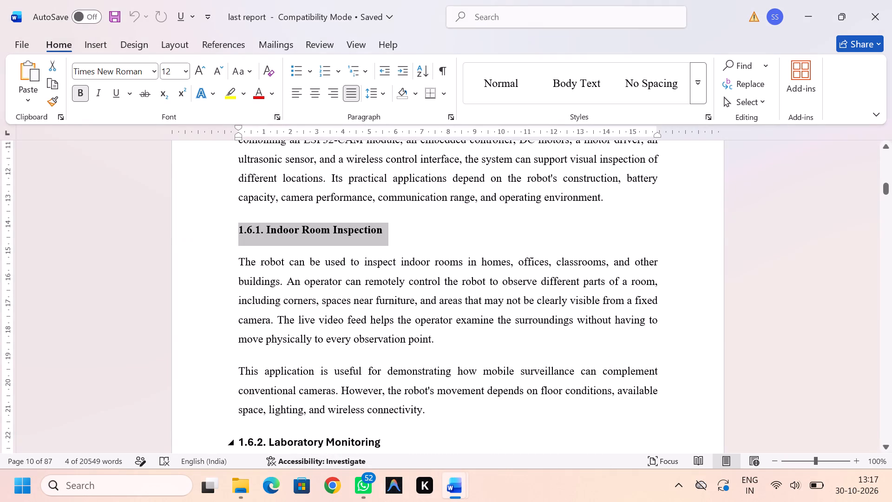
scroll(508, 394, "down", 2)
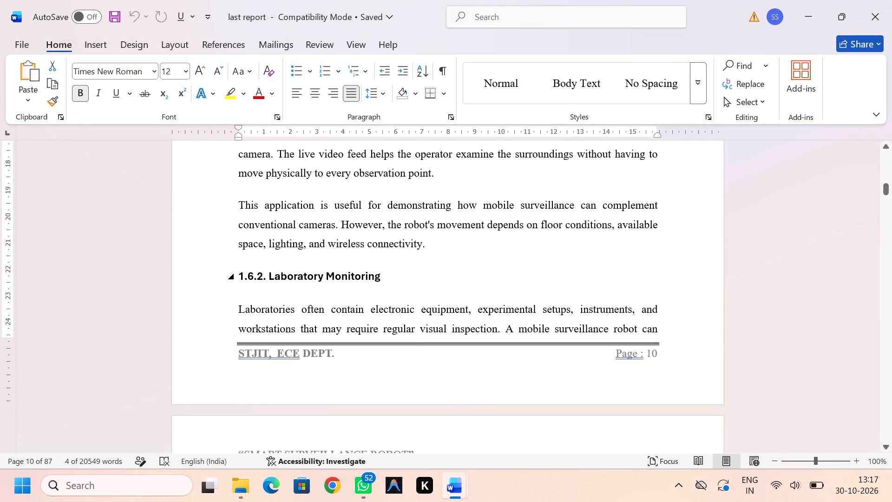
left_click_drag(383, 275, 266, 268)
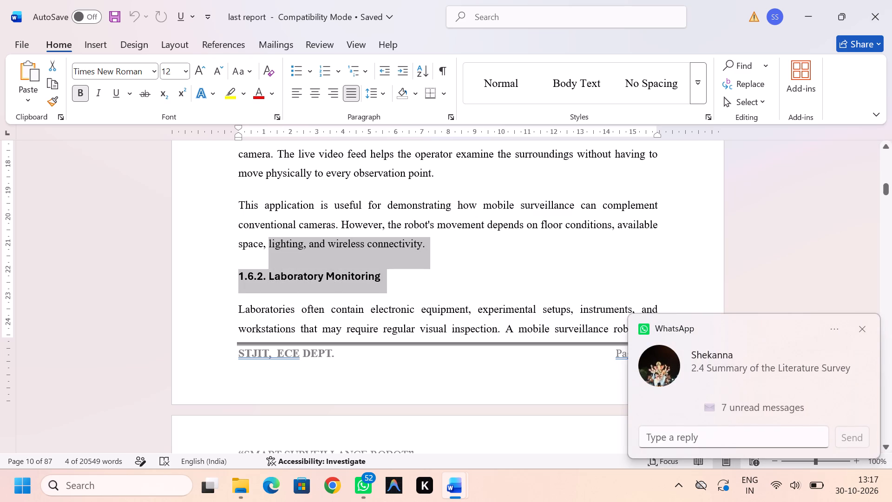
left_click_drag(266, 268, 239, 275)
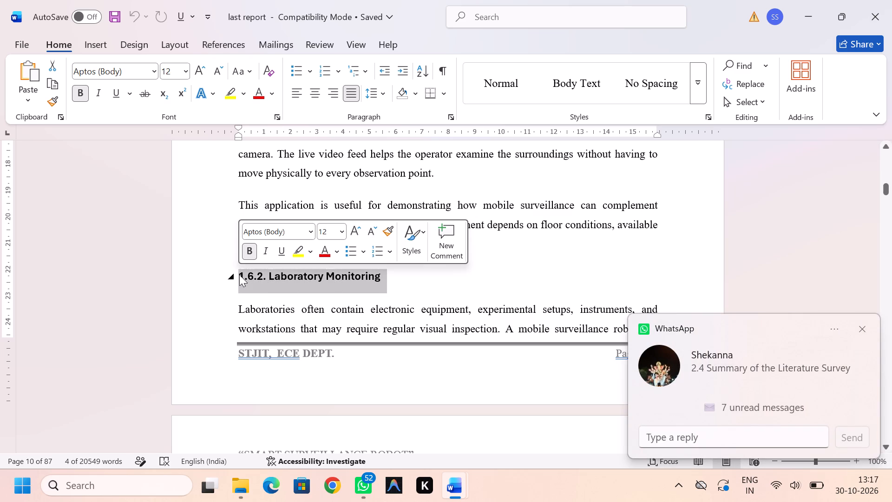
key("ctrl+c")
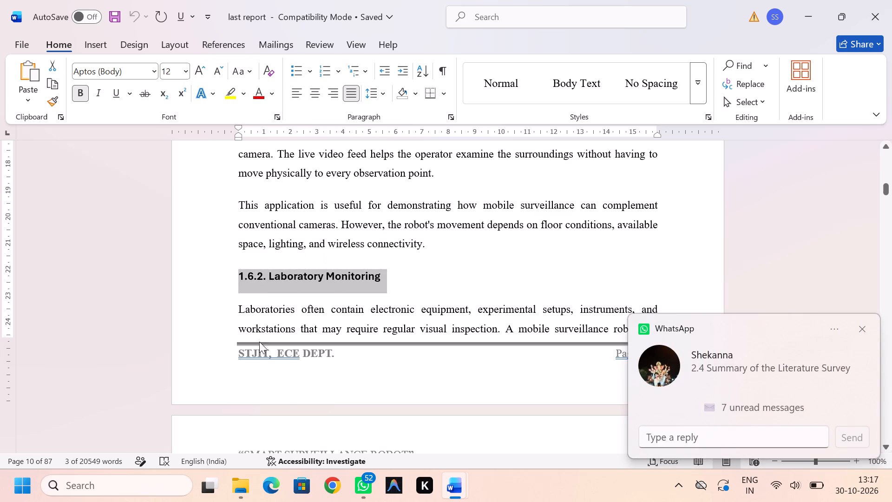
left_click(453, 486)
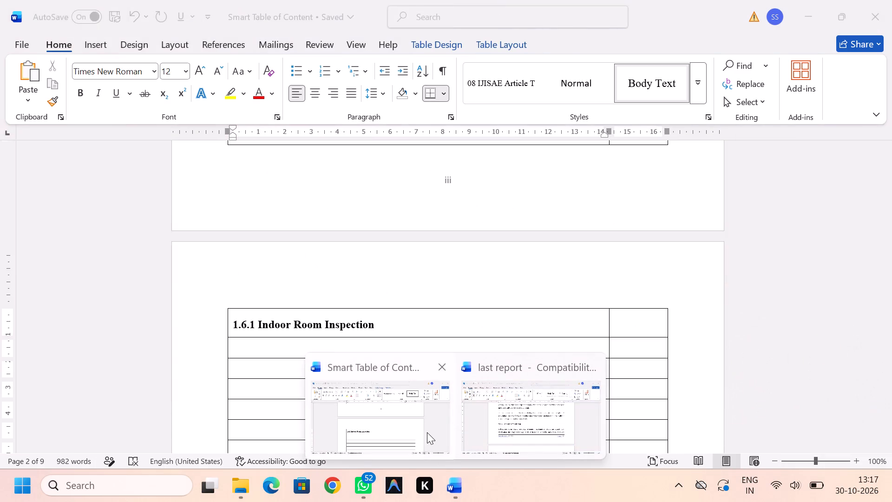
left_click(427, 432)
key("ctrl+v")
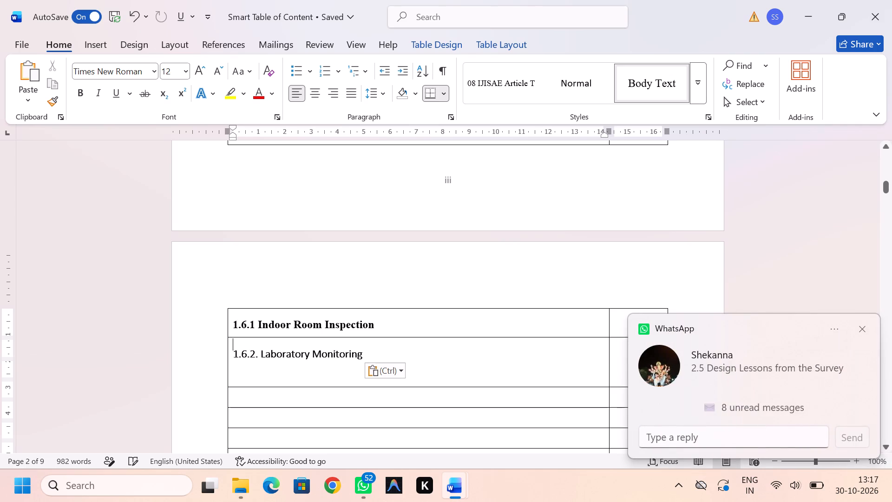
key("BackSpace")
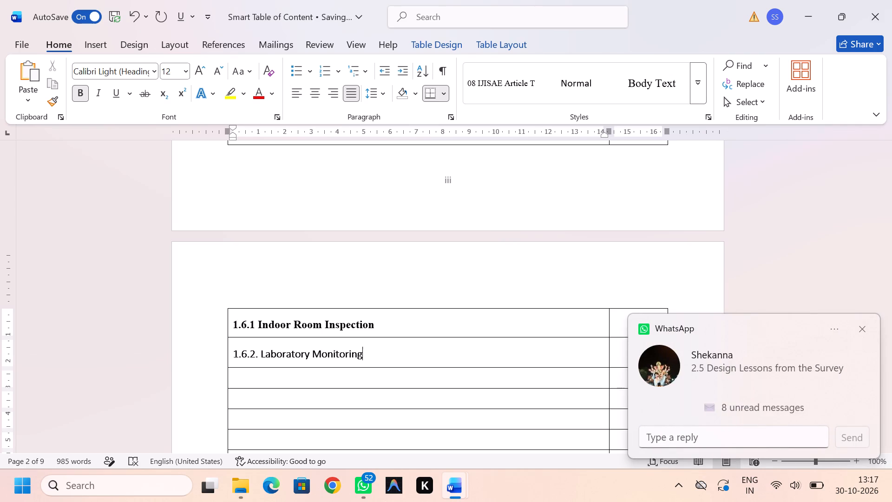
key("BackSpace")
key("ctrl+z")
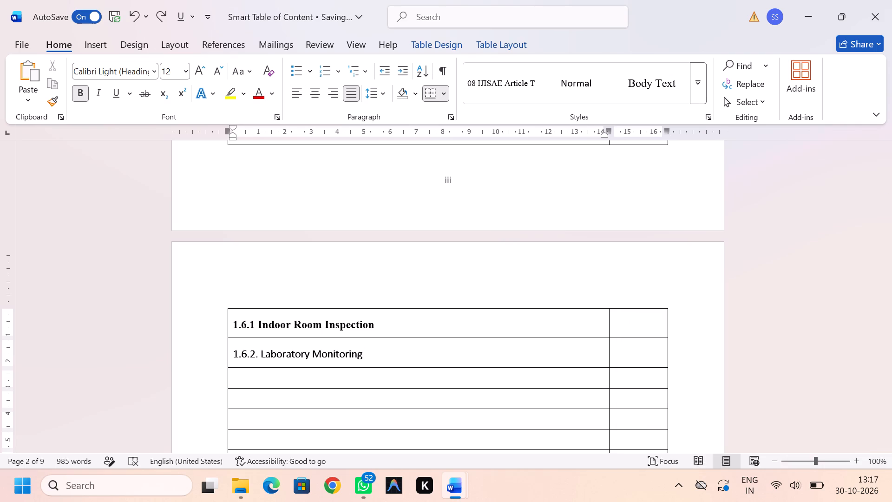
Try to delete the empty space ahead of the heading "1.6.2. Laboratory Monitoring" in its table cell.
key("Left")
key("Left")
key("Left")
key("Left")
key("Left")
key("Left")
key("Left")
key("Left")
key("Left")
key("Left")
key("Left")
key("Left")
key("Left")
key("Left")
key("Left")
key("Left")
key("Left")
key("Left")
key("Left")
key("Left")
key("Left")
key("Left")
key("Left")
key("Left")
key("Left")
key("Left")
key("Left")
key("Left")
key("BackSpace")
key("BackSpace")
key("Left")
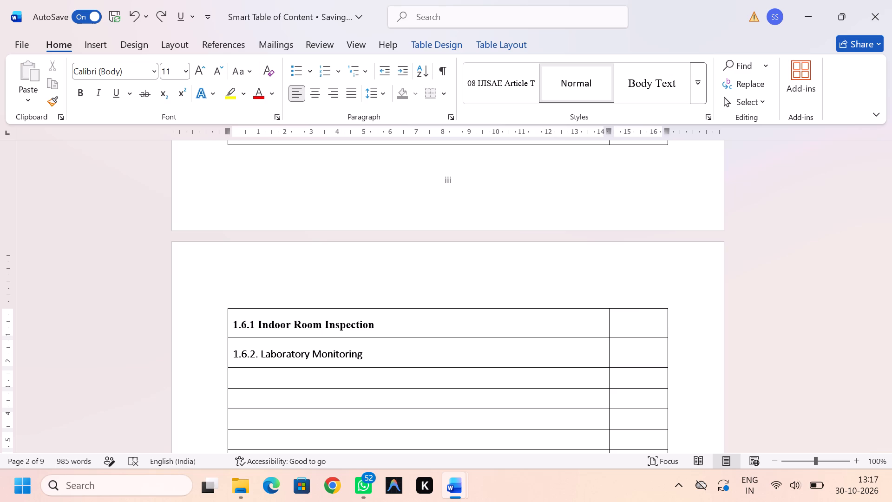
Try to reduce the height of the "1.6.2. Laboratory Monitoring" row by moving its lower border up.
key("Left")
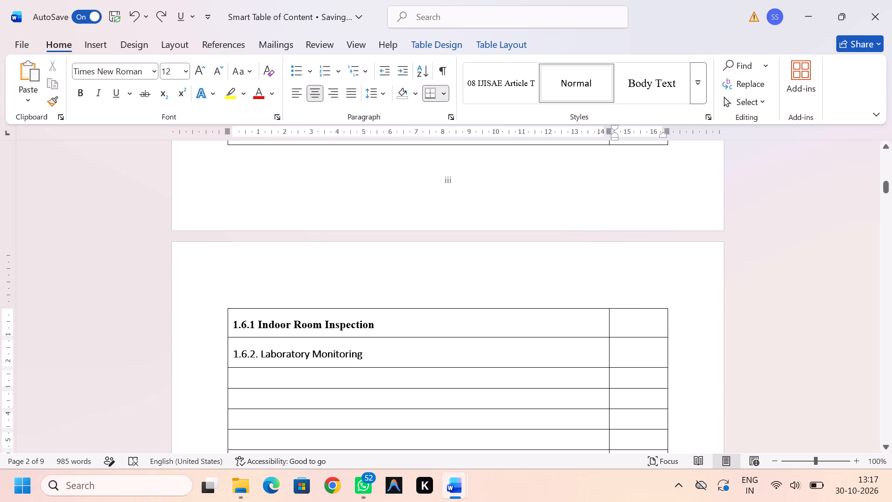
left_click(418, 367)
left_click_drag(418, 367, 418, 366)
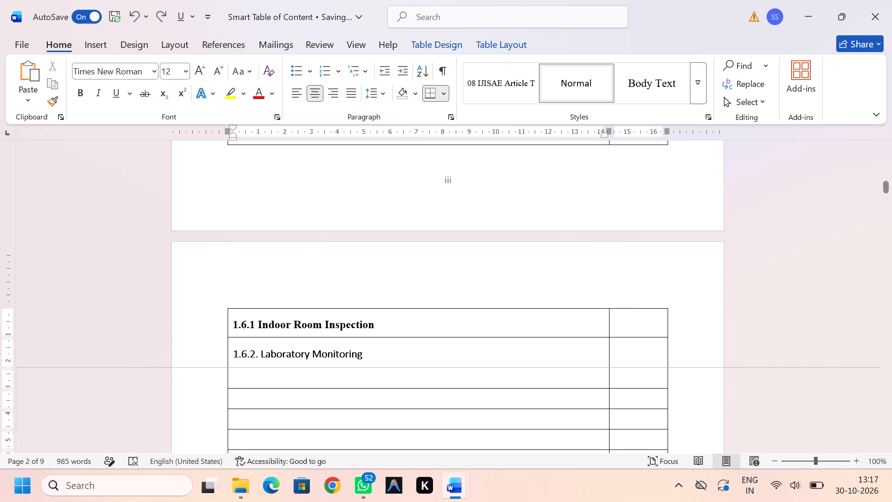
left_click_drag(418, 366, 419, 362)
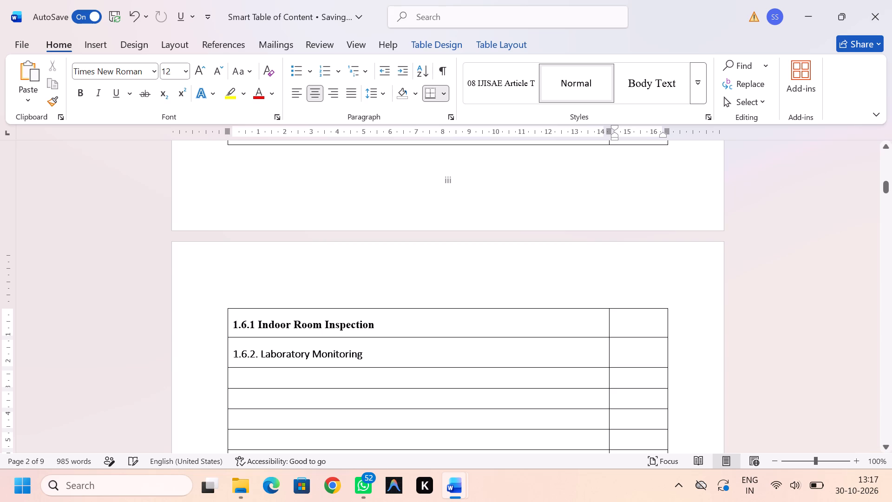
Undo the recent edits back to the empty row below 1.6.1, paste "1.6.2. Laboratory Monitoring" again, and delete the blank line under it.
key("ctrl+z")
key("ctrl+z")
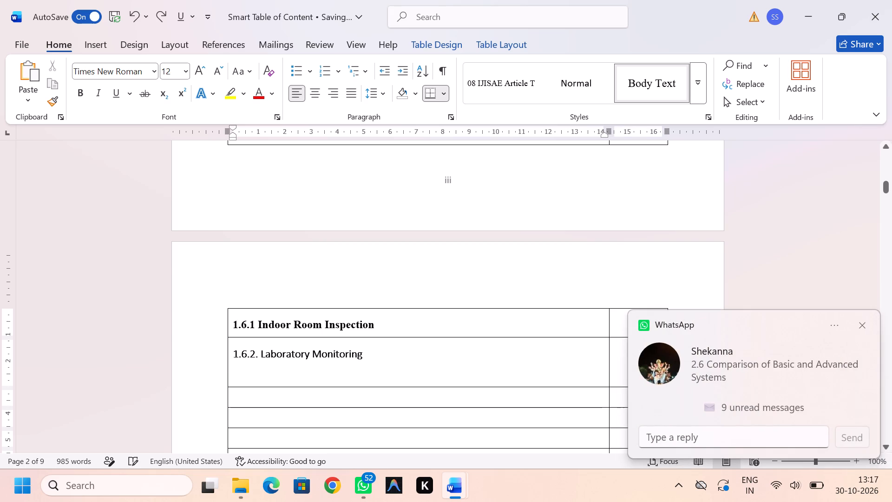
key("ctrl+z")
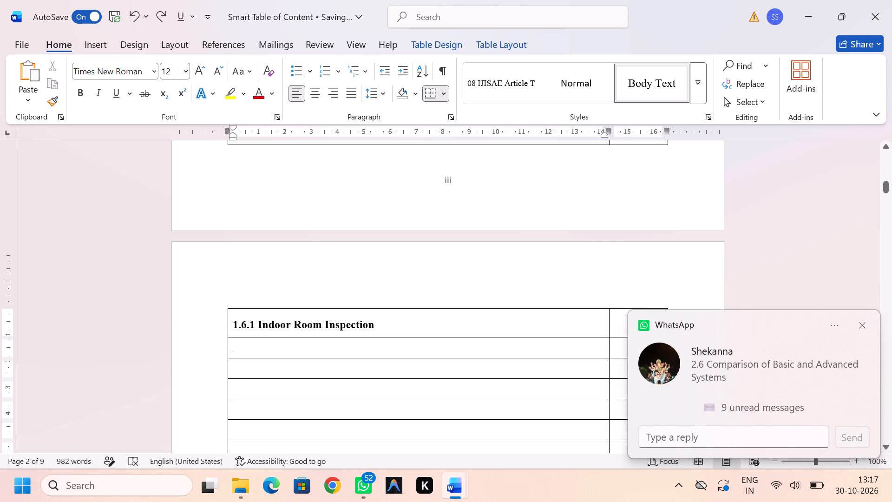
key("ctrl+v")
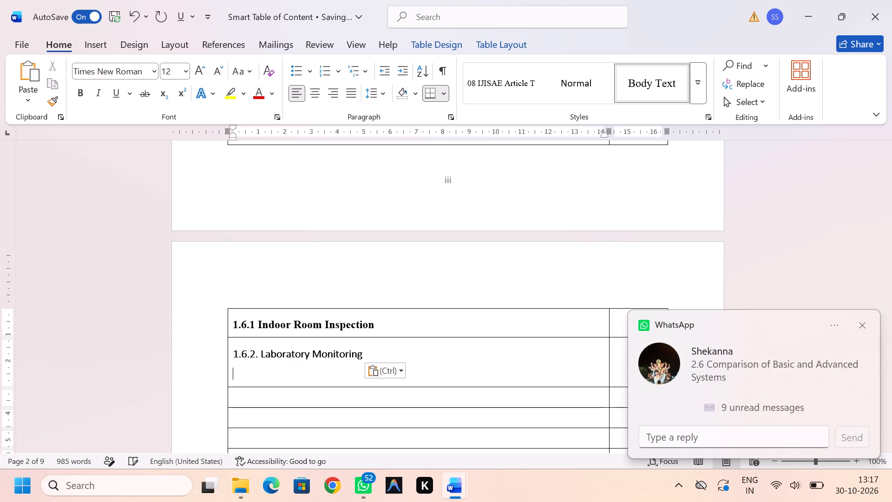
key("BackSpace")
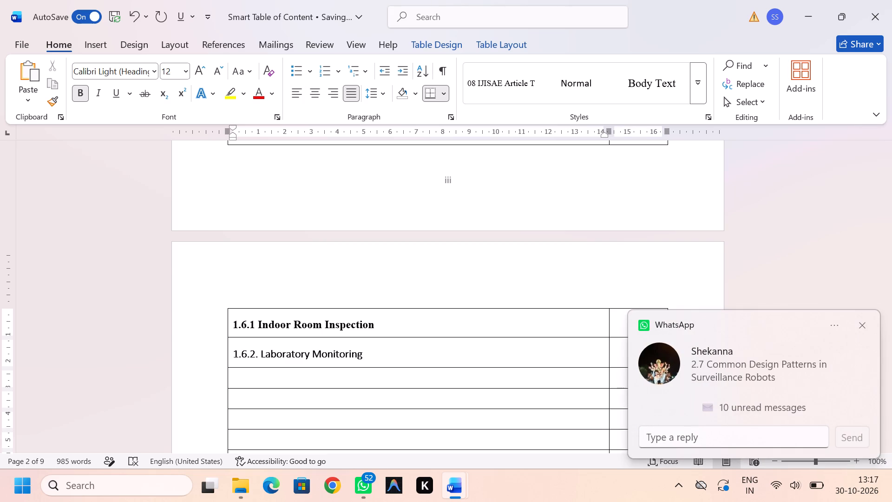
Remove the bold formatting from the heading "1.6.1 Indoor Room Inspection" in the contents table.
scroll(419, 362, "down", 1)
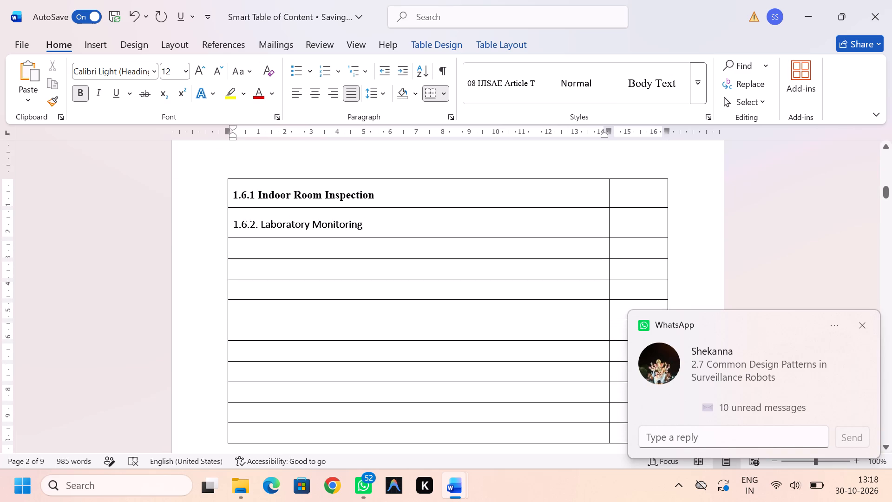
left_click(402, 196)
left_click(397, 188)
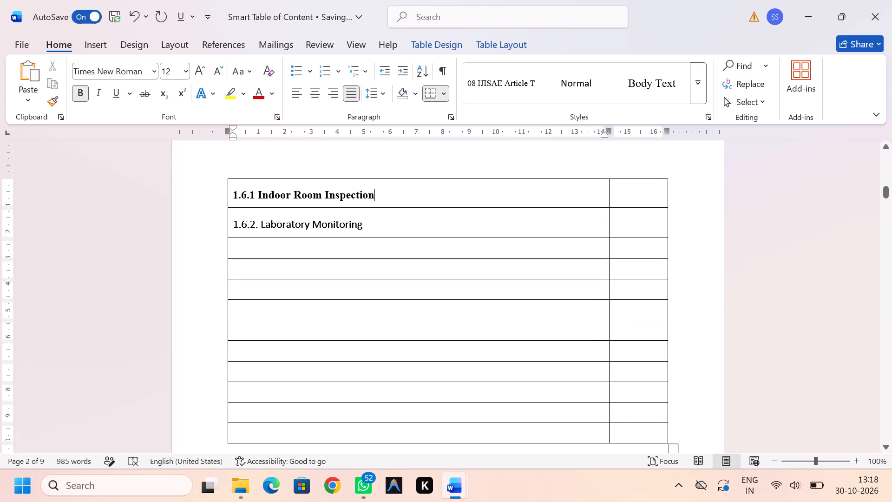
double_click(441, 204)
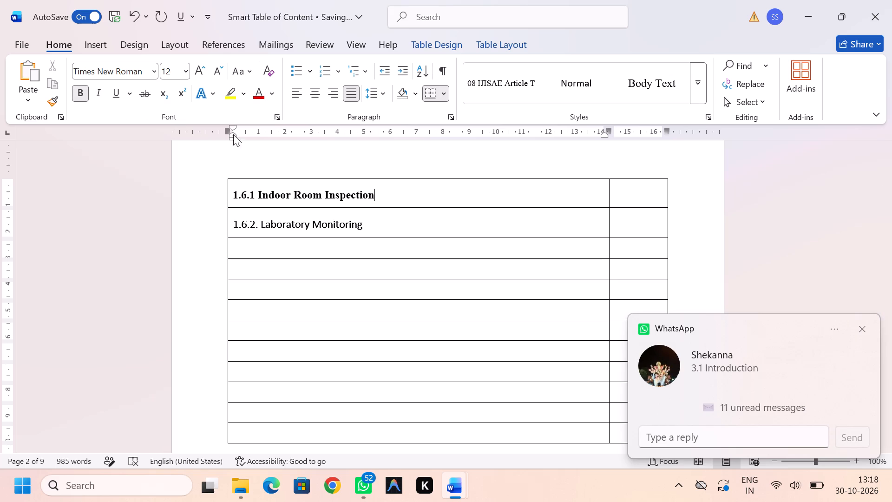
left_click_drag(385, 197, 374, 195)
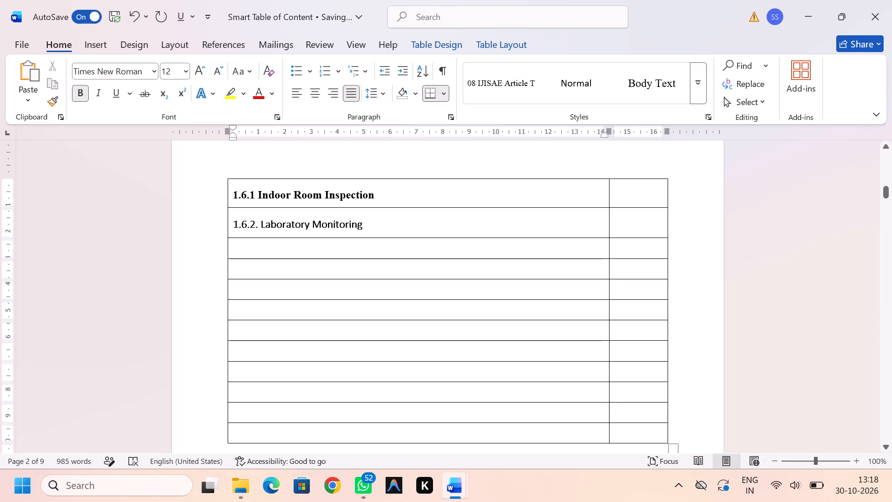
left_click_drag(374, 195, 221, 198)
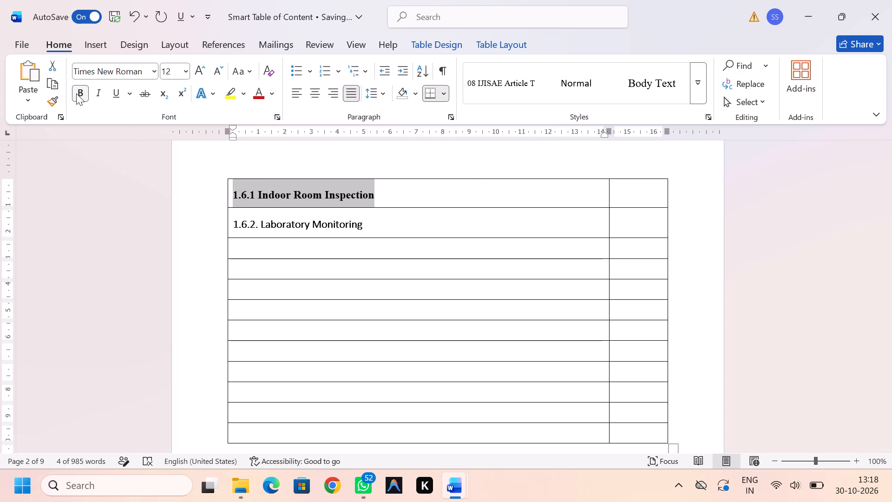
left_click(76, 93)
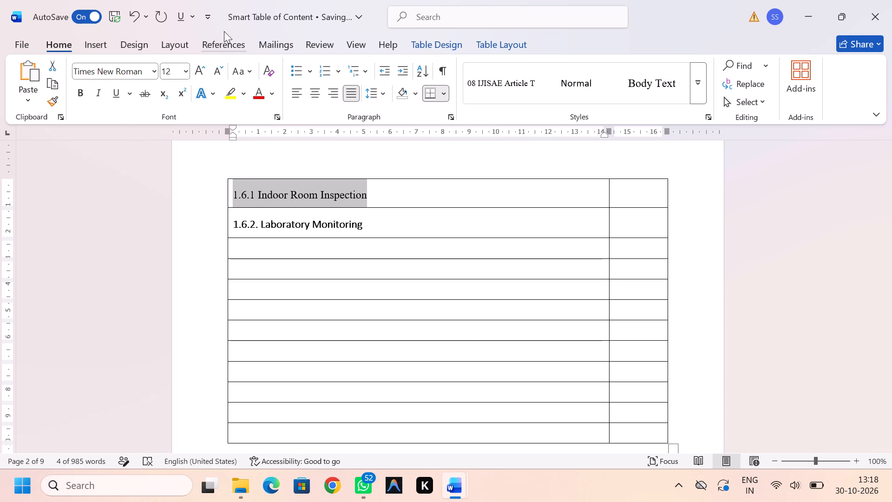
Open the font size choices for the heading "1.6.1 Indoor Room Inspection".
left_click(183, 73)
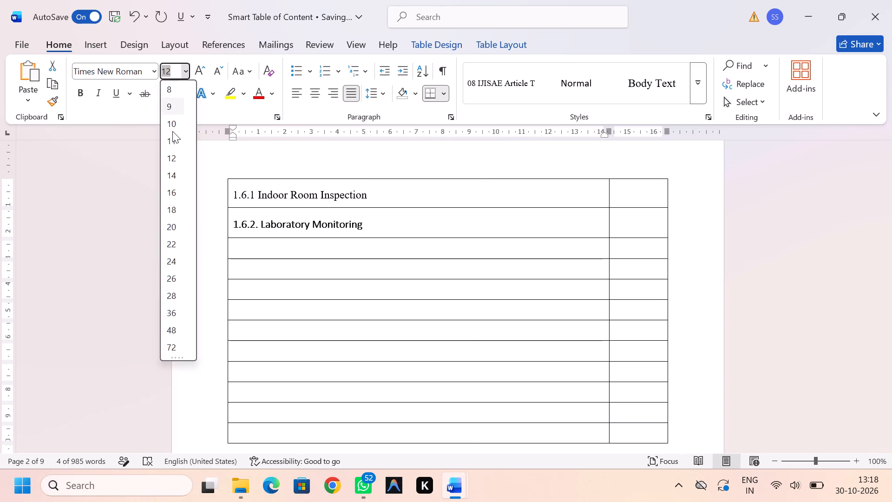
Set the font size of the heading "1.6.1 Indoor Room Inspection" to 12.
left_click(171, 159)
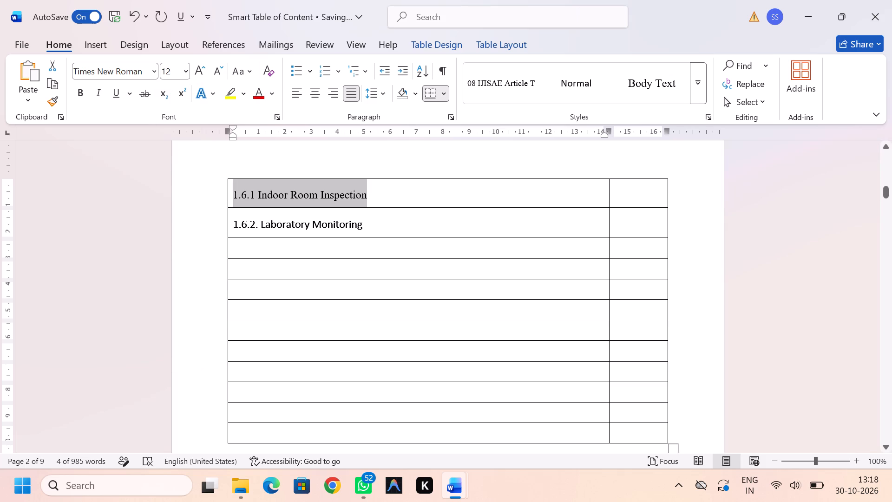
Open the line and paragraph spacing options for the heading "1.6.1 Indoor Room Inspection".
scroll(171, 159, "down", 2)
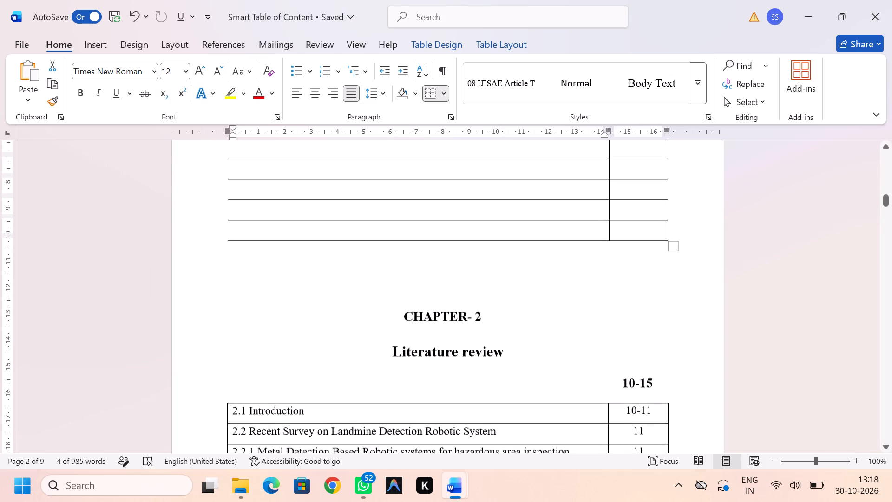
scroll(171, 159, "up", 2)
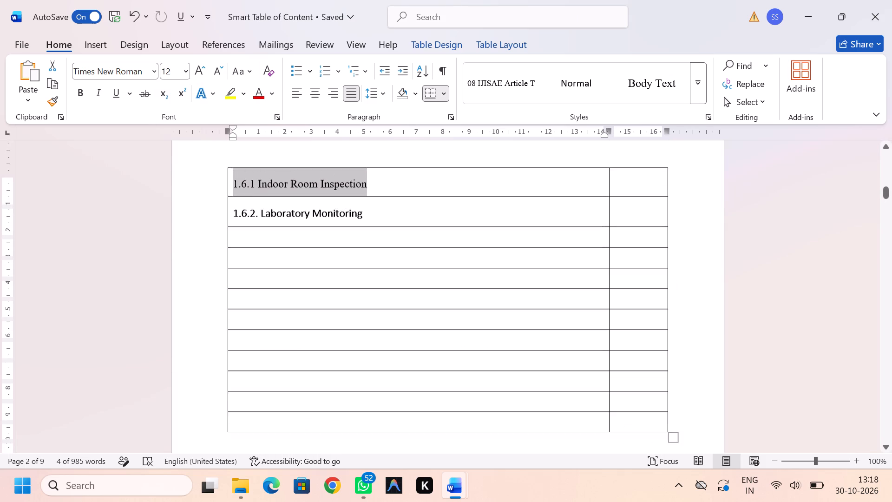
scroll(171, 159, "up", 3)
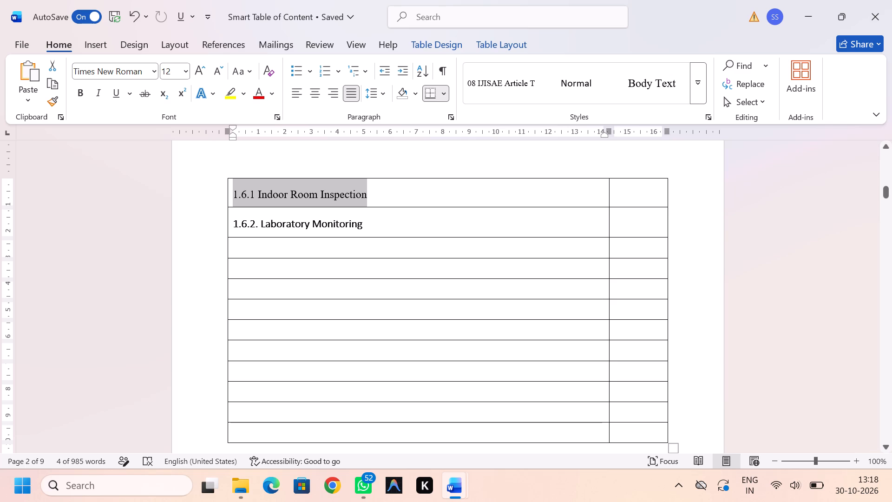
scroll(171, 159, "up", 2)
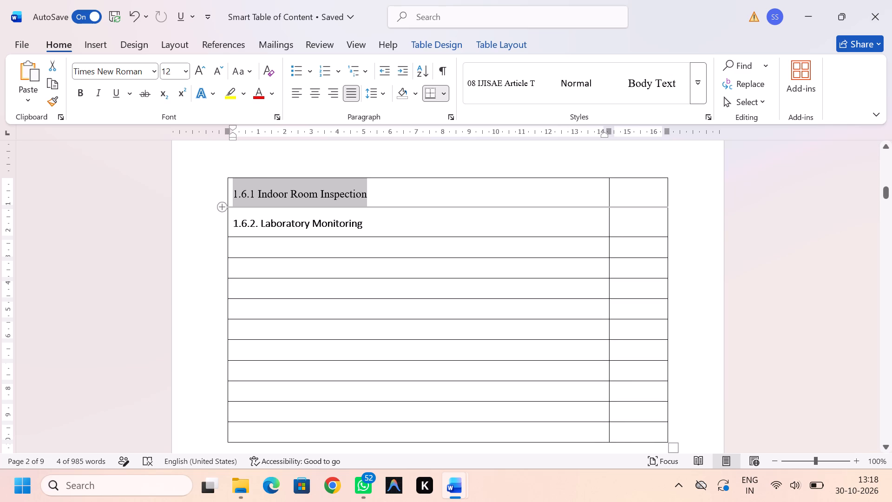
left_click(374, 96)
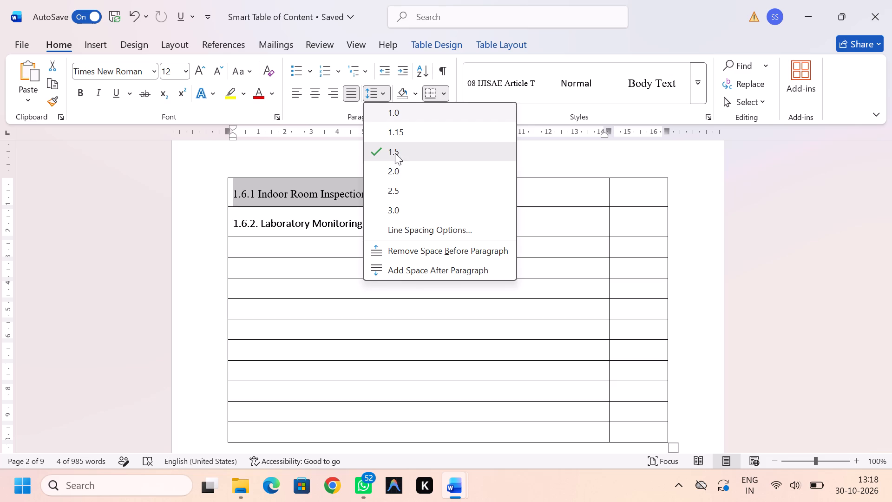
Set the line spacing of the heading "1.6.1 Indoor Room Inspection" to 1.0.
left_click(385, 112)
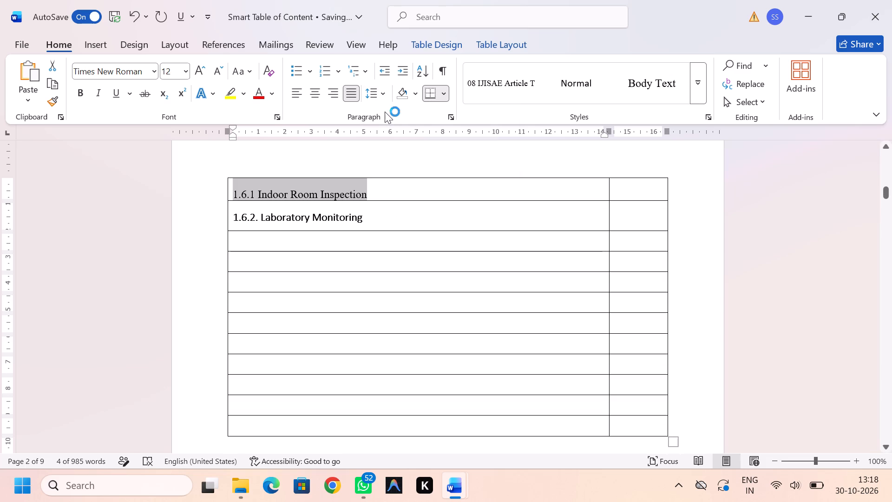
Set the line spacing of the heading "1.6.2. Laboratory Monitoring" to 1.0.
left_click(360, 223)
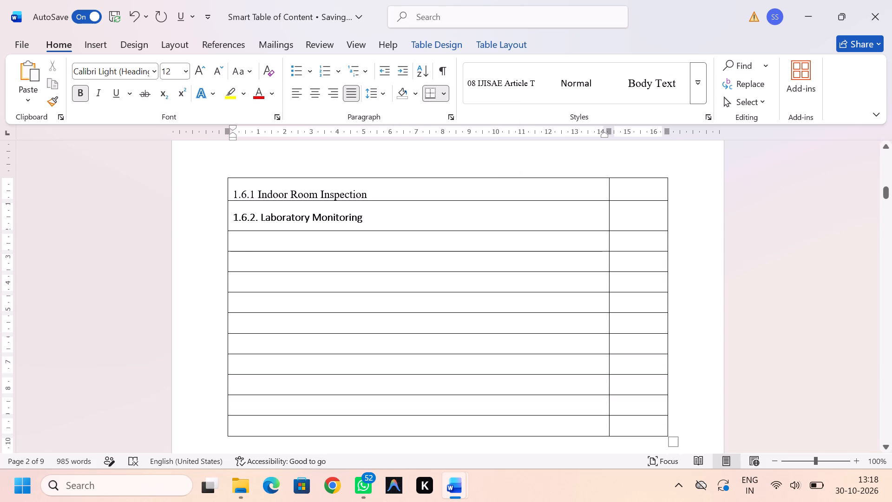
left_click_drag(365, 220, 223, 220)
left_click(379, 94)
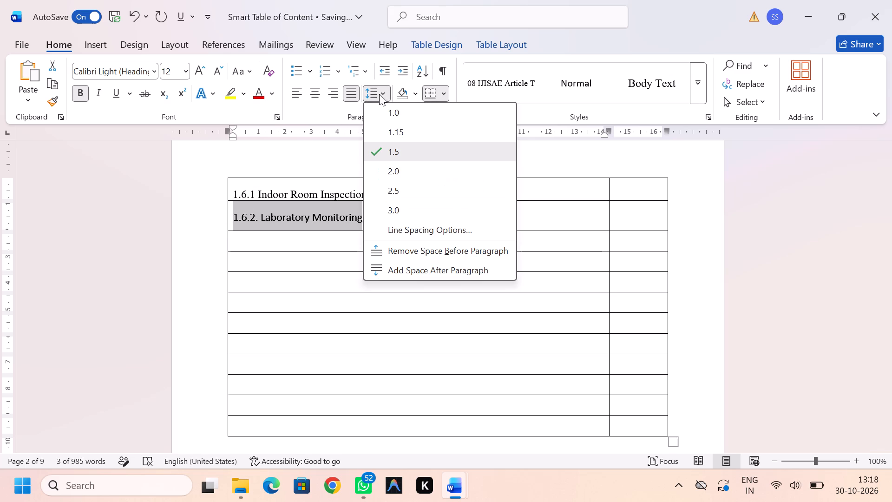
left_click(385, 107)
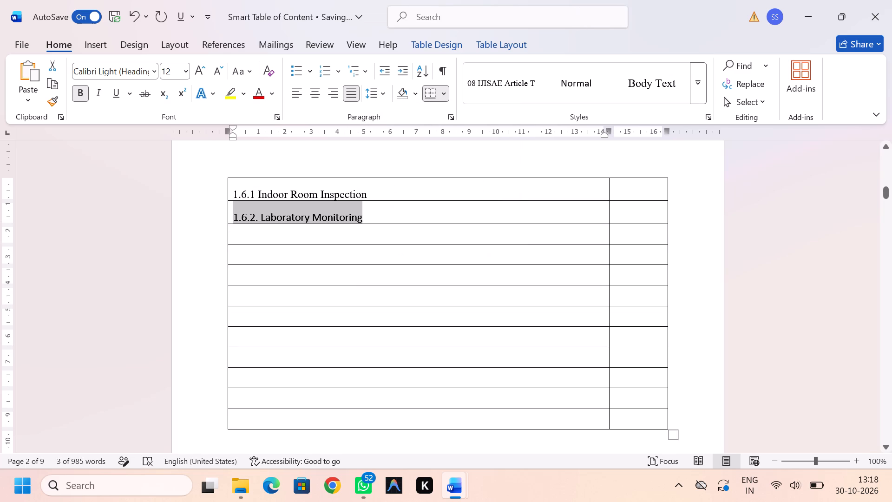
Review the contents table from the 1.4 entries down to the empty rows below 1.6.2, checking the entries' formatting.
left_click(319, 240)
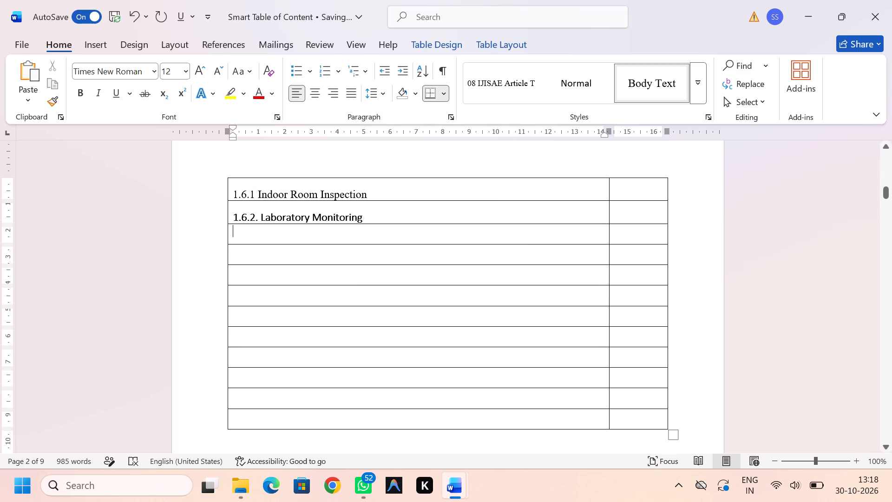
scroll(319, 240, "up", 3)
scroll(319, 240, "down", 1)
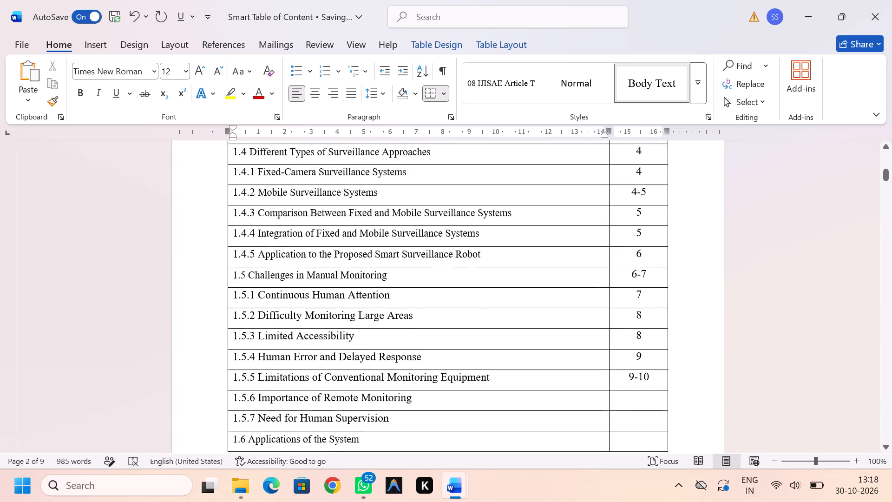
scroll(319, 240, "down", 3)
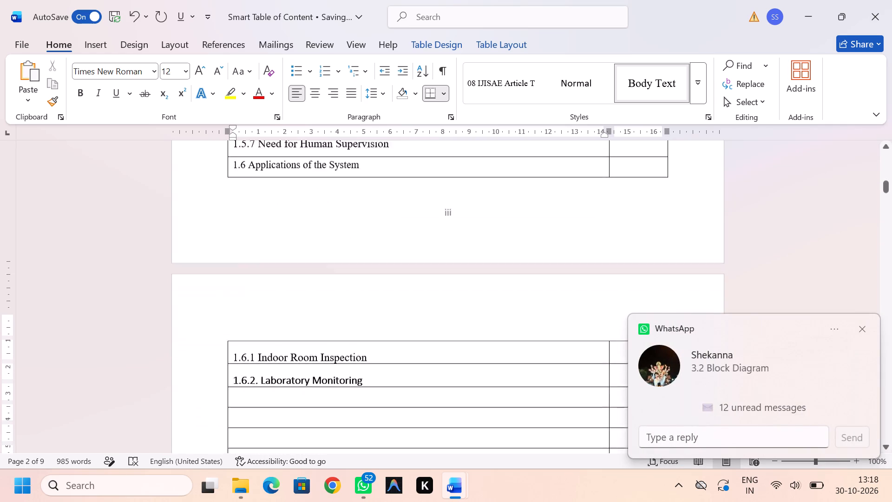
scroll(319, 240, "down", 3)
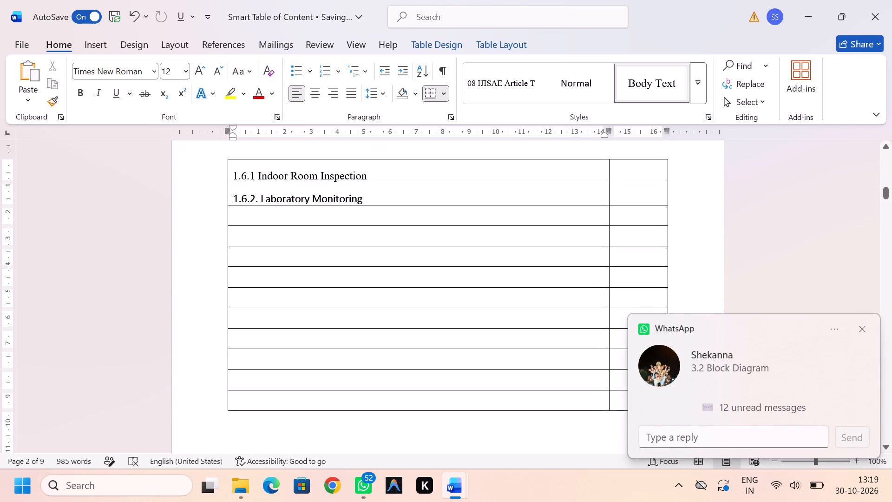
scroll(319, 240, "up", 2)
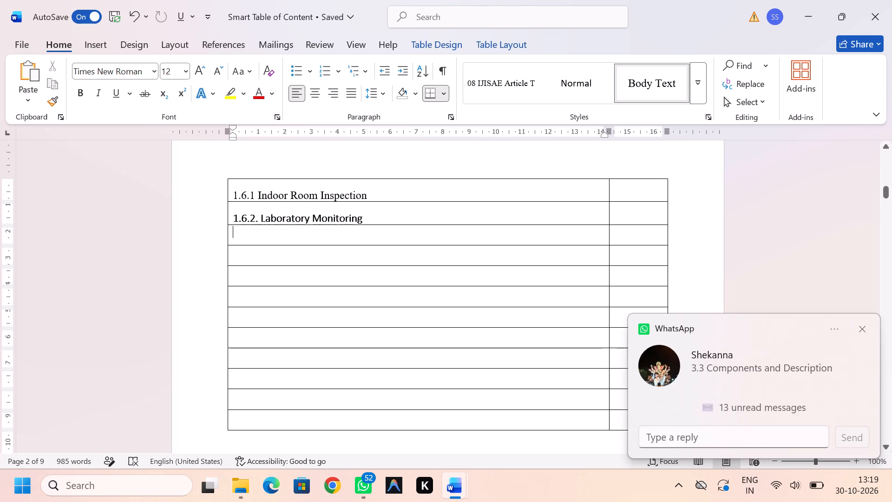
Copy the heading "1.6.3. Corridor Monitoring" from last report into the empty contents table row below 1.6.2.
left_click(294, 235)
left_click(454, 487)
left_click(478, 429)
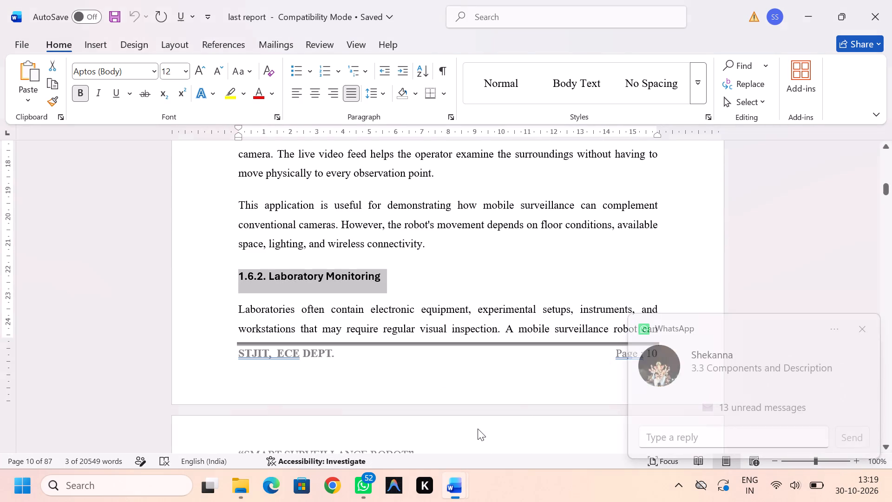
scroll(478, 429, "down", 2)
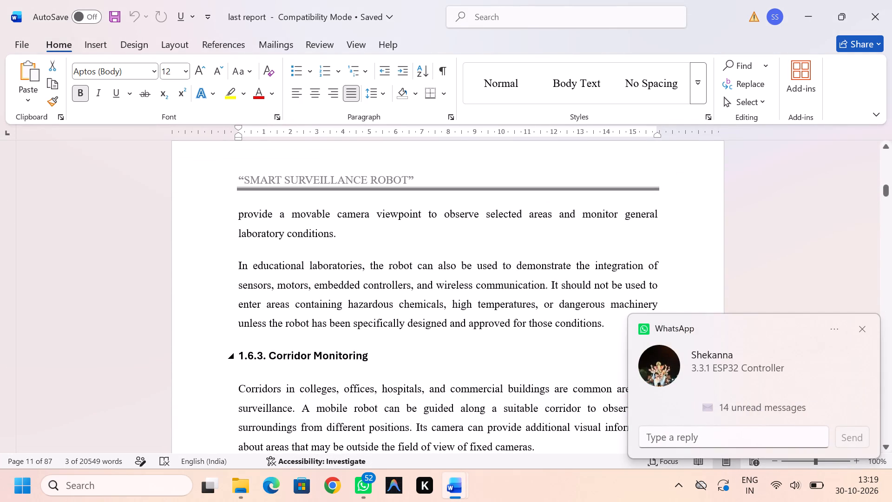
left_click_drag(370, 355, 208, 348)
left_click(230, 379)
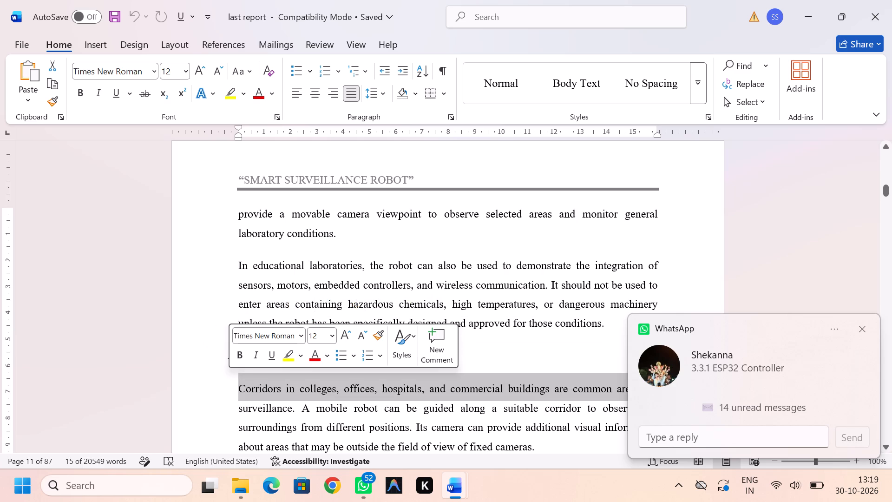
left_click(215, 390)
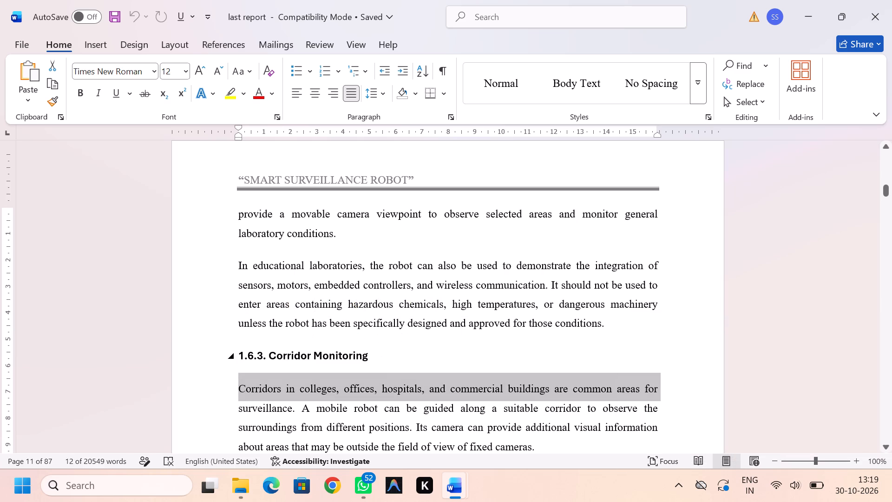
left_click_drag(370, 357, 231, 359)
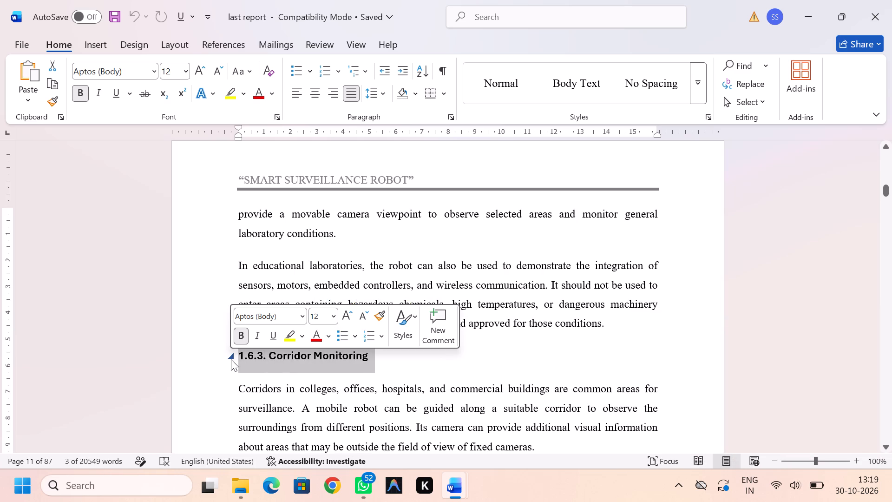
key("ctrl+c")
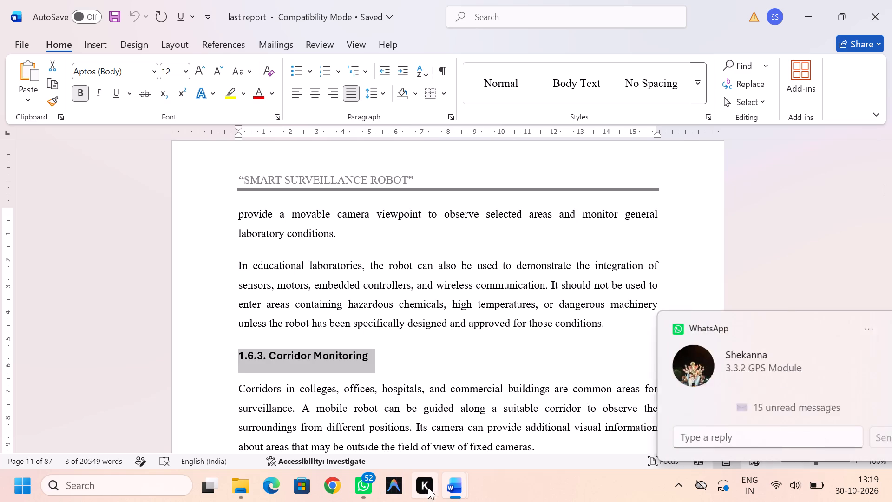
left_click(447, 481)
left_click(420, 439)
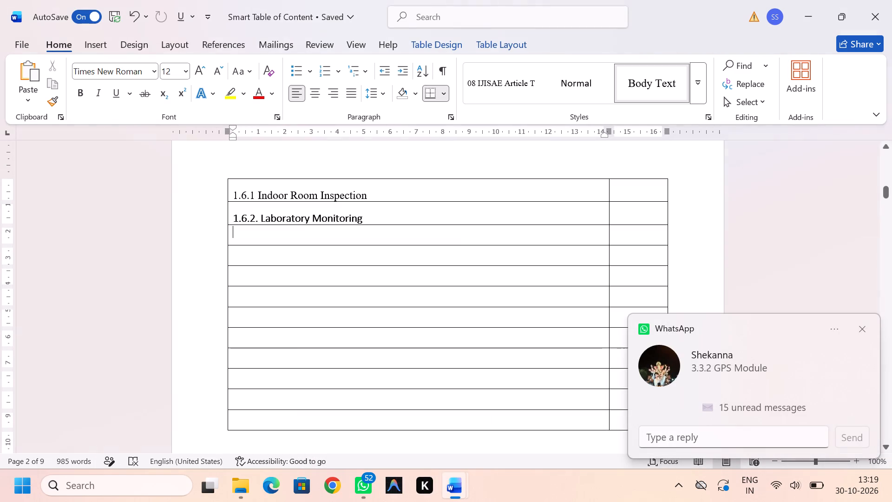
Paste the copied heading "1.6.3. Corridor Monitoring" into the empty contents table row below 1.6.2.
key("ctrl+v")
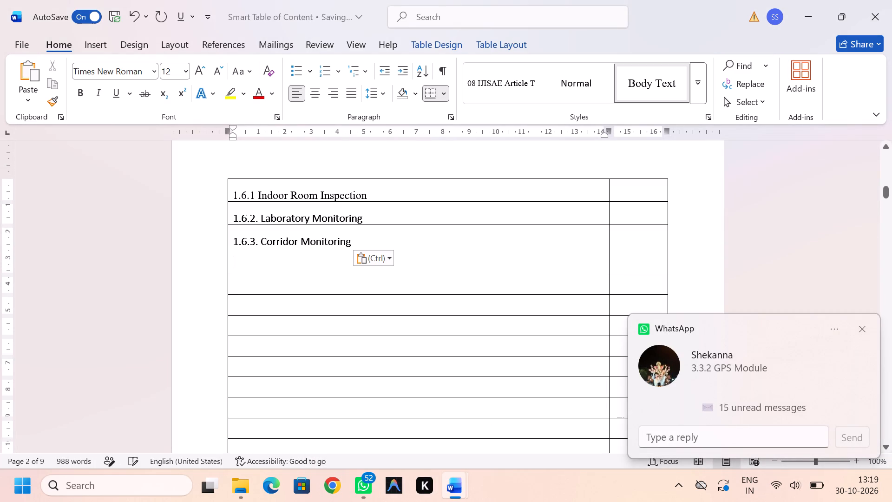
Delete the empty line below the heading "1.6.3. Corridor Monitoring" in its table cell.
key("BackSpace")
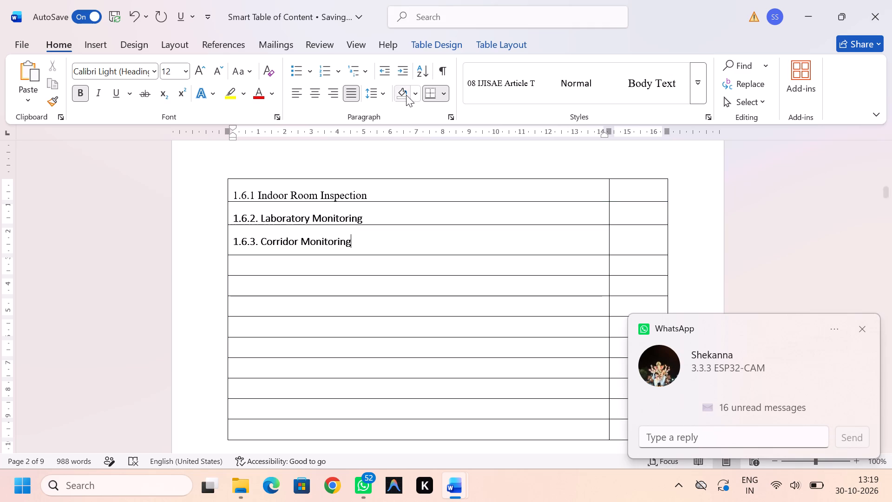
Set the line spacing of the heading "1.6.3. Corridor Monitoring" to 1.0 and remove the space before its paragraph.
left_click(379, 91)
left_click(390, 113)
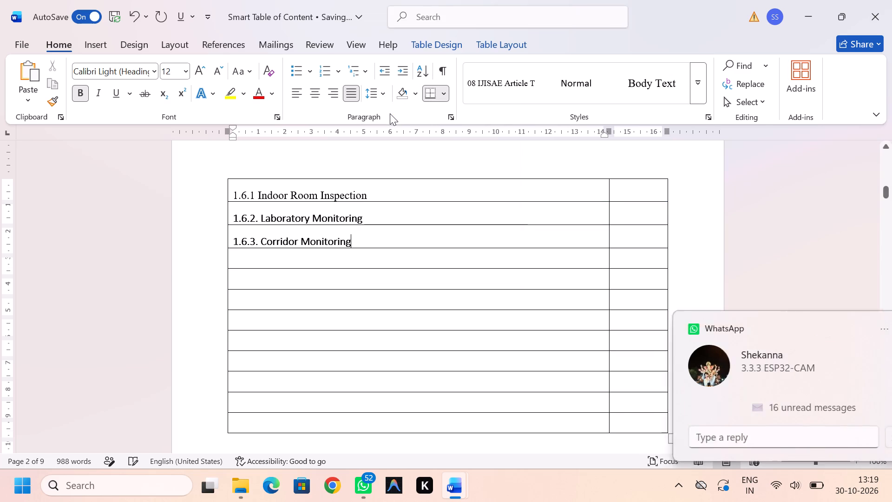
left_click(383, 89)
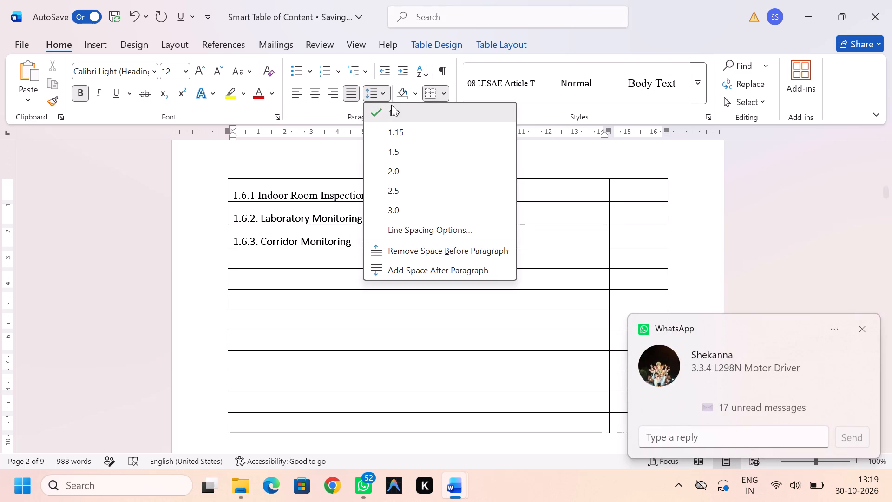
left_click(414, 246)
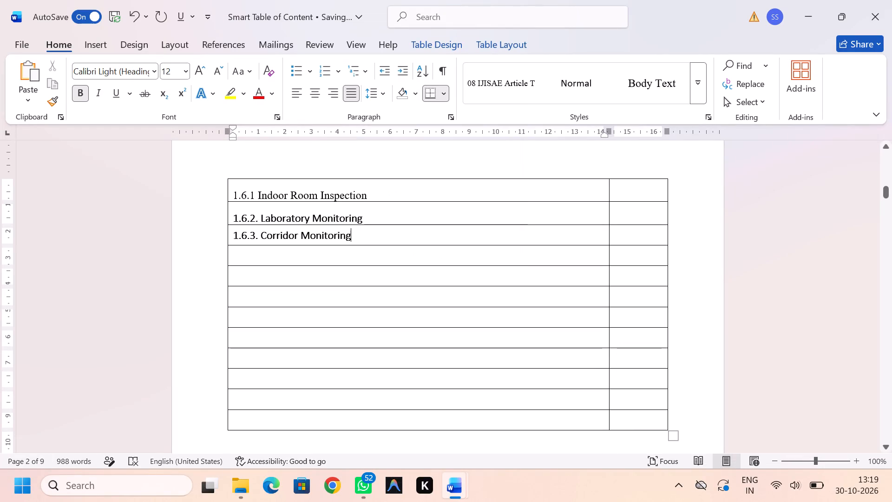
Remove the space before the paragraph of the heading "1.6.2. Laboratory Monitoring".
left_click(391, 211)
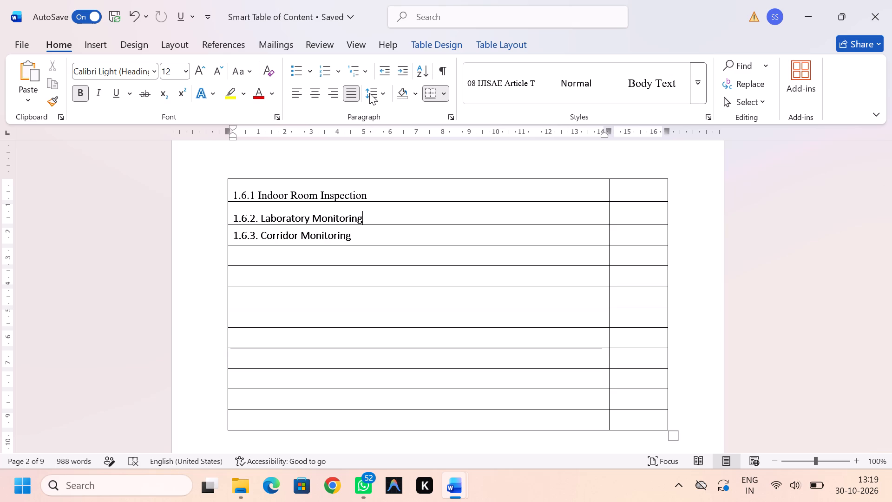
left_click(369, 93)
left_click(426, 245)
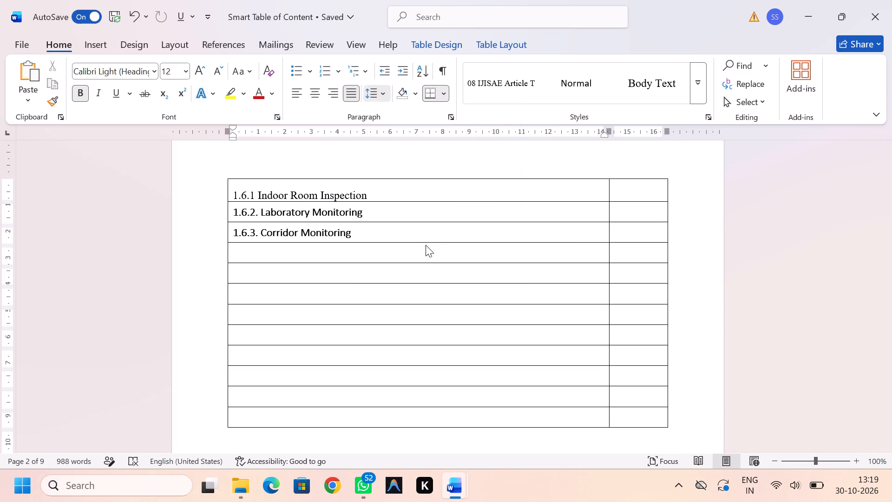
Remove the space before the paragraph of the heading "1.6.1 Indoor Room Inspection" in the contents table.
left_click(398, 192)
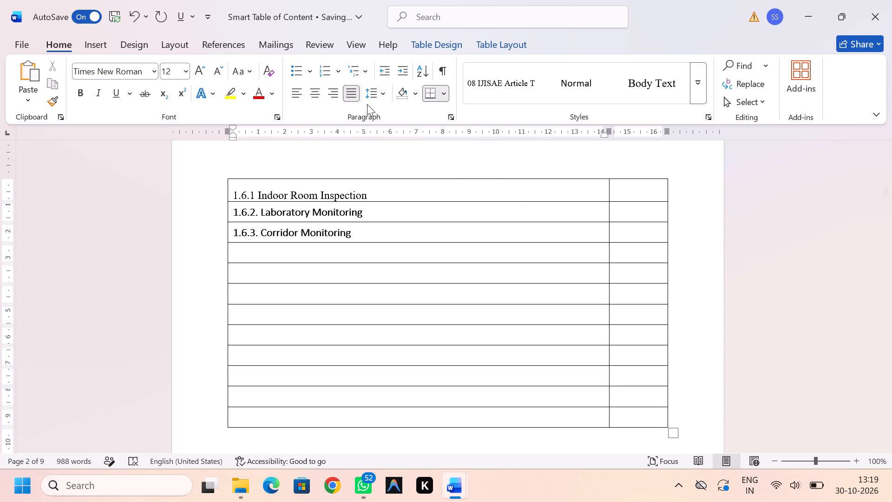
left_click(367, 94)
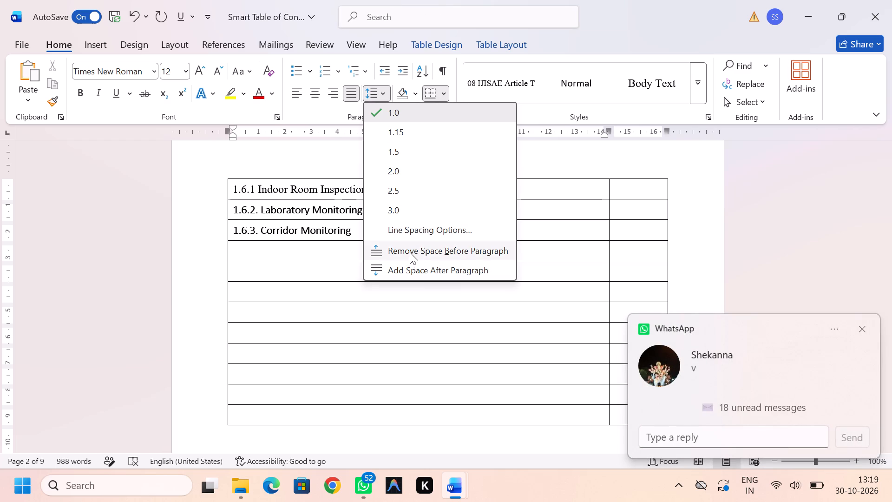
left_click(410, 252)
Switch to the "last report" document and copy the heading "1.6.4. Store-Room and Warehouse Inspection".
scroll(410, 252, "down", 1)
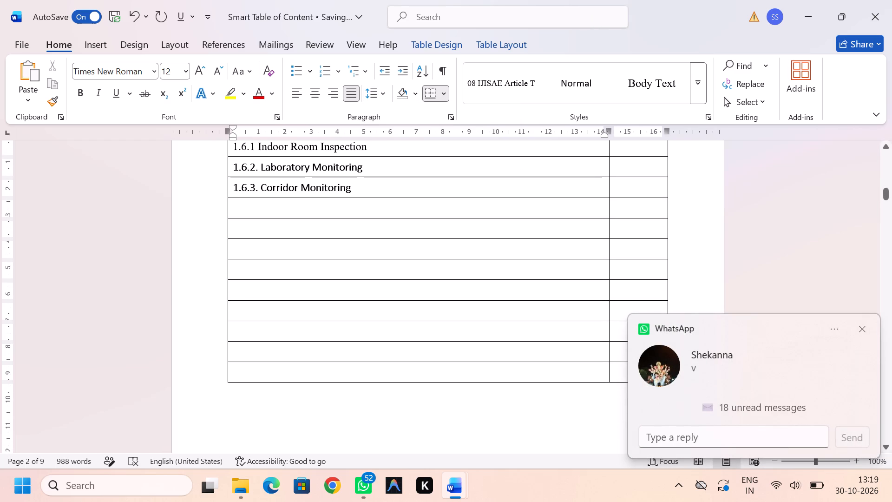
left_click(459, 478)
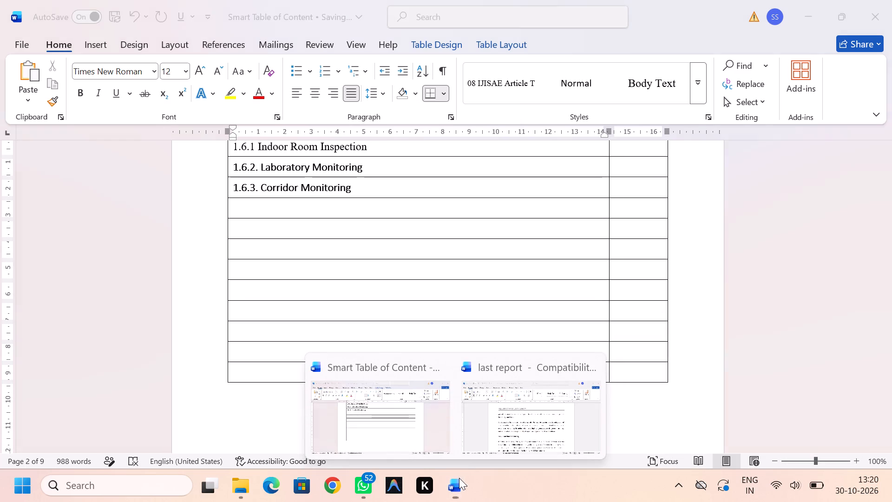
left_click(487, 423)
scroll(487, 423, "down", 1)
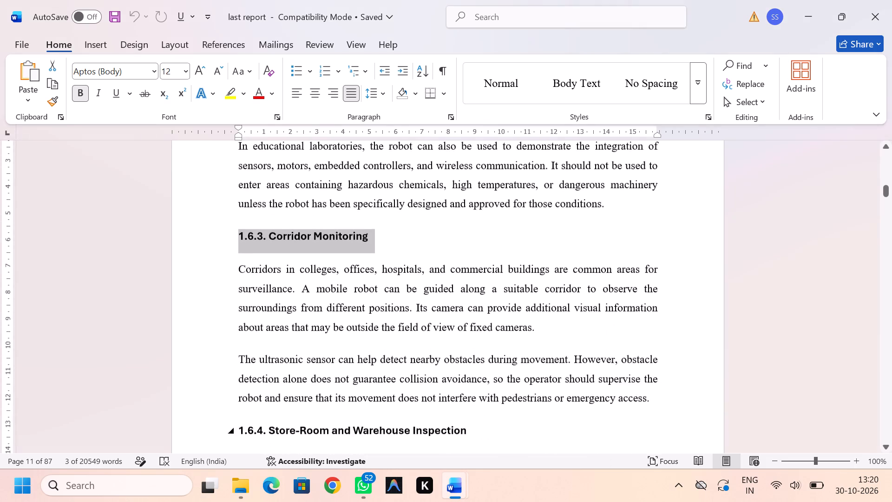
scroll(487, 423, "down", 1)
left_click_drag(474, 304, 237, 297)
key("ctrl+c")
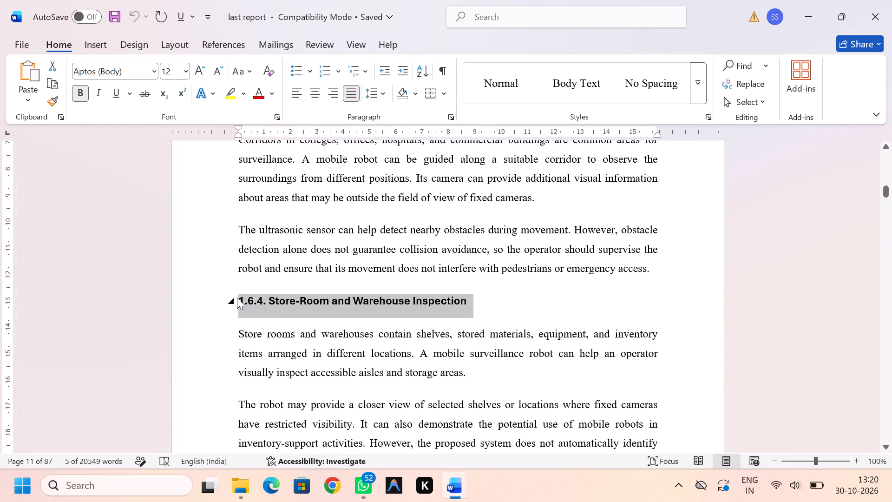
Switch back to the "Smart Table of Content" document.
left_click(448, 485)
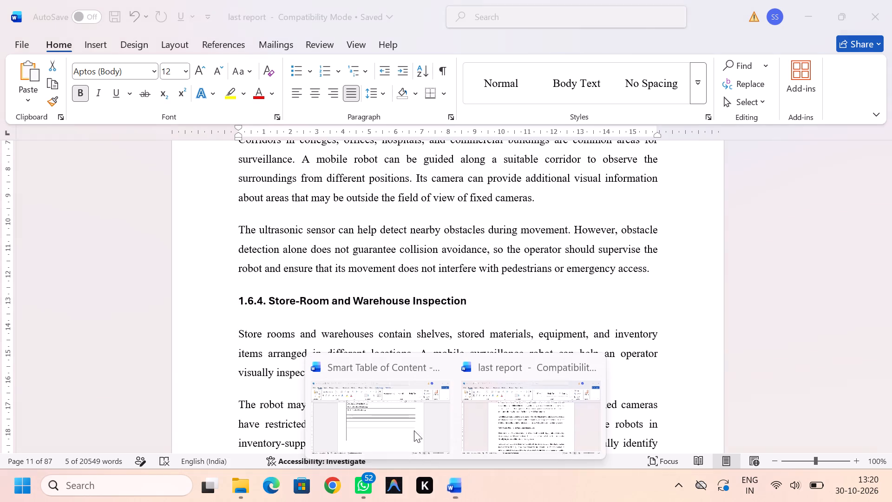
Paste the copied heading "1.6.4. Store-Room and Warehouse Inspection" into the Smart Table of Content row below 1.6.3, without a trailing empty line.
left_click(405, 398)
left_click(286, 209)
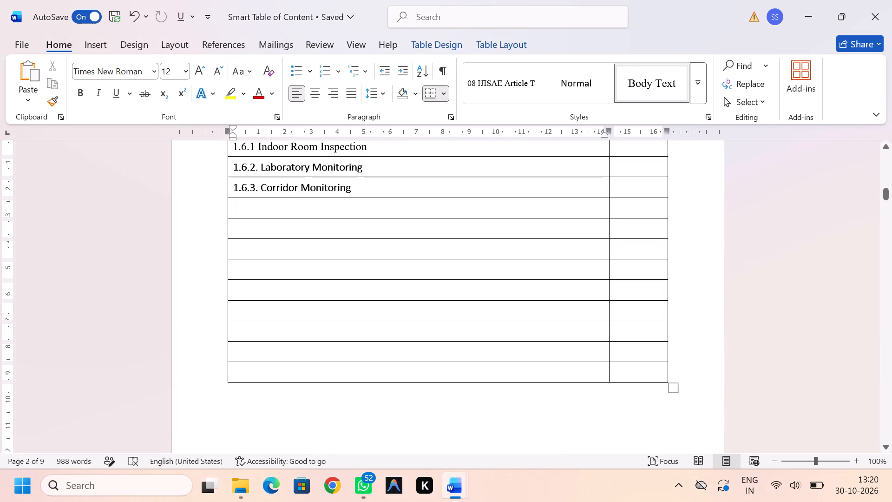
key("ctrl+v")
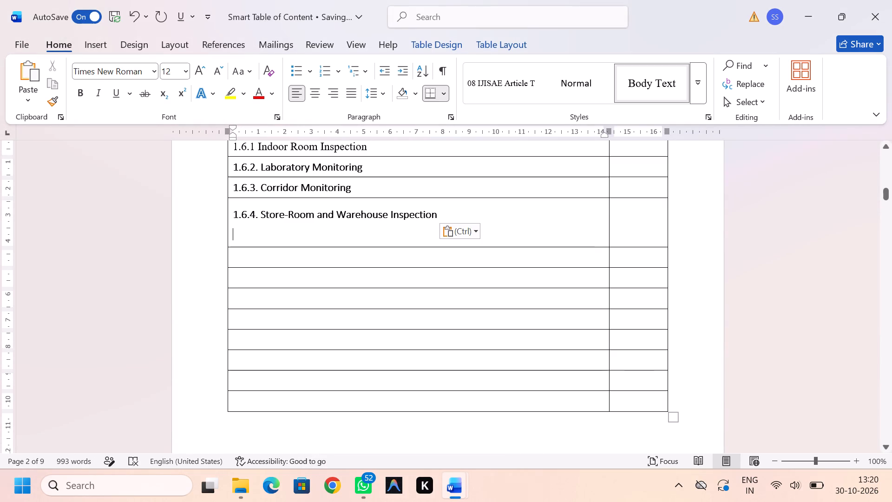
key("BackSpace")
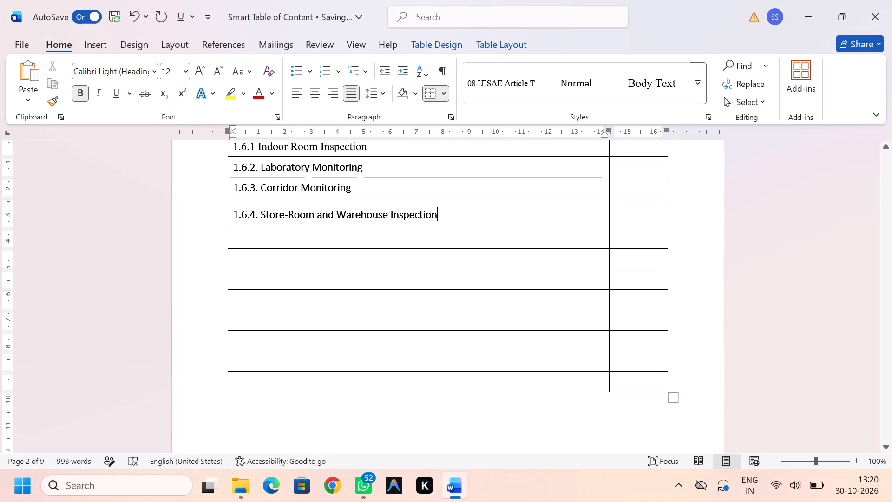
Copy the heading "1.6.5. Educational Demonstrations" from last report into the contents table row below 1.6.4, without a trailing empty line.
left_click(262, 240)
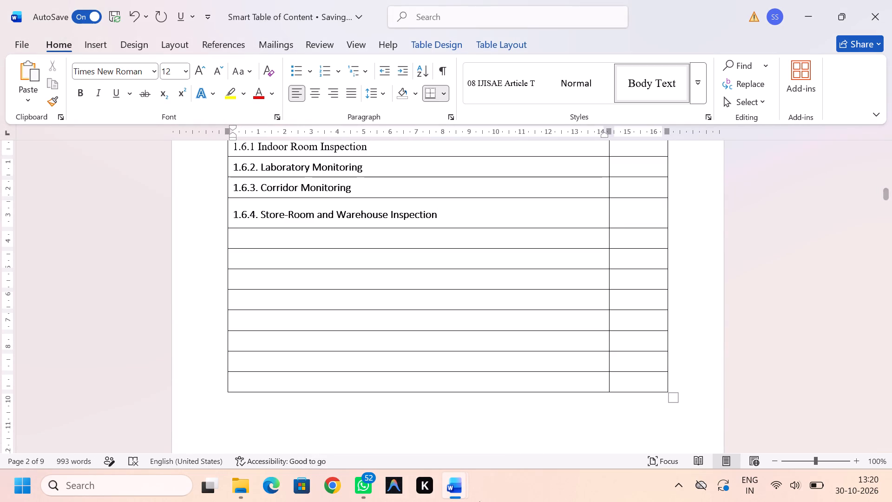
left_click(457, 486)
left_click(480, 432)
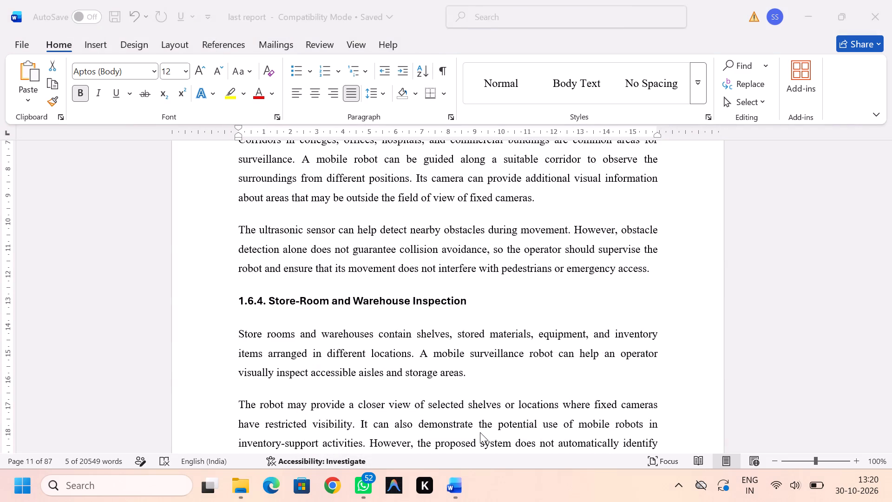
scroll(480, 432, "down", 2)
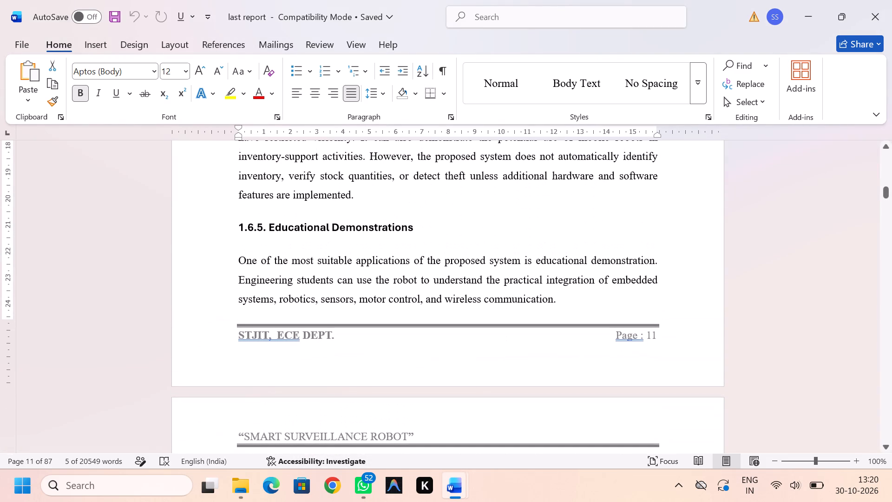
left_click_drag(421, 228, 237, 229)
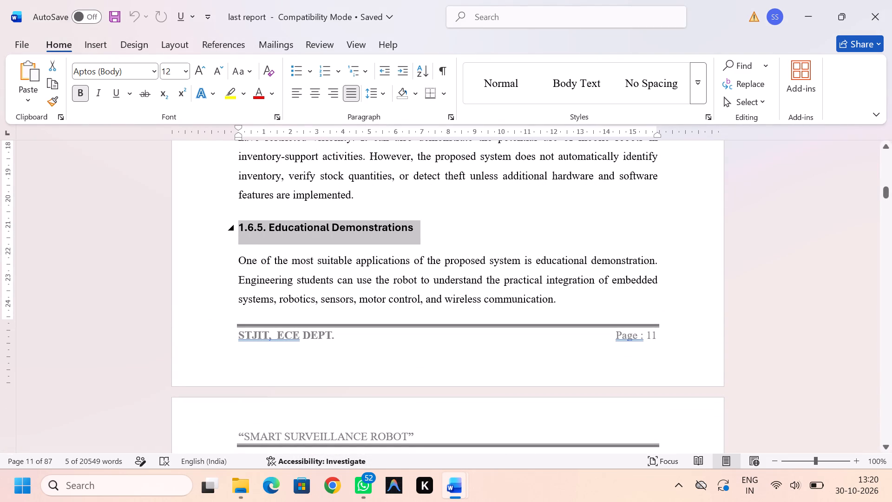
left_click_drag(237, 229, 235, 228)
key("ctrl+c")
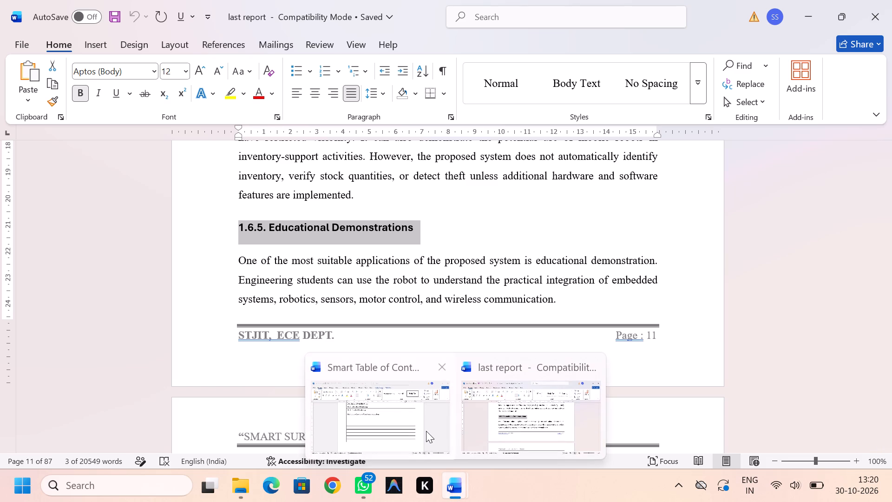
left_click(424, 428)
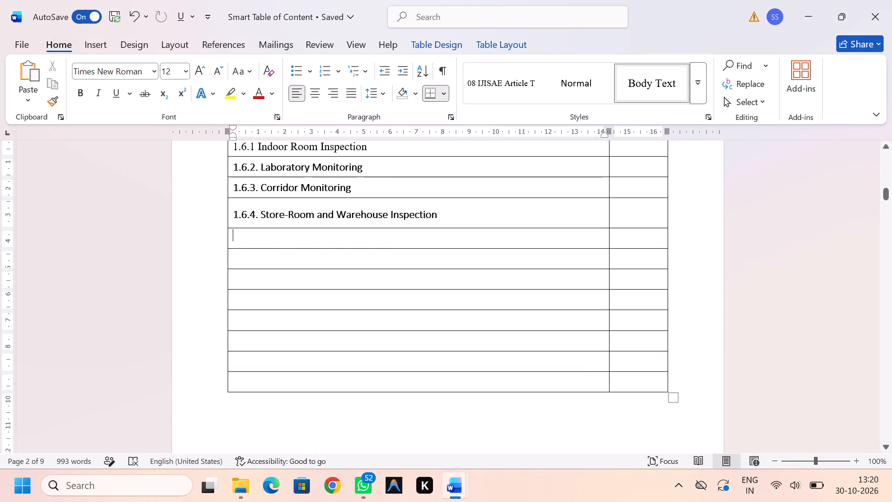
key("ctrl+v")
key("BackSpace")
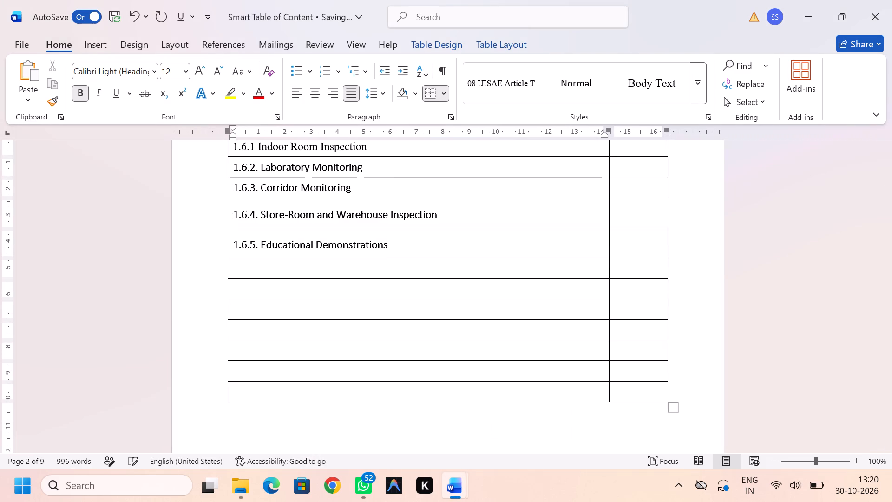
Copy the heading "1.6.6. Basic Security Experiments" from last report into the contents table row below 1.6.5, without a trailing empty line.
left_click(319, 269)
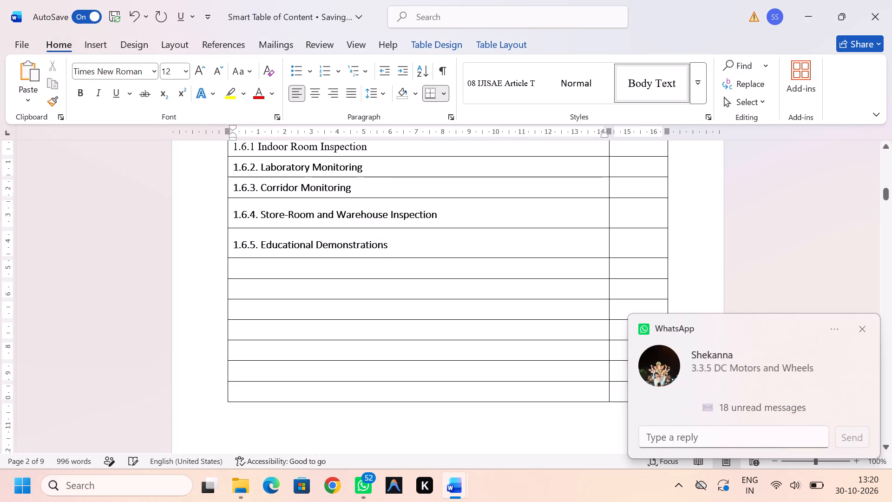
left_click(461, 481)
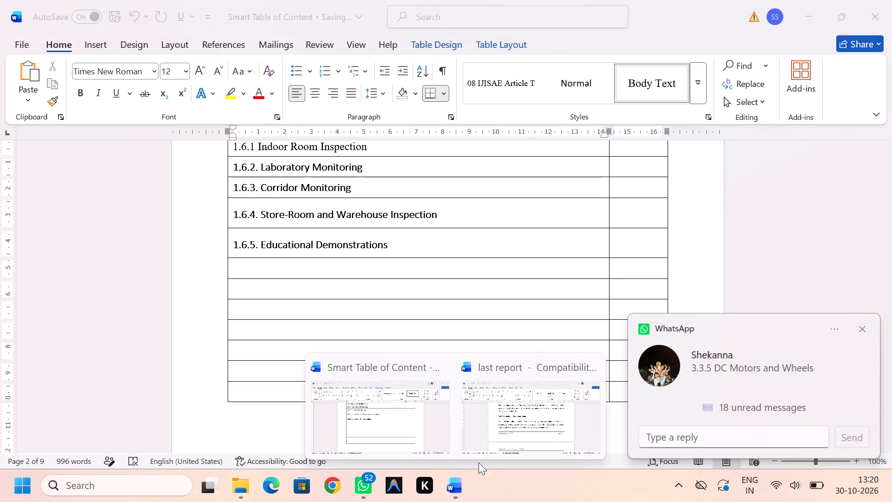
left_click(486, 429)
scroll(486, 429, "down", 2)
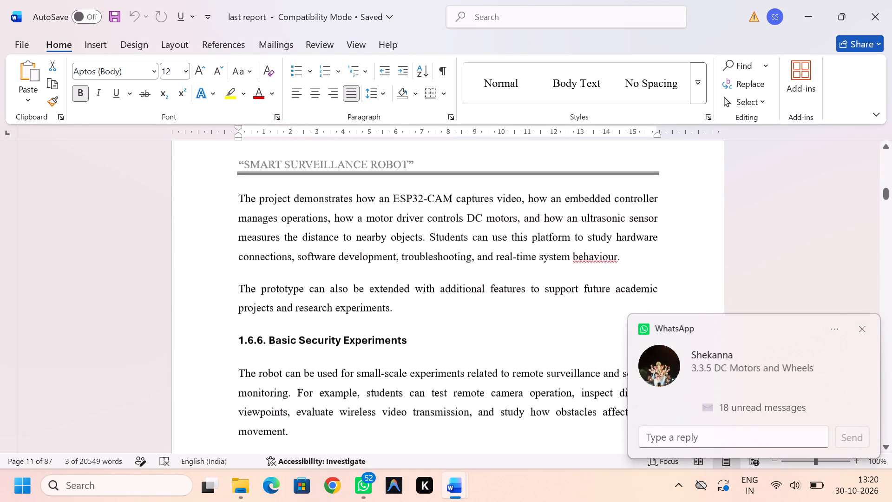
scroll(486, 429, "down", 1)
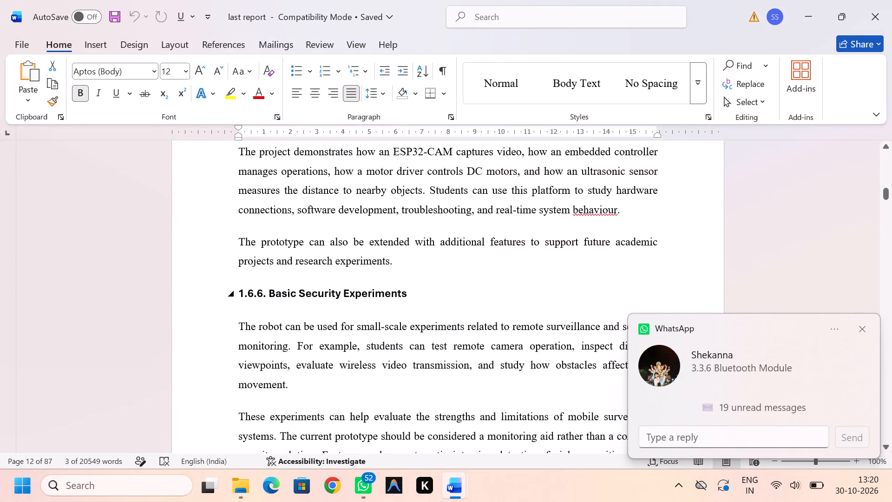
left_click_drag(410, 293, 236, 293)
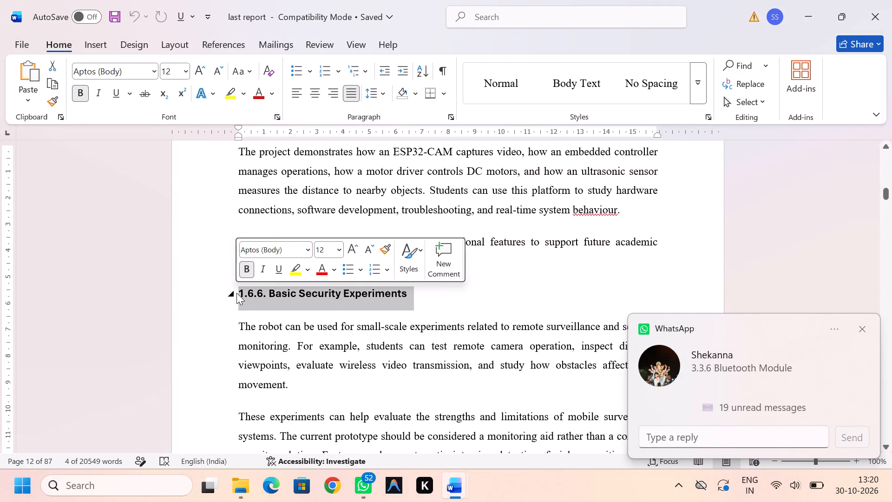
key("ctrl+c")
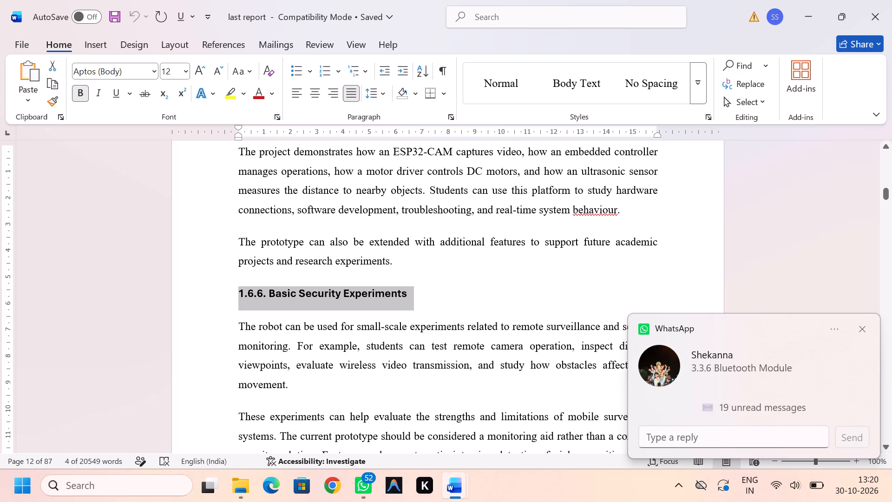
left_click(446, 479)
left_click(436, 443)
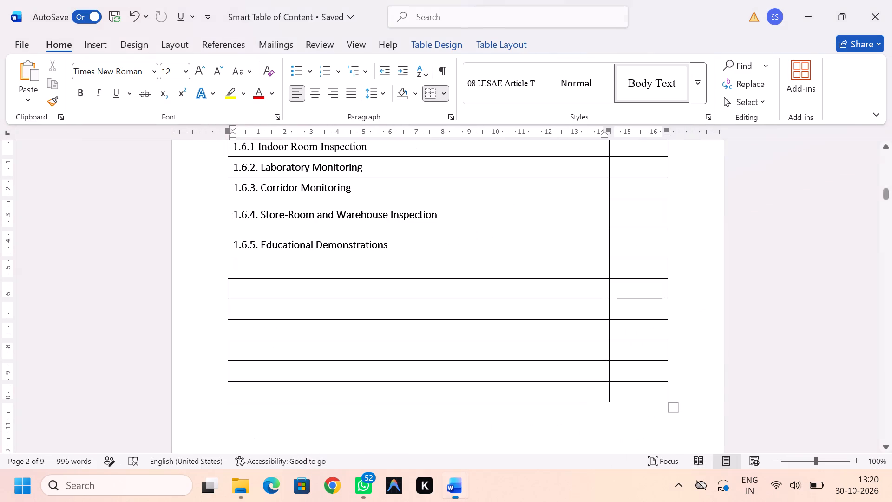
left_click(341, 269)
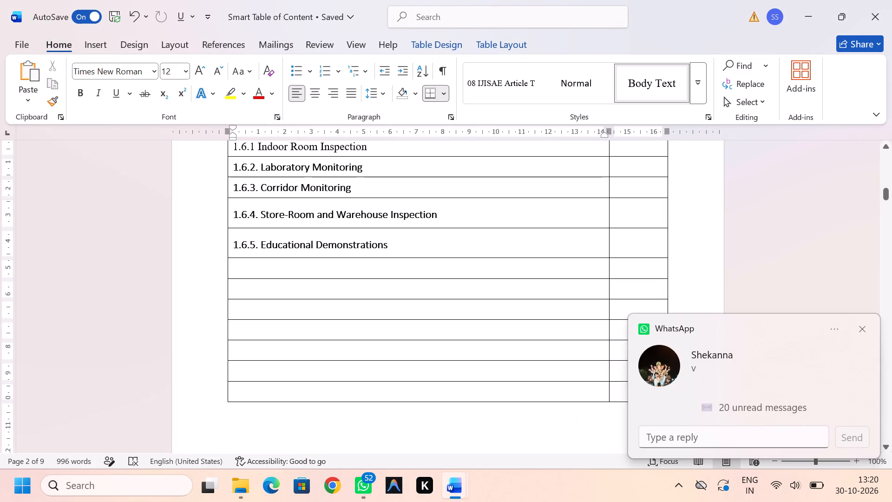
key("ctrl+v")
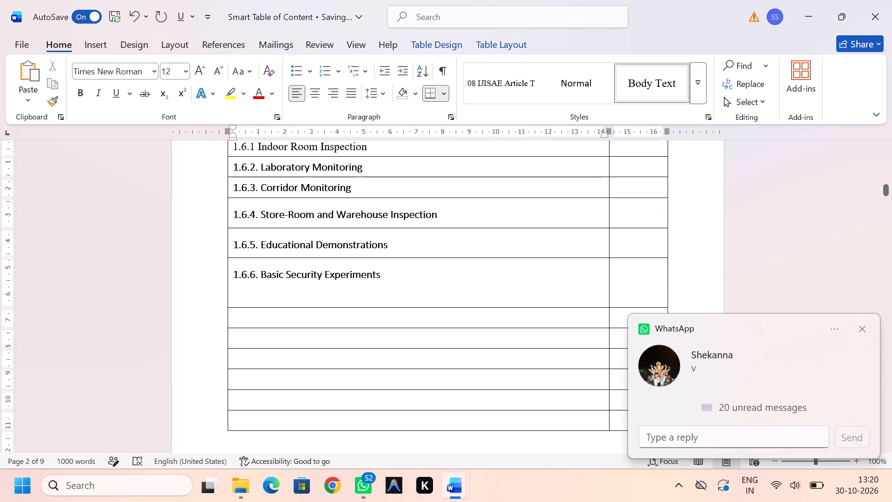
key("BackSpace")
Copy the heading "1.6.7. Office and Commercial Building Monitoring" from last report into the contents table row below 1.6.6.
left_click(355, 300)
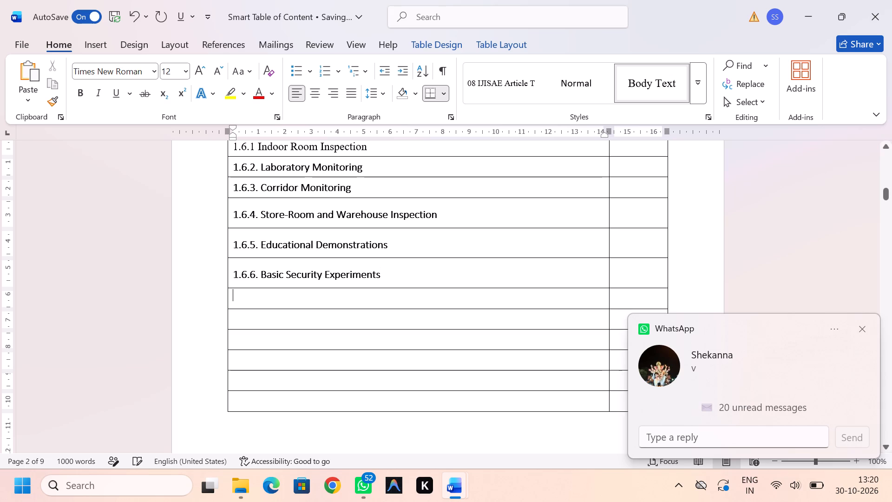
left_click(450, 475)
left_click(495, 418)
scroll(495, 418, "down", 1)
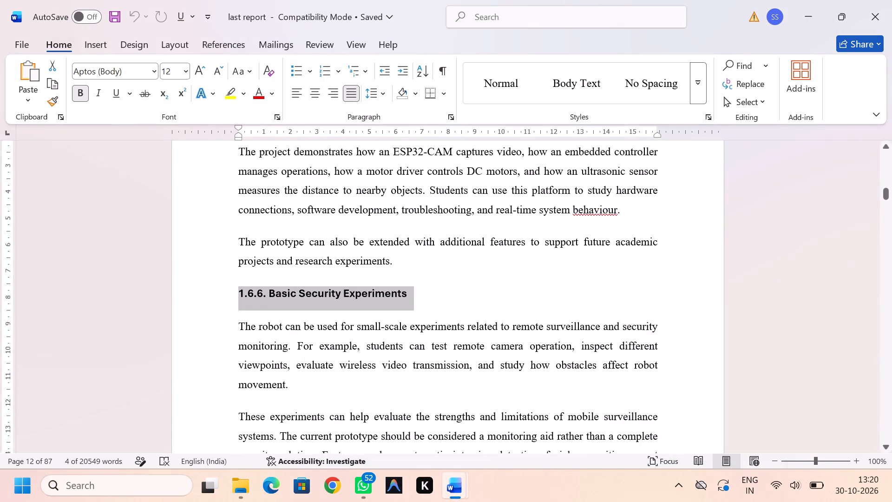
scroll(495, 418, "down", 2)
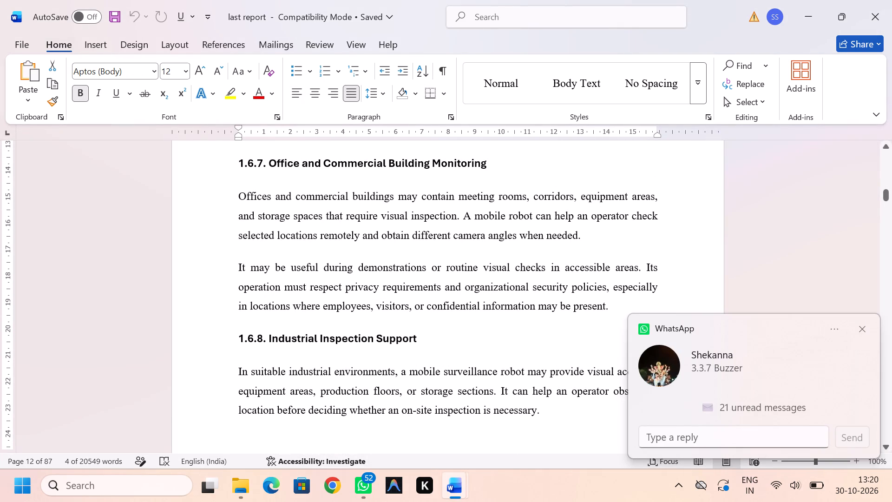
left_click_drag(498, 164, 243, 181)
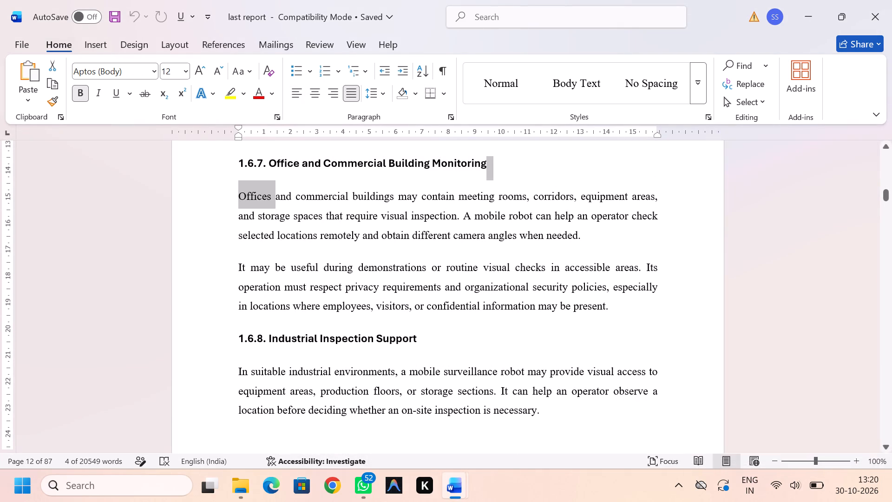
left_click_drag(243, 181, 240, 170)
key("ctrl+c")
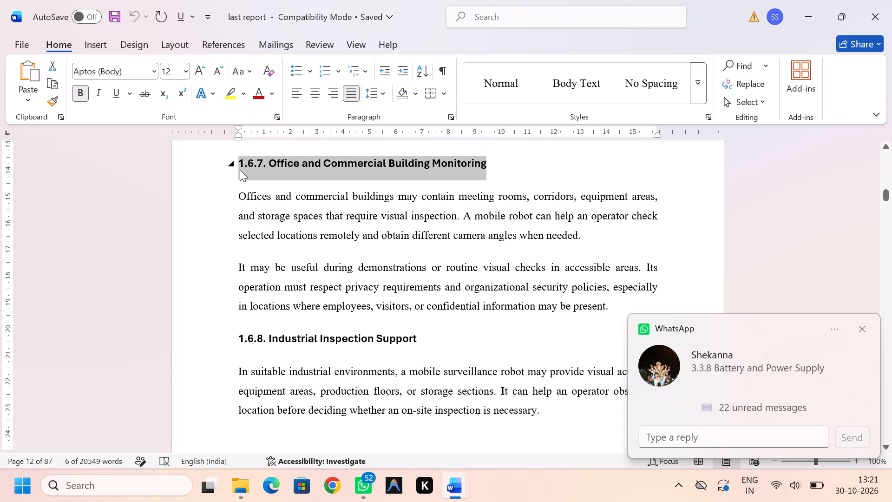
left_click(455, 473)
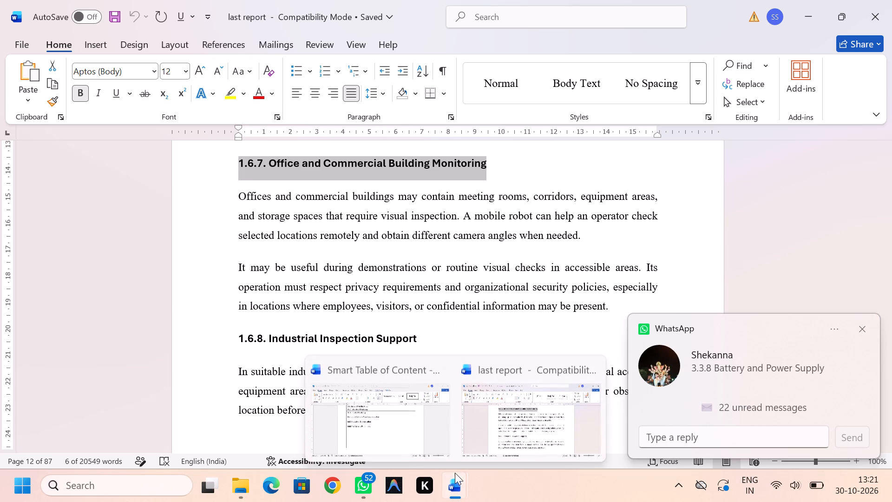
left_click(393, 419)
left_click(344, 303)
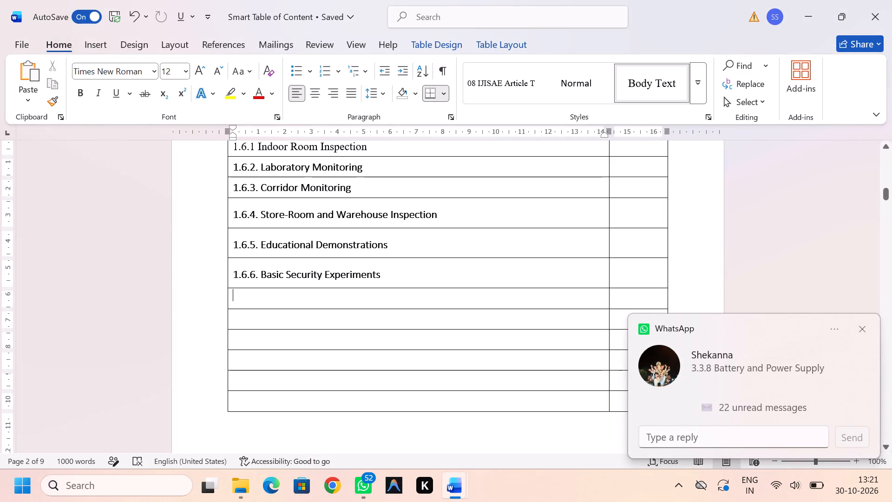
key("ctrl+v")
Copy the heading "1.6.8. Industrial Inspection Support" from last report into the contents table row below 1.6.7, without a trailing empty line.
left_click(337, 314)
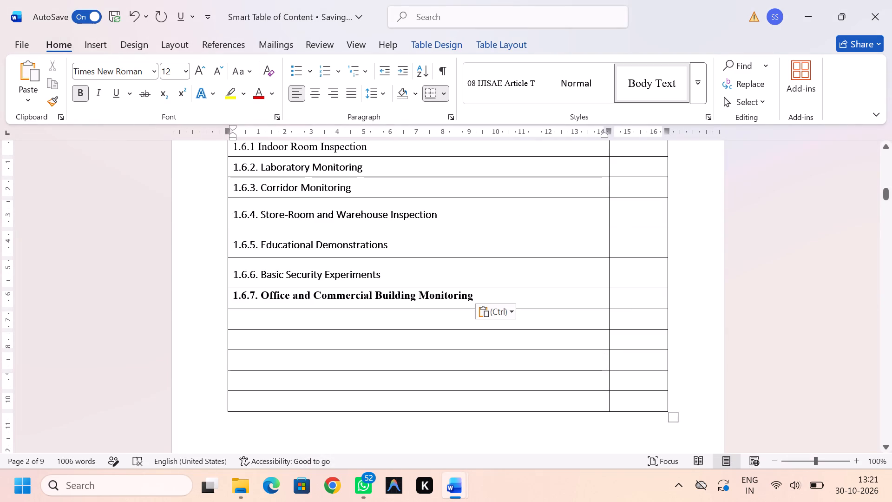
left_click(452, 495)
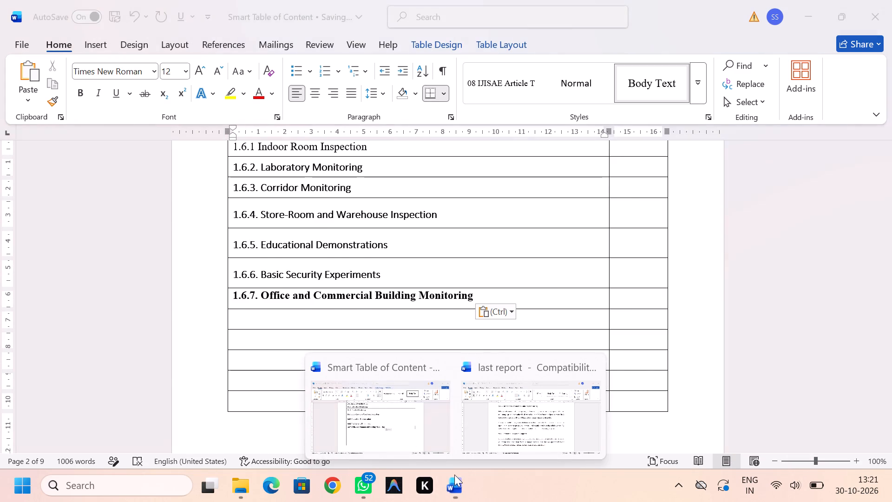
left_click(481, 422)
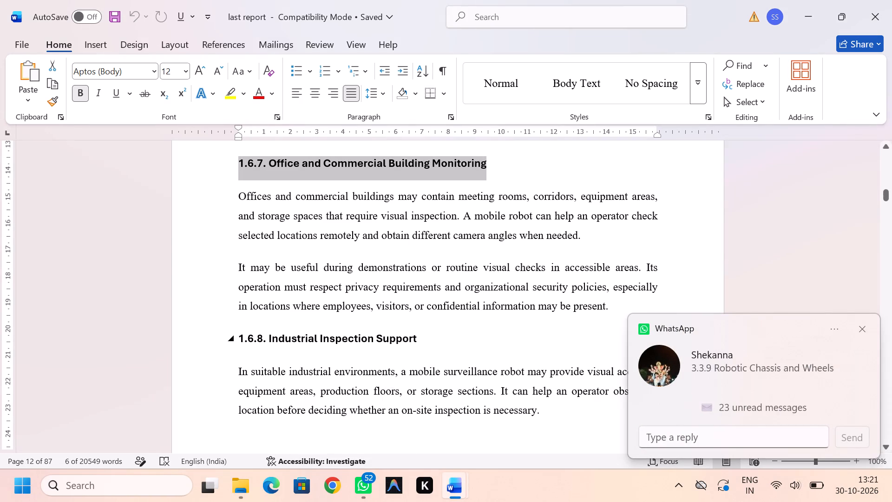
left_click(418, 340)
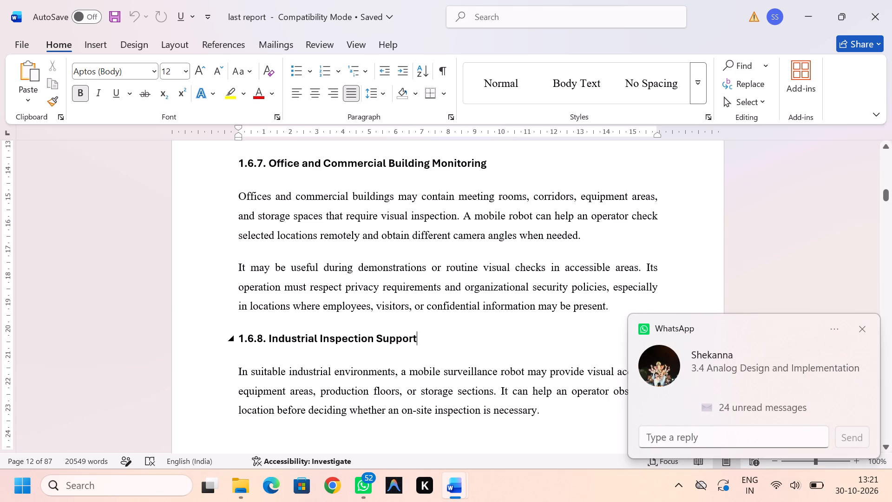
left_click_drag(414, 340, 238, 342)
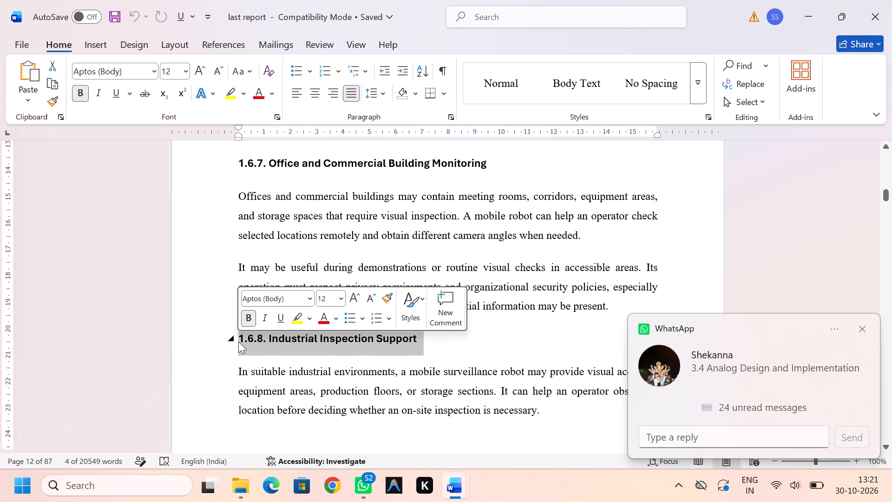
key("ctrl+c")
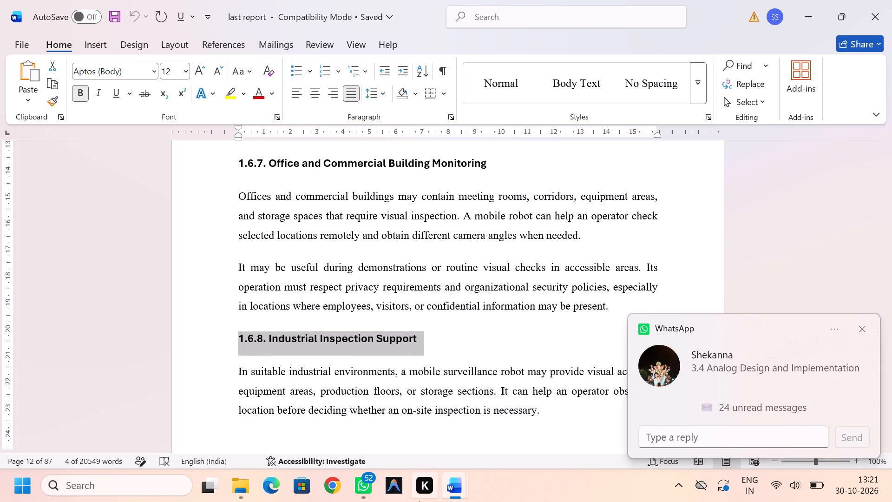
left_click(452, 489)
left_click(393, 425)
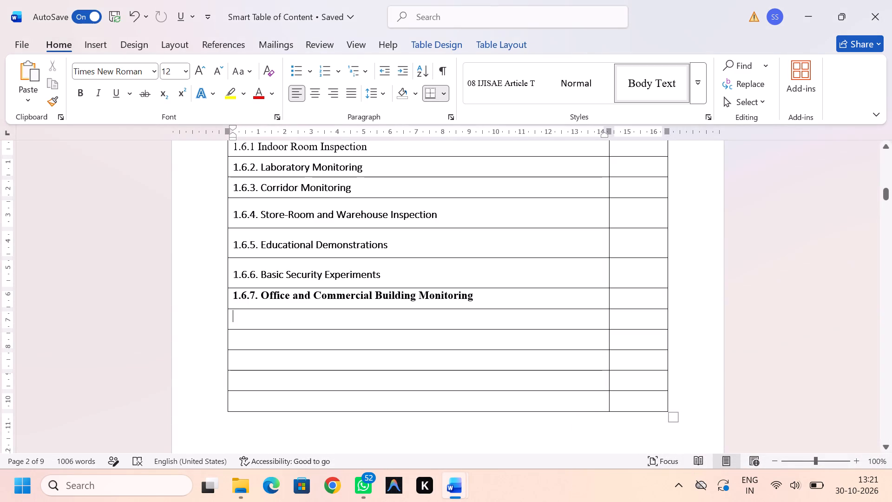
key("ctrl+v")
left_click(343, 347)
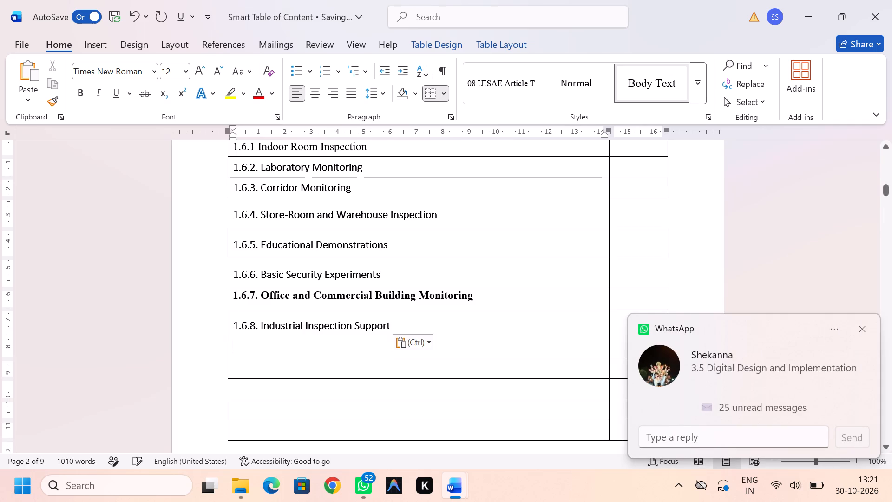
key("BackSpace")
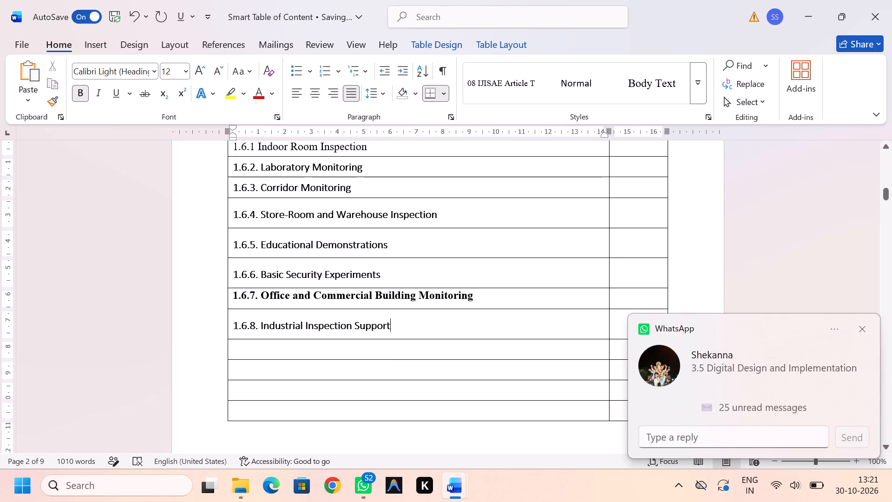
Copy the heading "1.6.9. Outdoor Monitoring" from last report into the contents table row below 1.6.8, without a trailing empty line.
left_click(346, 352)
left_click(446, 476)
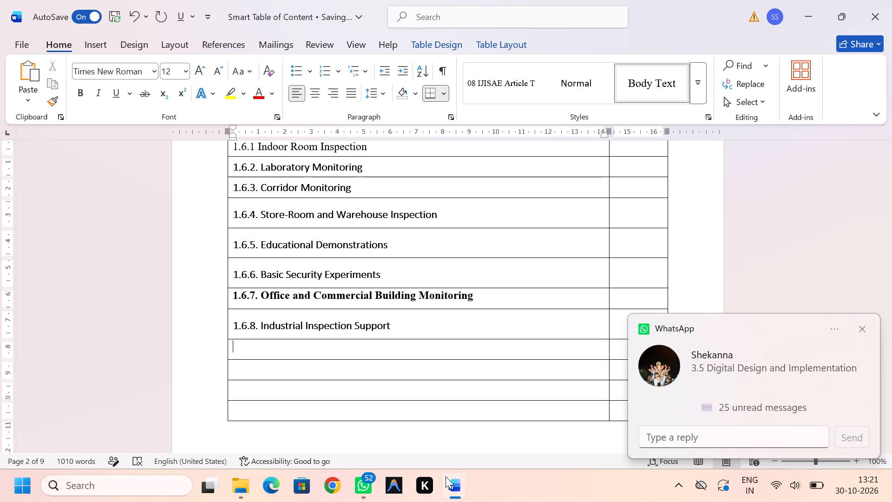
left_click(473, 429)
scroll(473, 429, "down", 1)
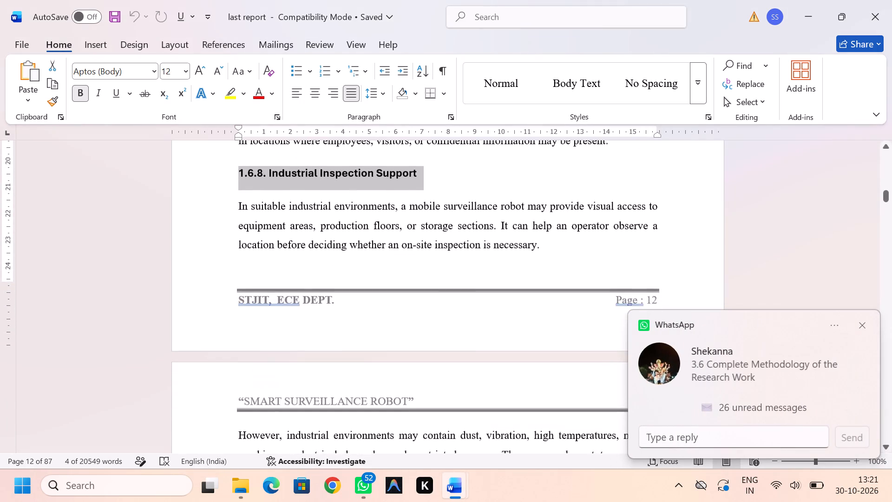
scroll(473, 429, "down", 4)
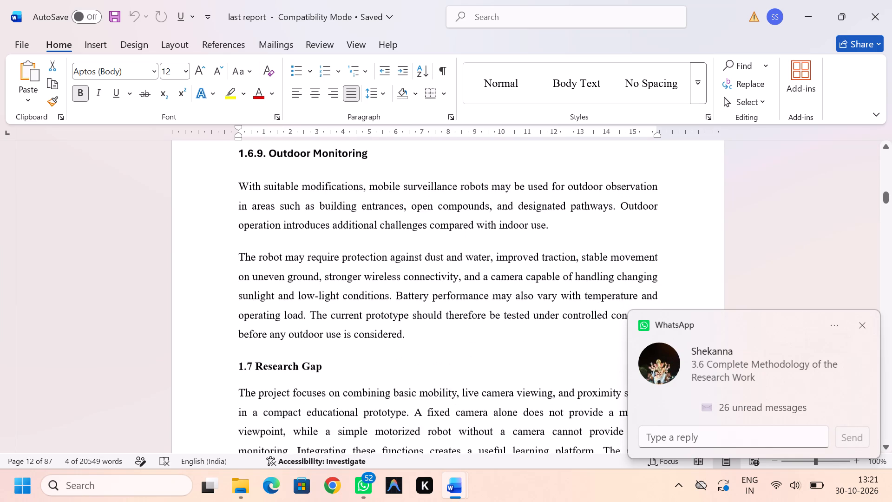
scroll(473, 429, "up", 1)
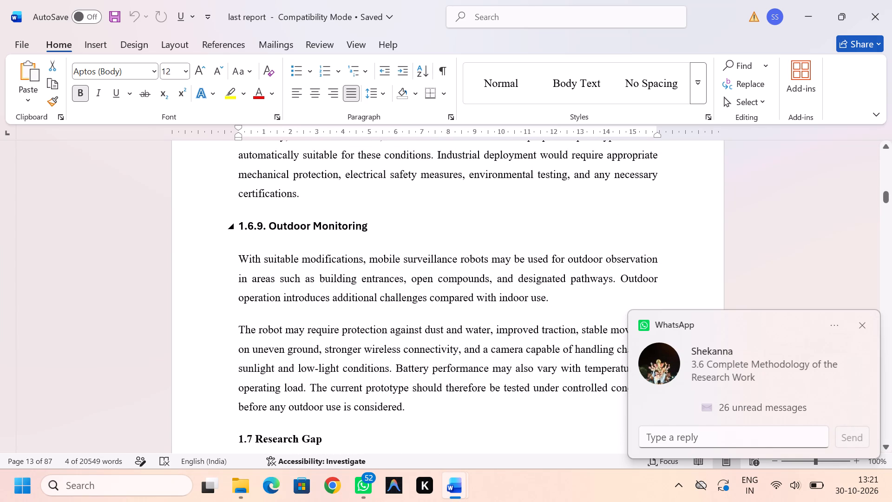
left_click_drag(368, 228, 241, 233)
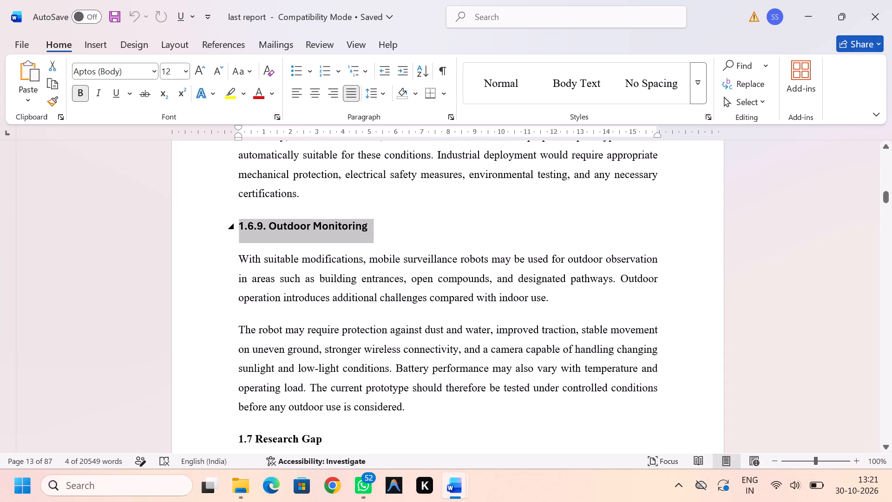
left_click_drag(241, 233, 238, 232)
key("ctrl+c")
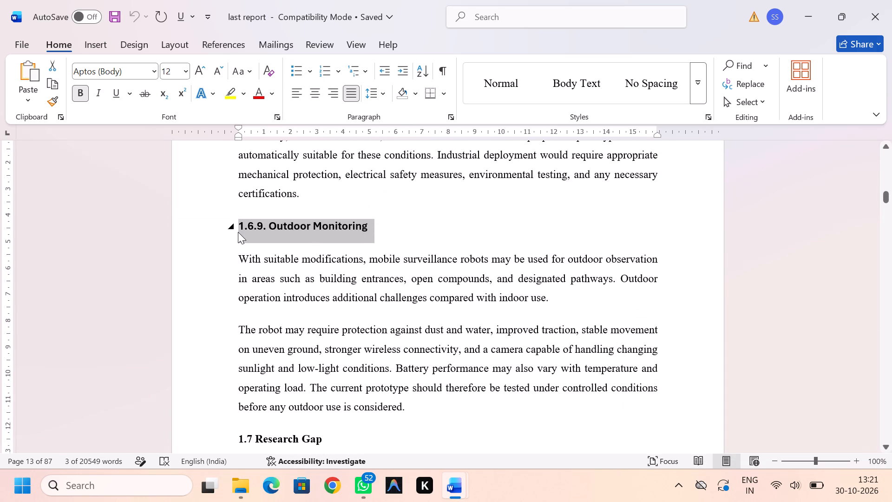
left_click(454, 484)
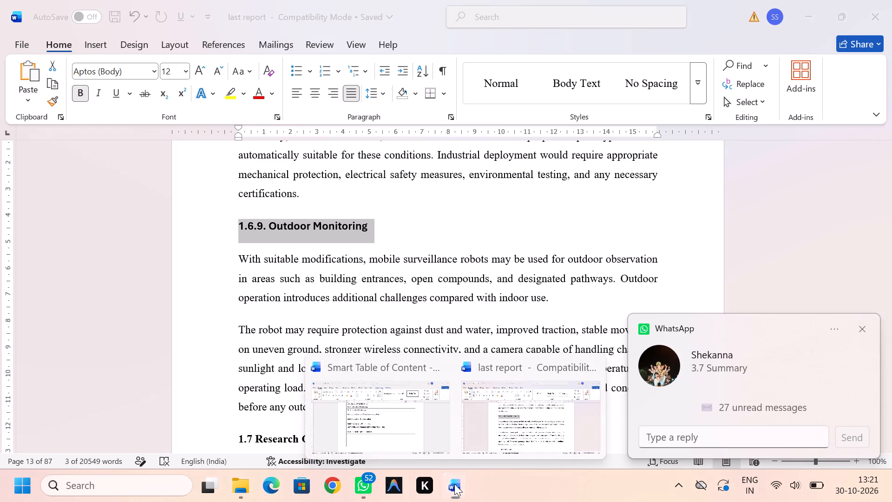
left_click(421, 445)
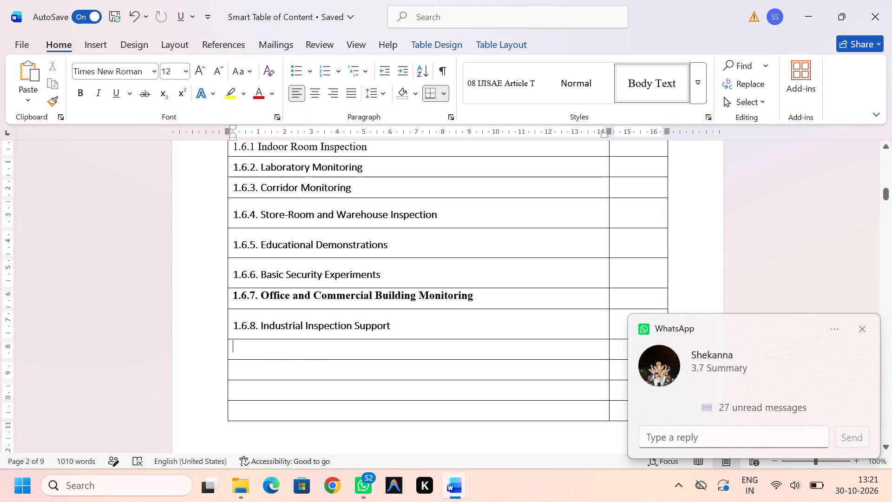
key("ctrl+v")
key("BackSpace")
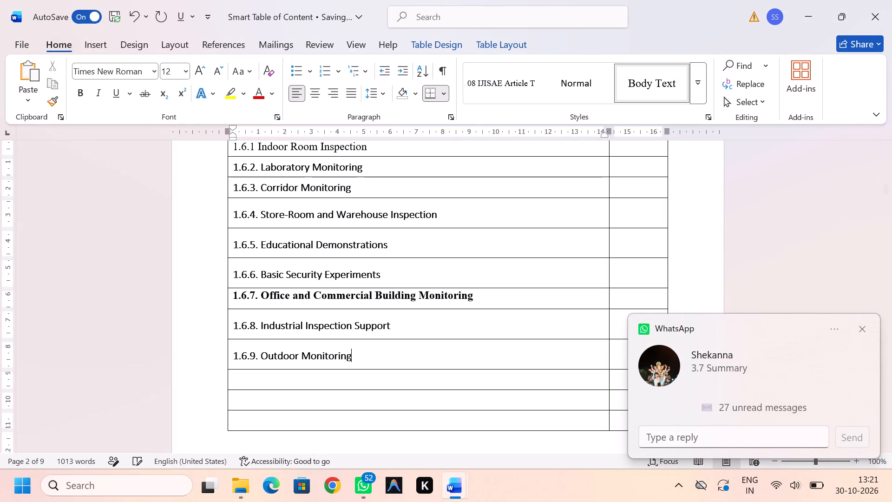
Place the cursor in the empty contents table row below 1.6.9 and look through the section 1.7 headings in last report.
left_click(334, 382)
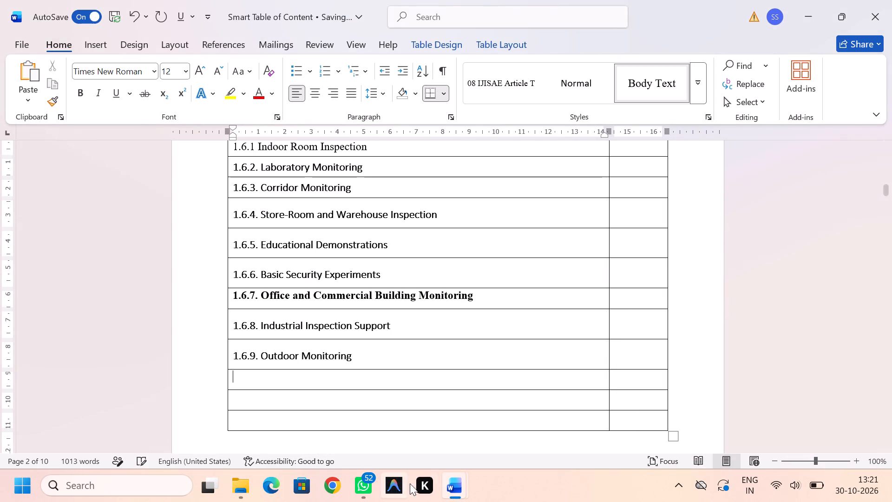
left_click(449, 487)
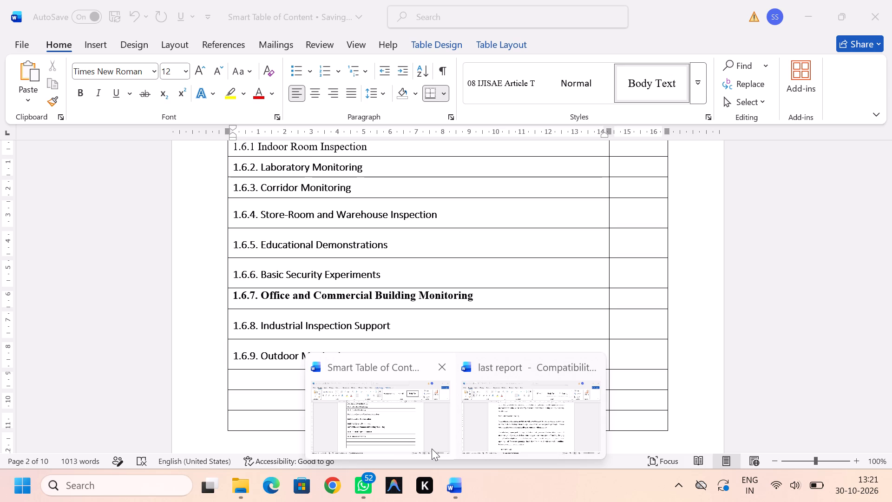
left_click(432, 449)
left_click(457, 481)
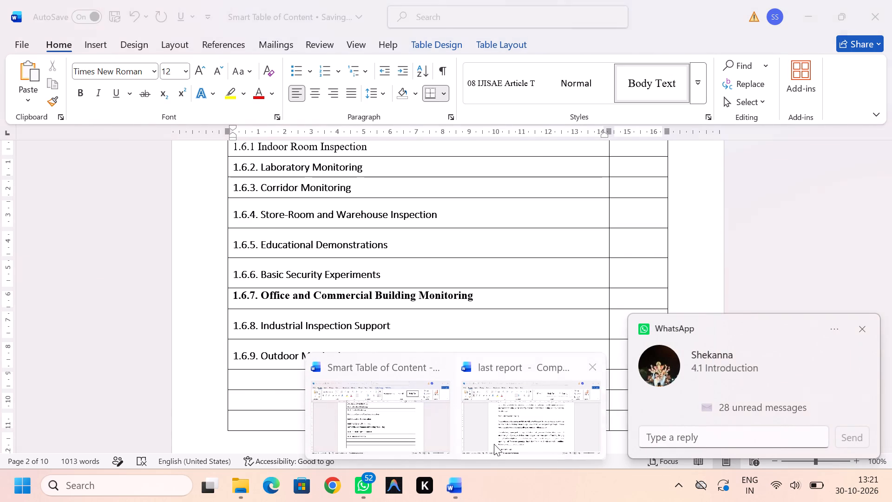
left_click(496, 438)
scroll(496, 438, "down", 2)
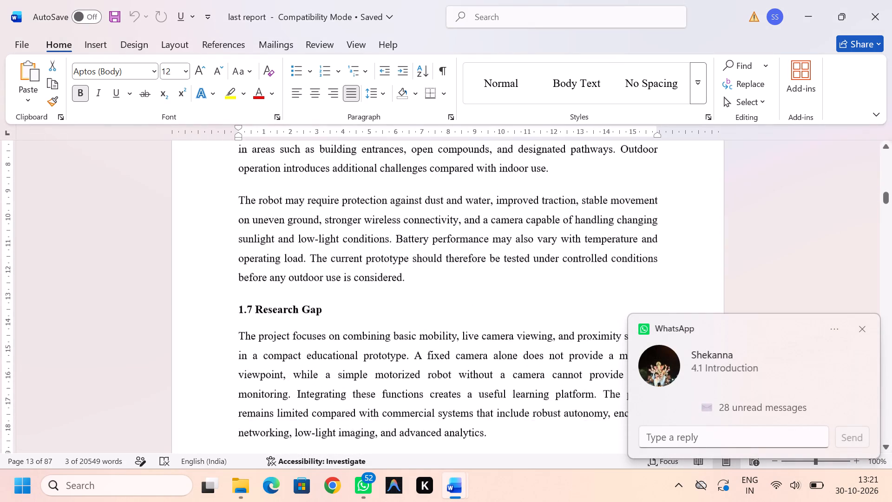
scroll(496, 438, "down", 3)
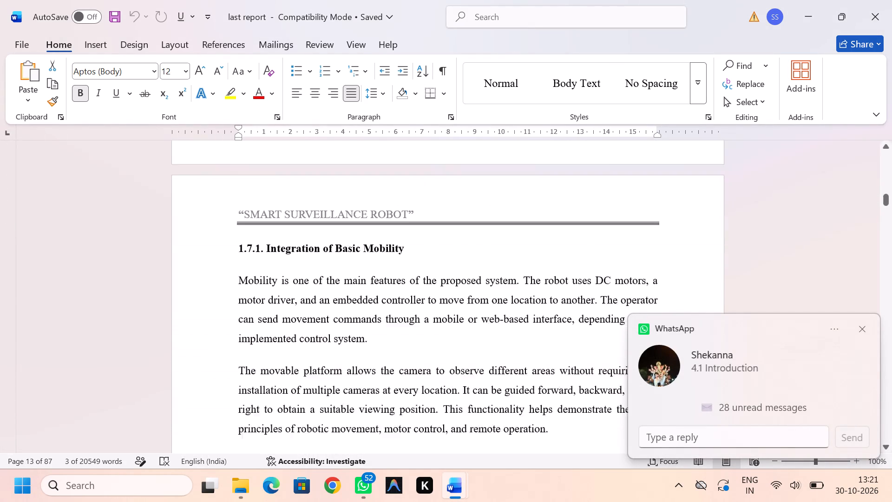
scroll(496, 438, "down", 2)
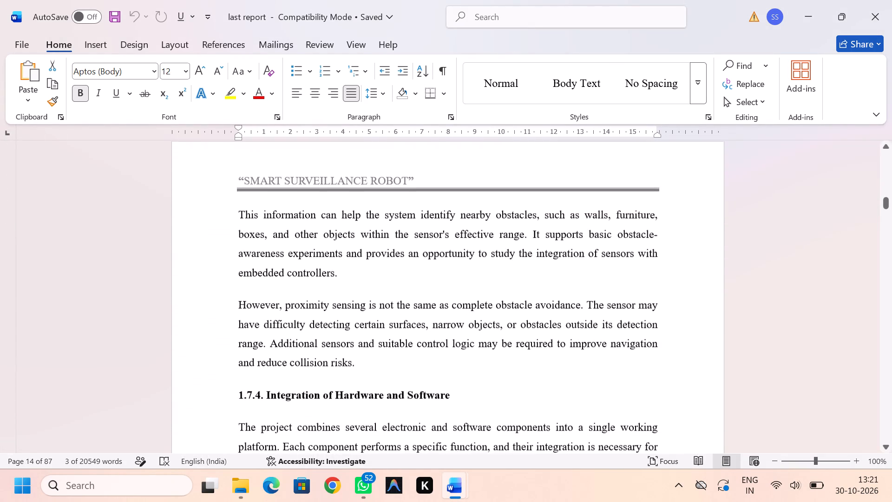
scroll(496, 438, "down", 5)
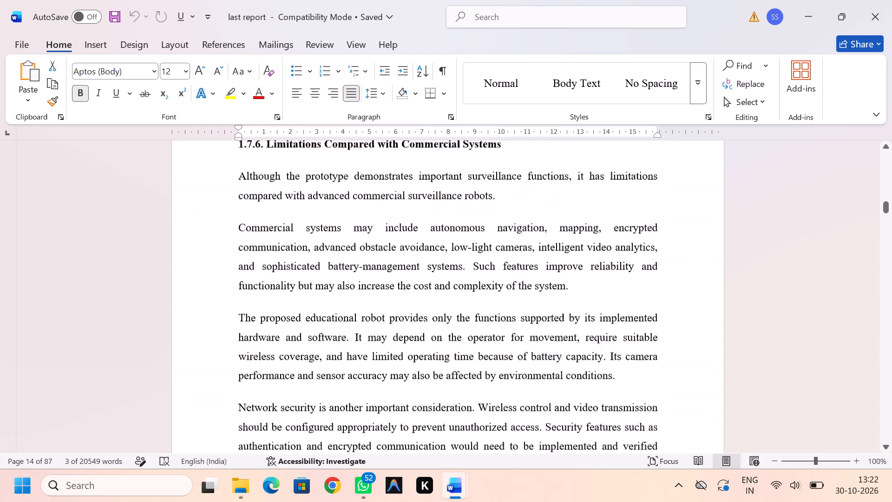
scroll(496, 438, "down", 3)
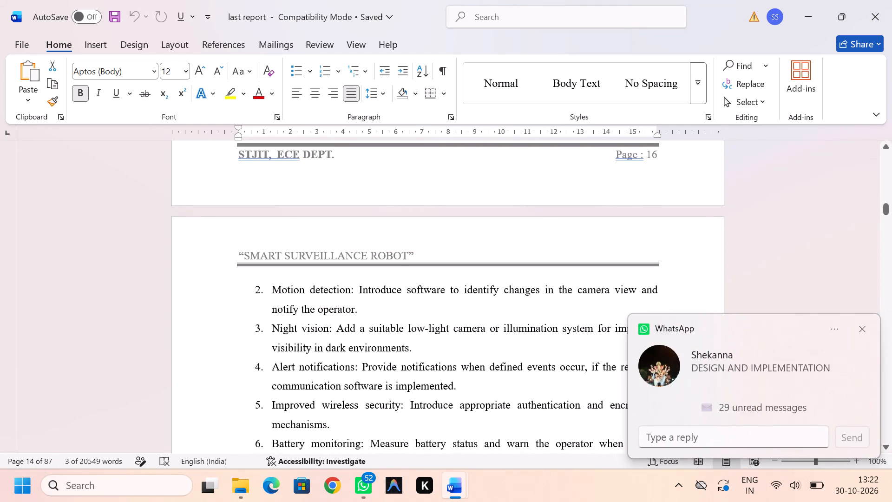
scroll(496, 438, "down", 2)
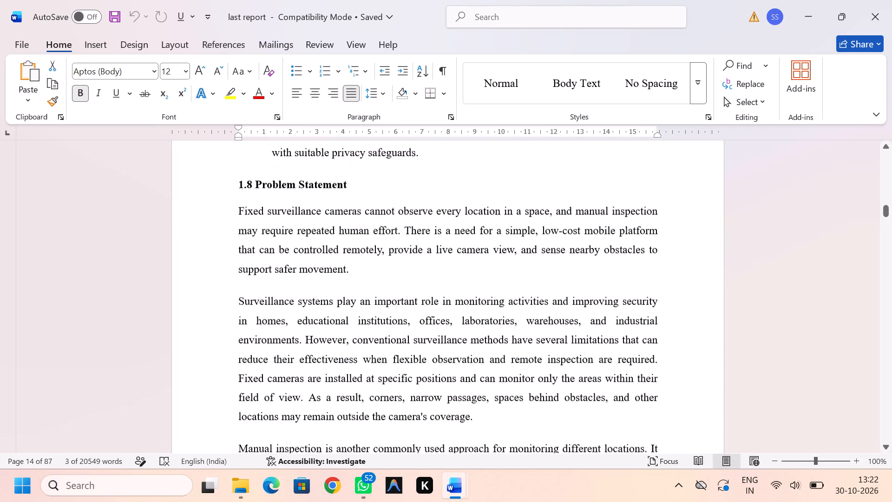
scroll(496, 438, "up", 3)
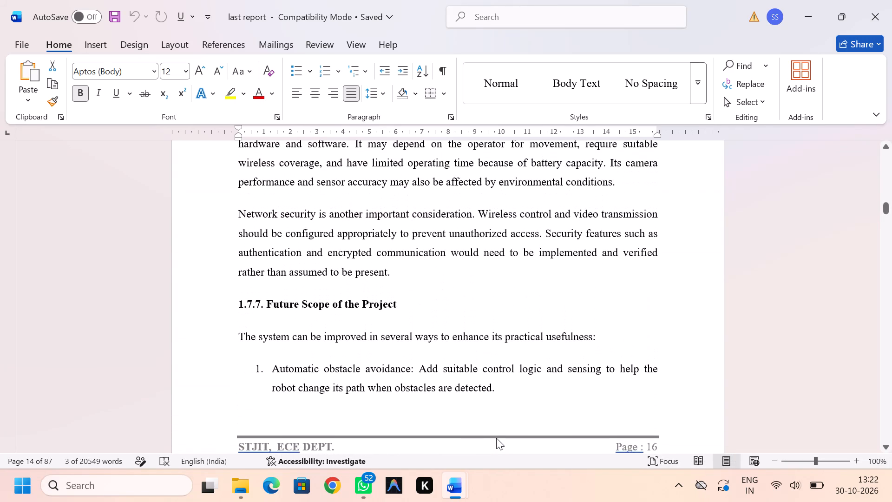
scroll(496, 438, "up", 2)
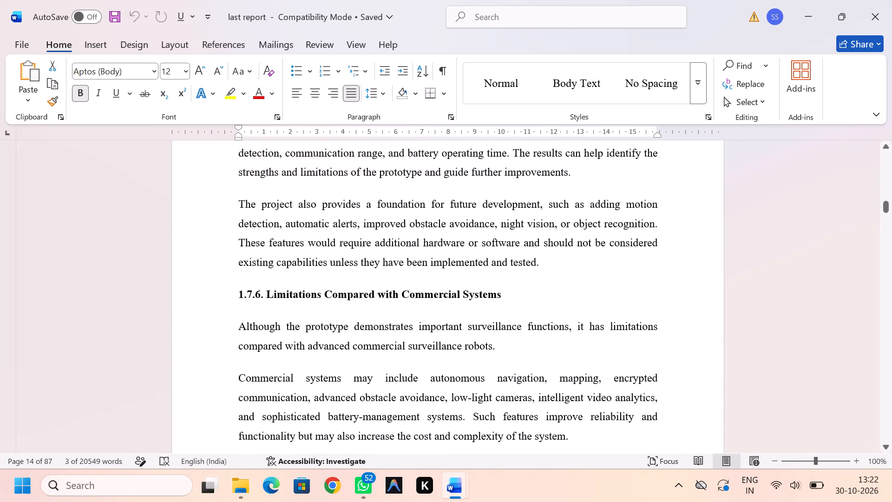
scroll(496, 438, "up", 6)
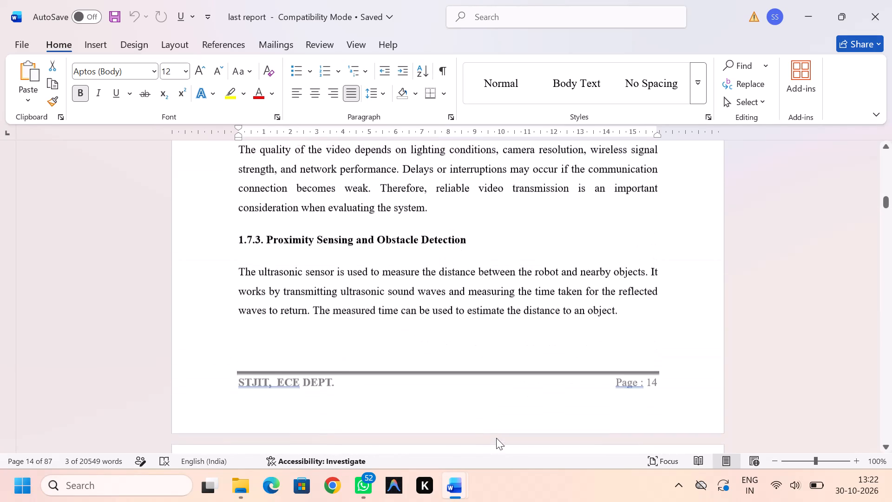
scroll(496, 438, "up", 4)
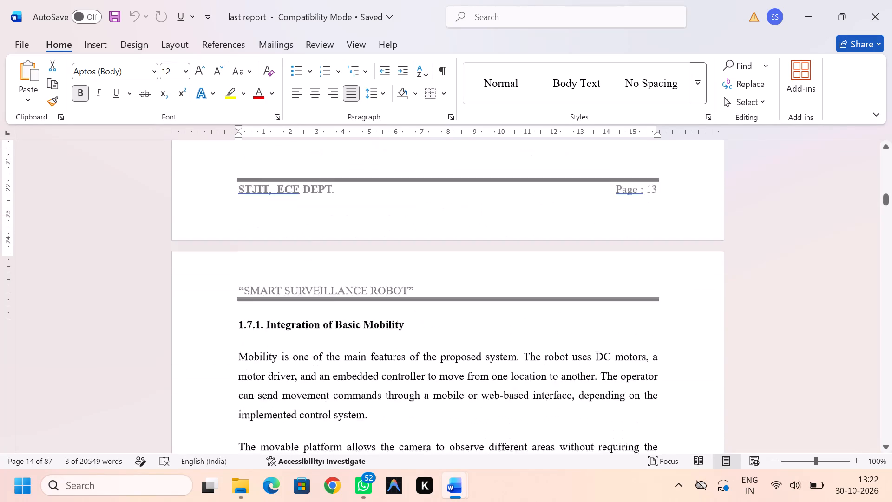
scroll(496, 438, "up", 1)
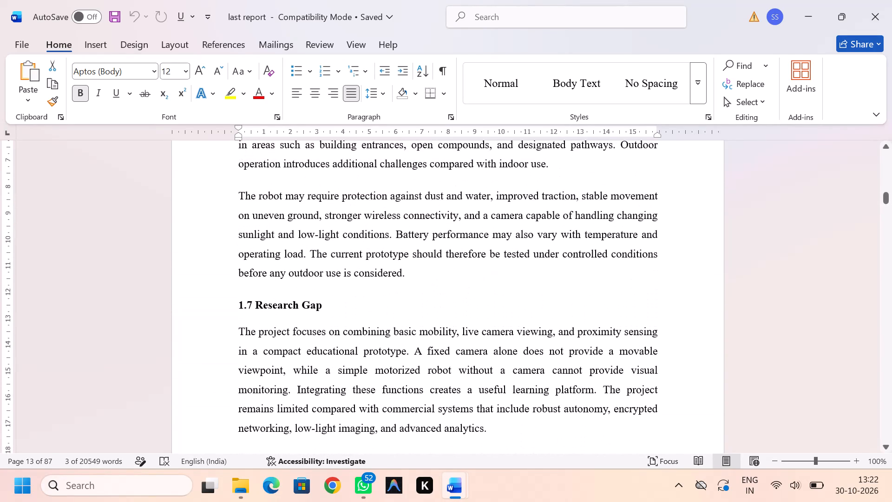
scroll(496, 438, "down", 3)
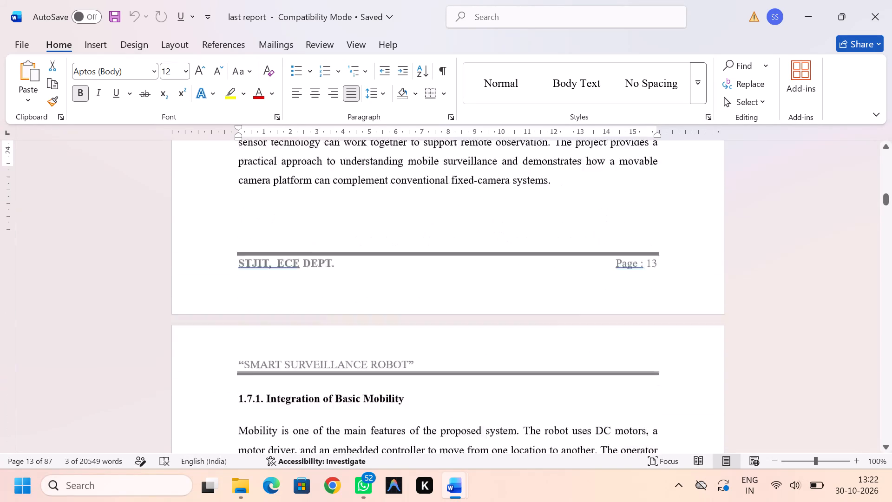
scroll(496, 438, "down", 2)
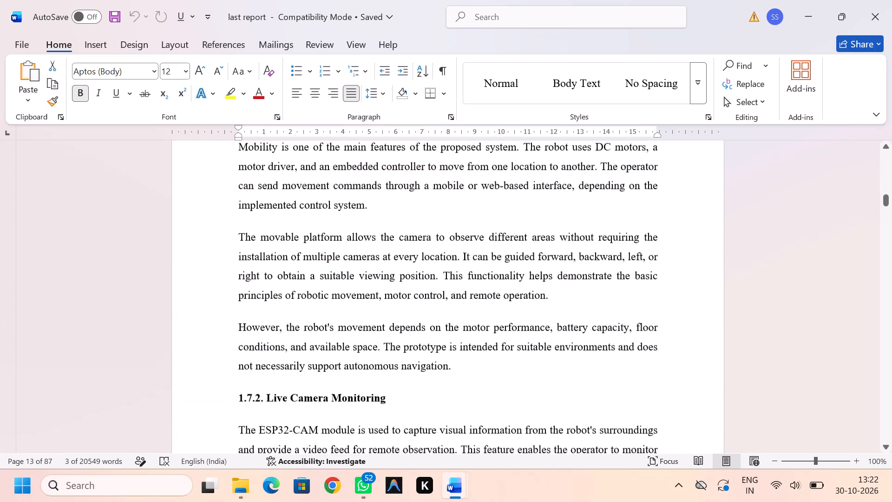
scroll(496, 438, "down", 3)
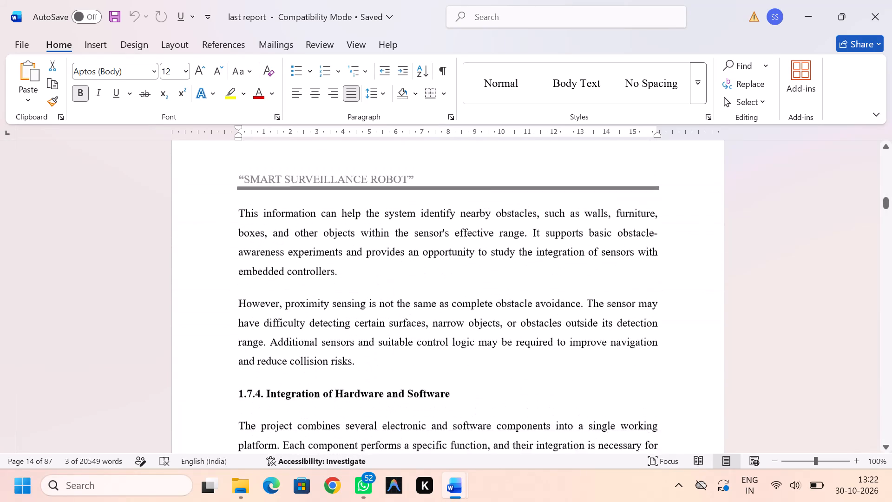
scroll(496, 438, "down", 2)
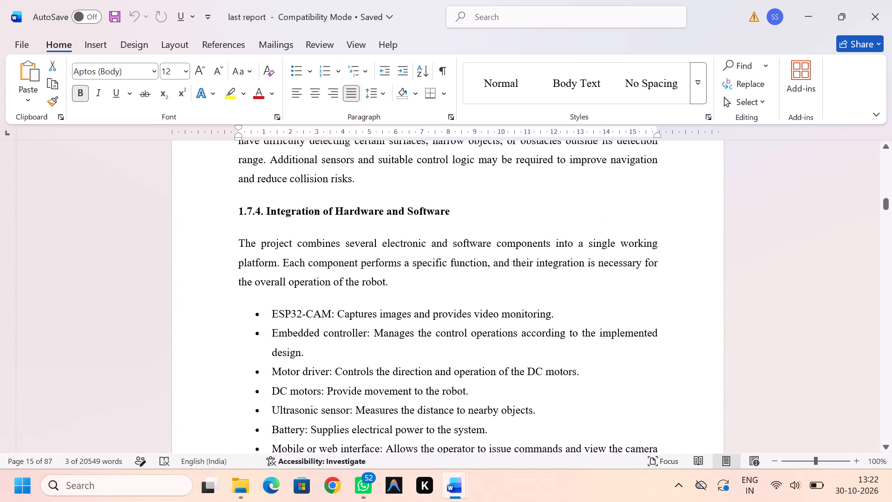
scroll(496, 438, "down", 4)
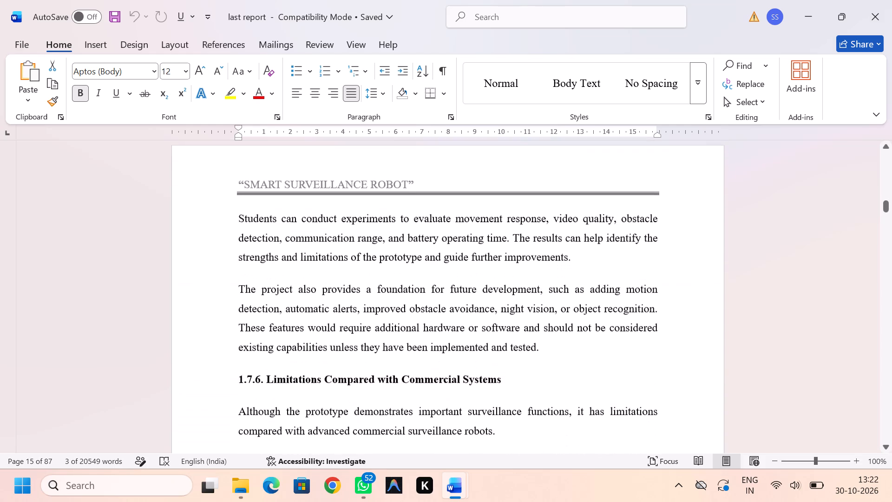
scroll(496, 438, "down", 3)
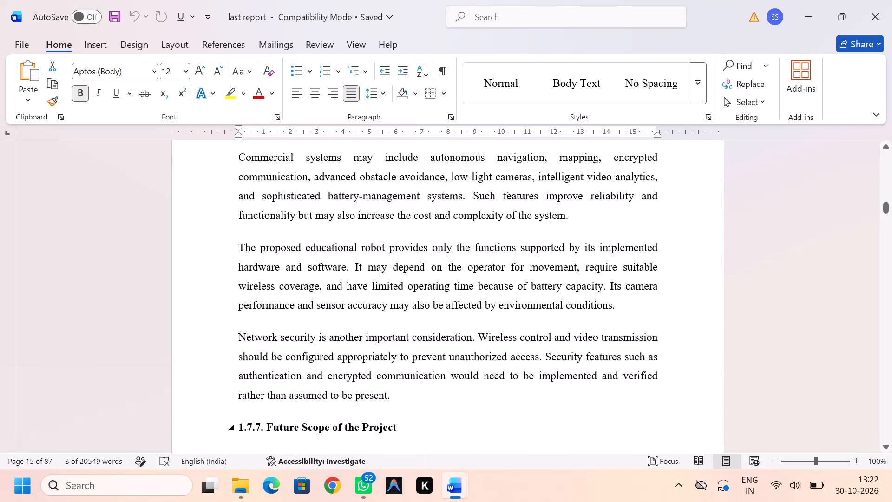
scroll(496, 438, "down", 2)
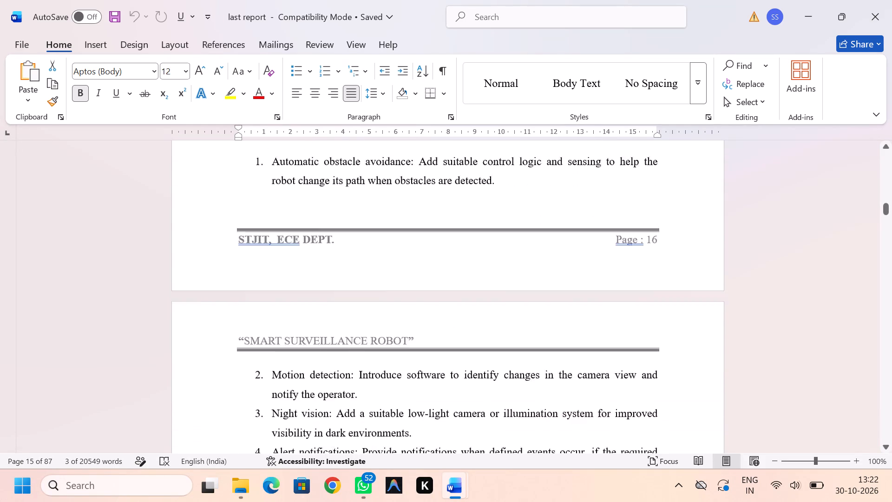
scroll(496, 438, "up", 5)
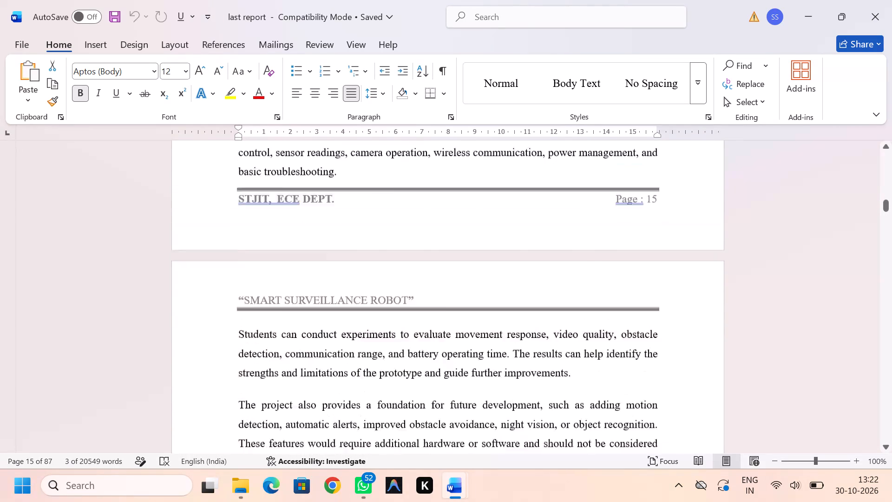
scroll(496, 438, "up", 3)
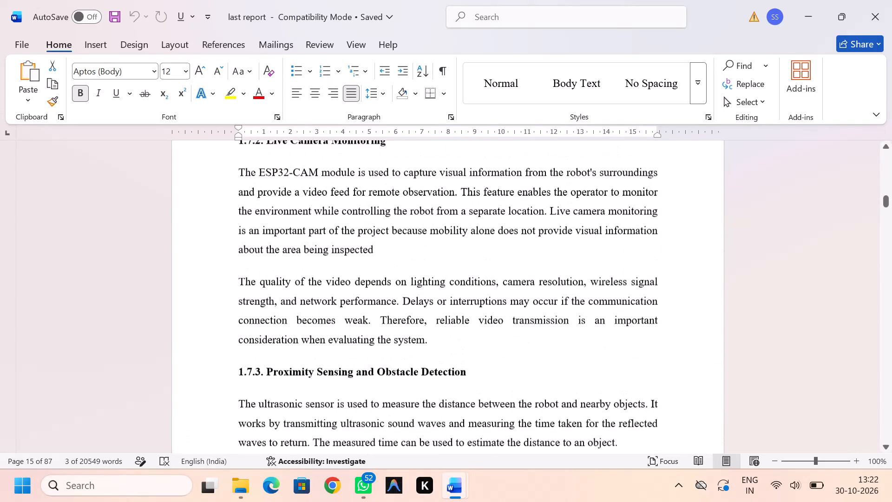
scroll(496, 438, "up", 3)
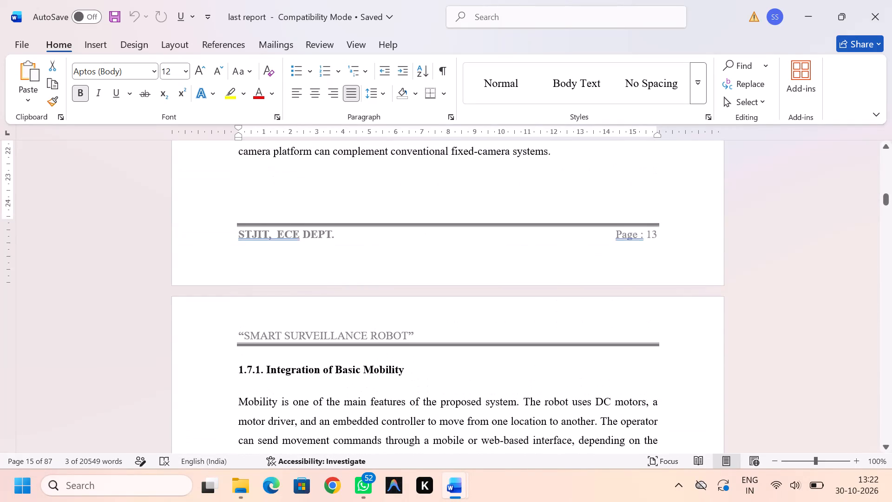
scroll(496, 438, "up", 4)
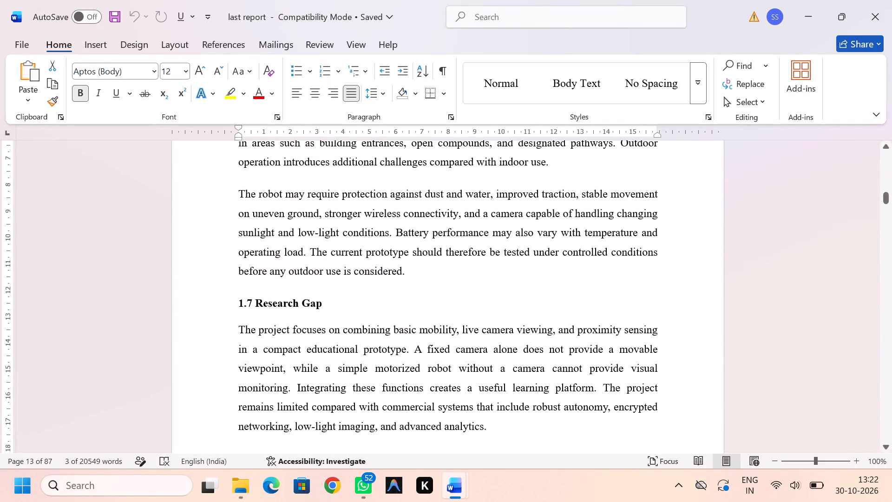
Copy the heading "1.7 Research Gap" from last report into the contents table row below 1.6.9, without a trailing empty line.
scroll(322, 310, "up", 1)
scroll(322, 310, "down", 3)
scroll(322, 310, "up", 1)
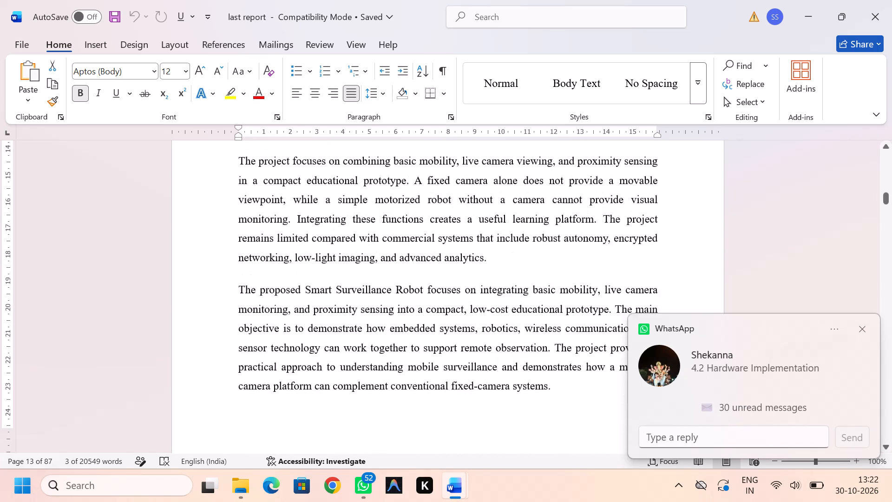
scroll(322, 310, "up", 1)
left_click(327, 303)
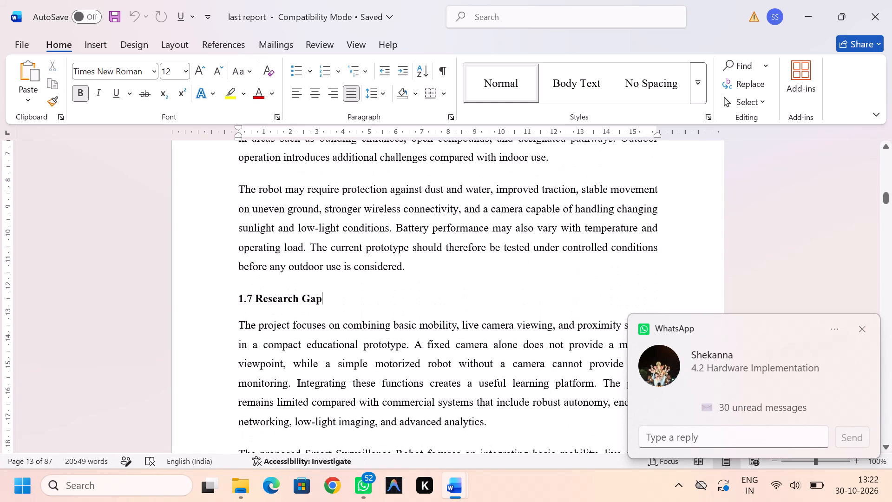
left_click_drag(327, 303, 189, 303)
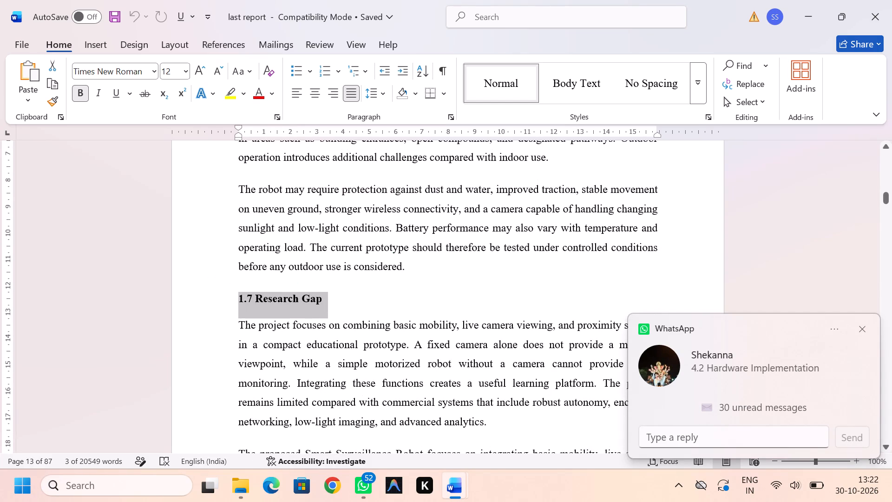
key("ctrl+c")
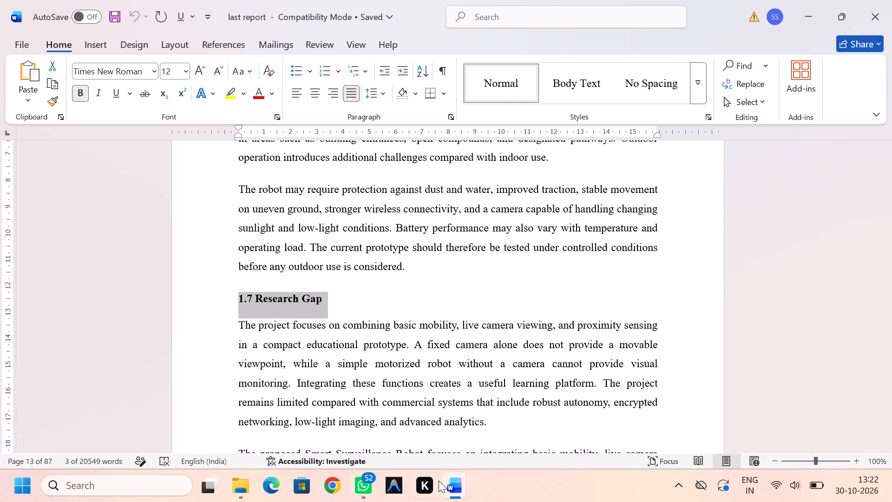
left_click(413, 431)
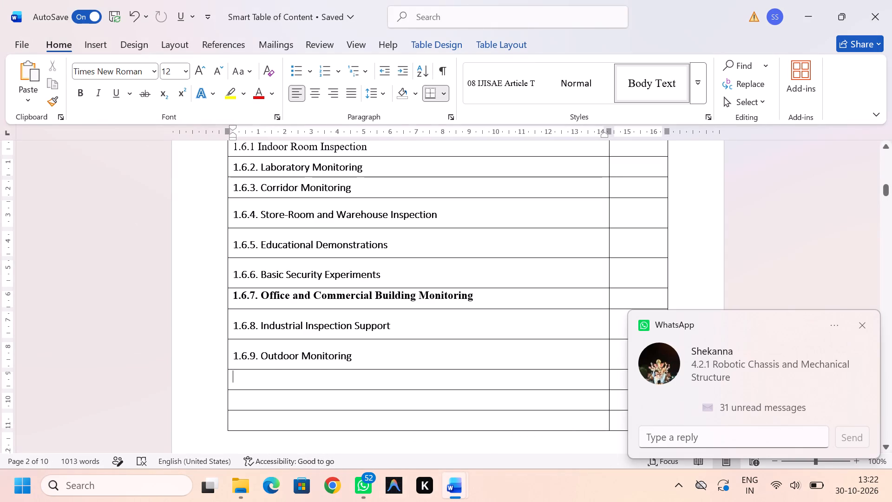
key("ctrl+v")
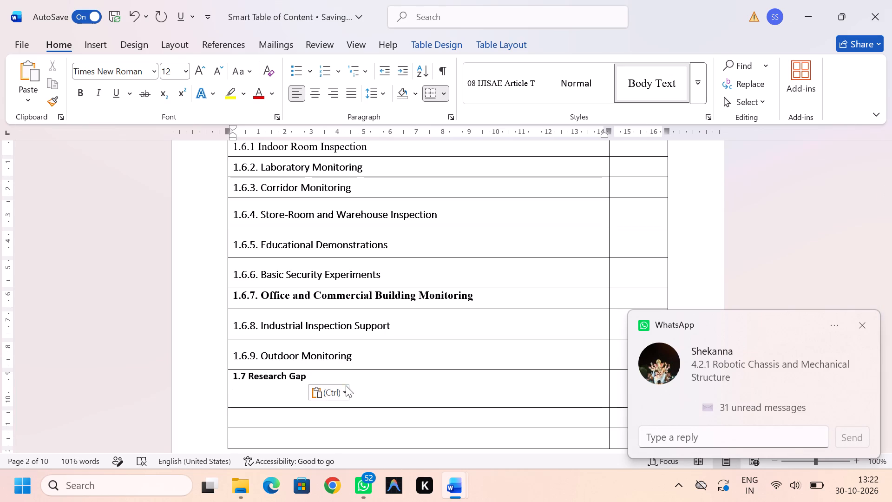
key("BackSpace")
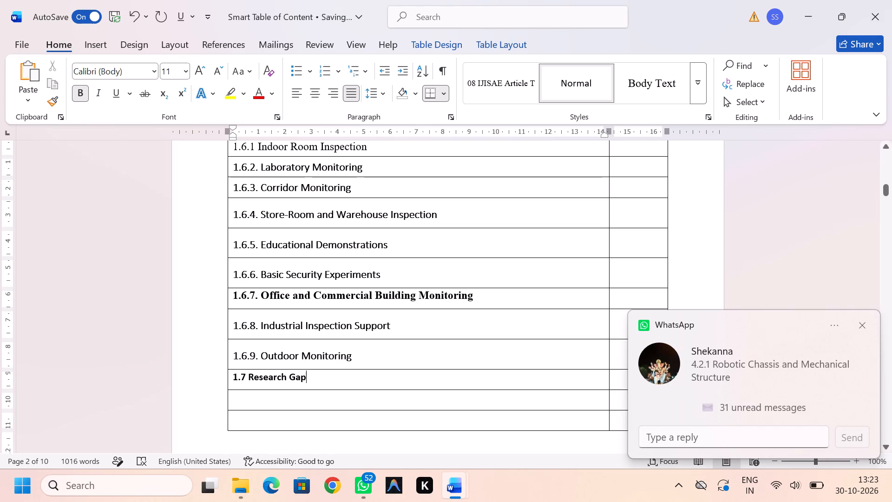
Copy the heading "1.7.1. Integration of Basic Mobility" from last report into the contents table row below 1.7, without a trailing empty line.
left_click(335, 399)
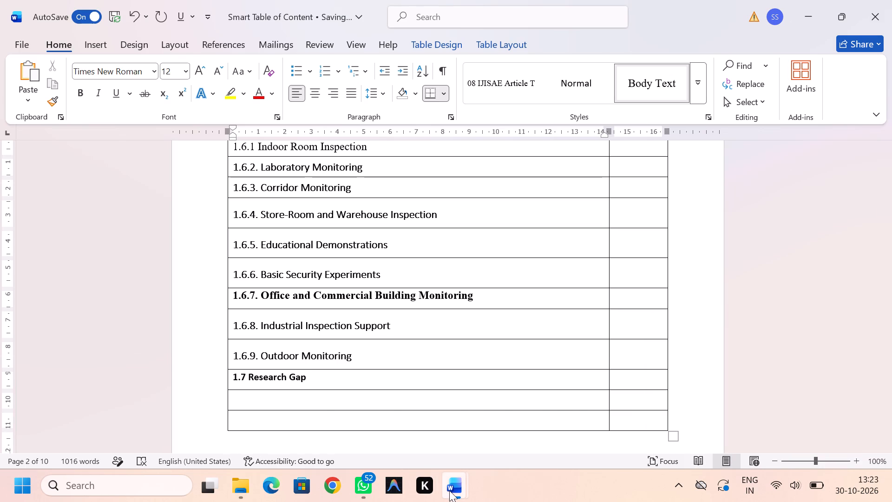
left_click(450, 490)
left_click(483, 436)
scroll(483, 436, "down", 1)
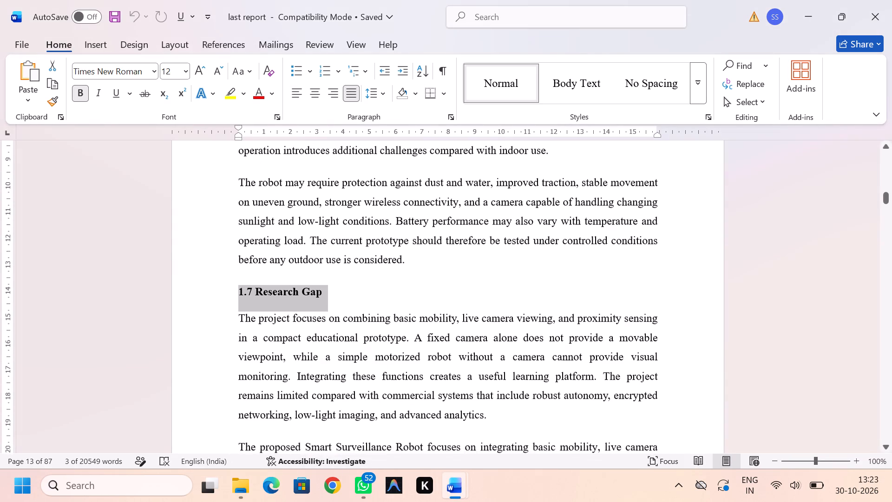
scroll(483, 436, "down", 4)
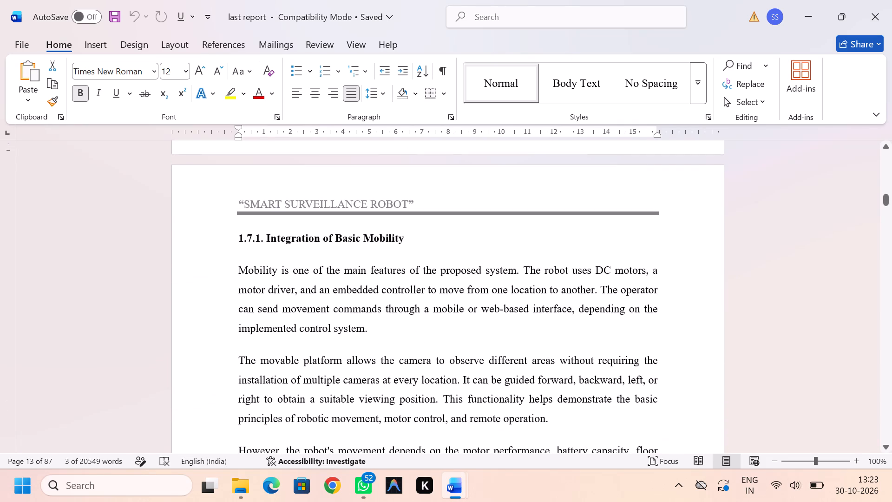
left_click_drag(409, 243, 243, 248)
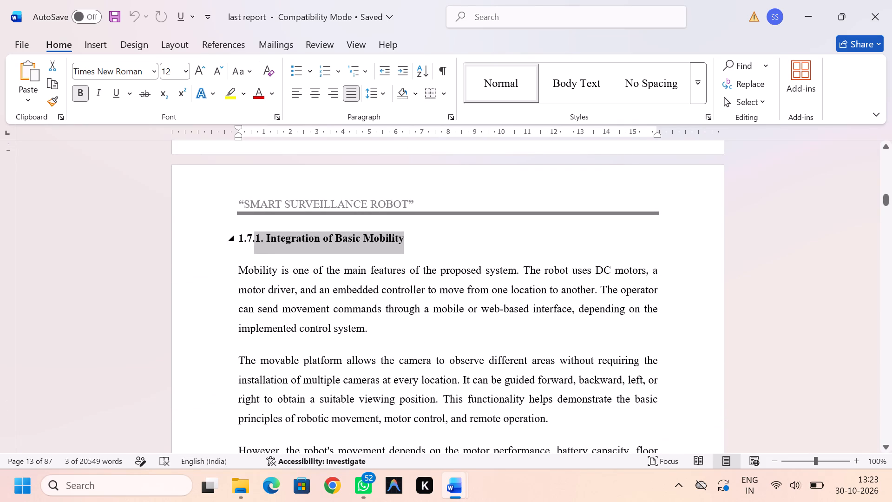
left_click_drag(243, 248, 230, 247)
key("ctrl+c")
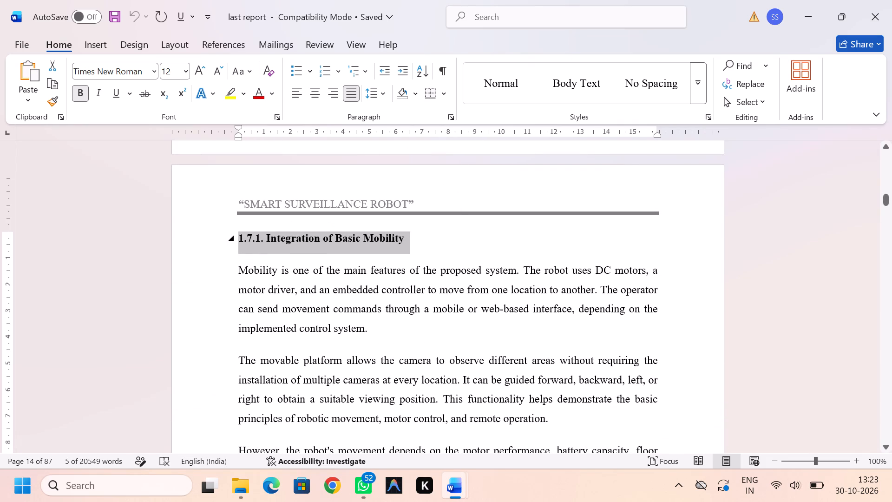
left_click(459, 493)
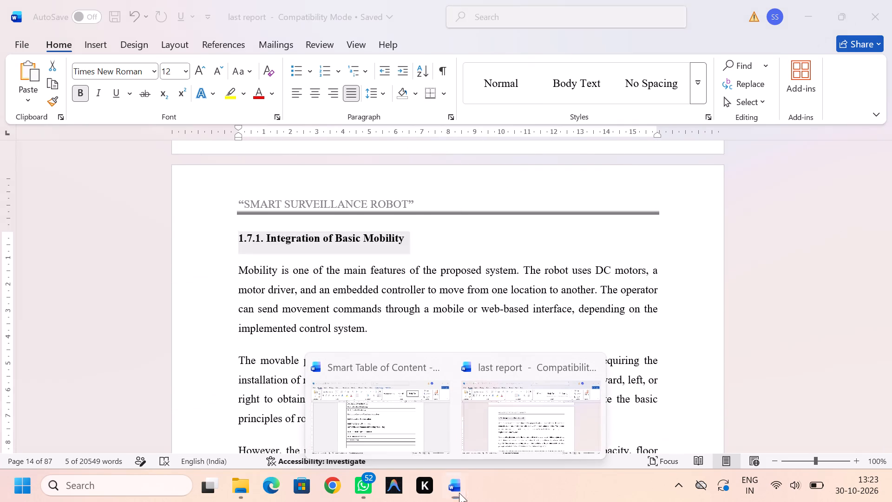
left_click(430, 428)
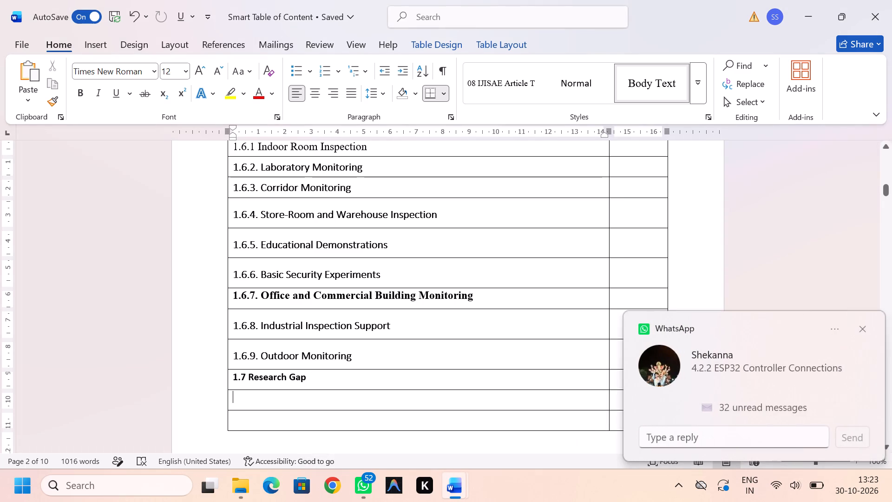
key("ctrl+v")
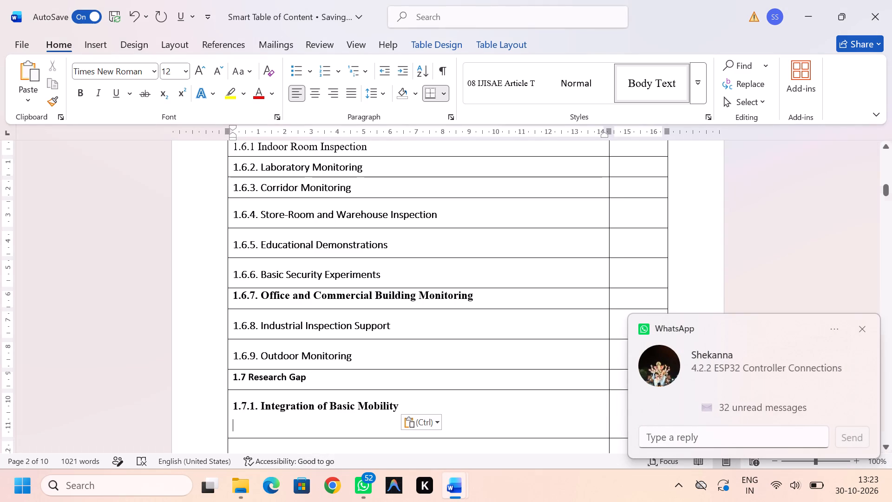
key("BackSpace")
Copy the heading "1.7.2. Live Camera Monitoring" from last report into the contents table row below 1.7.1, without a trailing empty line.
left_click(347, 430)
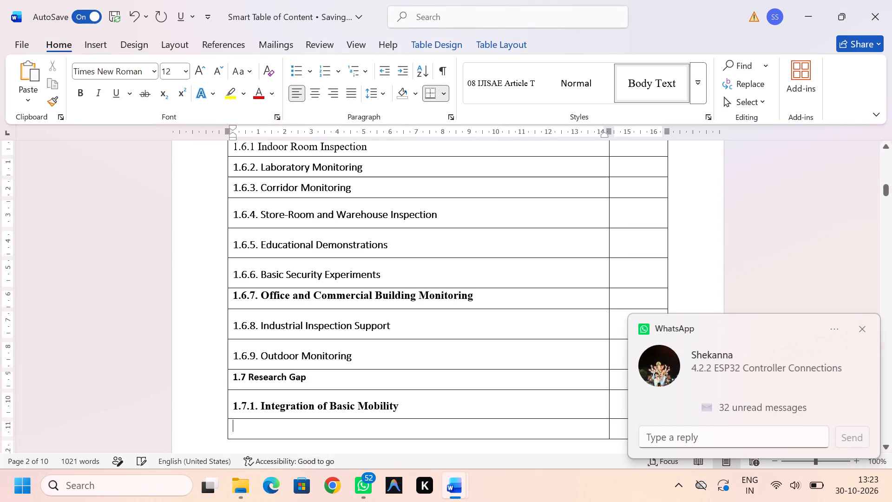
left_click(453, 481)
left_click(489, 423)
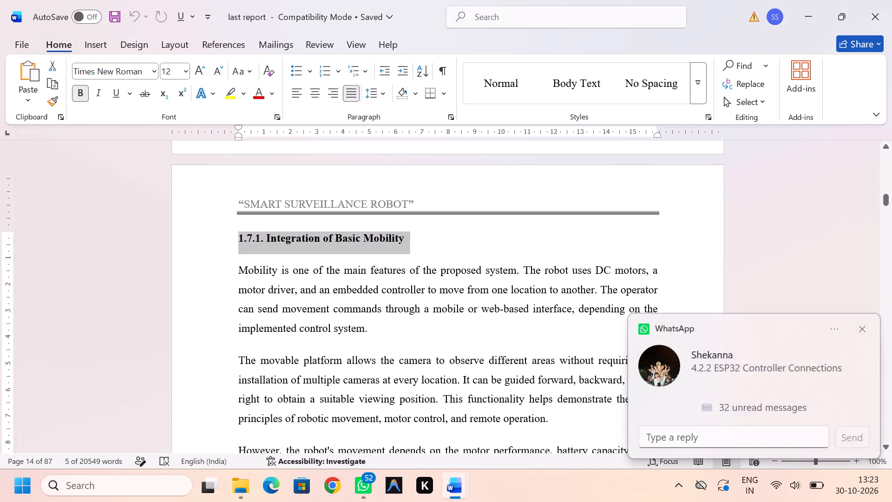
scroll(485, 409, "down", 1)
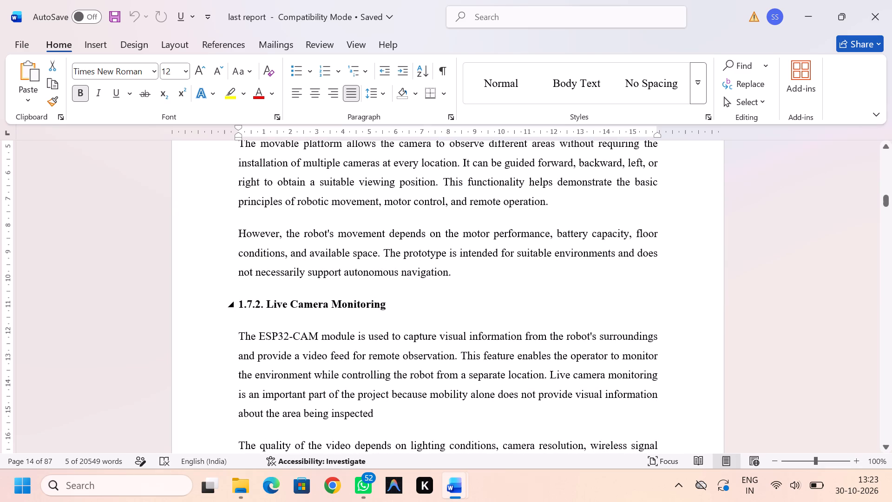
left_click(386, 304)
left_click_drag(386, 304, 238, 309)
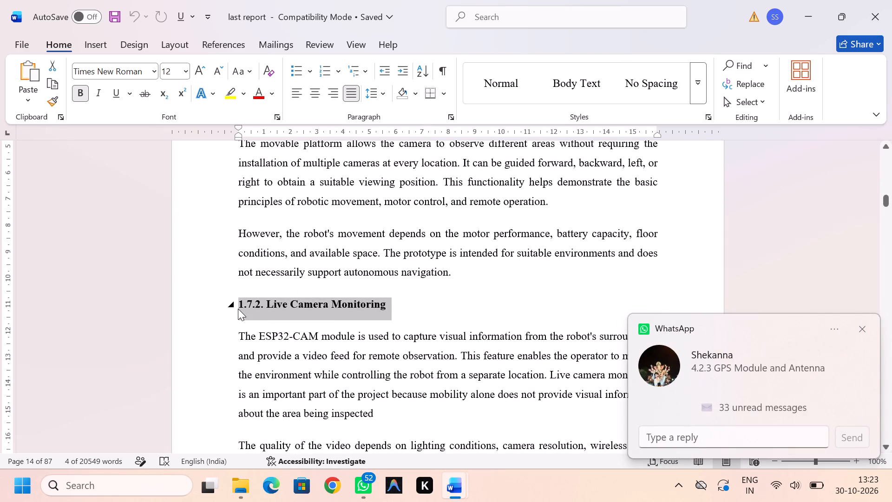
key("ctrl+c")
left_click(450, 486)
left_click(403, 418)
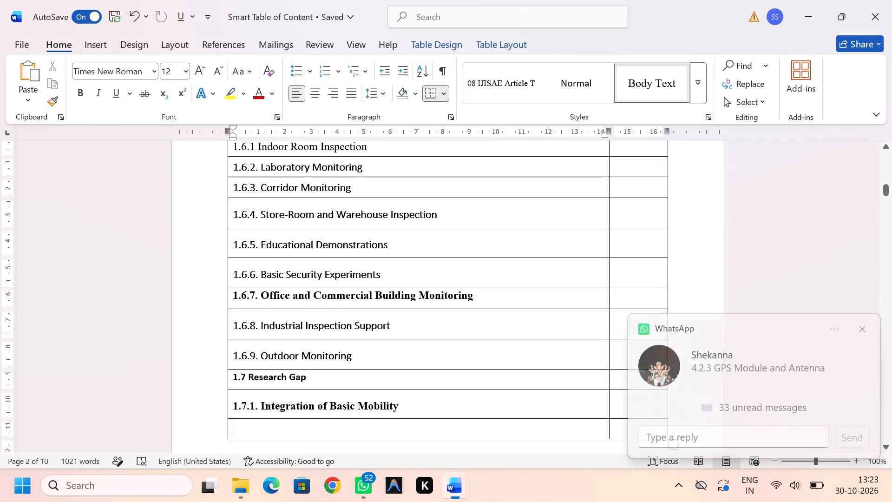
key("ctrl+v")
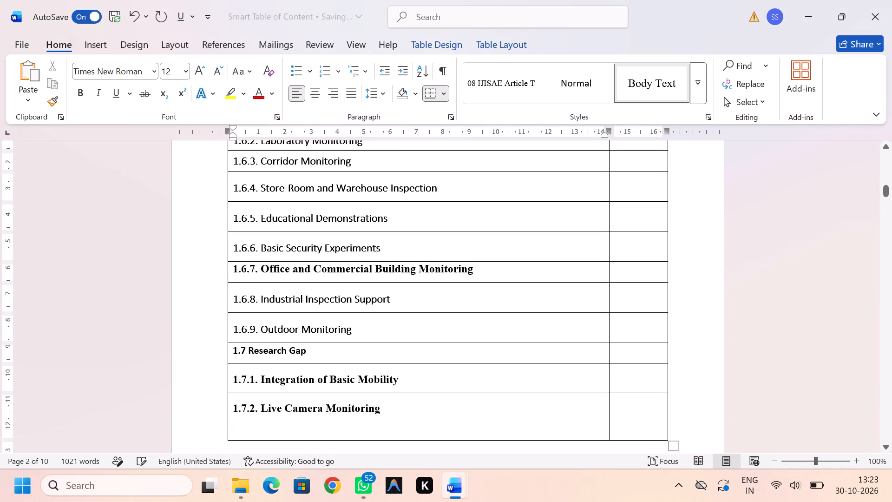
key("BackSpace")
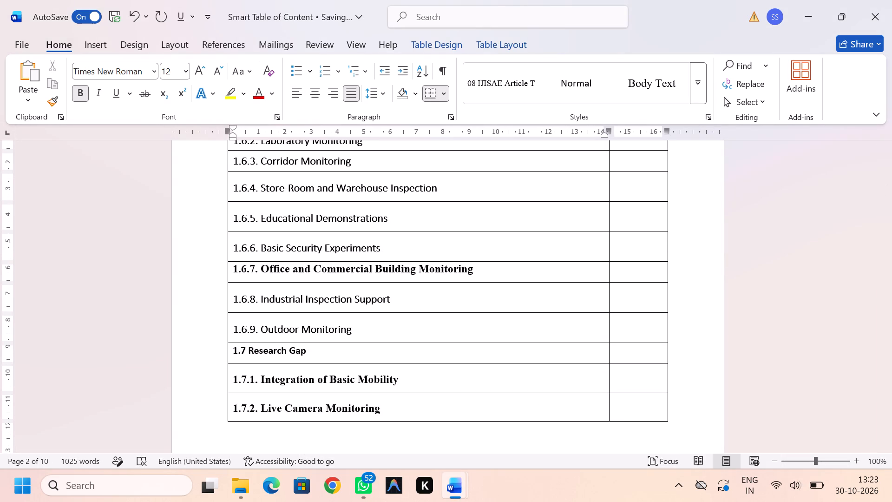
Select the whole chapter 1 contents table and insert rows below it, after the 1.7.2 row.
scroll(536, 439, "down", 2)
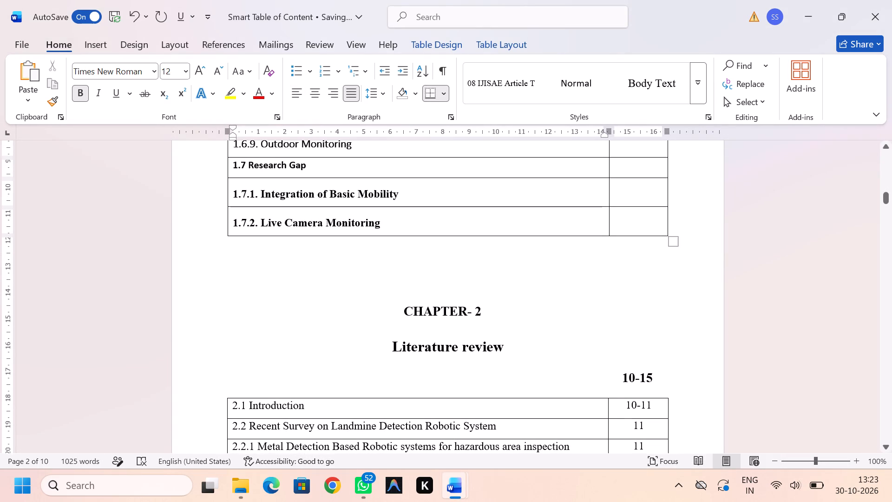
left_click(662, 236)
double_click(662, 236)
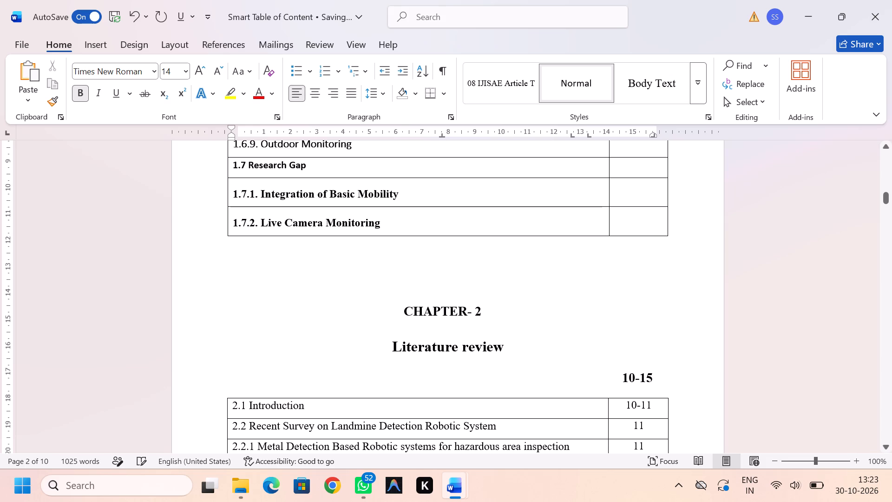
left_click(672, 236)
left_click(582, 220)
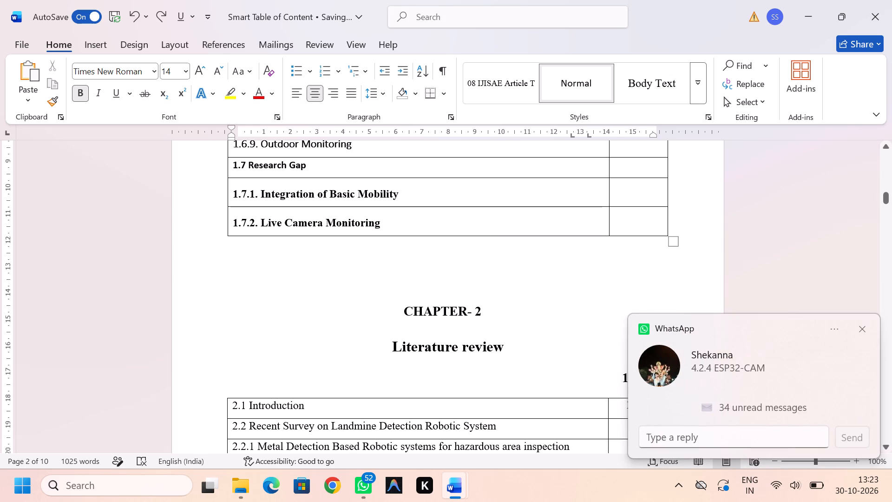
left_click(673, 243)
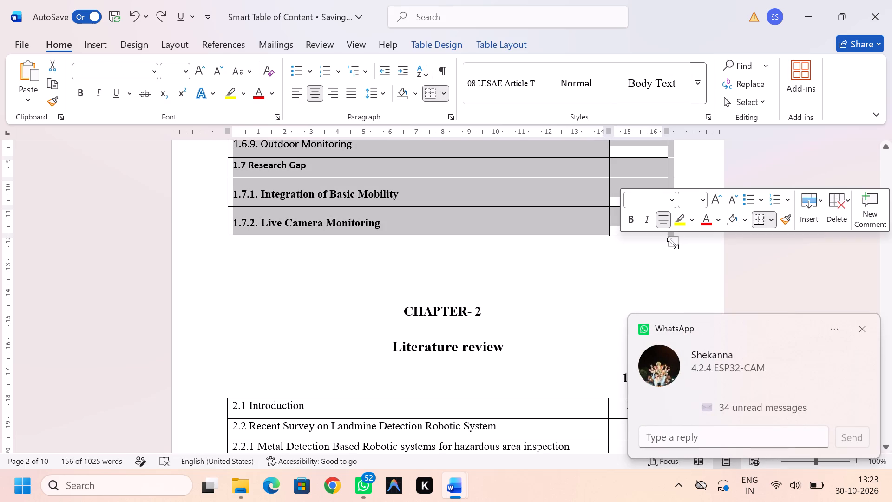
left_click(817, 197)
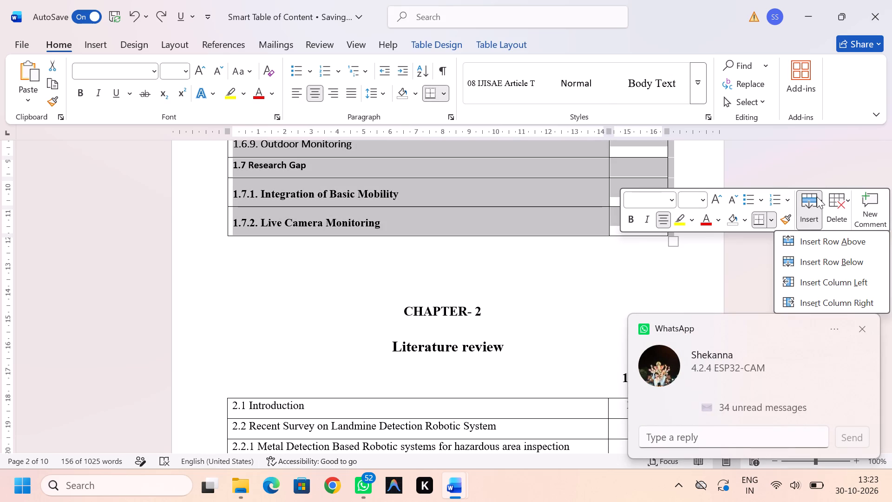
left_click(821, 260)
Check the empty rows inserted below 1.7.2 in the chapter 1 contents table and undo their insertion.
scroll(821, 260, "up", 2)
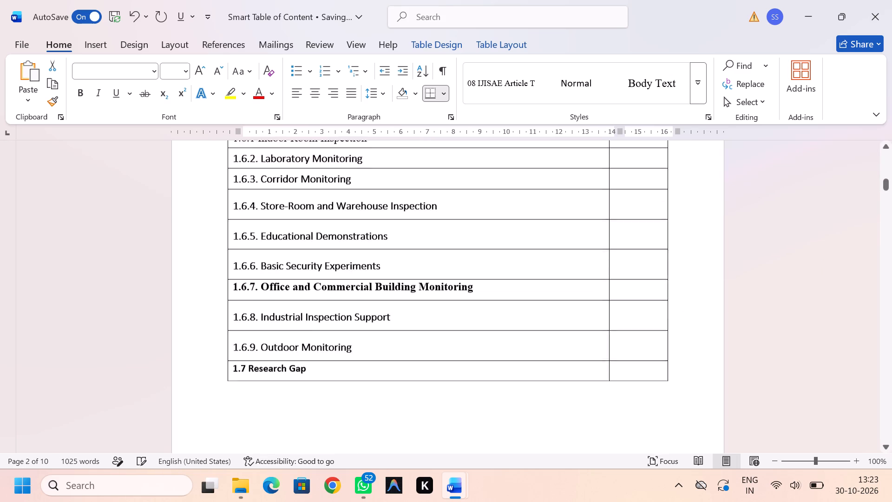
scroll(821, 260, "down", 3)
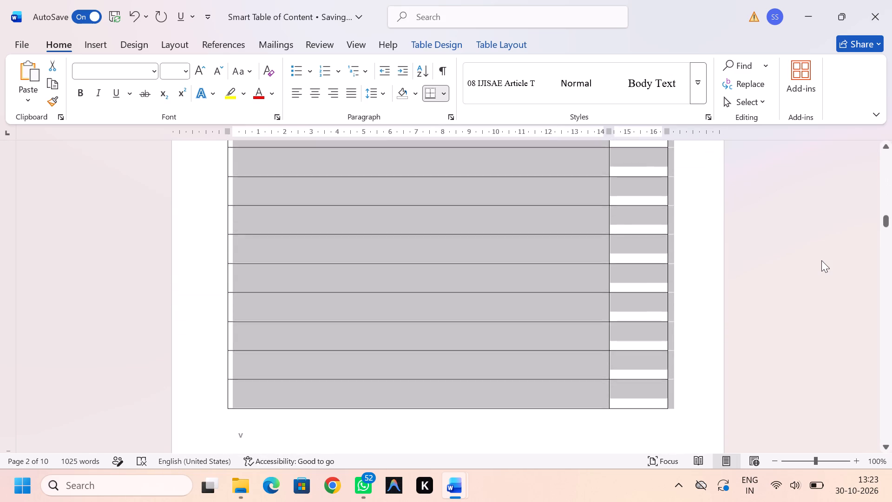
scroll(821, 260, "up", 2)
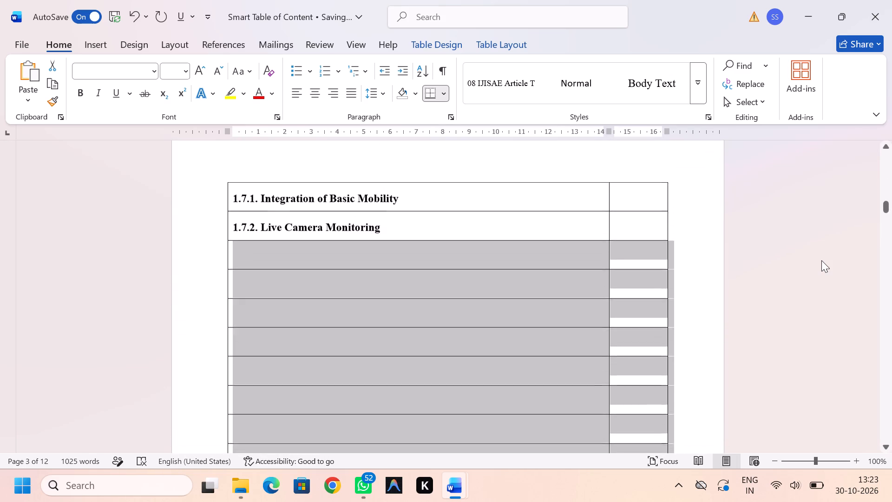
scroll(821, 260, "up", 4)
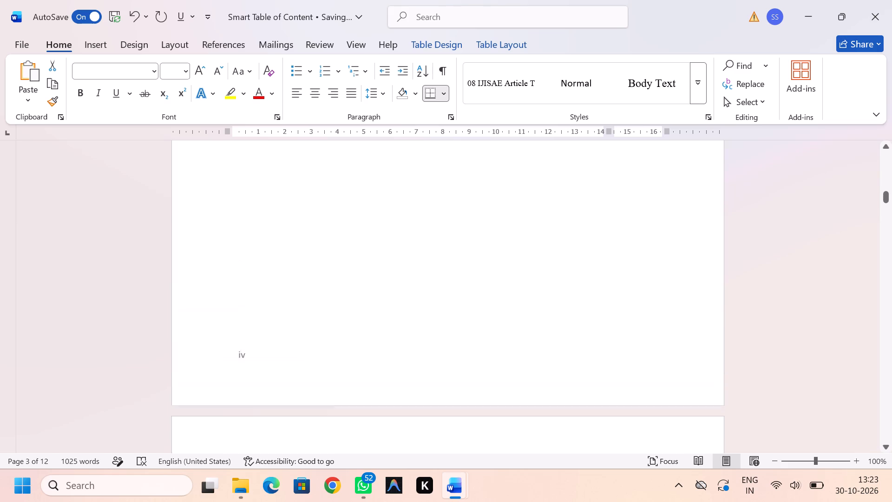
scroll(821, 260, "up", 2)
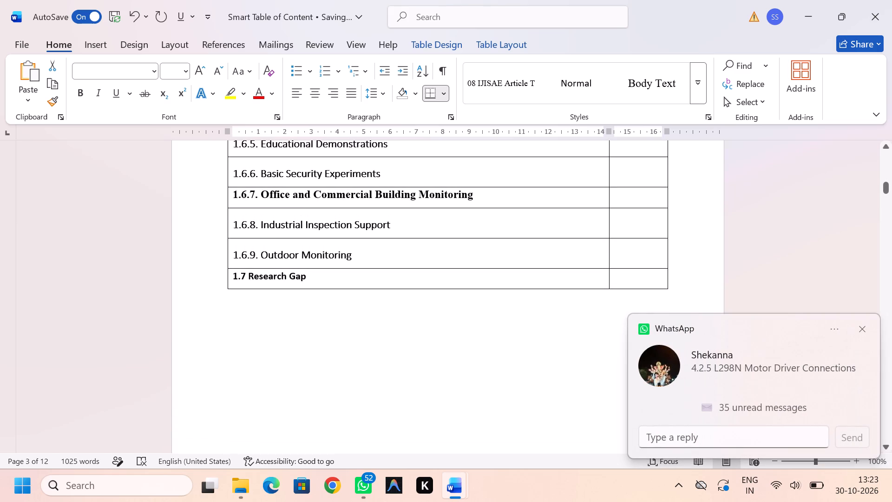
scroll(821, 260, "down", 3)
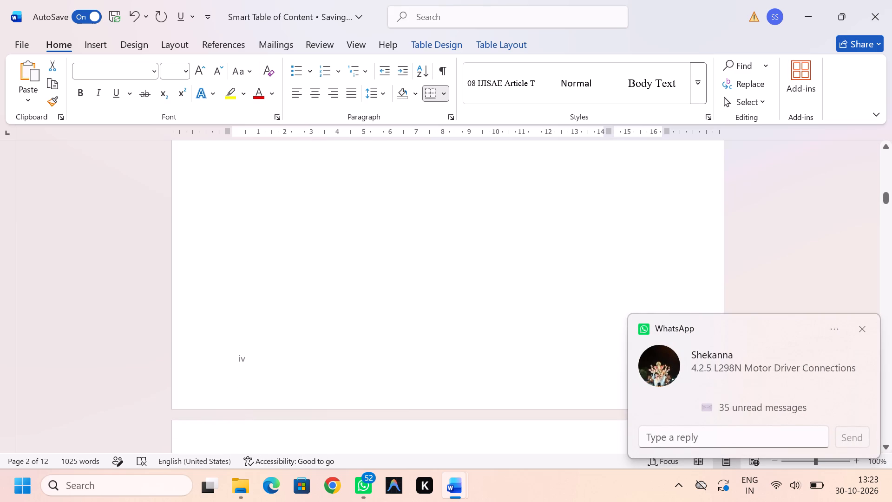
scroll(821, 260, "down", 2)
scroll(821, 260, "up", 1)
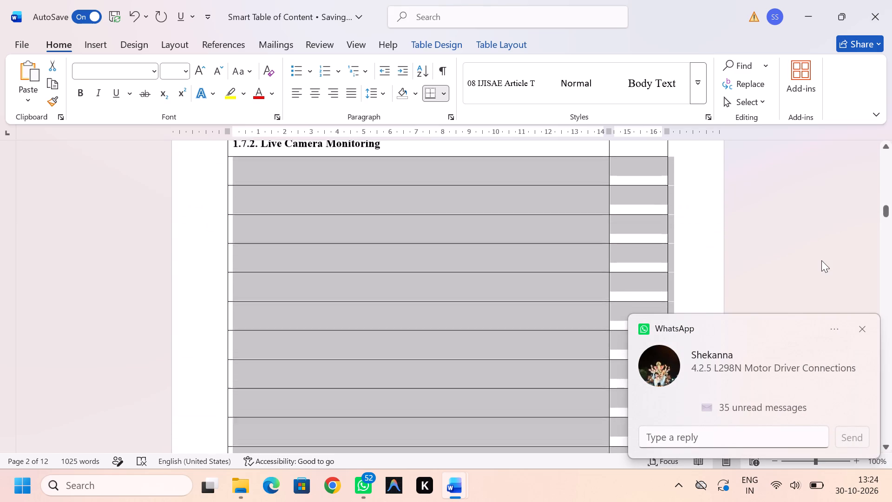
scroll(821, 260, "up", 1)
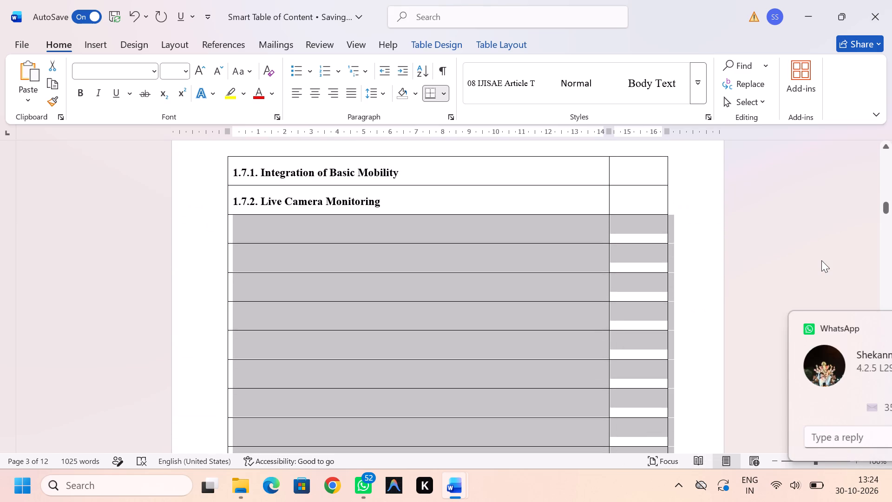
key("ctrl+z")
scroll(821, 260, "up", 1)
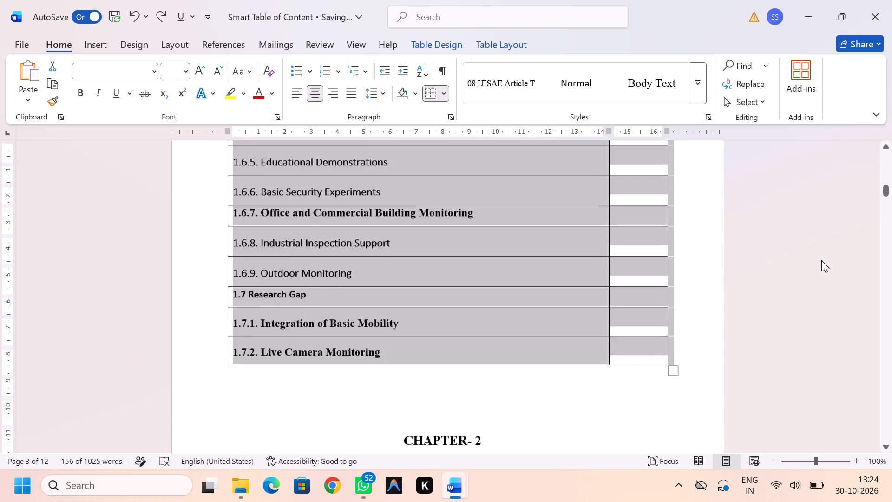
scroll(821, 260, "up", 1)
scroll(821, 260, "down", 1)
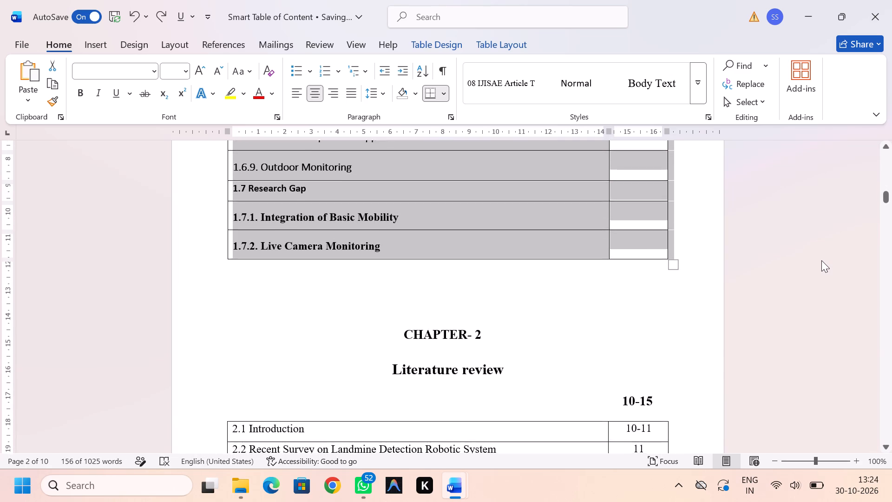
Review the contents tables of chapters 1 to 3, checking the chapter 1 rows from 1.1 through 1.7.2 against the later chapters' layout.
scroll(821, 260, "up", 1)
scroll(821, 260, "down", 3)
scroll(821, 260, "right", 1)
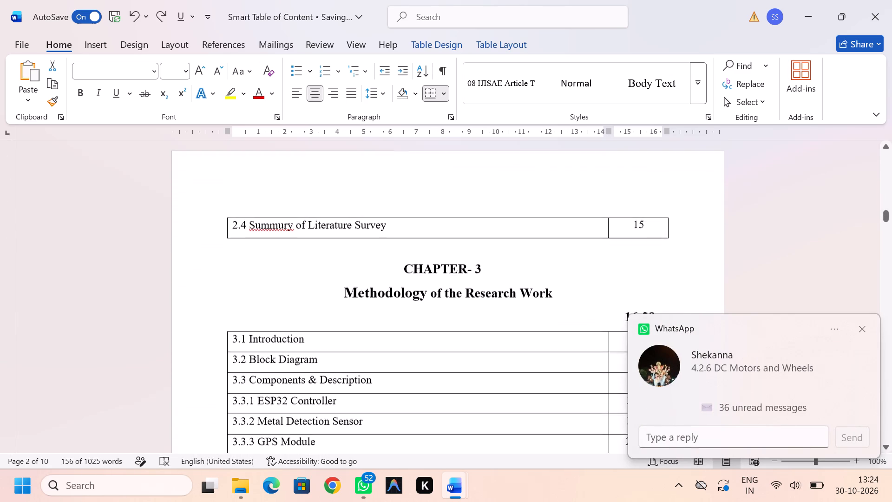
scroll(821, 260, "right", 1)
scroll(821, 260, "up", 1)
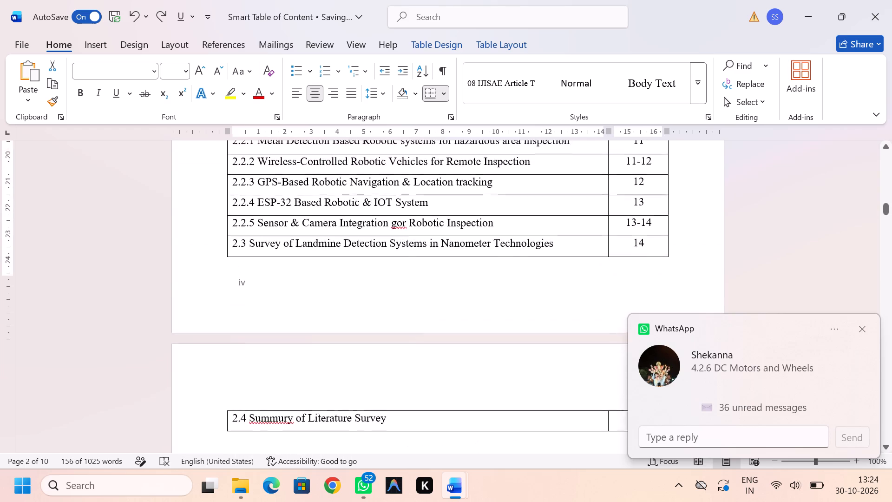
scroll(821, 260, "up", 3)
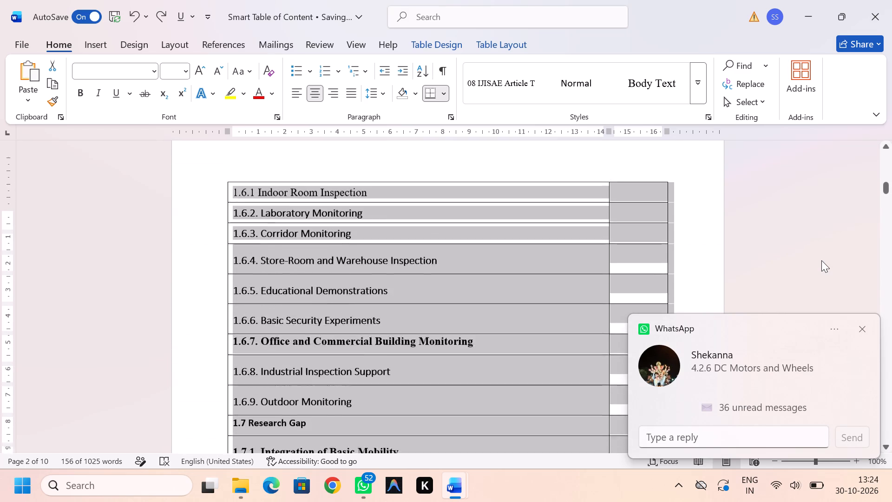
scroll(821, 260, "up", 4)
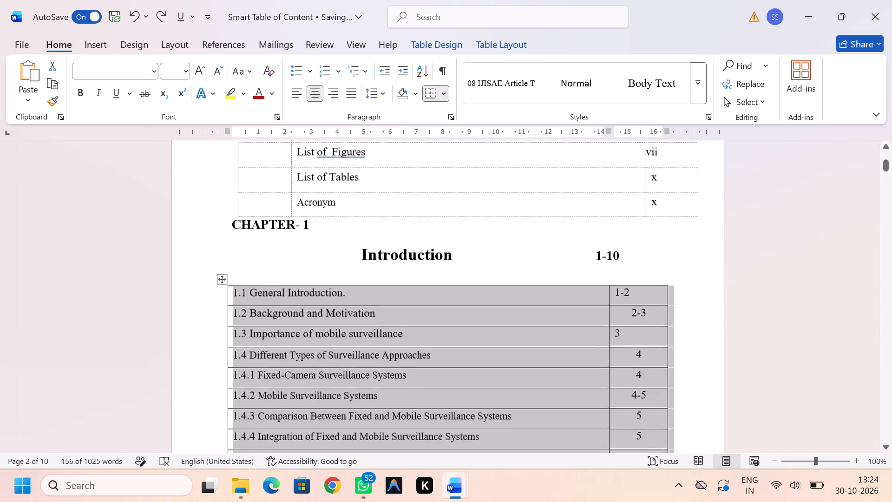
scroll(821, 260, "up", 1)
scroll(821, 260, "right", 1)
scroll(821, 260, "down", 2)
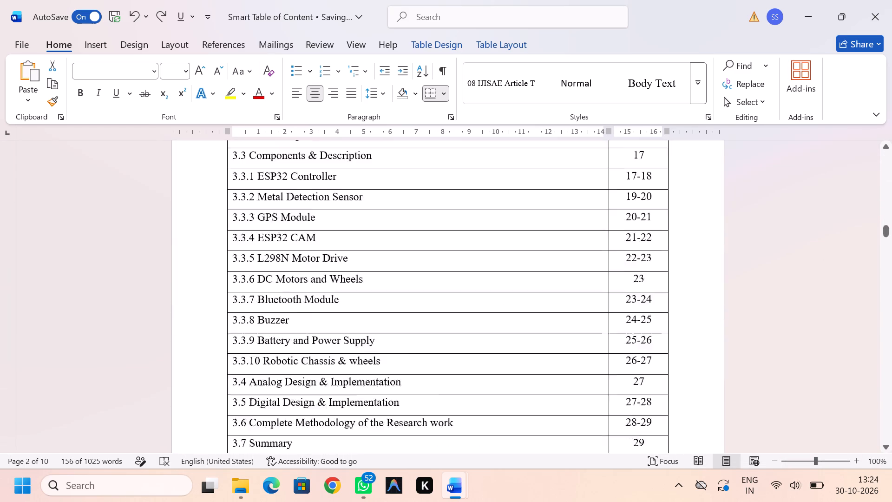
scroll(821, 260, "up", 1)
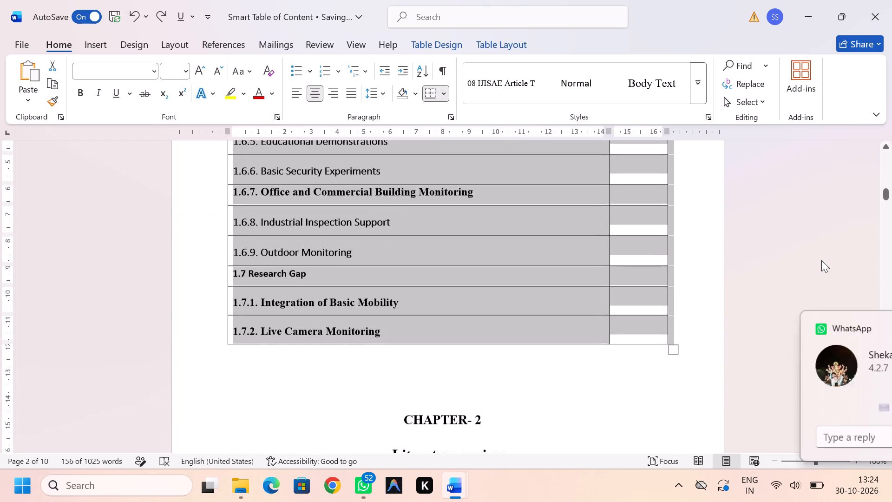
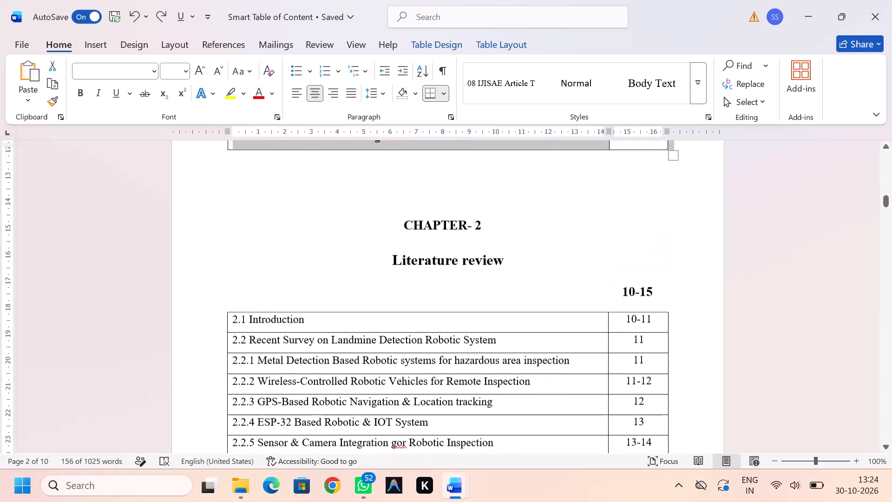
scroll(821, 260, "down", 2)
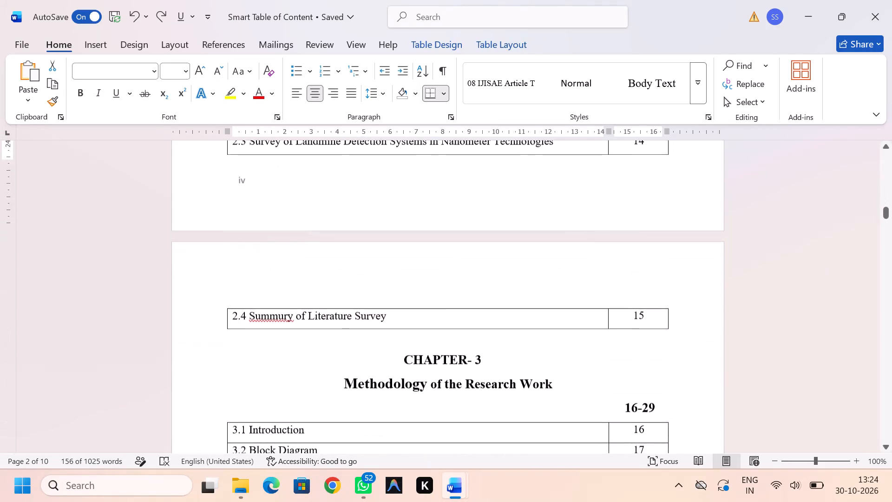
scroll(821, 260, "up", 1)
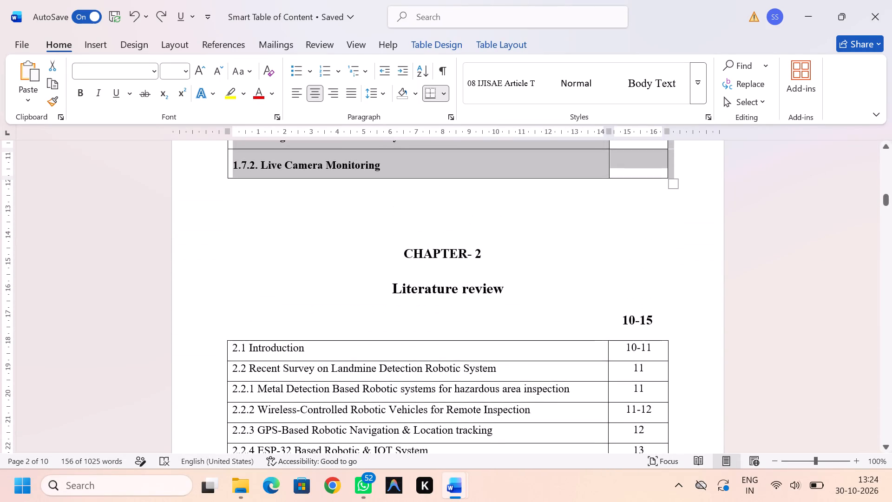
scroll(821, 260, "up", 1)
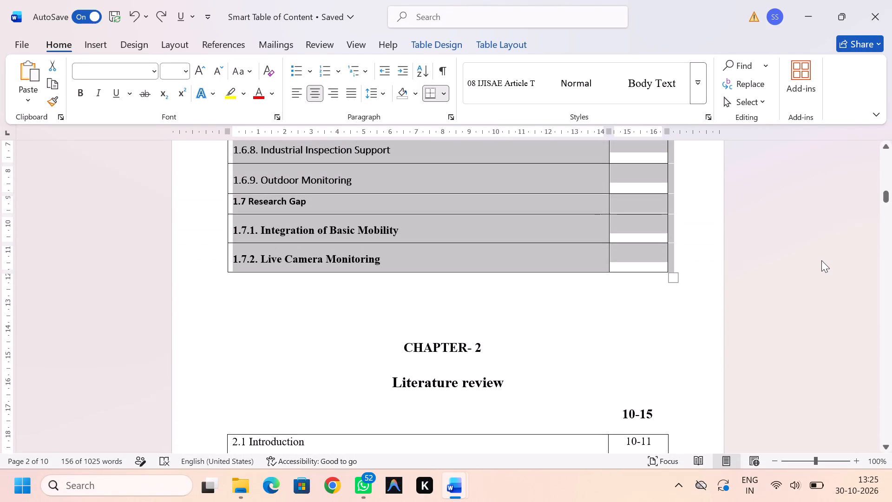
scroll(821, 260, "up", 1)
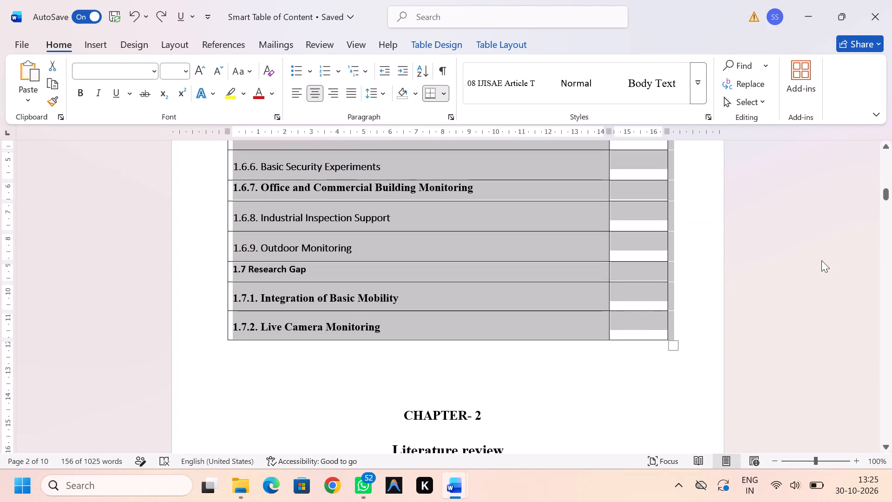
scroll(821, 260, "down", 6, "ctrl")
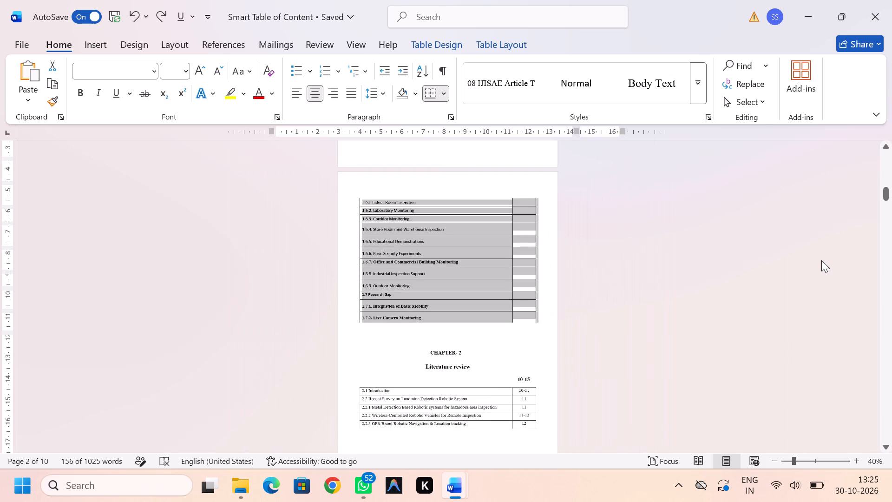
Examine the chapter 1 contents table across its pages, comparing the row spacing of the earlier rows with those from 1.6.1 to 1.7.2.
scroll(819, 380, "right", 1)
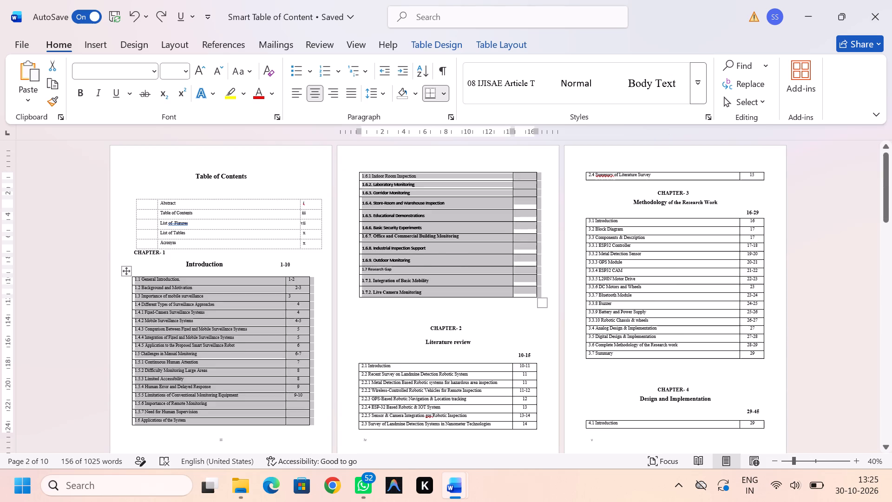
scroll(819, 380, "right", 1)
scroll(819, 380, "up", 1, "ctrl")
scroll(819, 380, "right", 1, "ctrl")
scroll(819, 380, "up", 1, "ctrl")
scroll(819, 380, "right", 1, "ctrl")
scroll(819, 380, "up", 1, "ctrl")
scroll(819, 380, "right", 1, "ctrl")
scroll(819, 380, "up", 1, "ctrl")
scroll(819, 380, "right", 1, "ctrl")
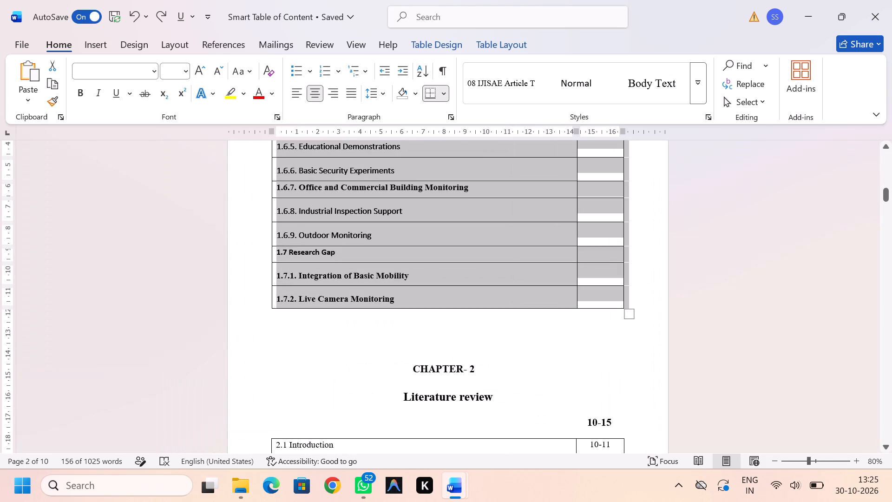
scroll(819, 380, "down", 1, "ctrl")
scroll(819, 380, "up", 6)
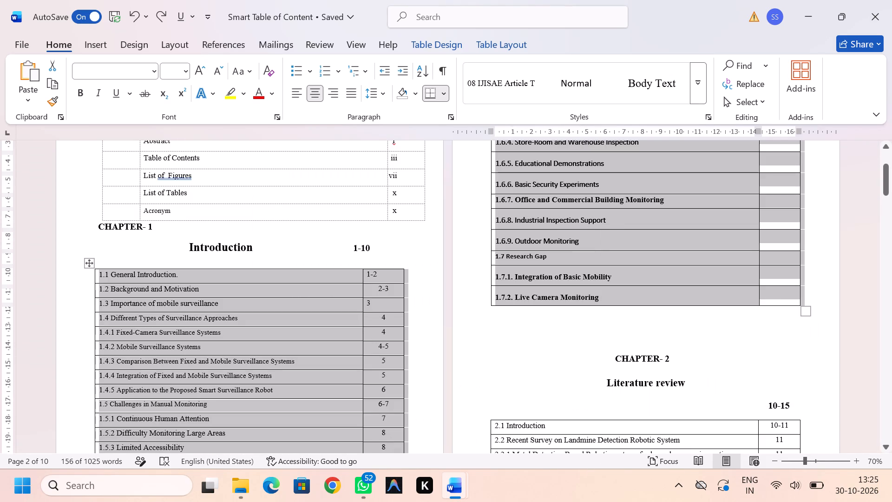
scroll(819, 380, "up", 3, "ctrl")
scroll(819, 380, "right", 1)
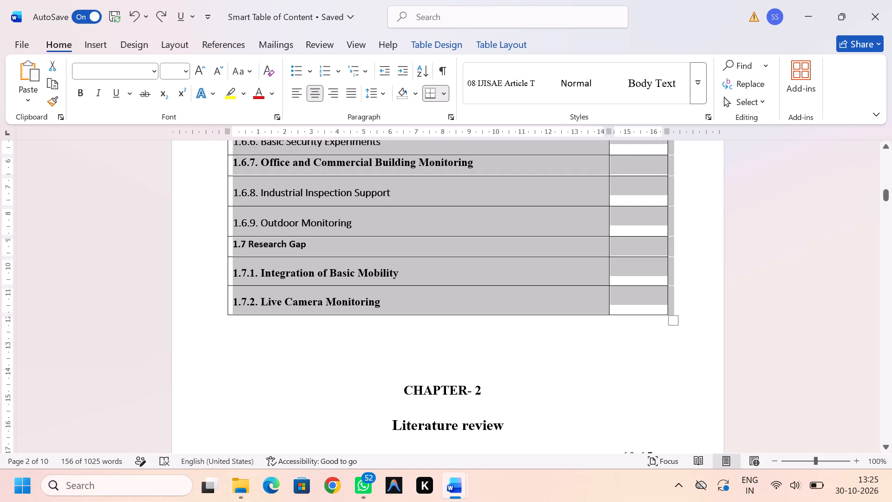
scroll(819, 380, "up", 3)
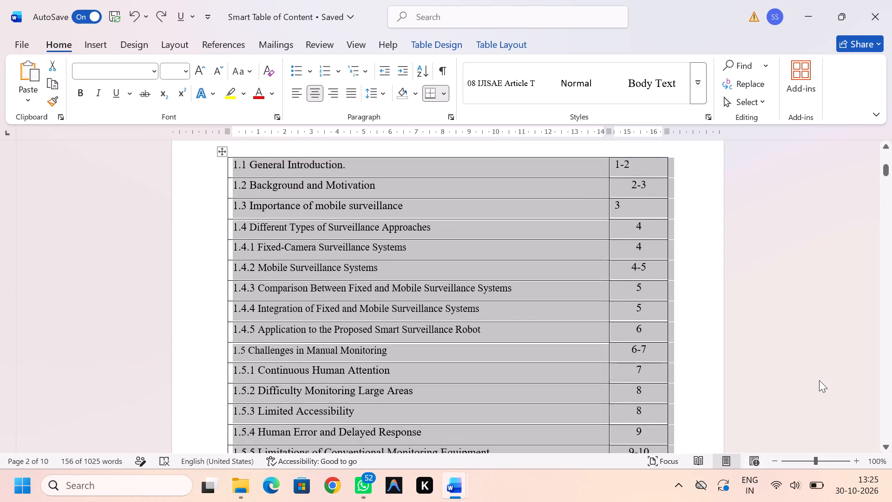
scroll(819, 380, "down", 2)
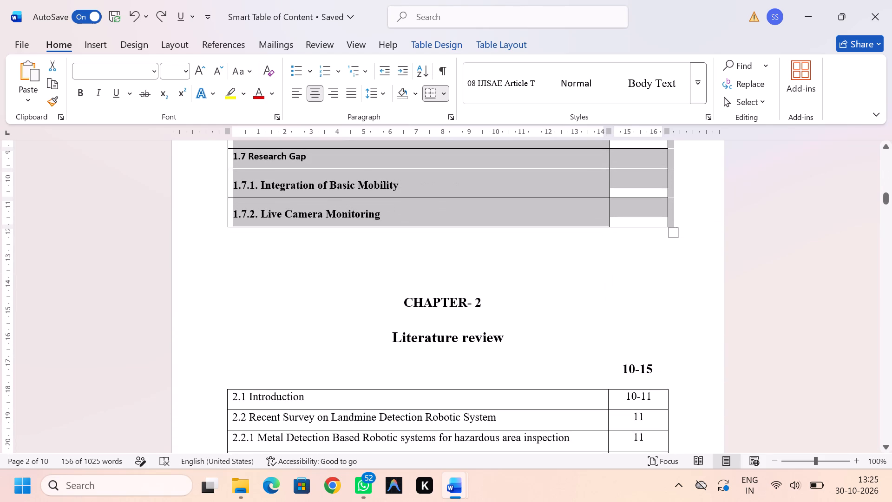
Review the chapter 1 contents table, and examine the section headings that follow 1.7.2 in the last report document.
scroll(819, 380, "up", 2)
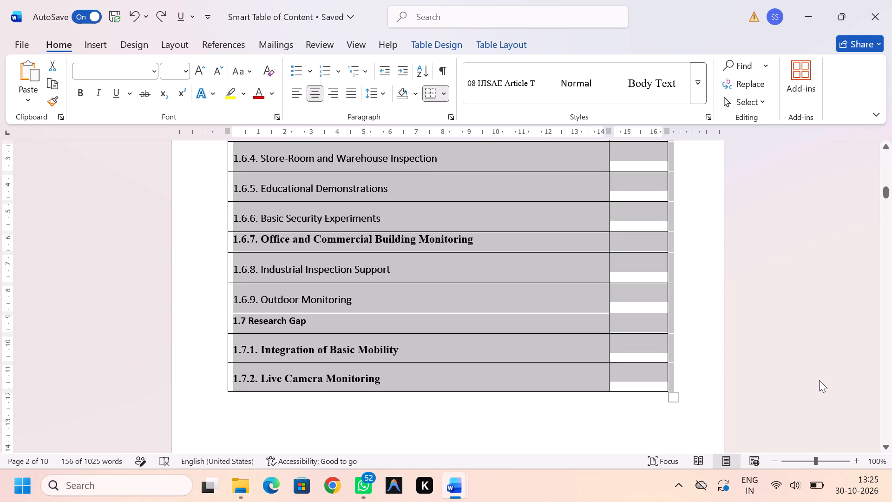
scroll(819, 380, "up", 1)
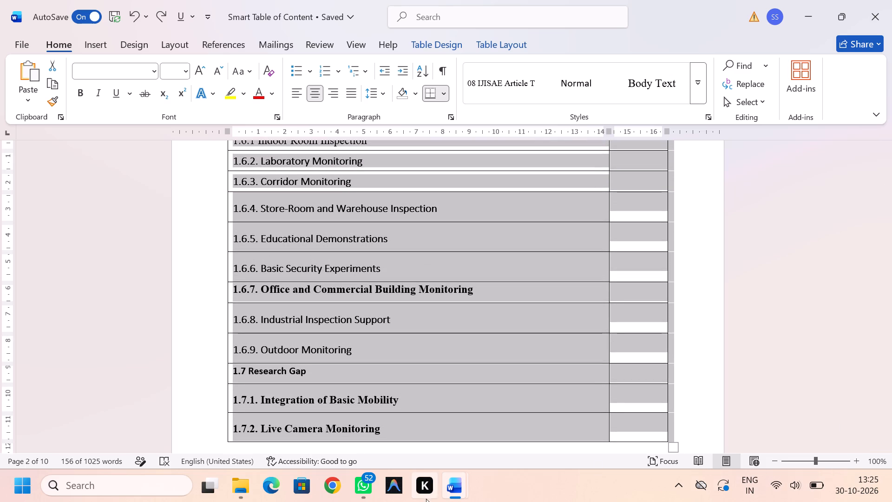
left_click(494, 419)
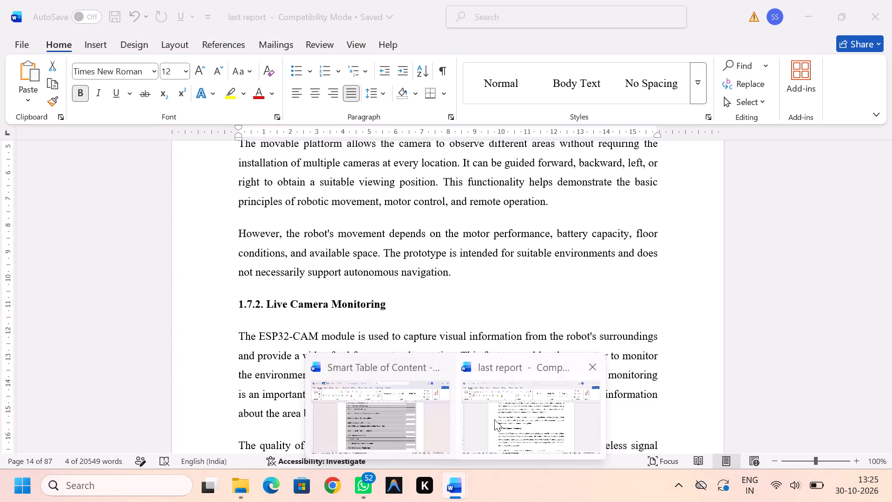
scroll(494, 419, "down", 5)
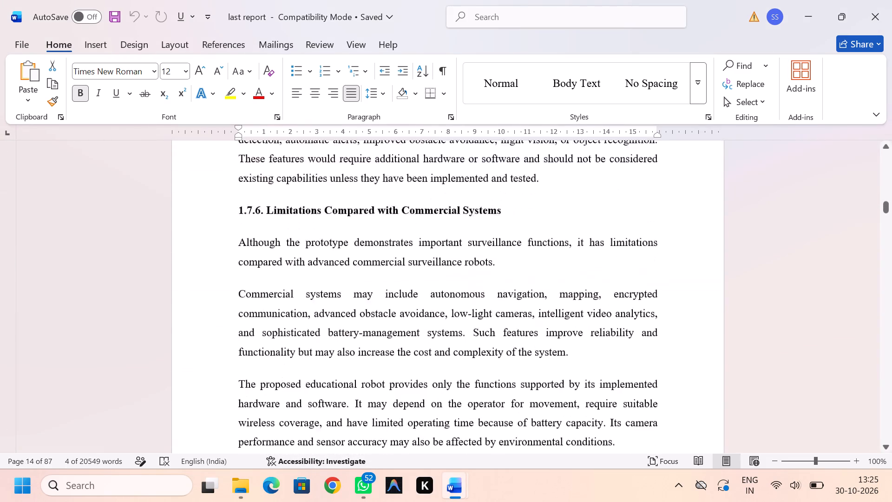
scroll(494, 419, "up", 1)
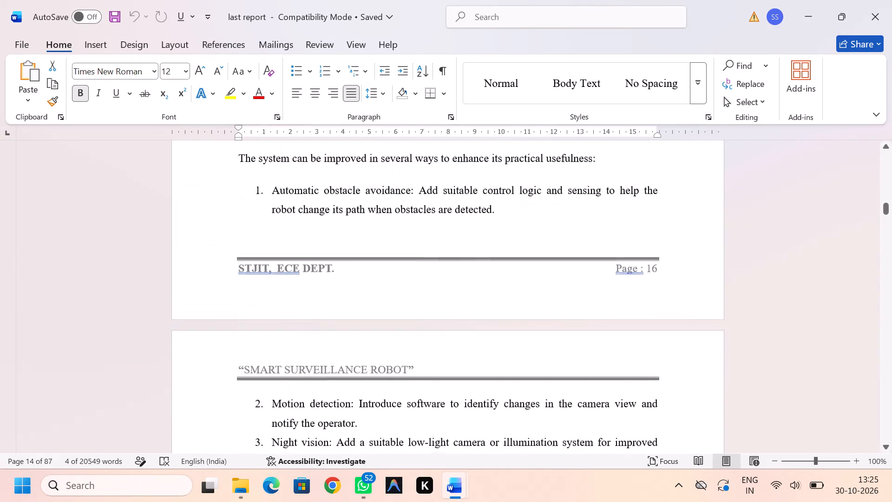
scroll(494, 419, "up", 1)
scroll(494, 419, "right", 1)
scroll(494, 419, "down", 1)
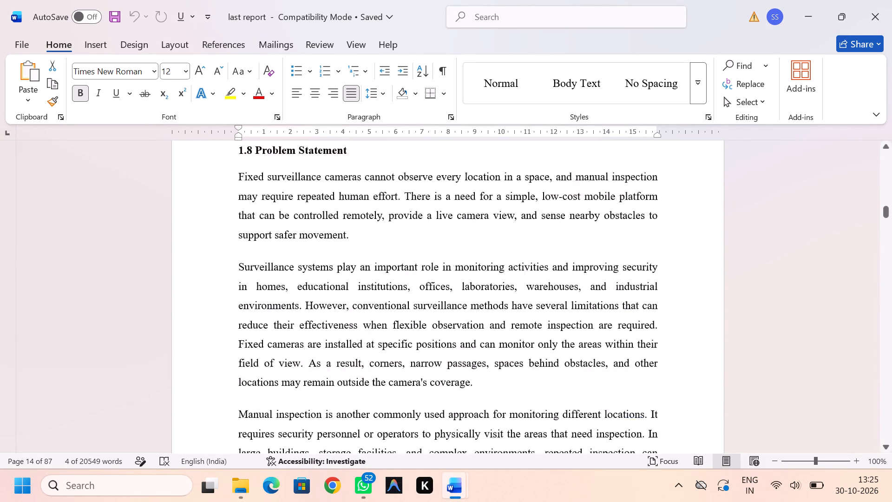
scroll(494, 419, "down", 2)
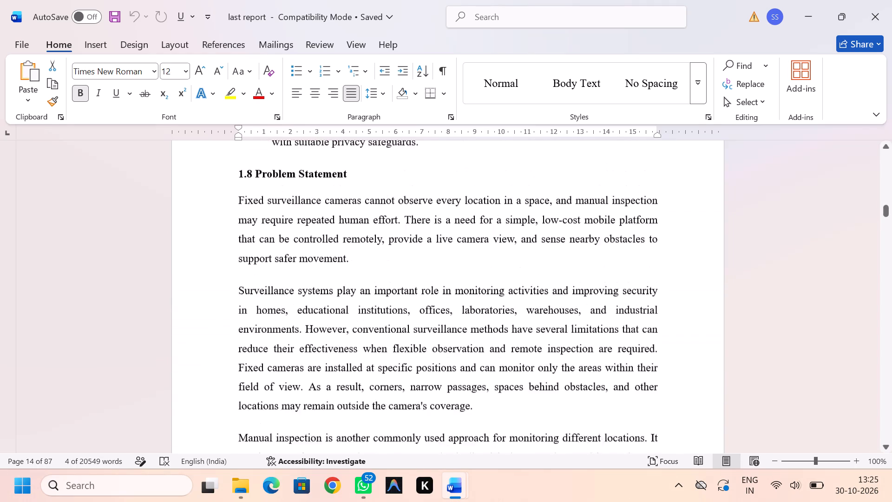
scroll(494, 419, "down", 3)
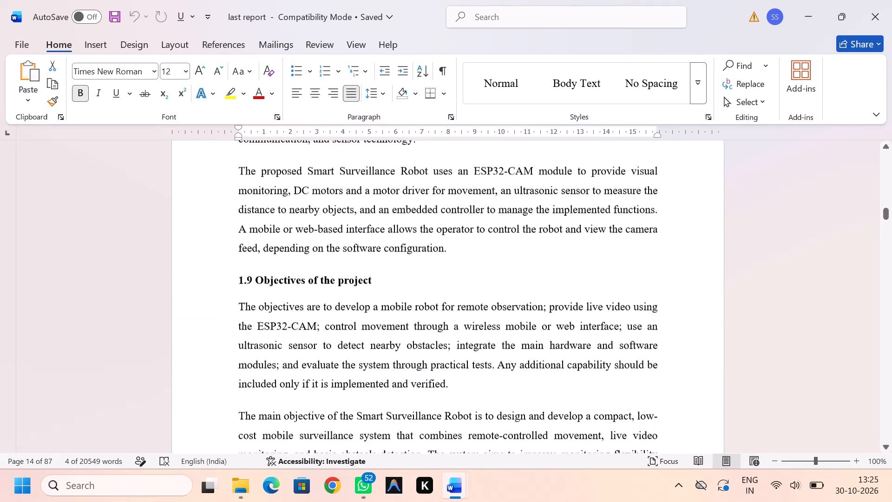
scroll(494, 419, "down", 1)
scroll(494, 419, "up", 2)
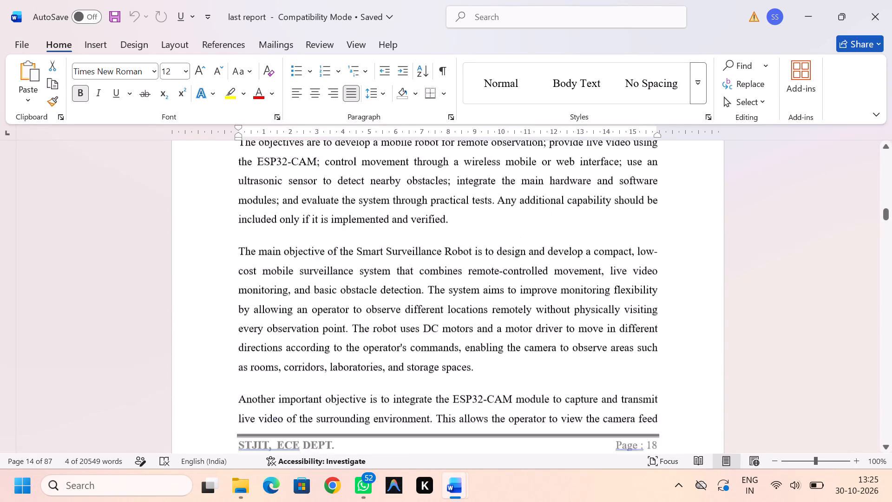
scroll(494, 419, "up", 2)
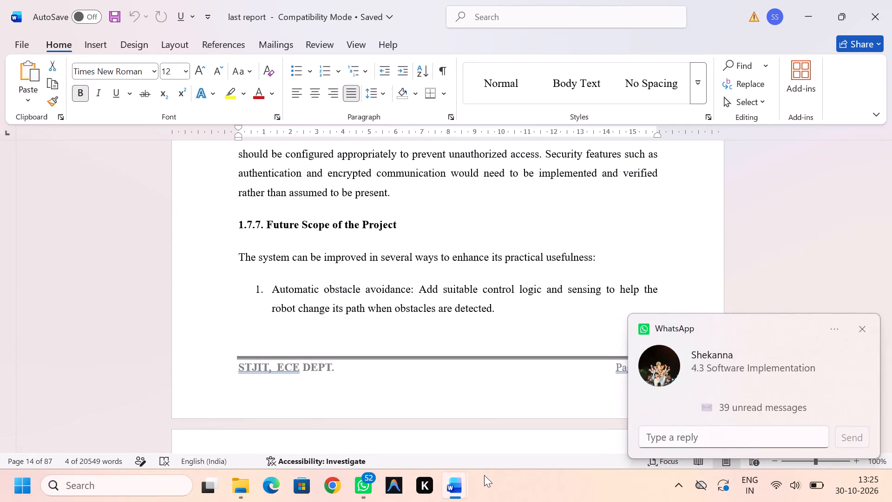
Return to the Smart Table of Content document and open the line and paragraph spacing choices for the selected chapter 1 table.
left_click(455, 482)
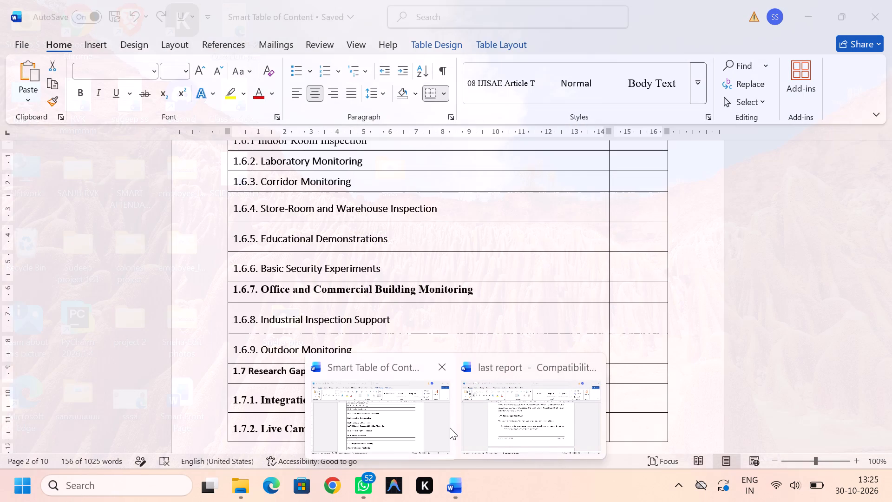
left_click(450, 428)
scroll(531, 363, "down", 1)
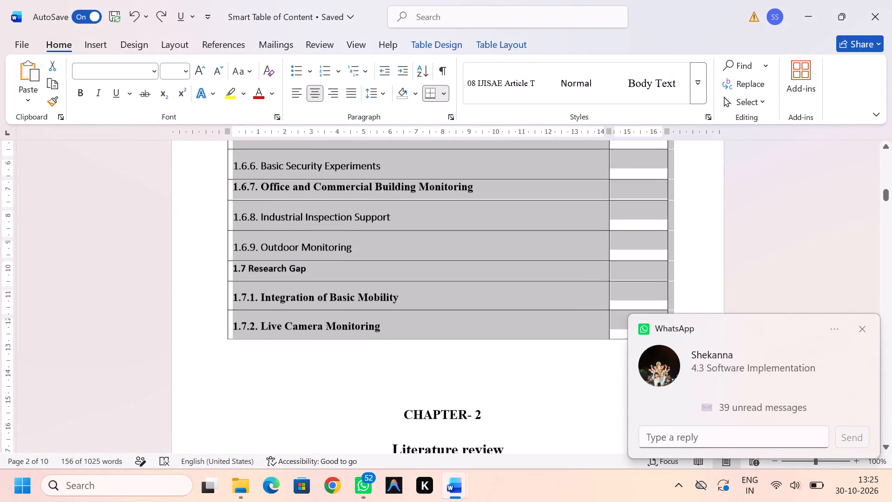
scroll(531, 363, "down", 1)
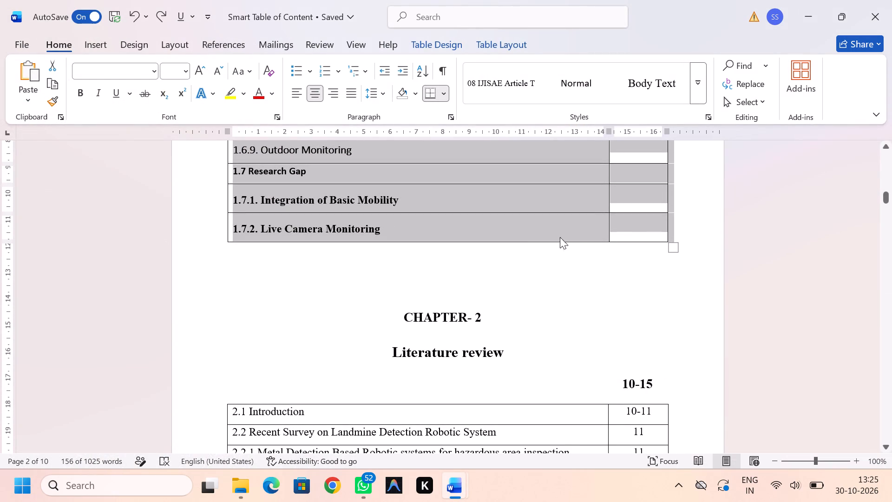
left_click(378, 89)
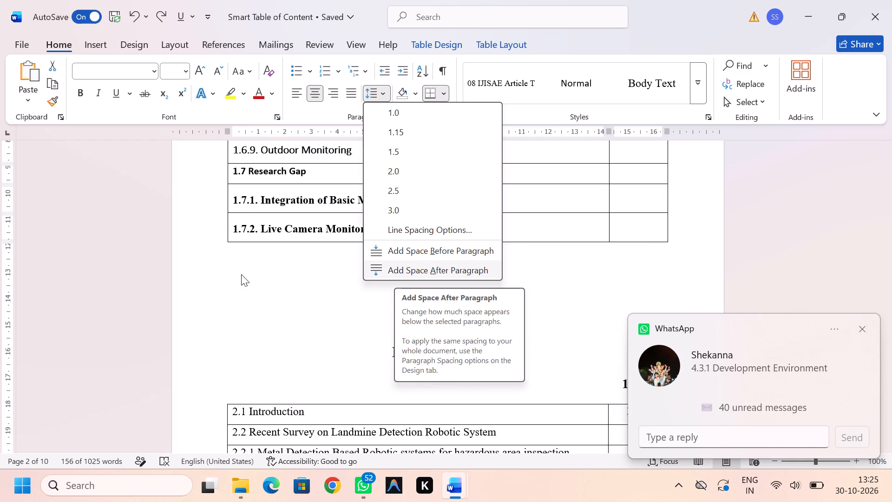
Remove the space before the paragraph "1.6.4. Store-Room and Warehouse Inspection" in the chapter 1 contents table.
left_click(193, 259)
scroll(193, 259, "up", 1)
scroll(193, 259, "right", 1)
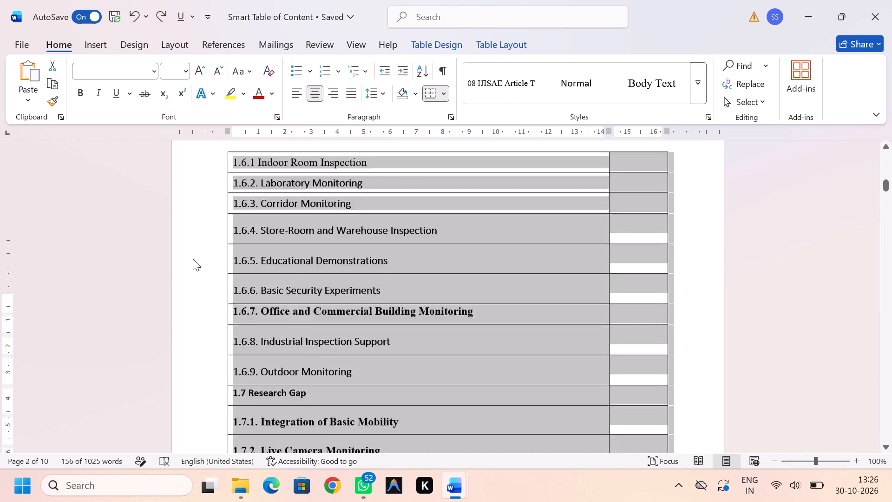
scroll(193, 259, "right", 1)
left_click(193, 259)
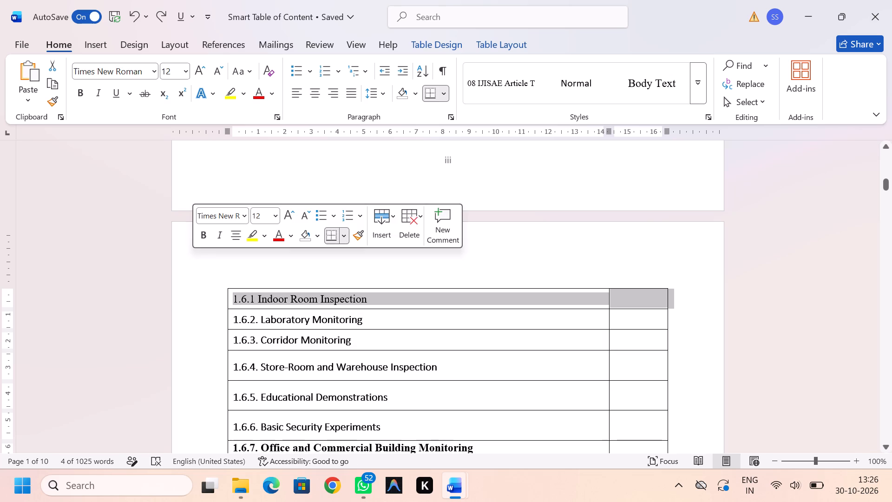
left_click(300, 367)
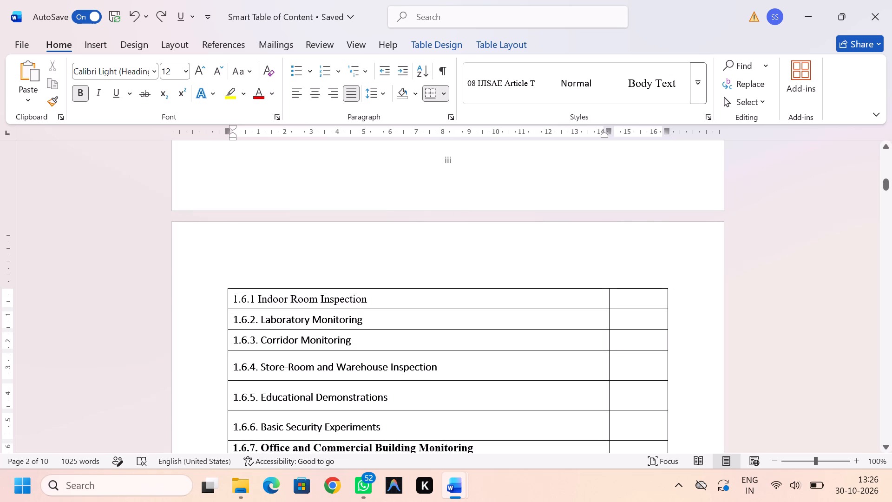
left_click_drag(445, 366, 258, 363)
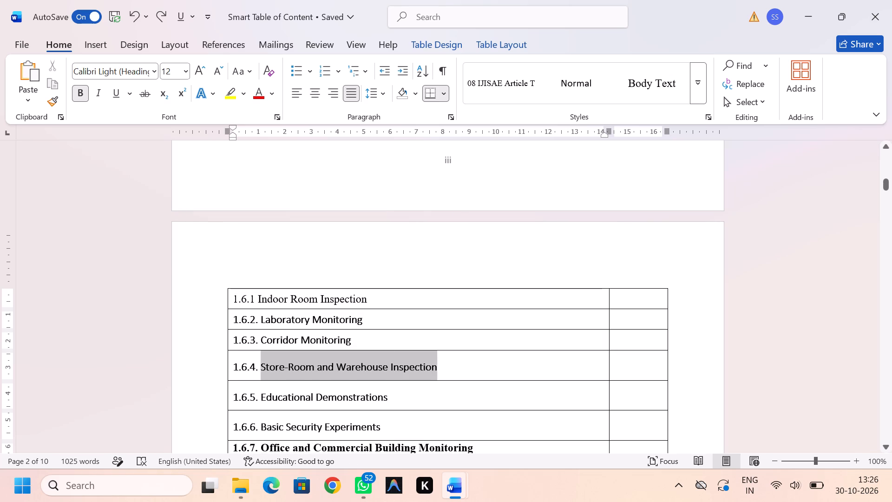
left_click_drag(258, 363, 231, 365)
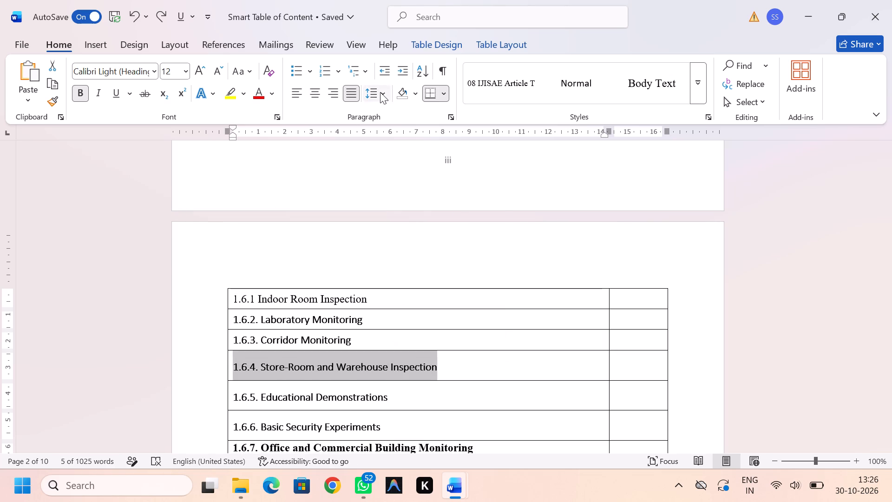
left_click(380, 92)
left_click(410, 246)
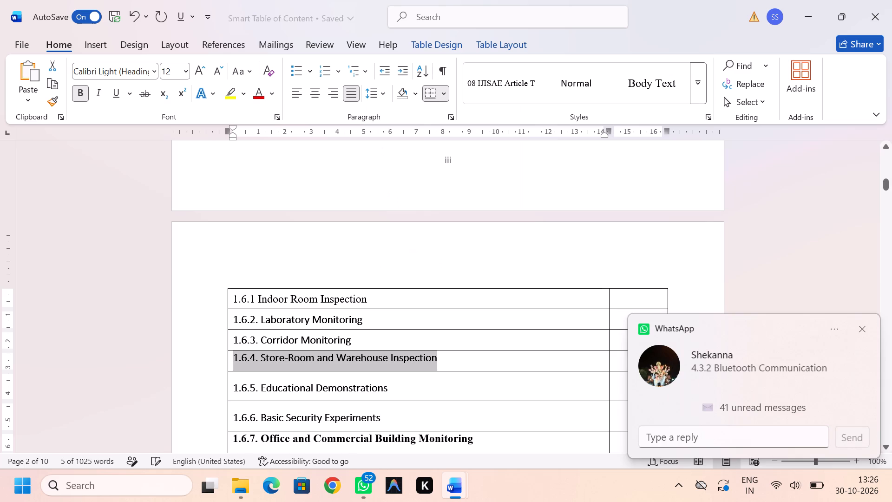
Remove the space before the paragraph from the headings 1.6.5 Educational Demonstrations and 1.6.6 Basic Security Experiments.
left_click_drag(443, 387, 225, 389)
left_click(376, 101)
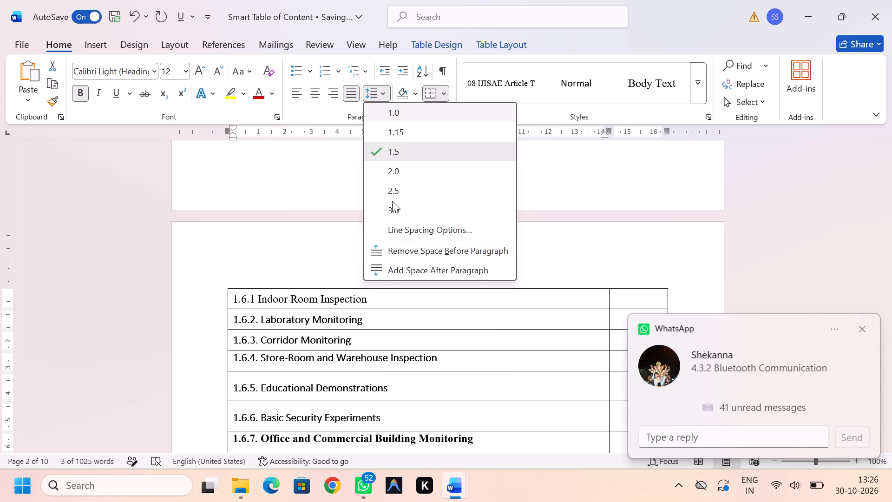
left_click(395, 250)
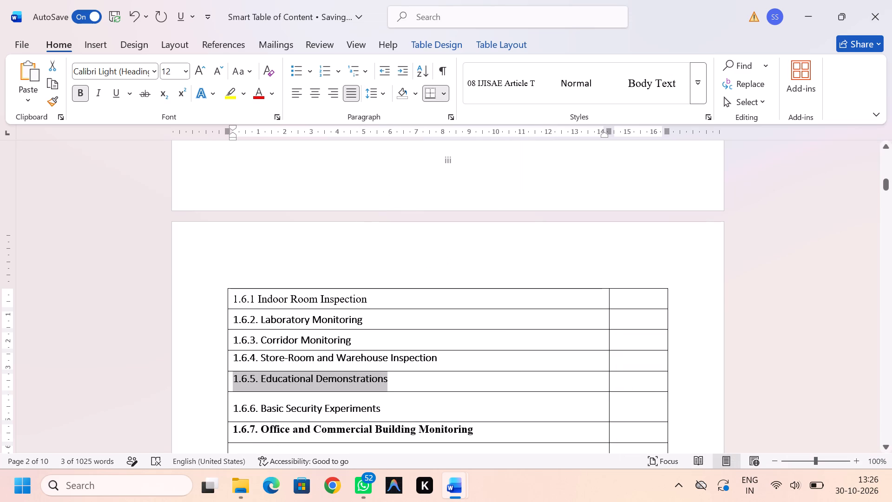
left_click_drag(446, 412, 226, 418)
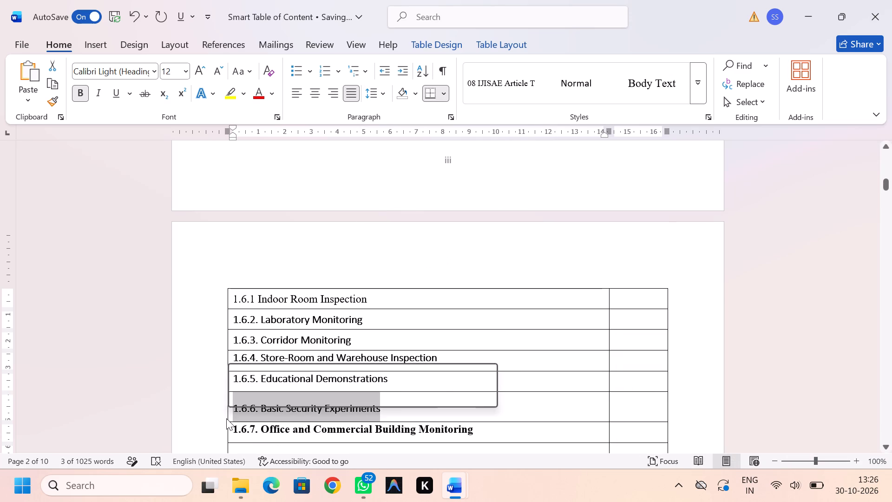
left_click(368, 97)
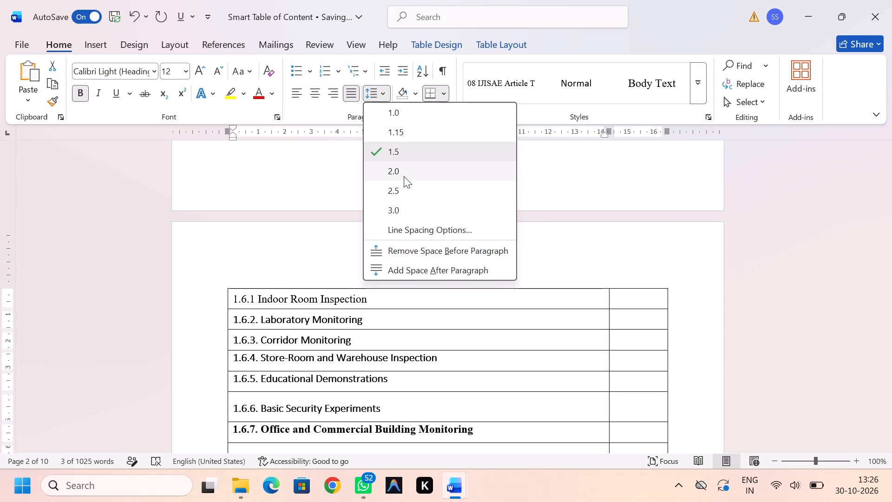
left_click(402, 247)
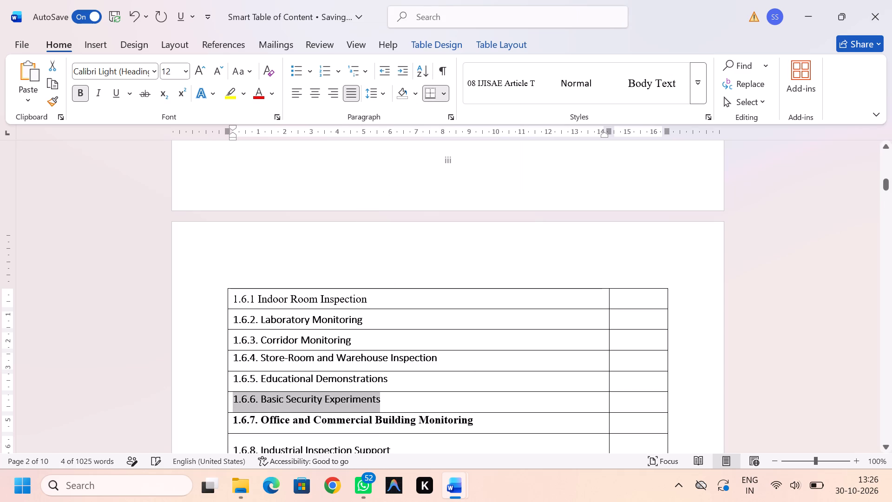
Remove the bold formatting from the entire heading "1.6.7. Office and Commercial Building Monitoring", leaving its line spacing at 1.5.
left_click_drag(494, 420, 275, 418)
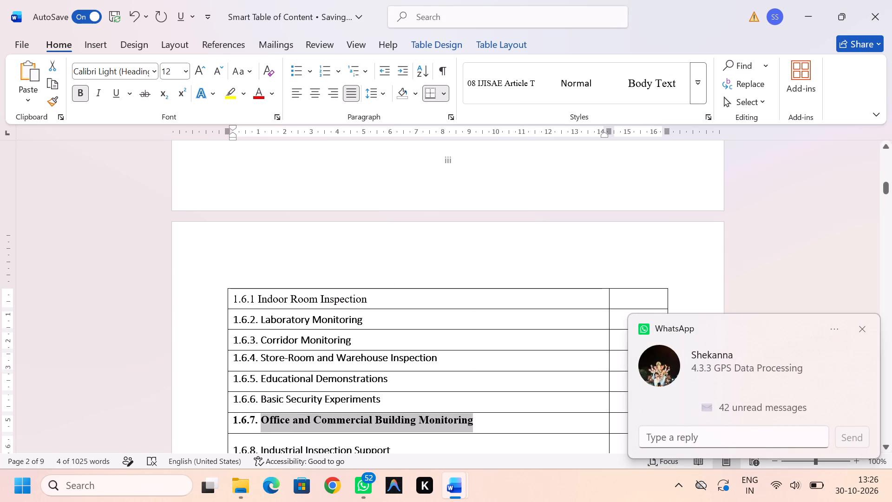
left_click_drag(275, 418, 231, 418)
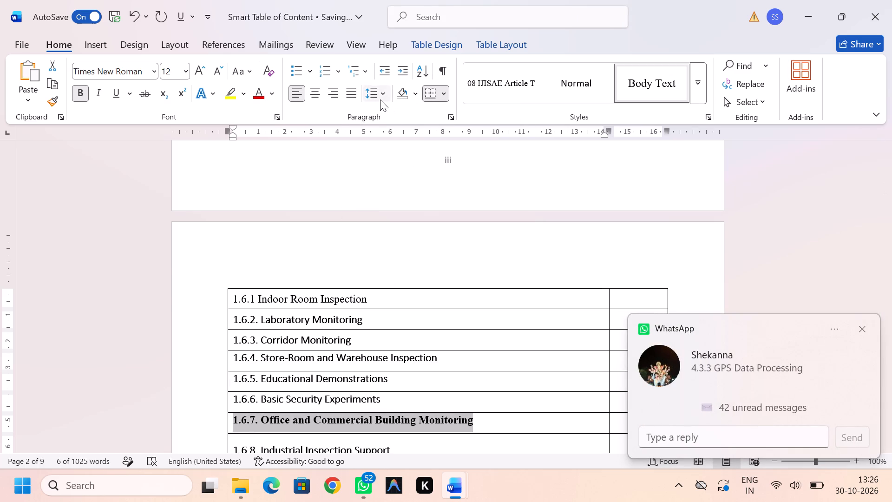
left_click(380, 99)
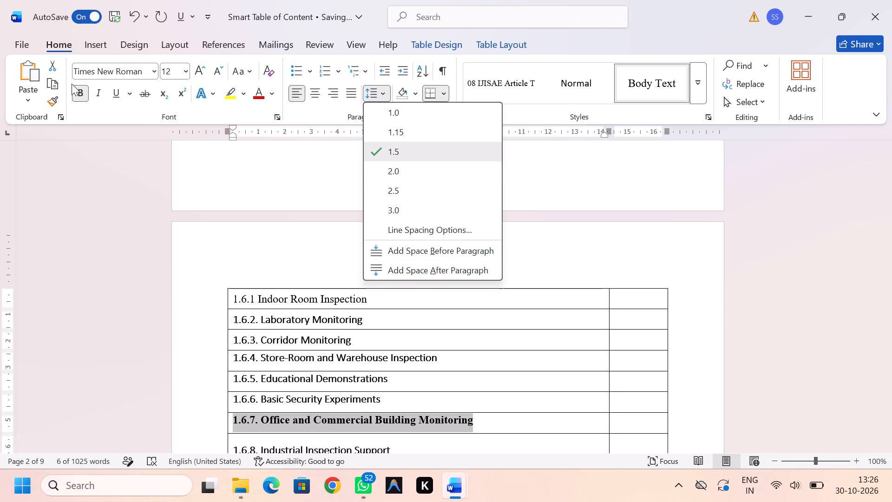
left_click(83, 95)
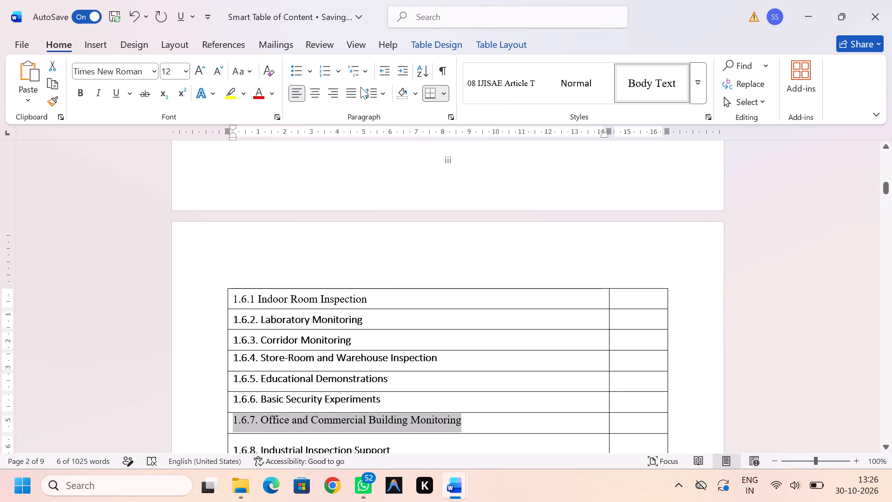
left_click(367, 92)
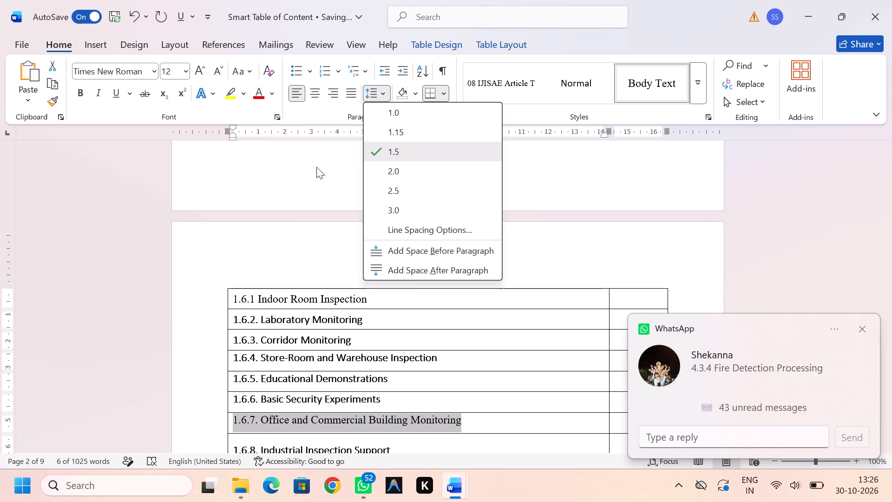
left_click(284, 227)
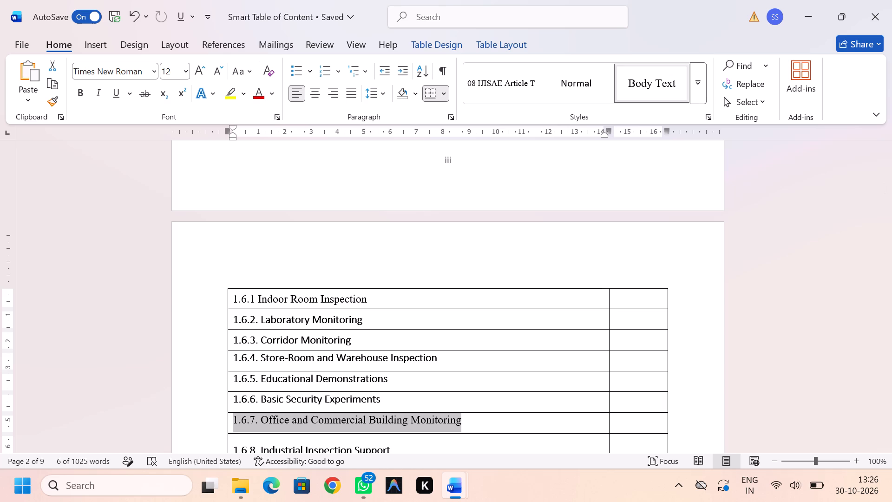
scroll(284, 227, "down", 1)
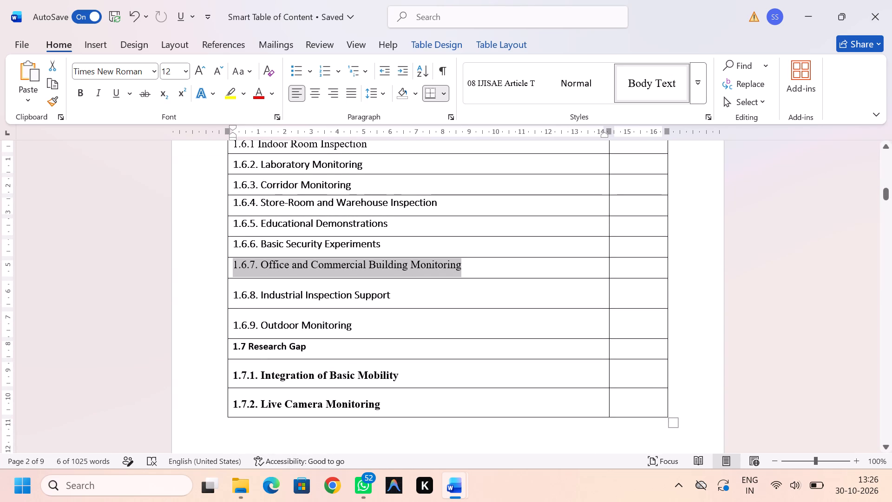
left_click(386, 95)
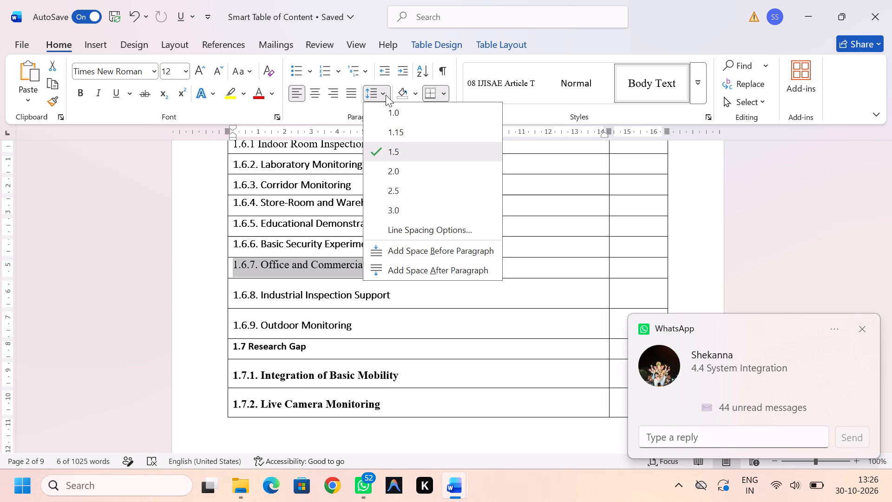
left_click(204, 244)
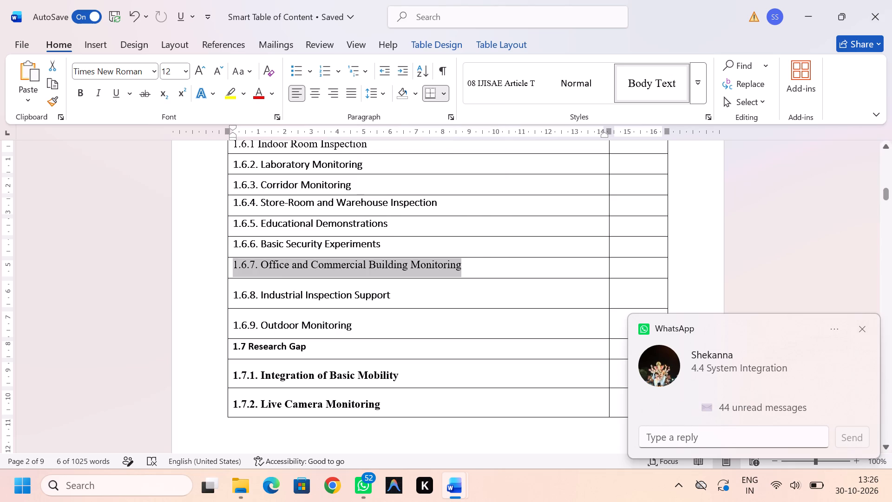
Remove the space before the paragraph from the headings 1.6.8 Industrial Inspection Support and 1.6.9 Outdoor Monitoring.
left_click(393, 300)
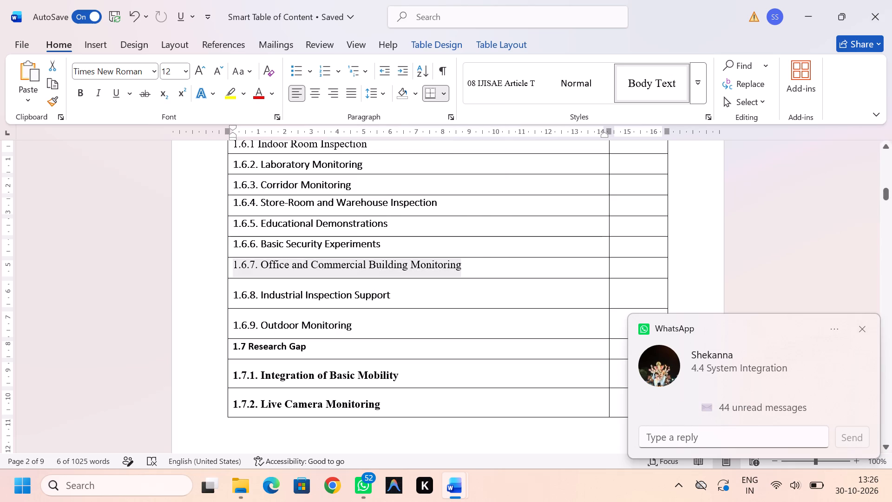
left_click_drag(393, 300, 205, 302)
left_click(366, 94)
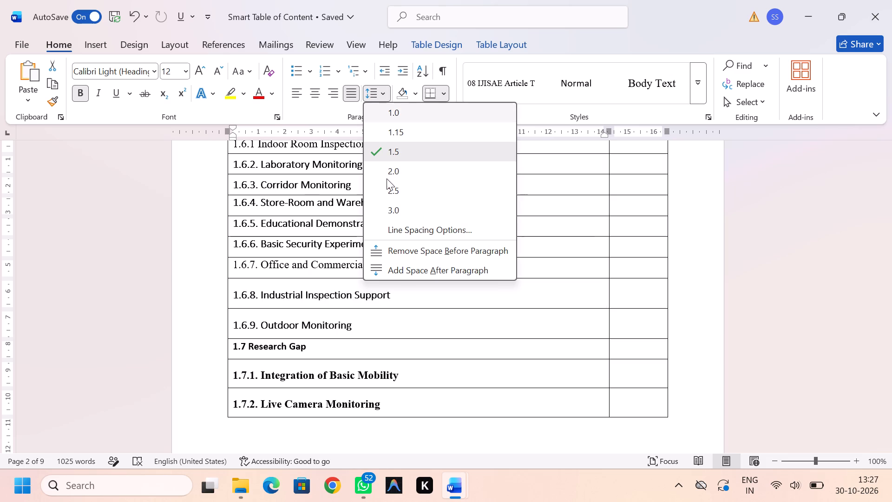
left_click(397, 251)
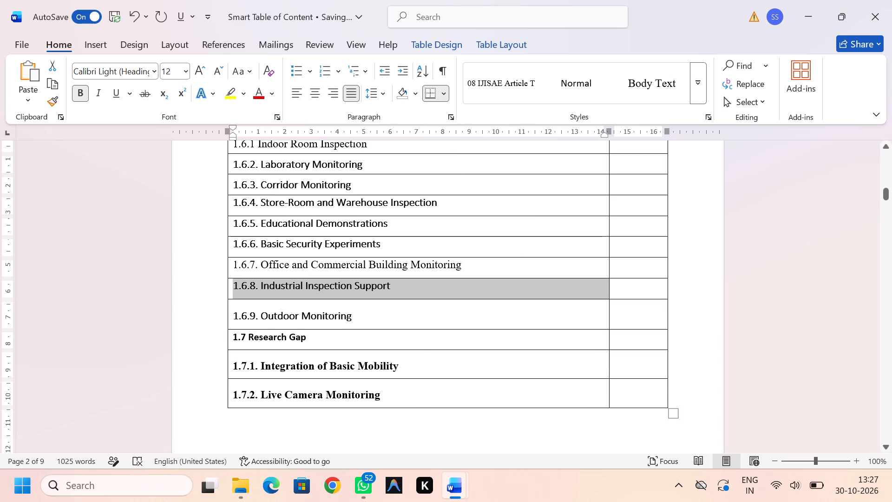
left_click(396, 314)
left_click_drag(396, 314, 206, 319)
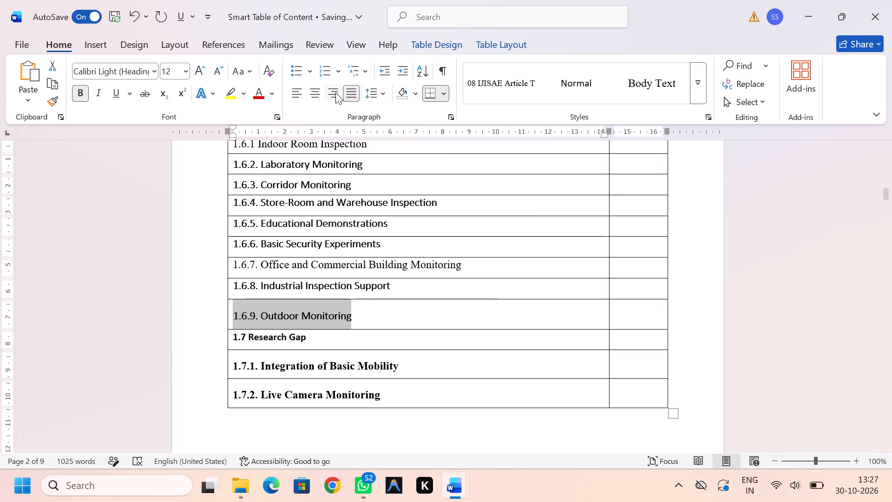
left_click(373, 99)
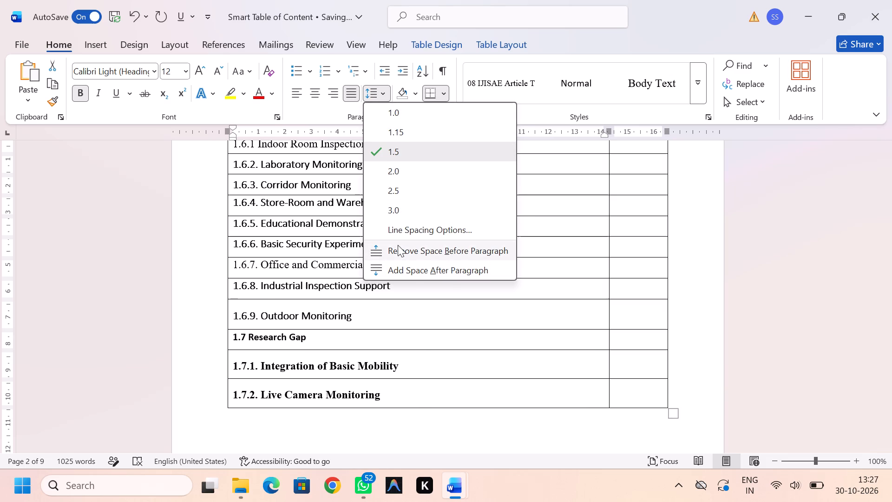
left_click(398, 245)
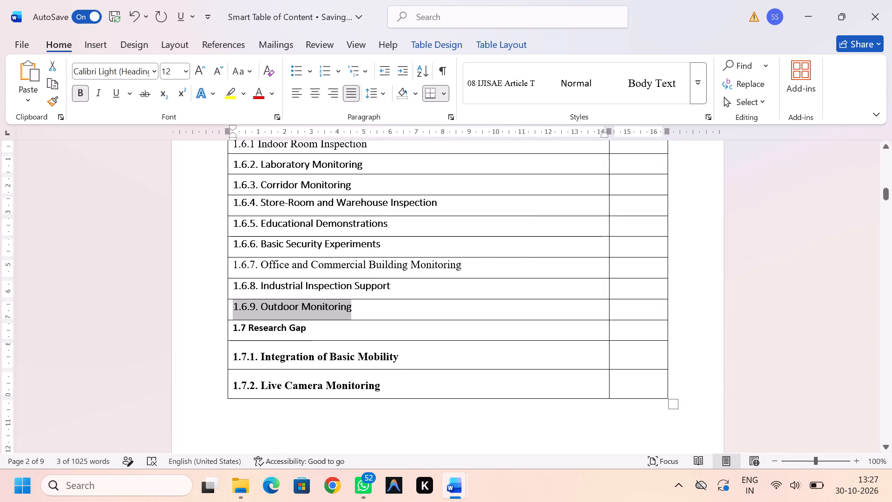
Remove the space before the paragraph "1.7.1. Integration of Basic Mobility" in the chapter 1 contents table.
left_click_drag(437, 349, 219, 354)
left_click(380, 92)
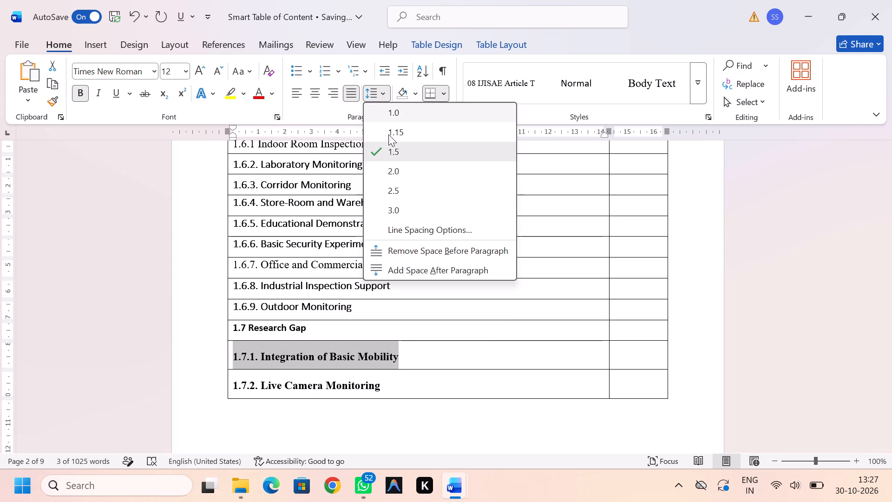
left_click(383, 252)
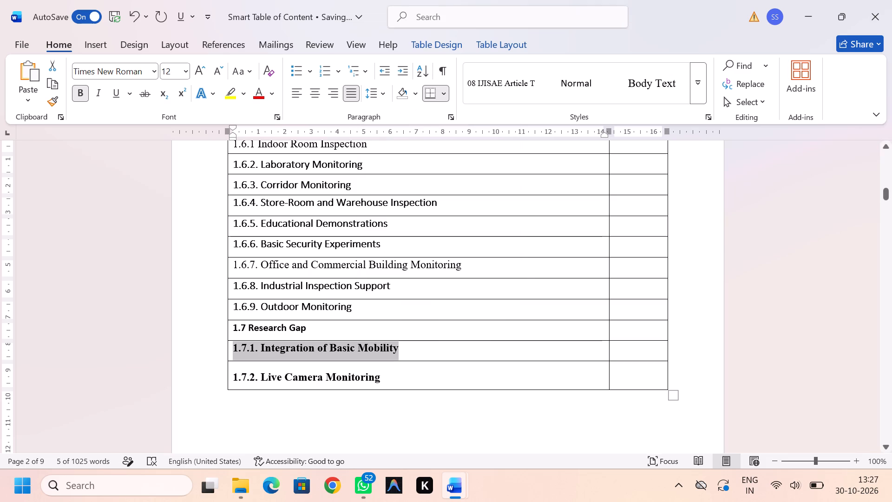
Remove the space before the paragraph "1.7.2. Live Camera Monitoring" in the chapter 1 contents table.
left_click(423, 385)
left_click(423, 385)
left_click_drag(423, 385, 222, 389)
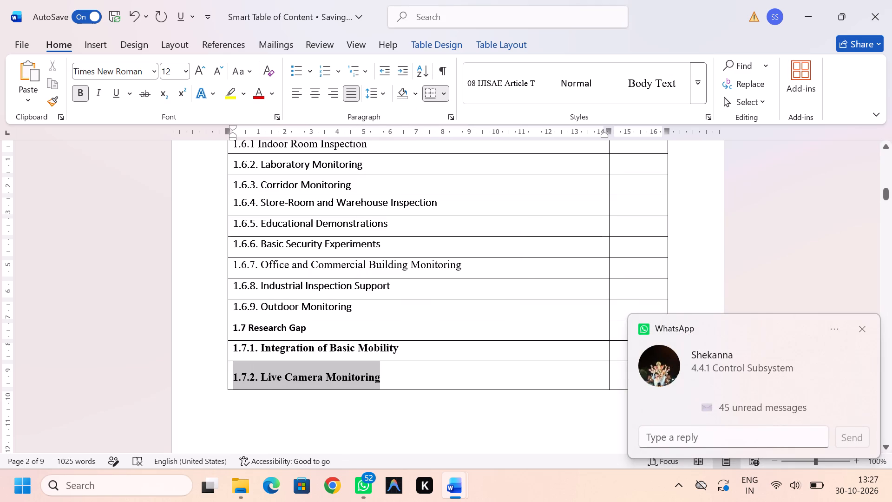
left_click_drag(222, 389, 222, 389)
left_click(371, 95)
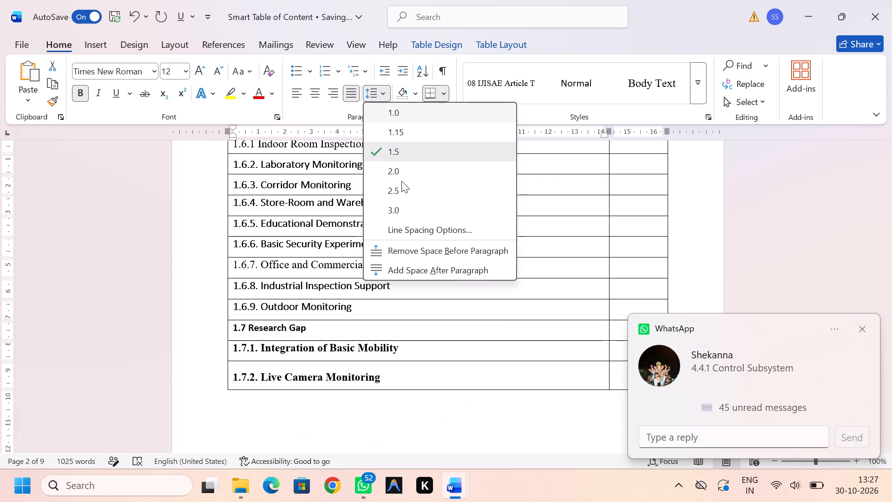
left_click(385, 251)
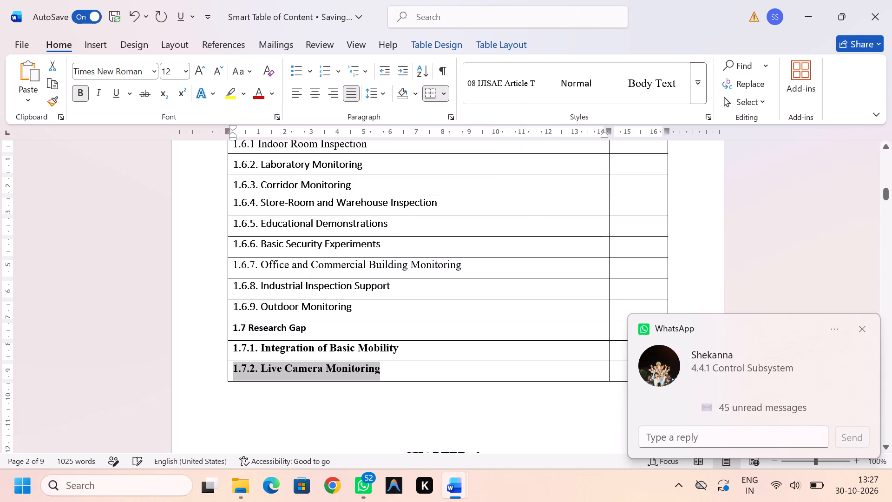
Set the rows from 1.6.1 Indoor Room Inspection through 1.7.2 Live Camera Monitoring to Times New Roman without bold.
left_click(472, 426)
scroll(472, 426, "up", 1)
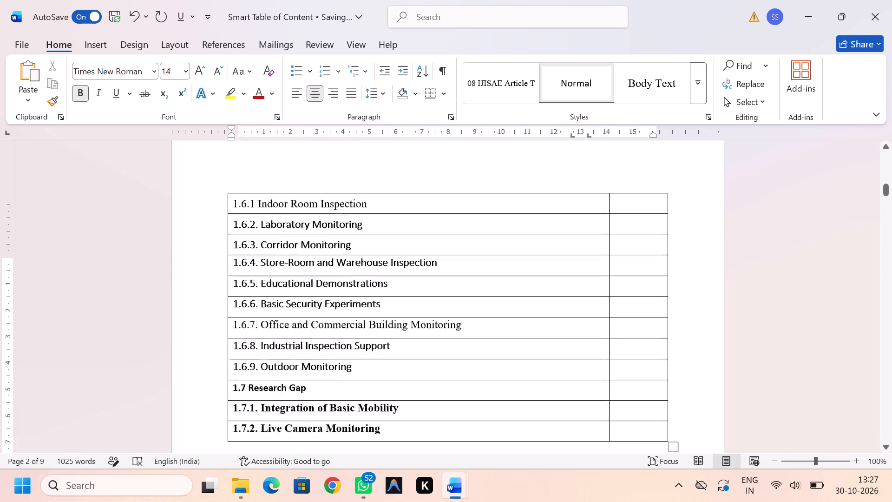
scroll(472, 426, "up", 1)
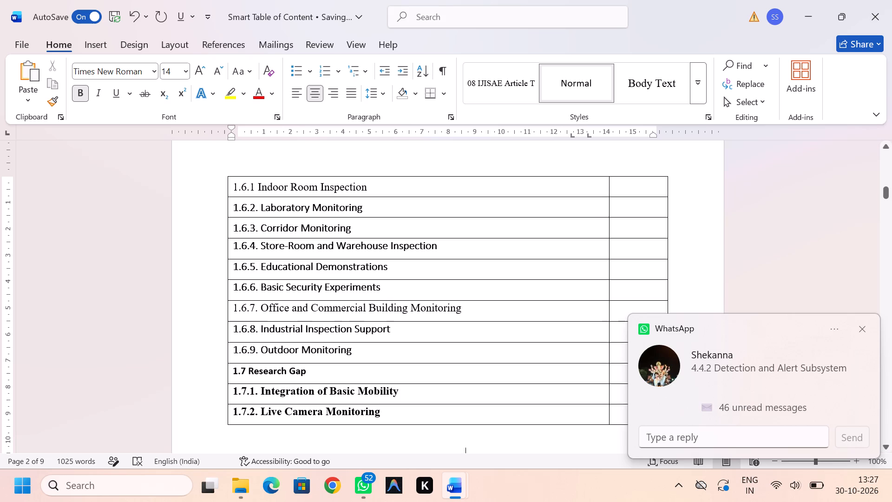
left_click(233, 185)
left_click_drag(233, 185, 335, 259)
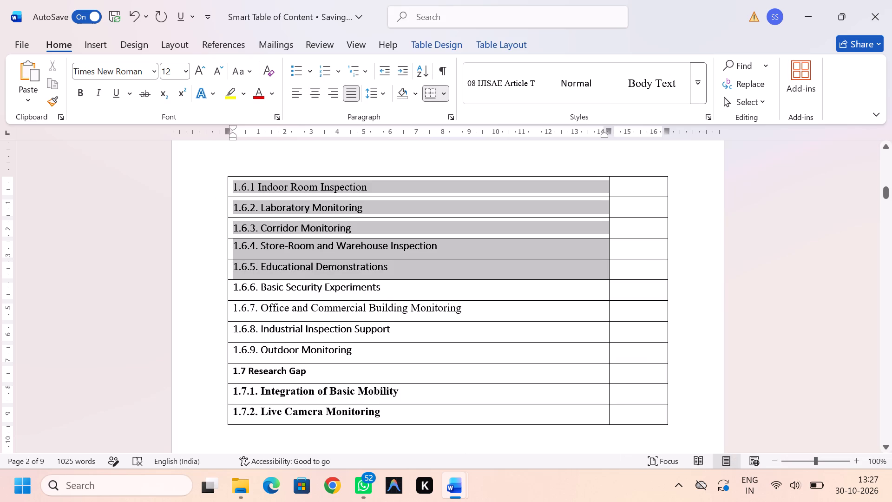
left_click_drag(335, 259, 464, 425)
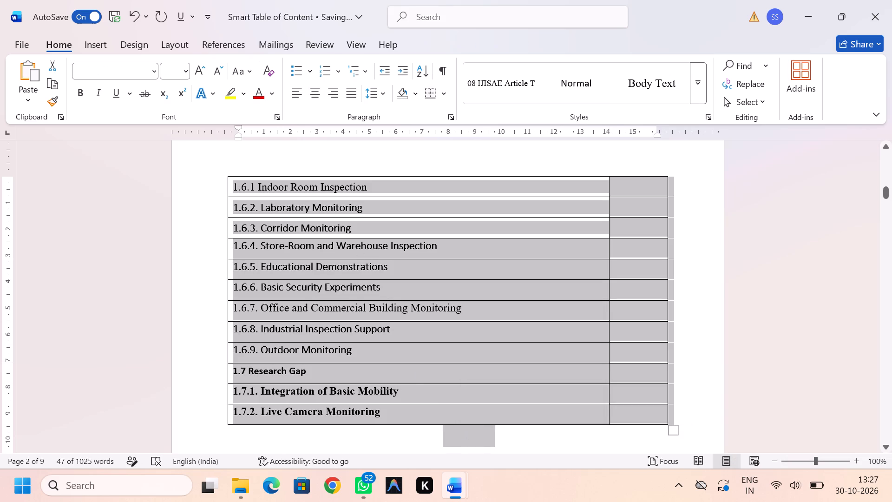
left_click(153, 72)
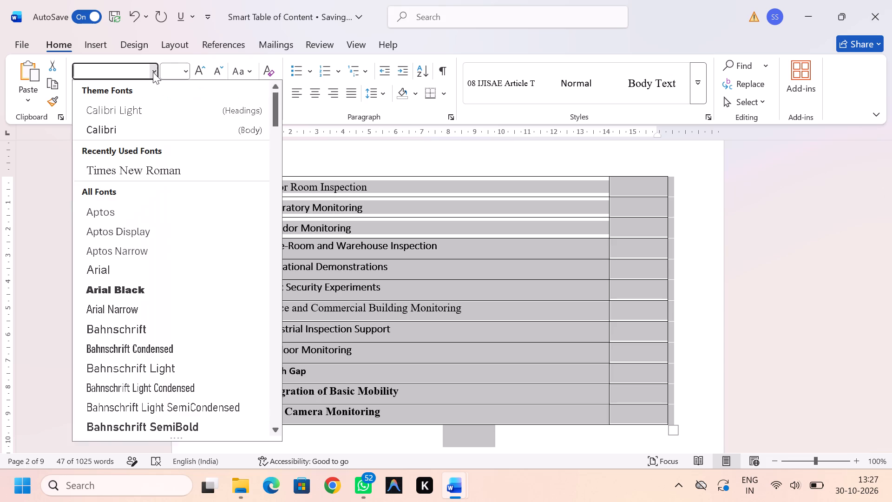
left_click(147, 166)
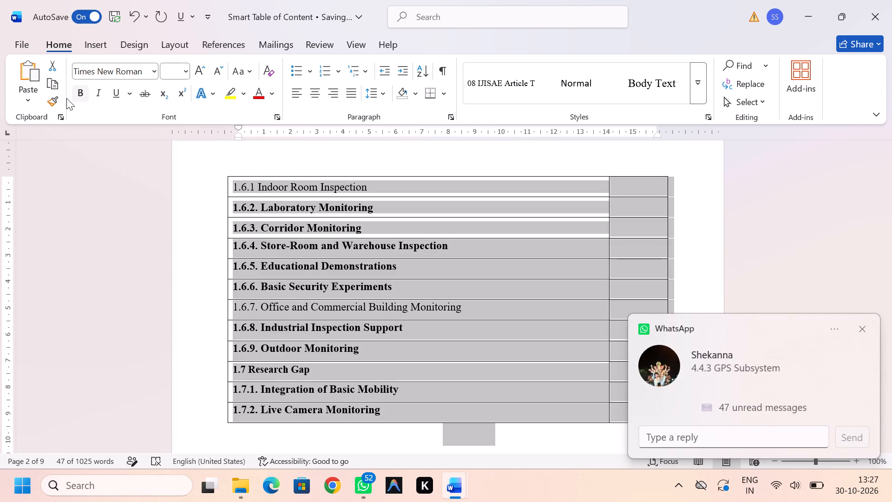
left_click(78, 95)
left_click(78, 95)
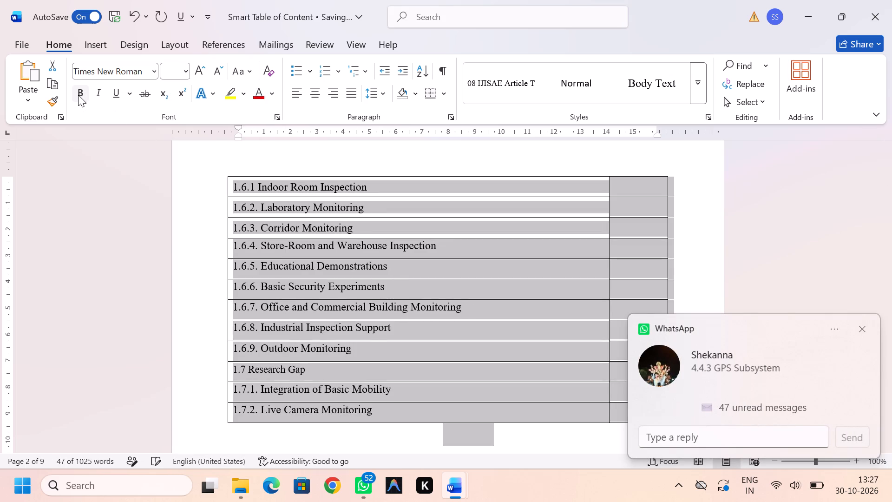
left_click(152, 188)
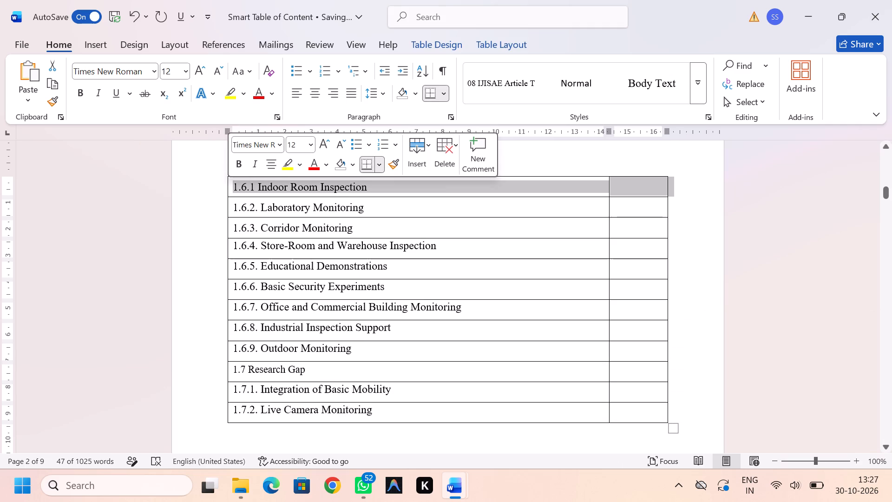
left_click(214, 235)
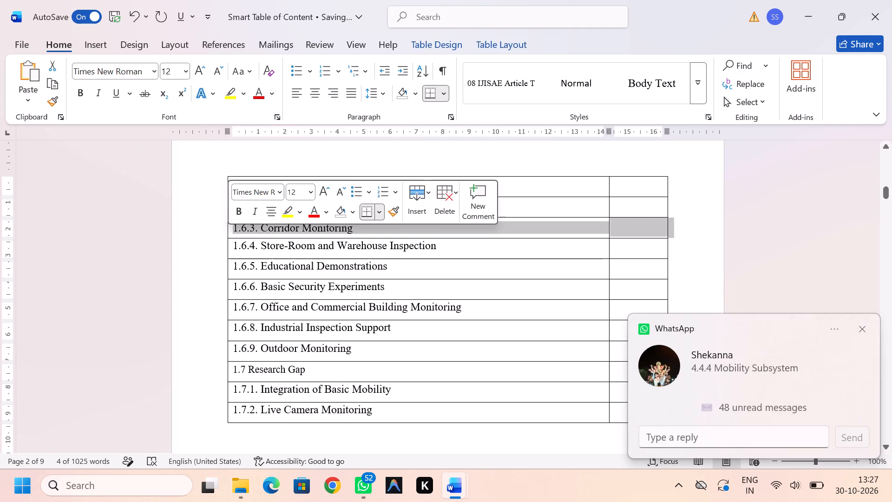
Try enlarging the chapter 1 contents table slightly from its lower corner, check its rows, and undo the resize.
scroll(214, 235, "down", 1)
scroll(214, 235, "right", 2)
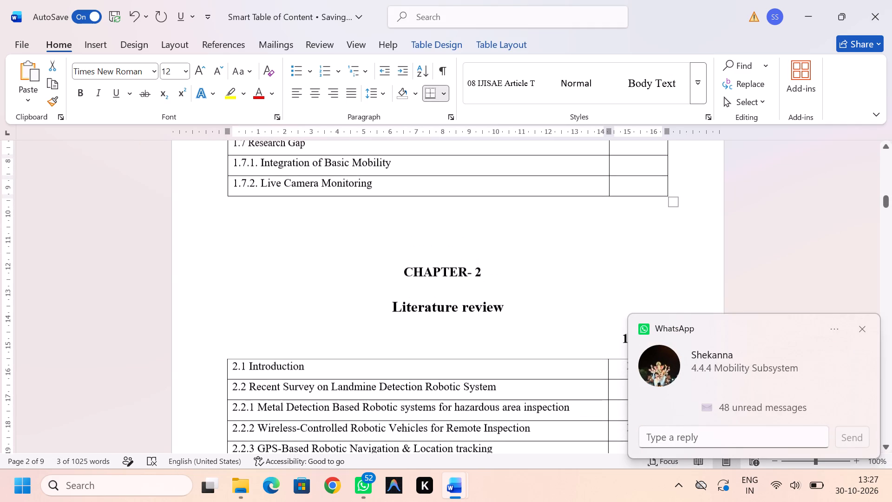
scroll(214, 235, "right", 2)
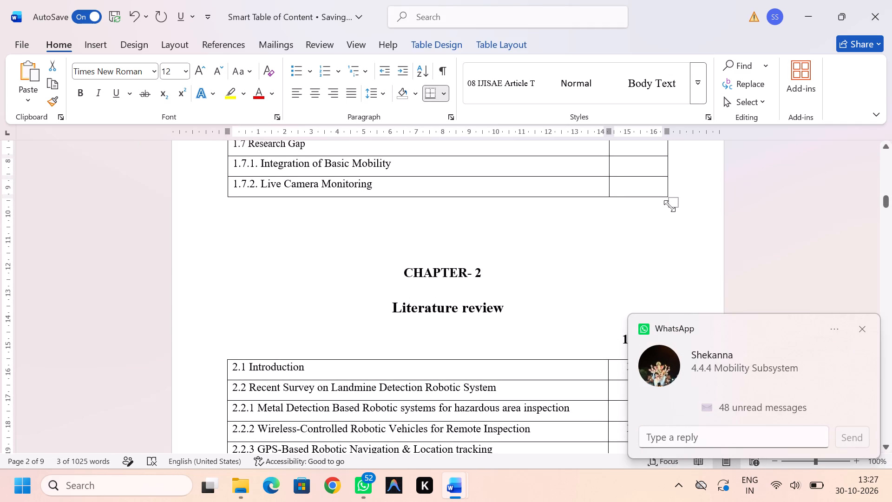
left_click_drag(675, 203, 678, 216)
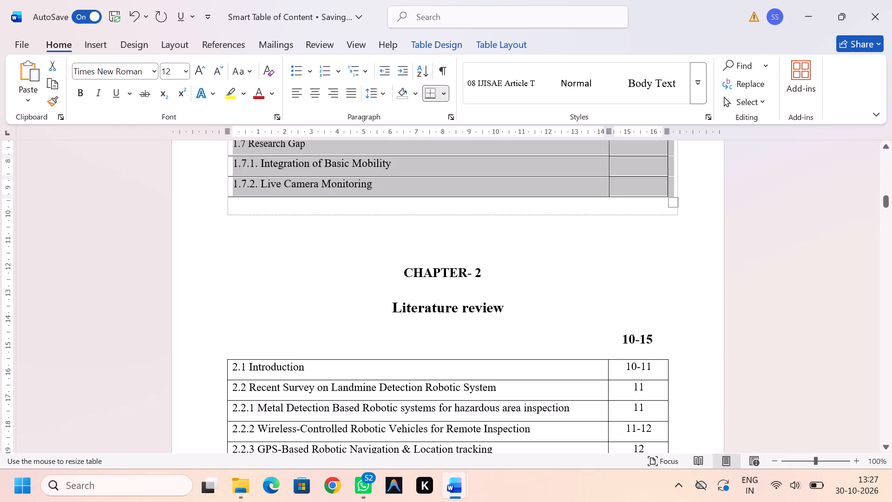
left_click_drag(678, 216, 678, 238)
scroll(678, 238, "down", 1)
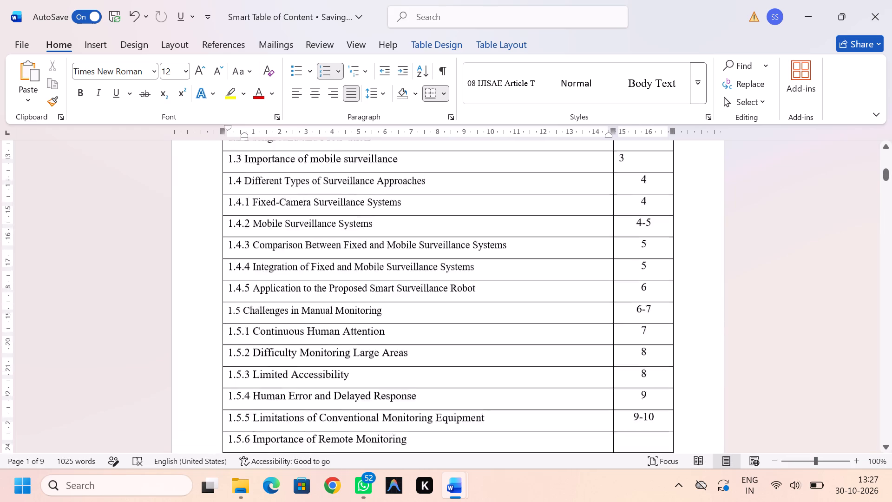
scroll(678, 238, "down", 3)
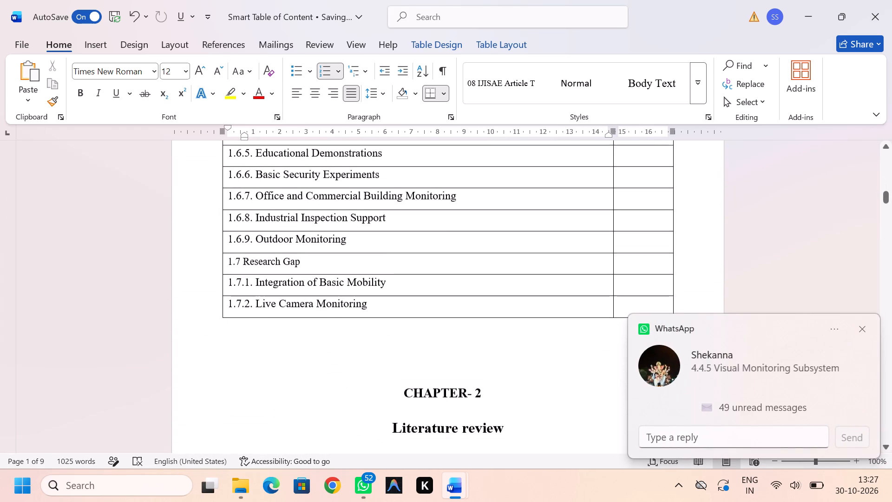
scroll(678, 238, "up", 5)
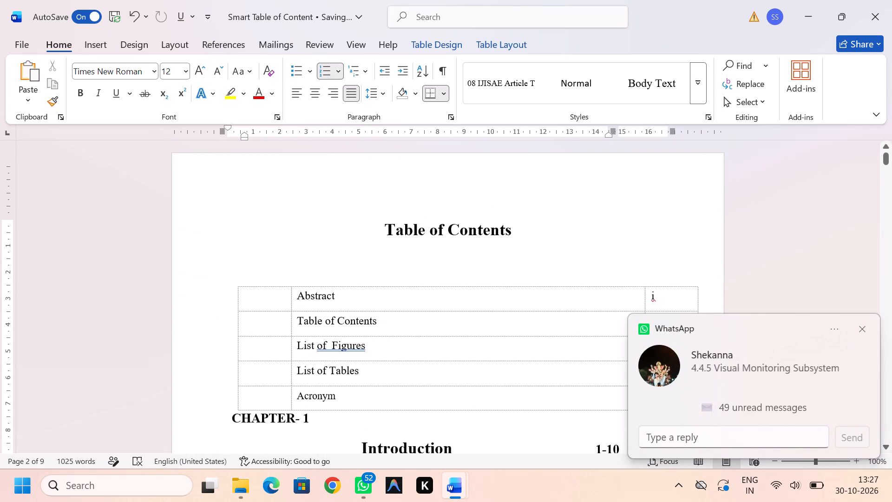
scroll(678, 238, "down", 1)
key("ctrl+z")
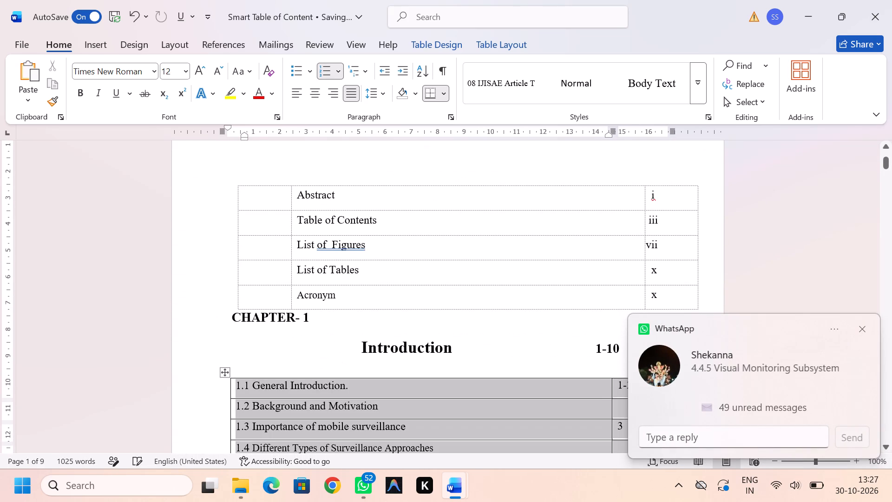
Insert a line above the "CHAPTER- 1" heading to separate it from the front-matter table.
scroll(678, 238, "down", 1)
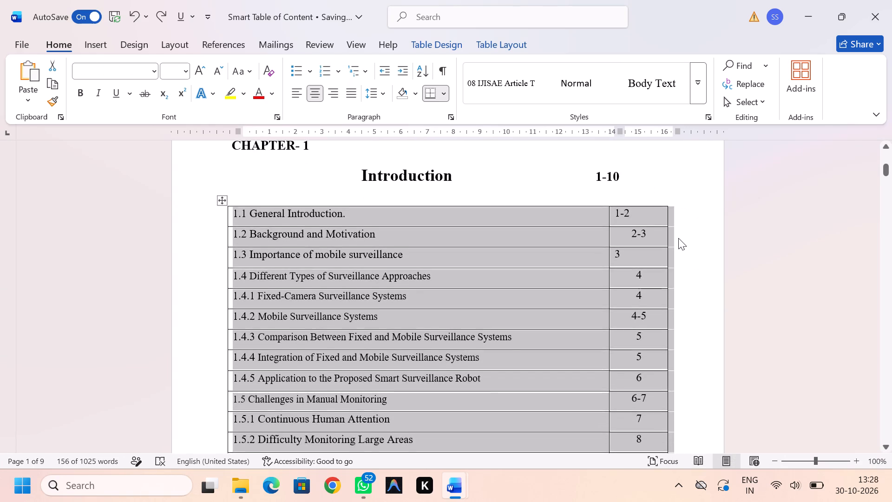
scroll(678, 238, "down", 7)
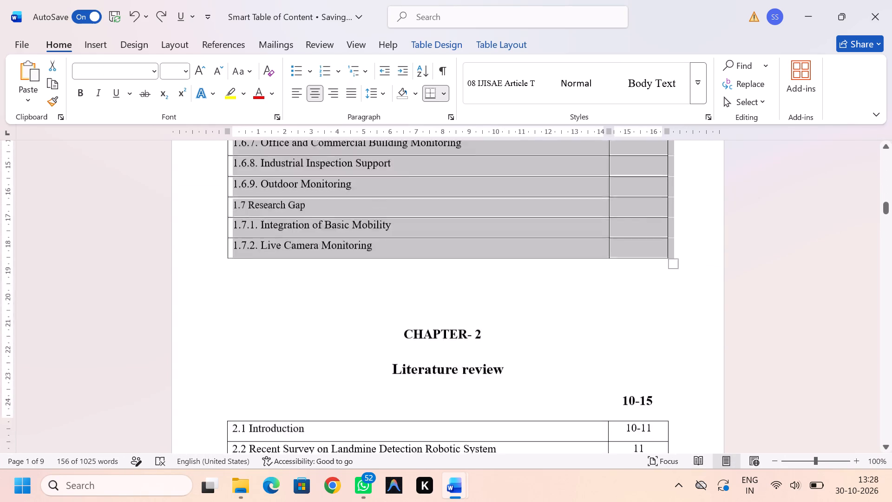
scroll(678, 238, "up", 6)
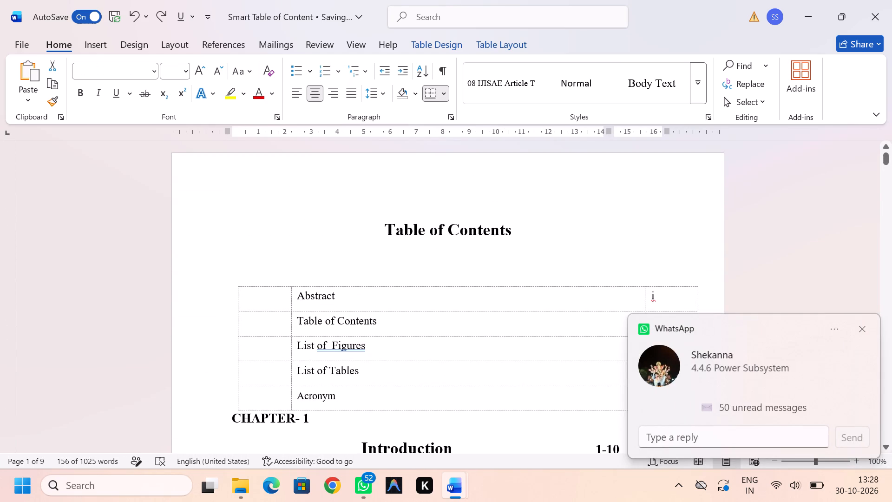
left_click(229, 416)
key("space")
key("space")
key("space")
key("space")
key("space")
key("space")
key("space")
key("space")
key("space")
key("space")
key("space")
key("space")
key("space")
key("space")
key("space")
key("space")
key("space")
key("space")
key("space")
key("space")
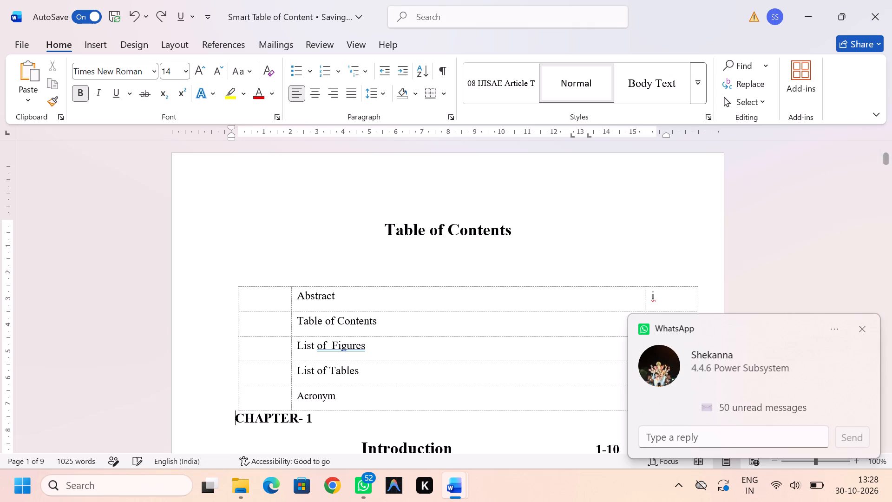
key("Return")
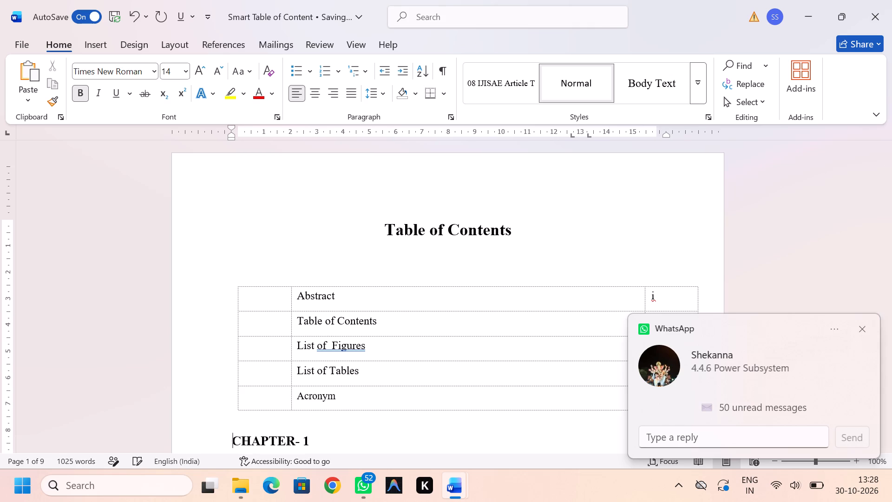
Shift the "CHAPTER- 1" heading with leading spaces so it sits roughly centred above the Introduction title.
key("space")
key("space")
key("space")
key("space")
key("space")
key("space")
key("space")
key("space")
key("space")
key("space")
key("space")
key("space")
key("space")
key("space")
key("space")
key("space")
key("space")
key("space")
key("space")
key("space")
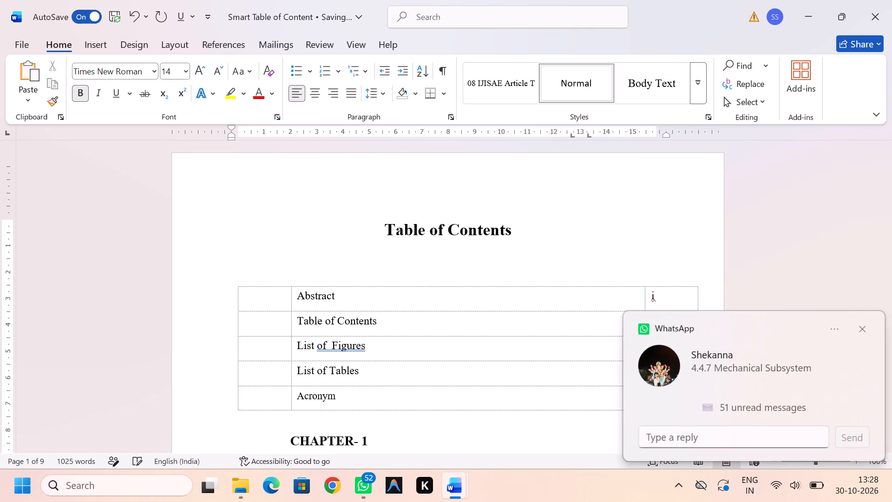
Review the layout of the chapter headings and contents tables from chapter 1 through chapter 4.
scroll(229, 416, "down", 1)
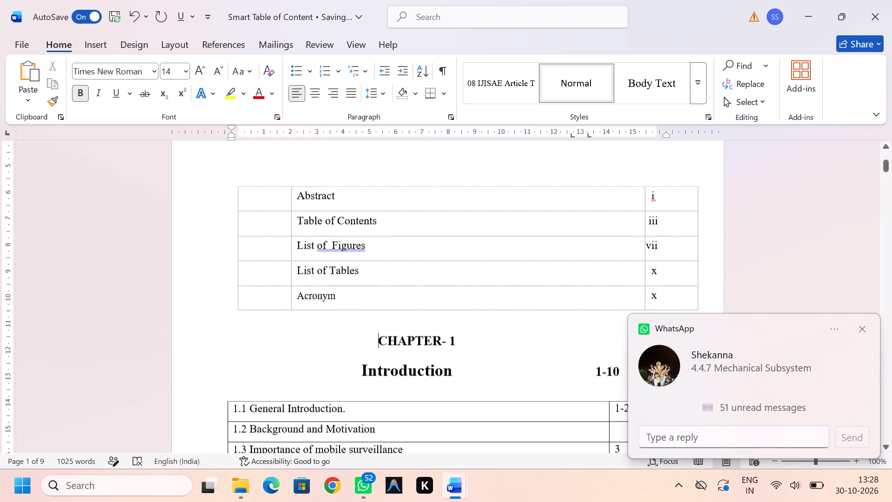
scroll(229, 416, "down", 5)
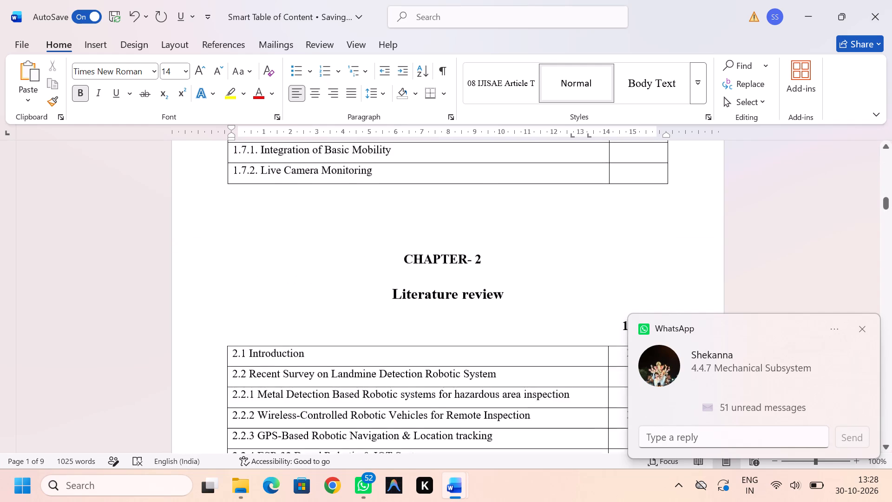
scroll(229, 416, "down", 2)
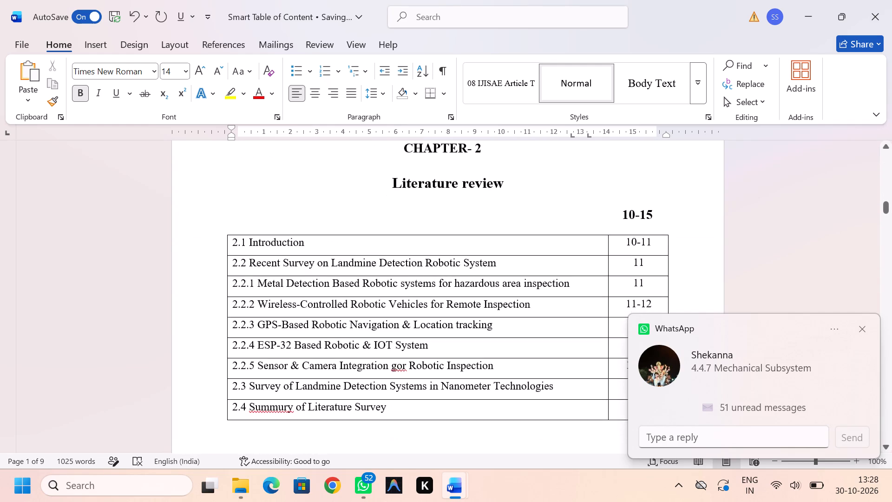
scroll(229, 416, "down", 2)
scroll(229, 416, "up", 3)
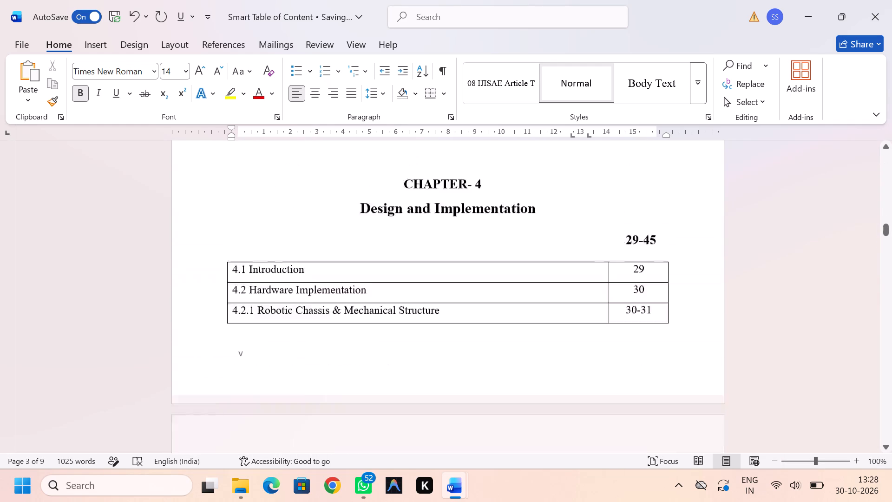
scroll(229, 416, "up", 5)
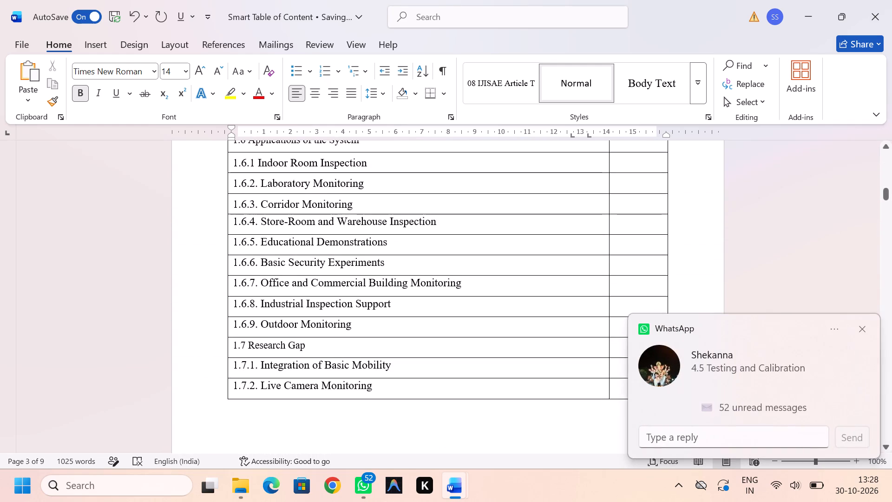
Open the footer of page iv below the chapter 2 table and set its distance from the bottom to 0.9 cm.
scroll(229, 416, "down", 1)
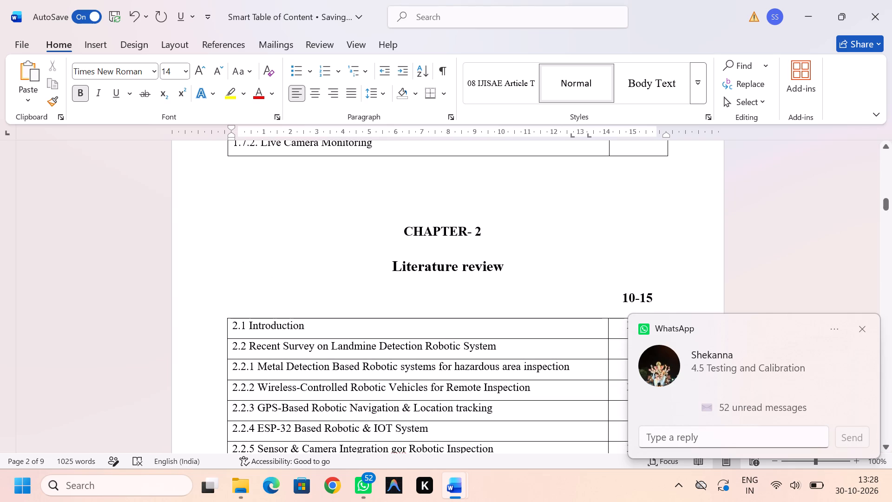
scroll(250, 231, "down", 2)
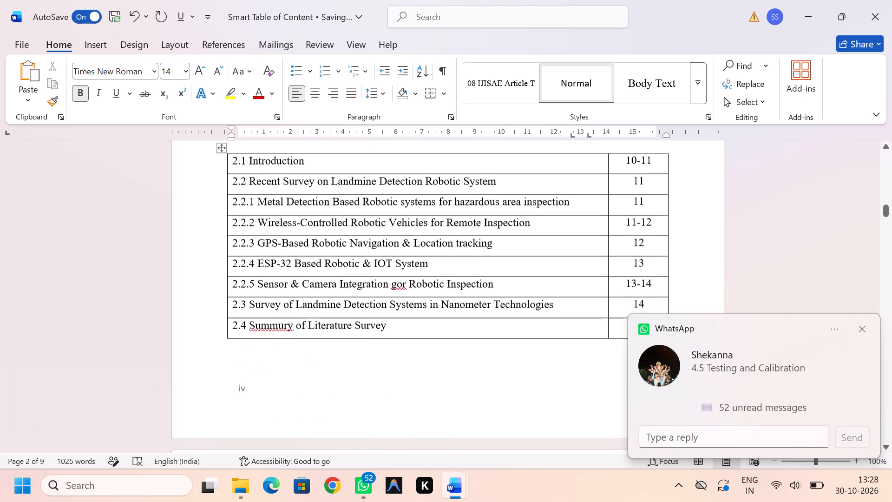
scroll(250, 231, "down", 1)
double_click(238, 281)
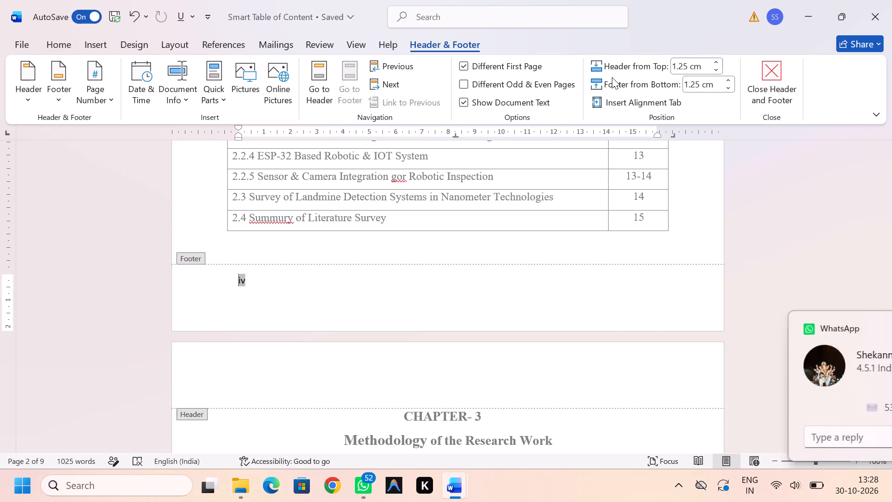
left_click(728, 87)
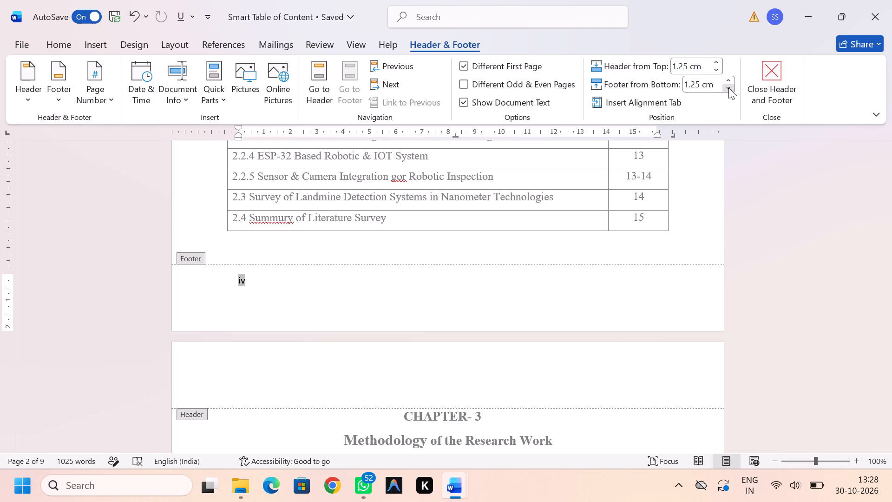
triple_click(728, 87)
left_click(728, 87)
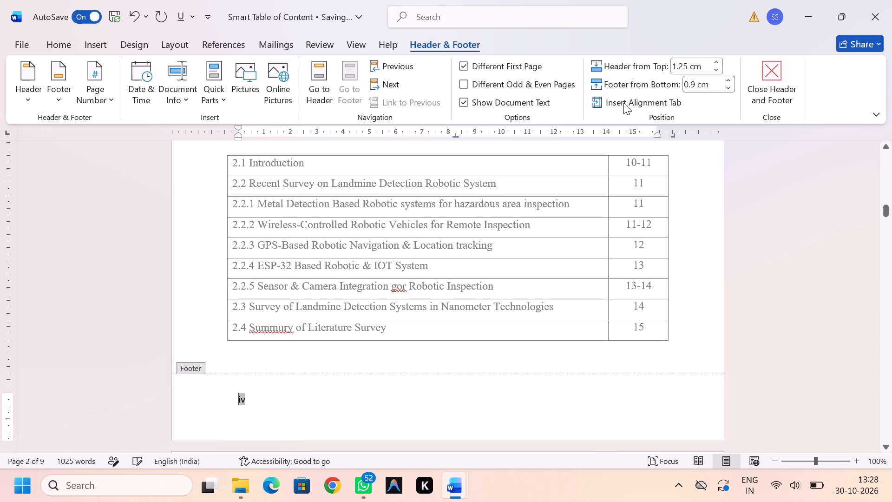
Remove the footer containing page number iv below the chapter 2 table.
left_click(64, 101)
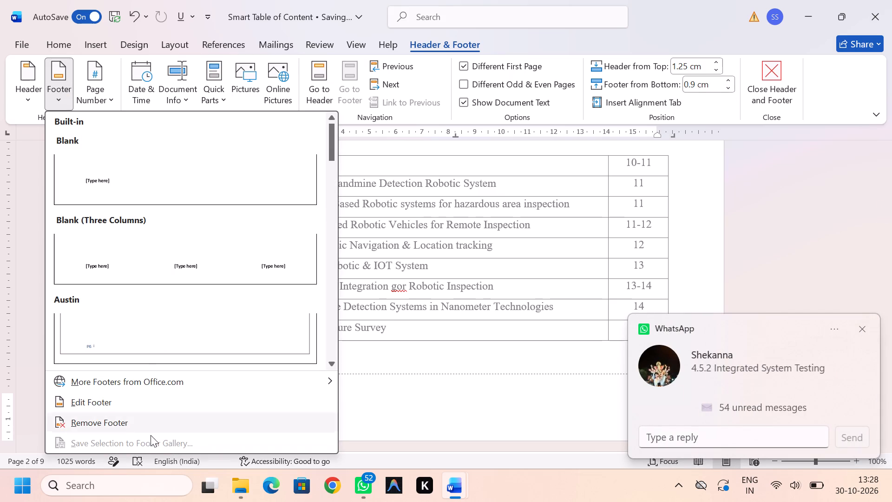
left_click(147, 418)
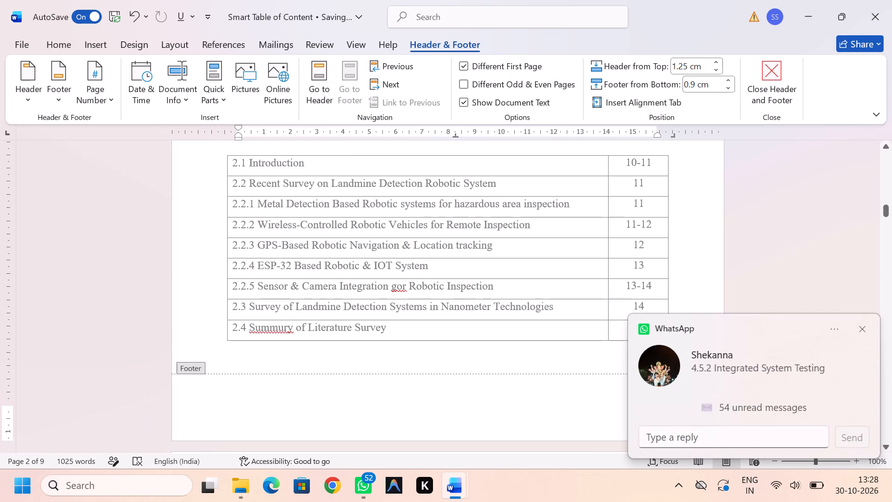
left_click_drag(184, 369, 185, 386)
left_click(185, 386)
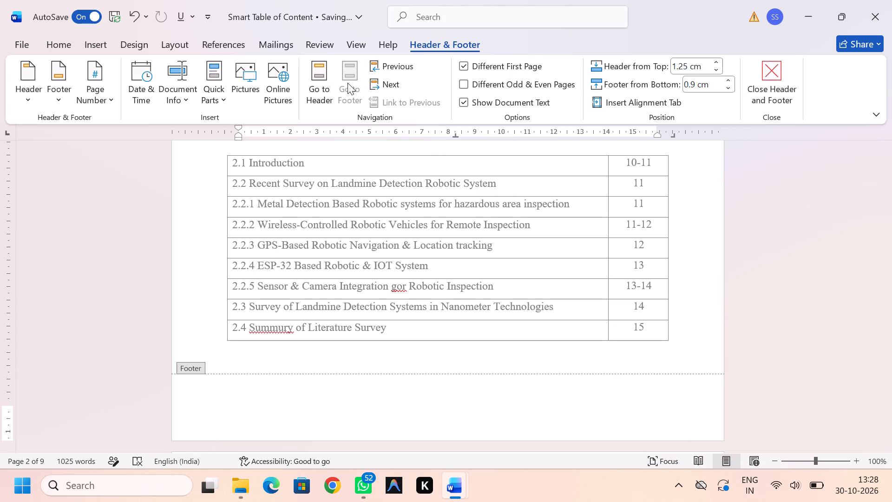
Check the header and footer areas of the chapter 2 table's page, and return to the body text.
left_click(327, 83)
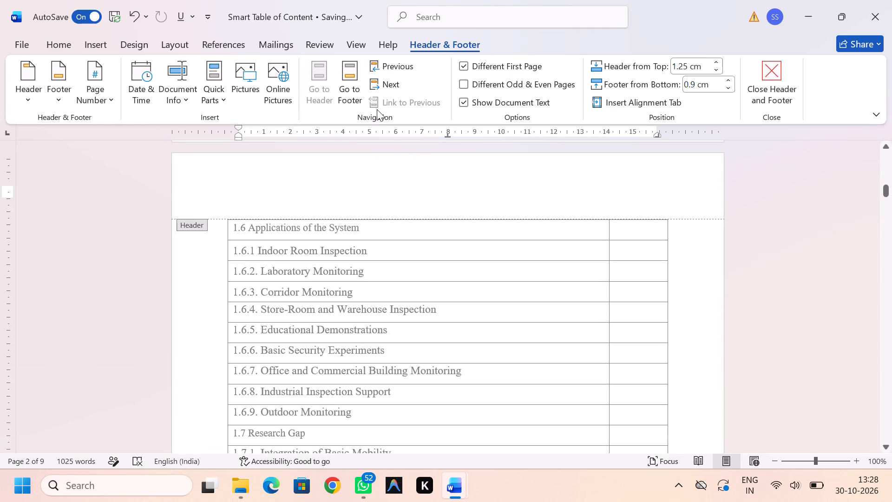
left_click(355, 85)
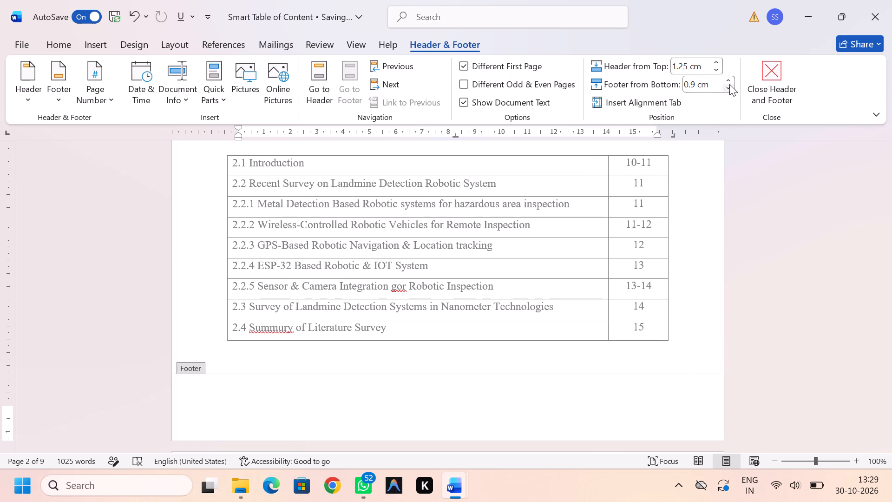
left_click(748, 102)
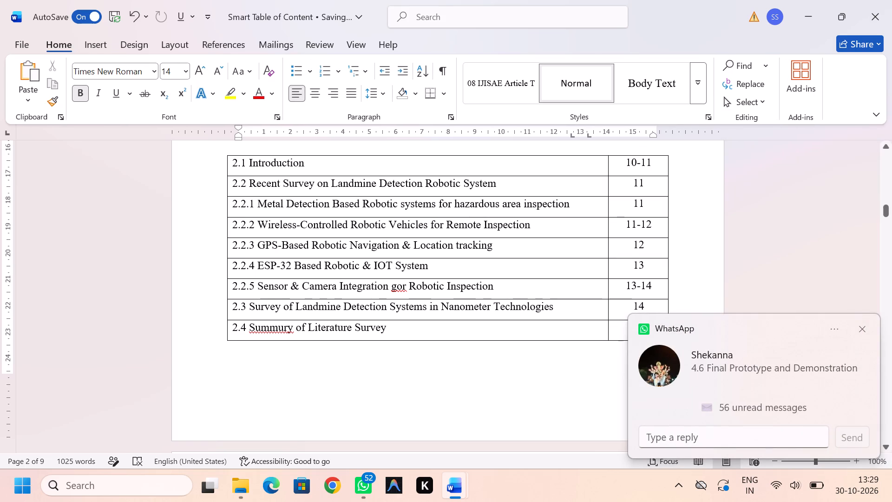
Push the "CHAPTER- 2" heading to the top of a new page by adding blank lines before it.
scroll(578, 308, "up", 2)
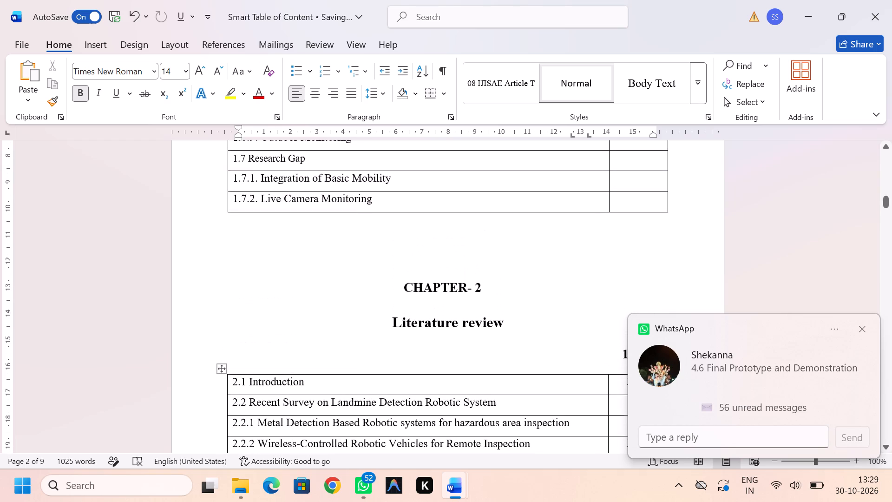
left_click(392, 283)
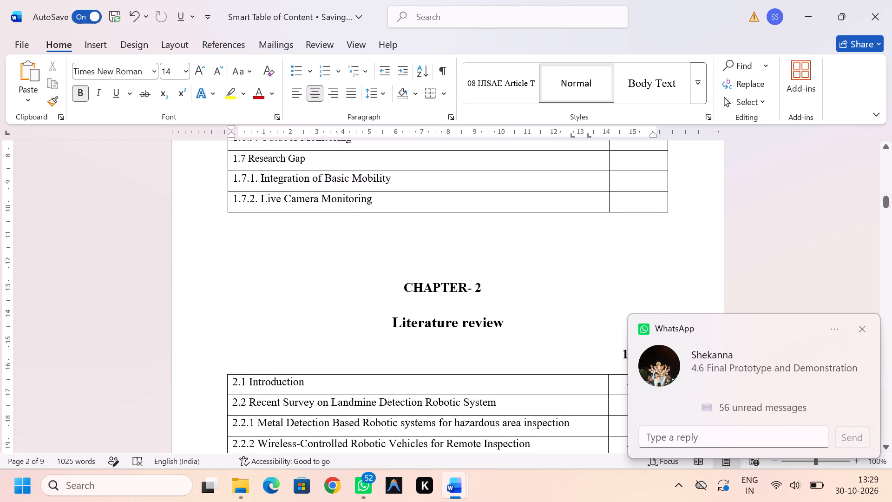
key("Return")
key("Return")
key("Return")
key("Return")
key("Return")
key("Return")
key("Return")
key("Return")
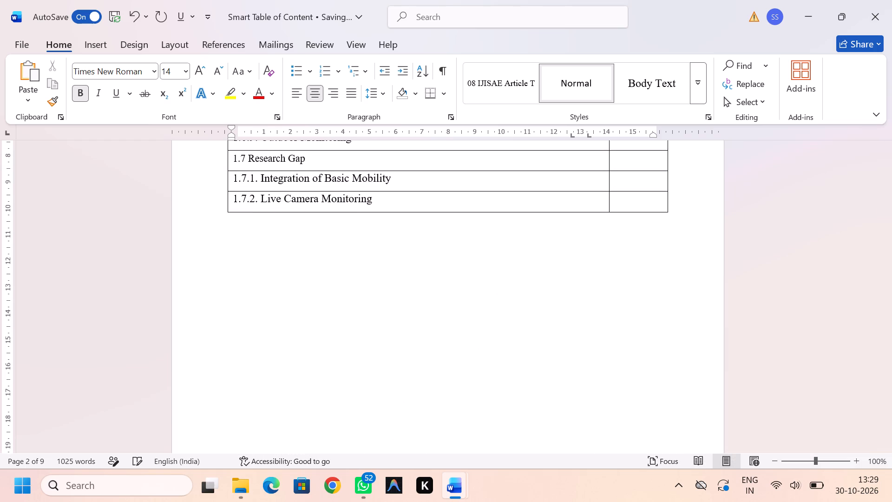
key("Return")
key("Return")
key("Return")
key("Return")
key("Return")
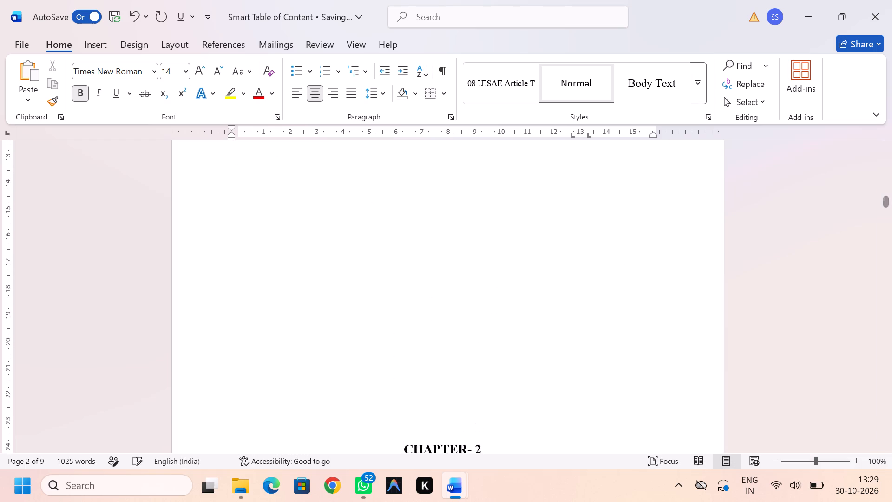
key("Return")
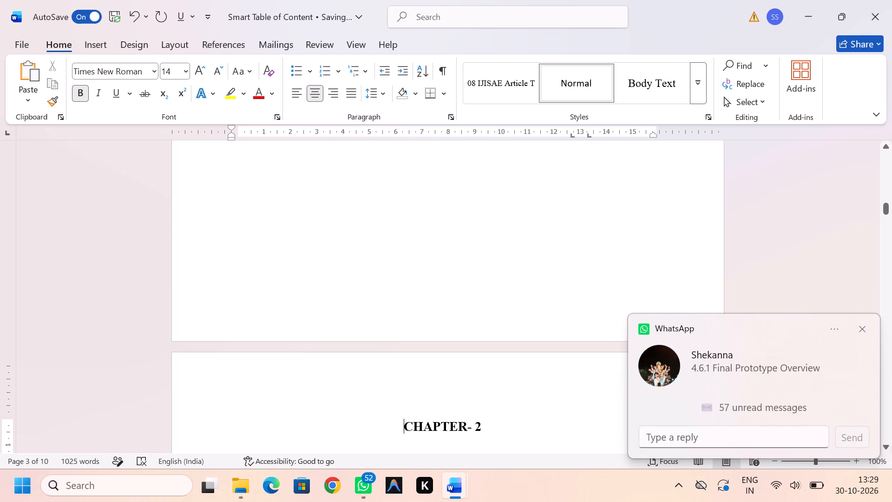
key("BackSpace")
key("Return")
Open the choice of footer designs for the page where the chapter 1 contents table ends.
scroll(392, 283, "up", 2)
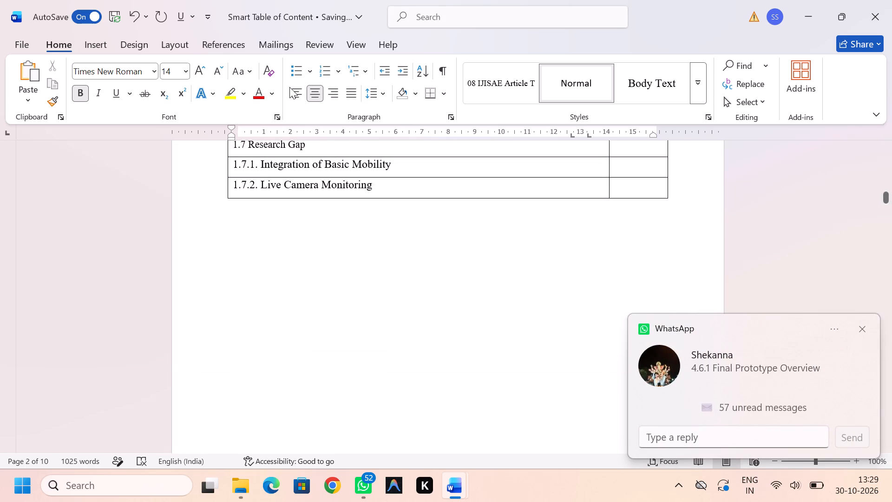
left_click(100, 40)
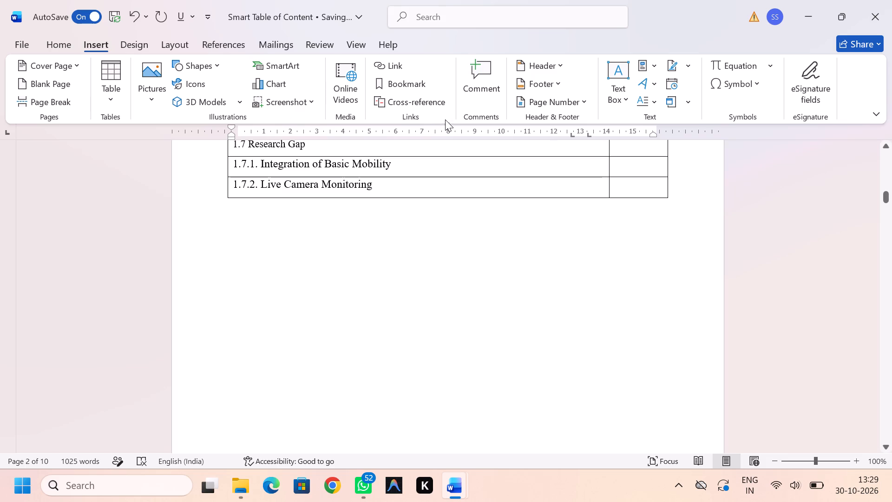
left_click(548, 86)
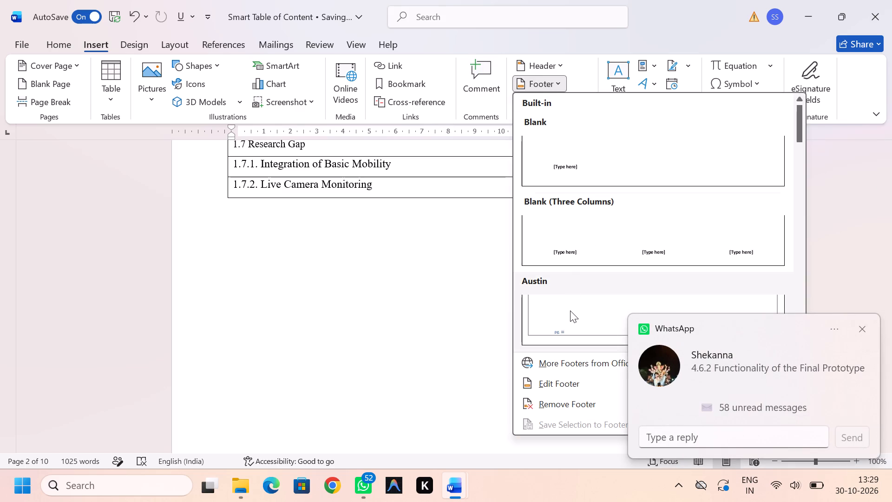
Reopen the footer for editing and apply Remove Footer on the page with the chapter 3 components table.
left_click(563, 375)
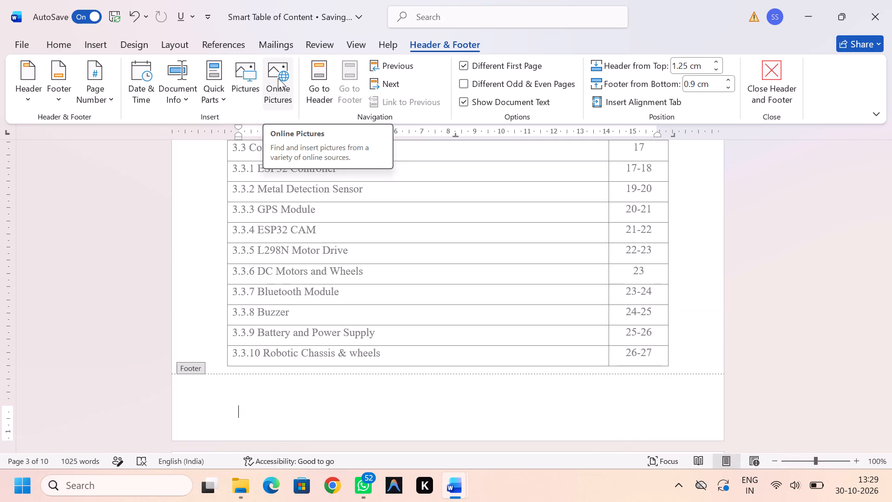
left_click(62, 96)
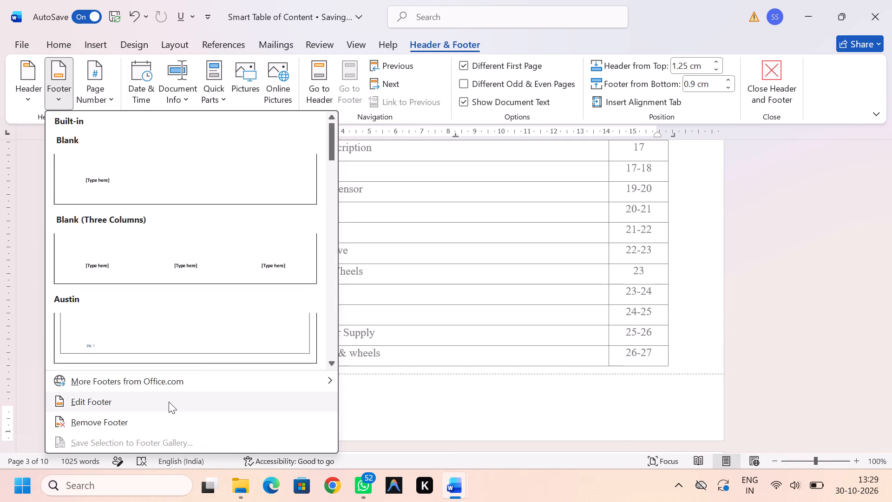
left_click(158, 427)
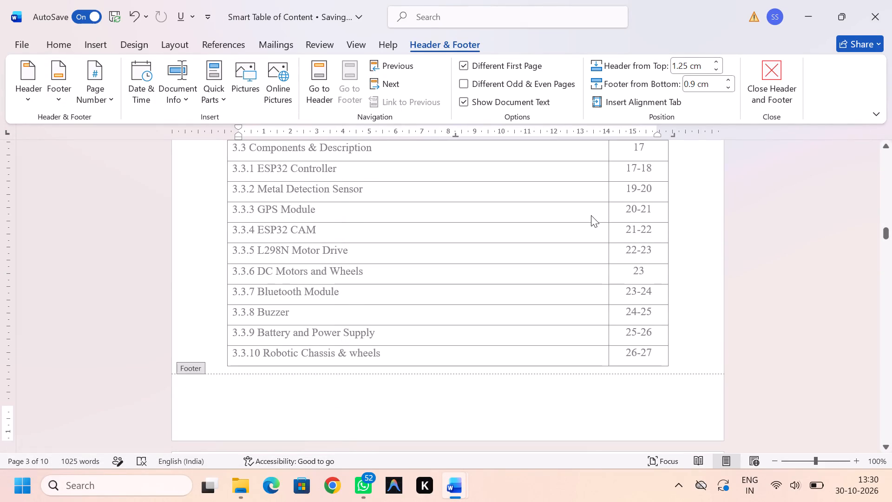
Set the footer's distance from the bottom to 1.1 cm and close the header and footer view.
triple_click(731, 80)
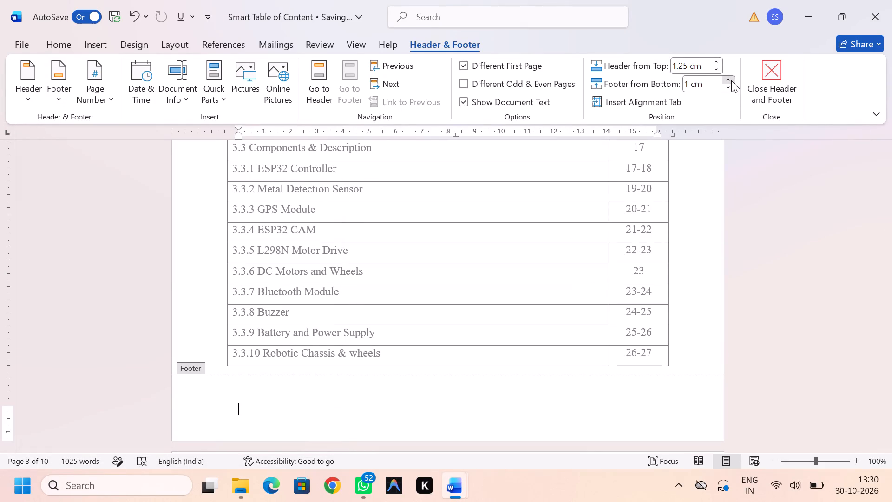
double_click(731, 80)
triple_click(731, 80)
triple_click(731, 80)
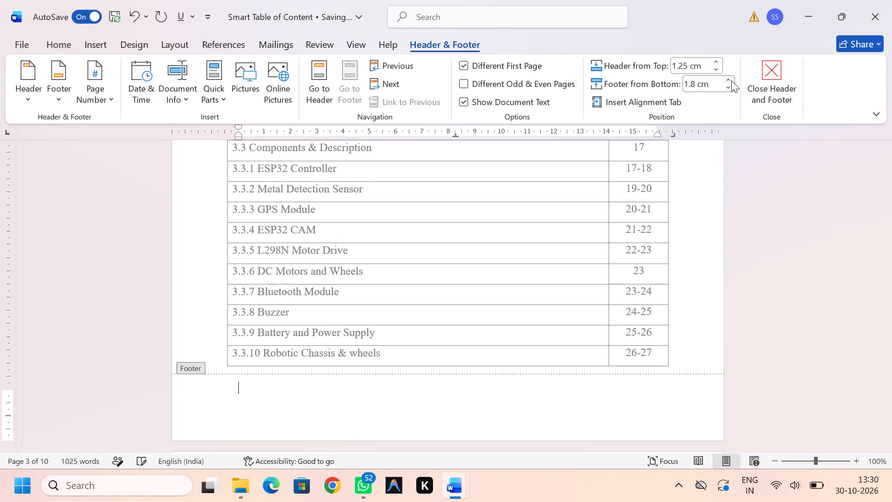
double_click(731, 80)
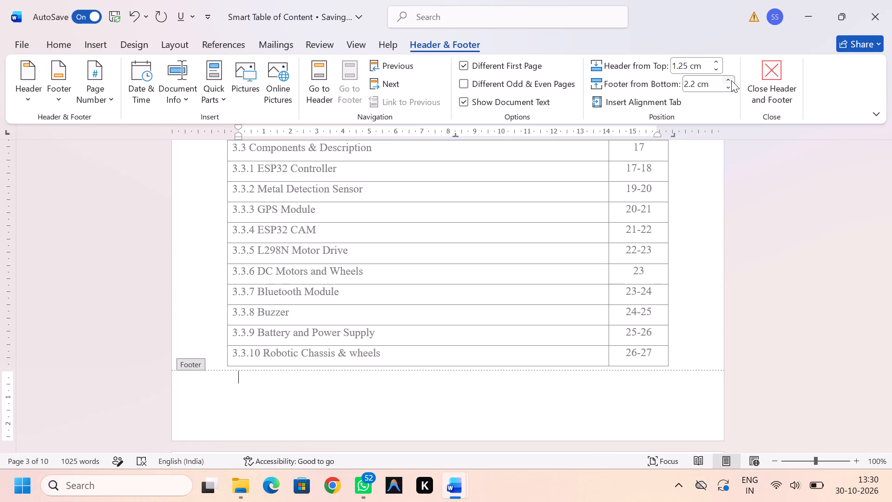
triple_click(731, 86)
triple_click(731, 86)
left_click(731, 86)
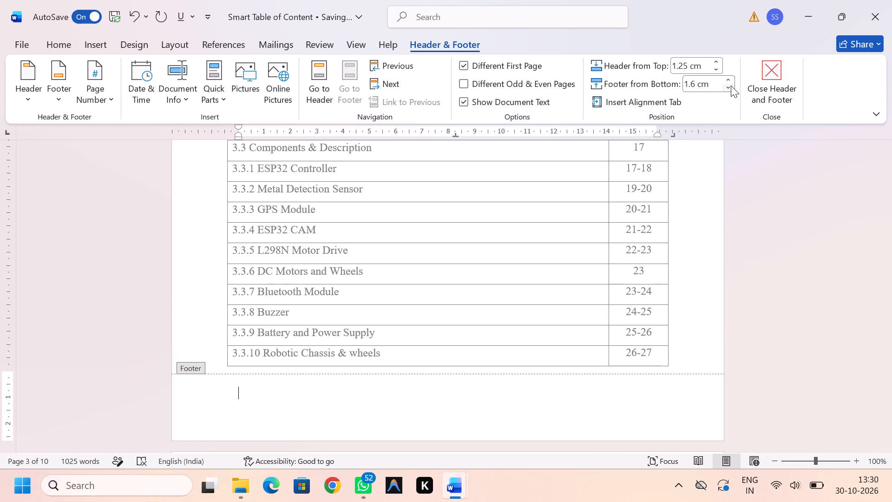
left_click(731, 86)
double_click(731, 86)
left_click(731, 86)
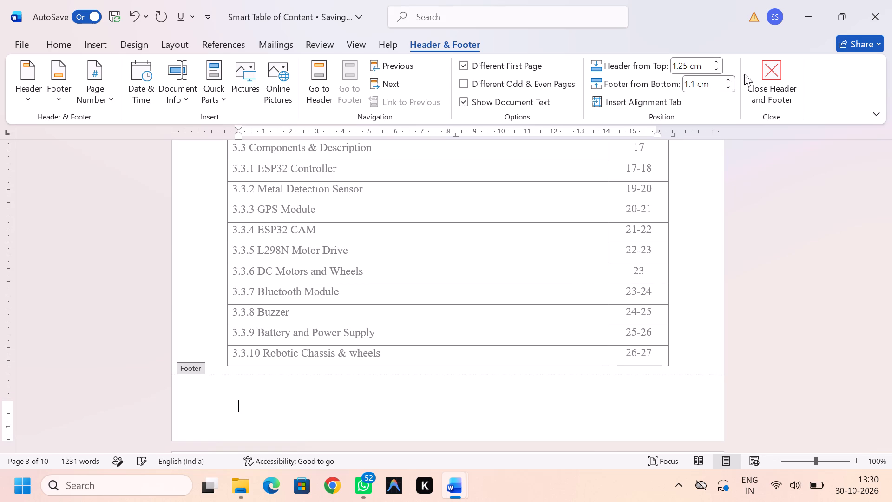
left_click(761, 77)
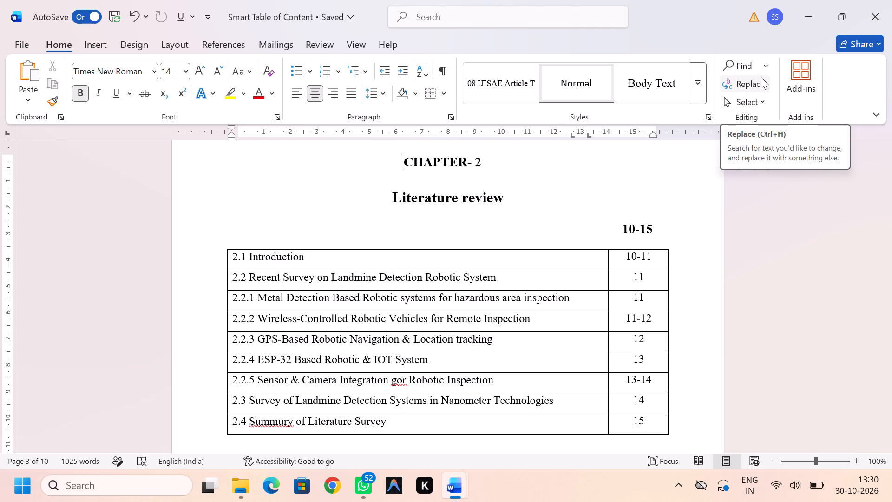
Select the whole chapter 1 contents table and insert an equal number of blank rows below "1.7.2. Live Camera Monitoring".
scroll(761, 77, "up", 6)
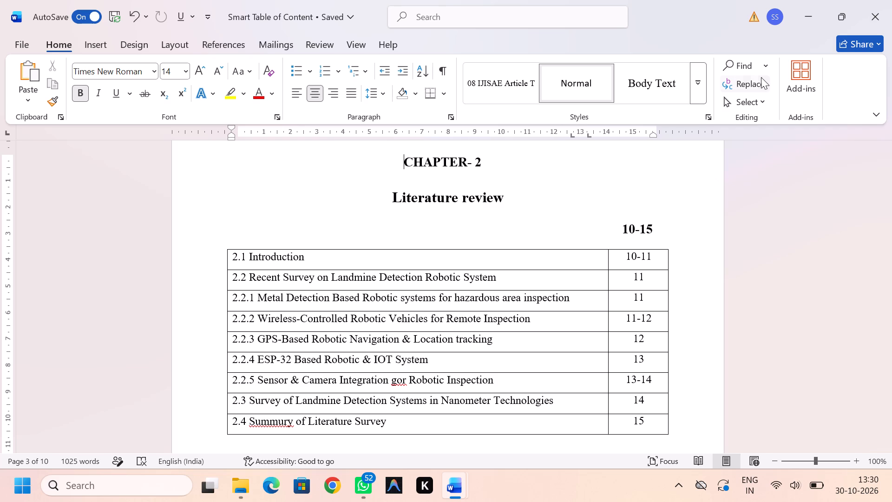
scroll(575, 253, "up", 5)
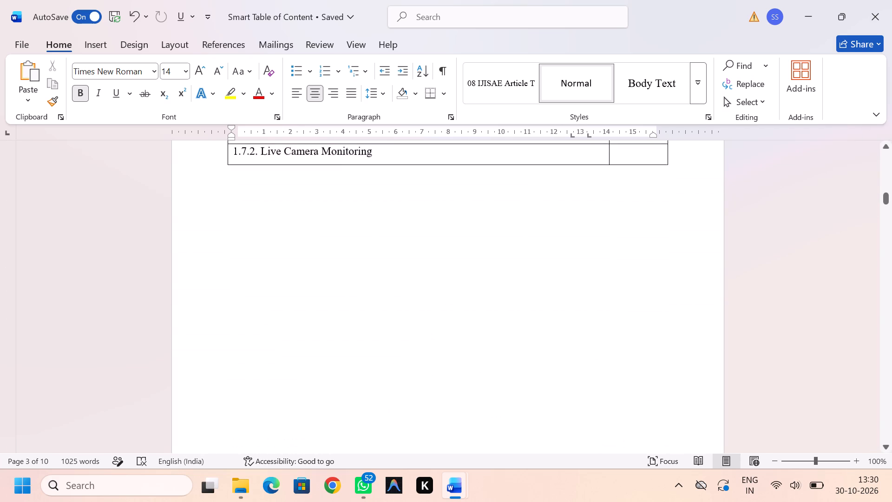
scroll(575, 253, "down", 1)
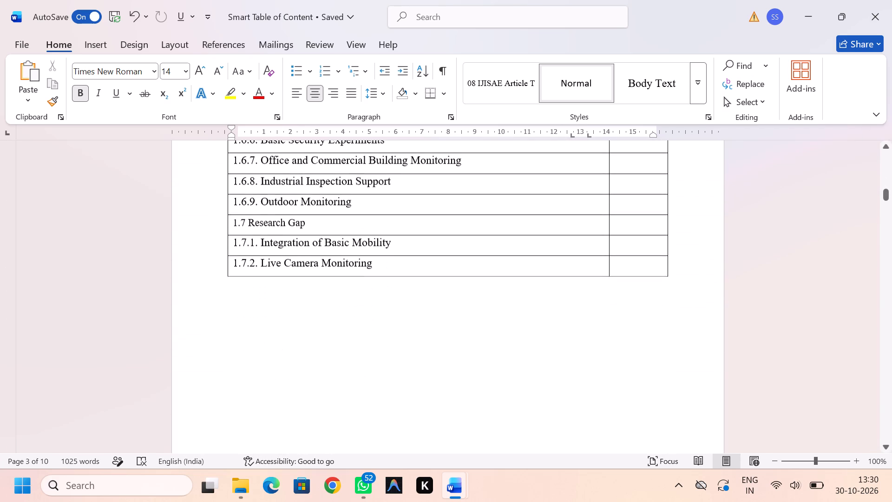
double_click(645, 273)
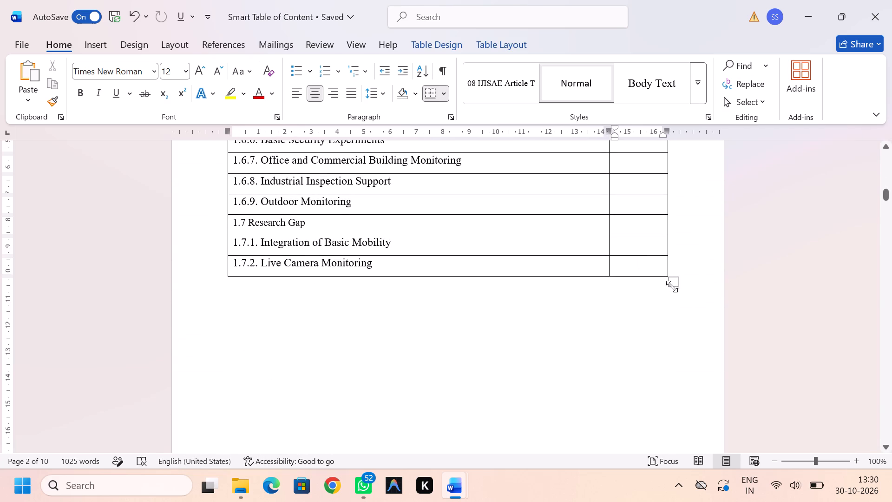
left_click(672, 283)
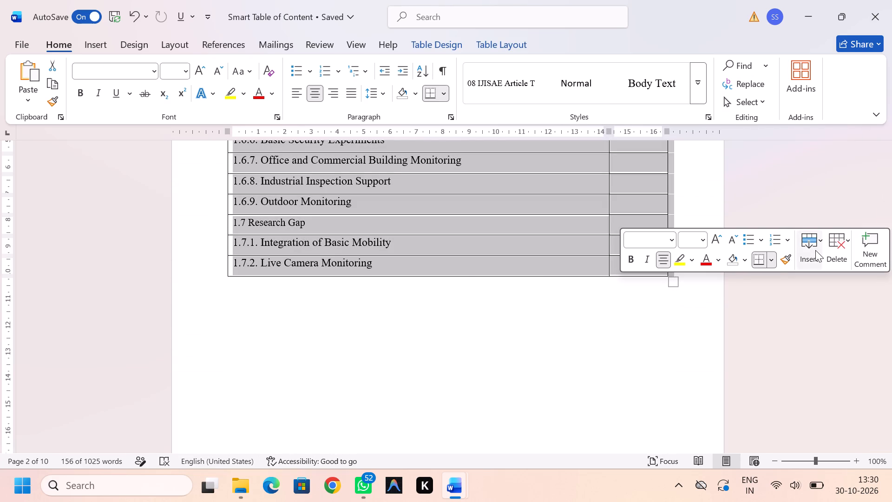
left_click(815, 250)
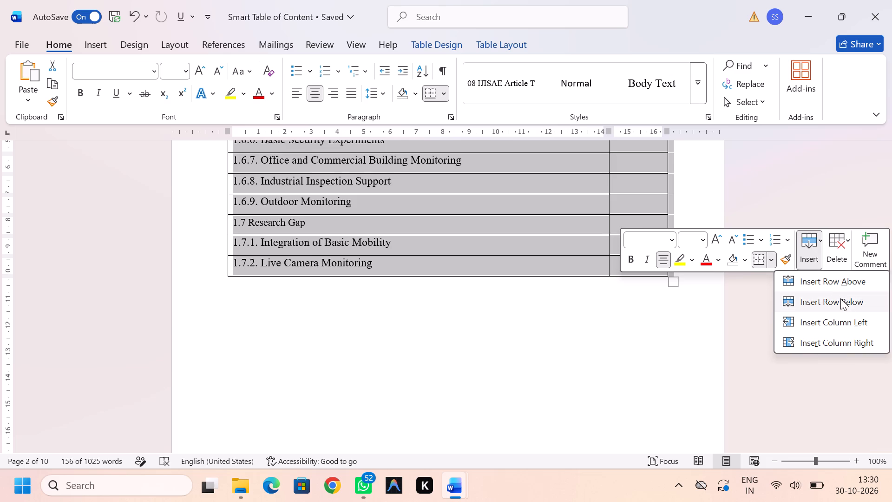
left_click(840, 298)
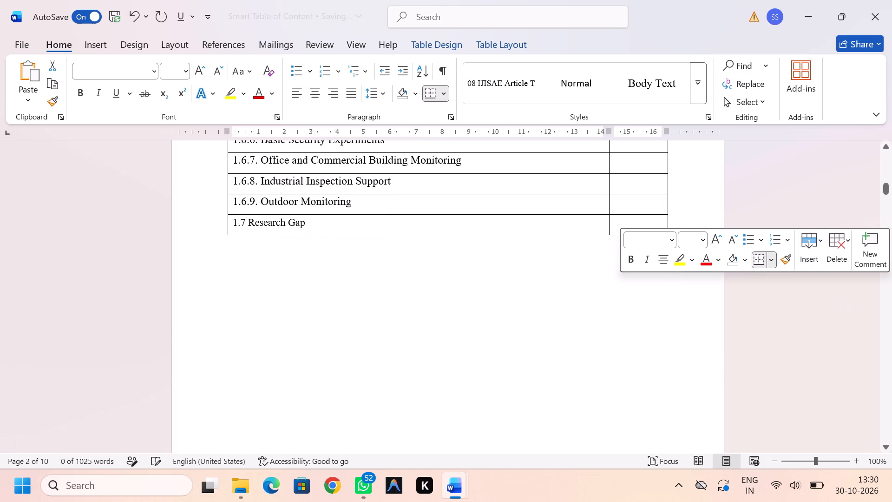
Resize the extended chapter 1 table as a whole, making it slightly wider with slightly shorter rows.
scroll(684, 333, "down", 4)
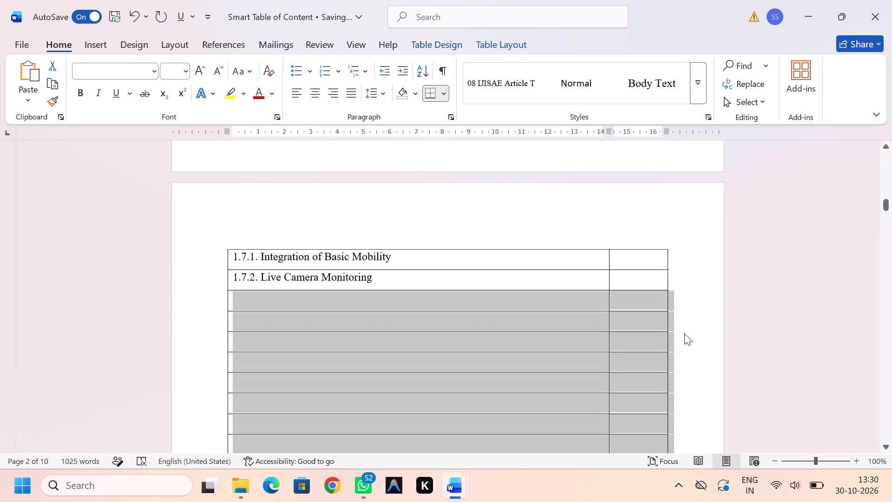
scroll(684, 333, "down", 5)
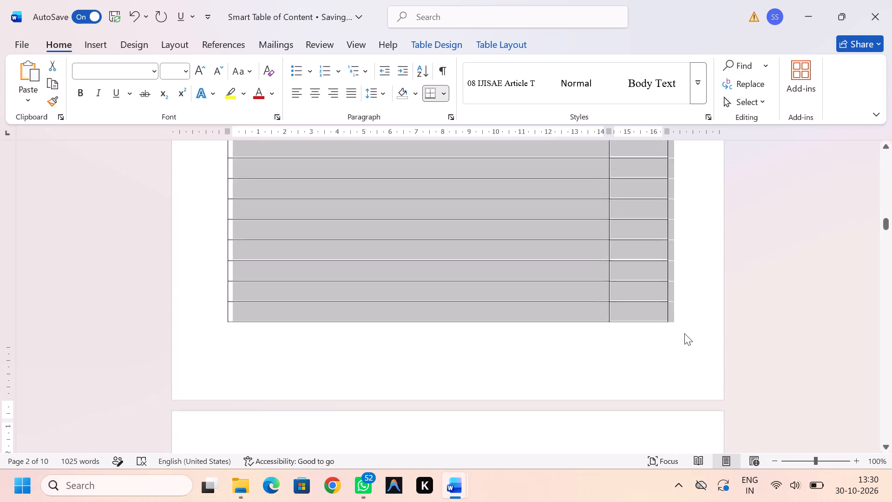
scroll(684, 333, "down", 1)
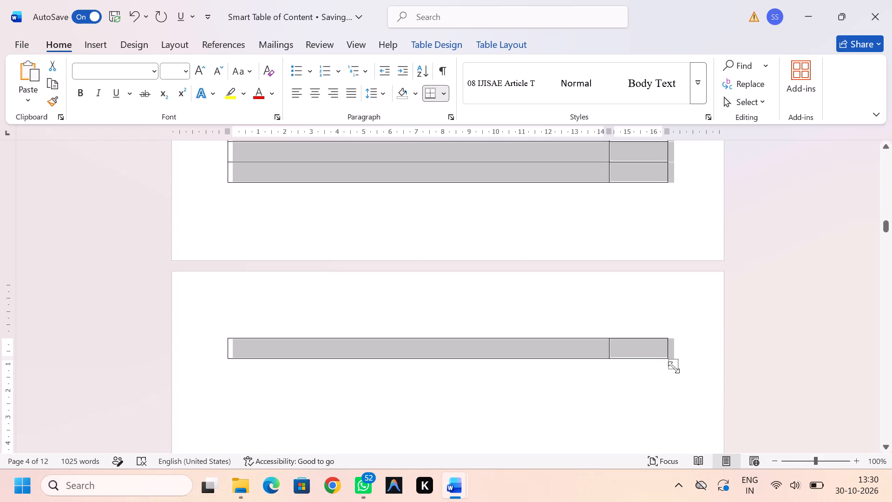
left_click_drag(678, 368, 676, 258)
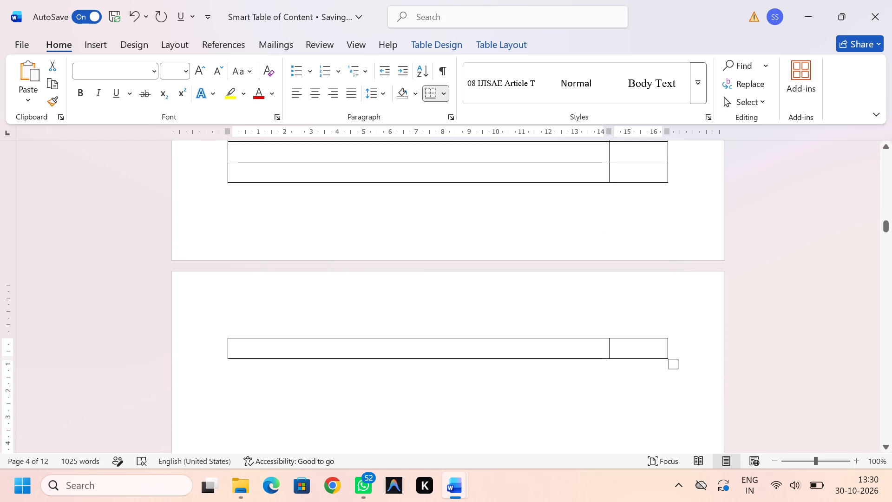
Examine how the resized chapter 1 table's entries and blank rows spread across the pages, ending with the cursor below the table.
scroll(676, 258, "down", 4)
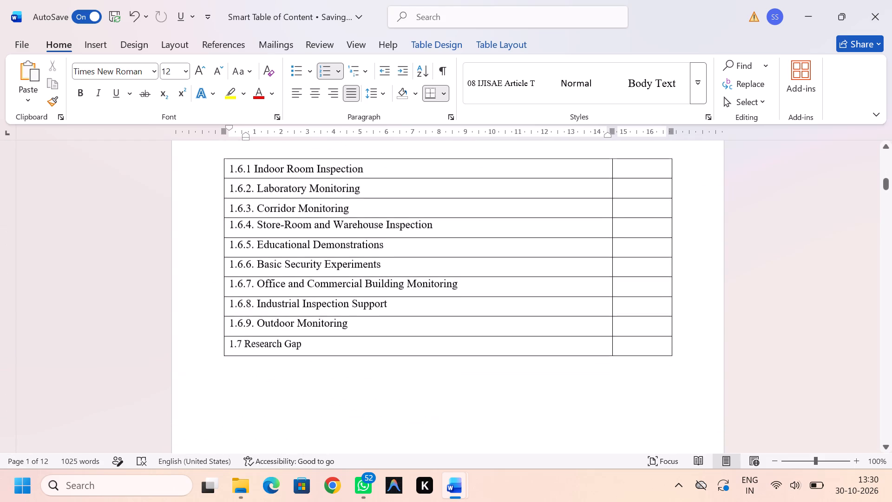
scroll(676, 258, "down", 2)
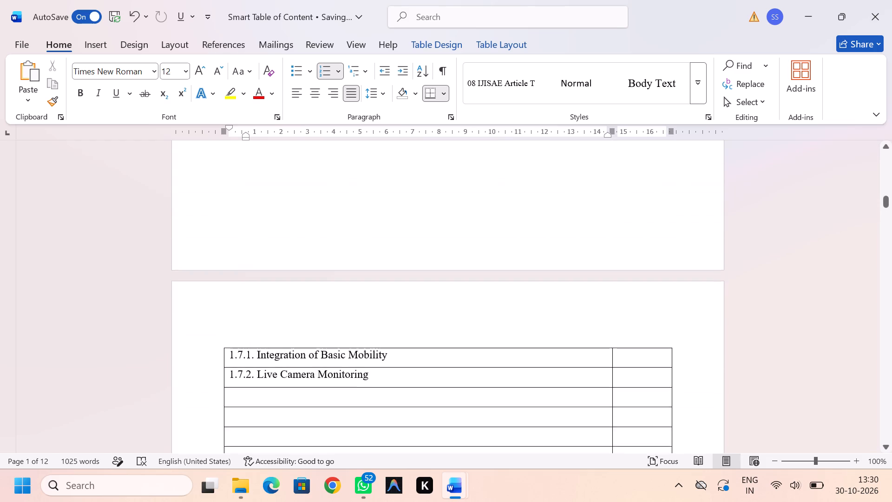
scroll(676, 258, "down", 1)
scroll(676, 258, "up", 6)
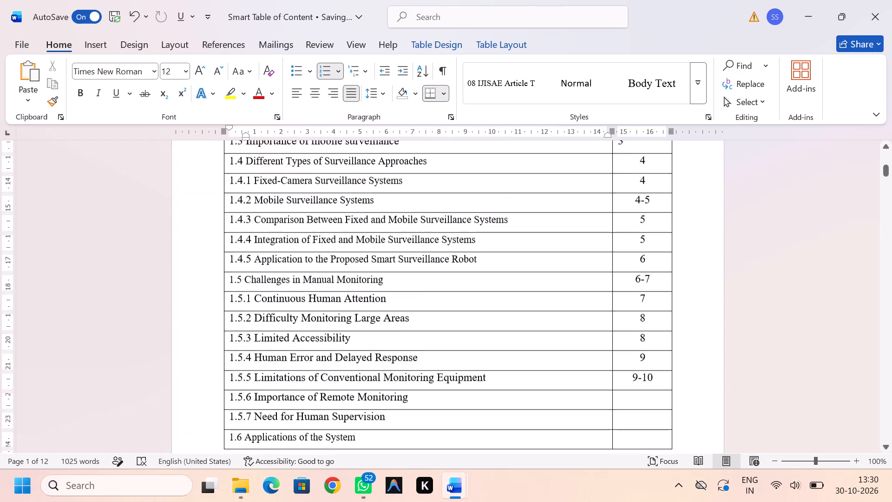
scroll(676, 258, "up", 1)
scroll(676, 258, "down", 4)
scroll(676, 258, "up", 1)
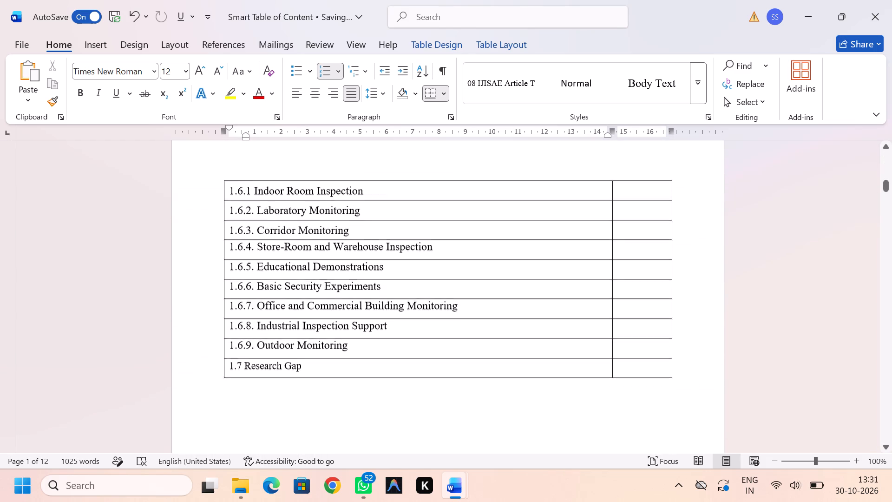
scroll(676, 258, "up", 1)
scroll(676, 258, "down", 2)
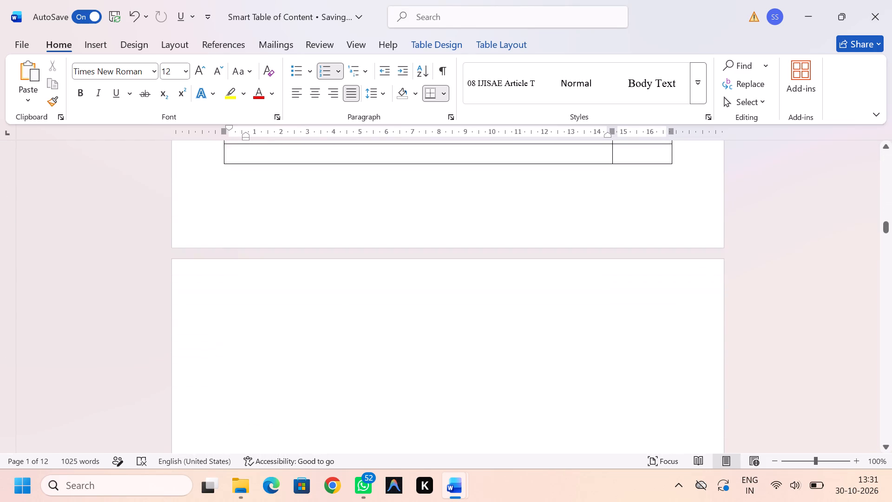
scroll(676, 258, "up", 2)
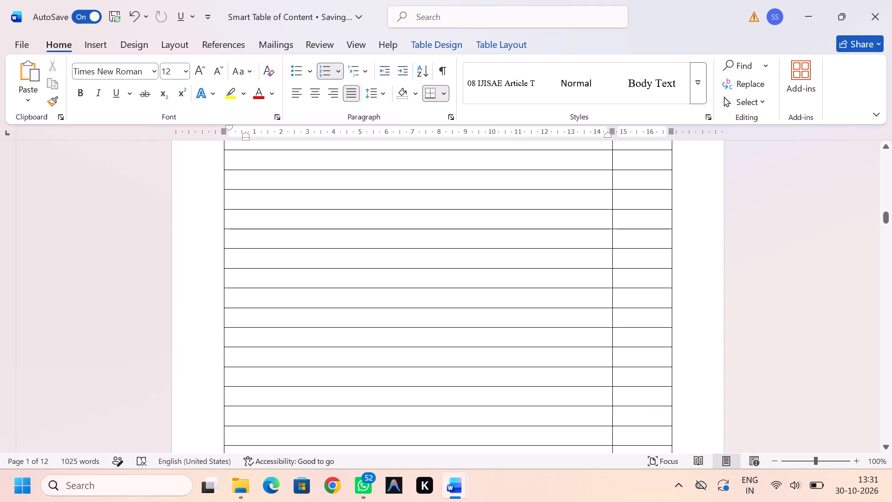
scroll(652, 328, "down", 3)
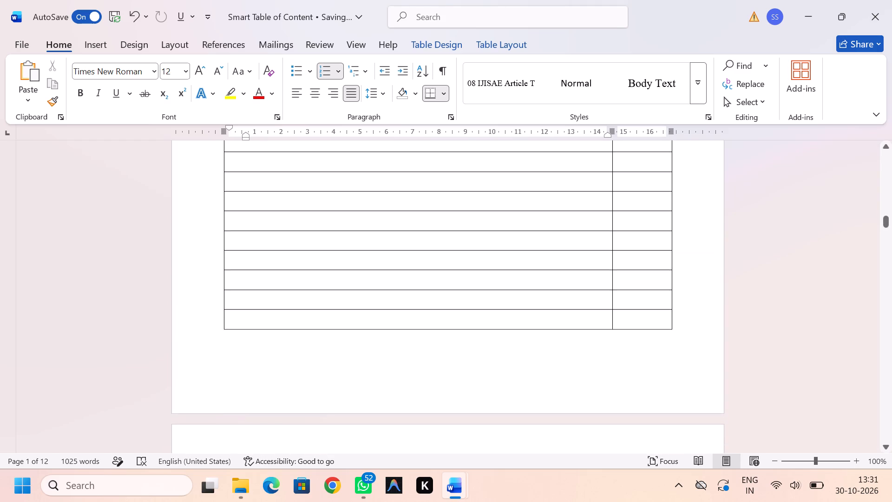
left_click(658, 334)
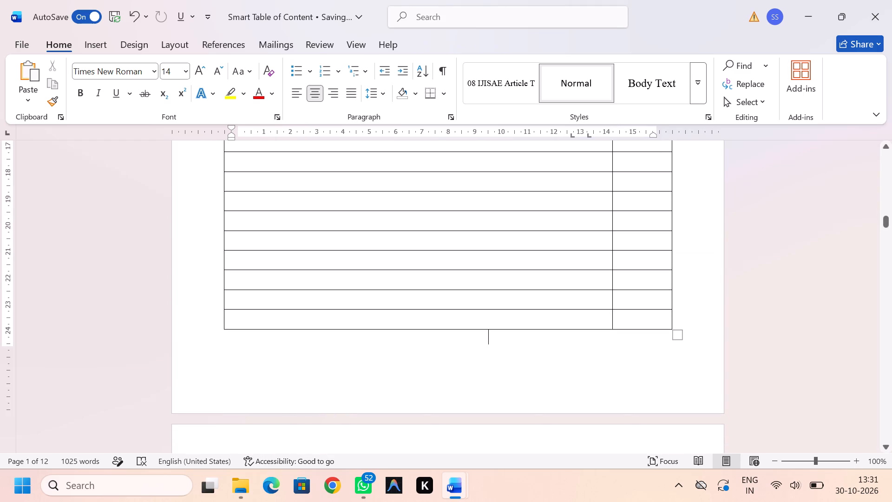
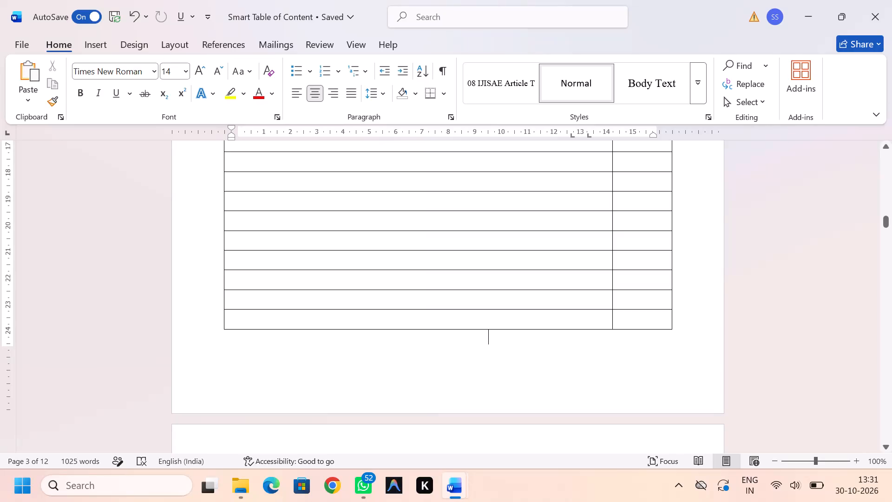
Resize the whole chapter 1 contents table from its lower corner, making it slightly wider.
left_click(651, 332)
left_click(677, 330)
left_click_drag(680, 337, 679, 262)
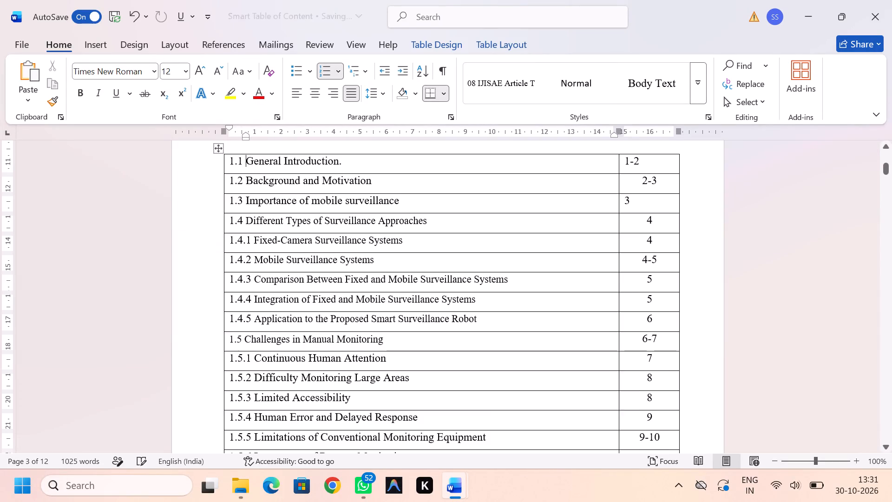
Examine how the chapter 1 table breaks across the pages, from the "1.7.1. Integration of Basic Mobility" row to the last blank row.
scroll(679, 262, "down", 5)
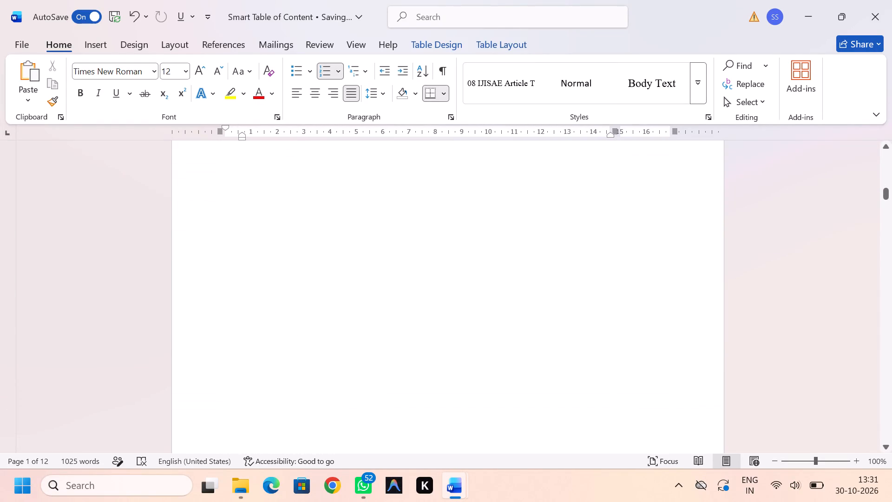
scroll(679, 262, "down", 1)
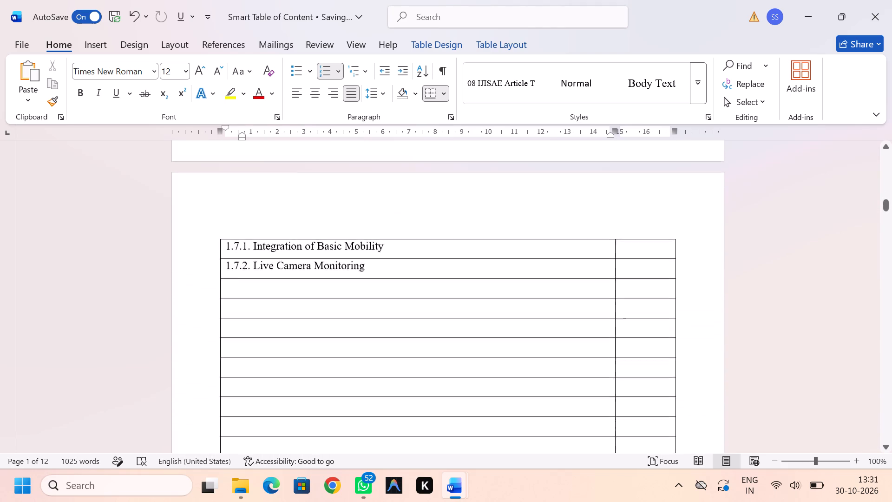
scroll(679, 262, "up", 1)
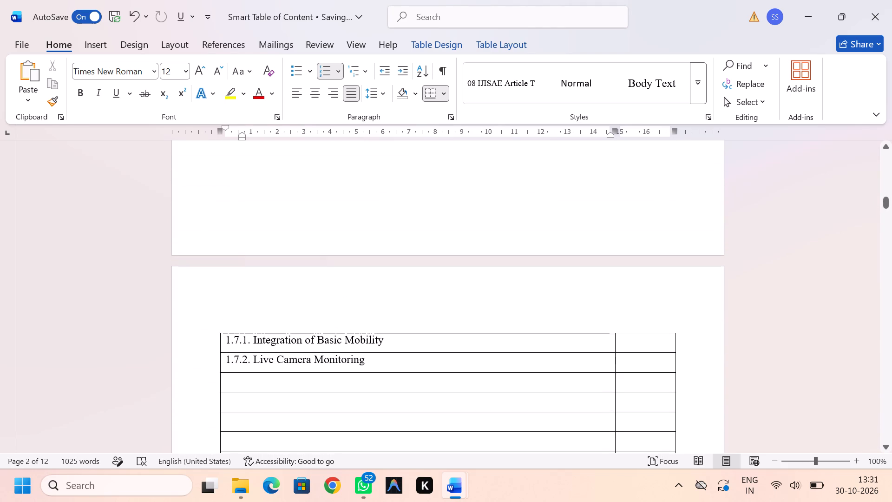
left_click(204, 325)
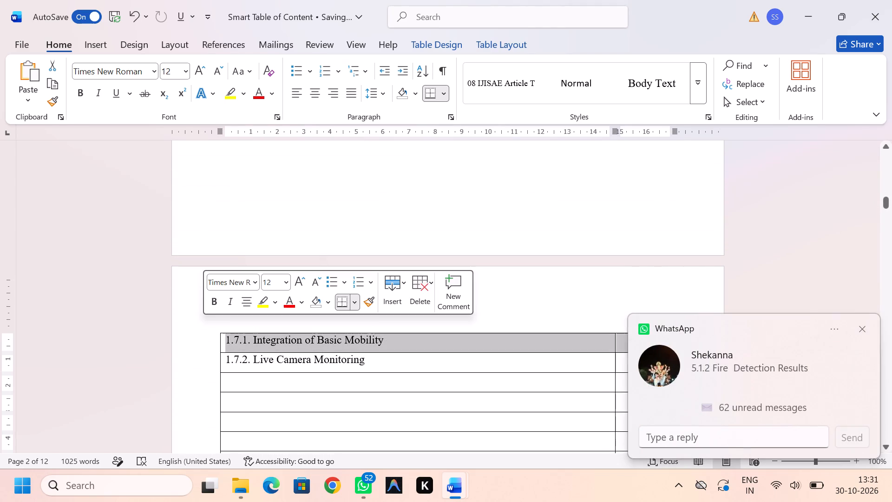
left_click(216, 347)
left_click(205, 325)
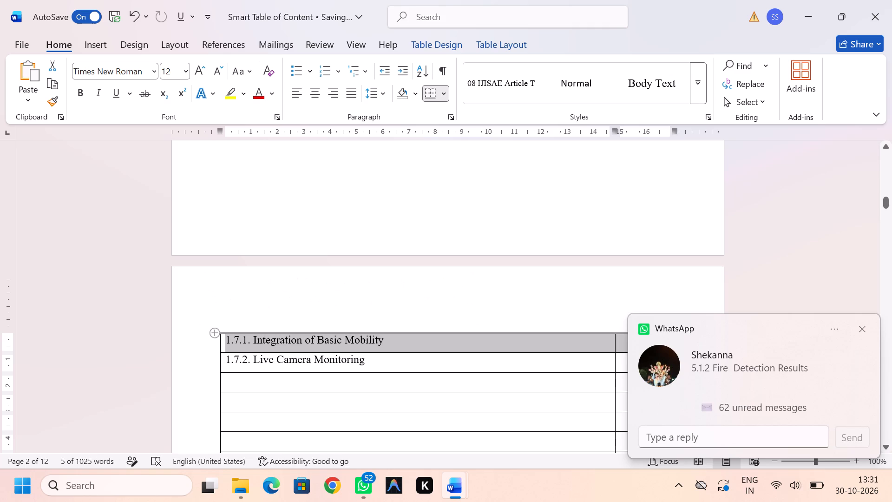
double_click(311, 382)
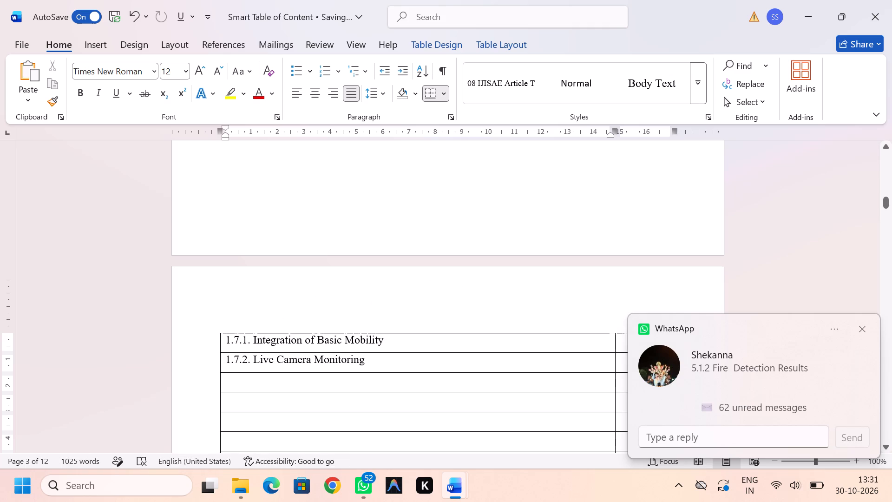
left_click_drag(210, 337, 240, 339)
scroll(240, 339, "down", 2)
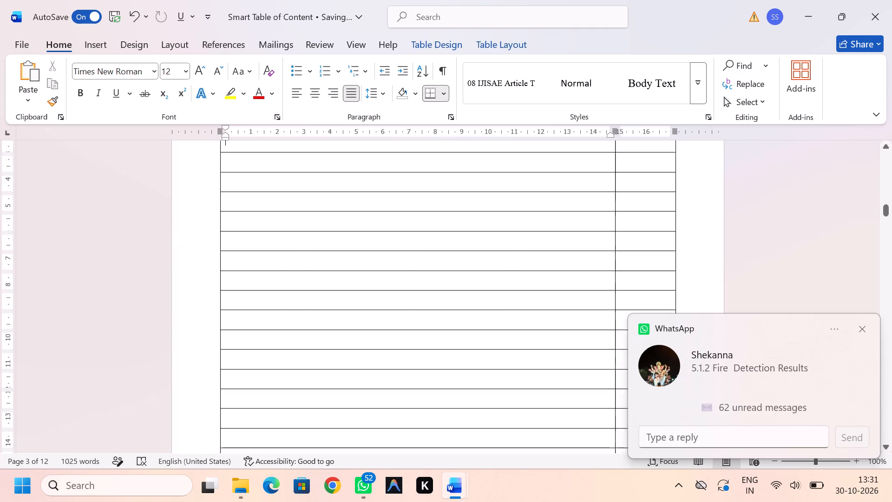
scroll(240, 339, "down", 2)
scroll(240, 339, "right", 1)
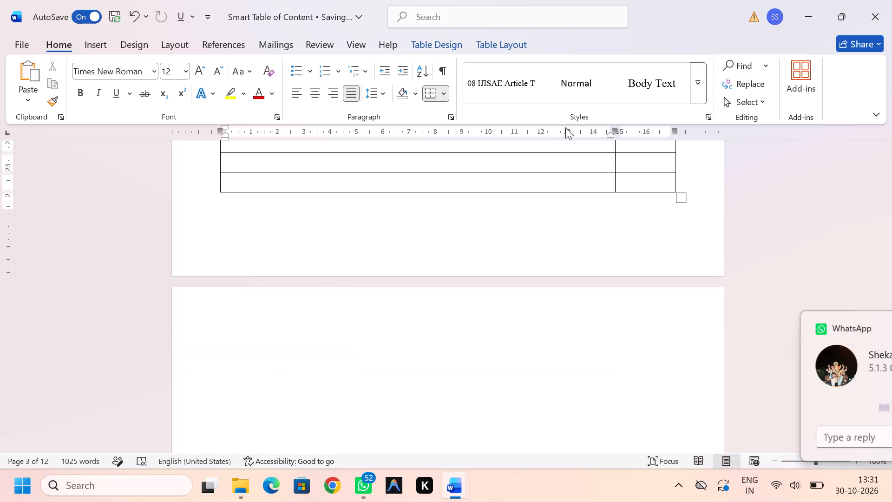
left_click(682, 197)
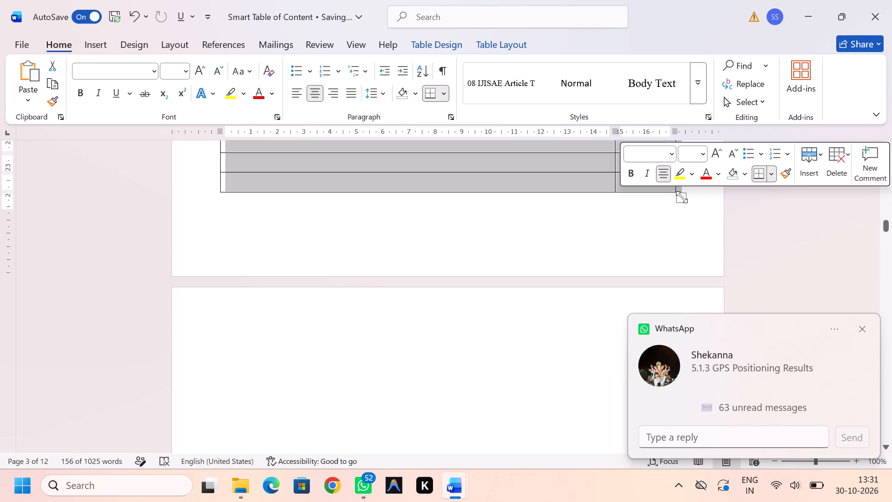
scroll(682, 197, "up", 4)
scroll(682, 197, "down", 1)
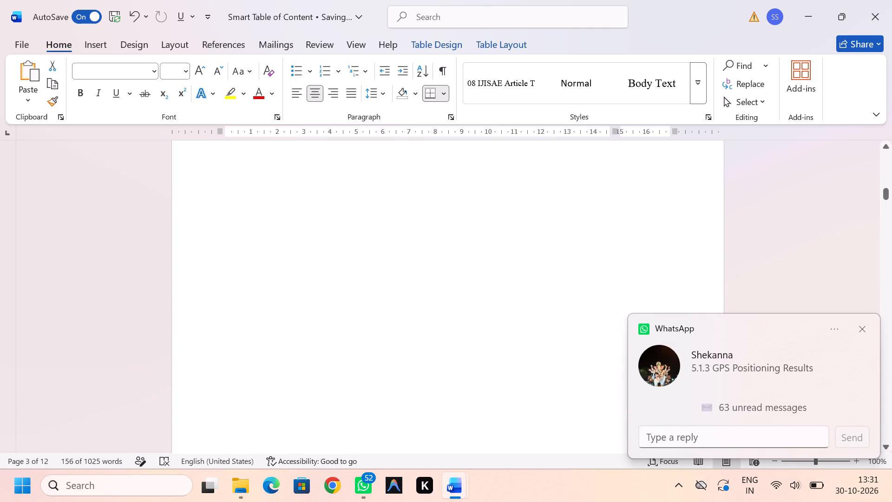
scroll(682, 197, "down", 2)
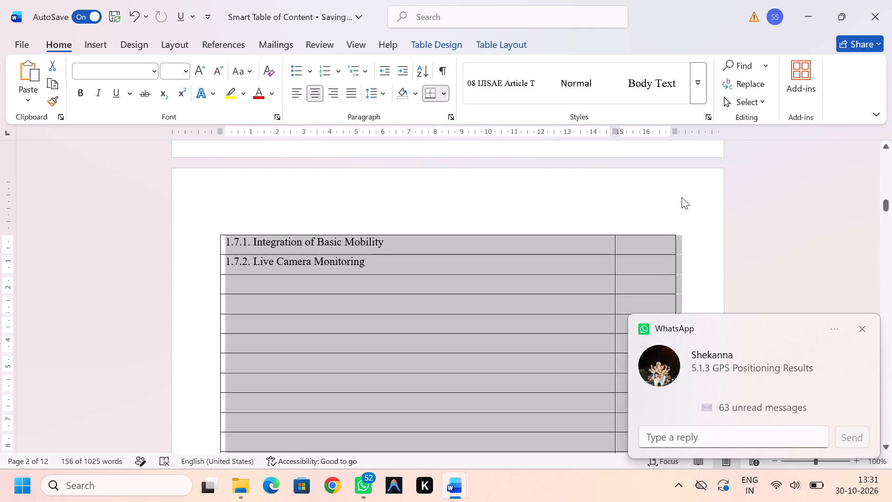
Copy the "1.7.1. Integration of Basic Mobility" and "1.7.2. Live Camera Monitoring" rows together with the run of blank rows directly below them.
left_click_drag(204, 218, 502, 388)
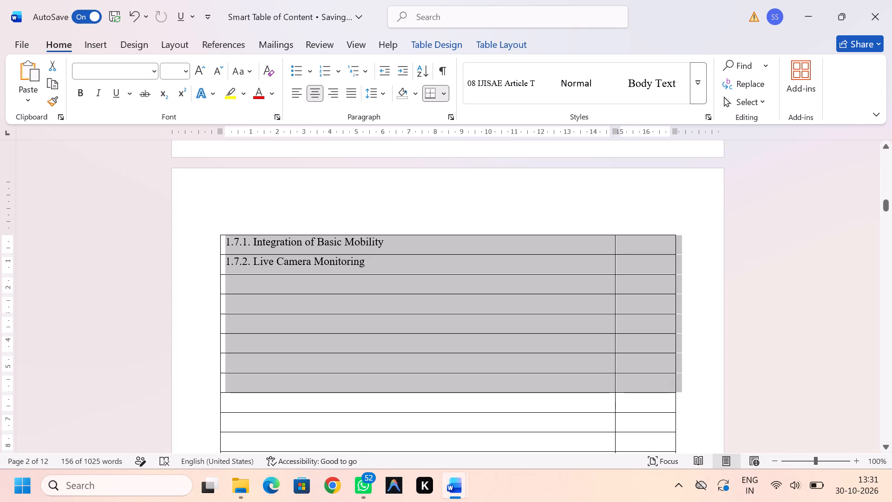
left_click_drag(502, 388, 552, 464)
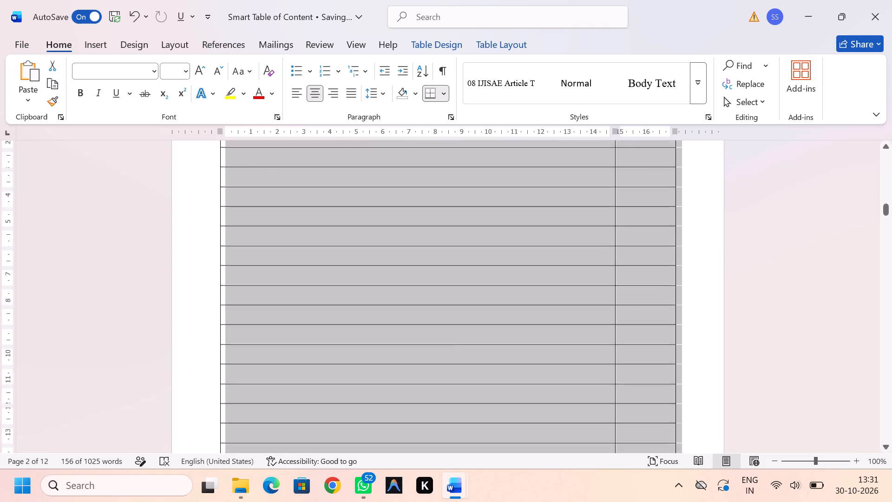
left_click_drag(552, 464, 584, 301)
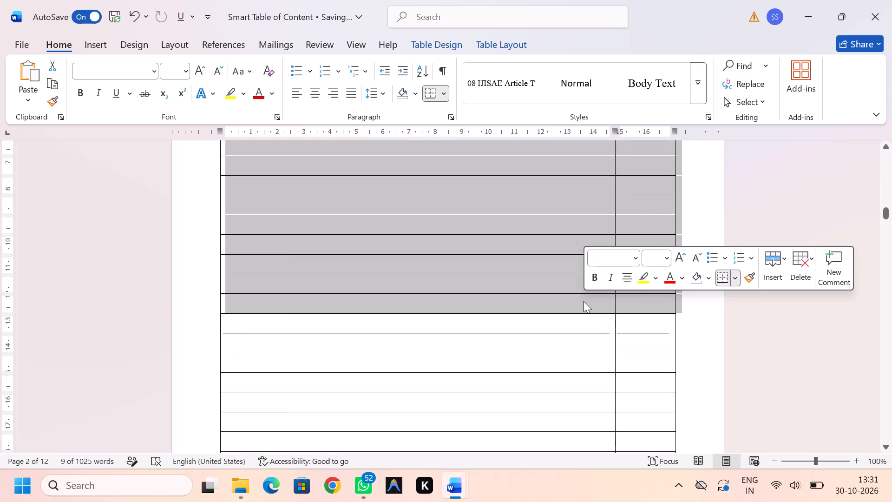
key("ctrl+c")
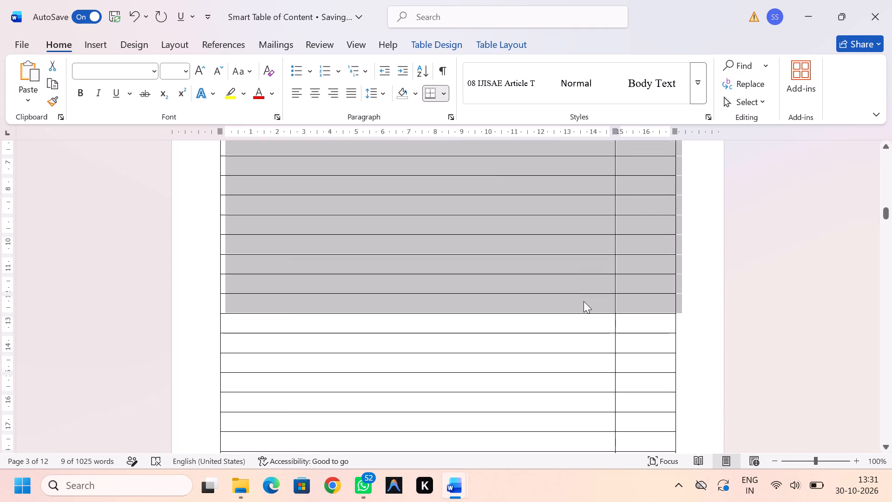
Insert five blank rows directly below the "1.7 Research Gap" row, in the empty space at the end of that page.
scroll(584, 301, "up", 4)
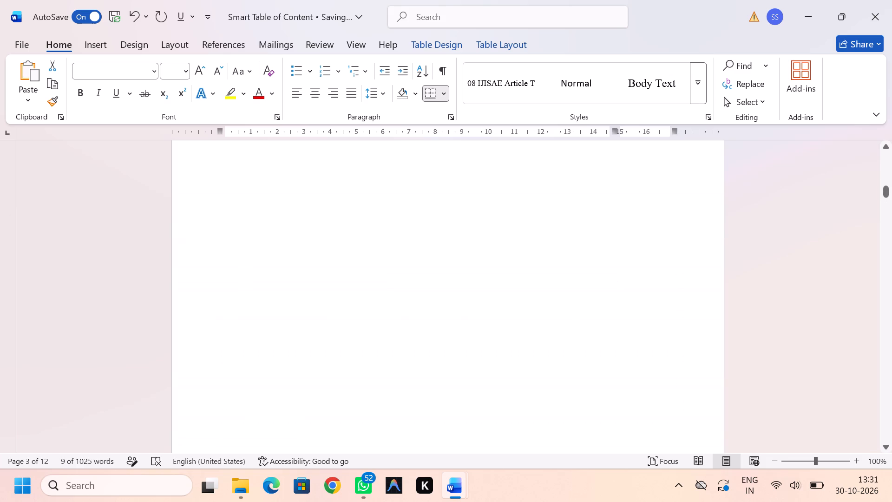
scroll(584, 301, "up", 2)
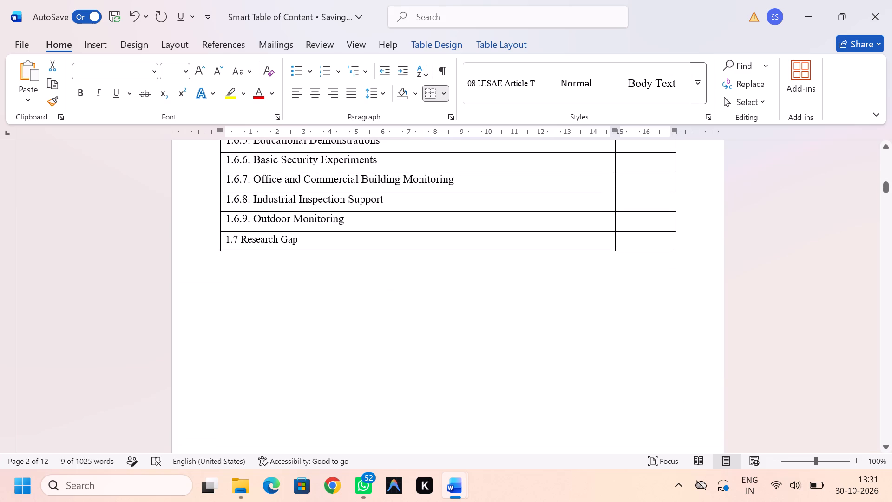
scroll(287, 279, "down", 1)
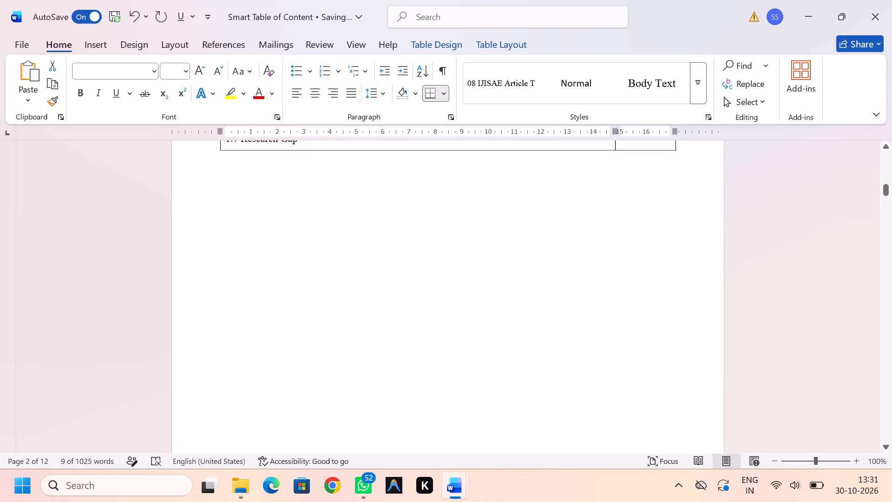
scroll(287, 279, "down", 4)
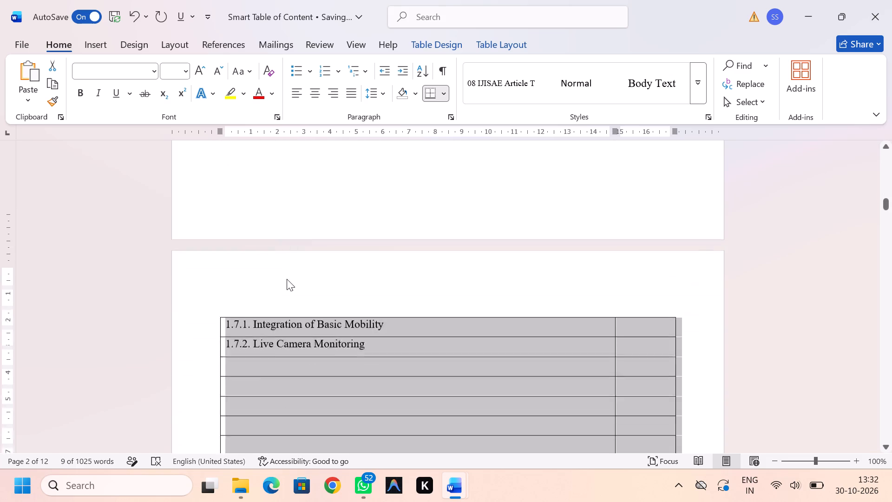
scroll(287, 279, "down", 1)
scroll(287, 279, "up", 3)
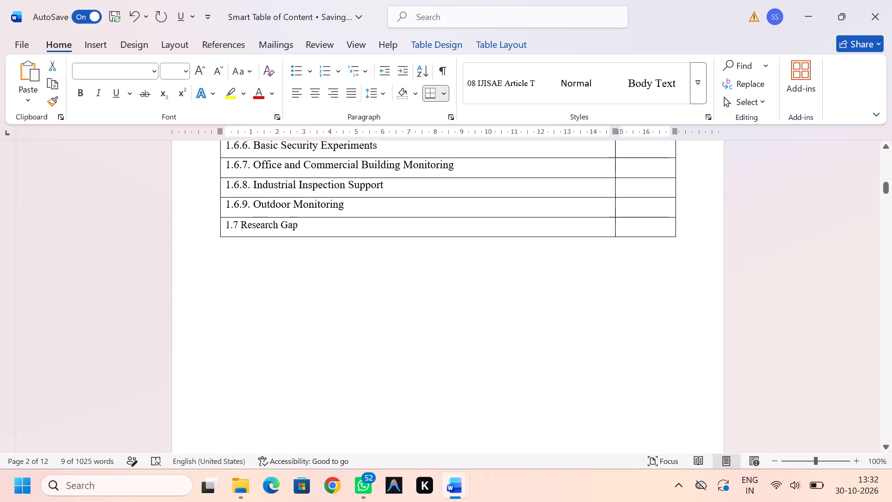
left_click(231, 255)
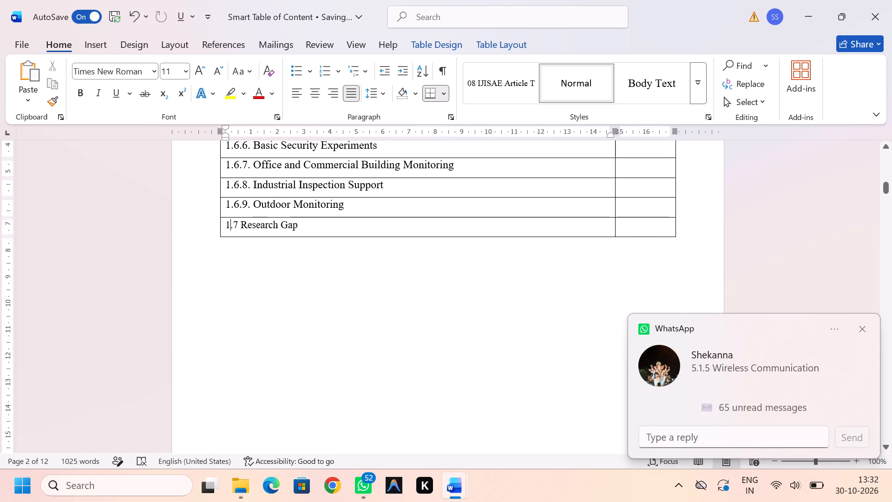
double_click(221, 255)
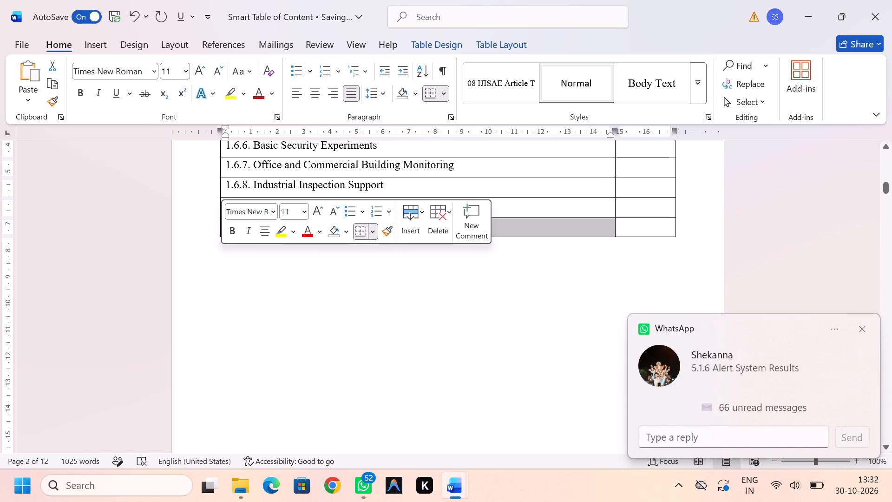
left_click(221, 255)
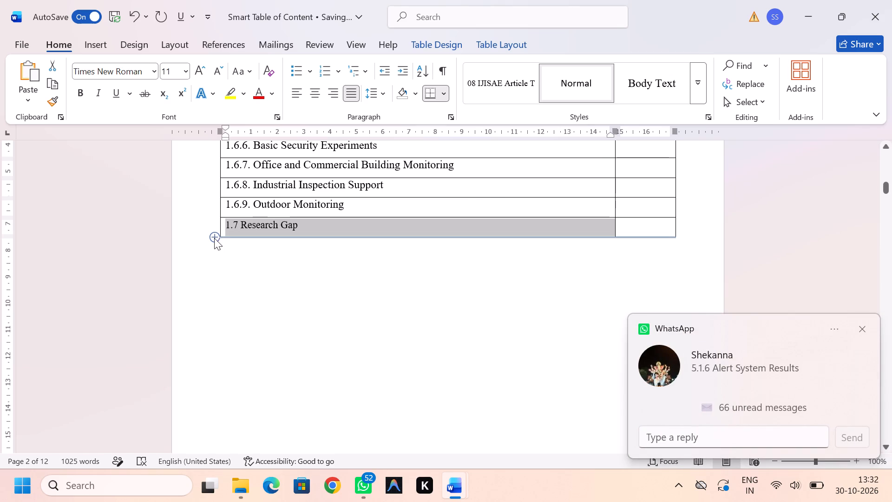
left_click(214, 238)
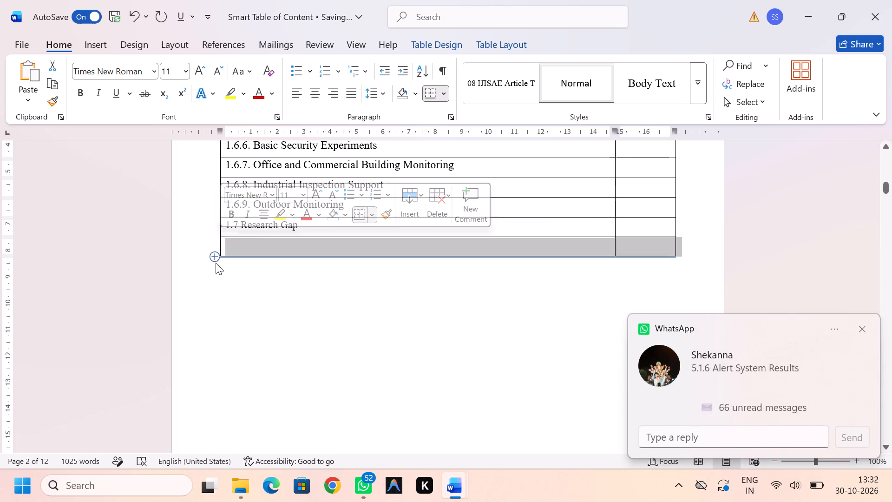
left_click(214, 256)
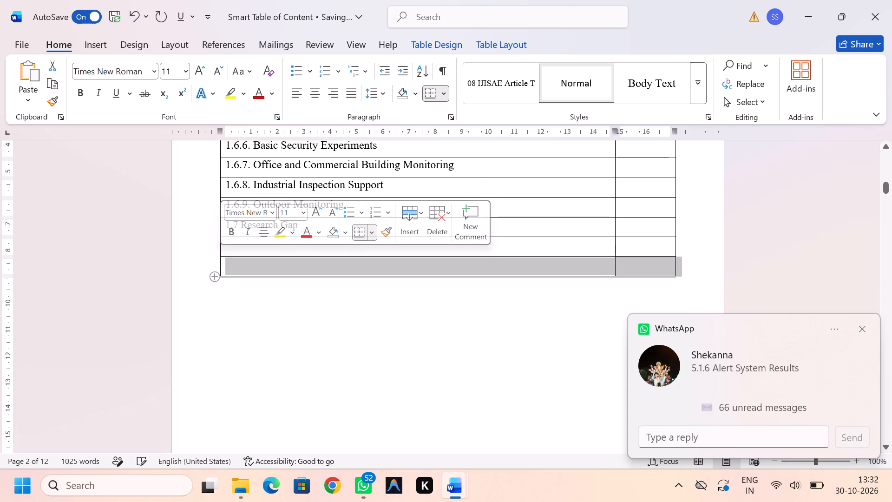
left_click(214, 275)
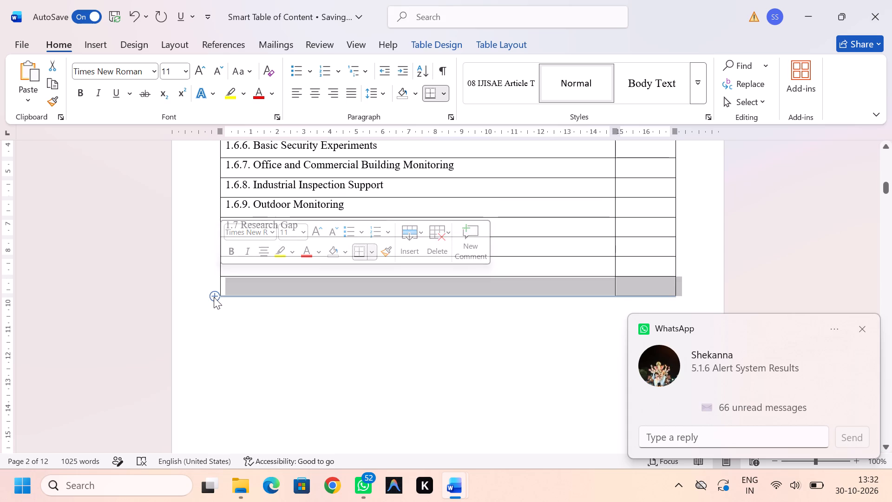
left_click(214, 297)
left_click(214, 317)
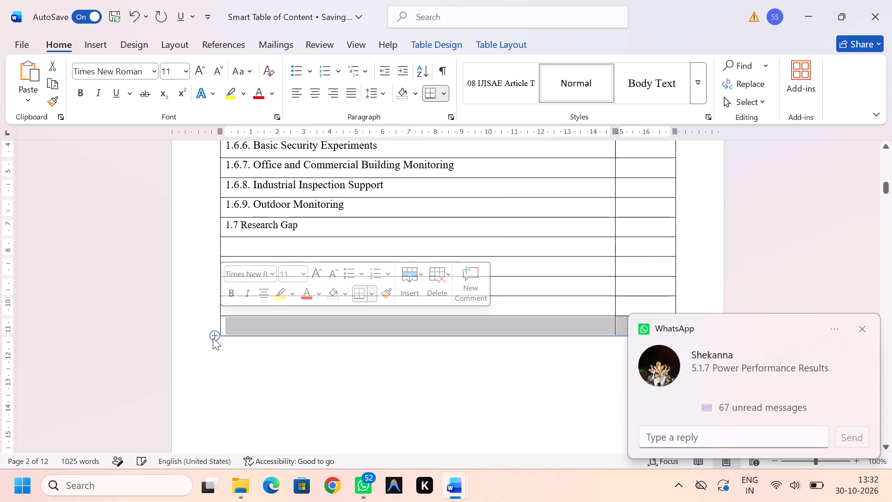
Add six blank rows at the bottom of the page 2 table, below the blank rows following "1.7 Research Gap".
left_click(213, 338)
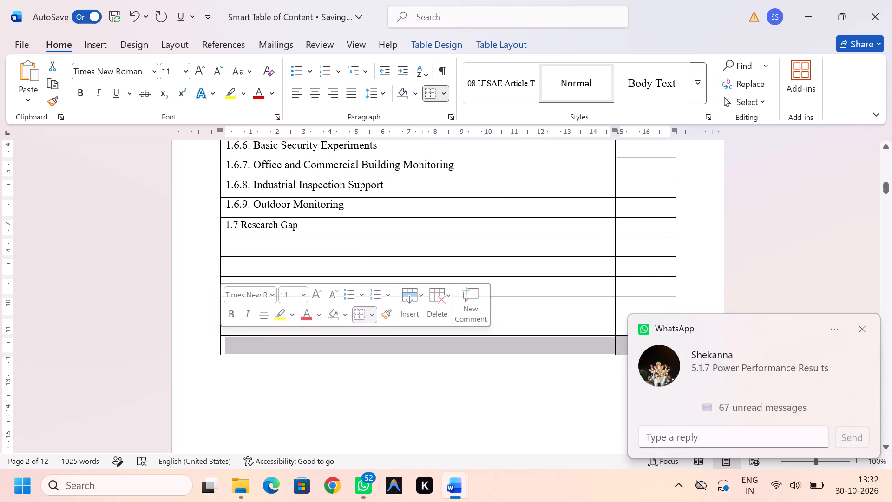
left_click(218, 357)
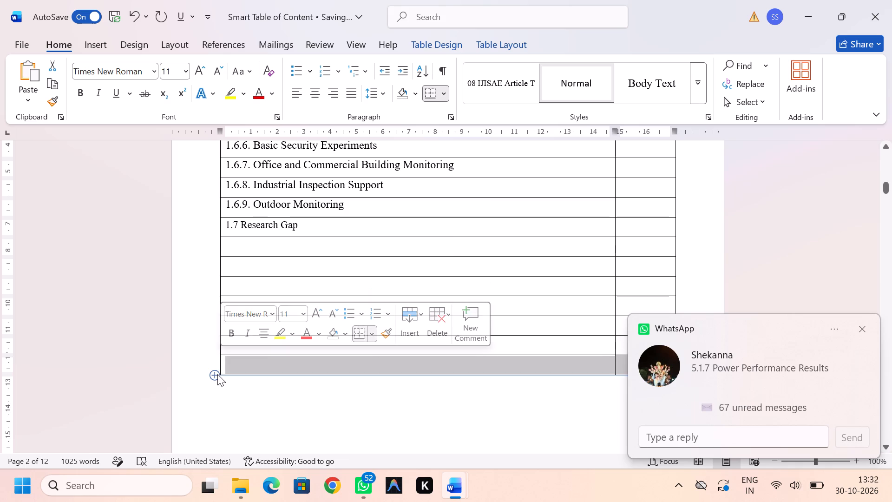
left_click(217, 374)
left_click(214, 397)
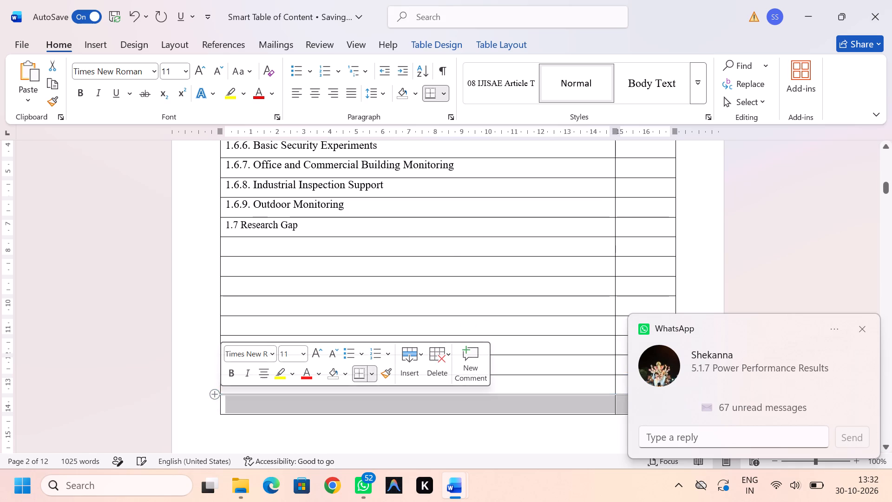
left_click(218, 414)
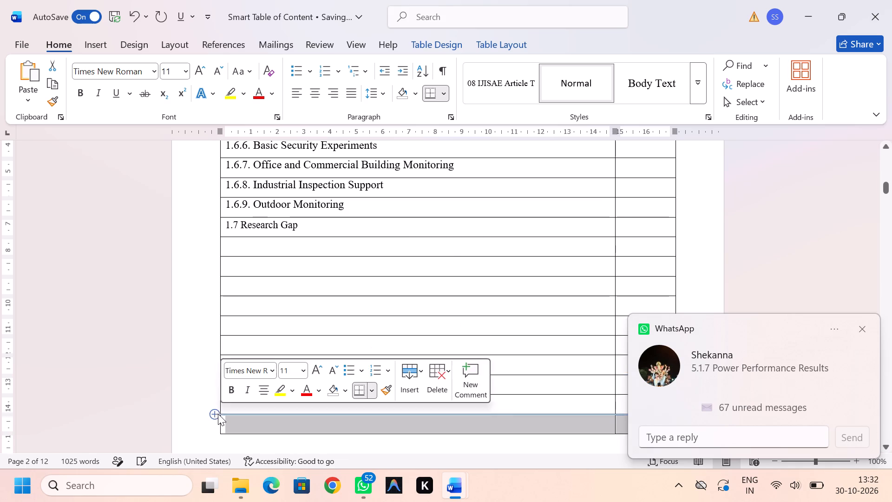
left_click(216, 430)
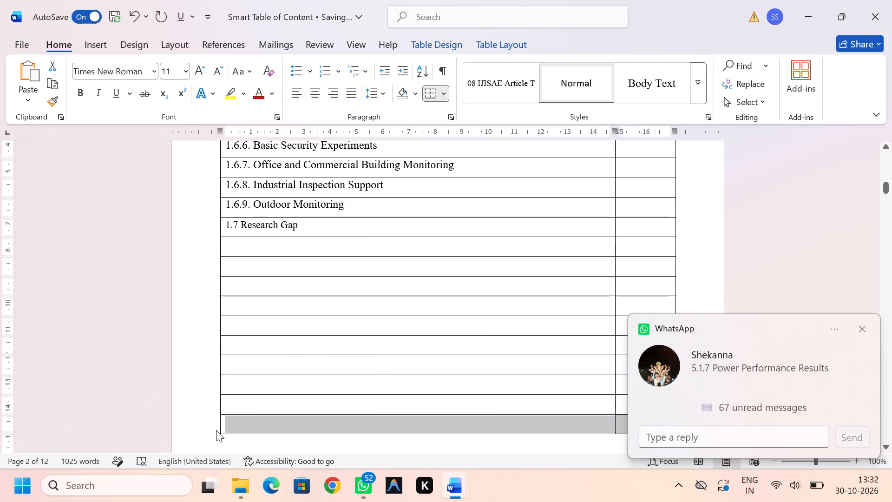
Copy the "1.7.1. Integration of Basic Mobility" and "1.7.2. Live Camera Monitoring" entries from page 3 into the blank rows below "1.7 Research Gap".
scroll(216, 430, "down", 1)
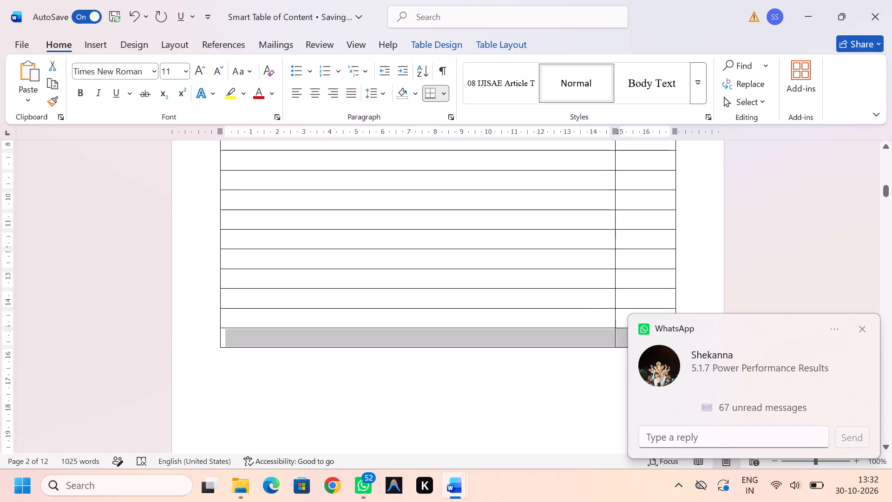
scroll(262, 364, "right", 1)
scroll(265, 362, "down", 3)
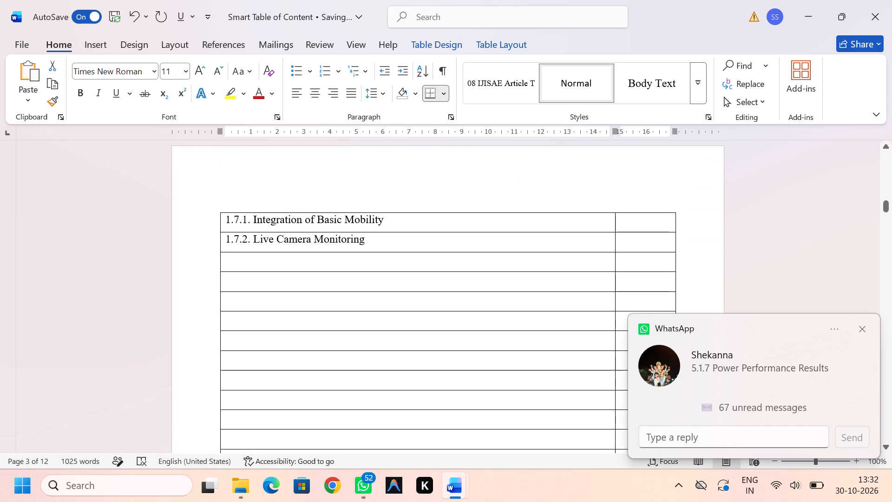
left_click_drag(391, 224, 252, 251)
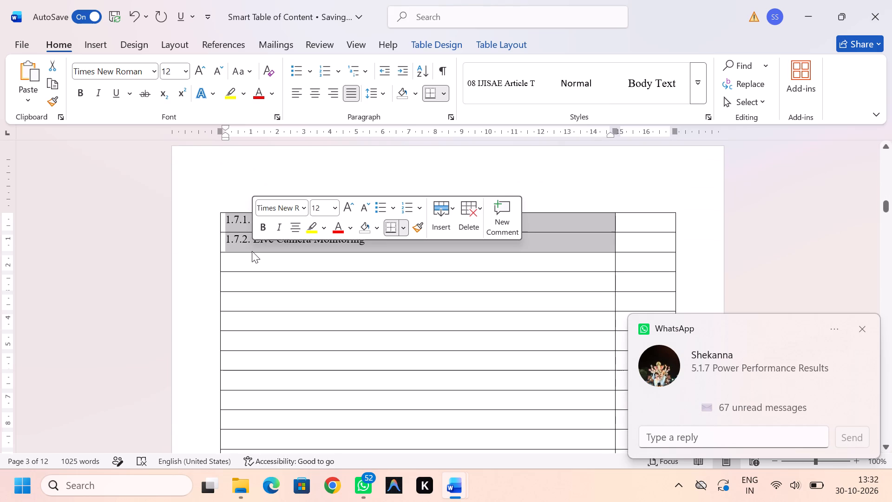
key("ctrl+c")
scroll(252, 251, "up", 2)
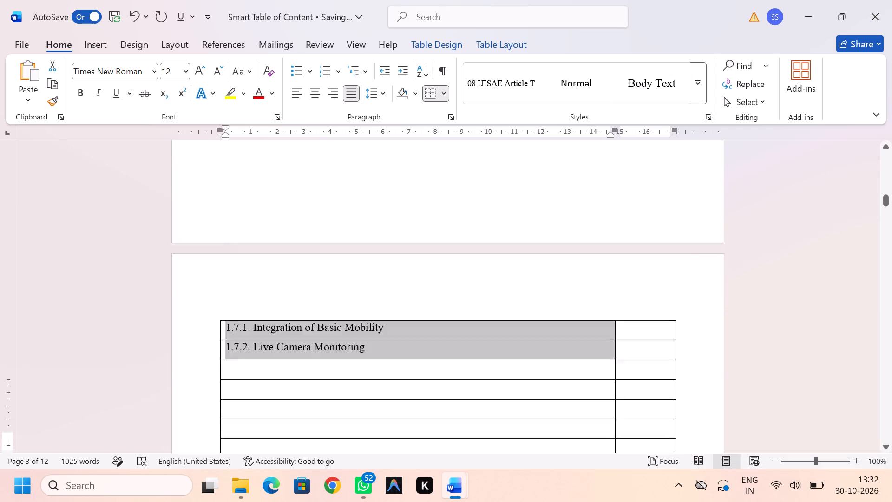
scroll(252, 251, "up", 3)
left_click(266, 201)
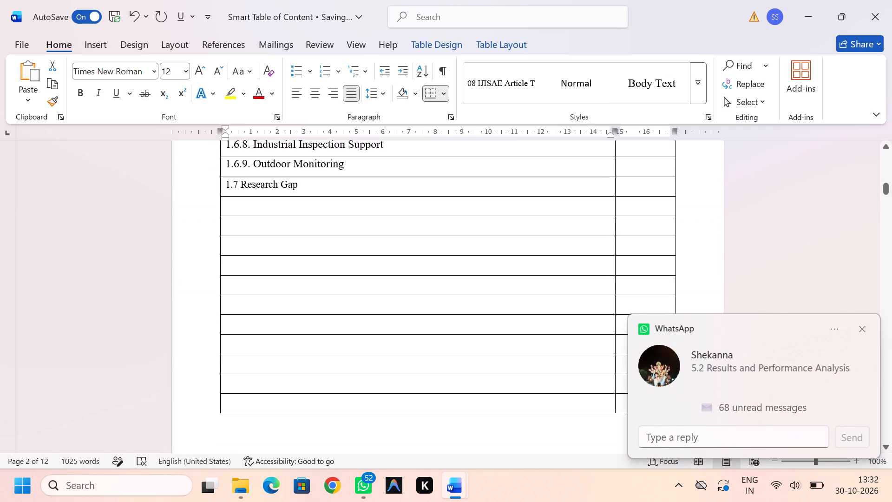
key("ctrl+v")
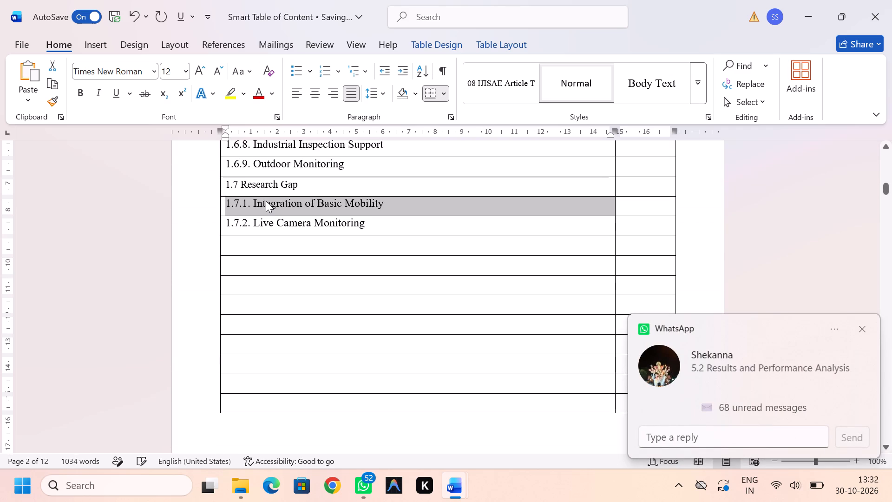
left_click(198, 241)
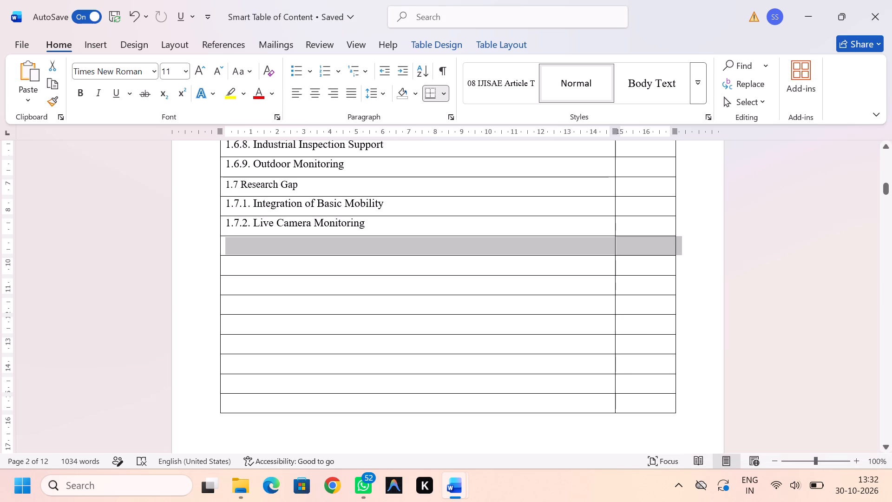
Switch to the "last report" document and copy the heading "1.7.3. Proximity Sensing and Obstacle Detection".
left_click(454, 482)
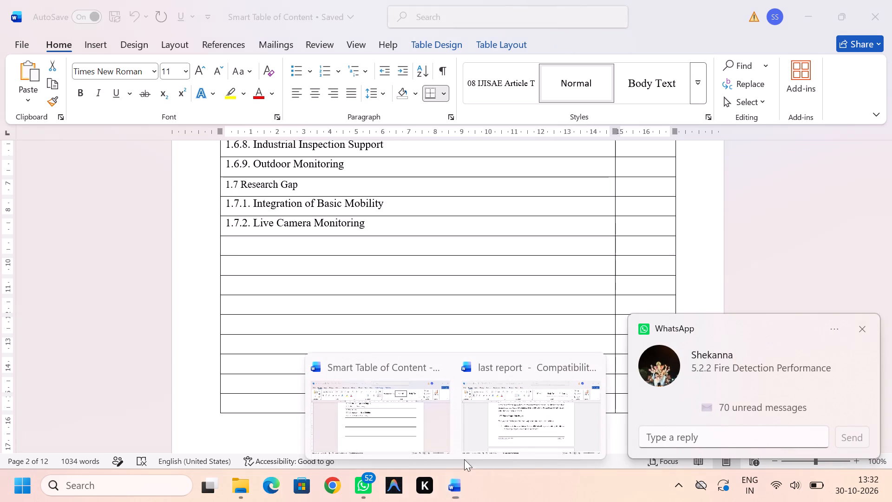
left_click(501, 403)
scroll(501, 403, "down", 1)
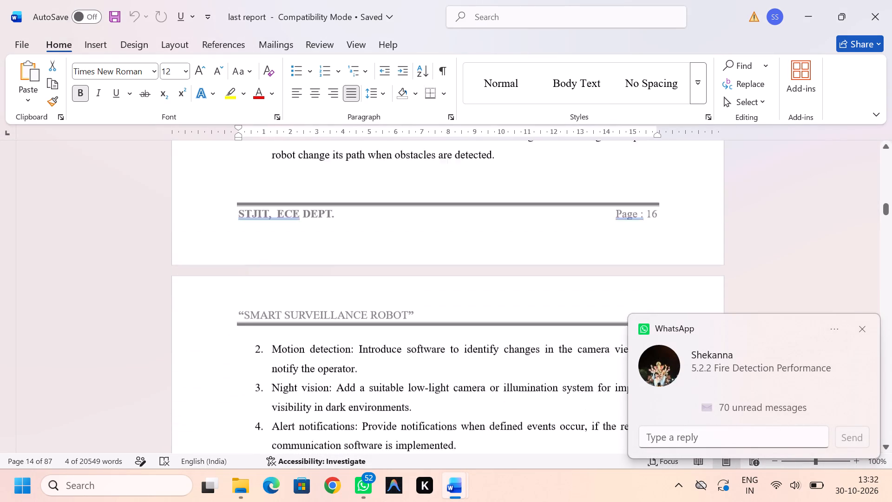
scroll(501, 403, "down", 1)
scroll(501, 403, "up", 4)
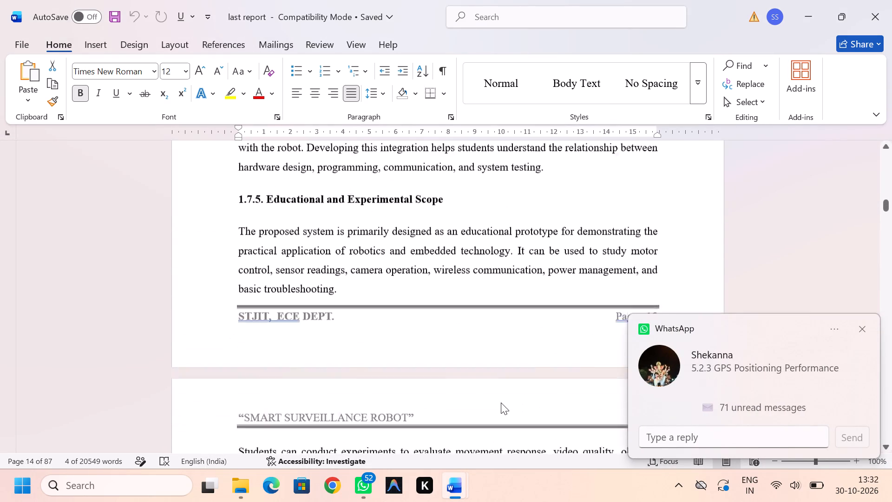
scroll(501, 403, "up", 4)
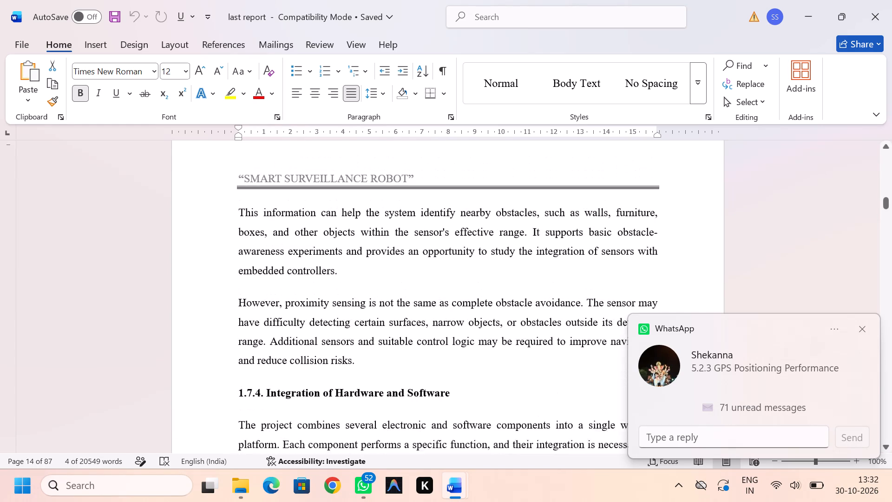
scroll(501, 403, "up", 3)
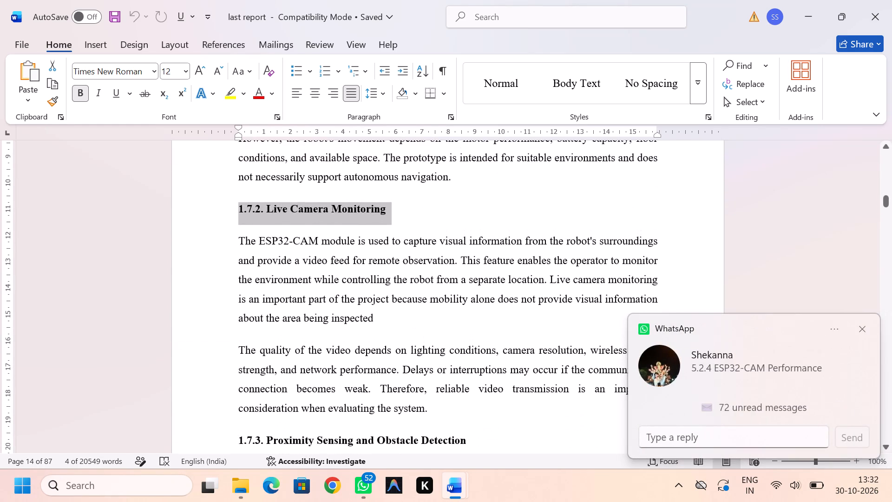
scroll(501, 403, "down", 1)
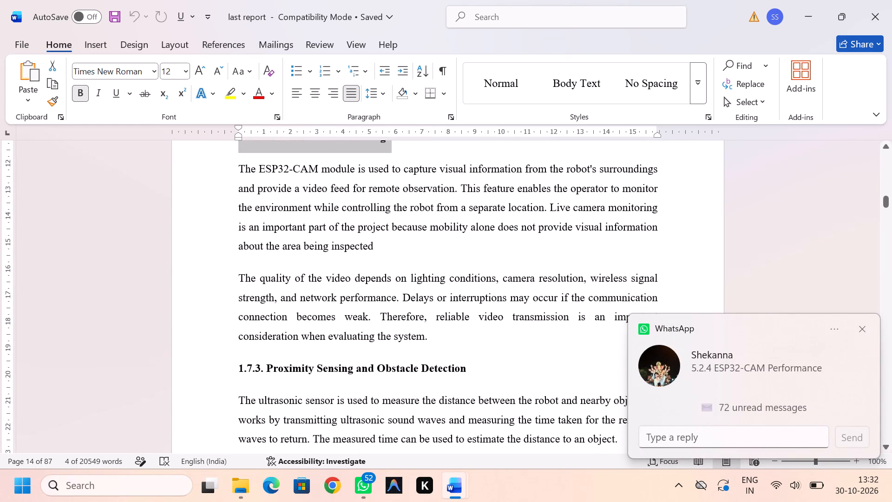
left_click_drag(467, 372, 226, 384)
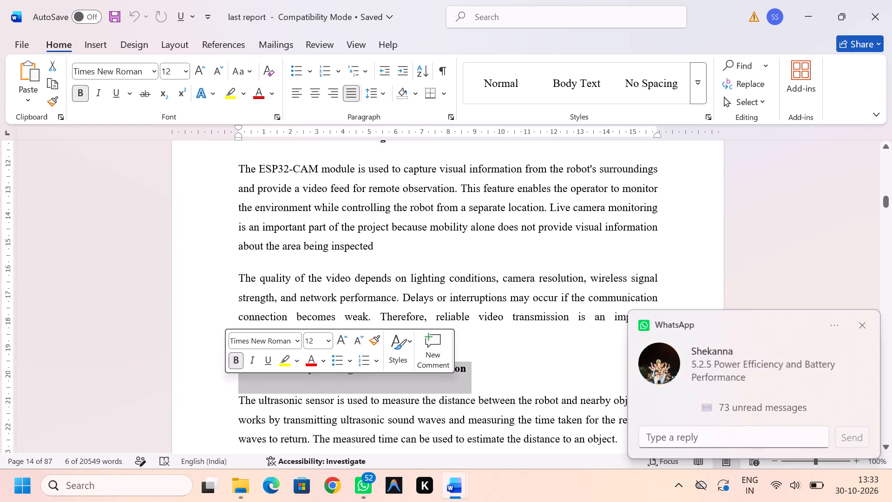
key("ctrl+c")
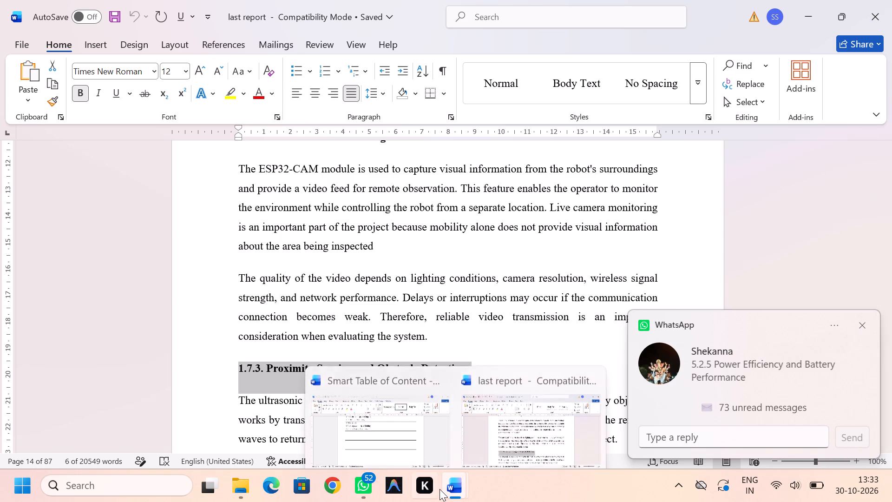
Switch back to the "Smart Table of Content" document.
left_click(439, 489)
left_click(449, 491)
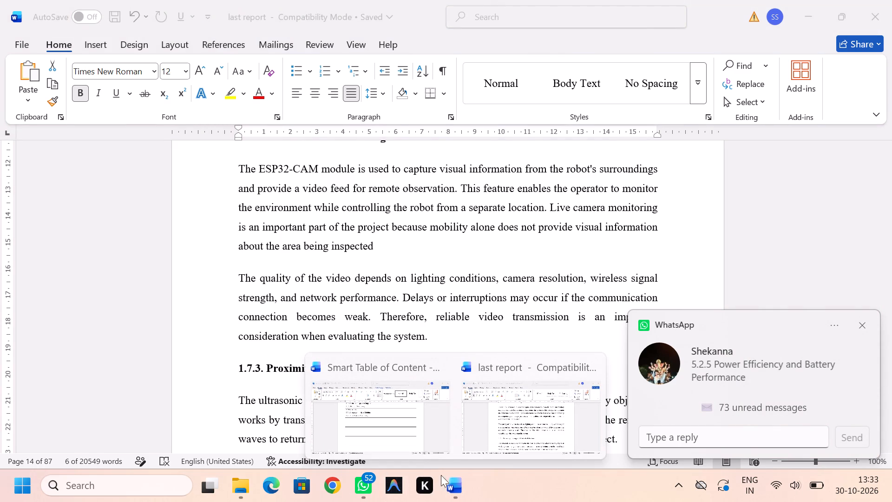
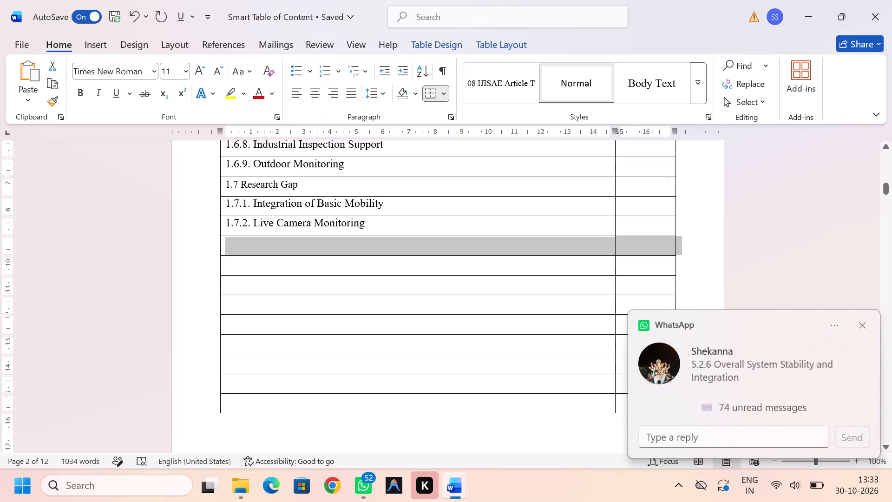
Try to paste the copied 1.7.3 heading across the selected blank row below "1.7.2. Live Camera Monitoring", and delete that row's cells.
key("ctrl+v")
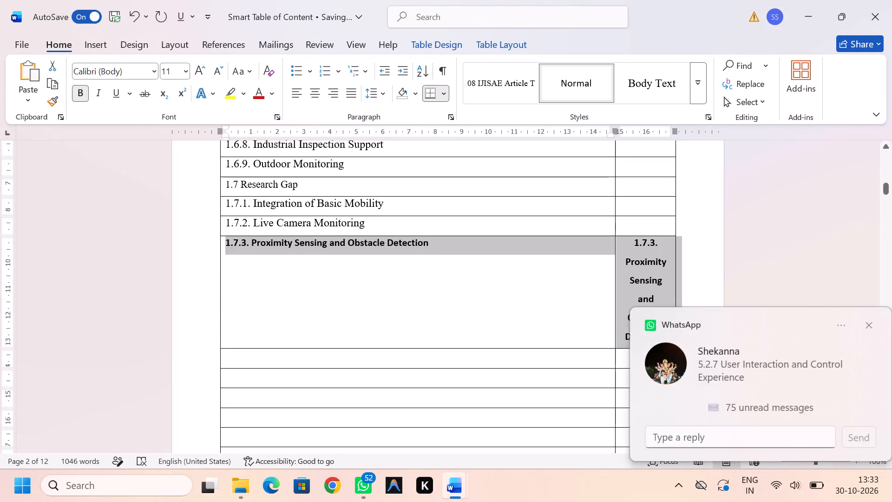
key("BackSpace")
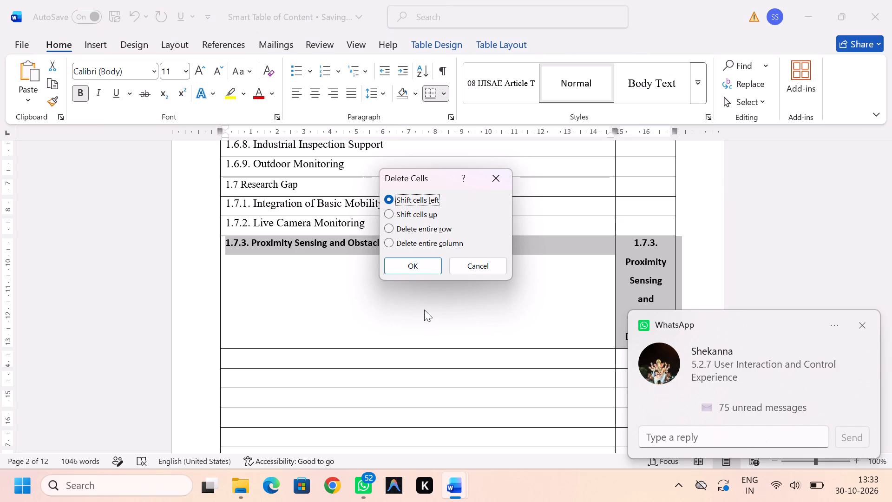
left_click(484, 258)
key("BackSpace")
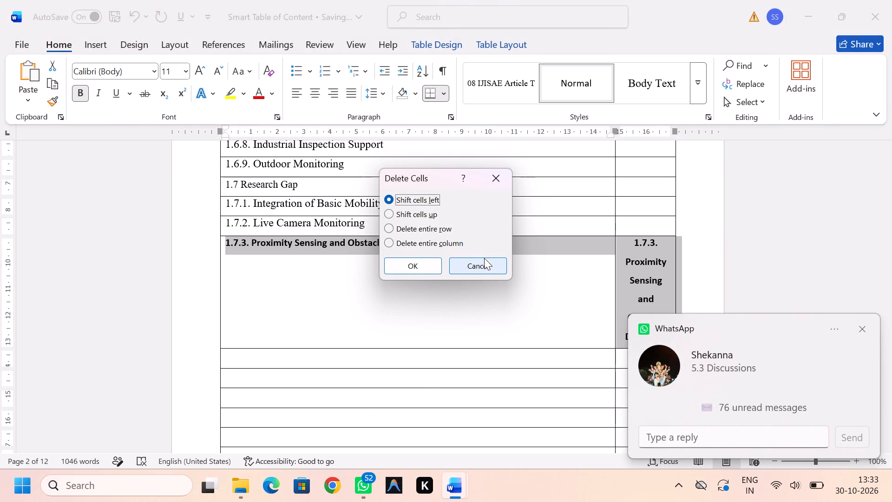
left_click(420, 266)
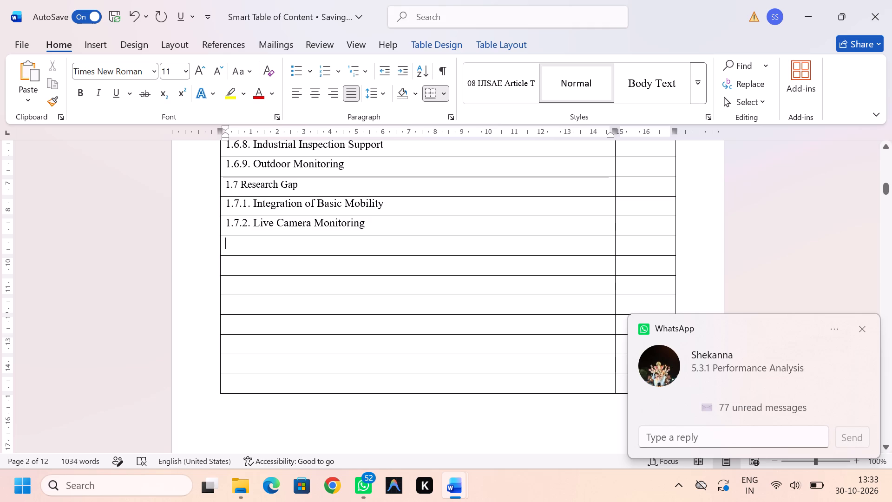
Paste "1.7.3. Proximity Sensing and Obstacle Detection" into the blank row below "1.7.2. Live Camera Monitoring", without a trailing empty line.
key("ctrl+v")
key("BackSpace")
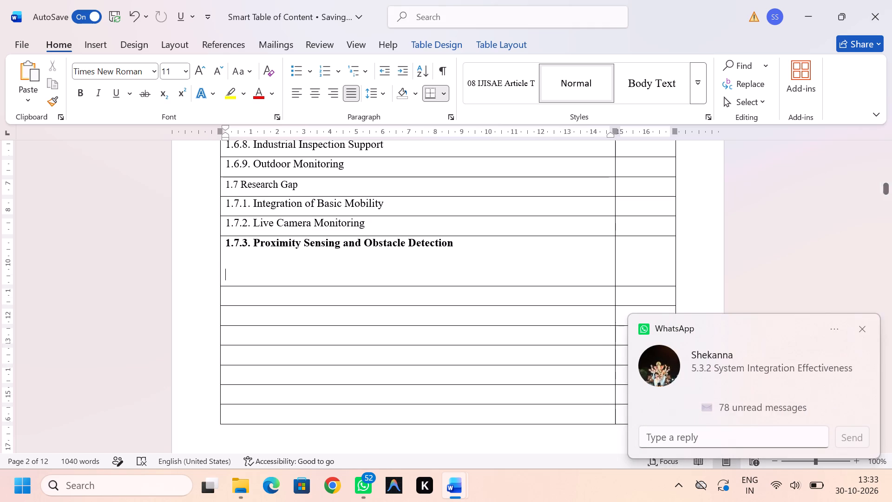
Copy the heading "1.7.4. Integration of Hardware and Software" from the "last report" document into the blank row below 1.7.3, without a trailing line.
left_click(308, 272)
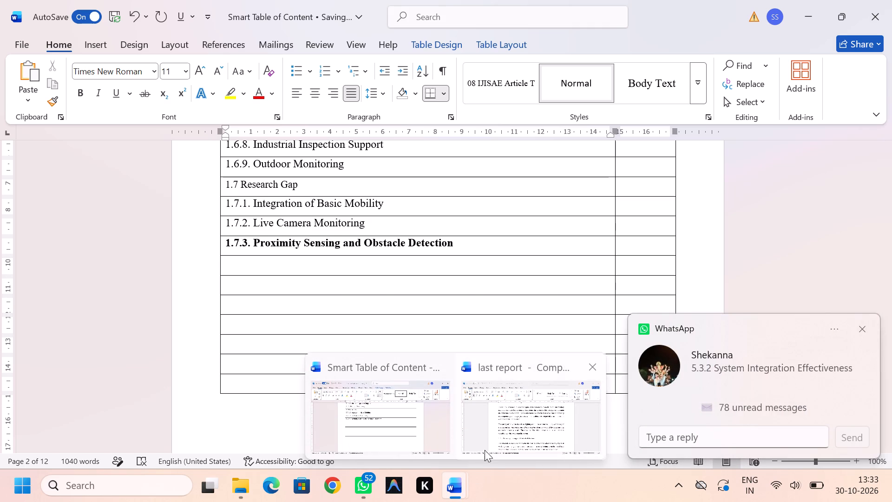
left_click(485, 441)
scroll(485, 441, "down", 3)
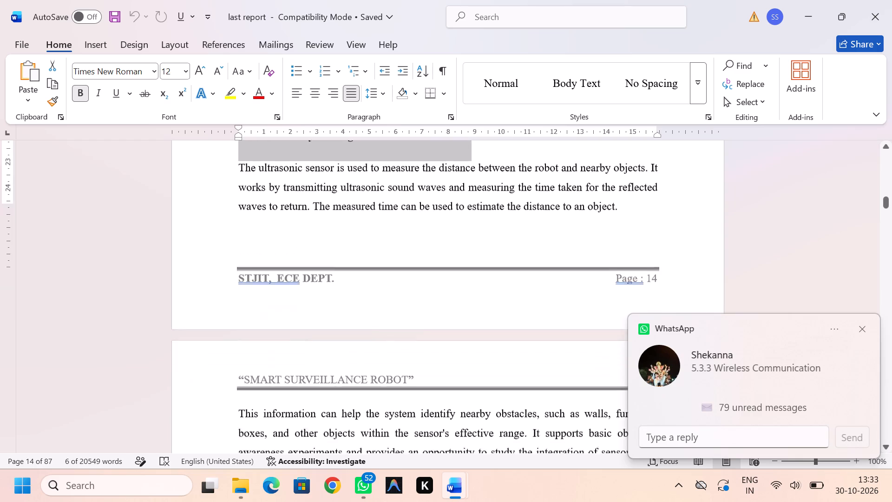
scroll(485, 441, "down", 2)
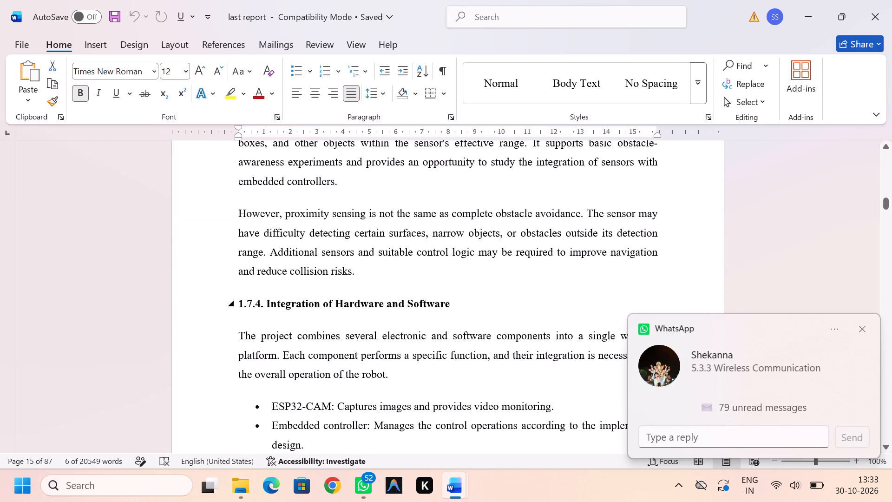
left_click_drag(453, 304, 270, 316)
scroll(453, 304, "left", 1)
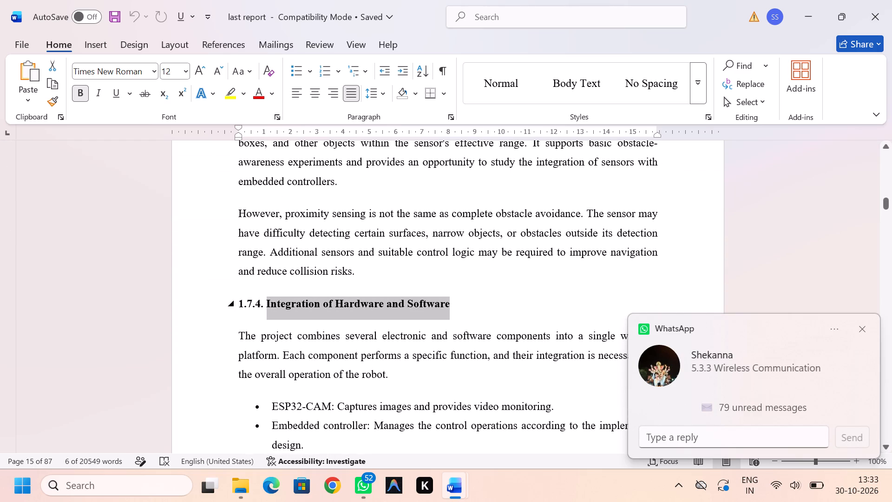
left_click_drag(270, 316, 233, 310)
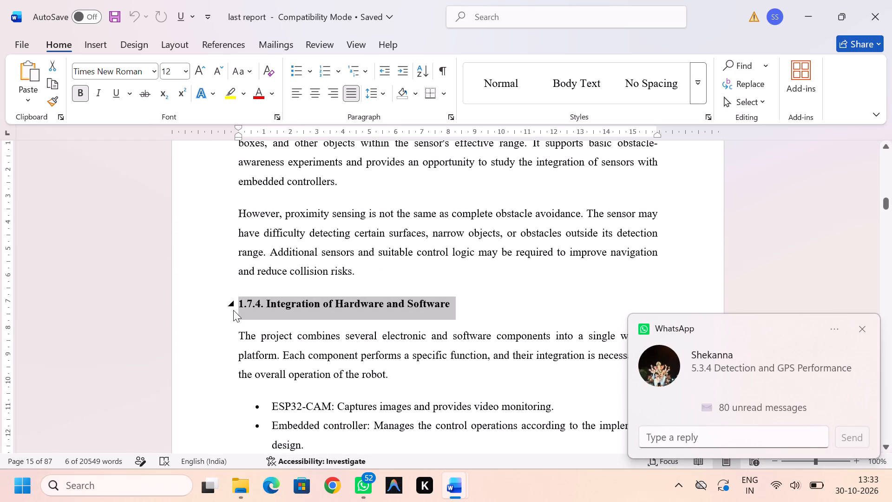
key("ctrl+c")
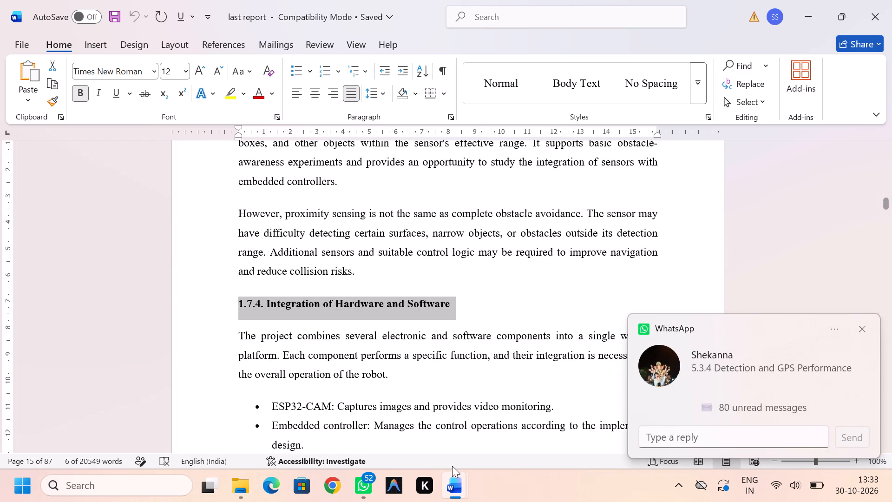
left_click(450, 476)
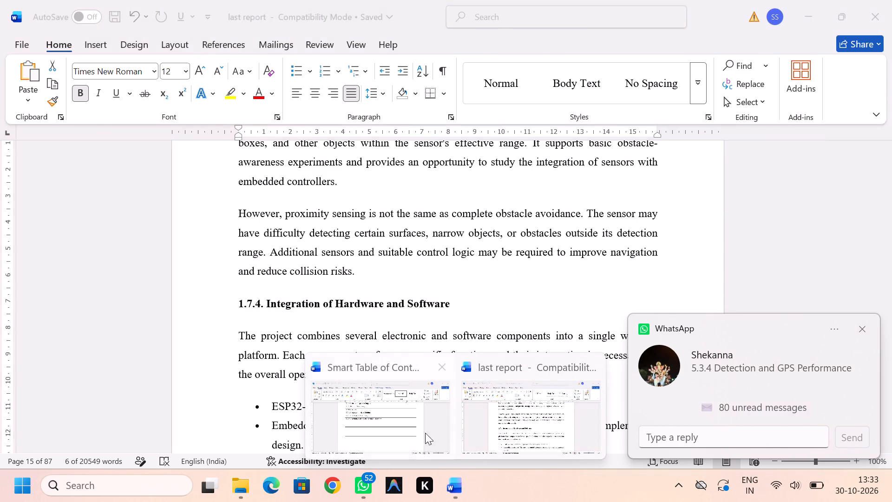
left_click(421, 421)
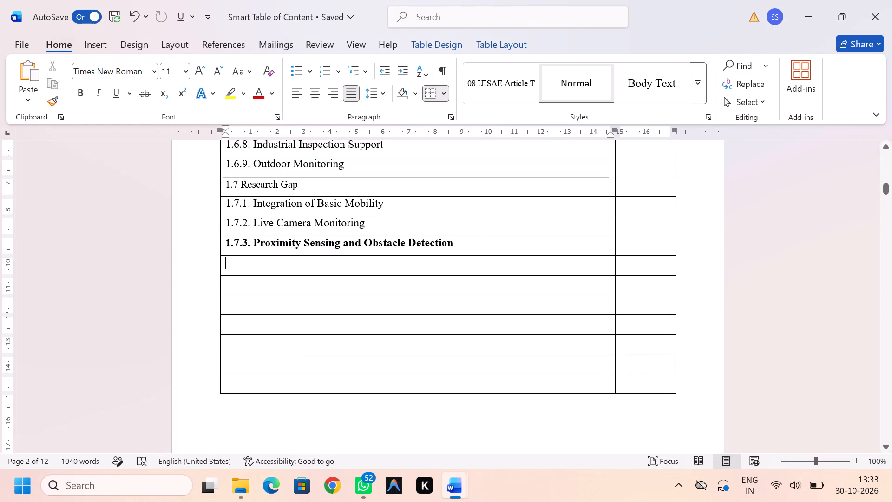
key("ctrl+v")
key("BackSpace")
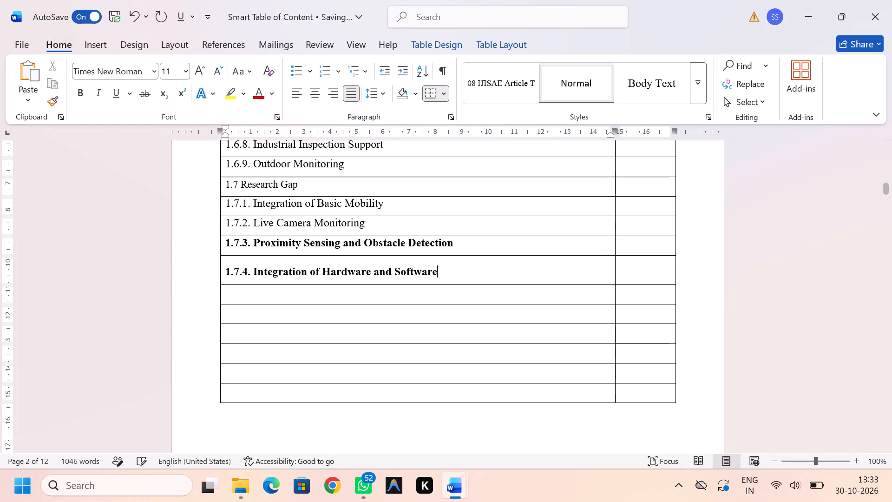
Copy the heading "1.7.5. Educational and Experimental Scope" from the "last report" document into the blank row below 1.7.4, without a trailing line.
left_click(244, 297)
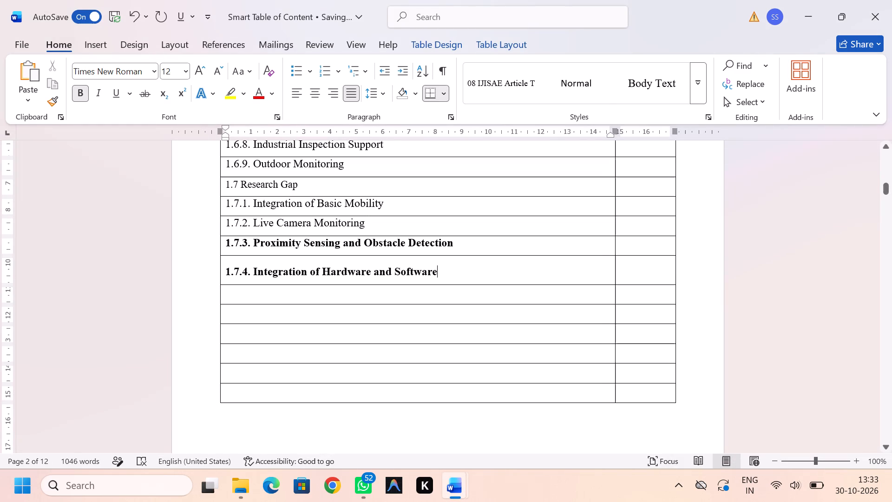
left_click(452, 486)
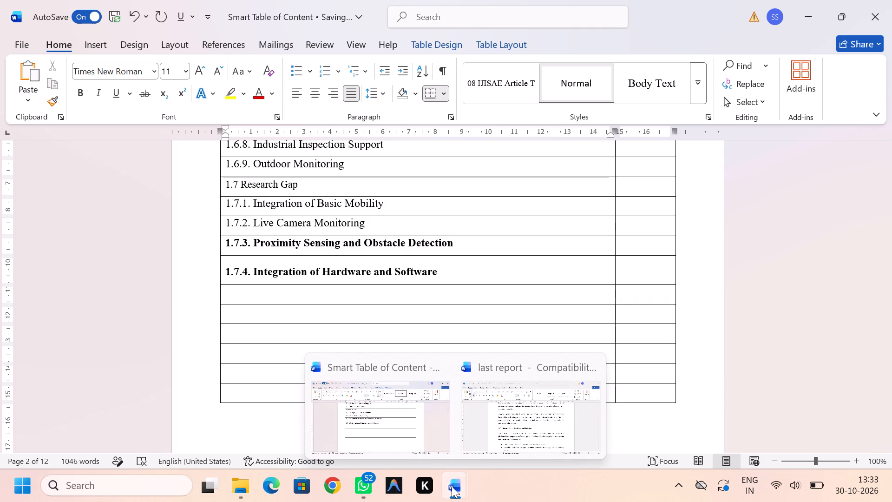
left_click(488, 429)
scroll(488, 429, "down", 1)
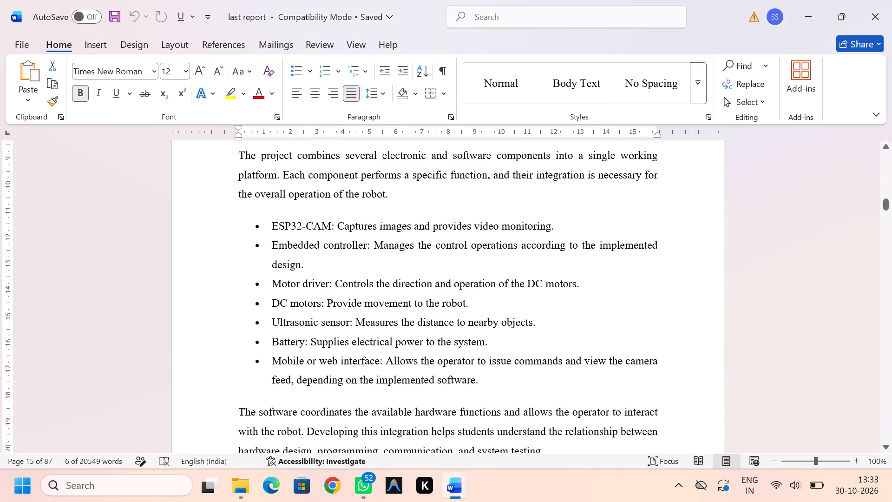
scroll(488, 429, "down", 2)
left_click(447, 326)
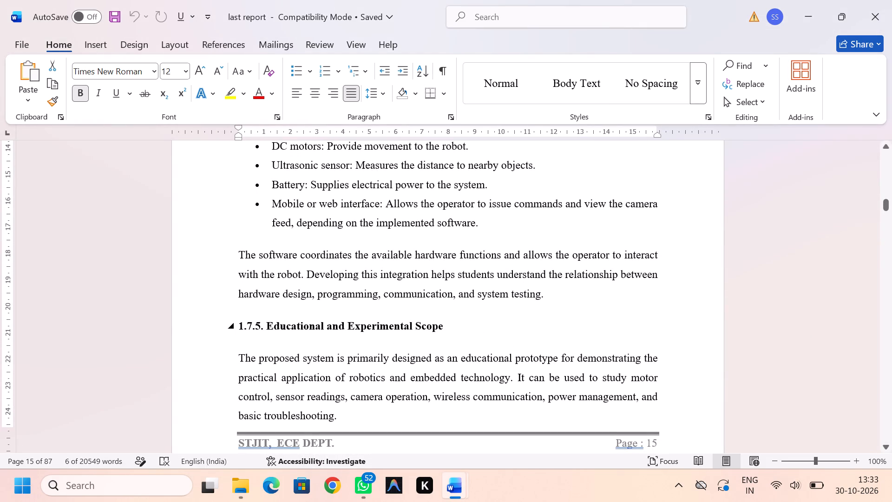
left_click_drag(447, 326, 224, 326)
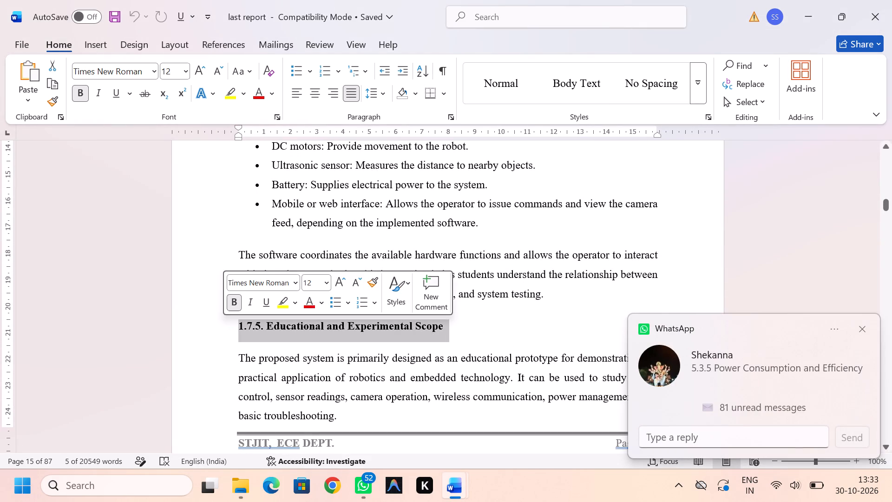
key("ctrl+c")
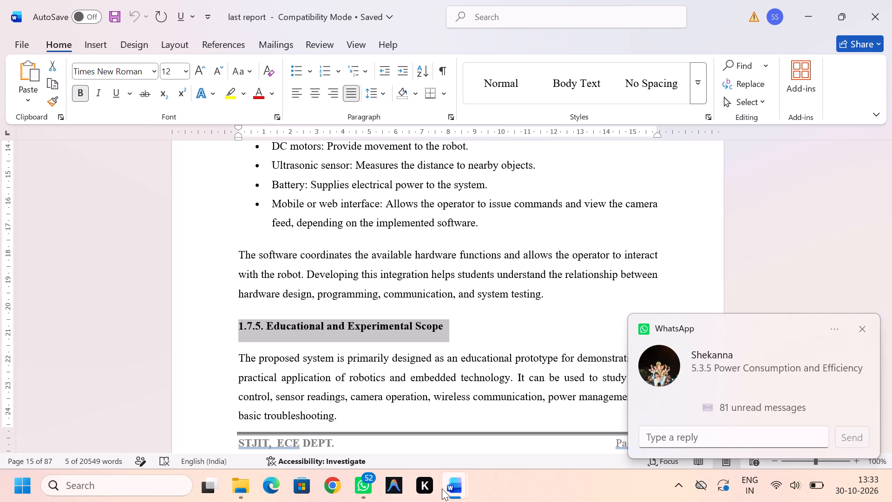
left_click(442, 489)
left_click(412, 433)
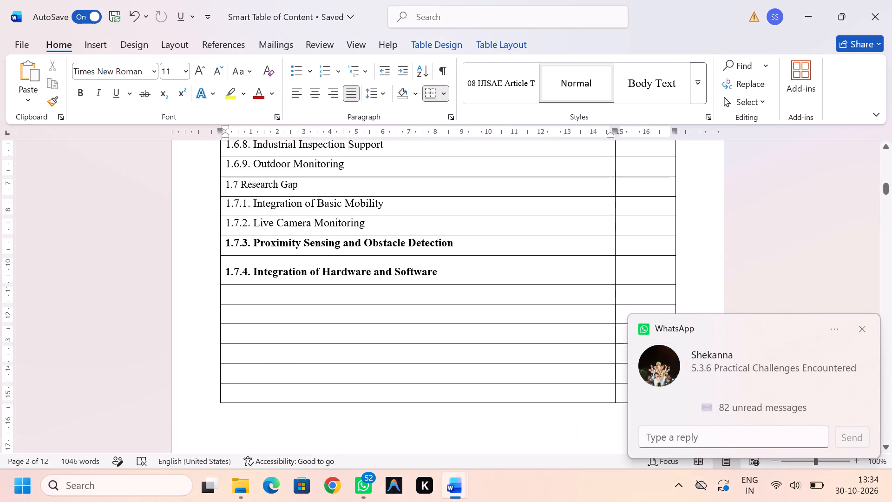
key("ctrl+v")
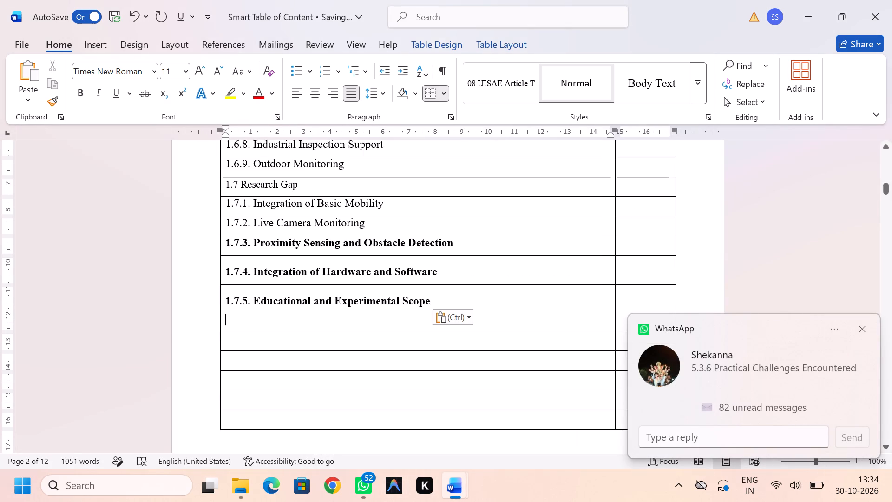
key("BackSpace")
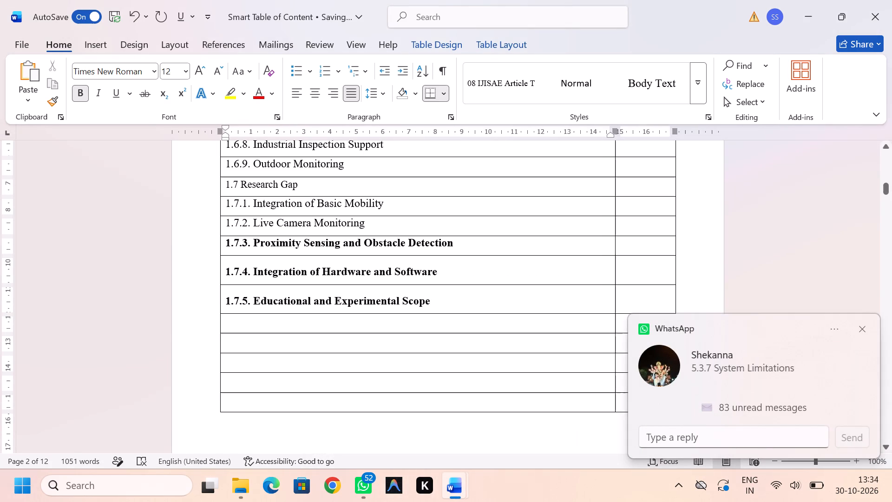
Copy the heading "1.7.6. Limitations Compared with Commercial Systems" from the "last report" document into the blank row below 1.7.5, without a trailing line.
left_click(283, 327)
left_click(450, 480)
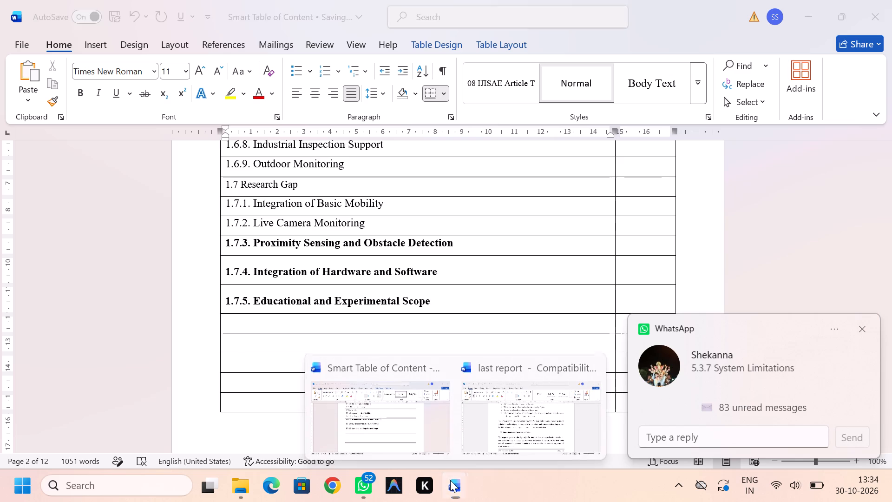
left_click(511, 414)
scroll(506, 392, "down", 3)
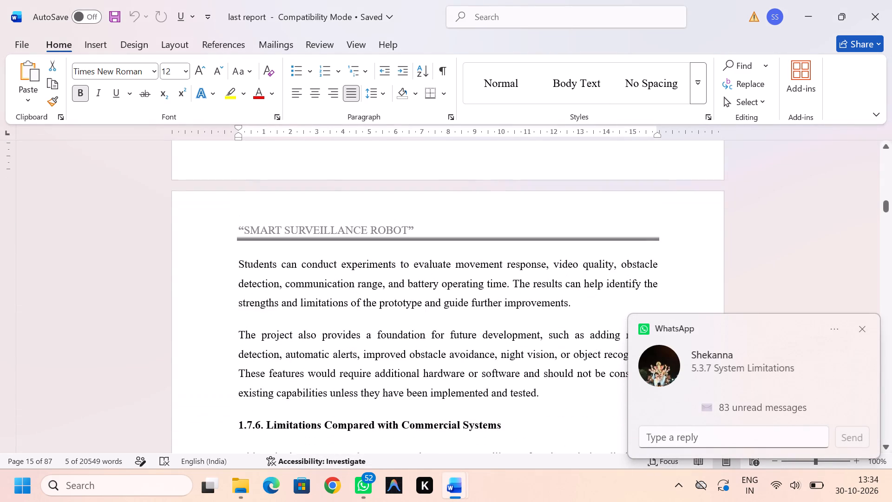
scroll(506, 392, "down", 1)
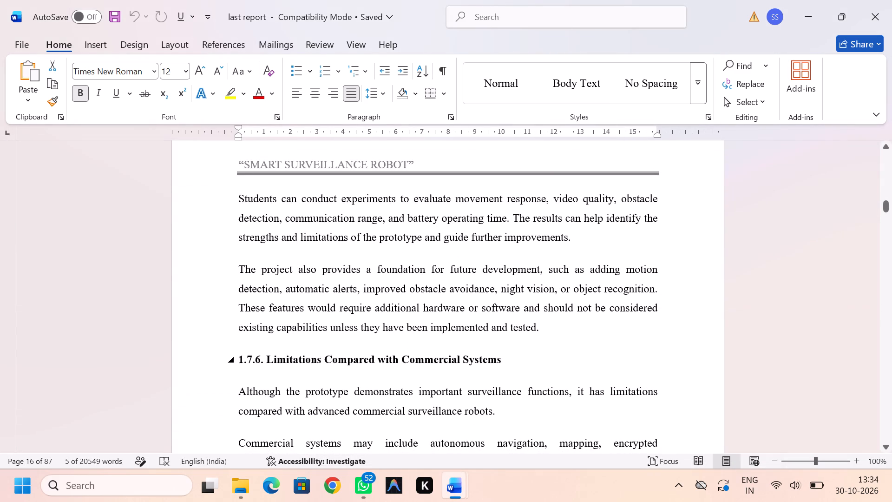
left_click(504, 361)
left_click_drag(504, 361, 240, 356)
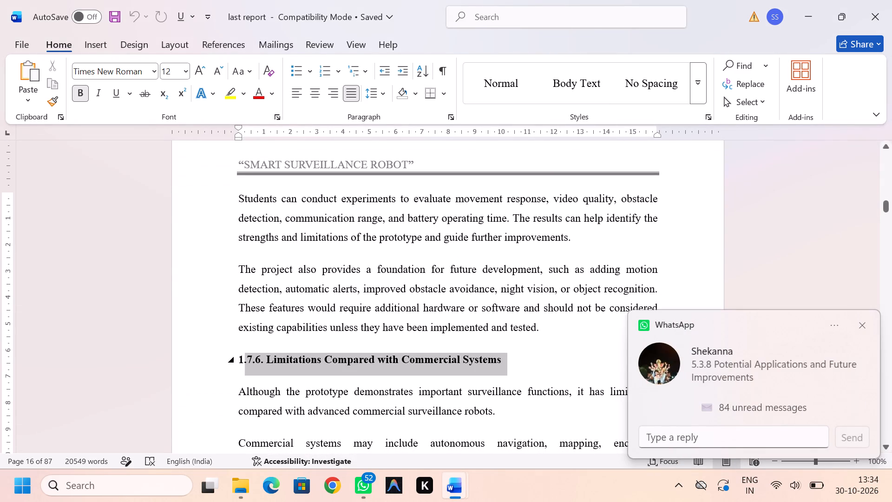
left_click_drag(240, 356, 237, 356)
key("ctrl+c")
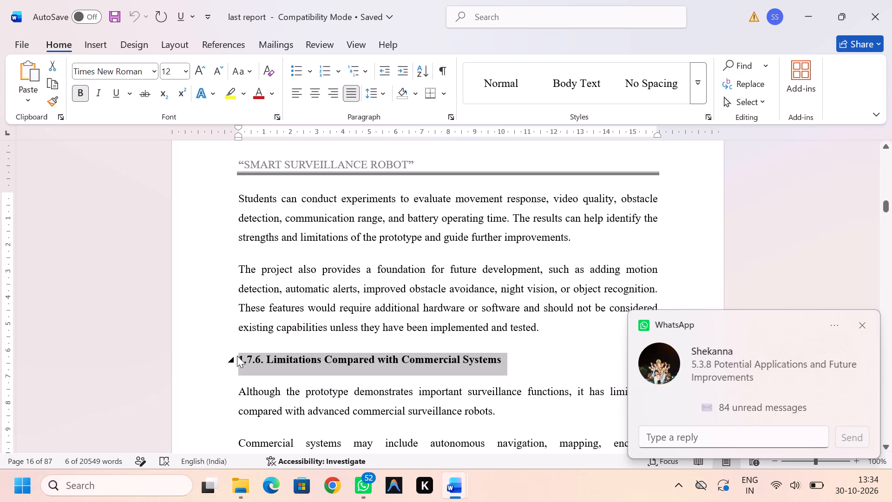
left_click(449, 482)
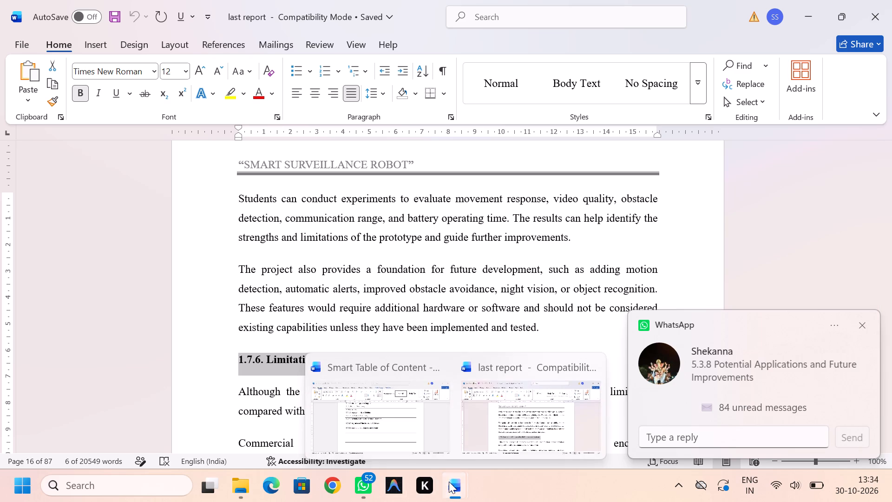
left_click(432, 439)
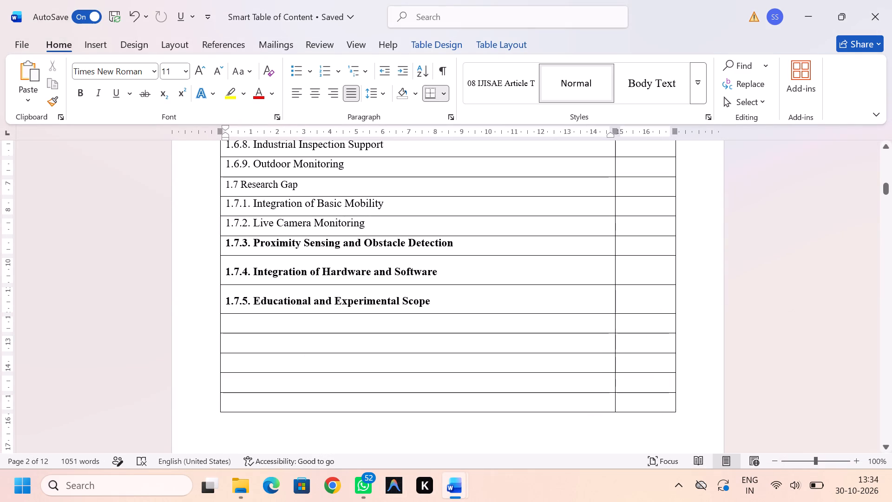
key("ctrl+v")
key("BackSpace")
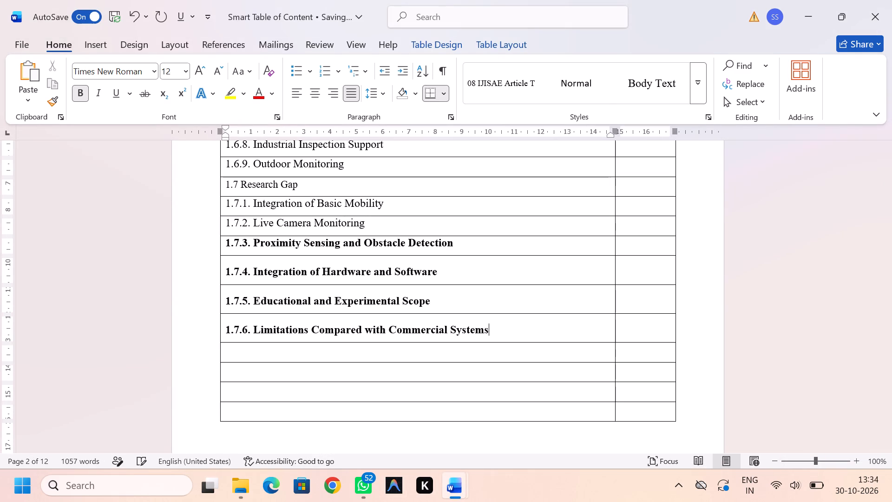
Copy the heading "1.7.7. Future Scope of the Project" from the "last report" document into the blank row below 1.7.6, without a trailing line.
left_click(341, 357)
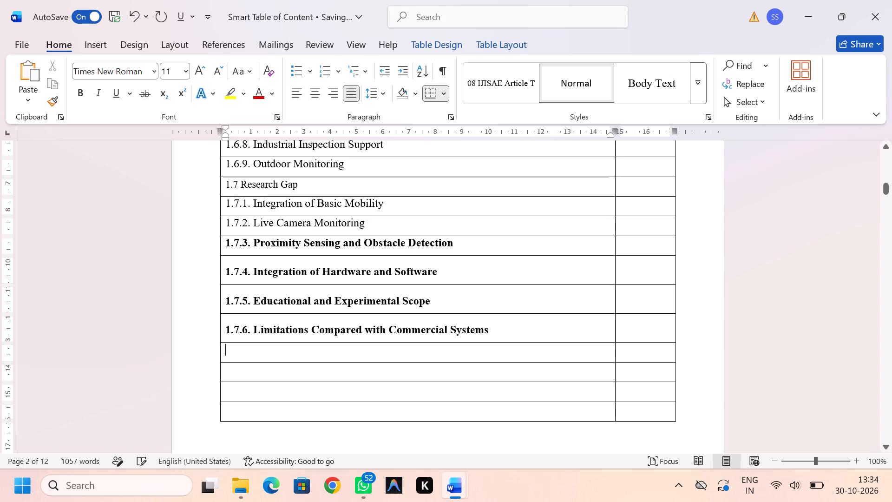
left_click(448, 476)
left_click(522, 434)
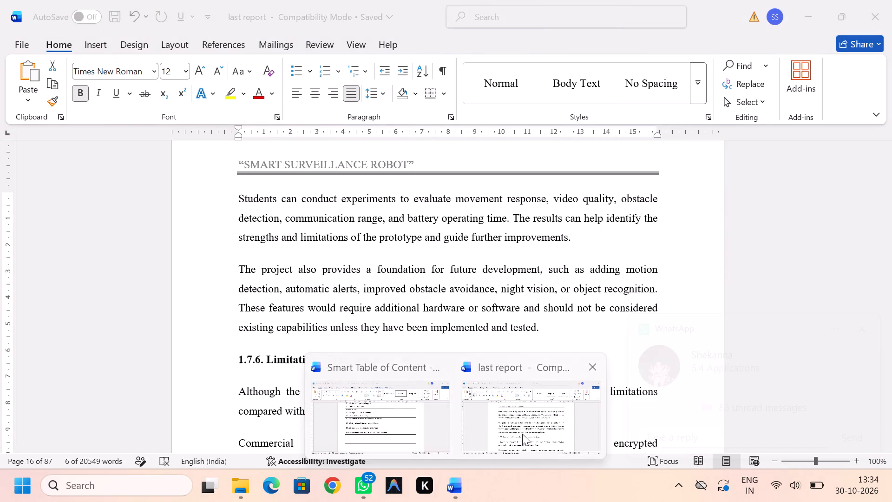
scroll(522, 434, "down", 3)
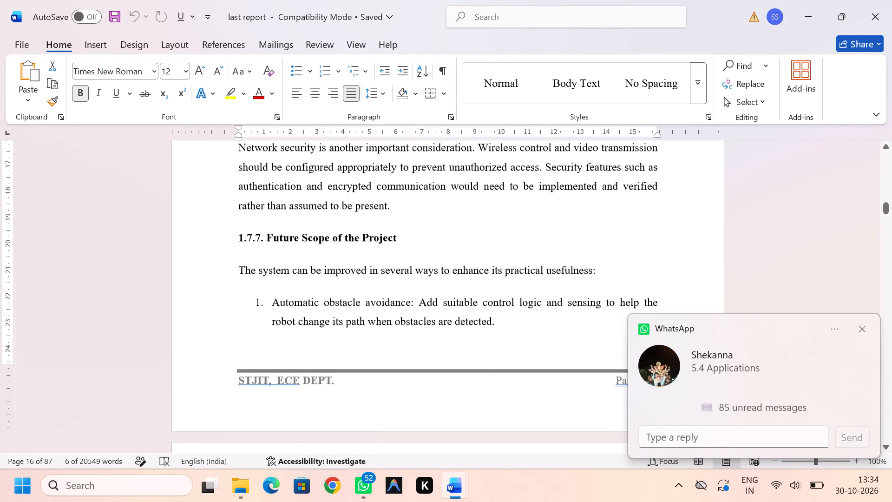
left_click(400, 242)
left_click_drag(400, 242, 258, 243)
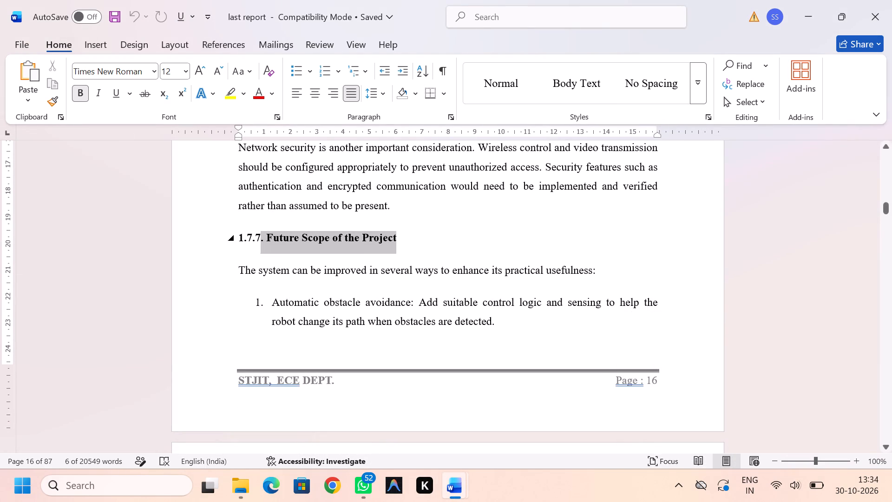
left_click_drag(258, 243, 237, 240)
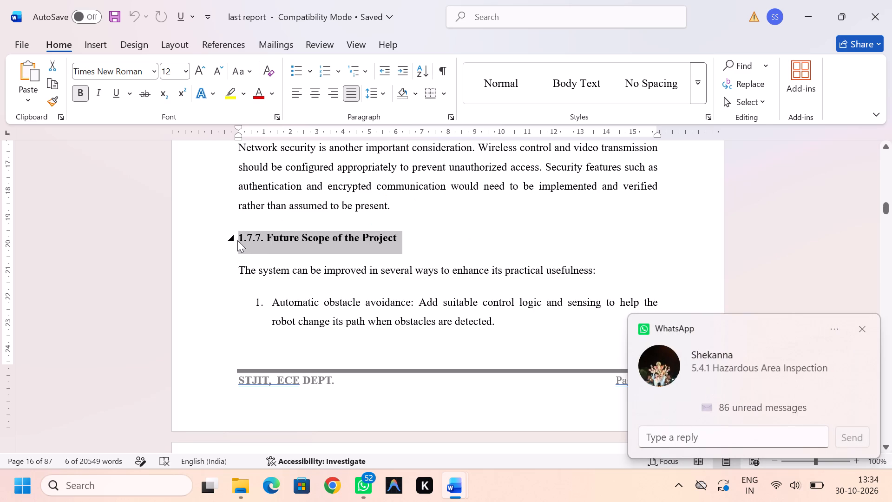
key("ctrl+c")
left_click(424, 443)
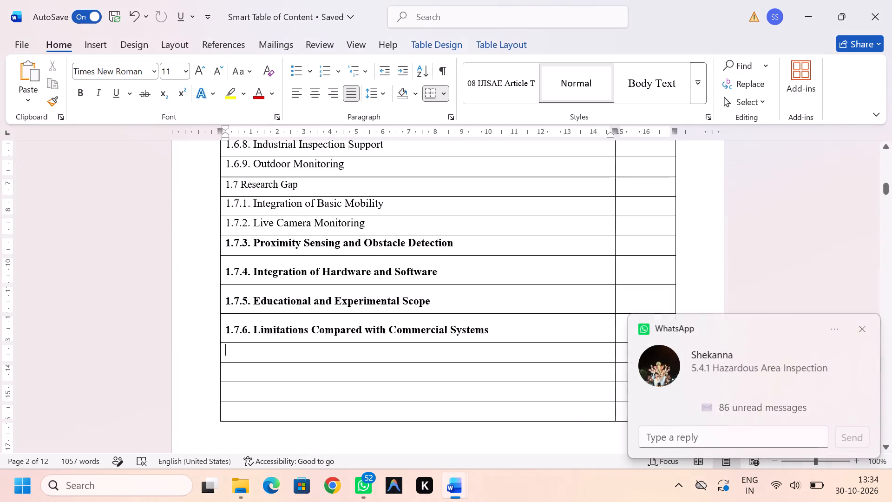
key("ctrl+v")
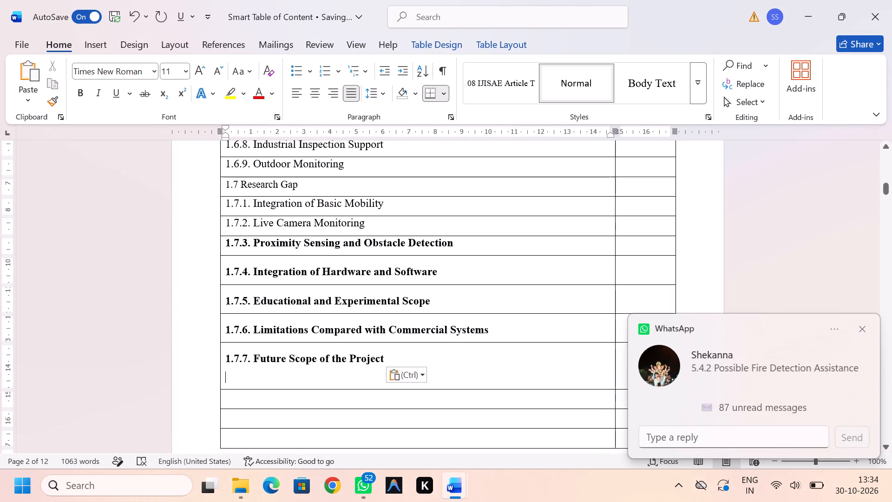
key("BackSpace")
Copy the heading "1.8 Problem Statement" from the "last report" document into the blank row below 1.7.7, without a trailing line.
left_click(317, 375)
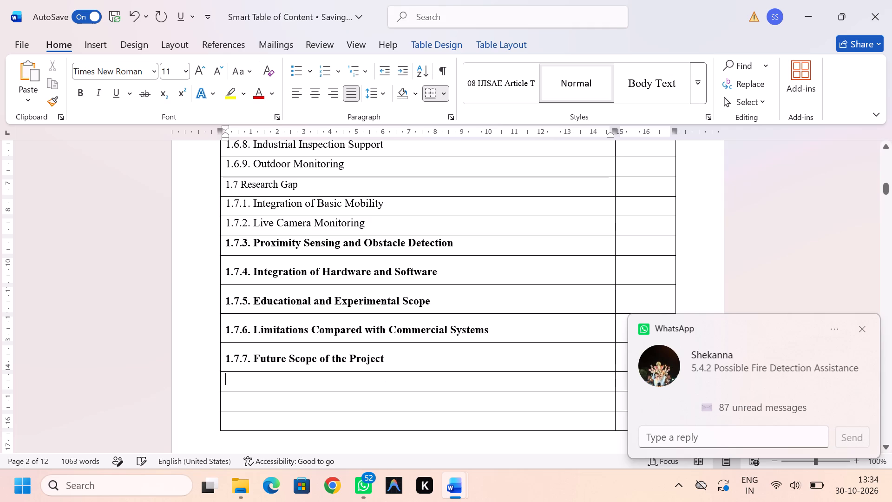
left_click(455, 486)
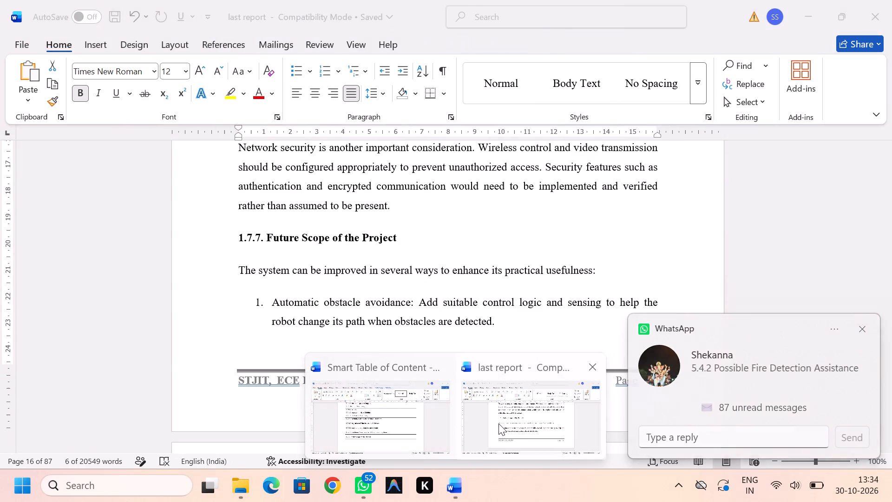
left_click(498, 423)
scroll(498, 423, "down", 3)
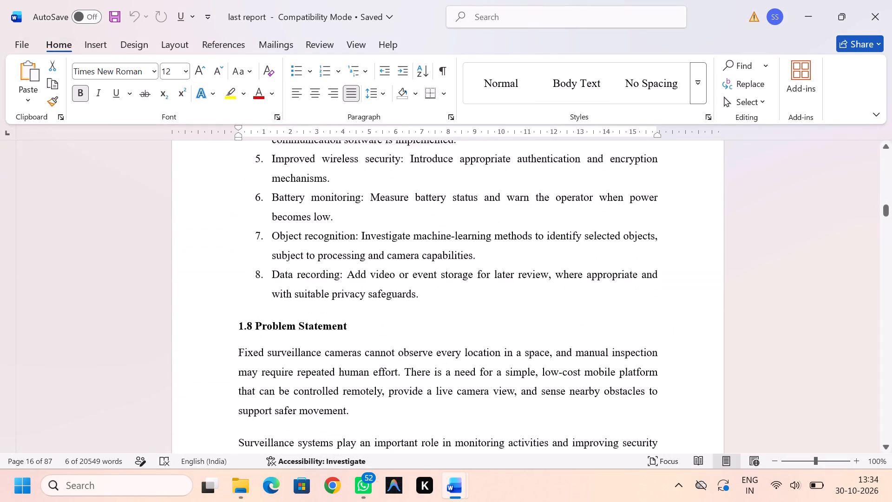
scroll(498, 423, "down", 1)
left_click_drag(347, 308, 233, 310)
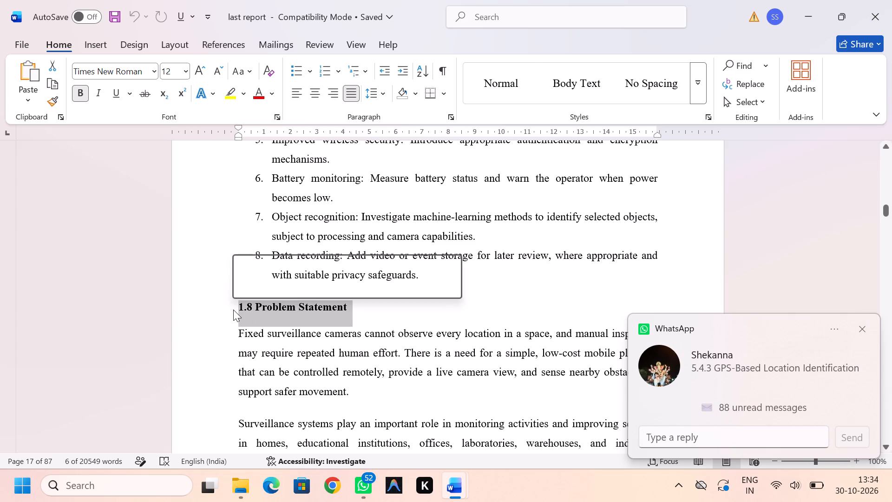
key("ctrl+c")
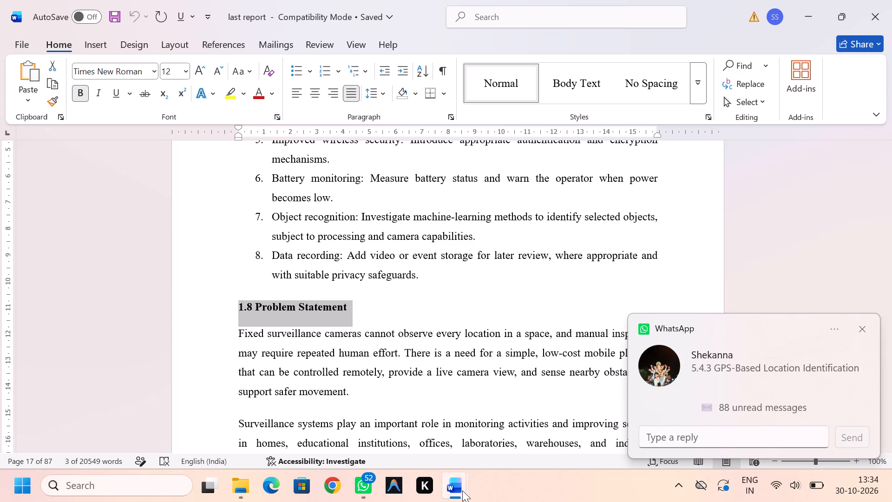
left_click(458, 487)
left_click(413, 439)
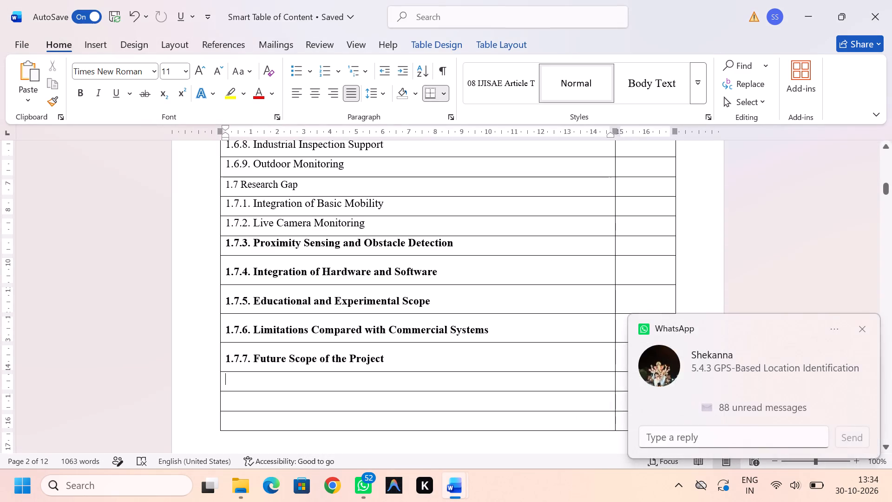
left_click(320, 388)
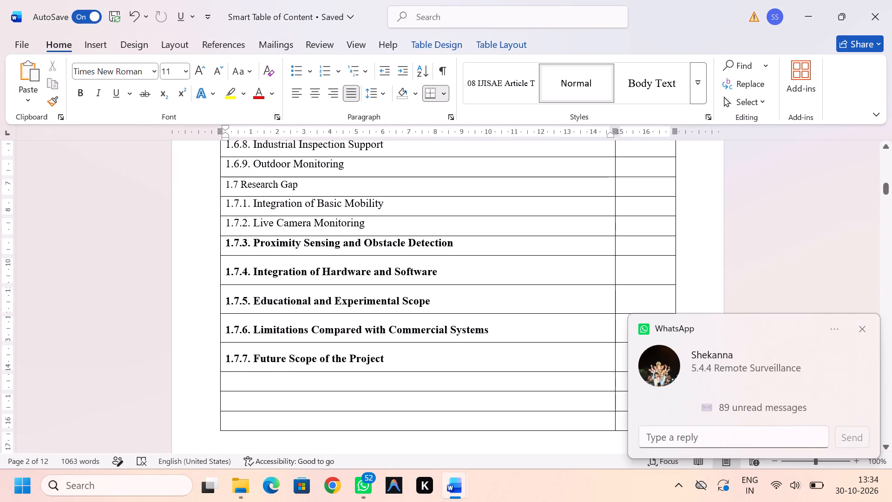
key("ctrl+v")
key("BackSpace")
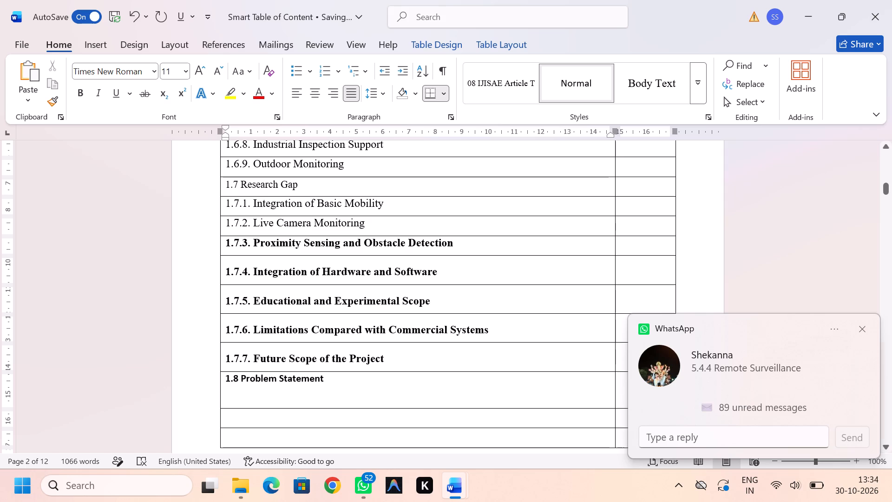
Copy the heading "1.9 Objectives of the project" from the "last report" document into the blank row below 1.8, without a trailing line.
left_click(291, 398)
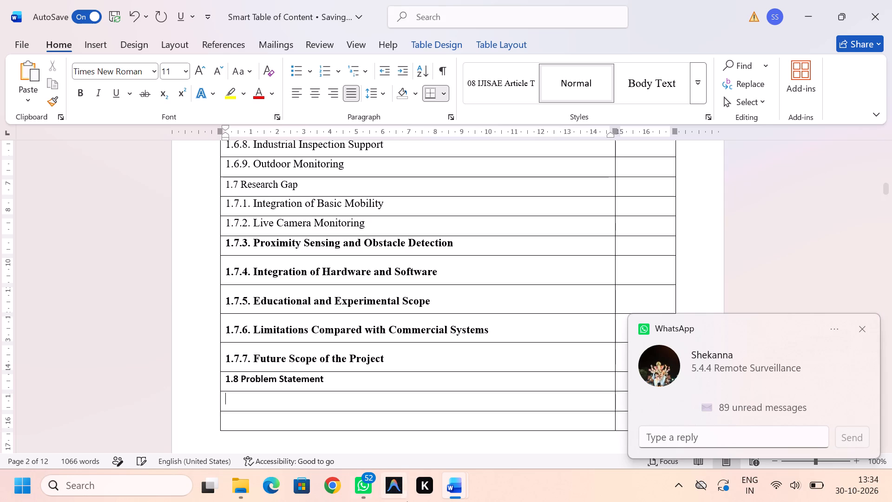
left_click(453, 484)
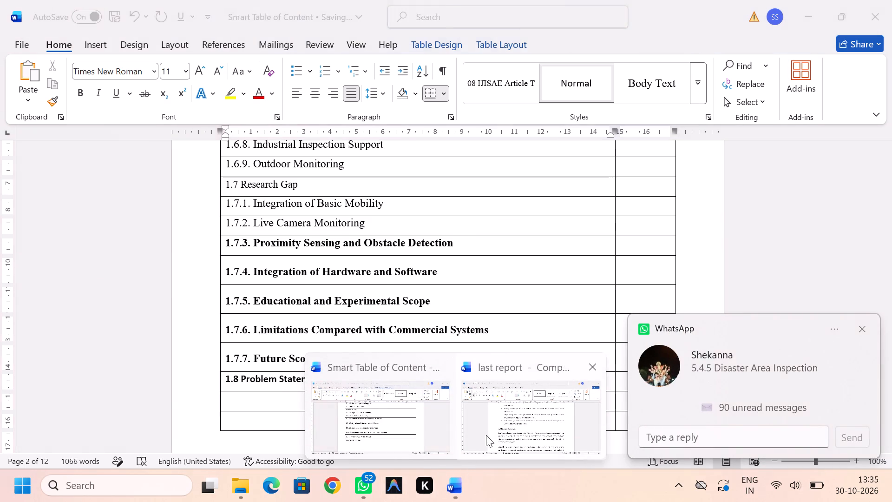
left_click(487, 432)
scroll(487, 432, "down", 1)
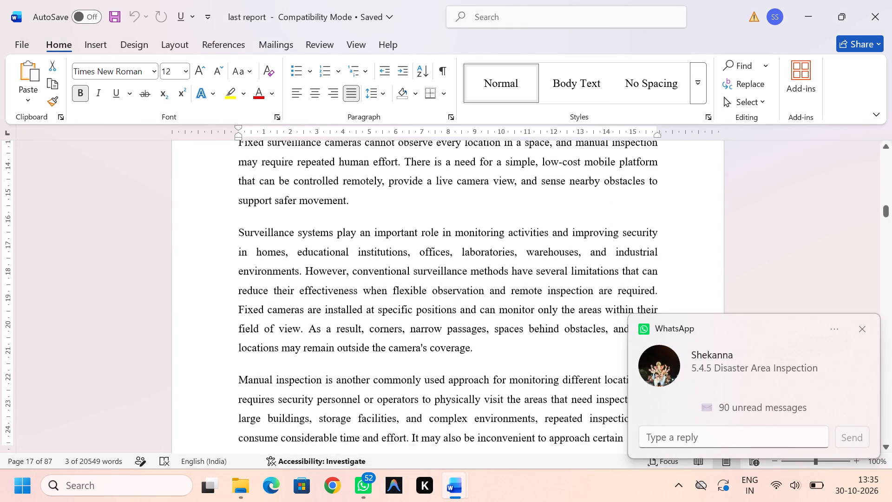
scroll(487, 432, "down", 4)
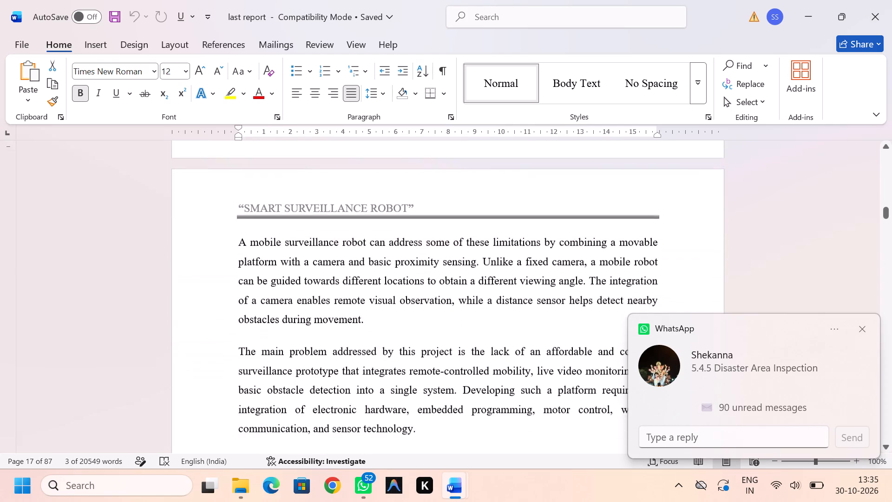
scroll(487, 432, "down", 2)
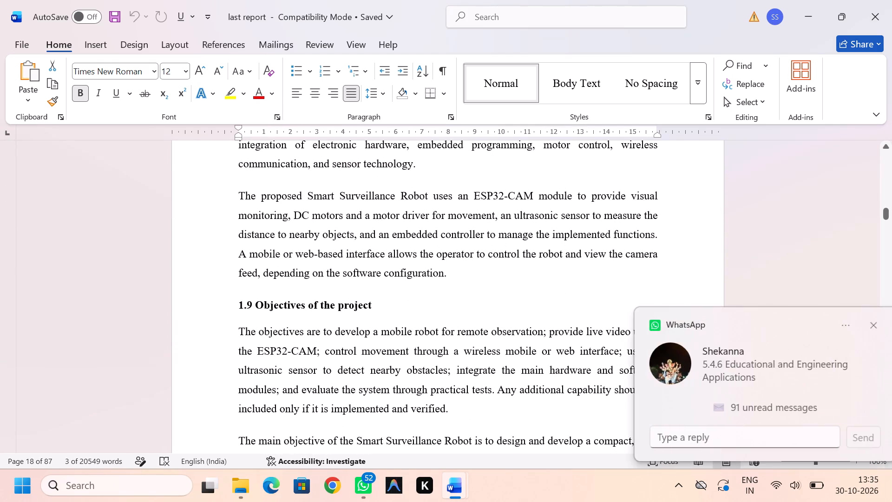
left_click_drag(373, 308, 229, 311)
key("ctrl+c")
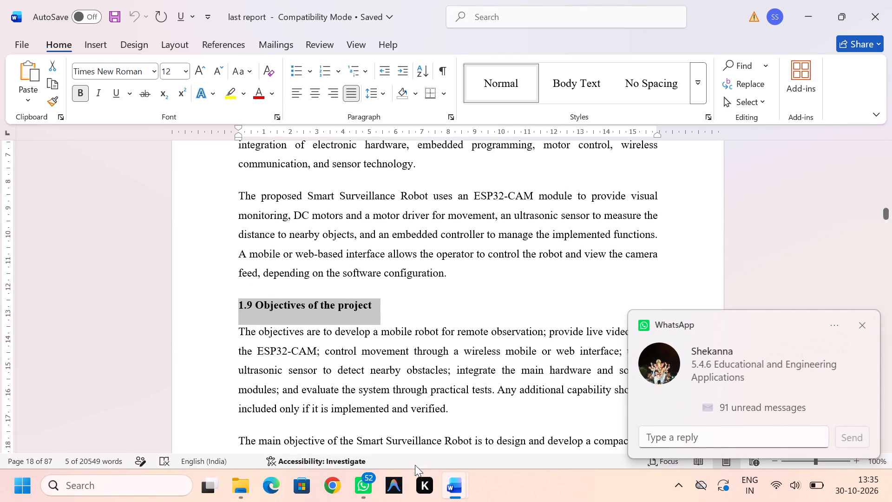
left_click(447, 476)
left_click(432, 438)
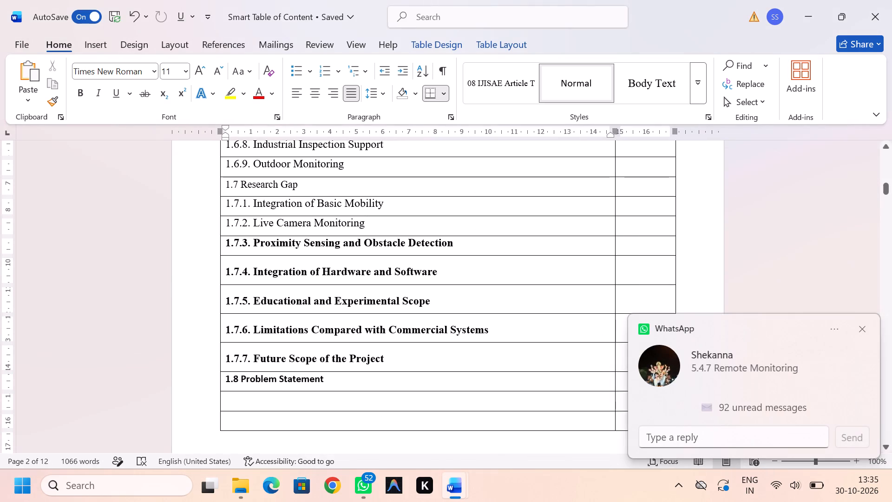
key("ctrl+v")
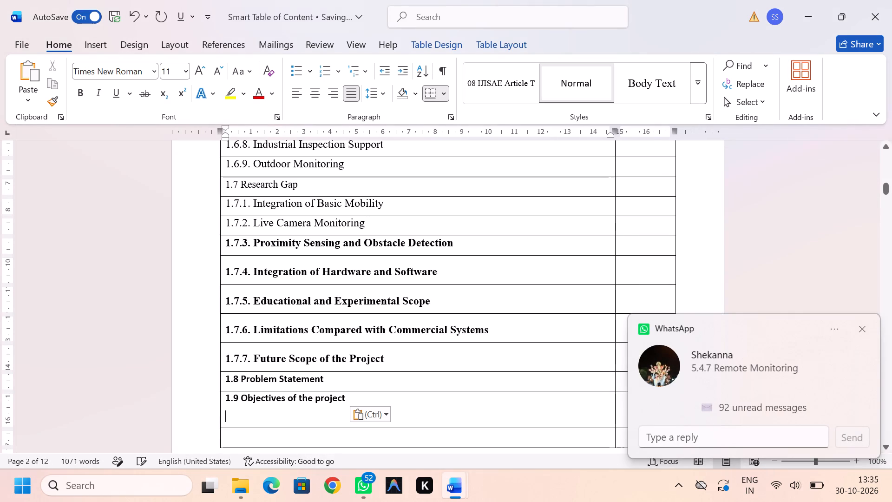
key("BackSpace")
Remove the space before the paragraphs in the 1.7.3 and 1.7.4 heading rows.
scroll(335, 400, "right", 1)
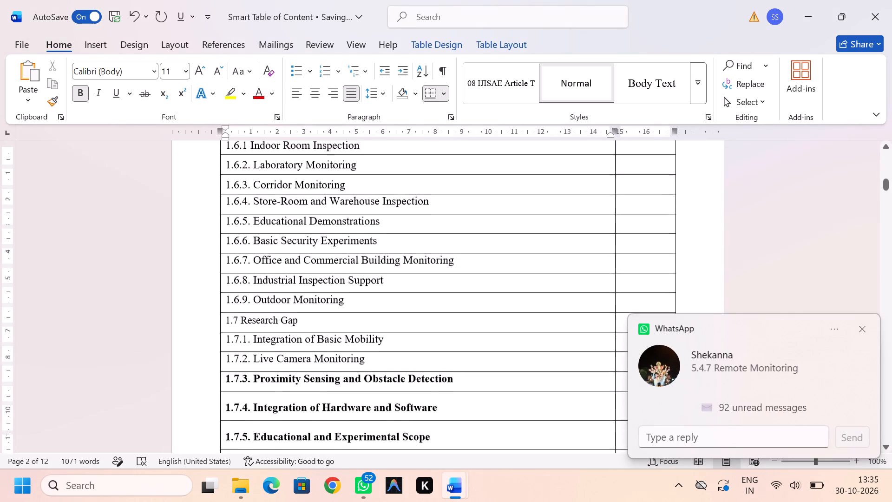
scroll(335, 400, "right", 1)
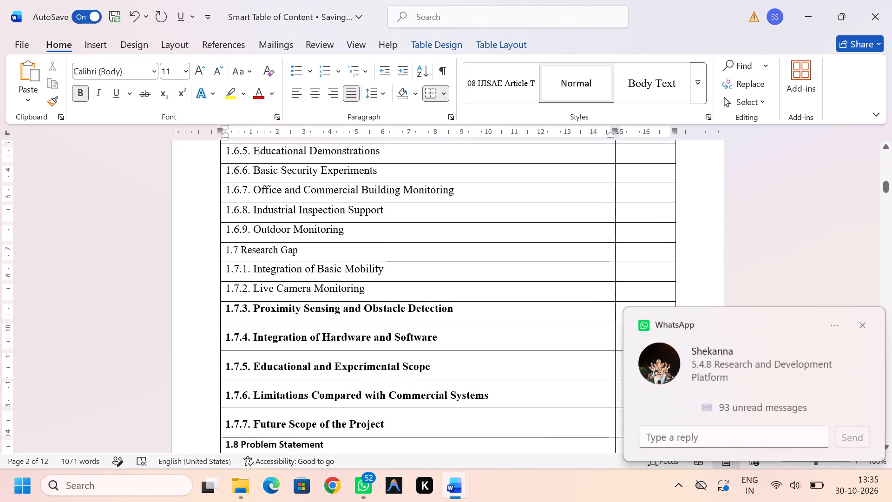
left_click_drag(226, 307, 457, 348)
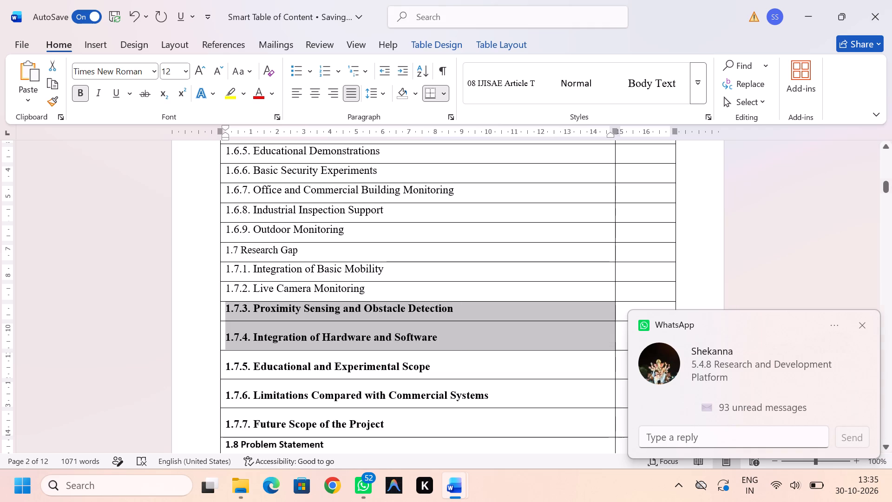
left_click(383, 92)
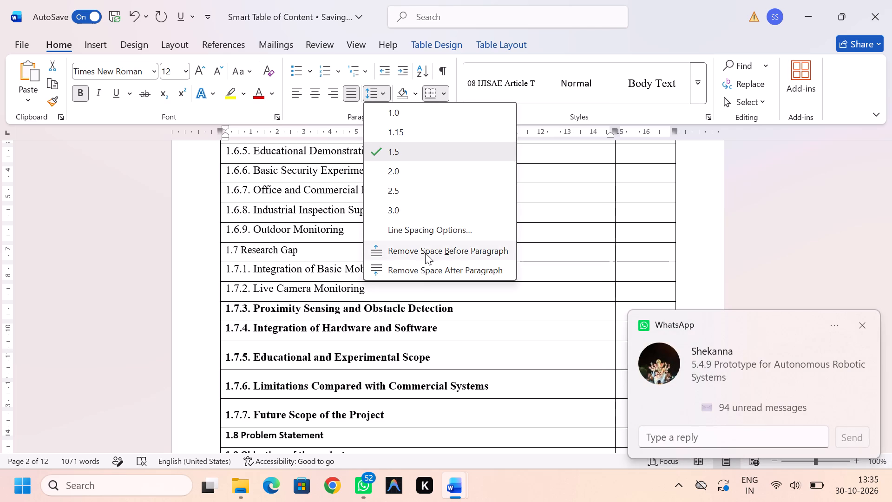
left_click(425, 253)
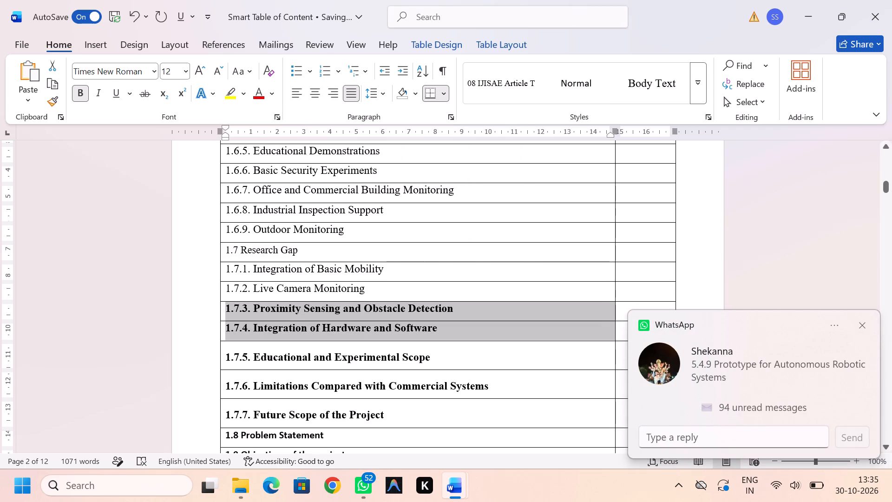
Remove the space before the paragraphs in the 1.7.5, 1.7.6 and 1.7.7 heading rows.
left_click(225, 356)
left_click_drag(225, 356, 331, 414)
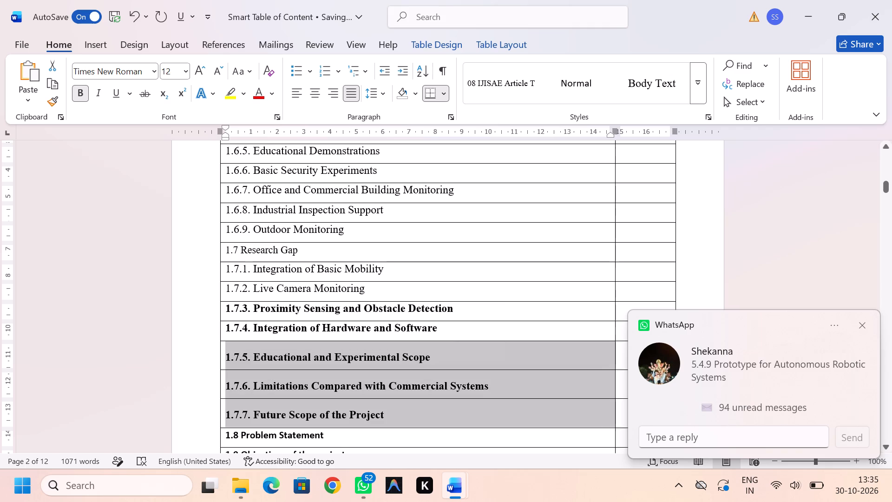
left_click_drag(331, 414, 376, 417)
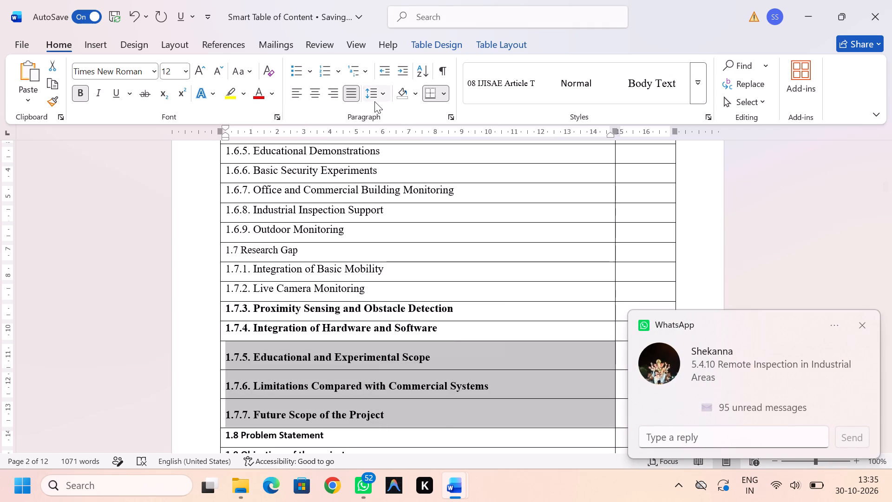
left_click(374, 101)
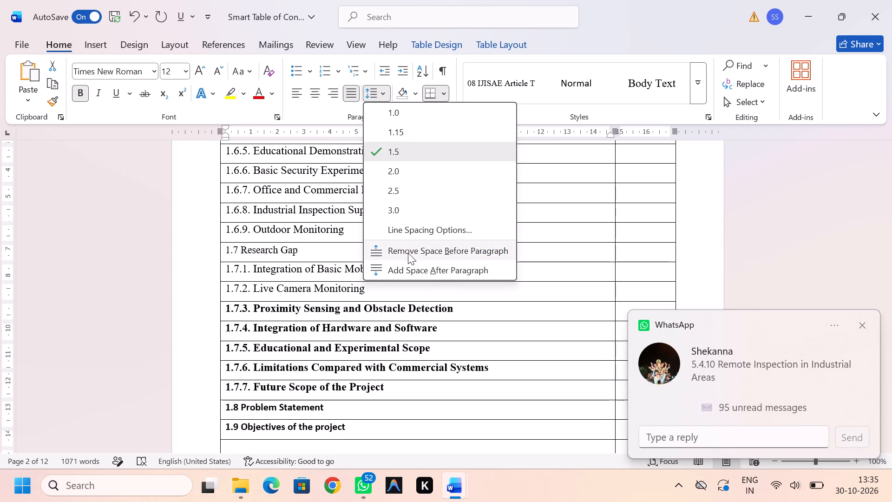
left_click(408, 253)
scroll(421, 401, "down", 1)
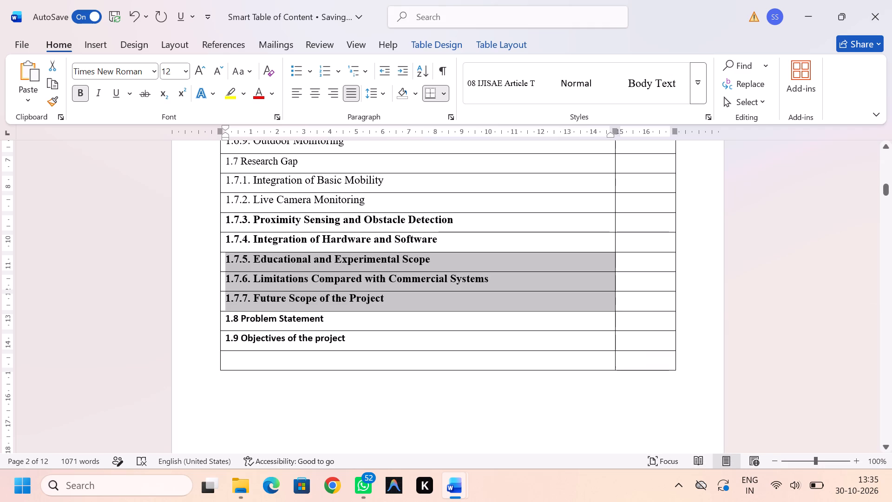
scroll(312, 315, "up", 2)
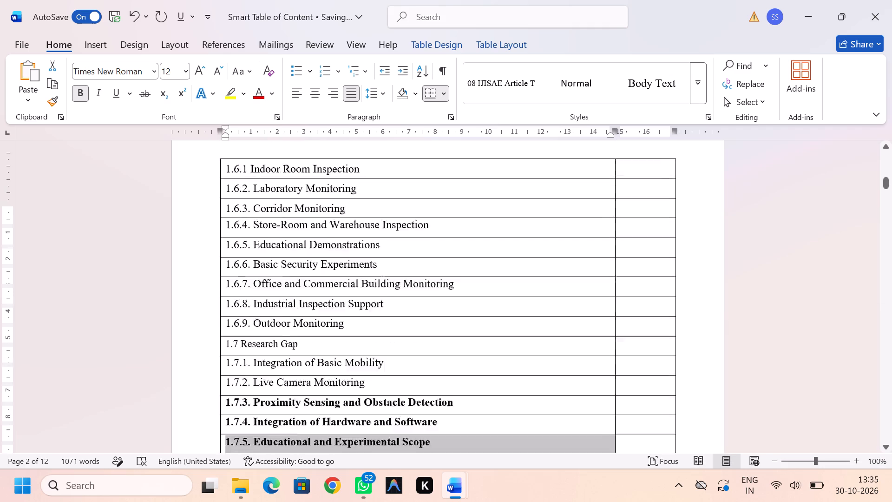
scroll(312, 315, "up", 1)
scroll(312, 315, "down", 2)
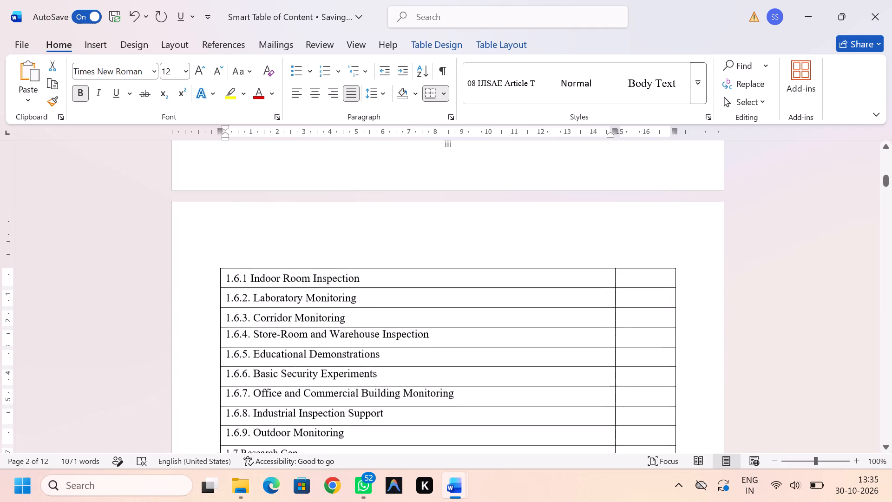
Remove the bold formatting from heading rows 1.7.3 through 1.9 and set their font to Times New Roman.
scroll(312, 315, "down", 1)
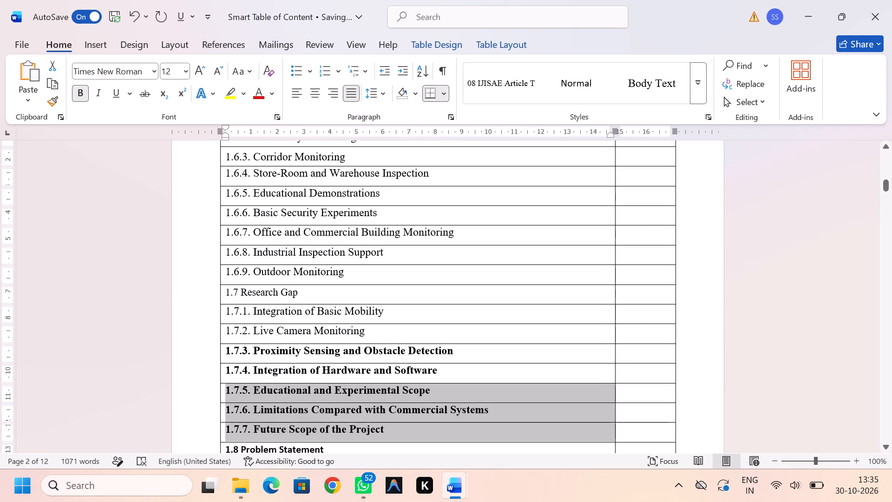
left_click(225, 353)
left_click_drag(225, 353, 300, 420)
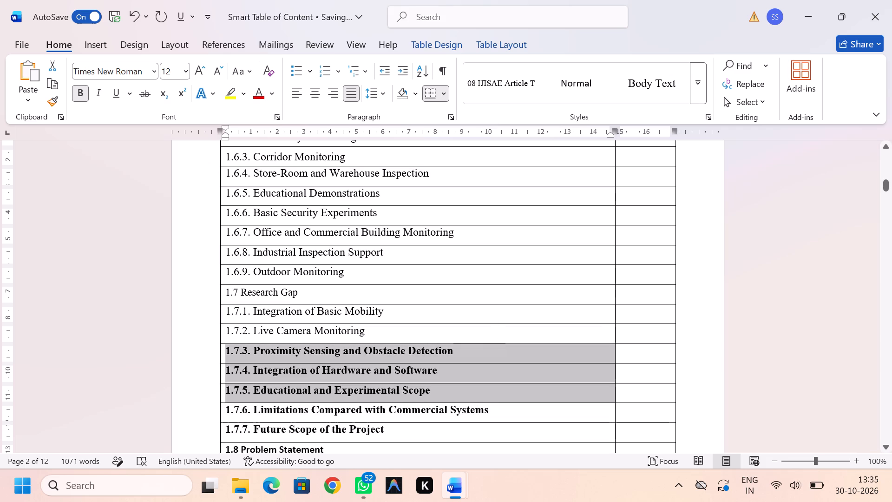
left_click_drag(300, 420, 352, 184)
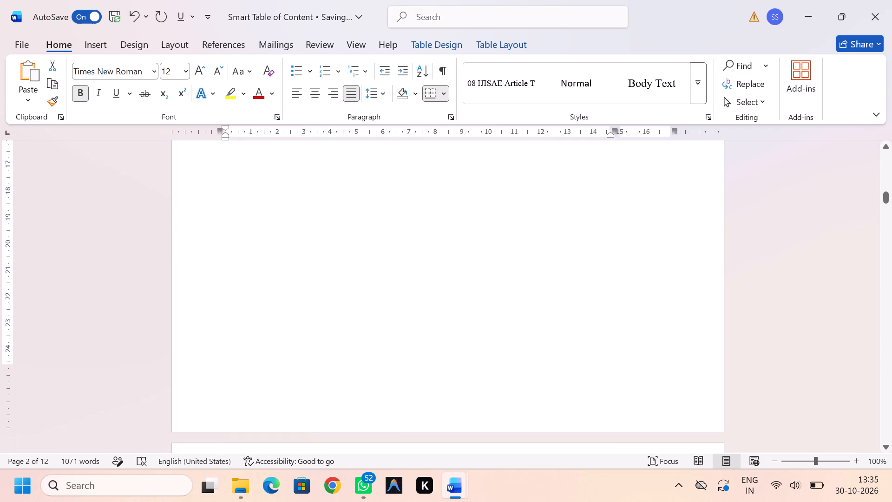
left_click_drag(352, 184, 413, 321)
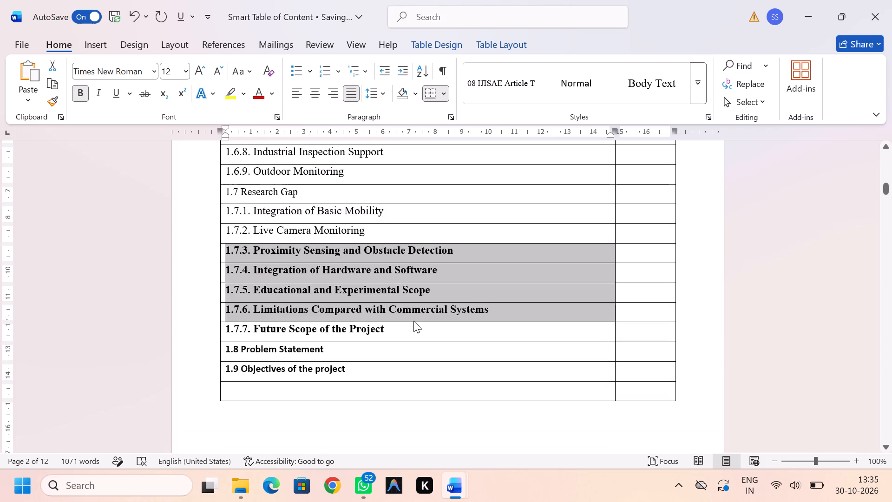
left_click_drag(413, 321, 420, 370)
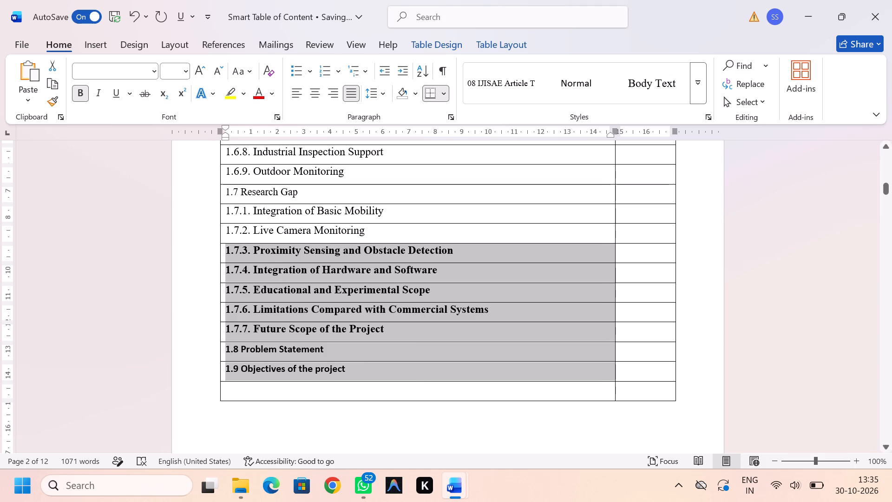
left_click(81, 92)
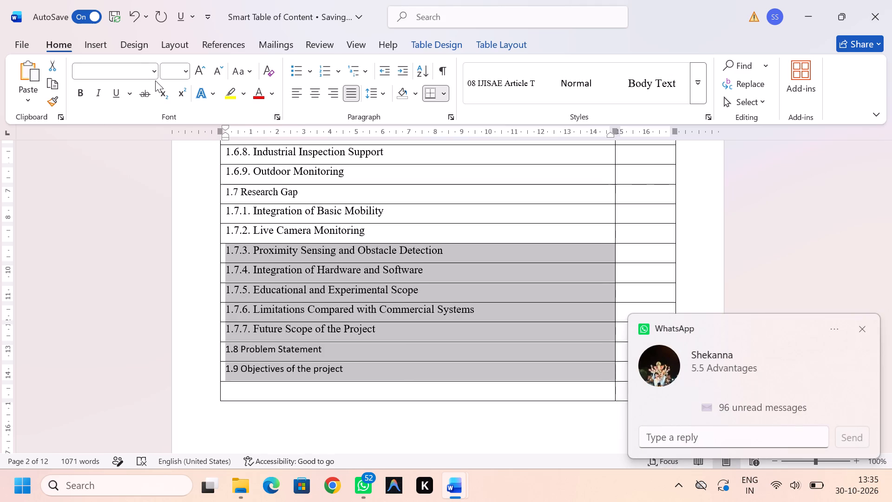
left_click(153, 70)
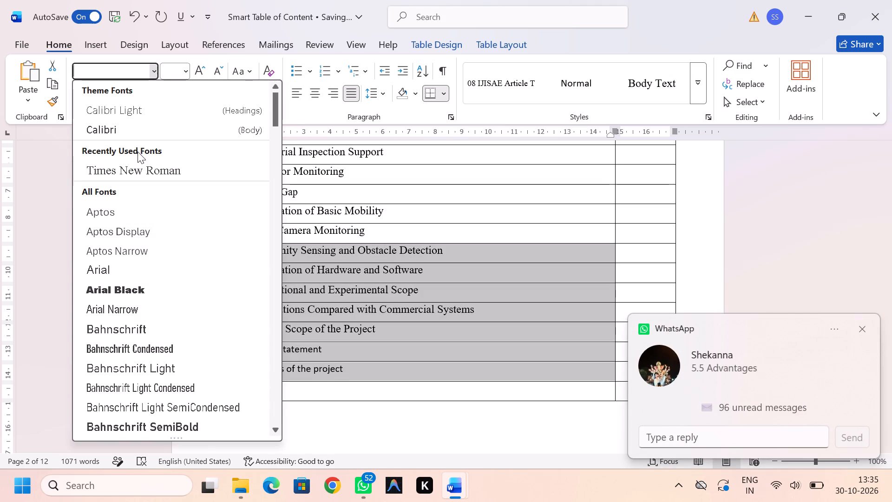
left_click(139, 167)
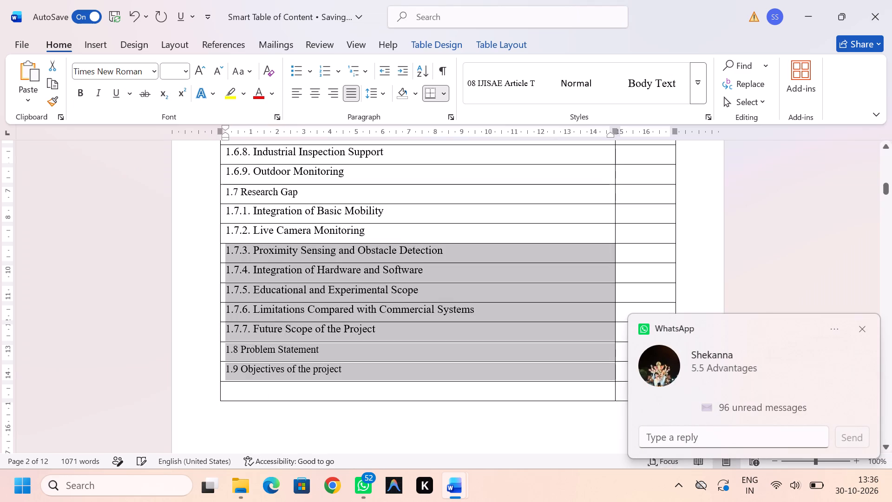
left_click(207, 370)
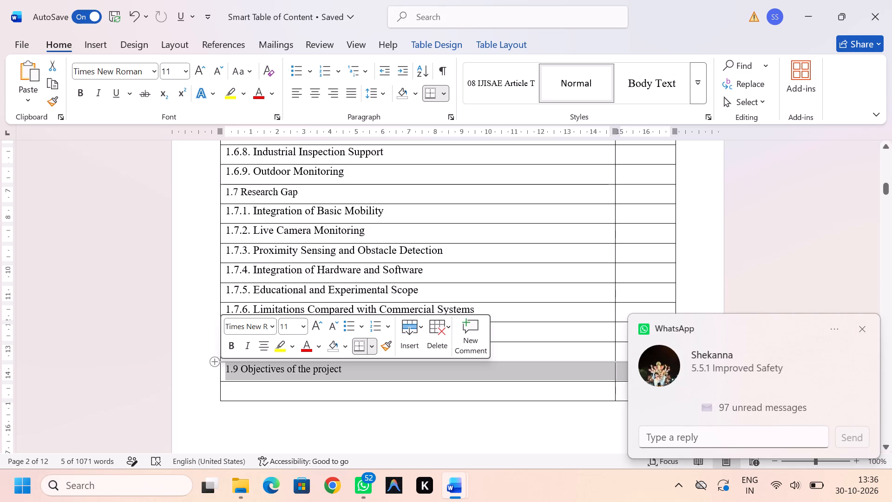
Delete the leftover table on page 3, holding the duplicate 1.7.1 and 1.7.2 rows and the blank rows below them.
scroll(207, 370, "right", 1)
scroll(207, 370, "up", 4)
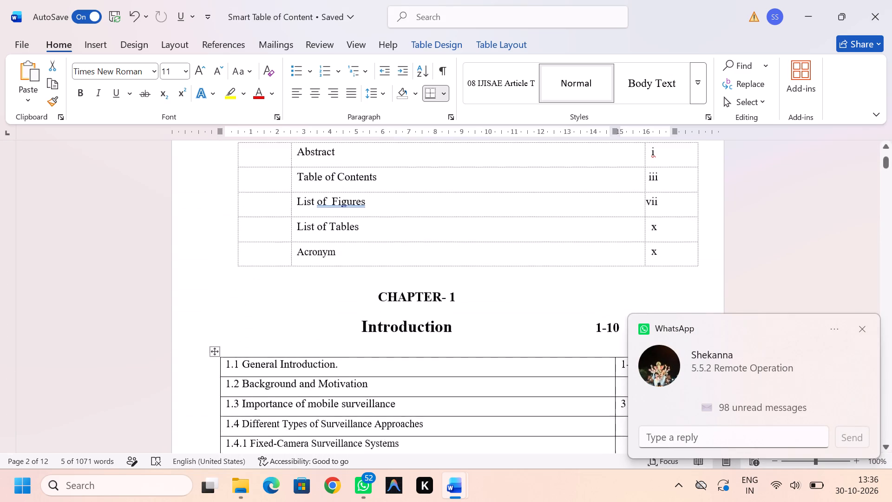
scroll(207, 370, "up", 1)
scroll(207, 370, "down", 1)
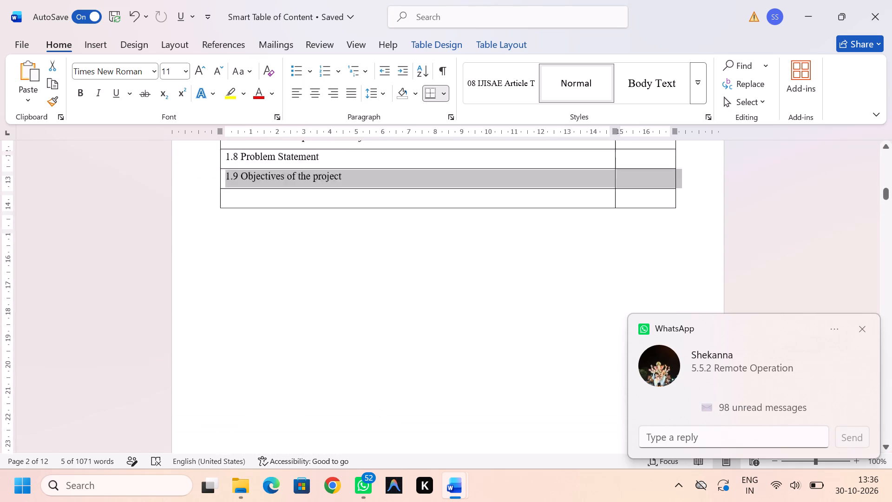
scroll(207, 370, "down", 1)
scroll(207, 370, "up", 1)
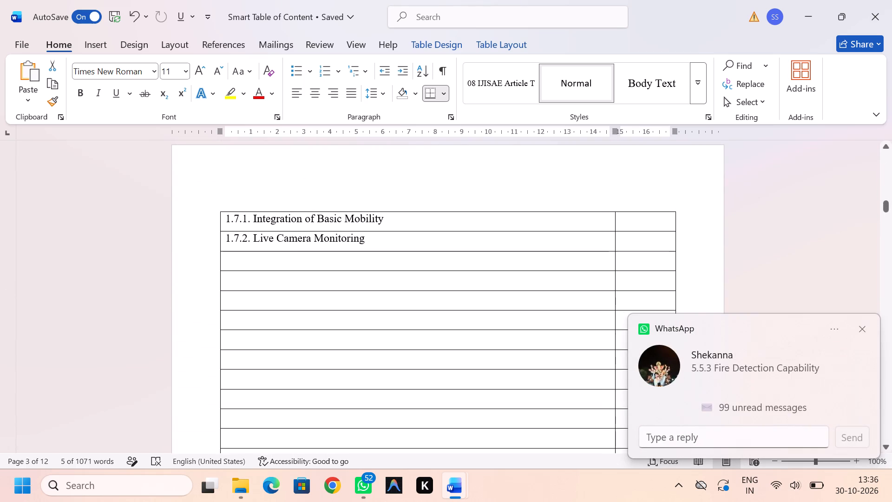
left_click_drag(216, 206, 449, 408)
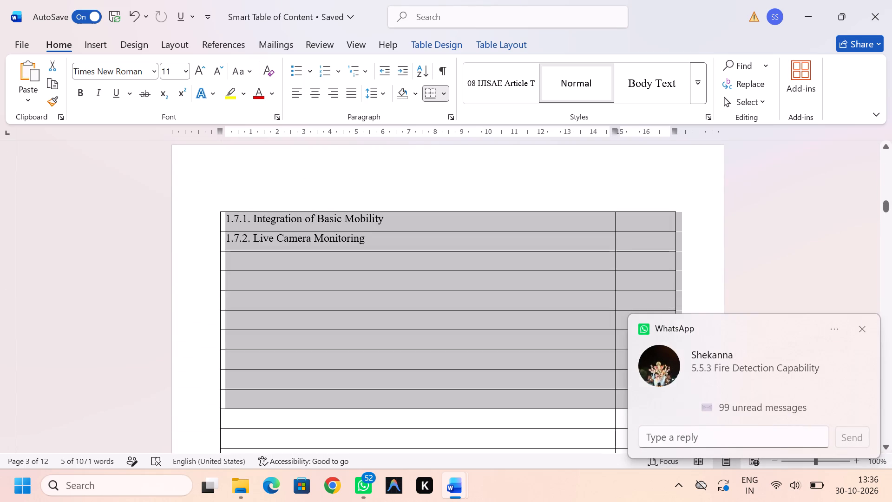
left_click_drag(449, 408, 561, 442)
key("Delete")
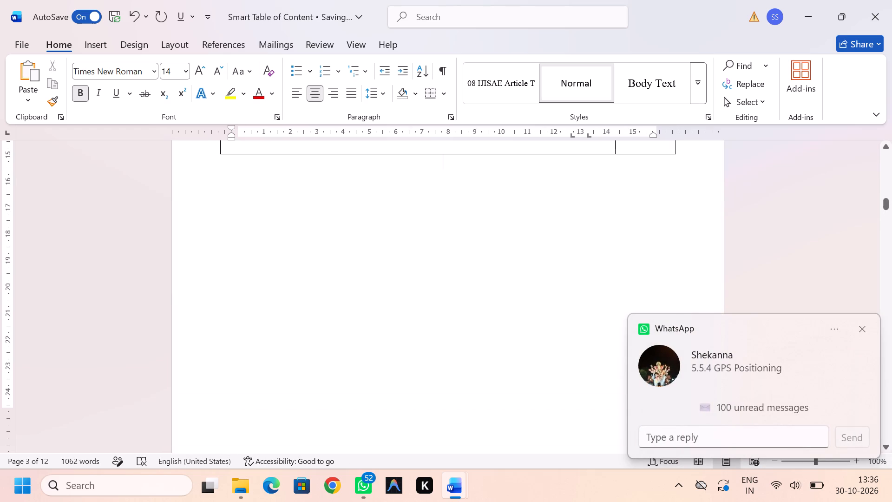
Remove the blank lines before the CHAPTER- 2 heading so it sits centred directly below the chapter 1 table.
scroll(561, 442, "up", 2)
scroll(561, 442, "down", 3)
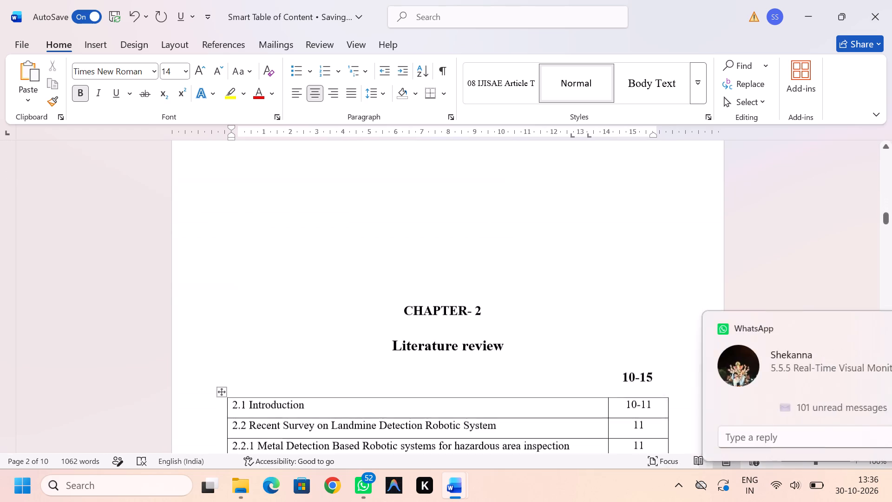
scroll(561, 442, "down", 1)
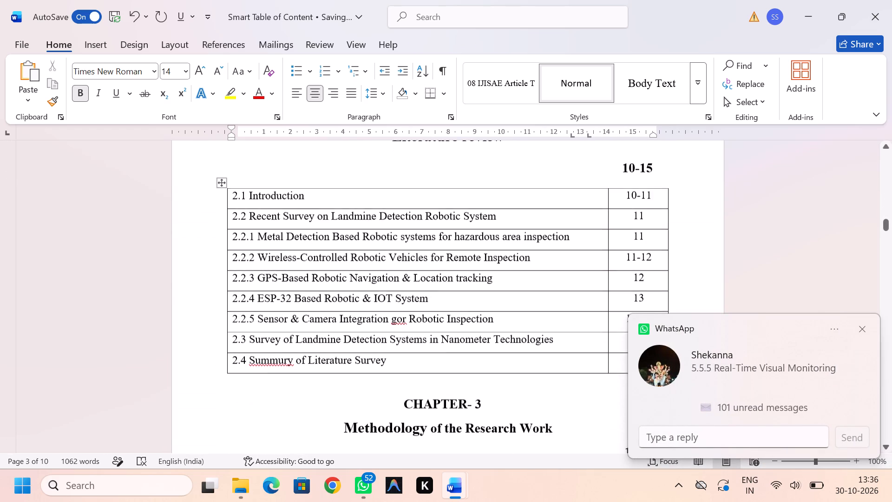
scroll(561, 442, "up", 1)
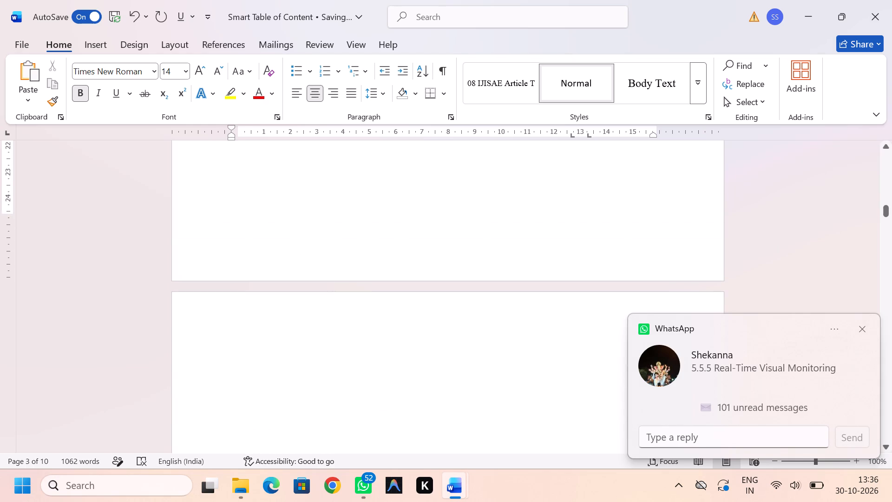
scroll(493, 399, "down", 1)
left_click(388, 356)
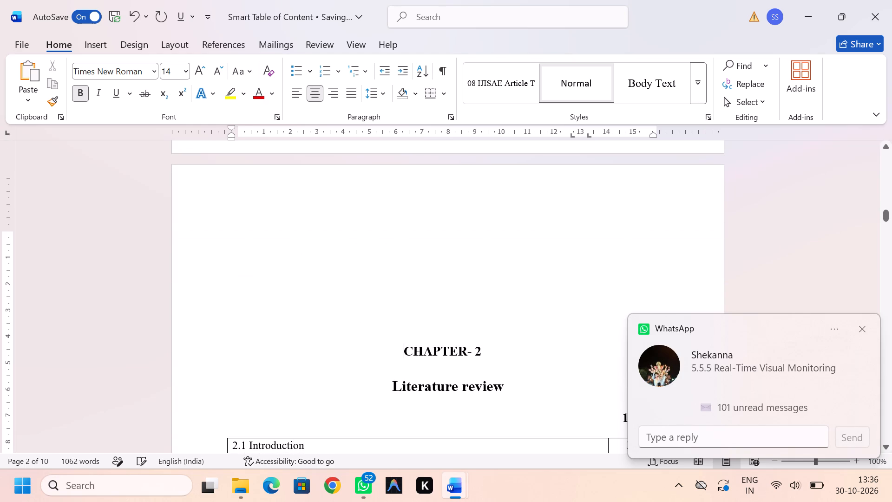
key("BackSpace")
key("BackSpace")
key("BackSpace")
key("BackSpace")
key("BackSpace")
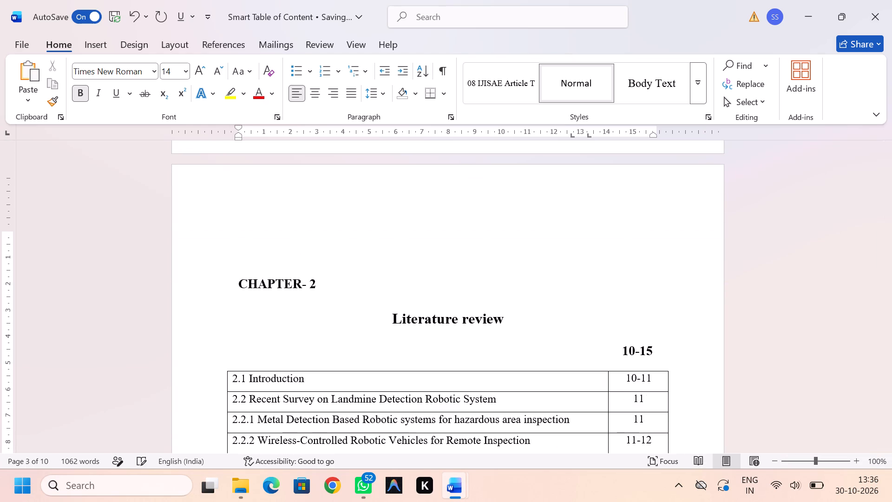
key("BackSpace")
key("BackSpace")
key("BackSpace")
key("BackSpace")
key("BackSpace")
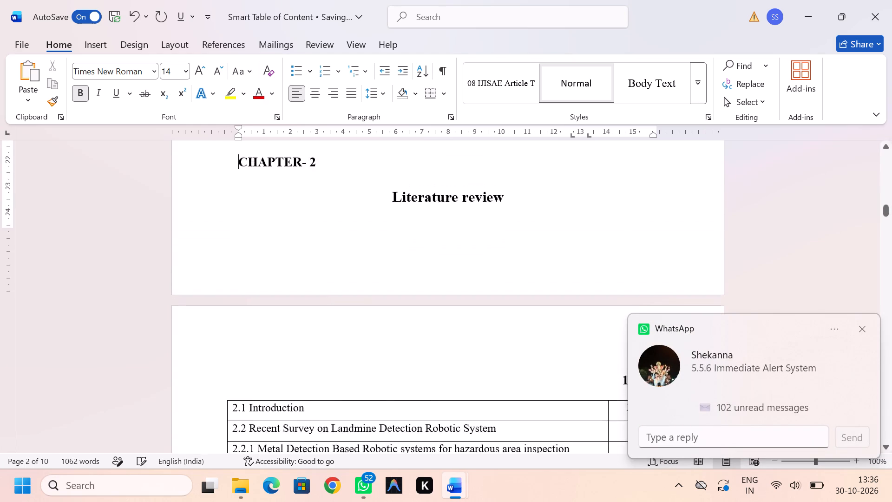
key("BackSpace")
key("BackSpace")
key("BackSpace")
key("BackSpace")
key("BackSpace")
key("BackSpace")
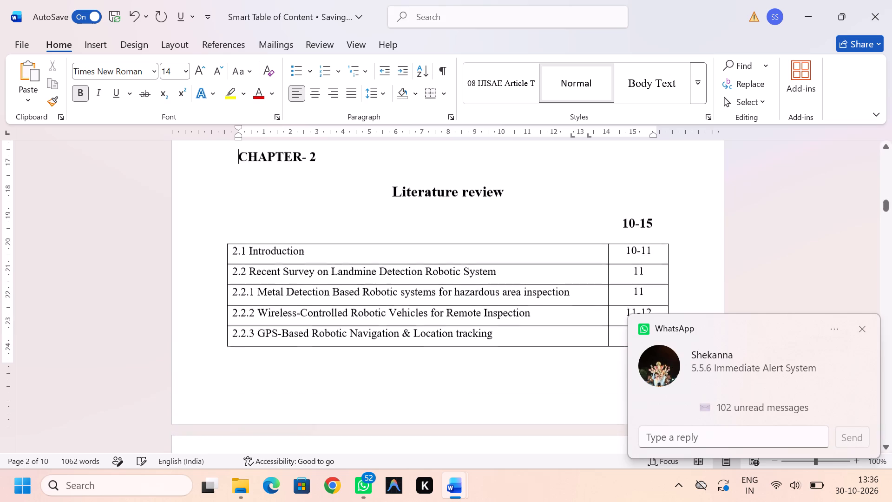
key("BackSpace")
key("BackSpace")
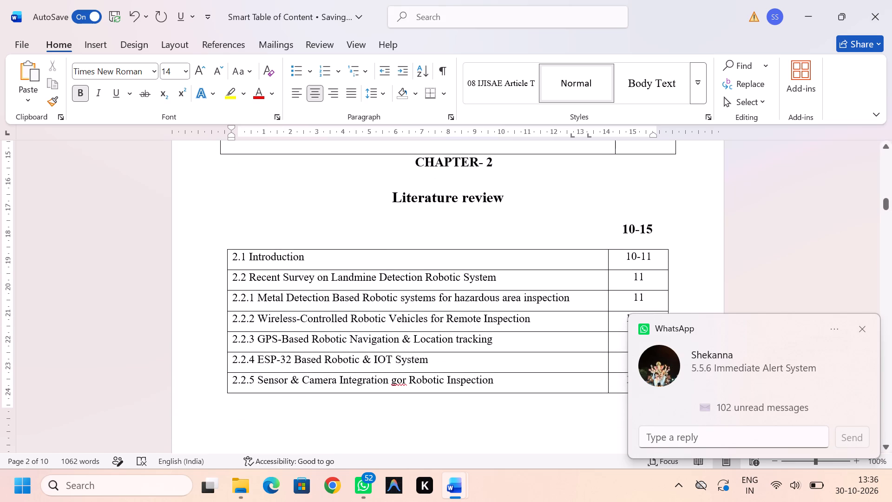
key("BackSpace")
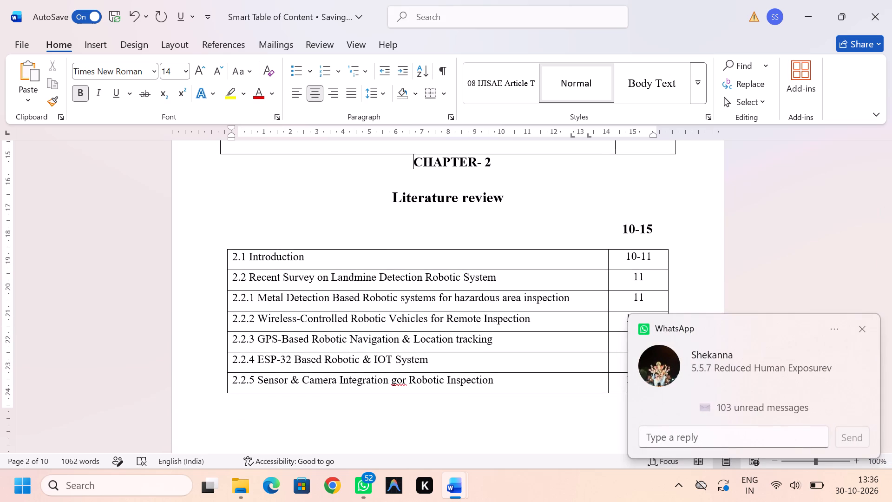
Delete the empty last row of the chapter 1 table, below 1.9 Objectives of the project.
scroll(388, 356, "down", 1)
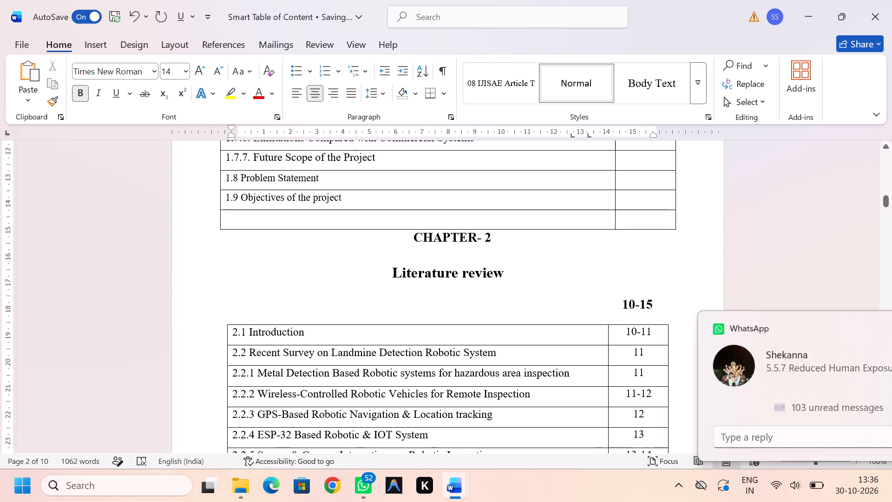
left_click(531, 239)
left_click(532, 227)
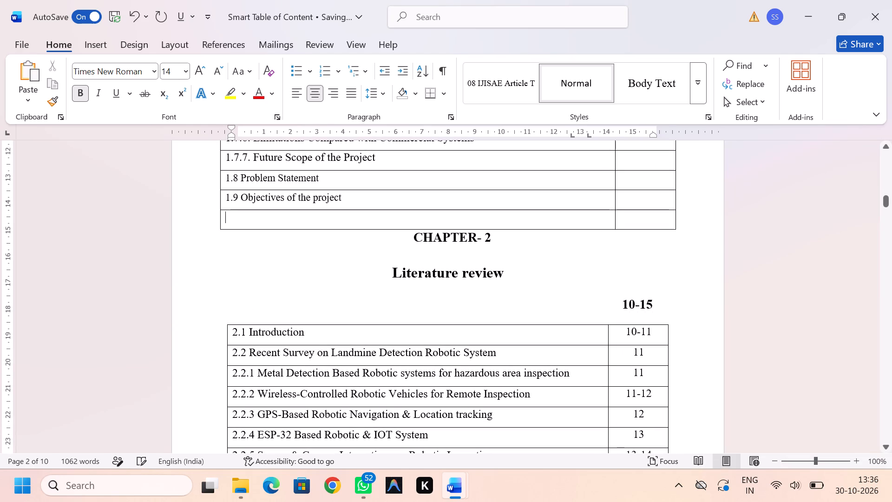
double_click(532, 225)
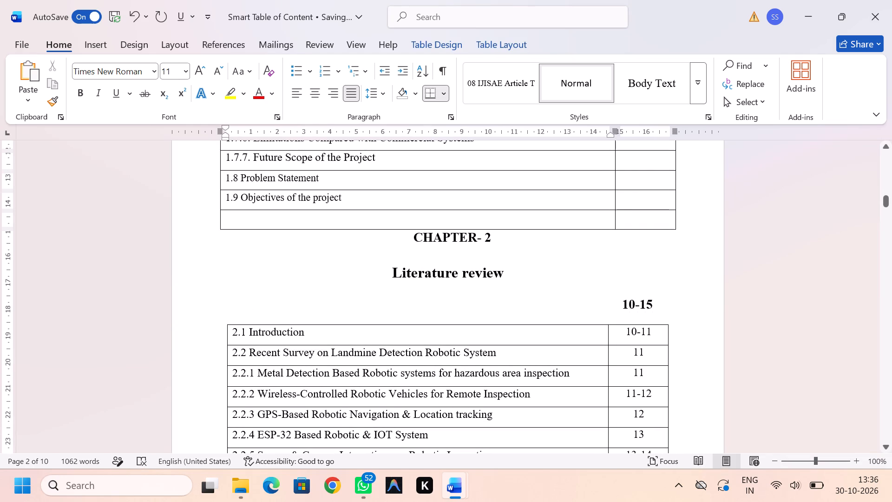
left_click_drag(232, 226, 455, 214)
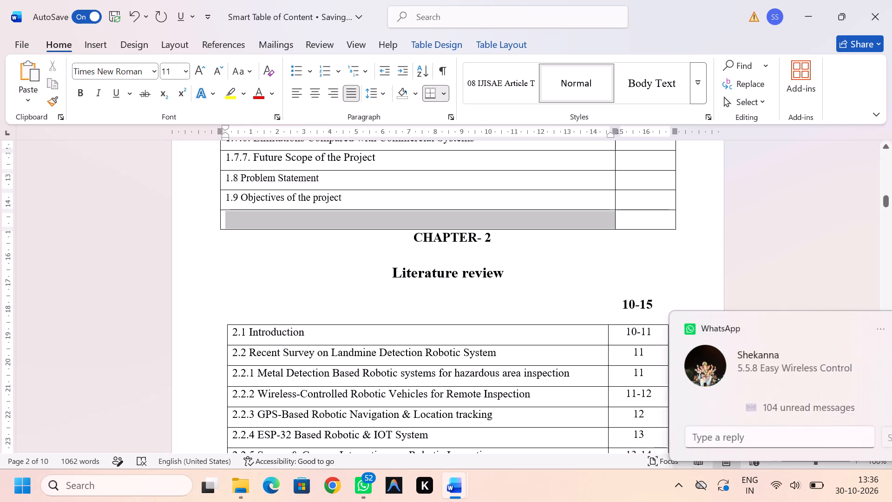
left_click_drag(455, 214, 648, 224)
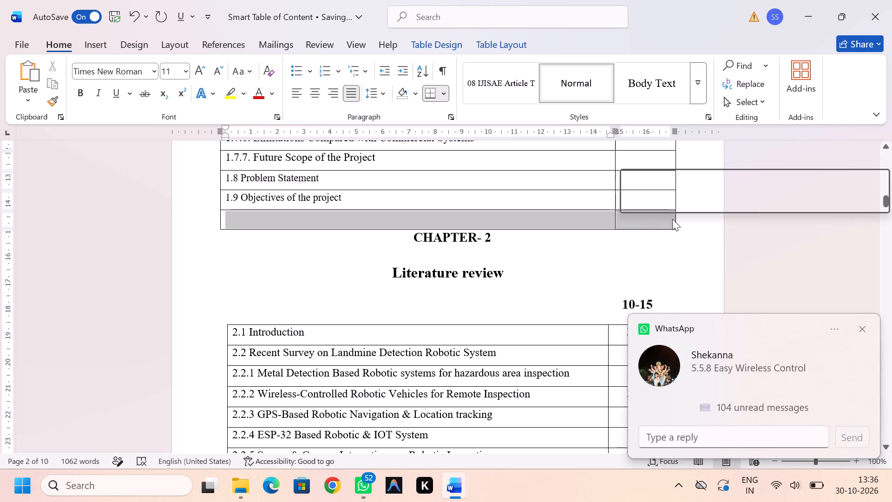
left_click(847, 185)
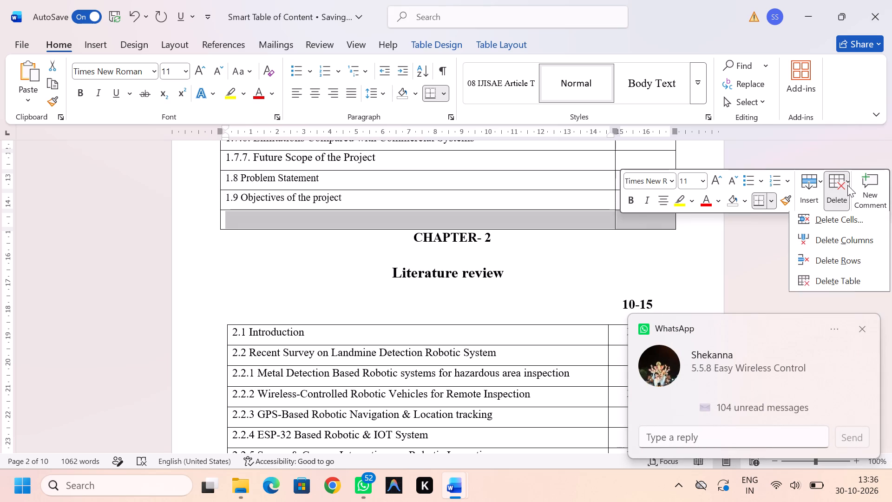
Delete the selected empty cells in the last row of the chapter 1 table, below 1.9 Objectives of the project.
left_click(840, 221)
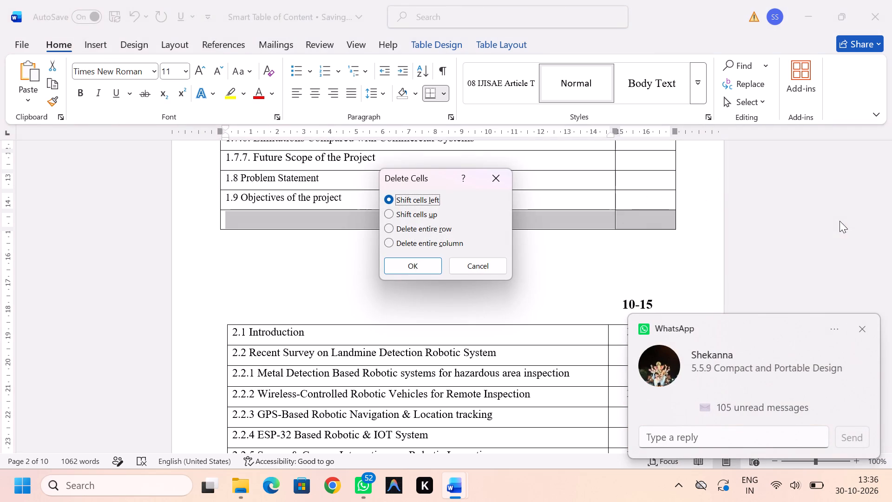
left_click(420, 263)
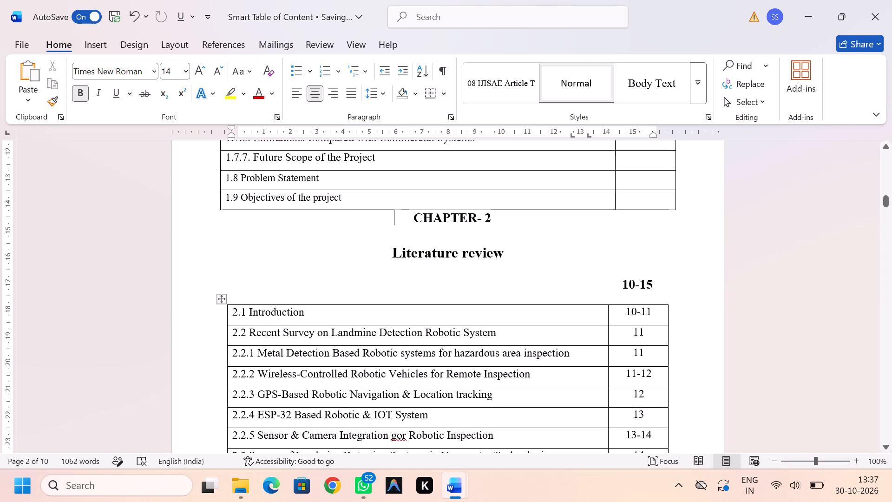
Move the chapter 2 table up so it starts directly below the Literature review heading.
left_click_drag(222, 300, 221, 277)
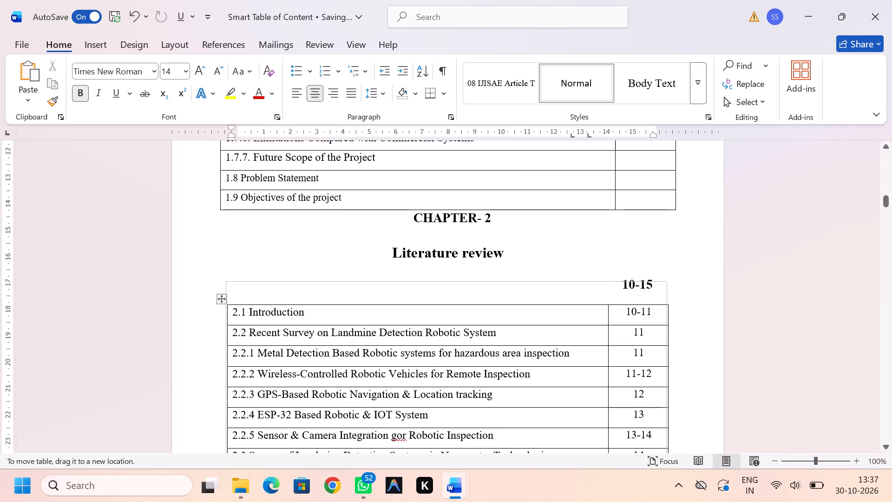
left_click_drag(221, 277, 220, 274)
Insert a blank line above the CHAPTER- 2 heading and remove the blank line between it and the Literature review heading.
scroll(243, 312, "down", 1)
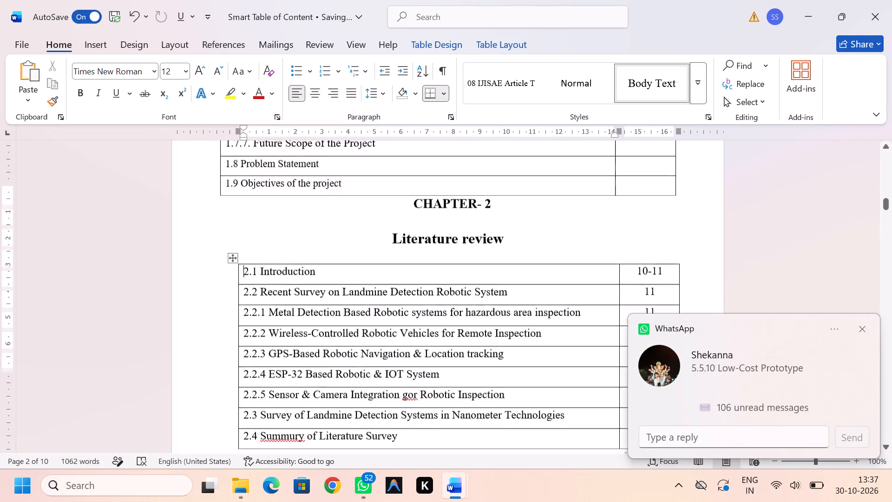
scroll(243, 312, "down", 1)
scroll(243, 312, "up", 1)
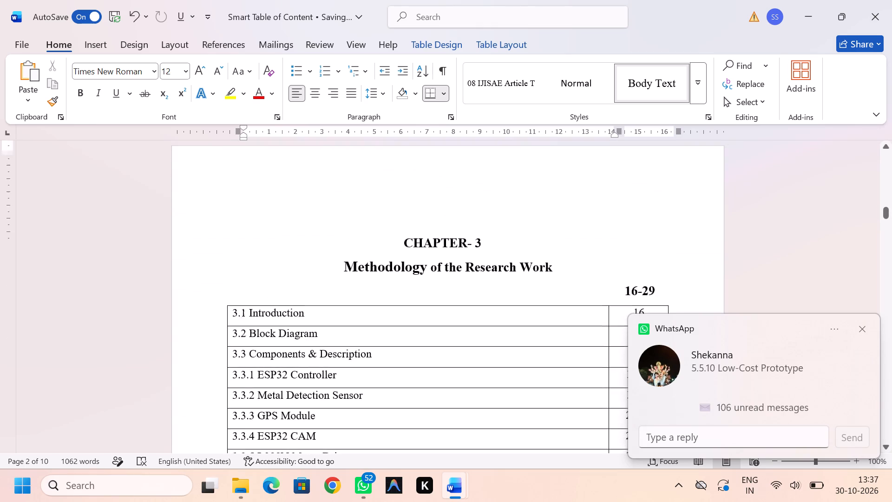
scroll(243, 312, "up", 3)
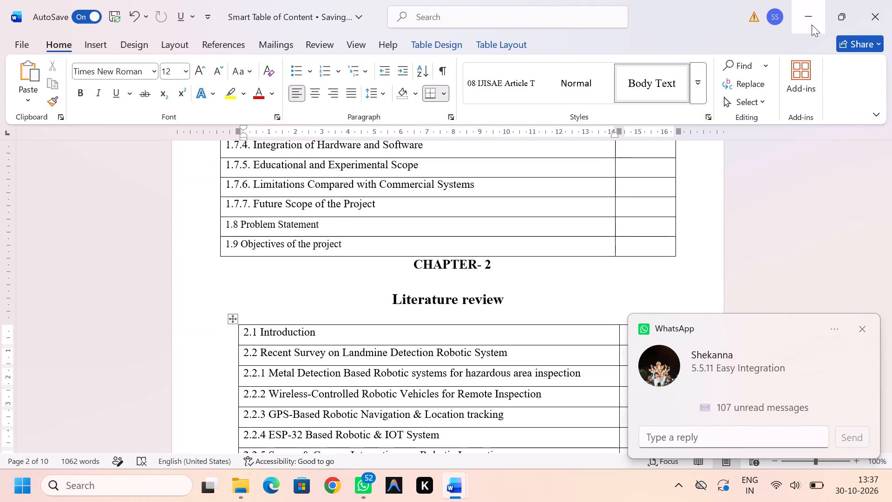
left_click(412, 261)
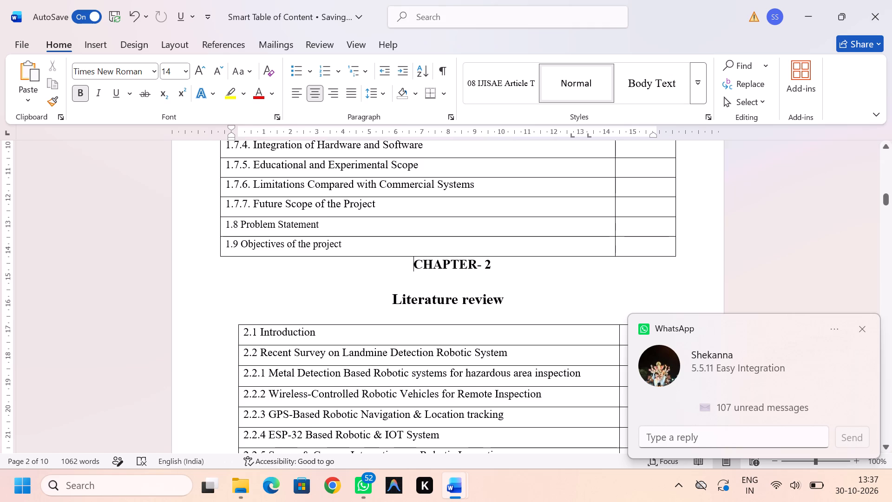
key("Return")
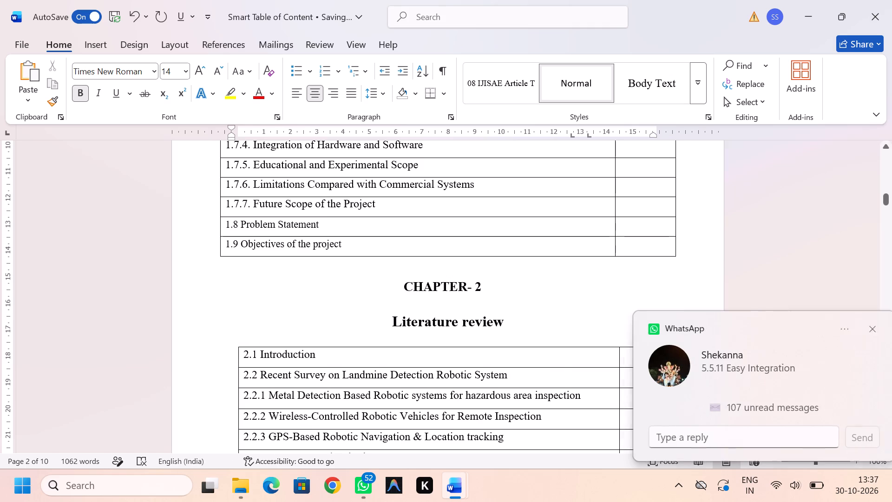
left_click(392, 313)
key("BackSpace")
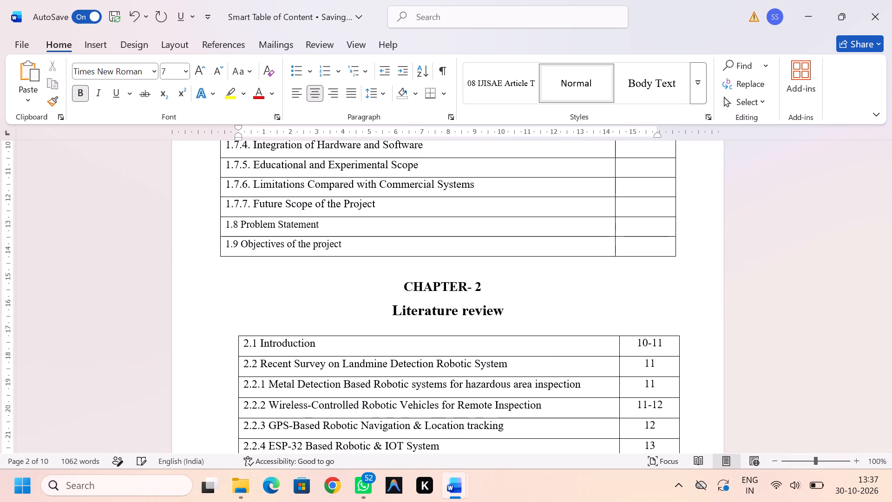
Review the layout and entries of the chapter 2 to chapter 6 tables, returning to the start of the document.
scroll(392, 313, "down", 3)
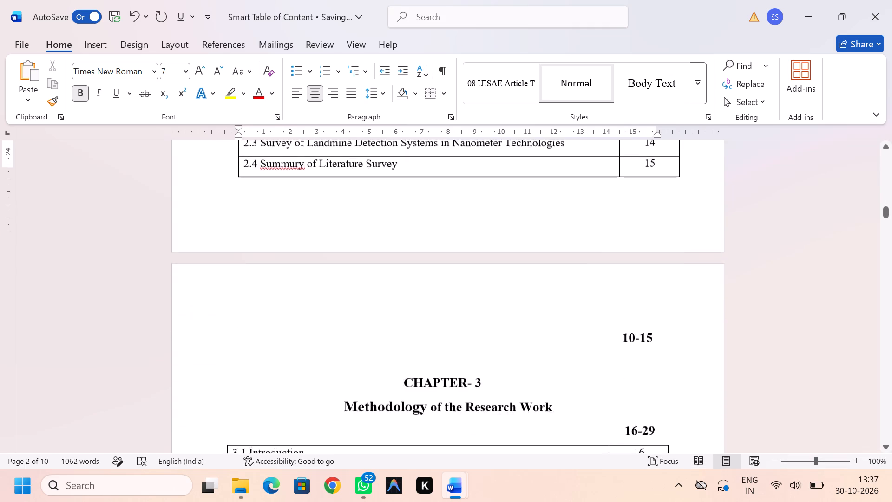
scroll(392, 313, "down", 4)
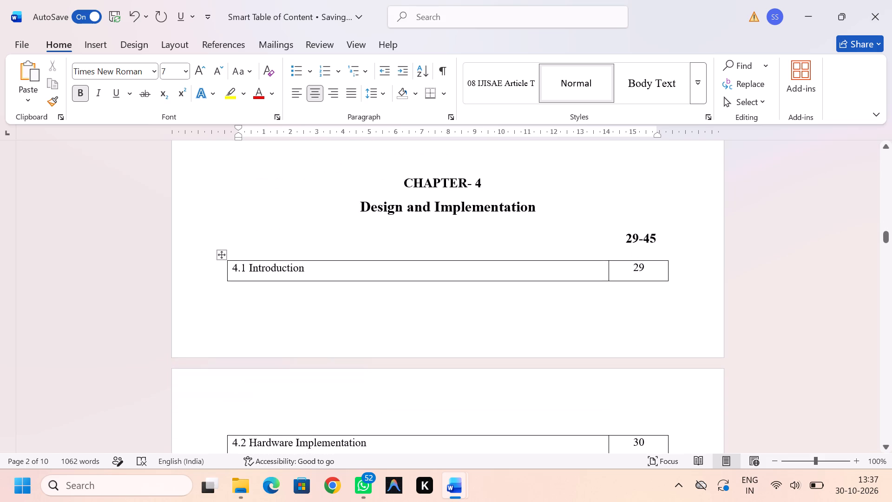
scroll(399, 302, "down", 3)
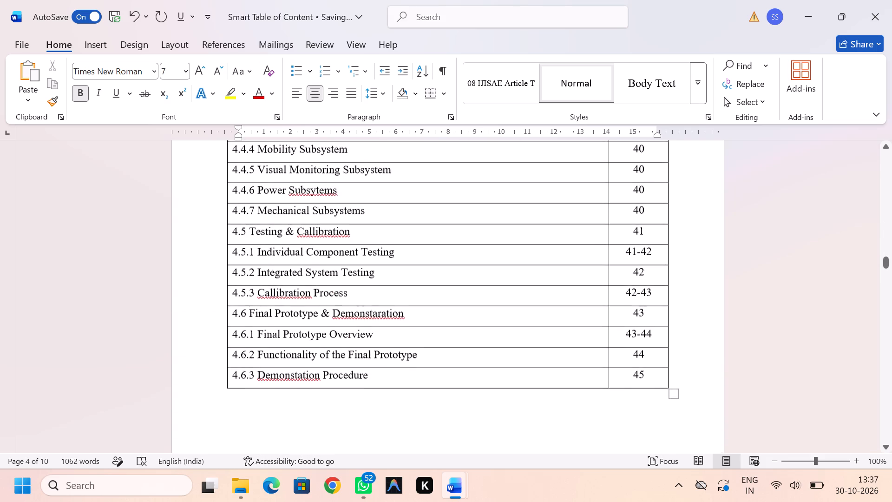
scroll(399, 302, "down", 5)
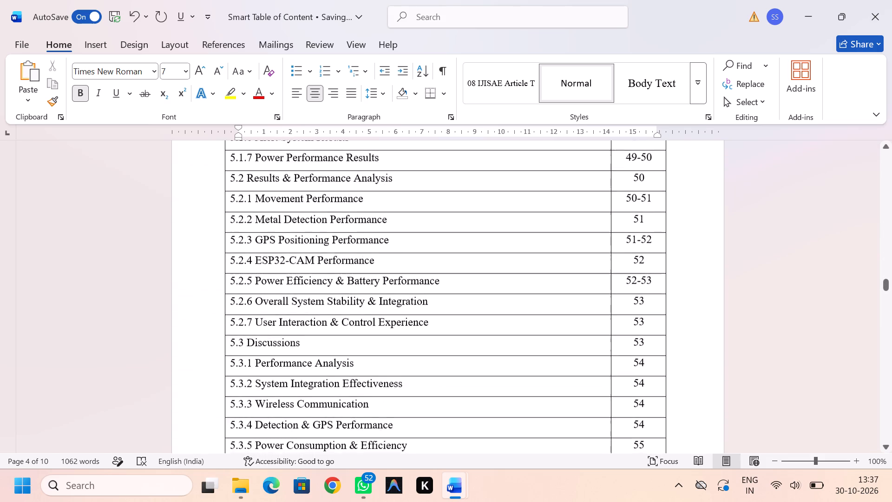
scroll(399, 302, "down", 4)
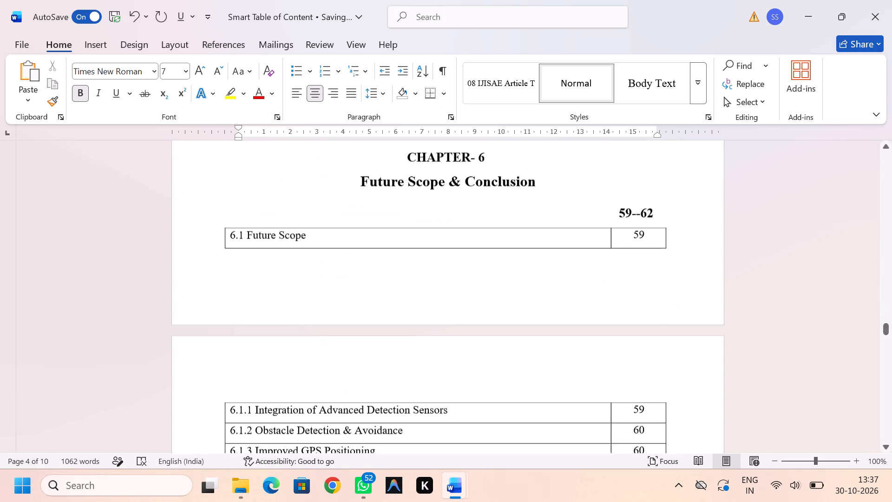
scroll(399, 302, "down", 3)
scroll(399, 302, "up", 5)
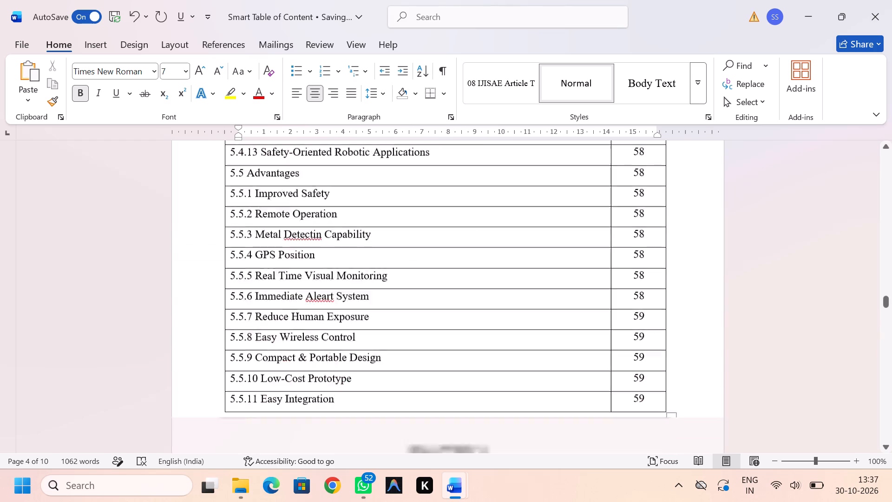
scroll(399, 302, "up", 17)
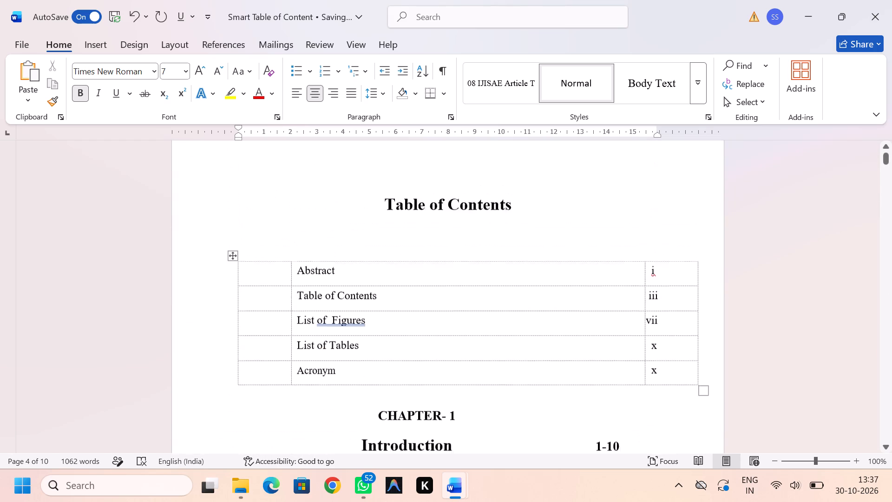
Save the Smart Table of Content document.
key("ctrl+s")
key("ctrl+s")
key("ctrl+s")
key("ctrl+s")
key("ctrl+s")
key("ctrl+s")
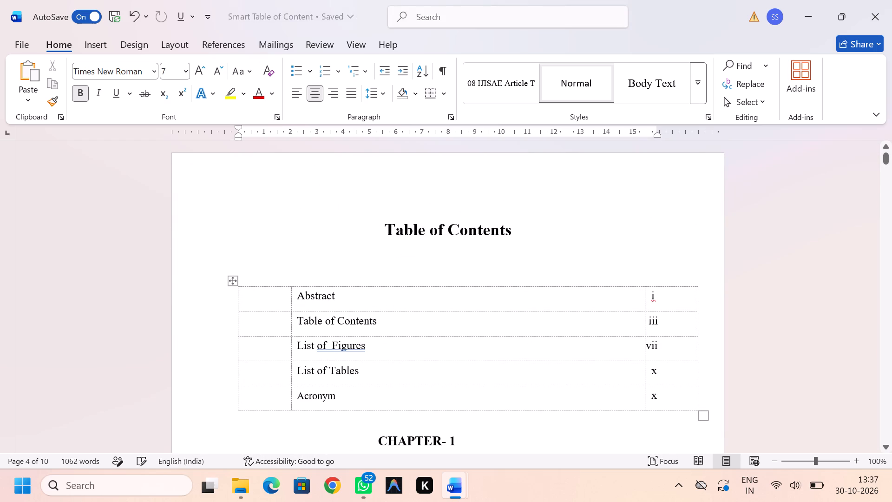
key("ctrl+s")
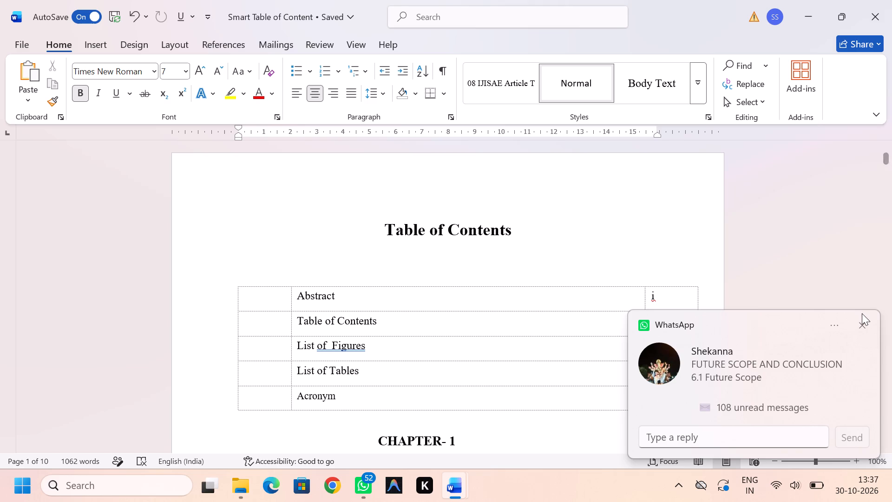
Dismiss the incoming message notification and close the Smart Table of Content document.
left_click(865, 315)
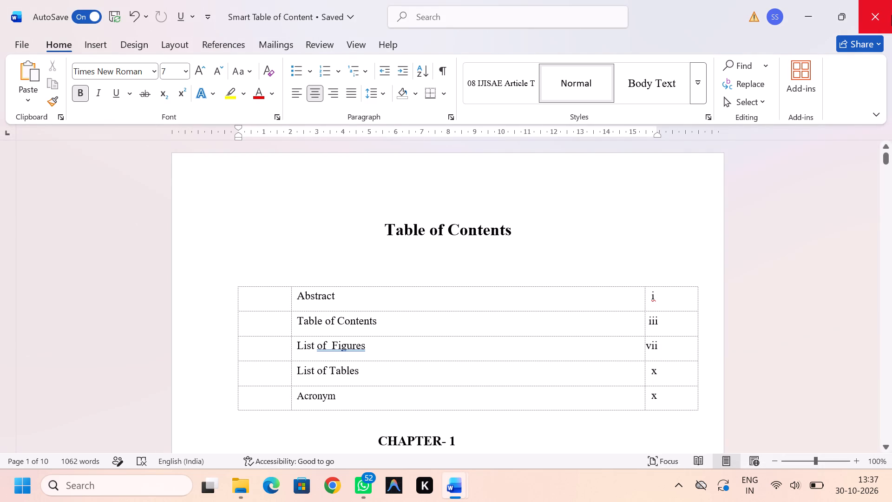
left_click(883, 14)
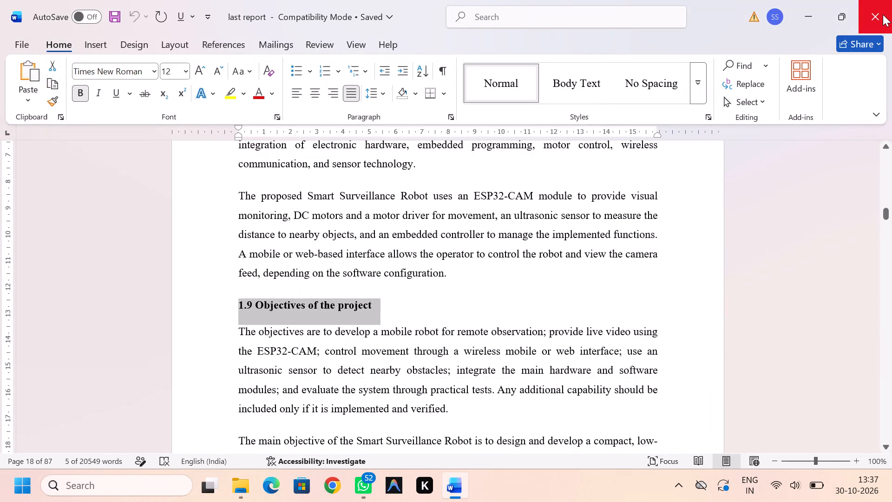
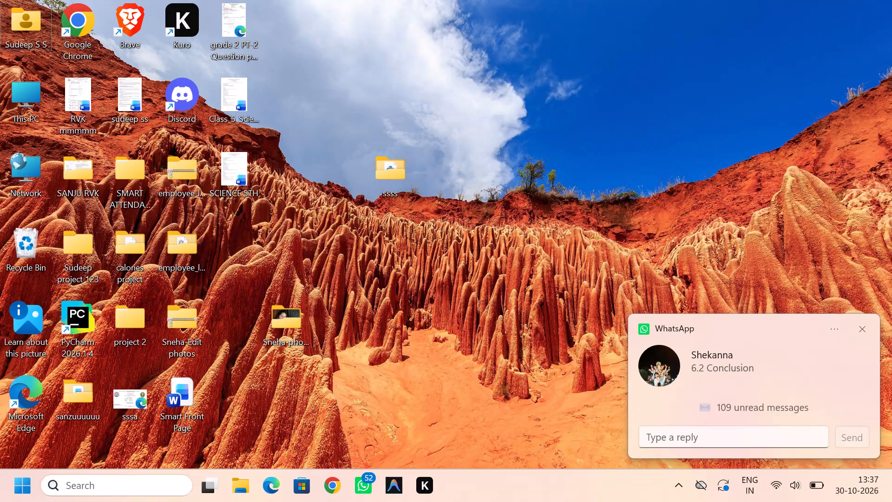
Put the computer to sleep.
left_click(24, 491)
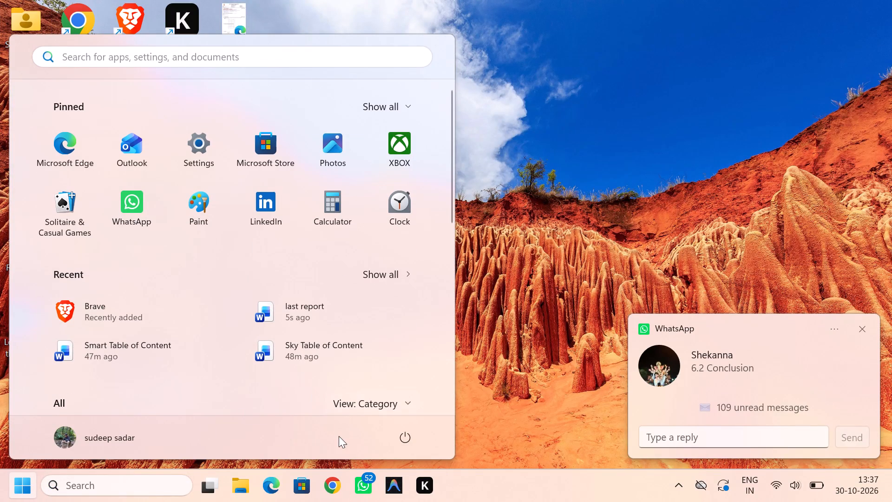
left_click(407, 437)
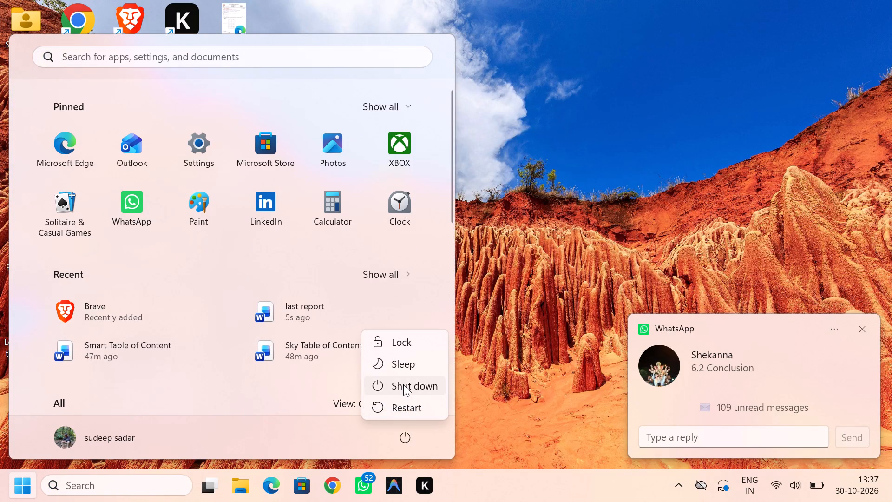
left_click(404, 363)
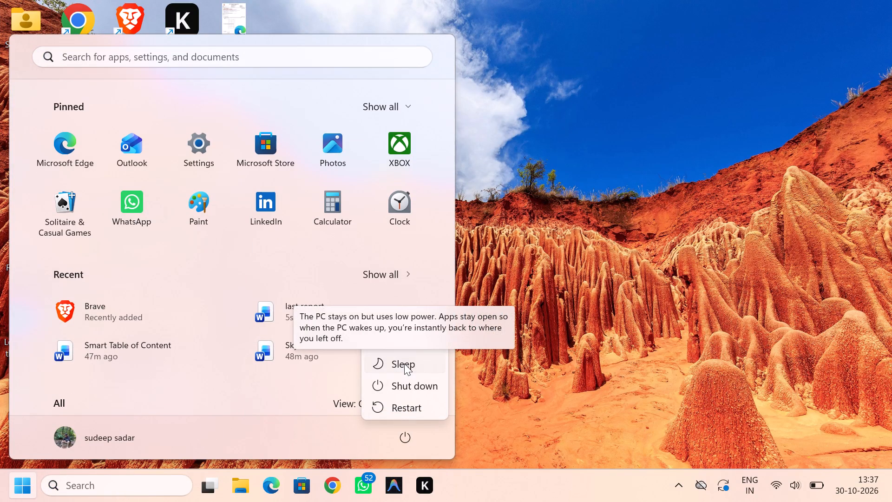
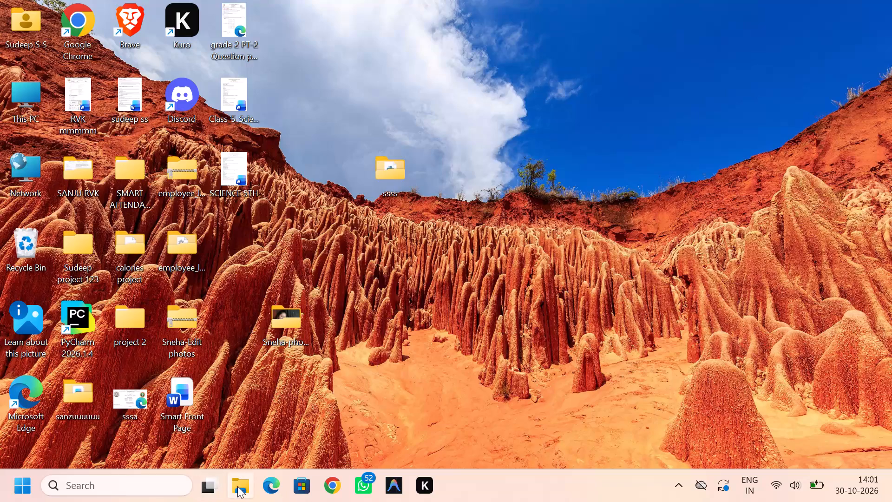
Switch to File Explorer by opening a new window from the desktop.
double_click(238, 486)
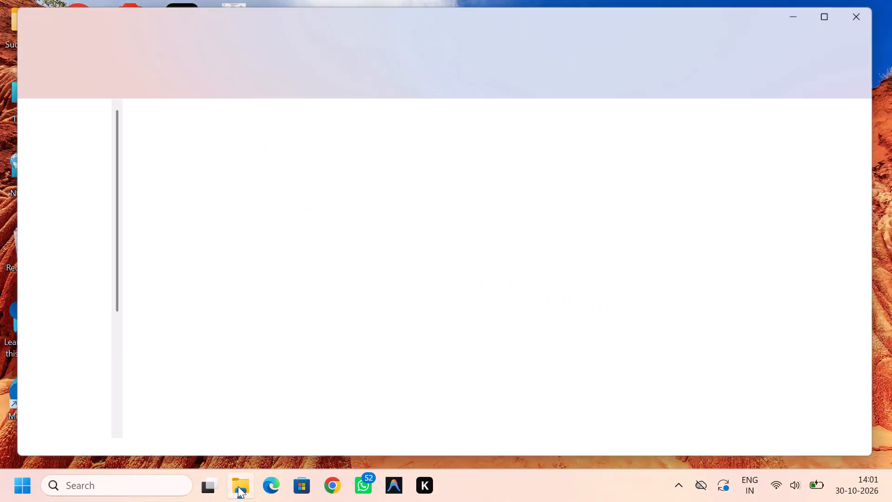
Open the recent Sky Table of Content document, examine its chapter 1 and chapter 2 tables, and close it.
scroll(238, 486, "down", 1)
scroll(332, 415, "down", 1)
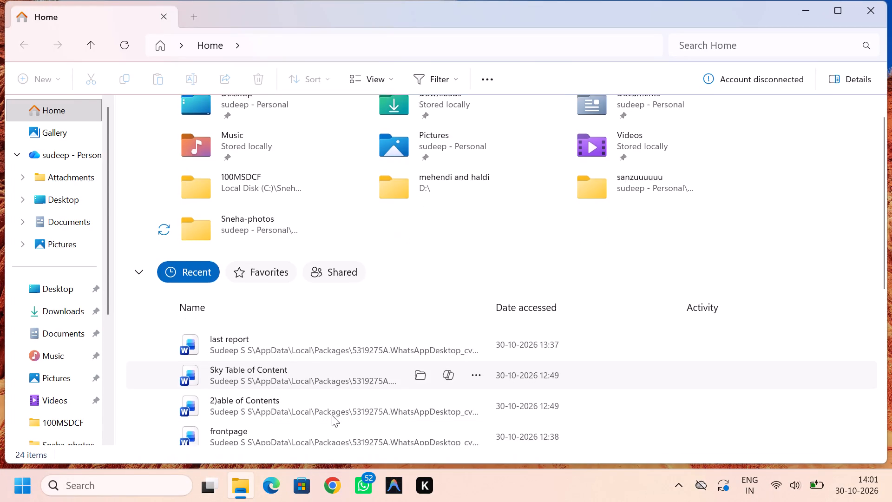
scroll(332, 415, "down", 1)
double_click(322, 356)
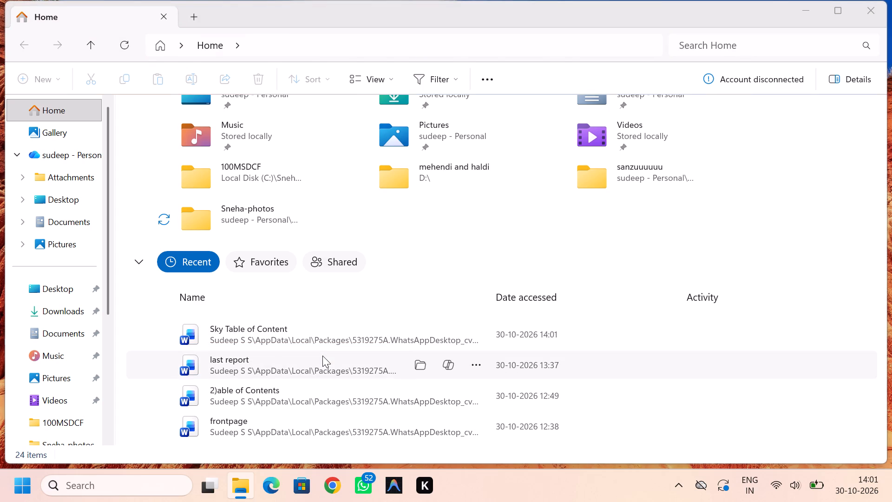
scroll(324, 349, "down", 2)
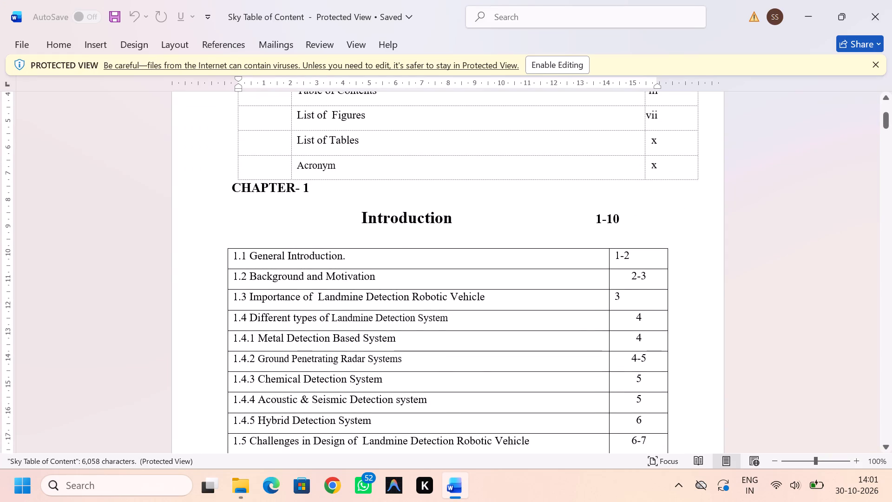
scroll(324, 349, "down", 4)
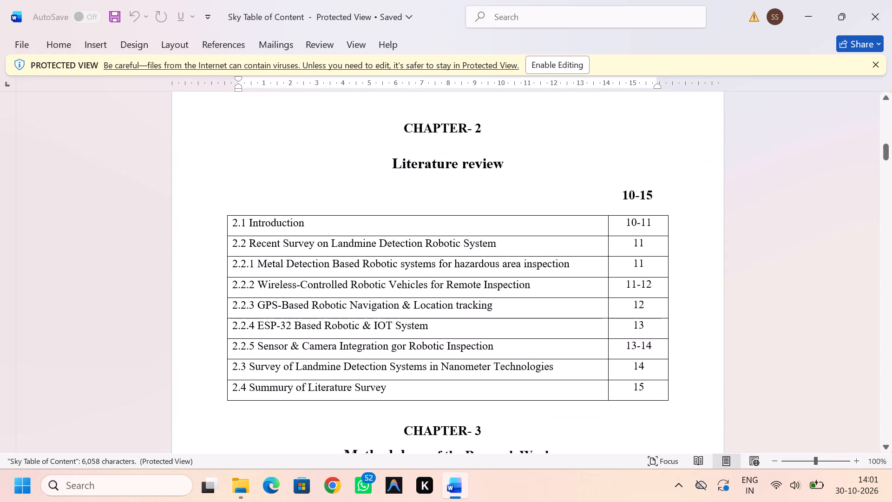
scroll(324, 349, "up", 3)
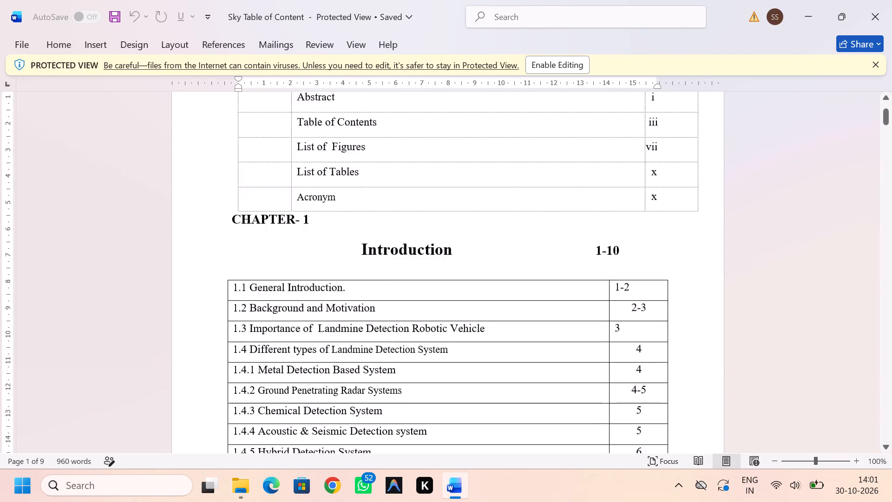
scroll(324, 349, "down", 3)
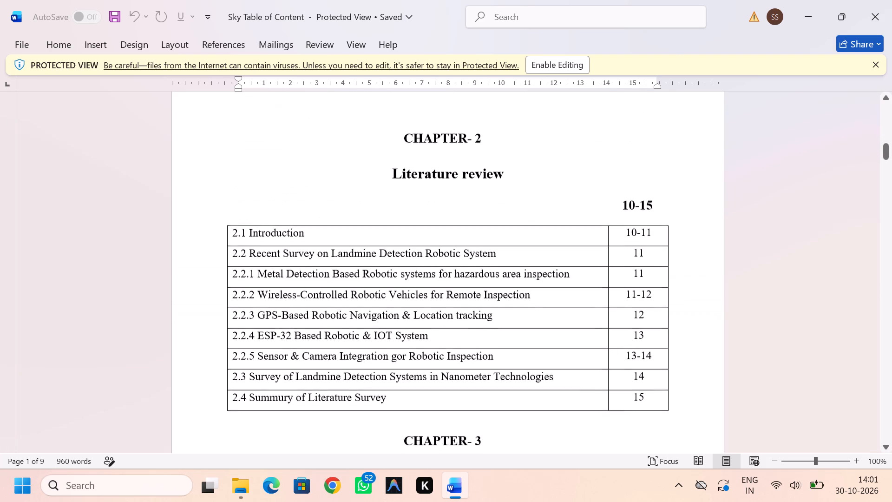
scroll(324, 349, "down", 1)
left_click(890, 9)
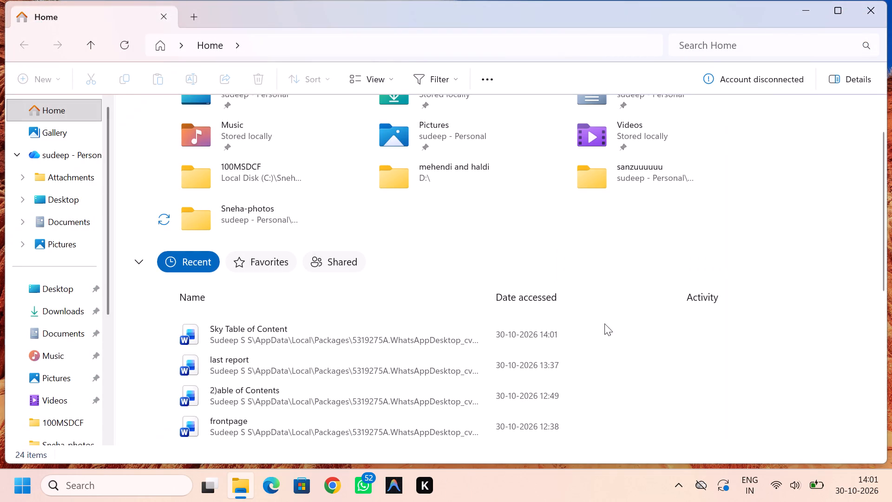
Open the folder containing 2)able of Contents and check its Sky Table of Content and 2)able of Contents documents, closing each.
double_click(427, 389)
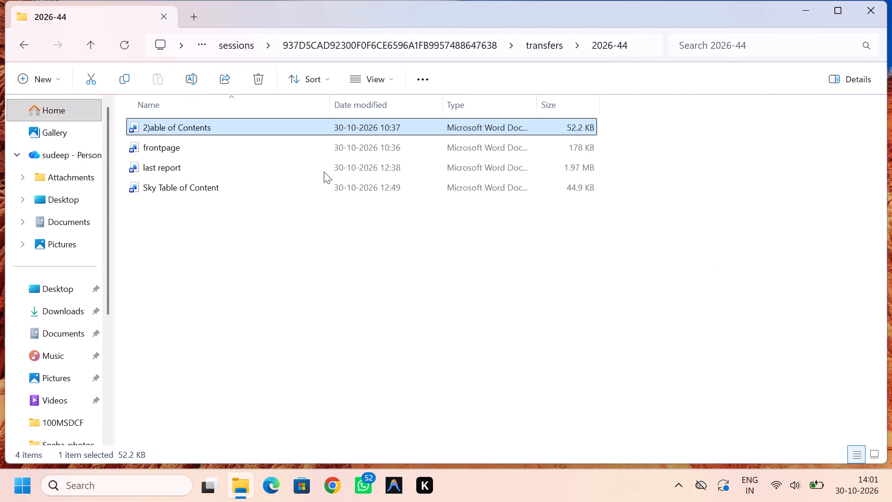
double_click(327, 186)
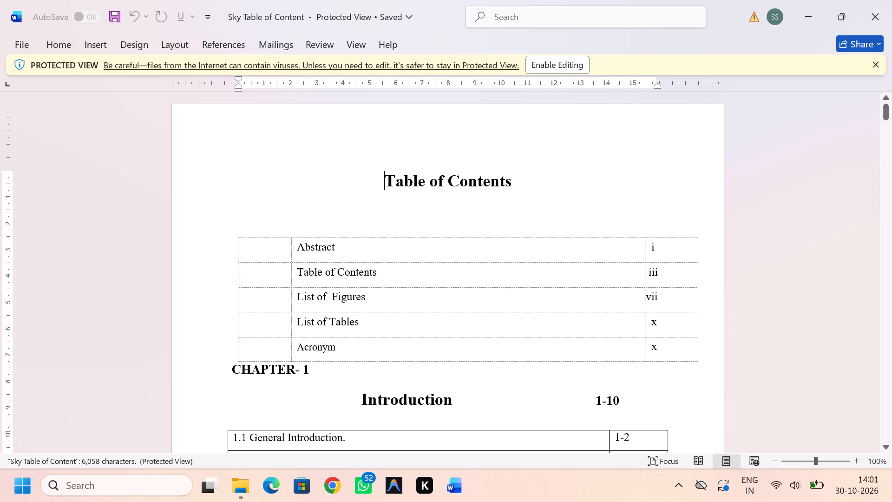
scroll(327, 186, "down", 2)
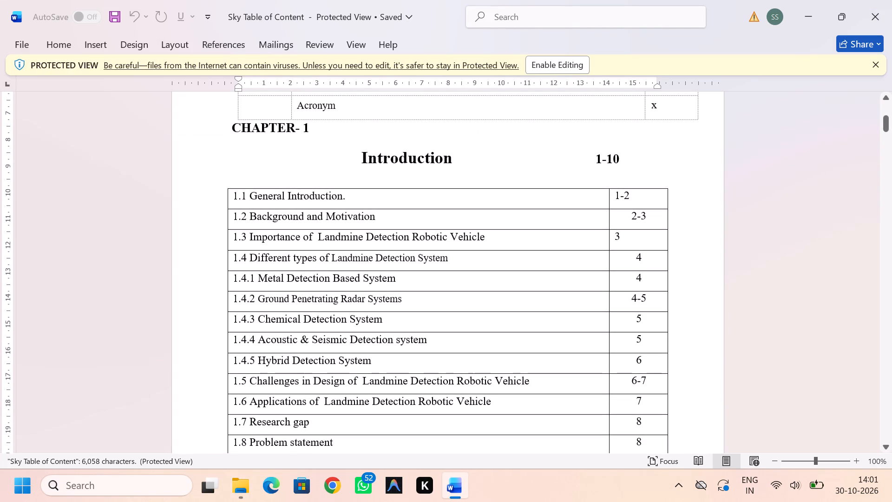
left_click(872, 22)
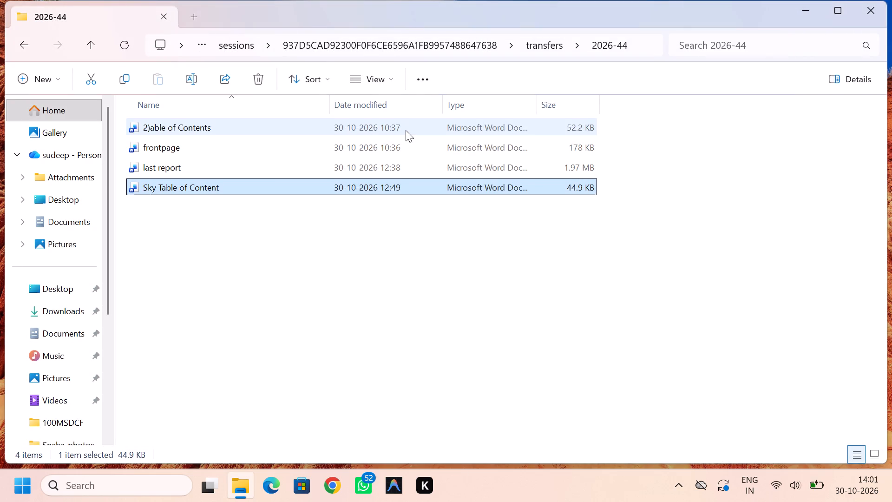
double_click(406, 130)
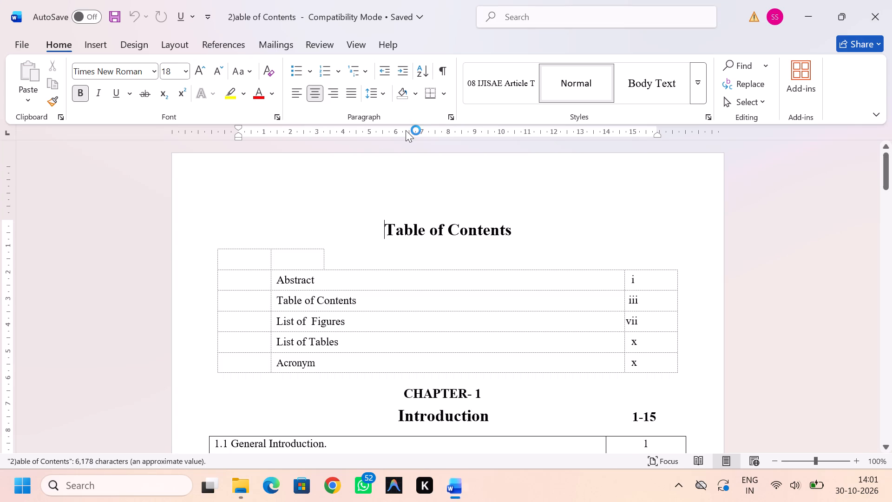
scroll(406, 130, "down", 4)
scroll(425, 317, "down", 3)
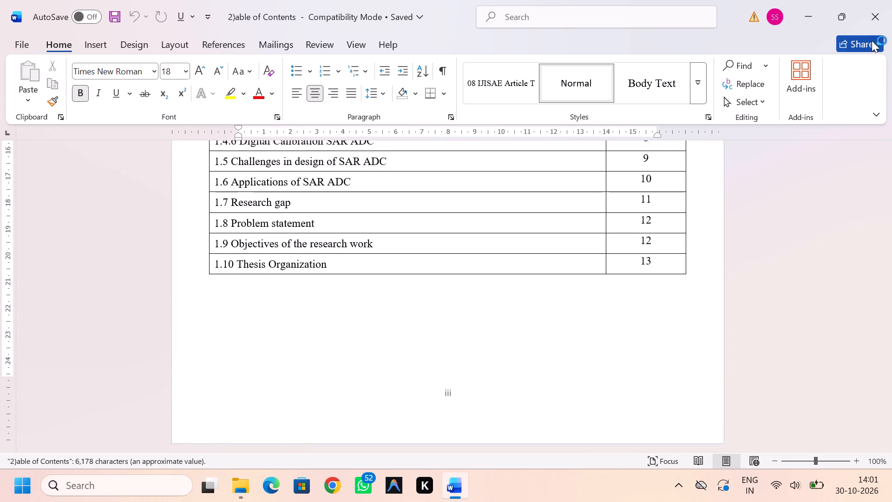
left_click(875, 16)
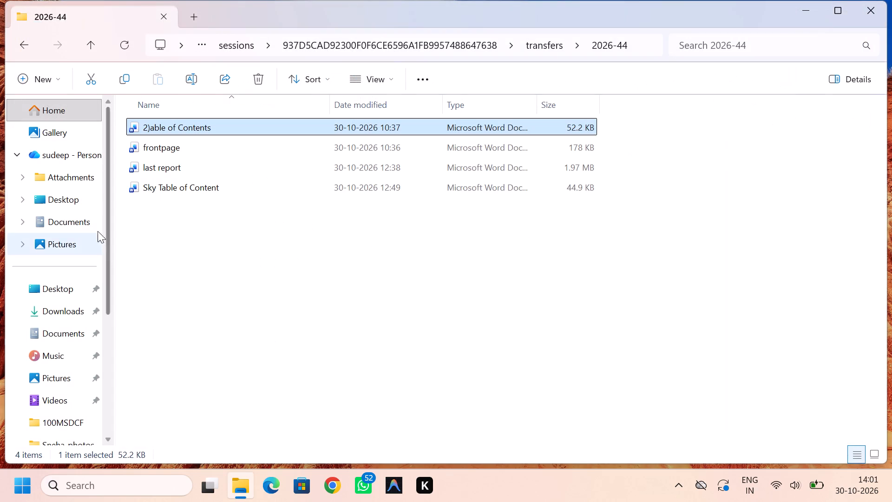
Look through the Desktop, Documents and Downloads folders for the saved table of contents document, and close the file window.
left_click(82, 200)
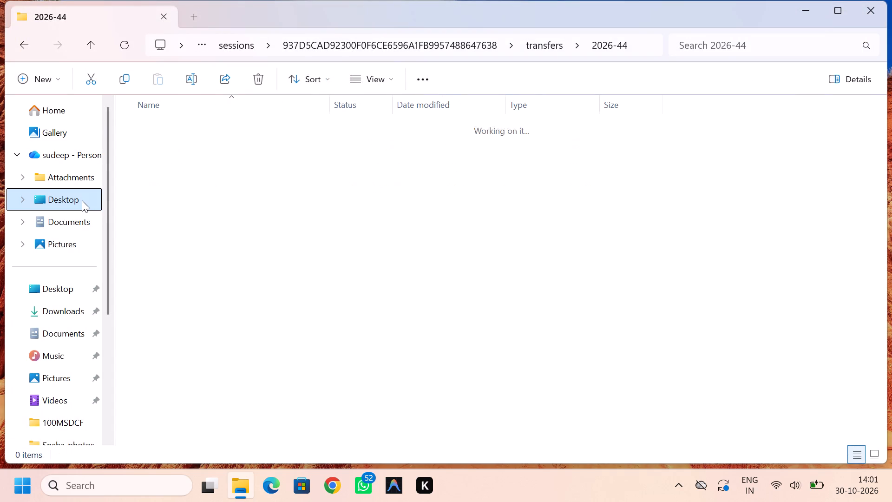
scroll(233, 244, "down", 1)
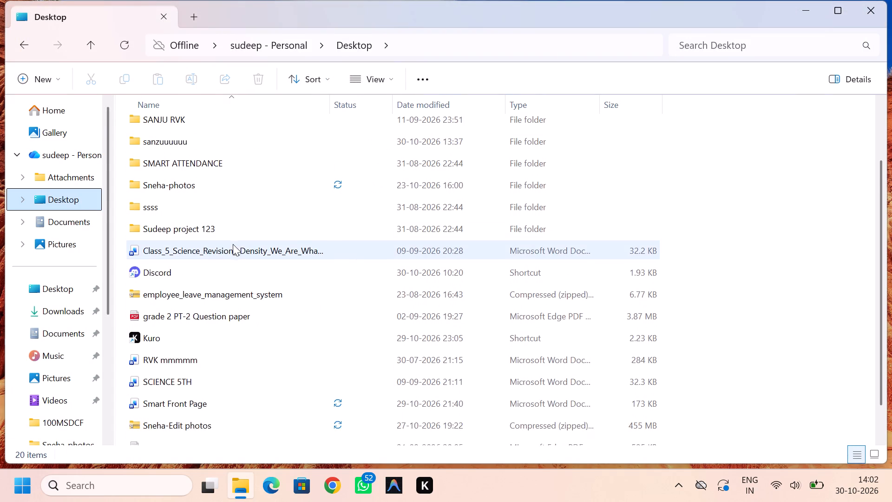
scroll(233, 244, "down", 2)
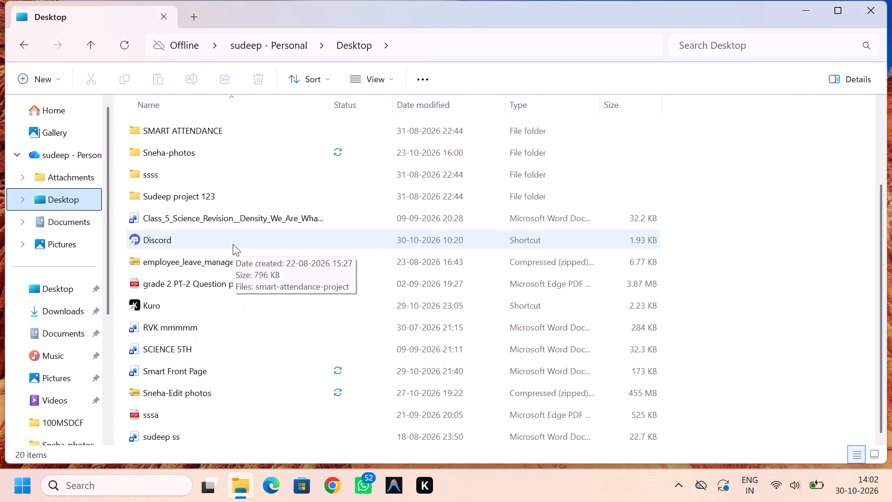
scroll(233, 244, "up", 3)
scroll(233, 244, "down", 1)
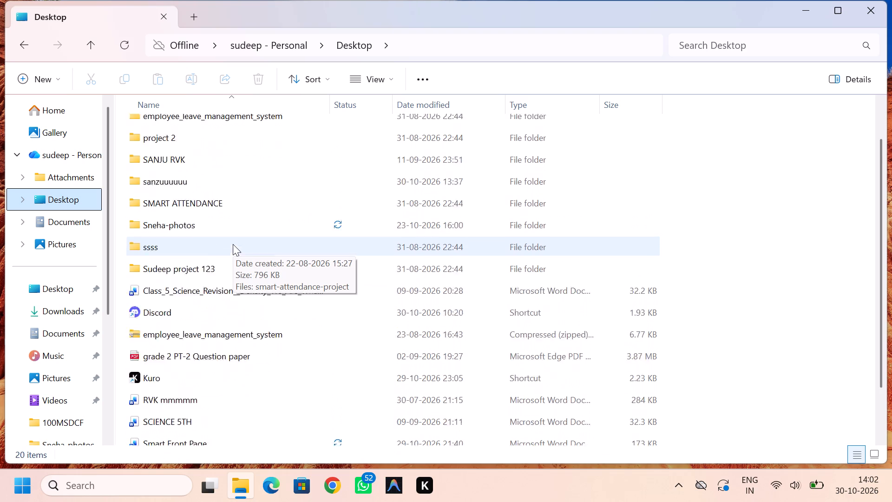
scroll(233, 244, "down", 2)
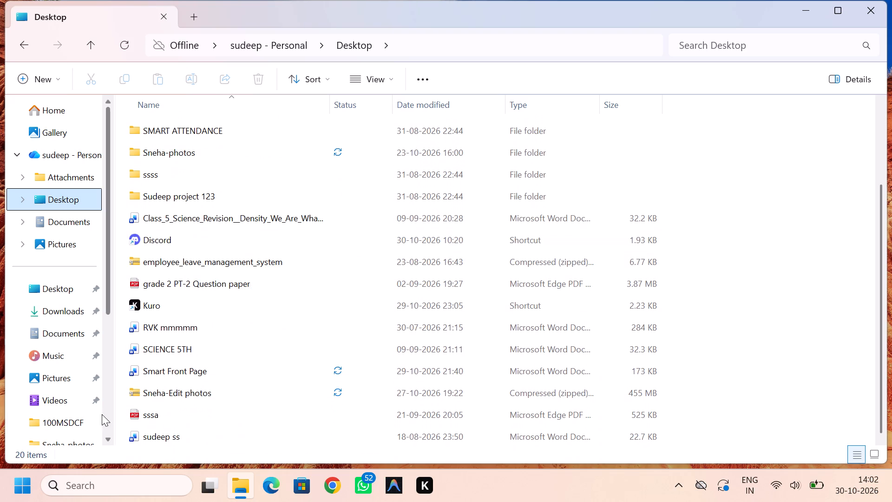
left_click(73, 337)
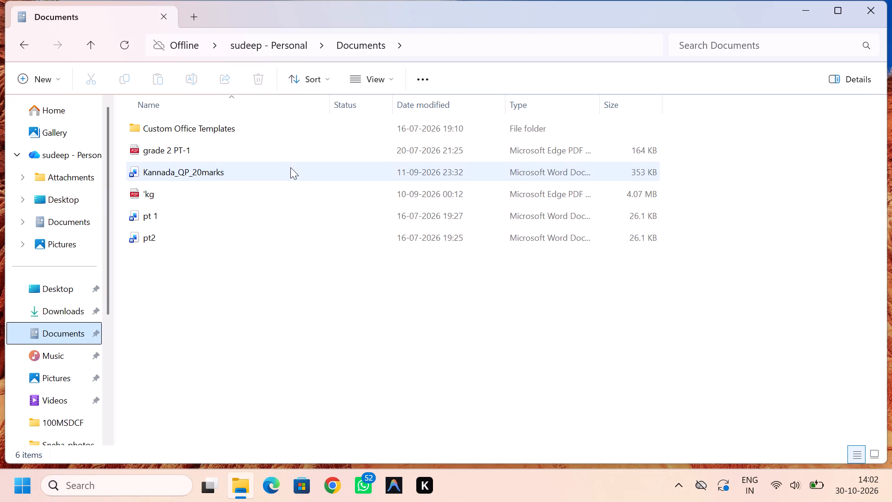
left_click(60, 314)
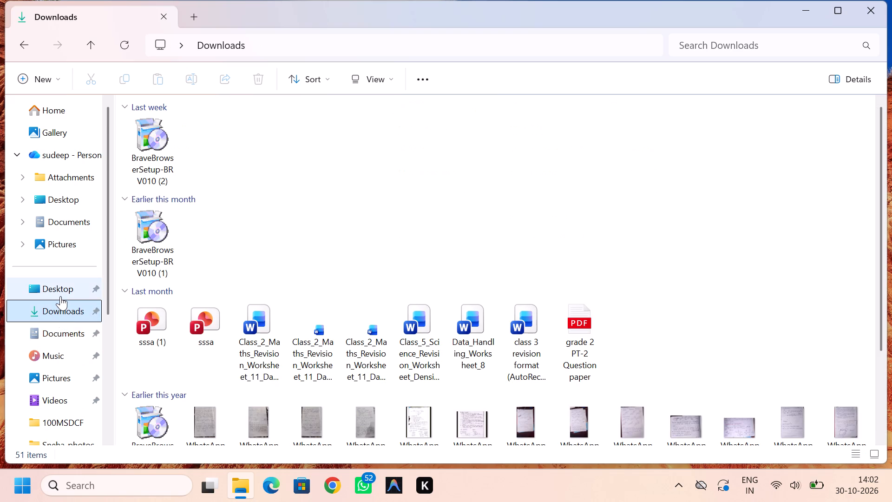
left_click(60, 296)
scroll(211, 272, "down", 2)
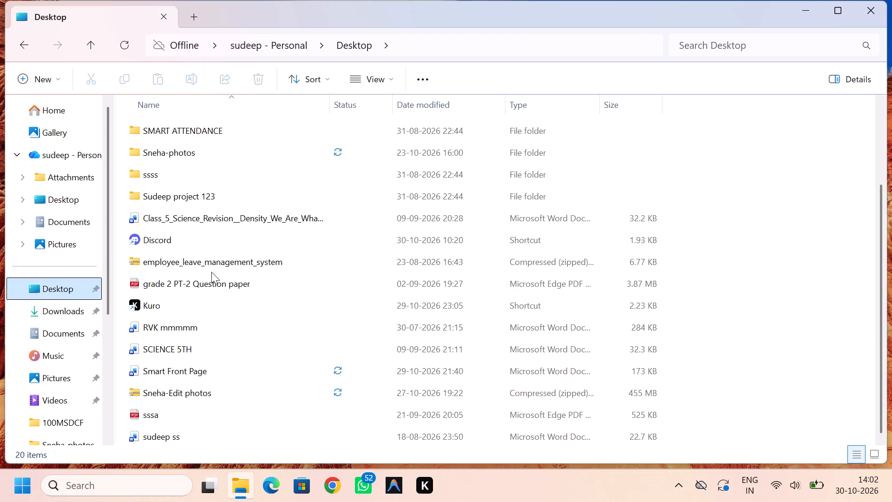
left_click(872, 0)
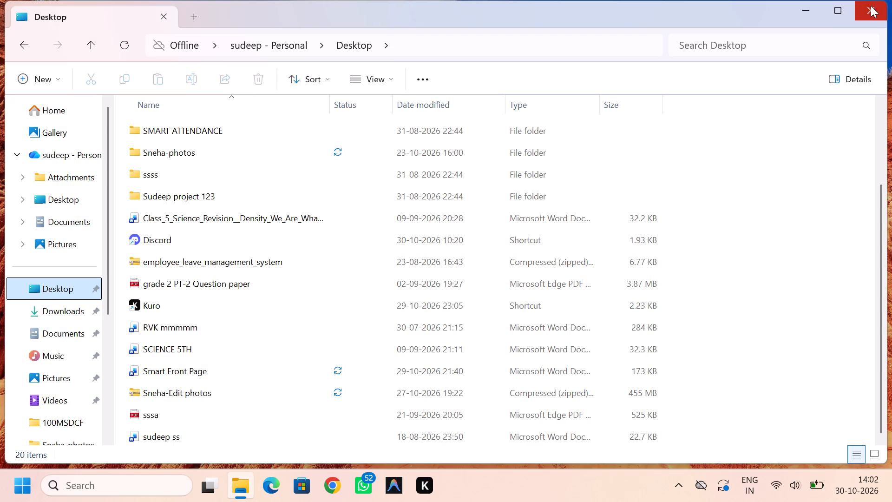
left_click(871, 6)
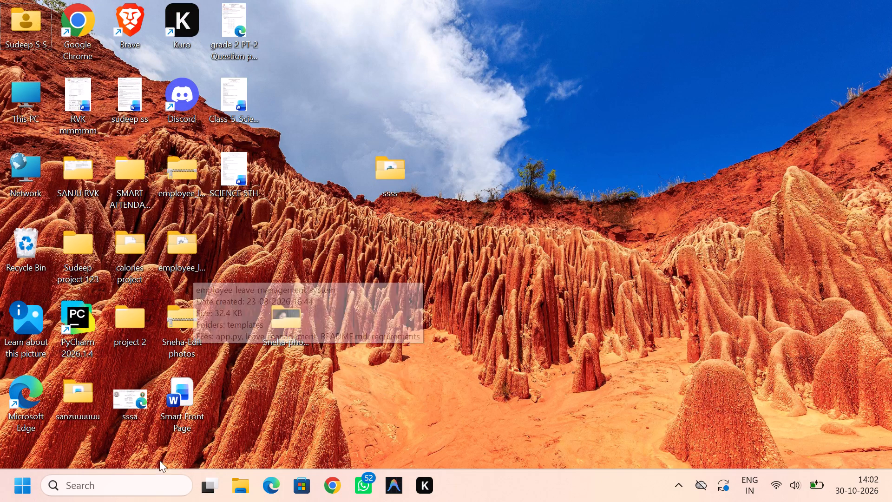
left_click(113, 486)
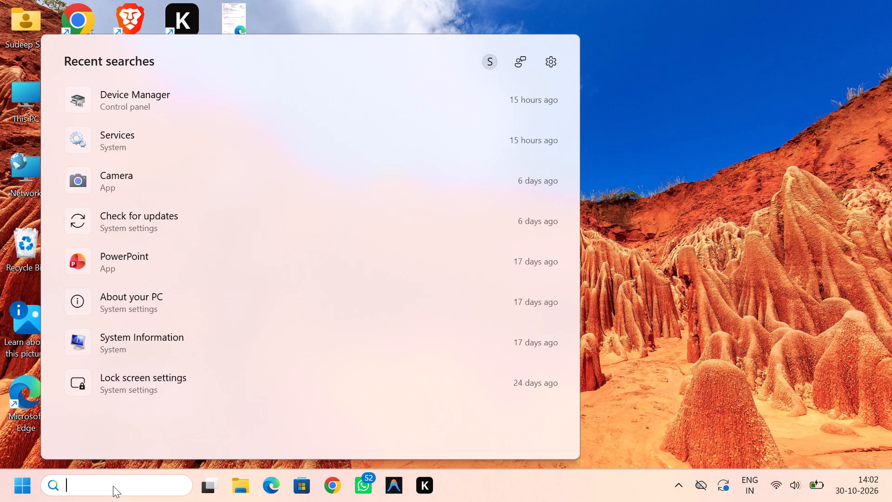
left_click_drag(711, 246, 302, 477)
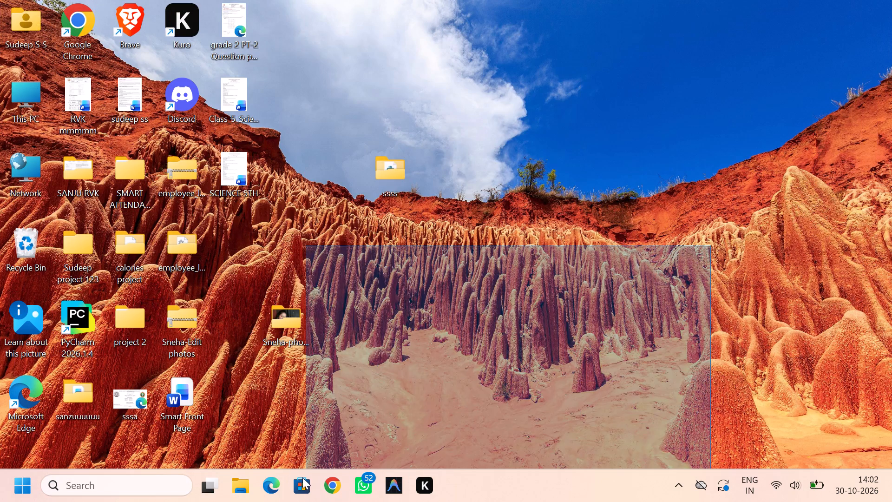
Open the Smart Front Page document from the desktop and examine its title, certificate and declaration pages.
double_click(179, 392)
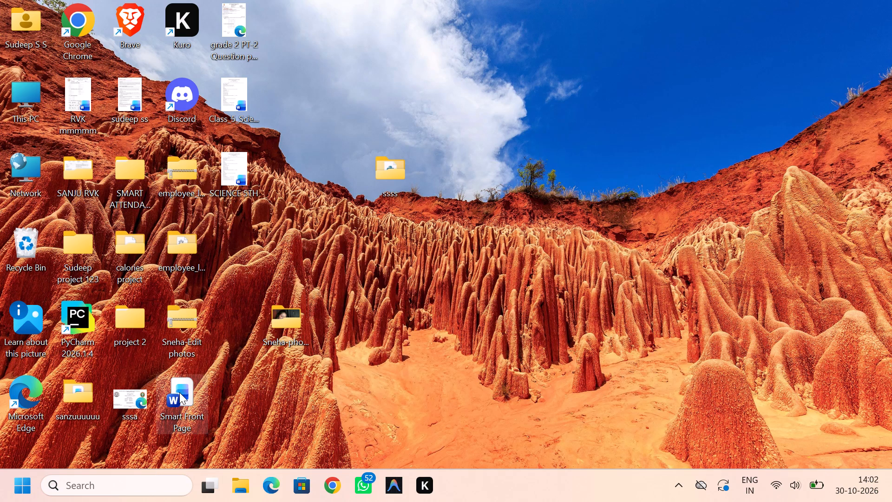
left_click(25, 40)
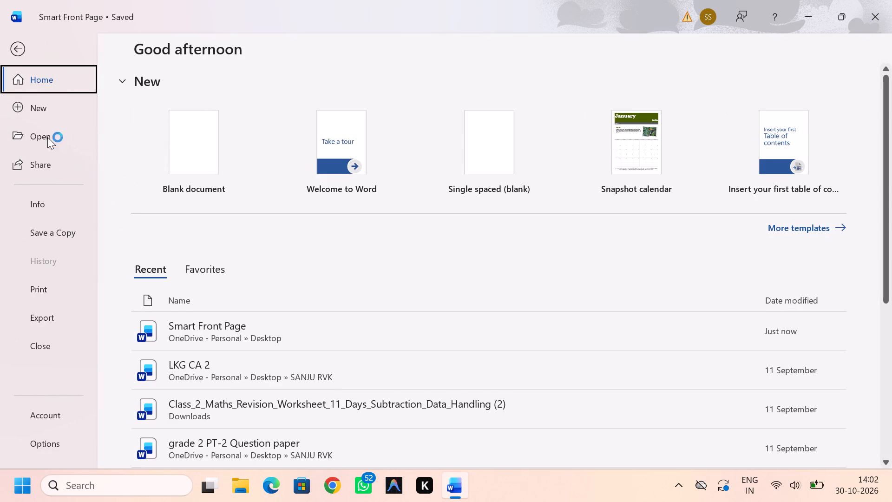
left_click(54, 146)
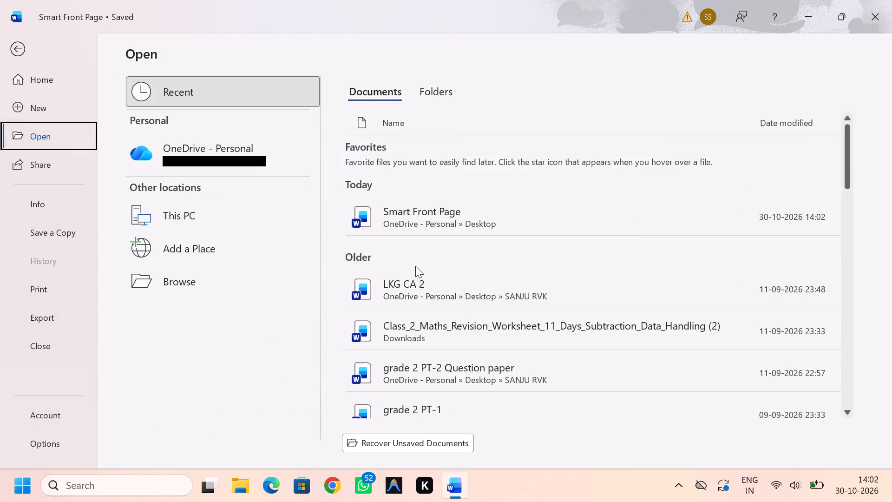
double_click(439, 214)
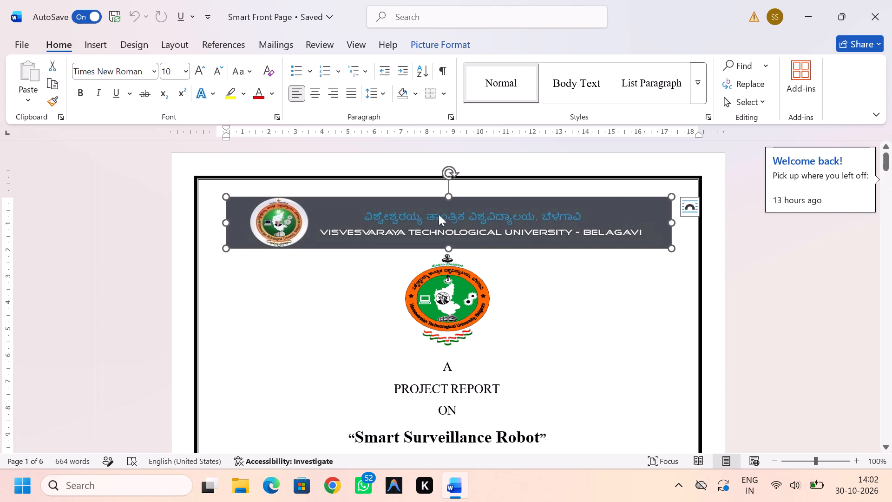
scroll(439, 214, "down", 6)
scroll(439, 214, "right", 1)
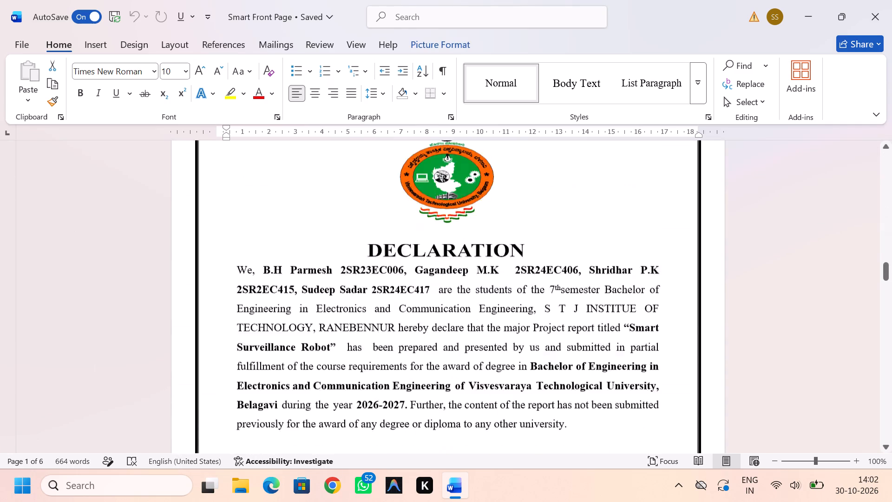
scroll(439, 214, "right", 1)
scroll(439, 214, "up", 1)
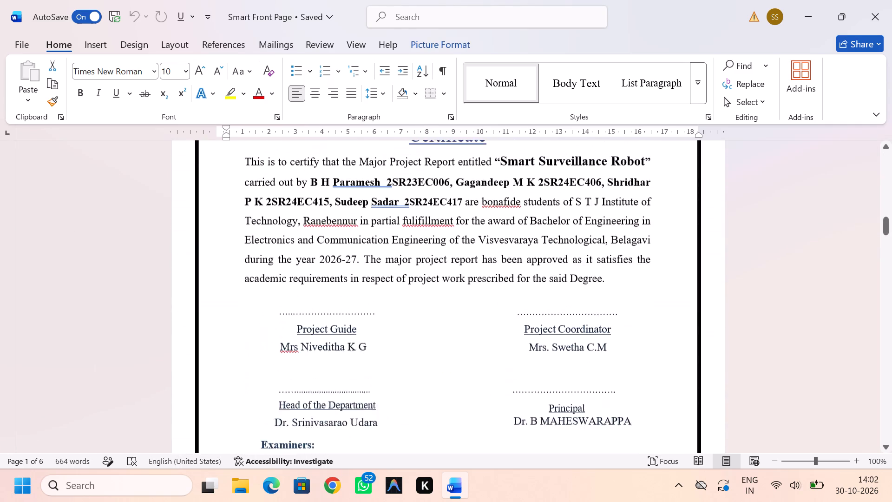
scroll(439, 214, "up", 1)
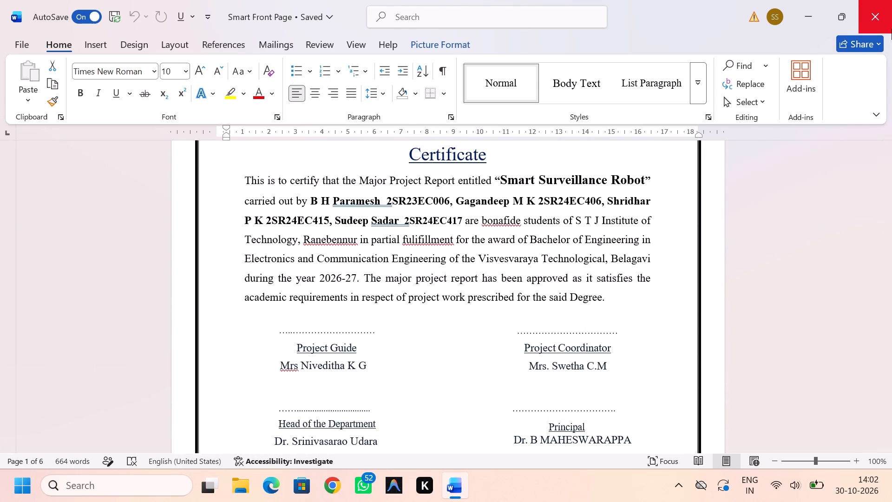
Look through Word's list of recent documents for the saved table of contents document.
left_click(27, 39)
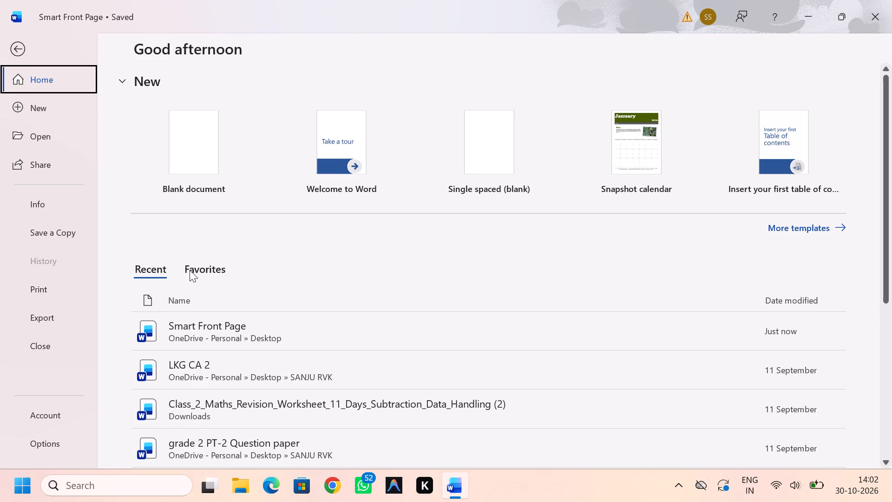
scroll(190, 270, "down", 3)
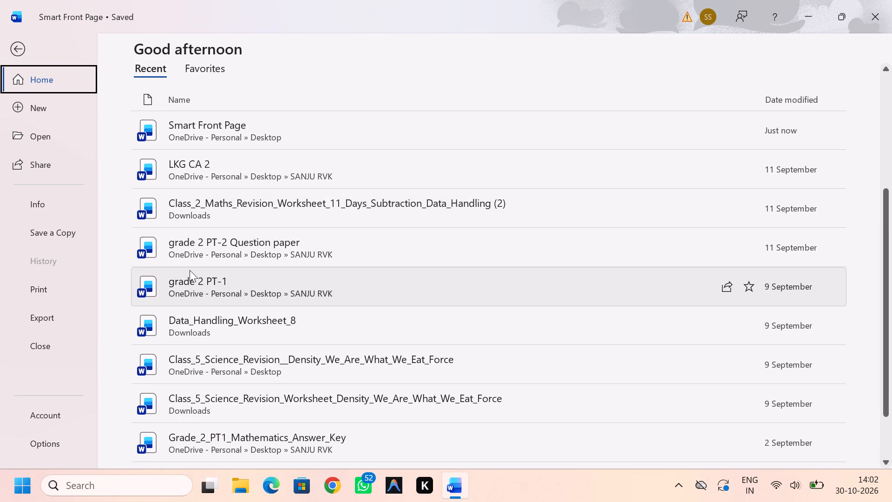
scroll(190, 270, "down", 1)
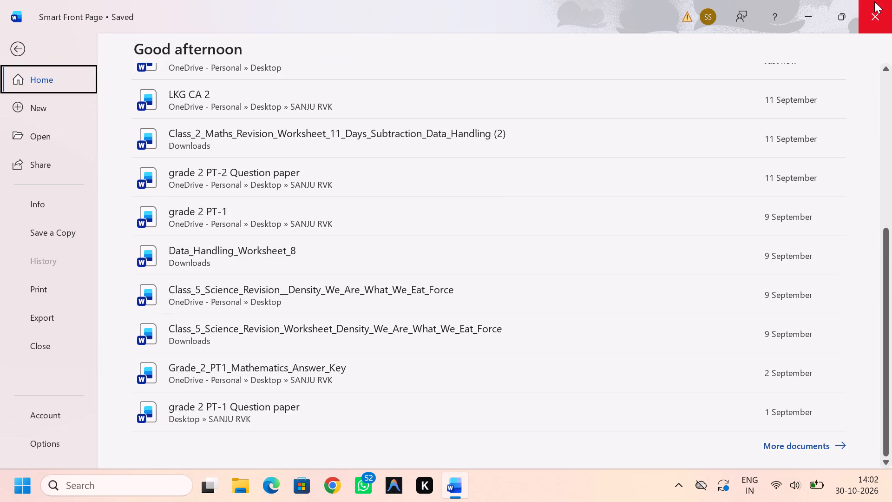
Close the Smart Front Page document window to return to the desktop.
left_click(874, 1)
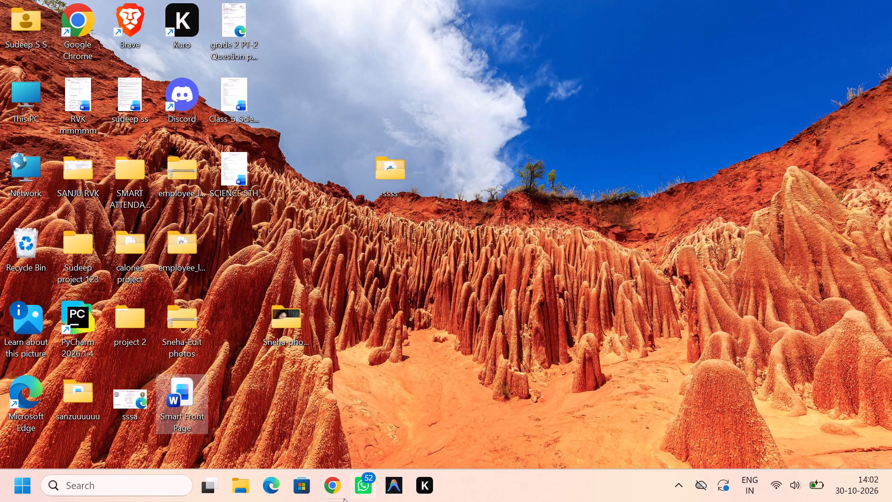
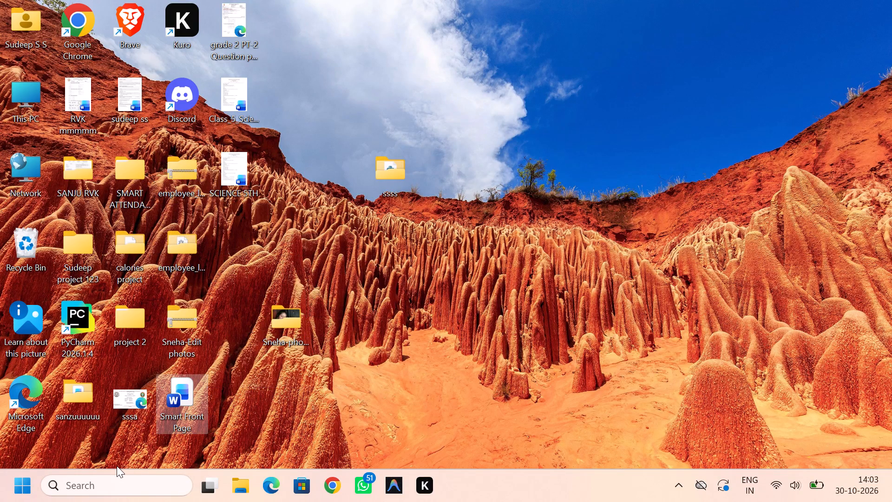
Open Sky Table of Content from File Explorer's recent files, examine its chapter tables, and close the document.
double_click(230, 488)
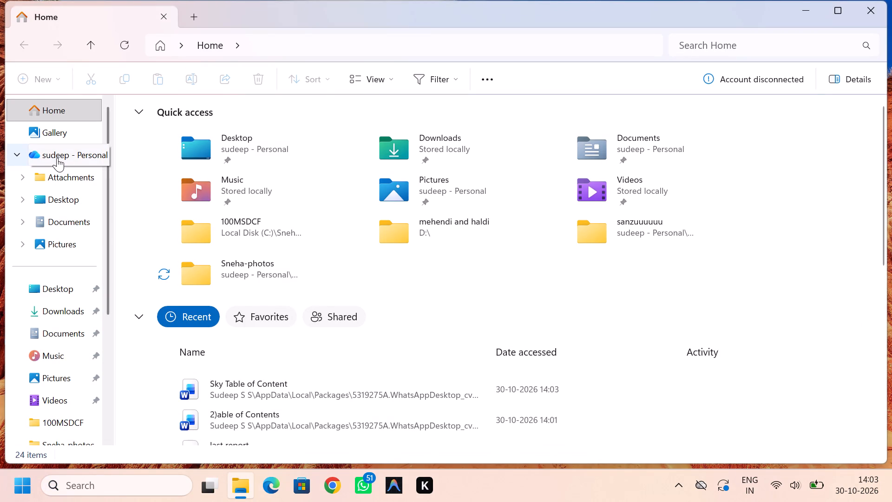
scroll(391, 272, "down", 2)
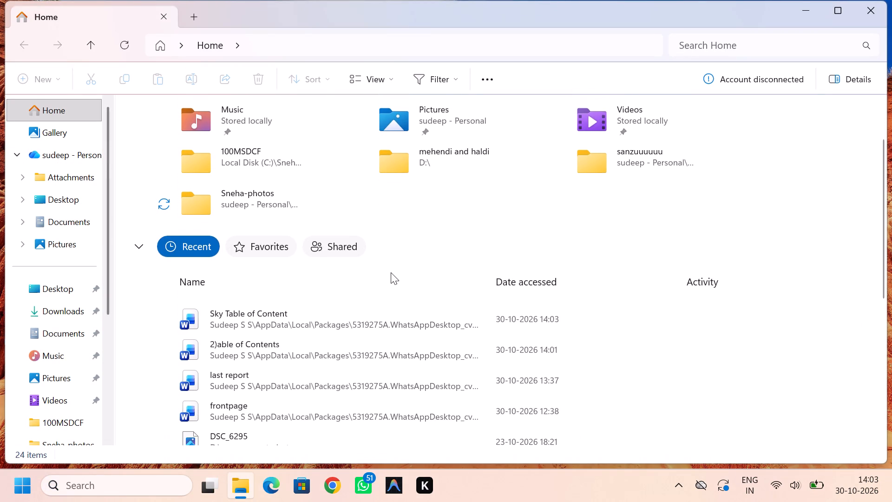
scroll(391, 272, "down", 2)
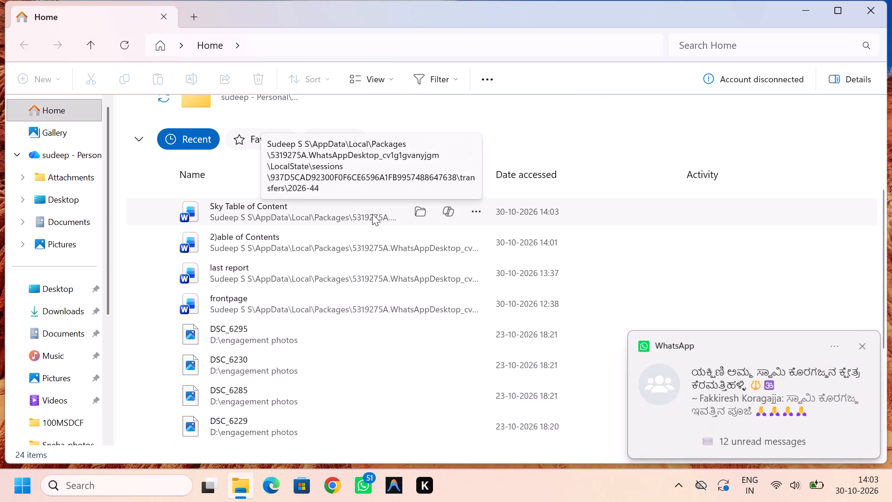
double_click(372, 214)
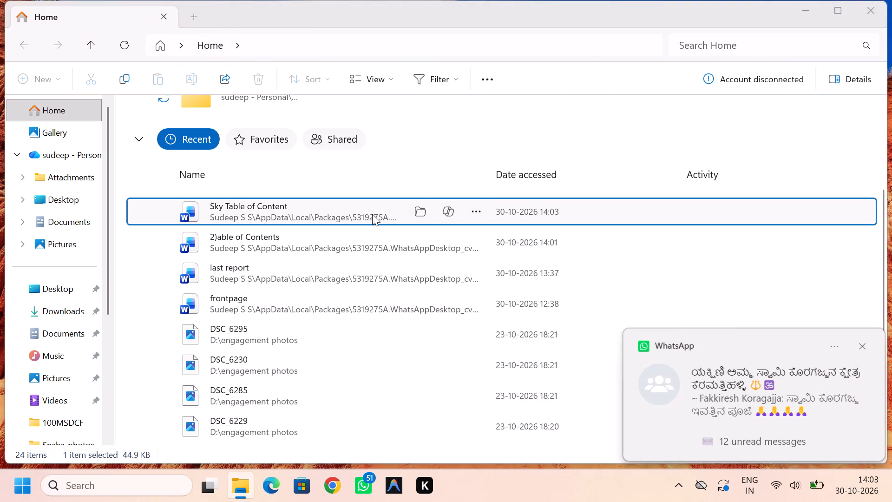
scroll(372, 214, "down", 2)
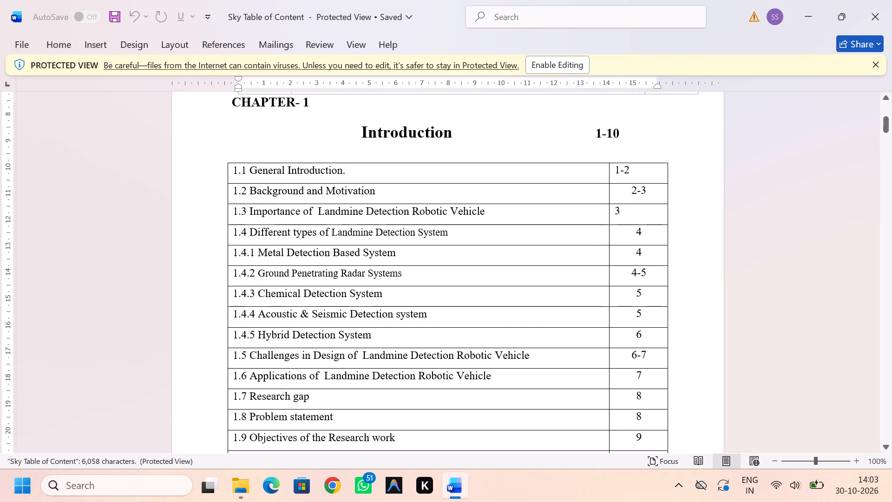
scroll(372, 214, "down", 3)
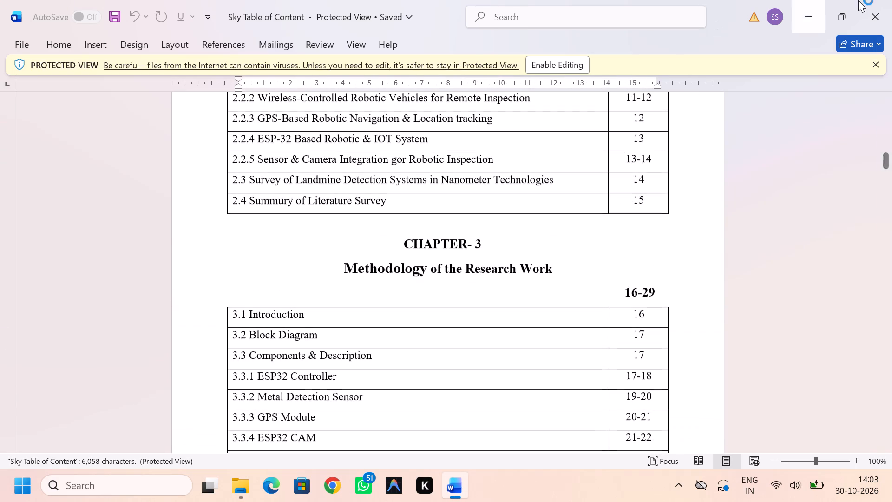
left_click(877, 17)
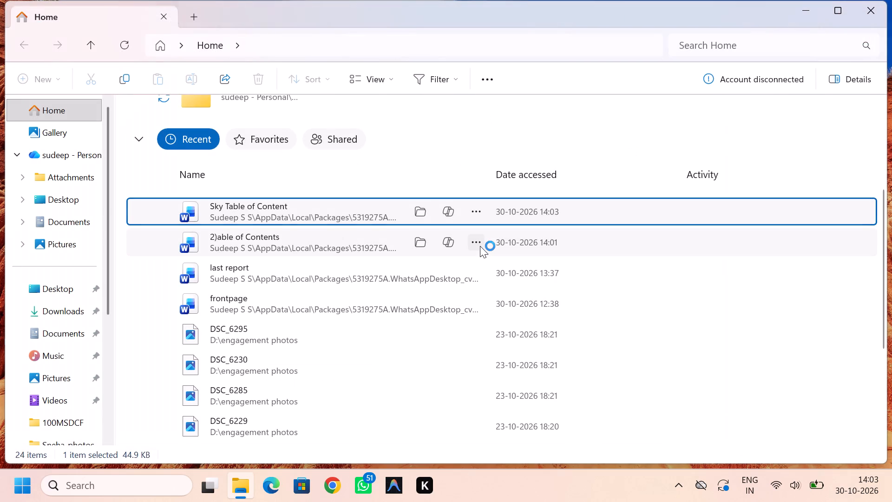
Open the recent 2)able of Contents document, check its chapter 1 table rows, and close it.
left_click(480, 246)
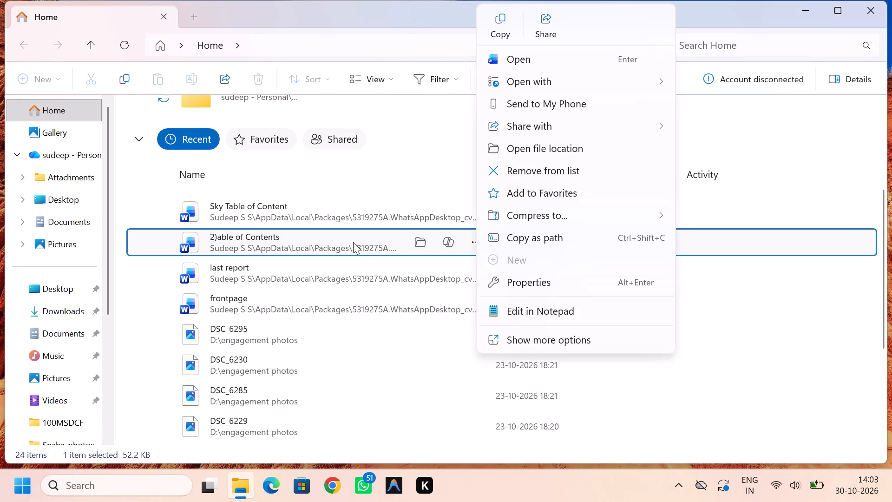
left_click(351, 242)
double_click(351, 242)
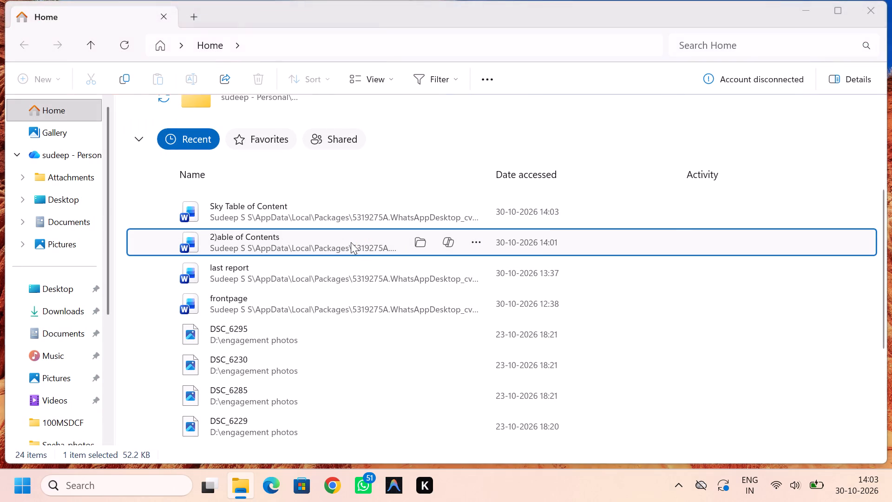
scroll(351, 242, "down", 3)
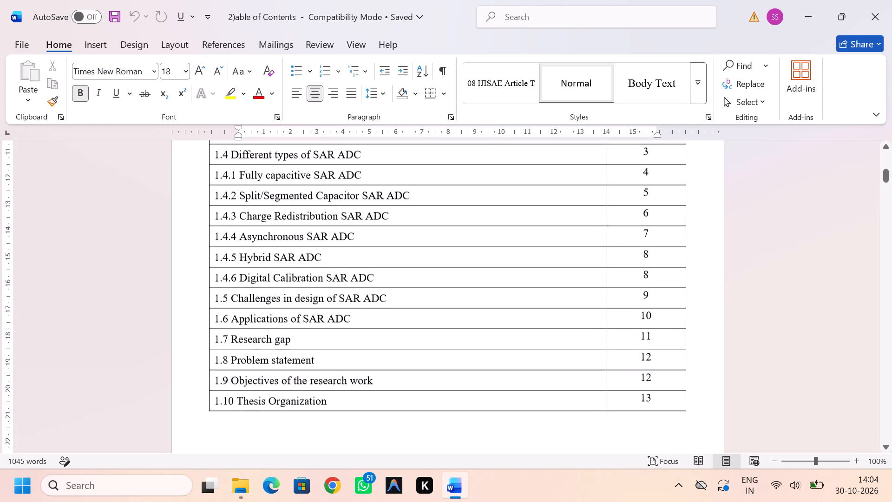
scroll(351, 242, "down", 2)
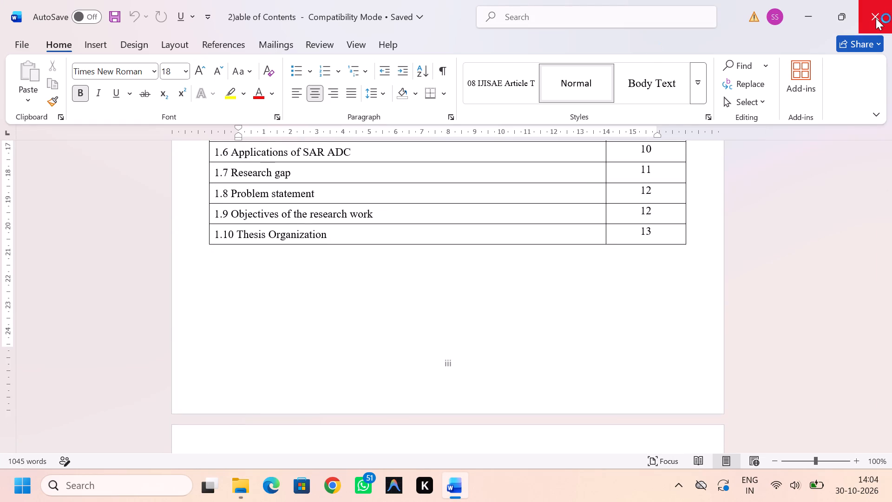
left_click(875, 18)
Open the recent last report document, check its opening pages, and close it.
double_click(469, 271)
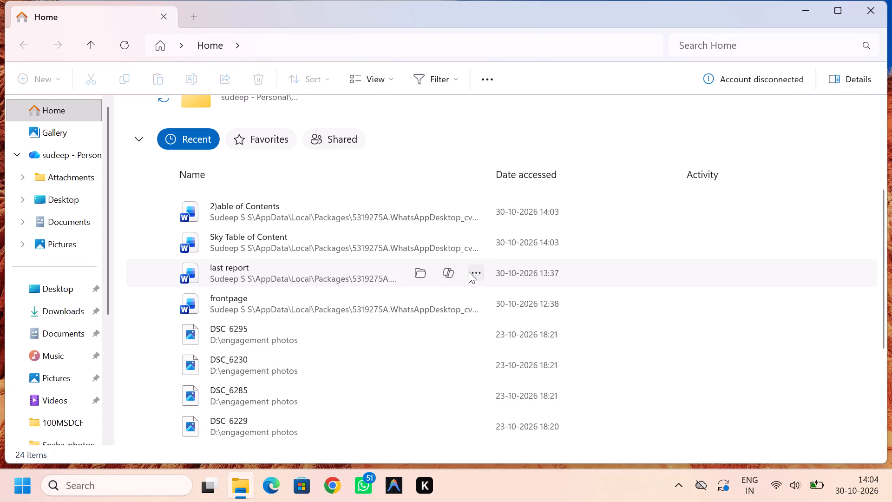
double_click(380, 276)
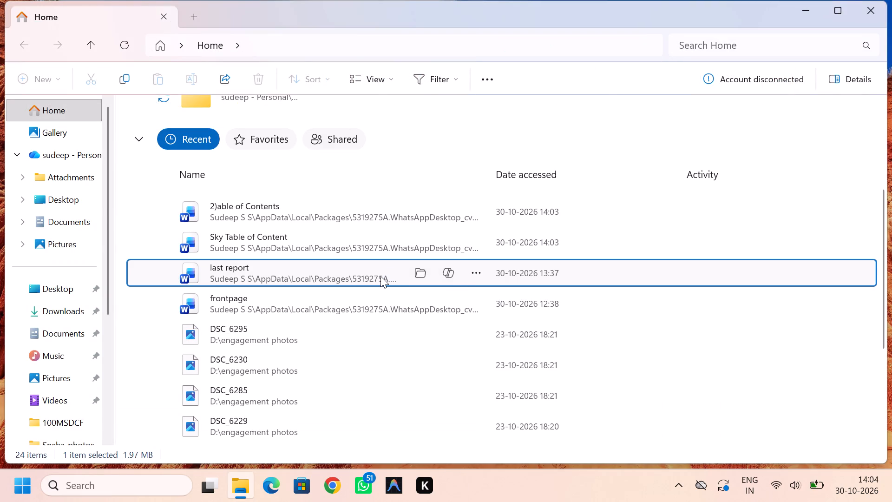
scroll(380, 276, "down", 2)
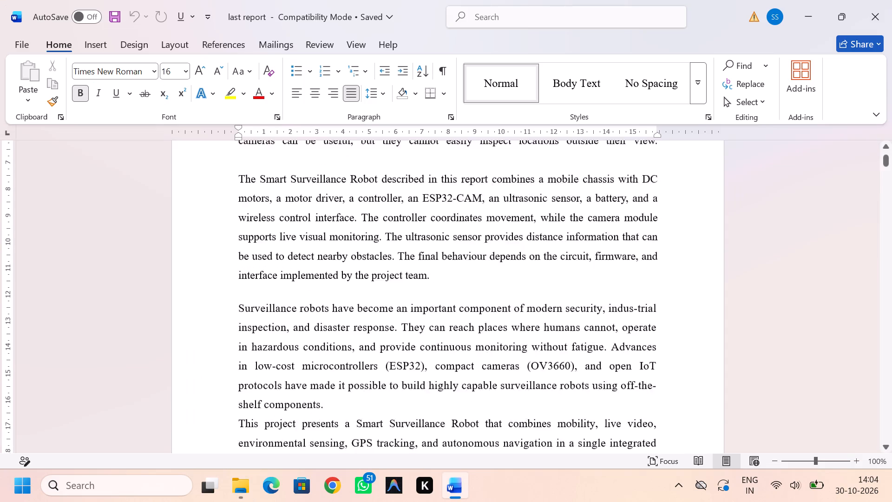
scroll(380, 276, "down", 2)
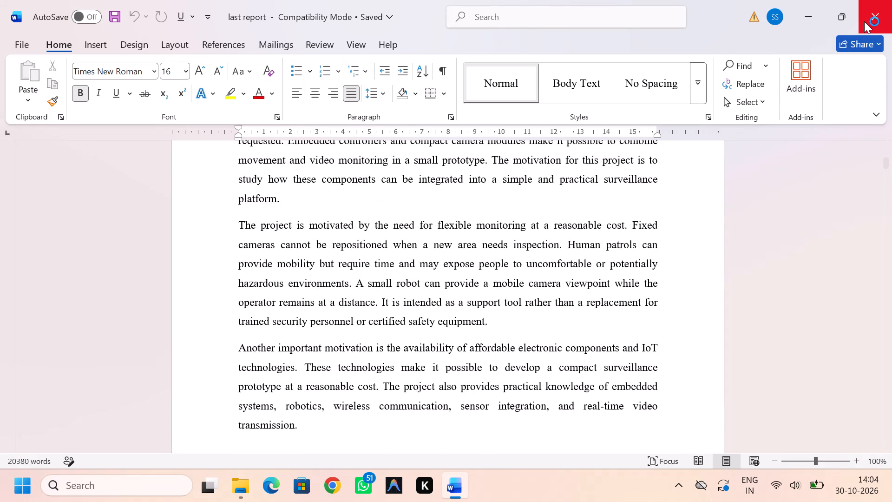
left_click(864, 21)
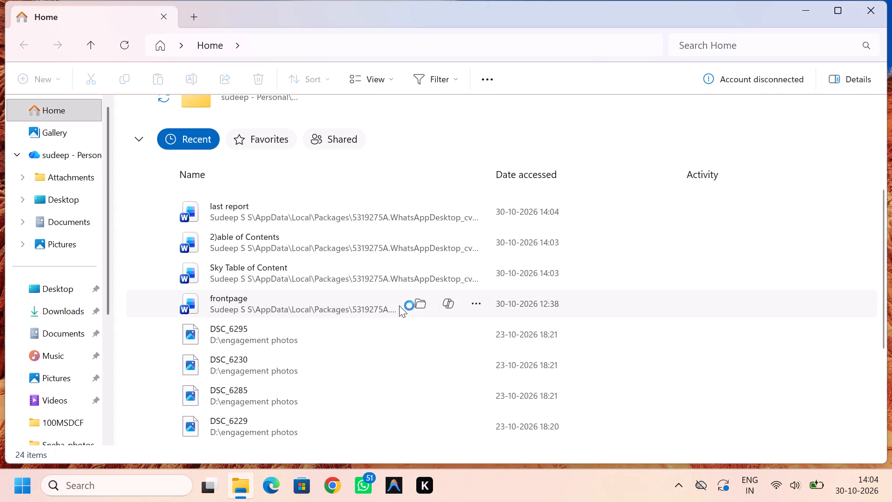
Look through the remaining recent files and the personal cloud storage's Attachments, Desktop, Documents and Pictures folders for the saved table of contents document.
scroll(391, 307, "down", 2)
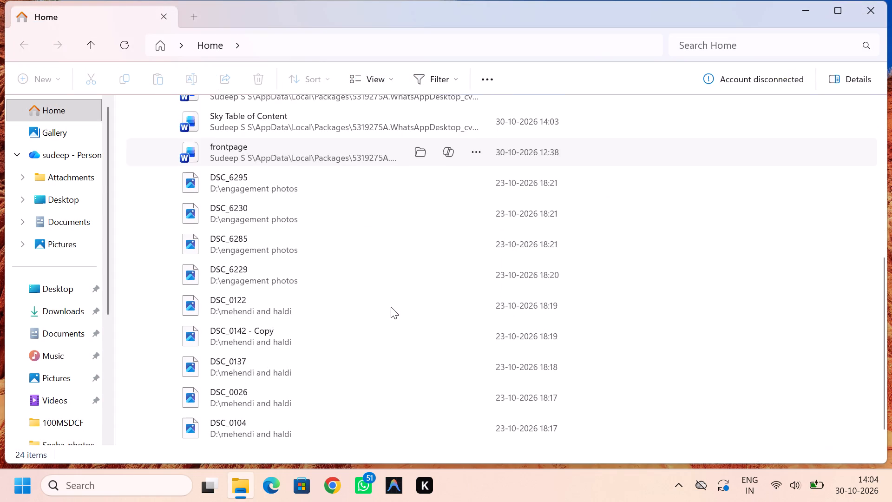
scroll(391, 307, "down", 3)
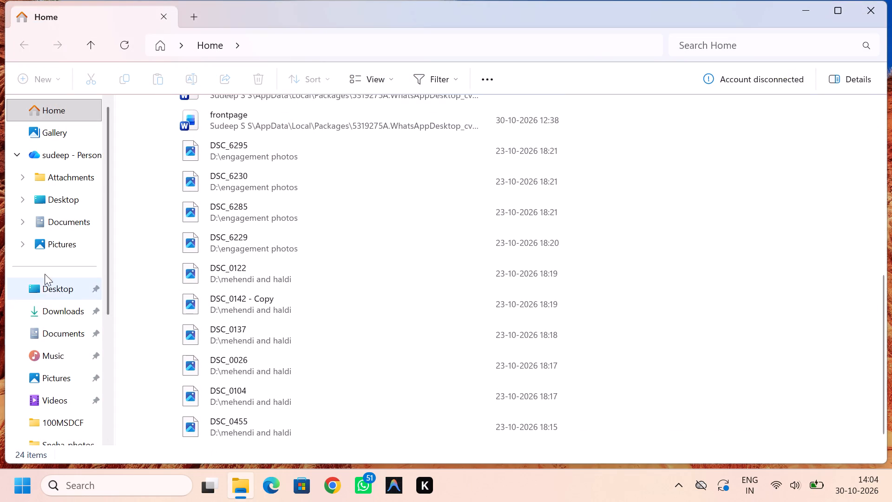
left_click(73, 185)
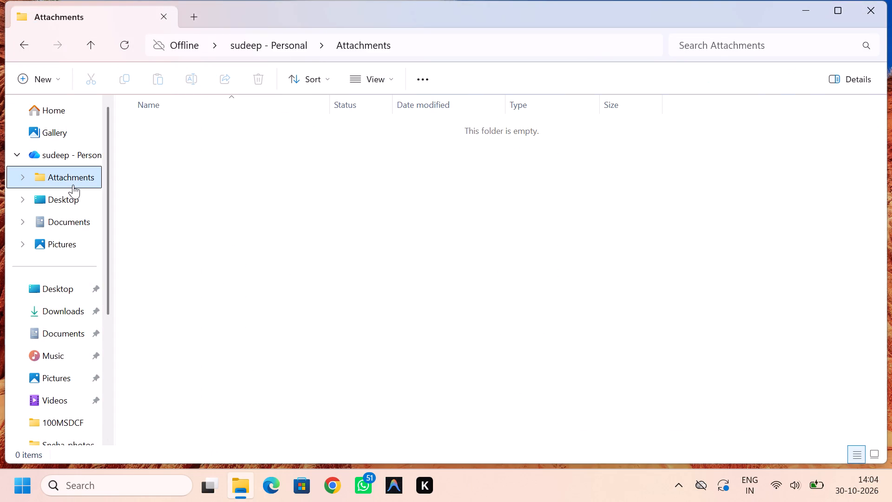
left_click(73, 191)
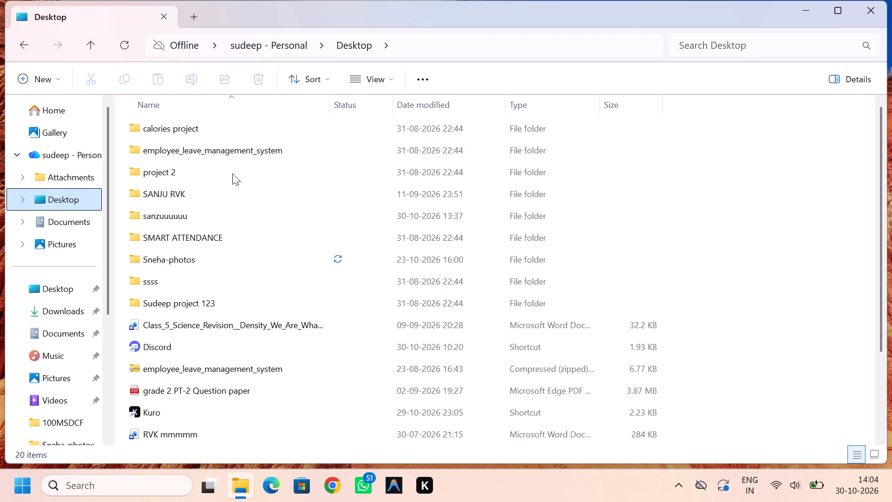
scroll(236, 278, "down", 4)
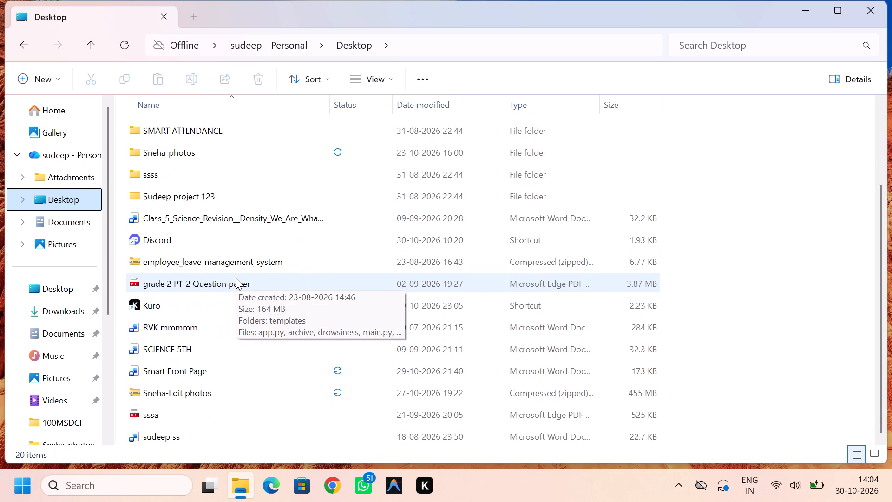
scroll(236, 278, "down", 1)
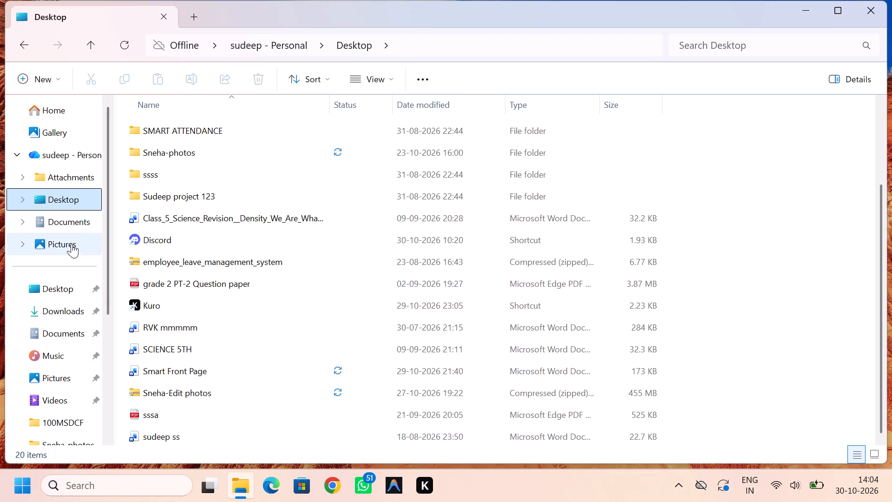
left_click(78, 225)
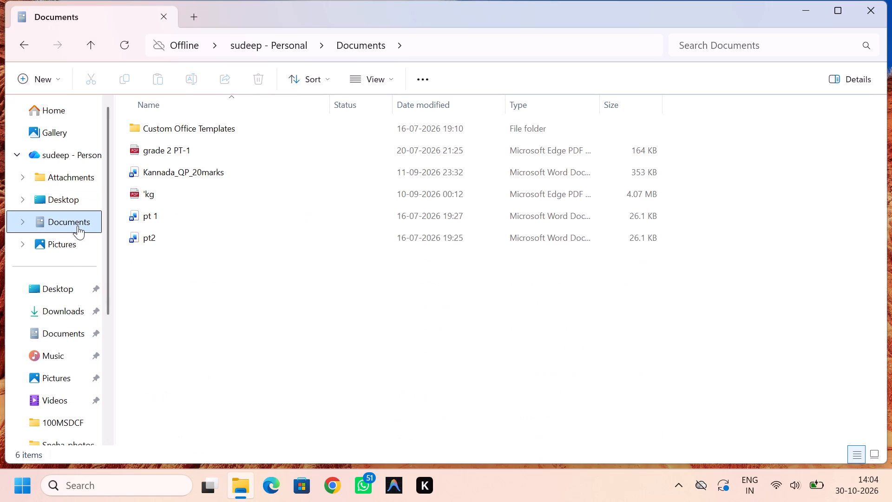
left_click(66, 239)
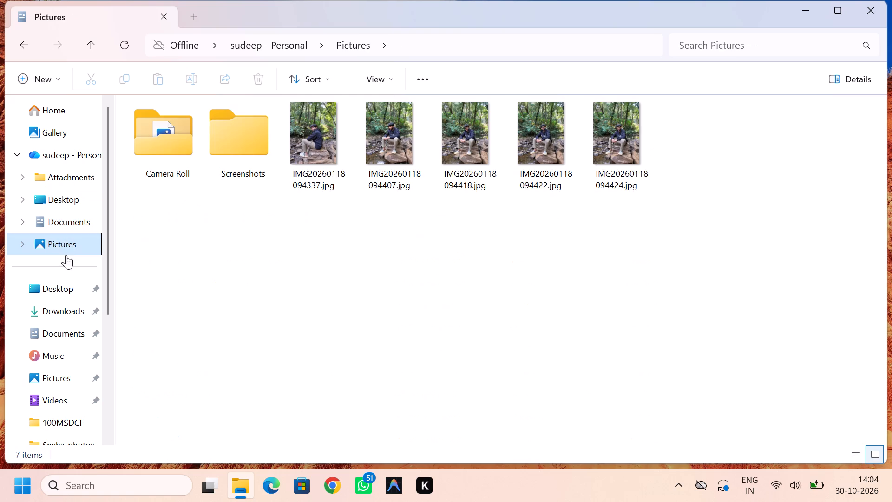
Look through the Downloads, Documents, Music, Pictures and Videos folders for the saved table of contents document.
left_click(65, 314)
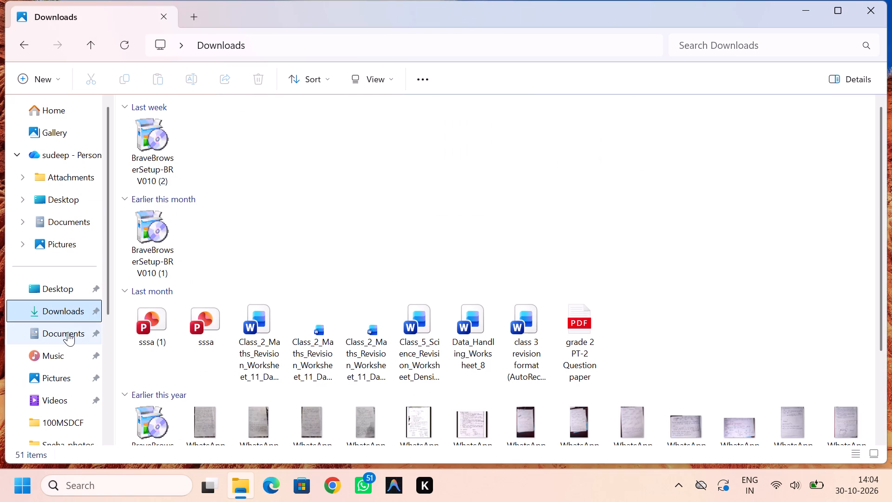
scroll(260, 316, "down", 2)
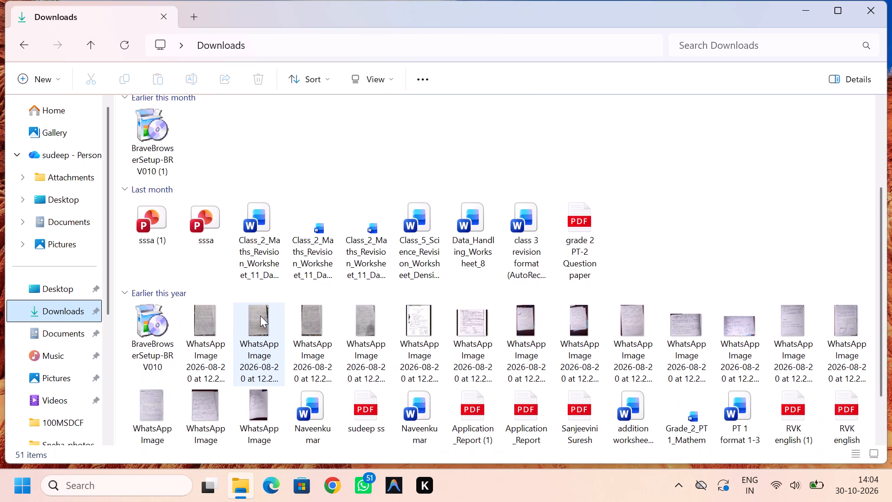
scroll(260, 316, "down", 1)
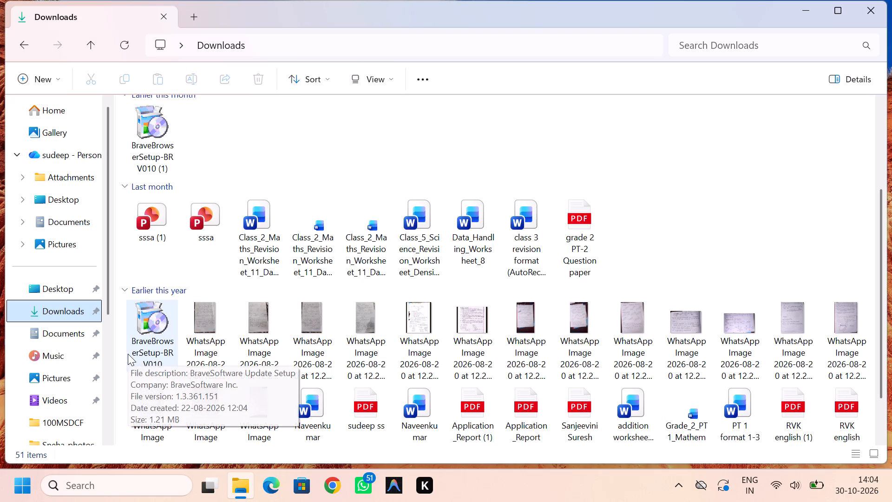
left_click(72, 325)
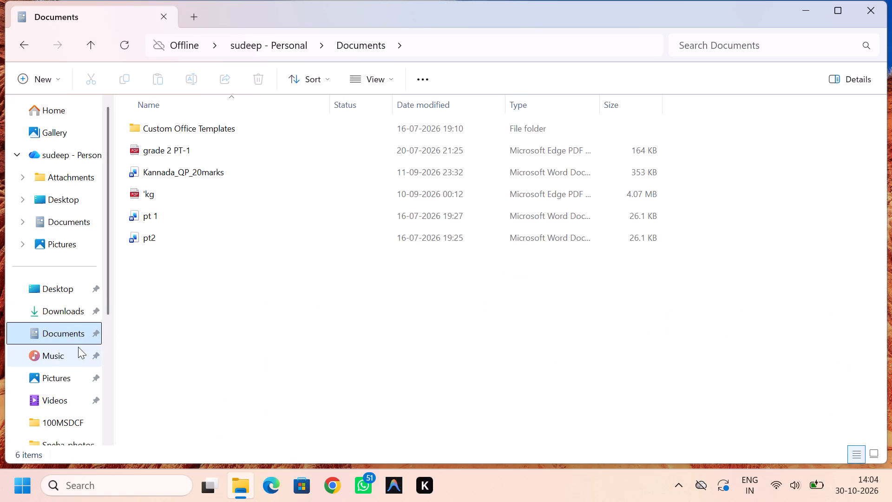
left_click(51, 357)
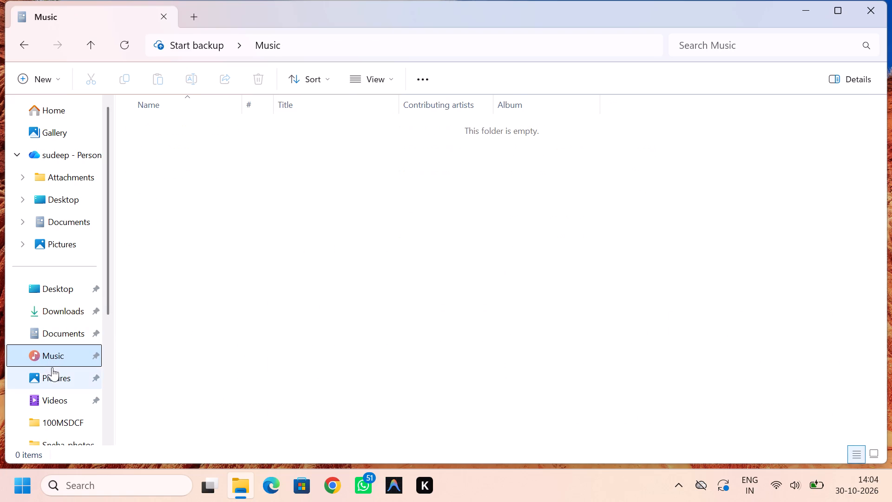
left_click(55, 376)
left_click(58, 393)
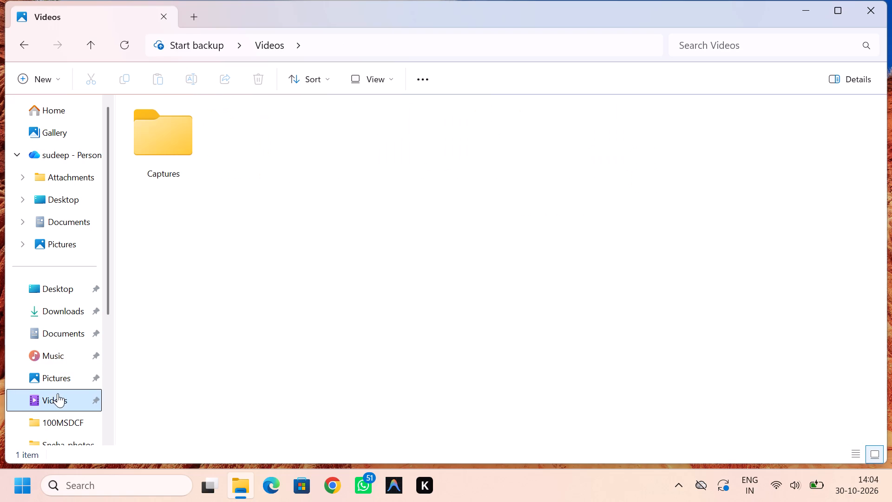
Look through Local Disk (C:) and its Windows folder for the saved table of contents document, and close the file window.
scroll(58, 393, "down", 3)
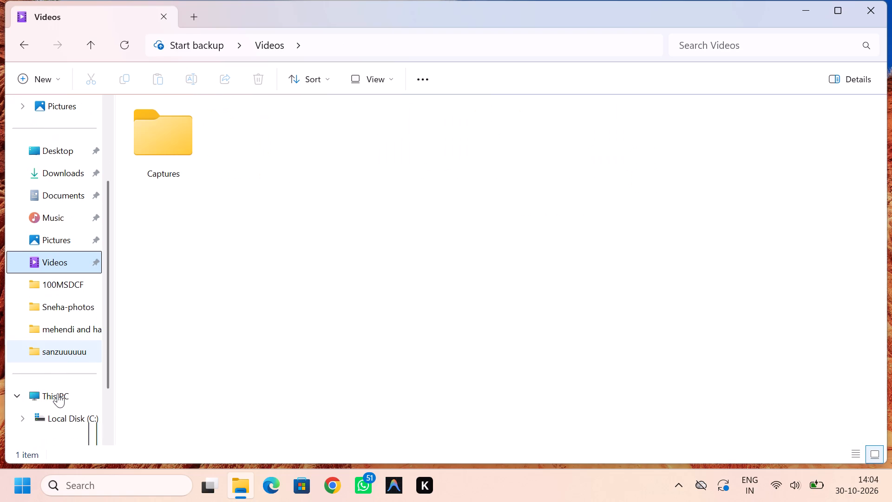
scroll(58, 393, "down", 1)
left_click(58, 393)
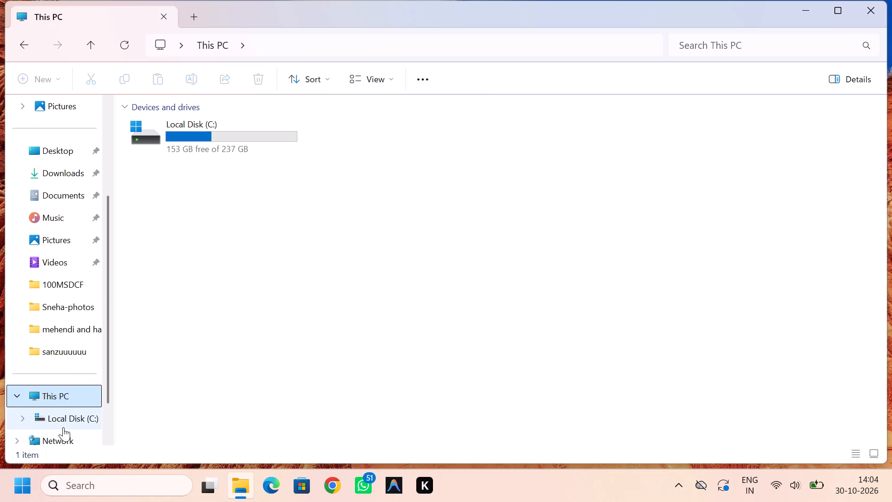
double_click(251, 127)
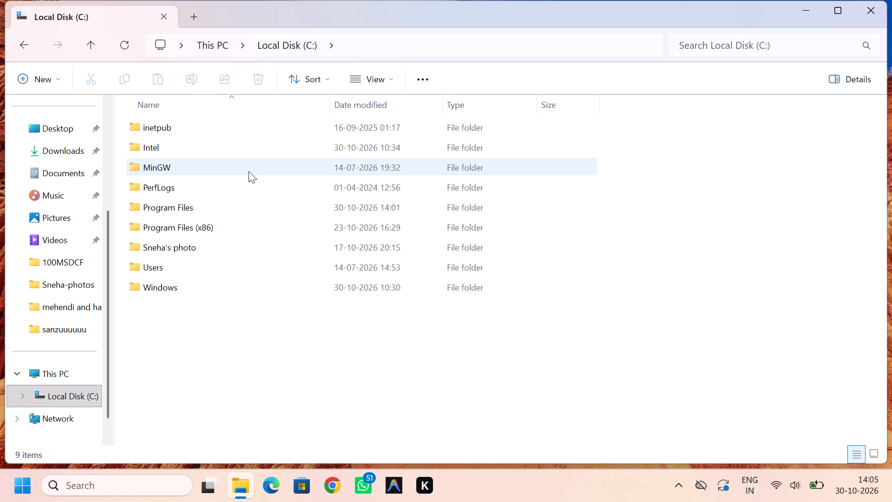
double_click(232, 281)
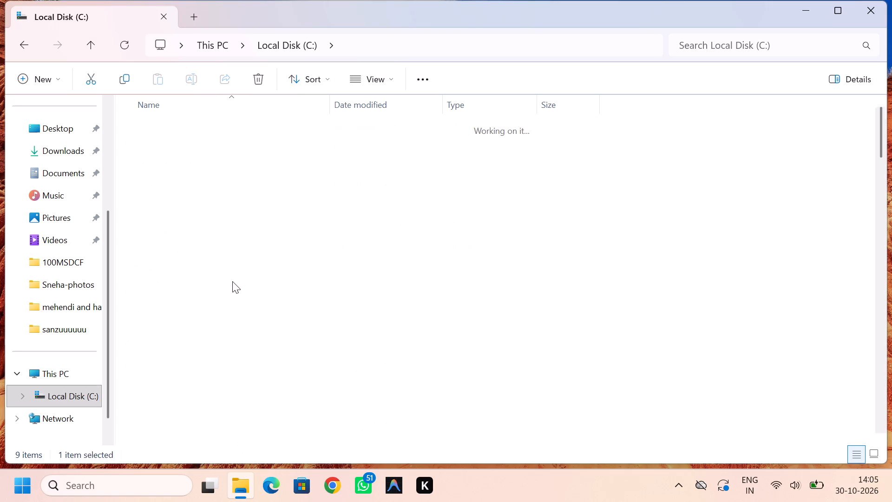
scroll(232, 281, "down", 5)
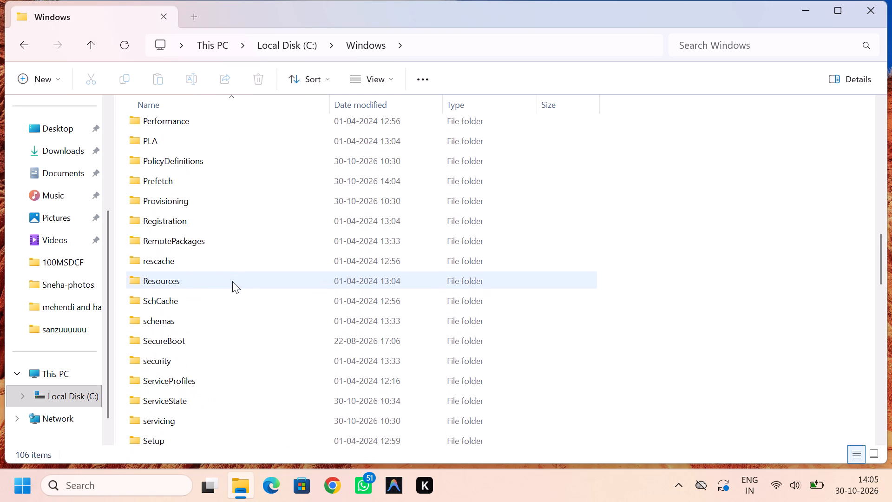
scroll(232, 281, "down", 2)
scroll(232, 281, "up", 1)
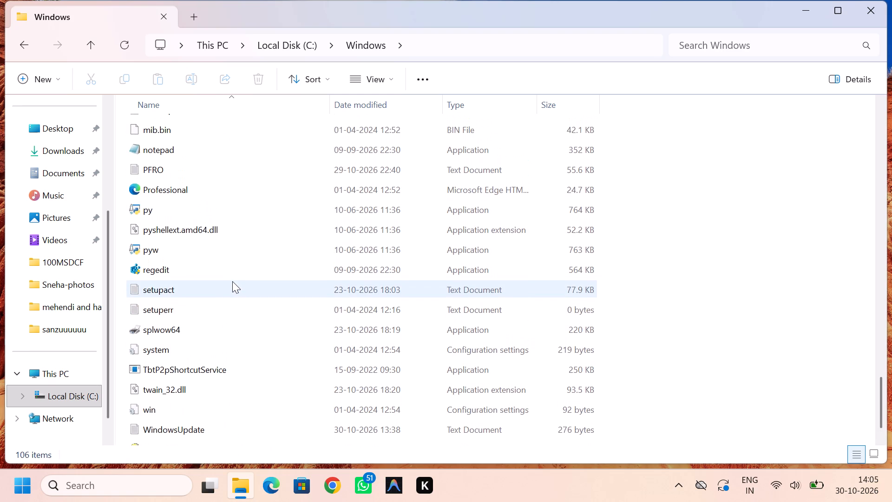
scroll(232, 281, "up", 1)
scroll(232, 281, "right", 1)
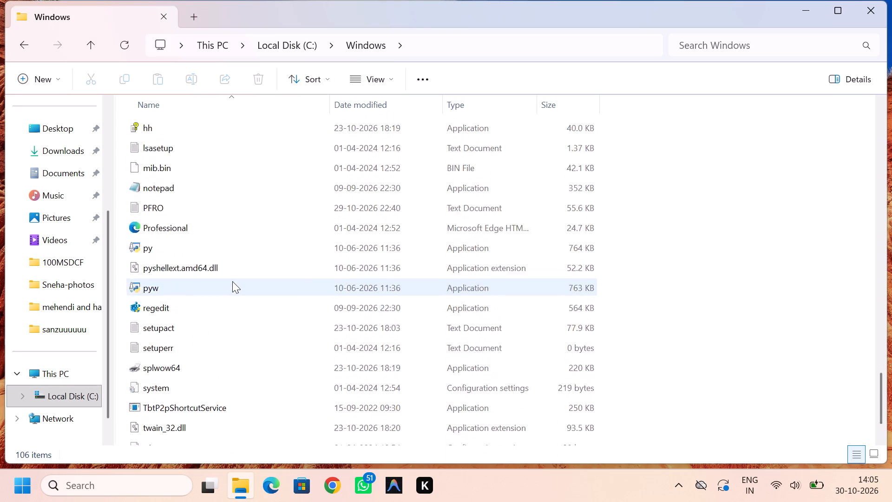
scroll(232, 281, "right", 1)
scroll(246, 259, "down", 3)
scroll(246, 259, "right", 1)
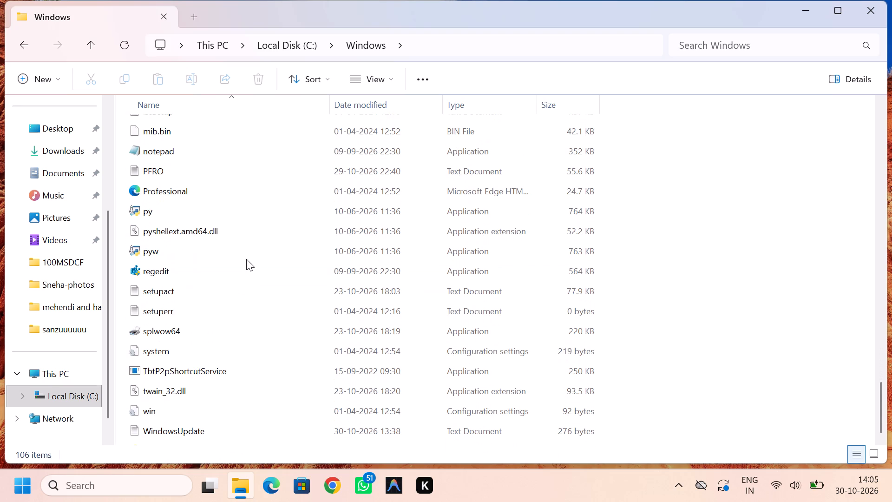
scroll(246, 259, "right", 1)
left_click(869, 4)
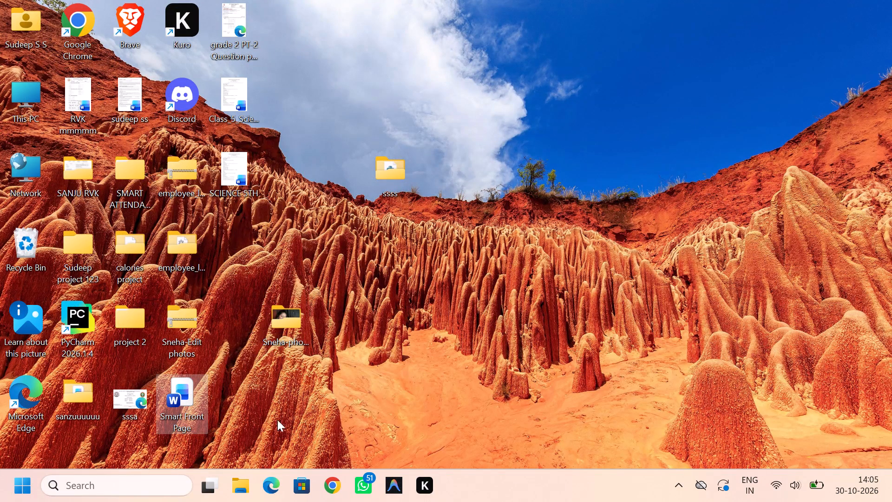
Open the Smart Table of Content document from the Windows Start recent items.
left_click(33, 478)
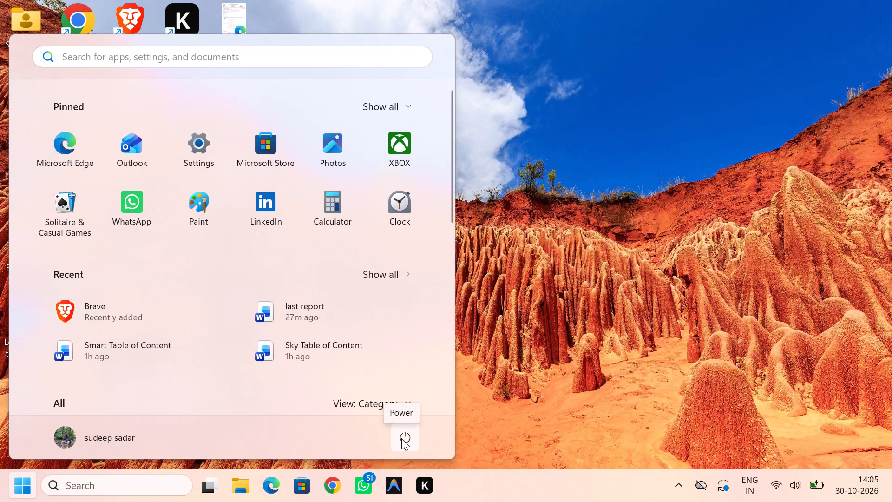
double_click(142, 340)
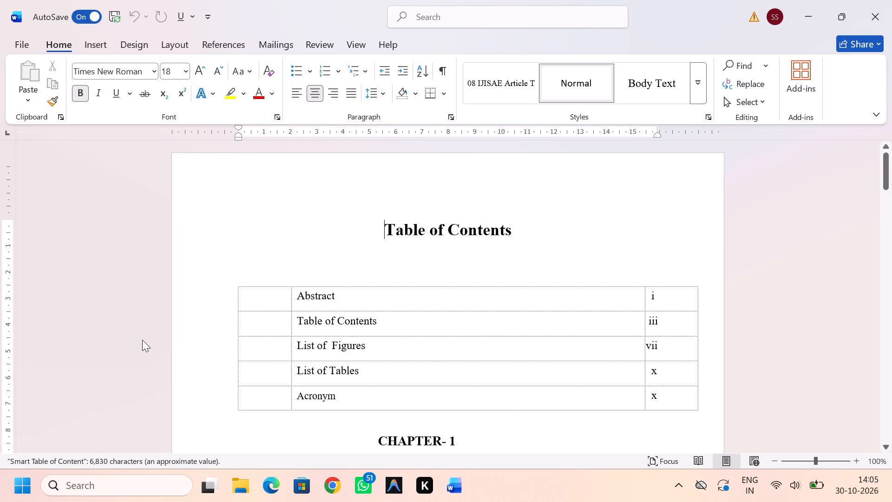
Review the chapter 1 and chapter 2 entries in the reopened table of contents document.
scroll(142, 340, "down", 2)
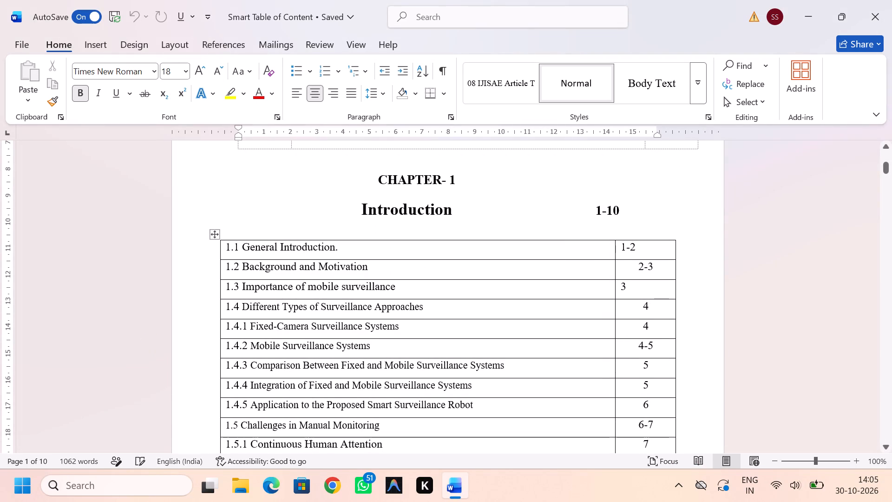
scroll(292, 297, "down", 6)
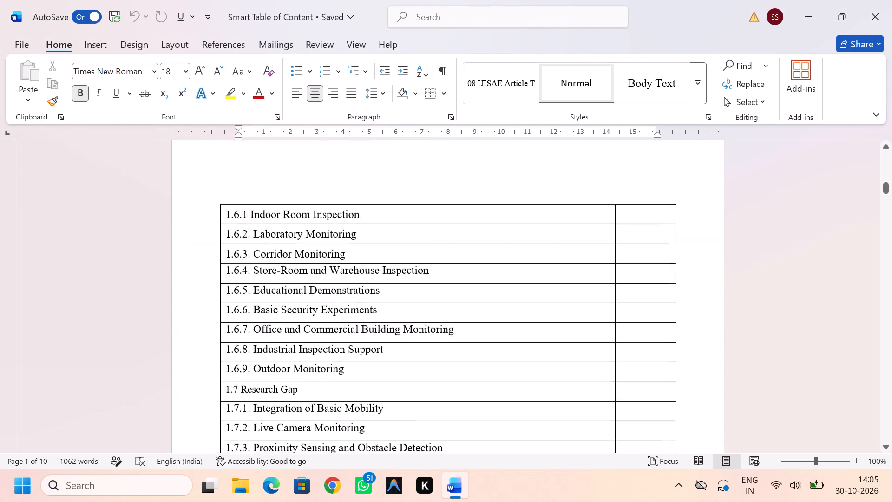
scroll(292, 297, "down", 2)
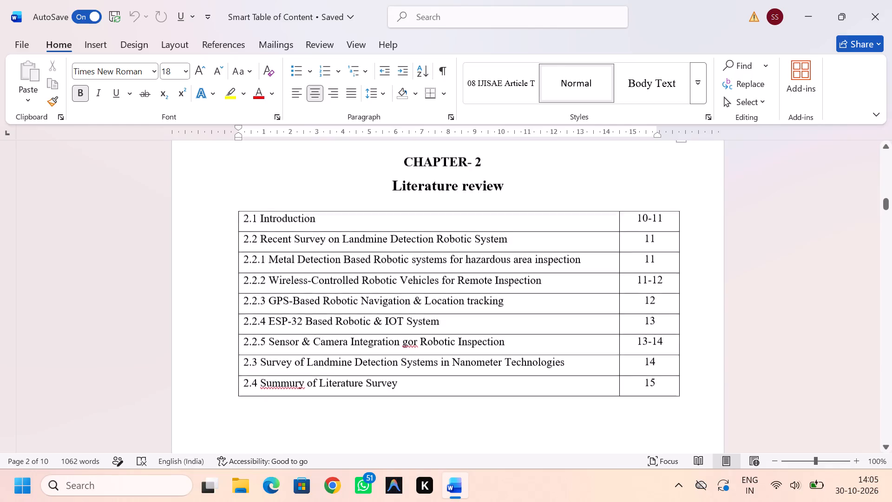
scroll(292, 297, "up", 3)
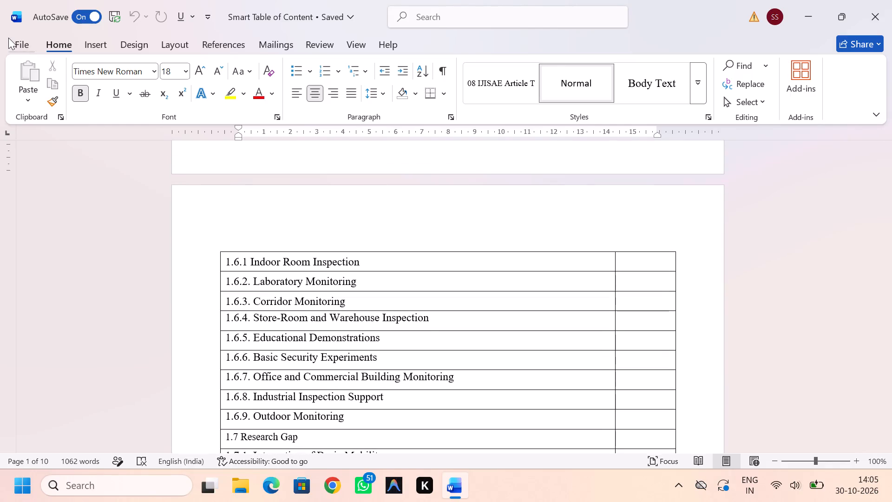
Save a copy of the document to the Desktop folder as Smart Table of Content 111, dismissing the server windows.
left_click(22, 41)
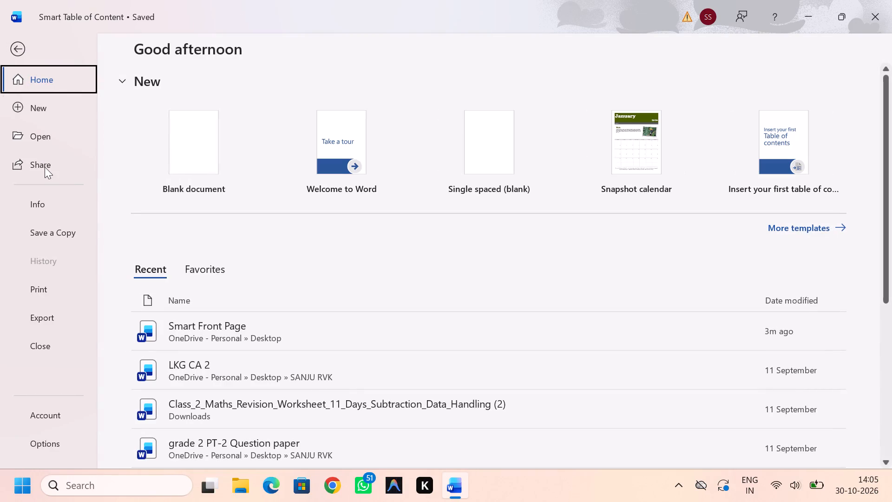
left_click(52, 233)
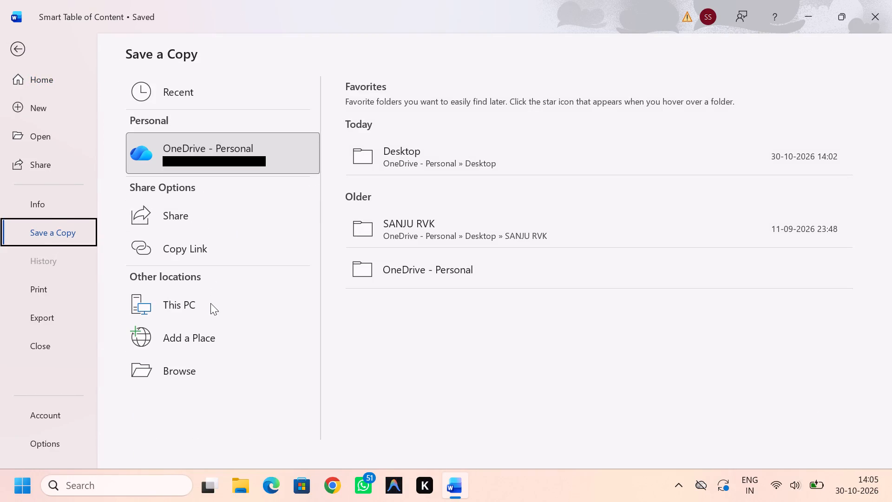
left_click(210, 303)
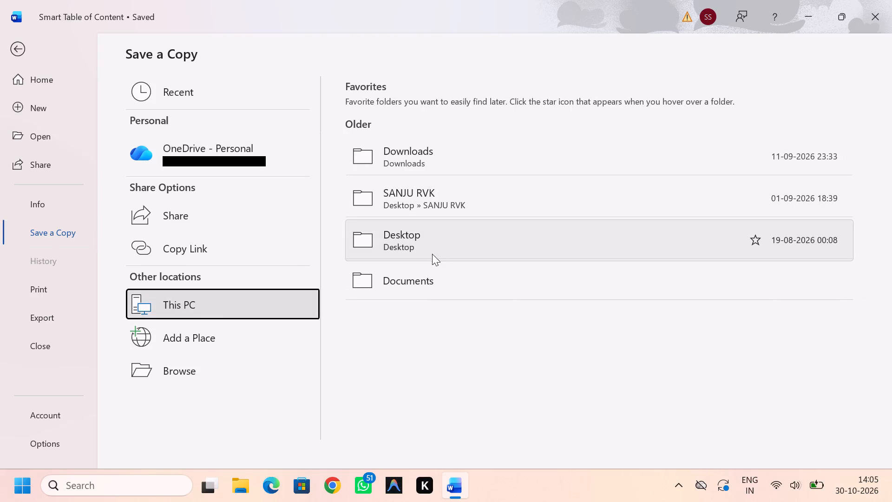
left_click(432, 249)
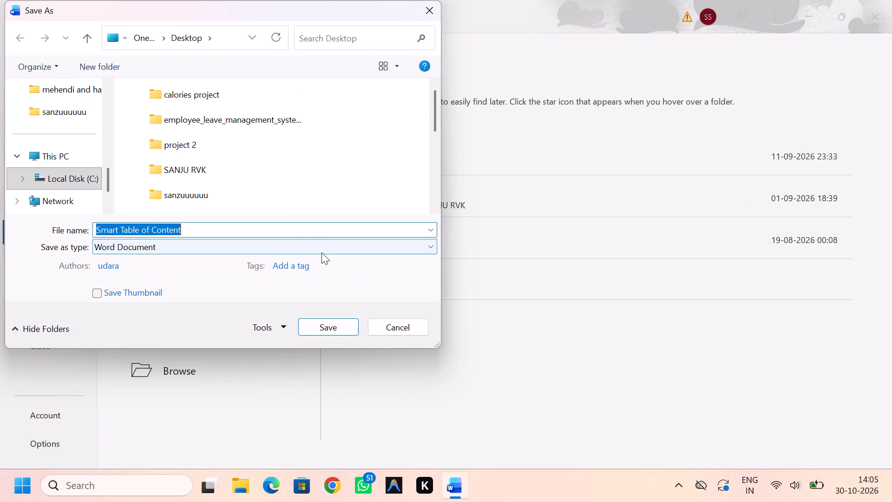
left_click(296, 226)
key("space")
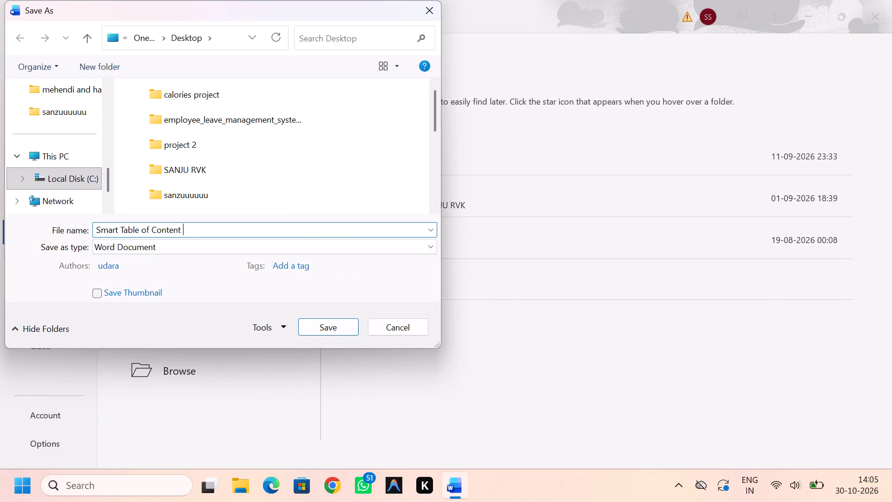
type("111")
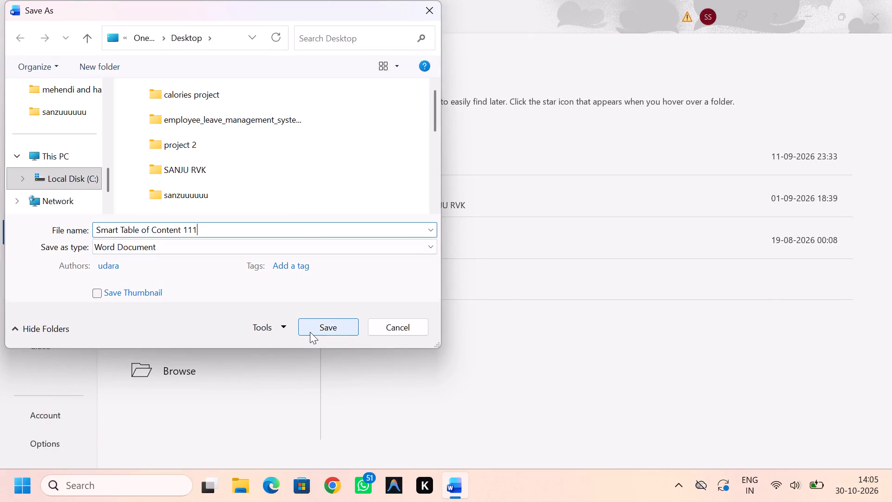
left_click(310, 332)
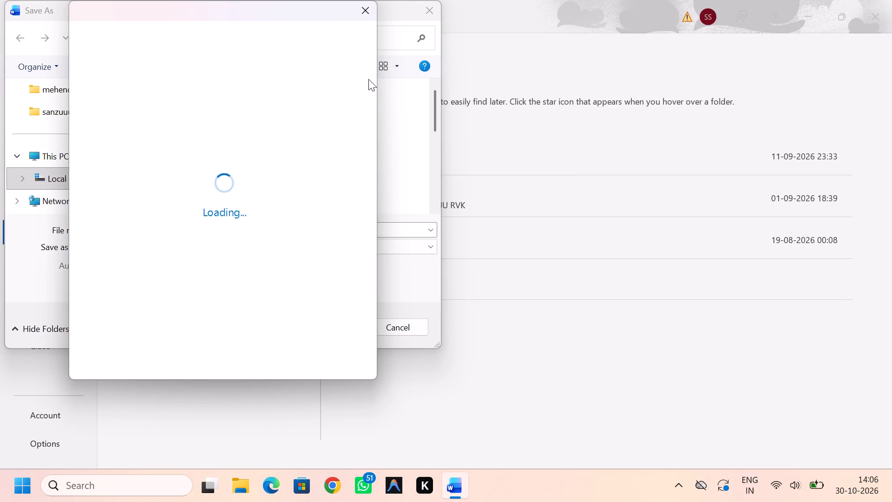
left_click(367, 14)
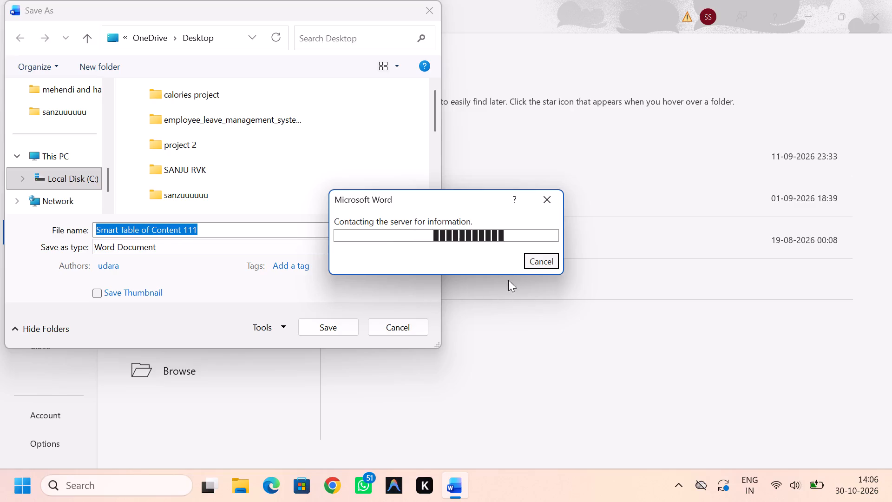
left_click(536, 260)
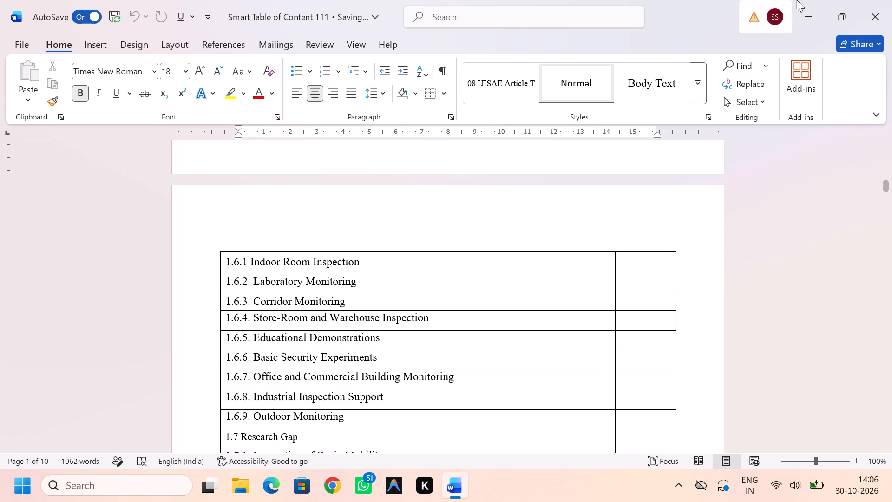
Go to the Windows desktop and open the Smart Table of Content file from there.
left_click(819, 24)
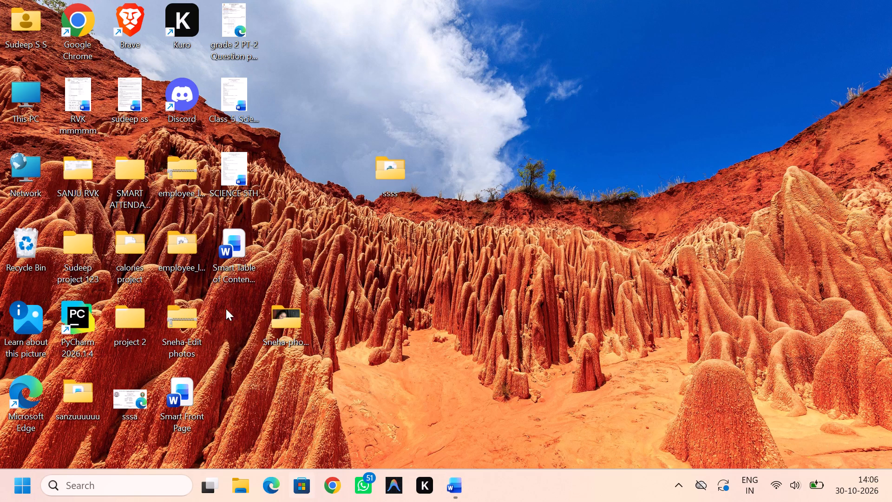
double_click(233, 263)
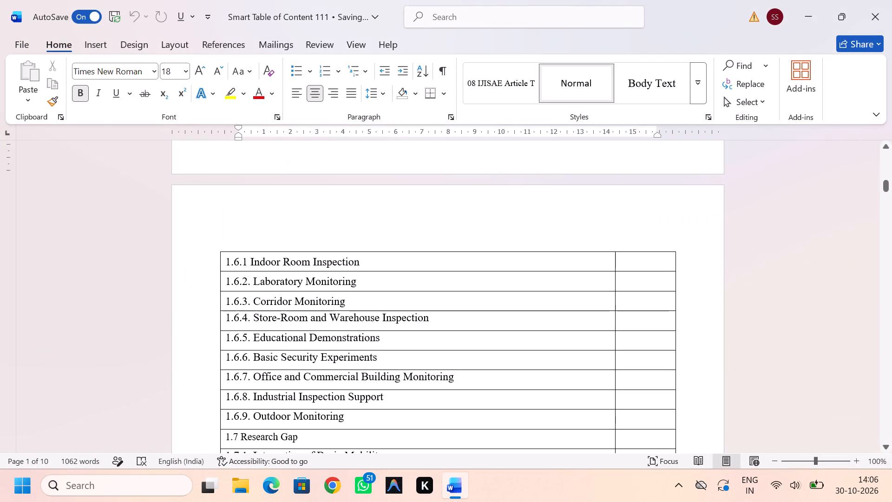
Clear all the section titles from 2.1 to 2.4 in the Chapter 2 Literature review table, leaving the page-number column.
scroll(233, 263, "down", 2)
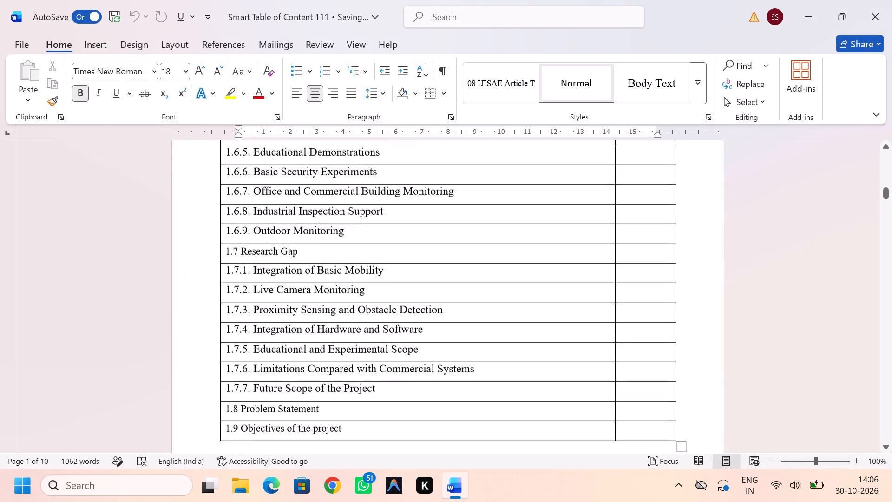
scroll(233, 263, "down", 1)
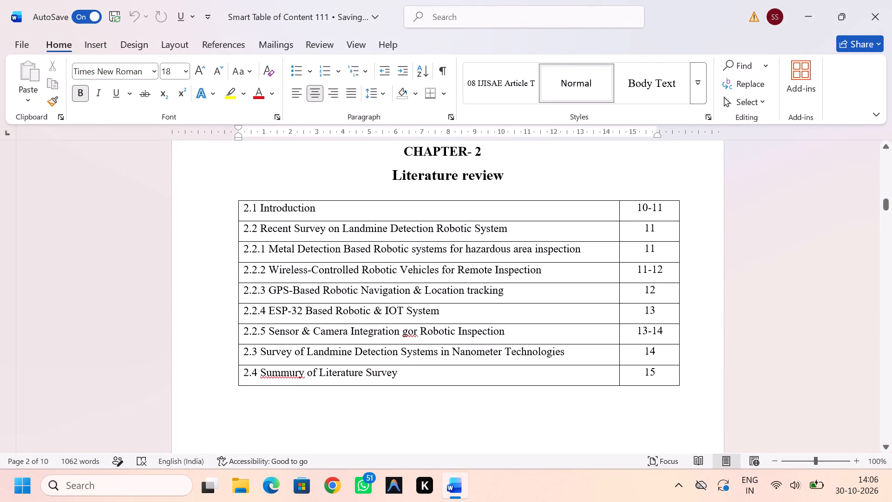
left_click(257, 206)
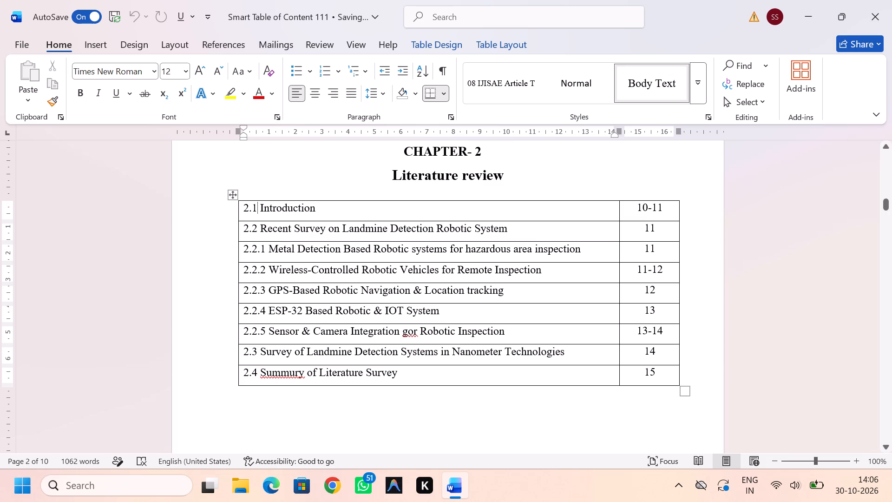
left_click(245, 207)
left_click_drag(245, 207, 452, 381)
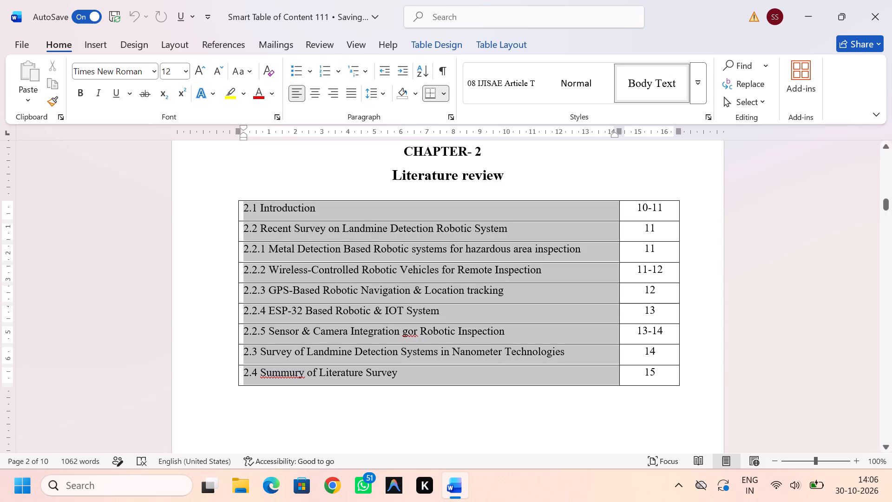
left_click_drag(452, 381, 458, 383)
key("Delete")
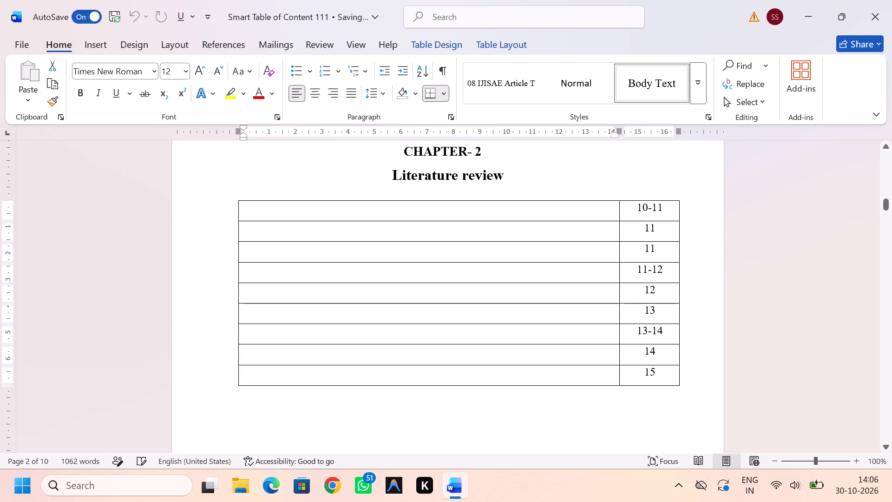
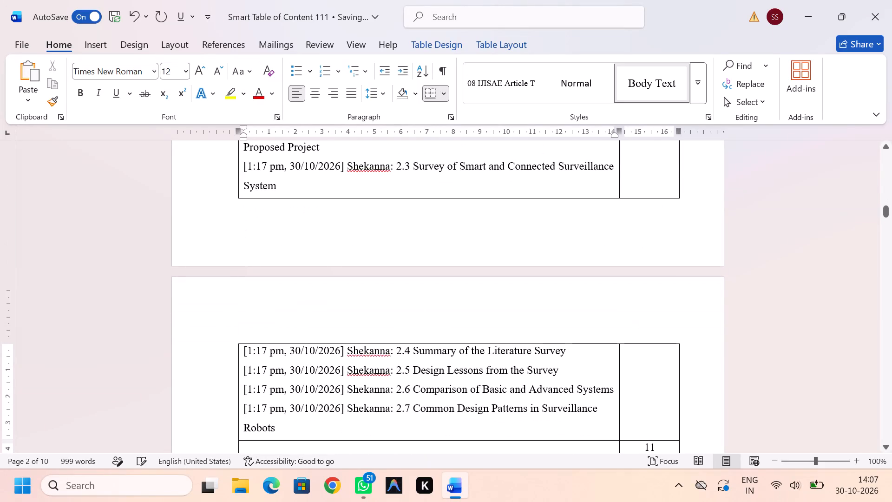
Undo the paste of the chat-copied section titles 2.1 to 2.7 in the first cell of the Chapter 2 Literature review table.
scroll(266, 218, "up", 2)
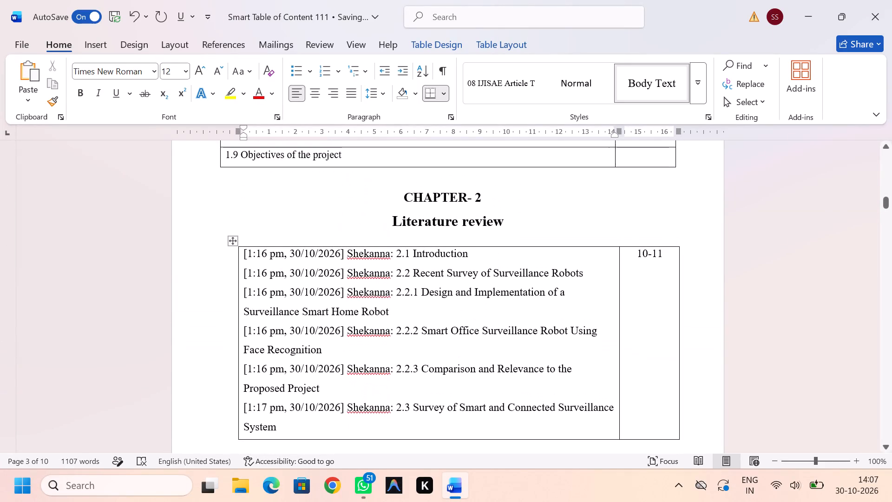
scroll(266, 218, "up", 1)
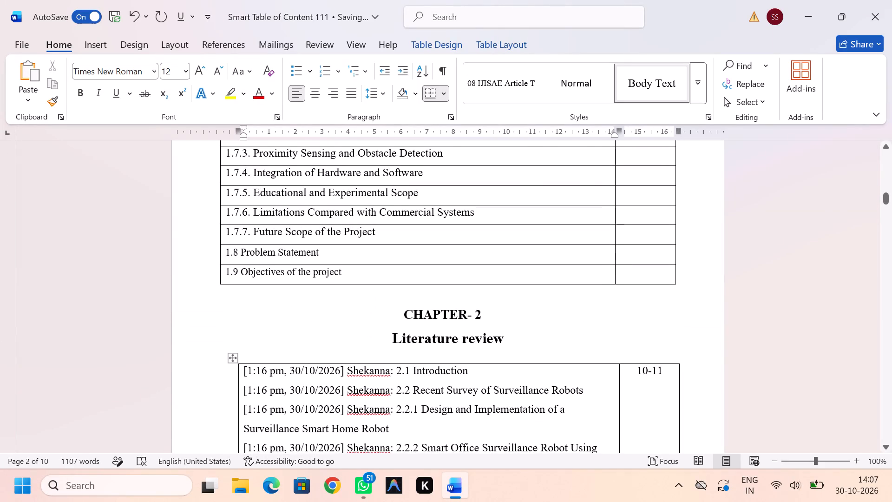
scroll(266, 218, "down", 1)
scroll(266, 218, "right", 1)
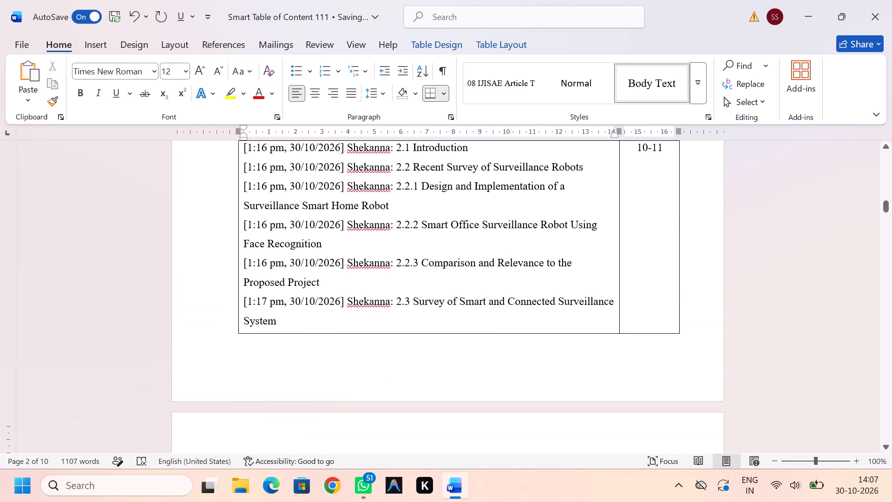
scroll(266, 218, "right", 1)
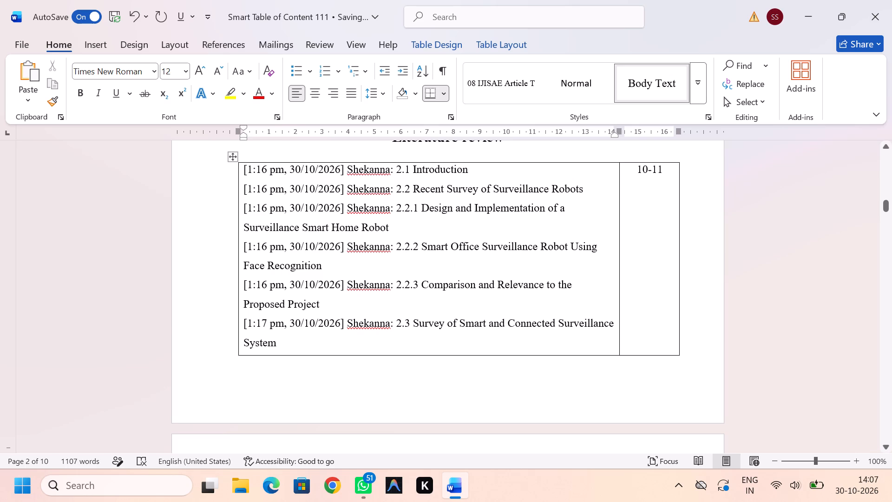
key("ctrl+z")
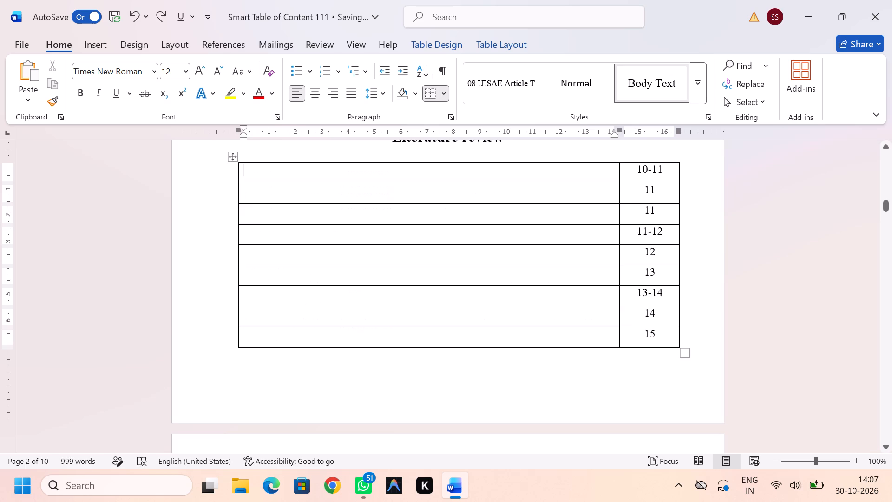
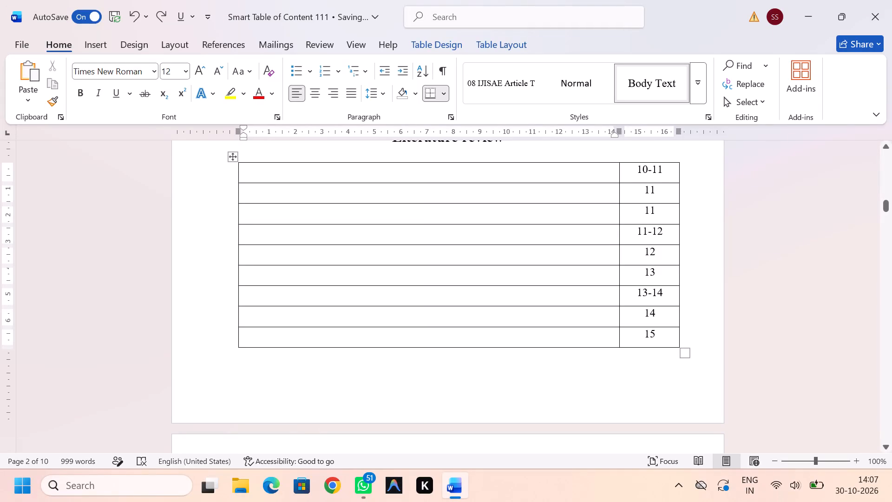
Paste the section title 2.1 Introduction into the first row of the Chapter 2 Literature review table.
key("ctrl+v")
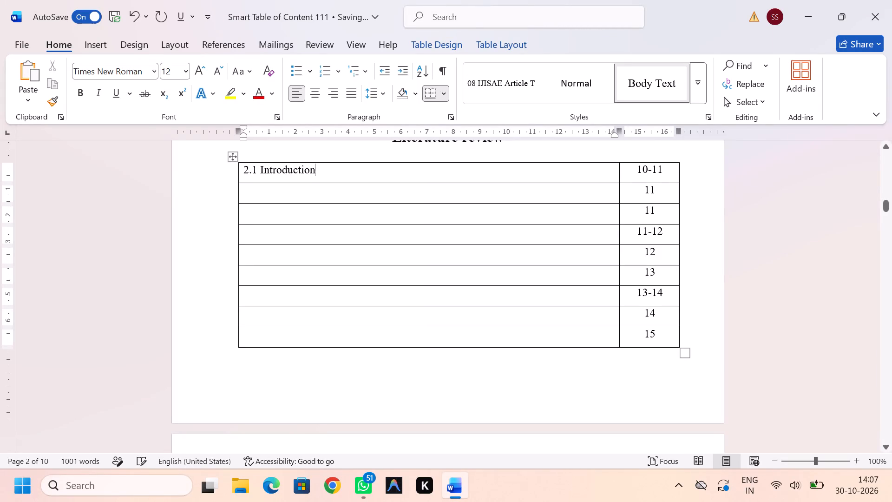
Place the cursor in the empty second-row title cell of the Literature review table and minimize the document window.
left_click(292, 196)
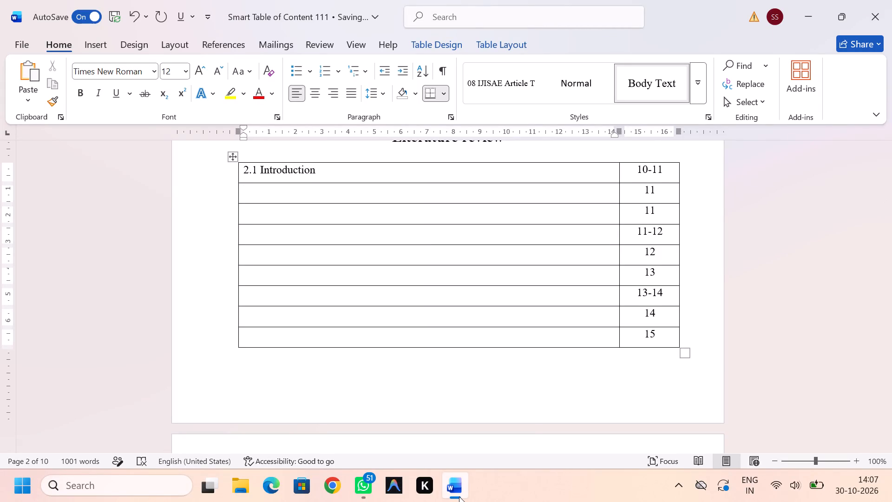
left_click(459, 496)
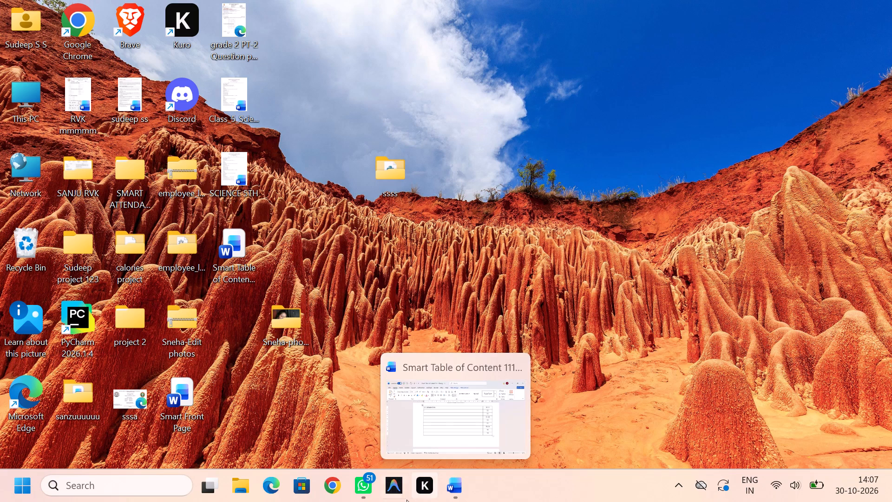
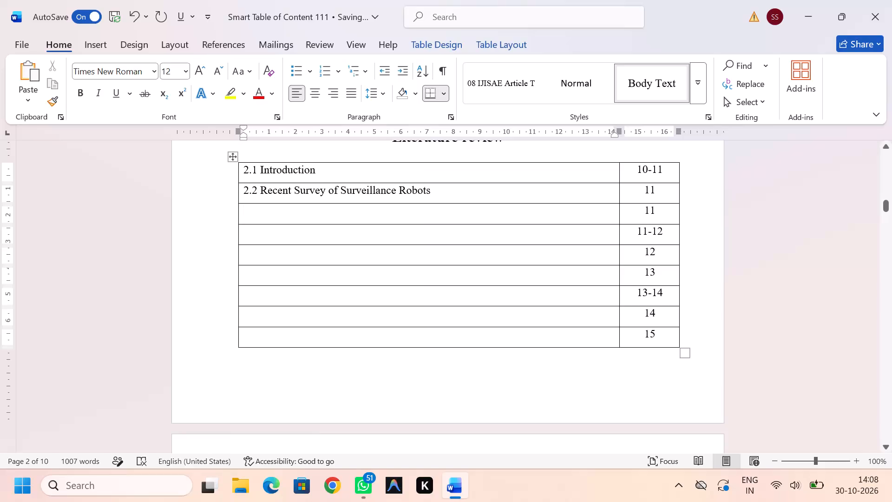
Paste the chat-copied section titles 2.2.1 and 2.2.2 into the empty title cell below 2.2 Recent Survey of Surveillance Robots.
key("ctrl+v")
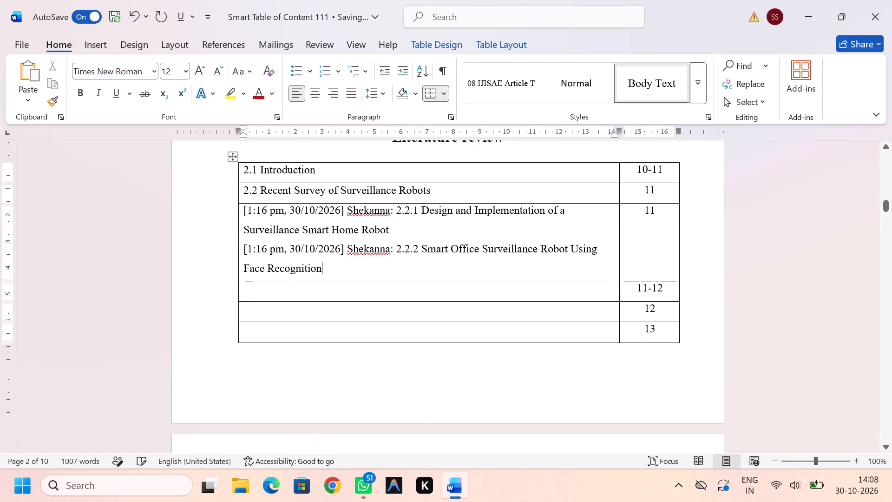
Delete the chat timestamp and sender name in front of 2.2.1 Design and Implementation of a Surveillance Smart Home Robot.
left_click(393, 215)
key("BackSpace")
key("BackSpace")
key("BackSpace")
key("BackSpace")
key("BackSpace")
key("BackSpace")
key("BackSpace")
key("BackSpace")
key("BackSpace")
key("BackSpace")
key("BackSpace")
key("BackSpace")
key("BackSpace")
key("BackSpace")
key("BackSpace")
key("BackSpace")
key("BackSpace")
key("BackSpace")
key("BackSpace")
key("BackSpace")
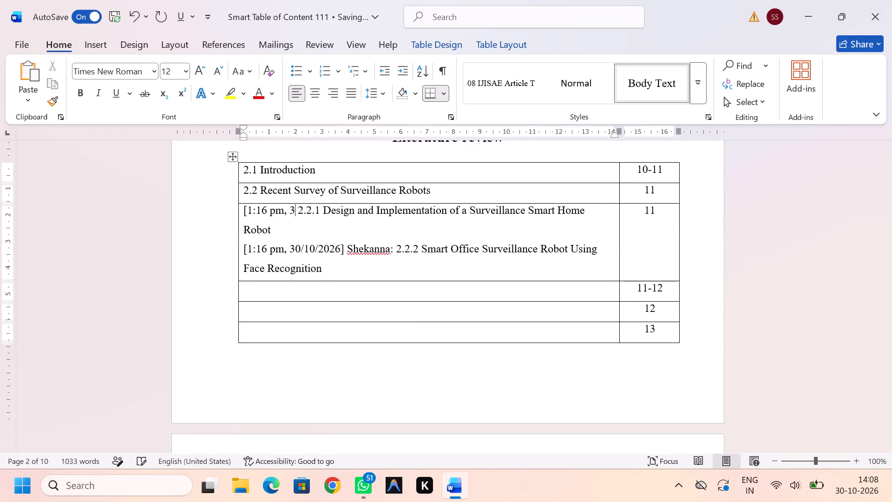
key("BackSpace")
key("BackSpace")
key("BackSpace")
key("BackSpace")
key("BackSpace")
key("BackSpace")
key("BackSpace")
key("BackSpace")
key("BackSpace")
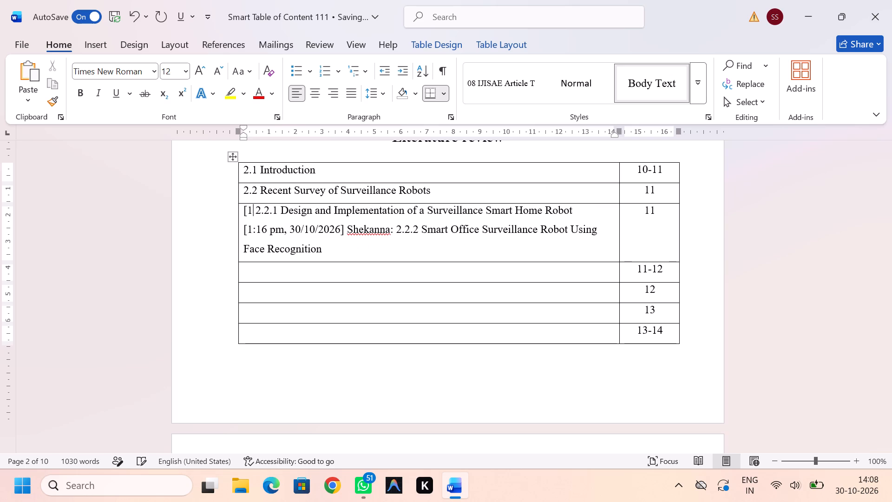
key("BackSpace")
key("BackSpace")
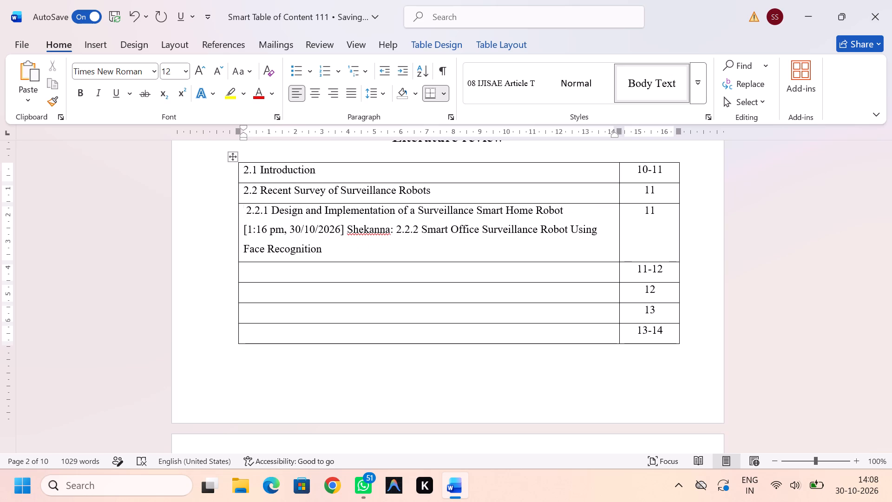
Delete the chat timestamp and sender name preceding the 2.2.2 Smart Office Surveillance Robot Using Face Recognition title.
key("Down")
key("Right")
key("Right")
key("Right")
key("Right")
key("Right")
key("Right")
key("Right")
key("Right")
key("Right")
key("Right")
key("Right")
key("Right")
key("Right")
key("Right")
key("Right")
key("Right")
key("Right")
key("Right")
key("Right")
key("Right")
key("Right")
key("Right")
key("Right")
key("Right")
key("Right")
key("Right")
key("Right")
key("Right")
key("BackSpace")
key("BackSpace")
key("BackSpace")
key("BackSpace")
key("BackSpace")
key("BackSpace")
key("BackSpace")
key("BackSpace")
key("BackSpace")
key("BackSpace")
key("BackSpace")
key("BackSpace")
key("BackSpace")
key("BackSpace")
key("BackSpace")
key("BackSpace")
key("BackSpace")
key("BackSpace")
key("BackSpace")
key("BackSpace")
key("BackSpace")
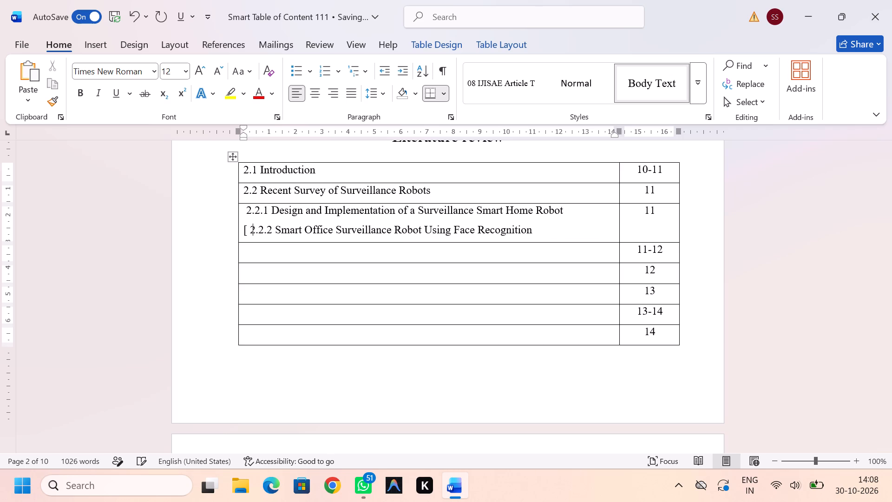
key("BackSpace")
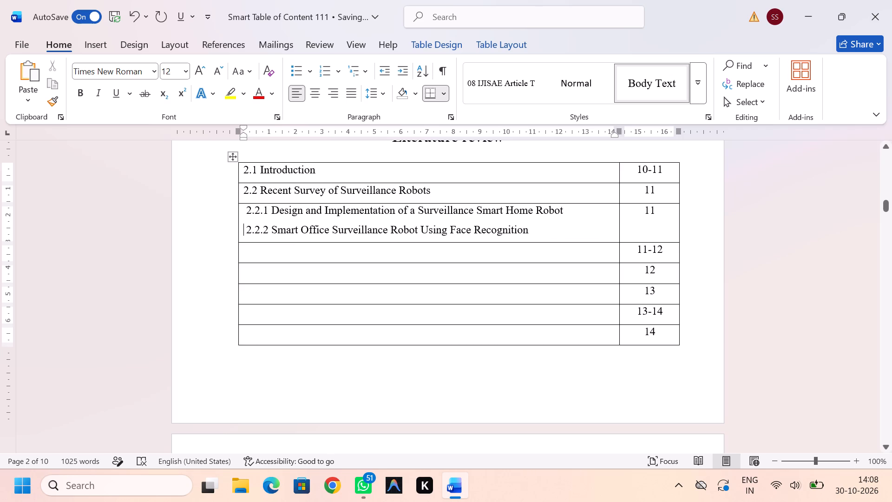
Copy the 2.2.2 Smart Office Surveillance Robot Using Face Recognition title into the empty title cell of the page 11-12 row.
left_click_drag(408, 215, 513, 234)
left_click(525, 273)
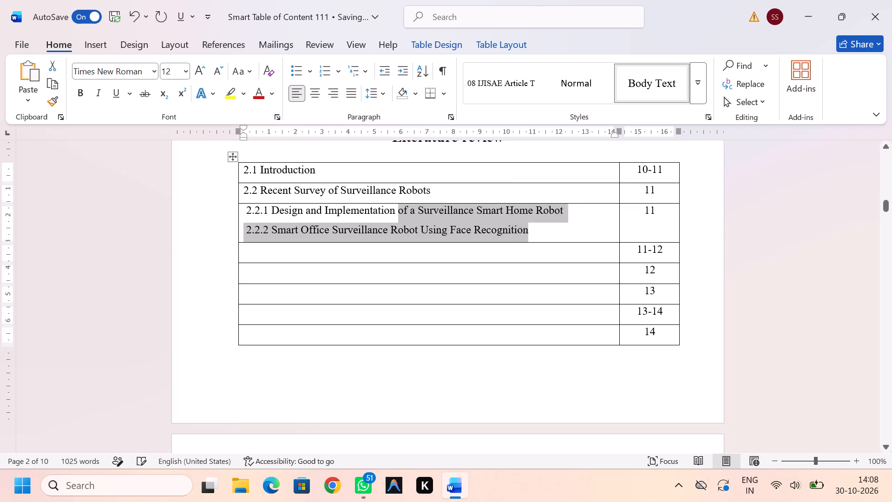
left_click_drag(533, 229, 394, 240)
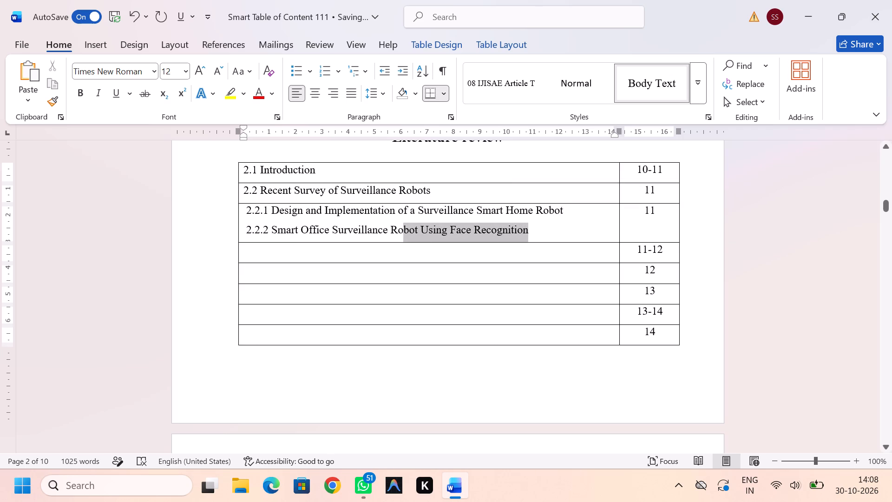
left_click_drag(394, 240, 241, 232)
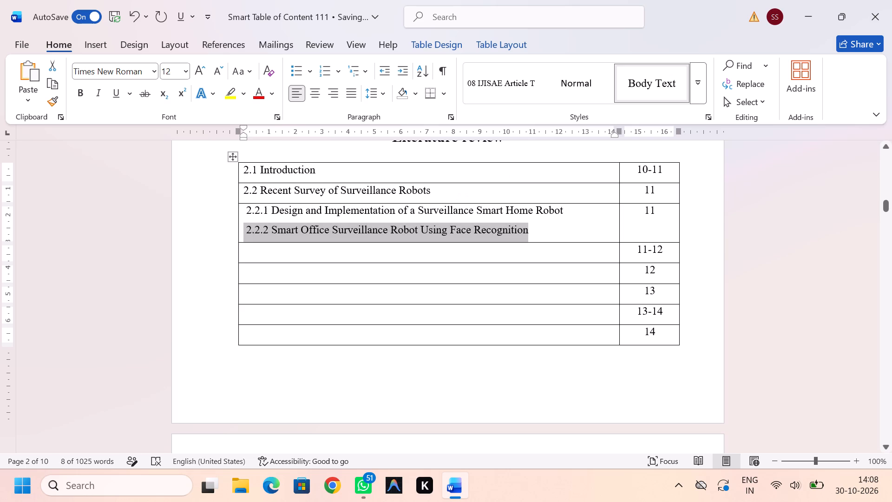
key("ctrl+c")
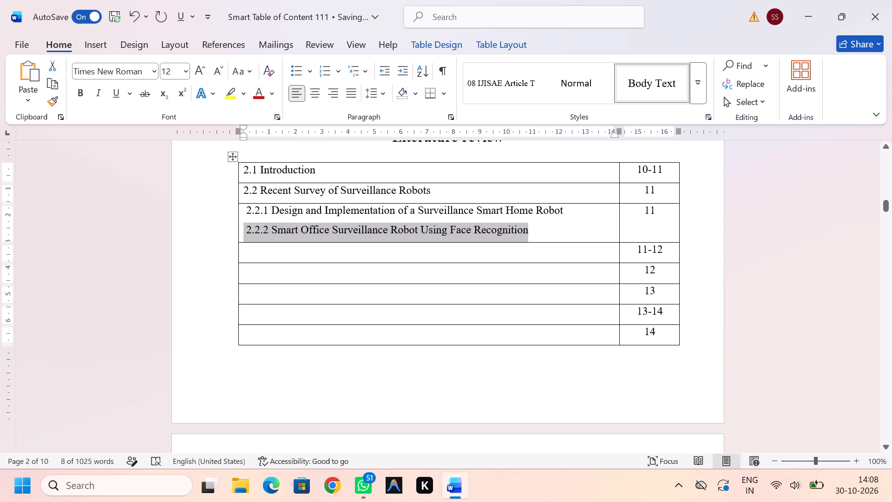
left_click(500, 251)
key("ctrl+v")
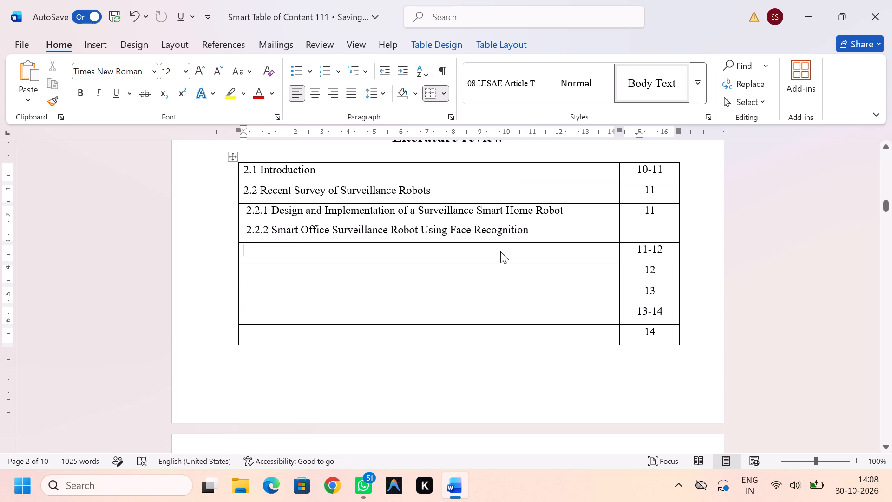
Delete the duplicate 2.2.2 line from the cell holding the 2.2.1 title, including its leftover line break.
left_click(532, 233)
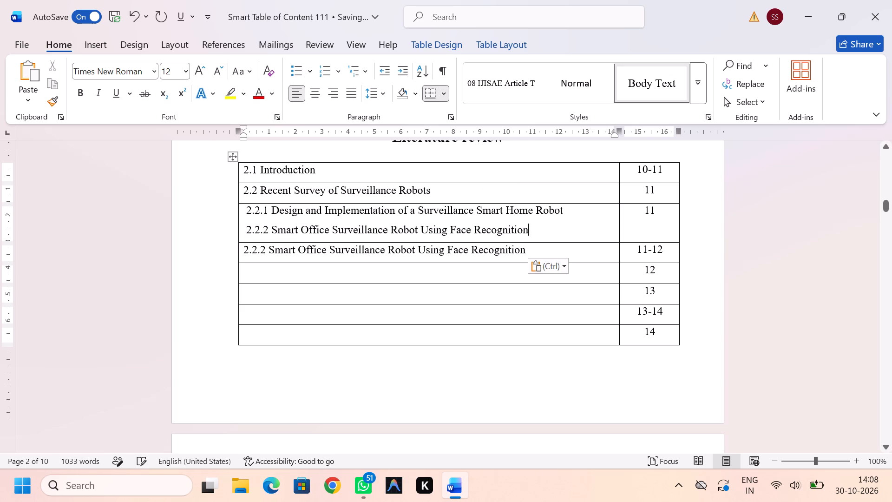
key("BackSpace")
key("BackSpace")
key("BackSpace")
key("BackSpace")
key("BackSpace")
key("BackSpace")
key("BackSpace")
key("BackSpace")
key("BackSpace")
key("BackSpace")
key("BackSpace")
key("BackSpace")
key("BackSpace")
key("BackSpace")
key("BackSpace")
key("BackSpace")
key("BackSpace")
key("BackSpace")
key("BackSpace")
key("BackSpace")
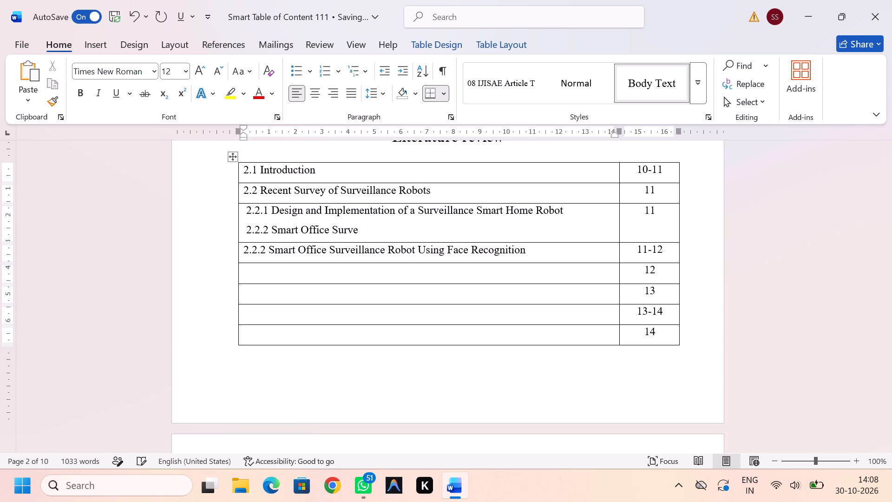
key("BackSpace")
key("BackSpace")
key("BackSpace")
key("BackSpace")
key("BackSpace")
key("BackSpace")
key("BackSpace")
key("BackSpace")
key("BackSpace")
key("BackSpace")
key("BackSpace")
key("BackSpace")
key("BackSpace")
key("BackSpace")
key("BackSpace")
key("BackSpace")
key("BackSpace")
key("BackSpace")
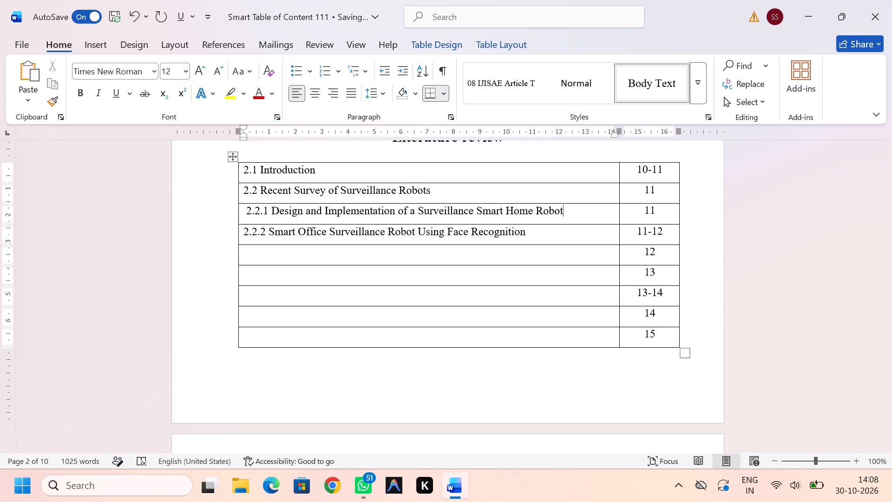
Place the text cursor in the empty title cell of the page 12 row.
left_click(332, 255)
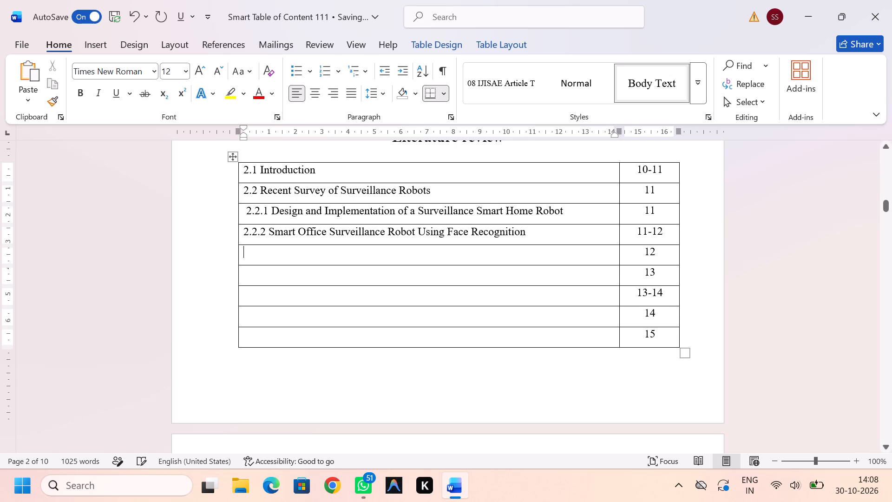
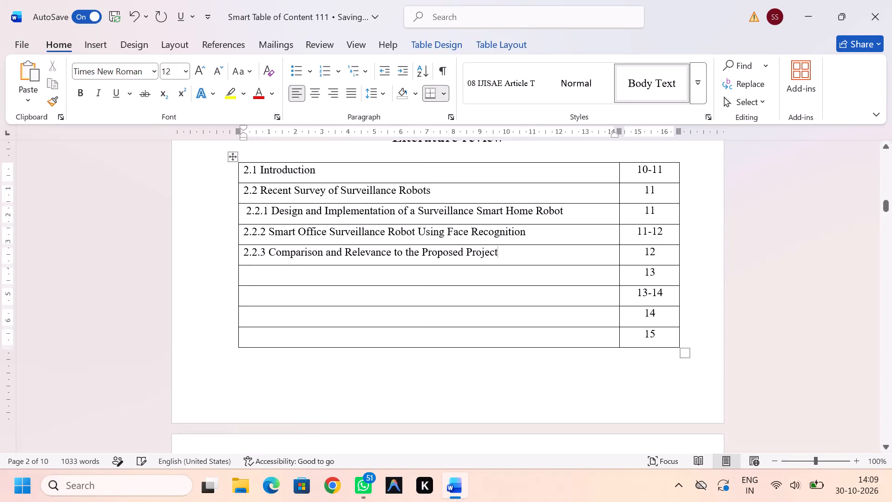
Place the text cursor in the empty title cell of the page 13 row.
left_click(293, 268)
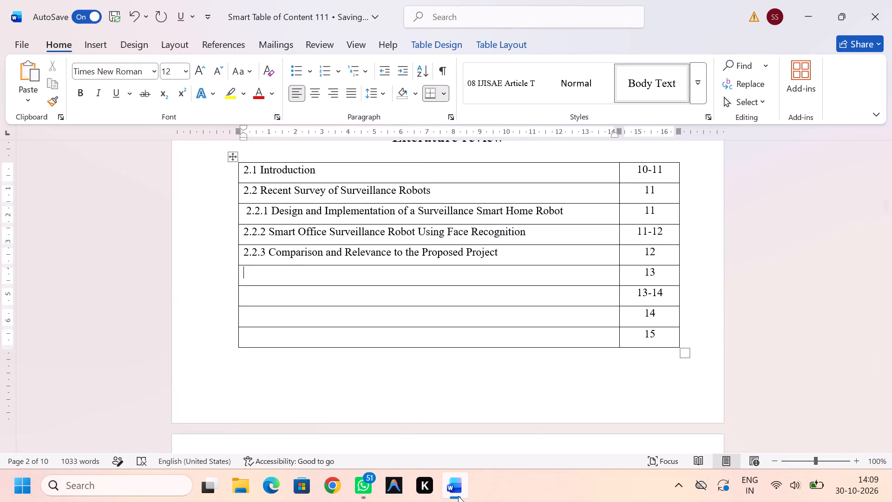
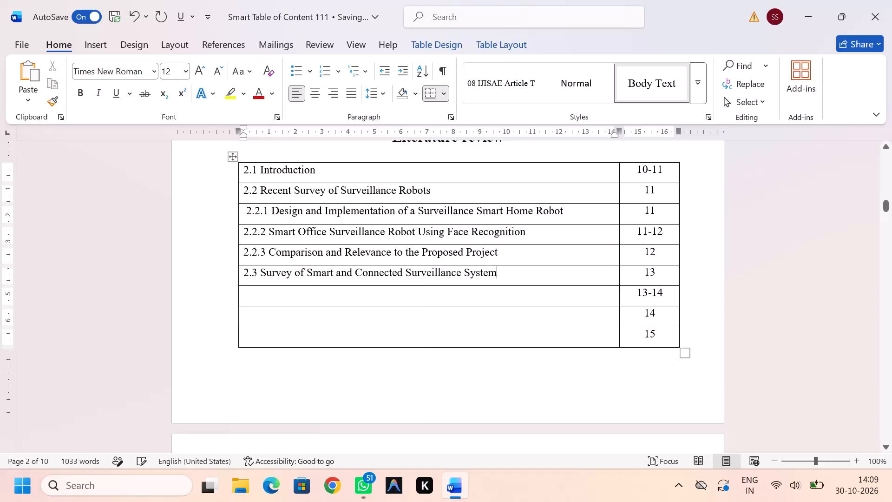
Place the text cursor in the empty title cell of the page 13-14 row.
left_click(270, 292)
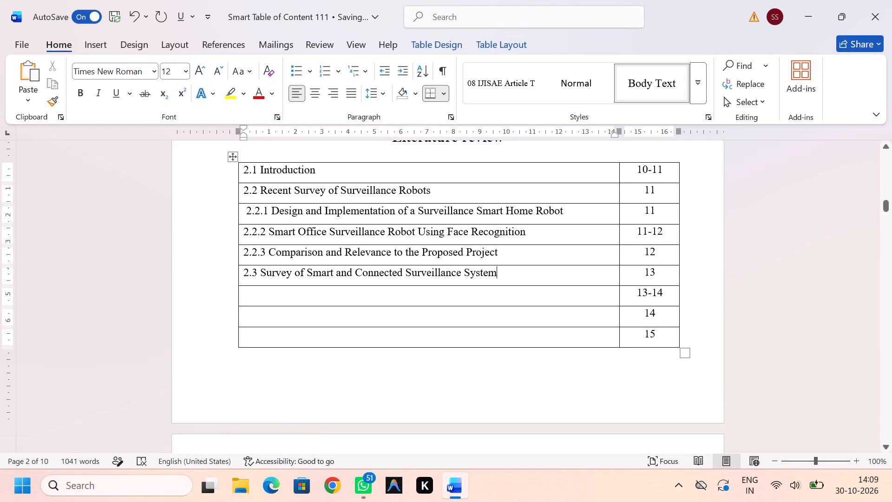
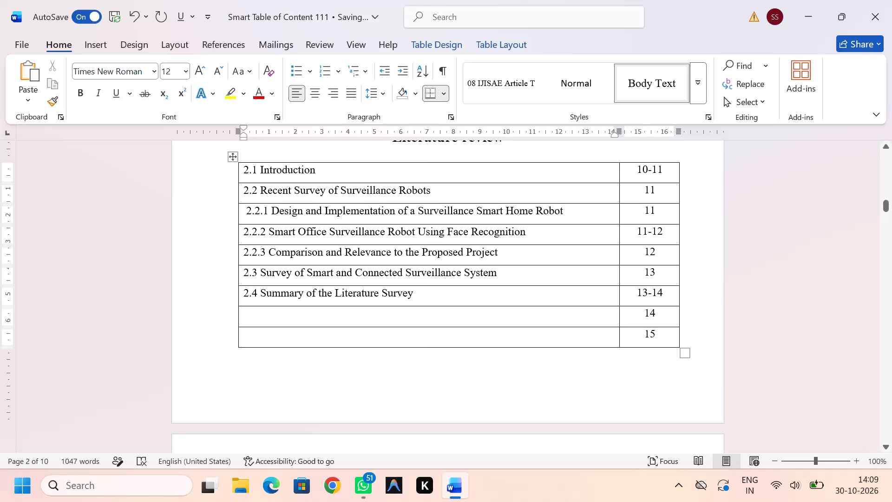
Place the text cursor in the empty title cell of the page 14 row in the Literature review table.
left_click(320, 312)
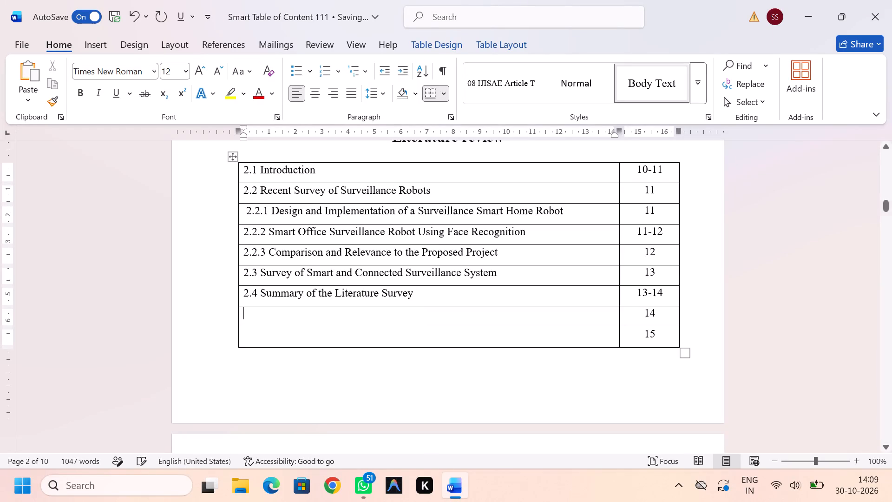
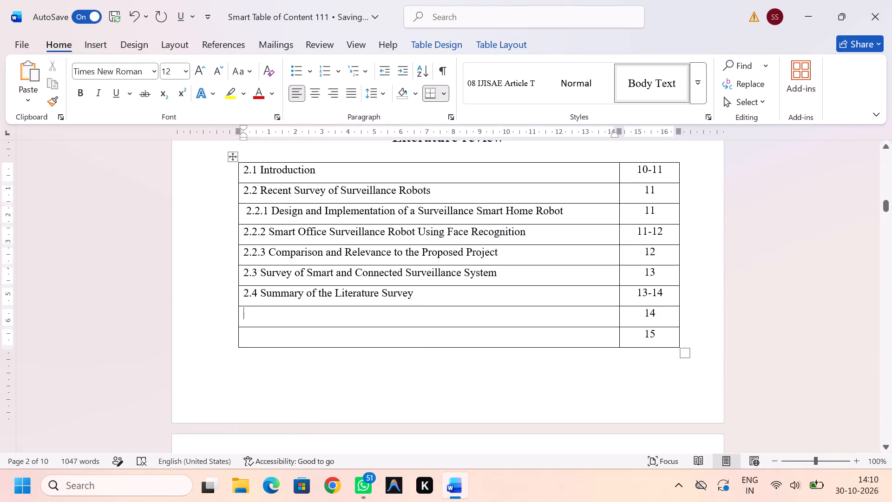
Paste the copied title "2.5 Design Lessons from the Survey" into the page 14 row of the Literature review table.
key("ctrl+v")
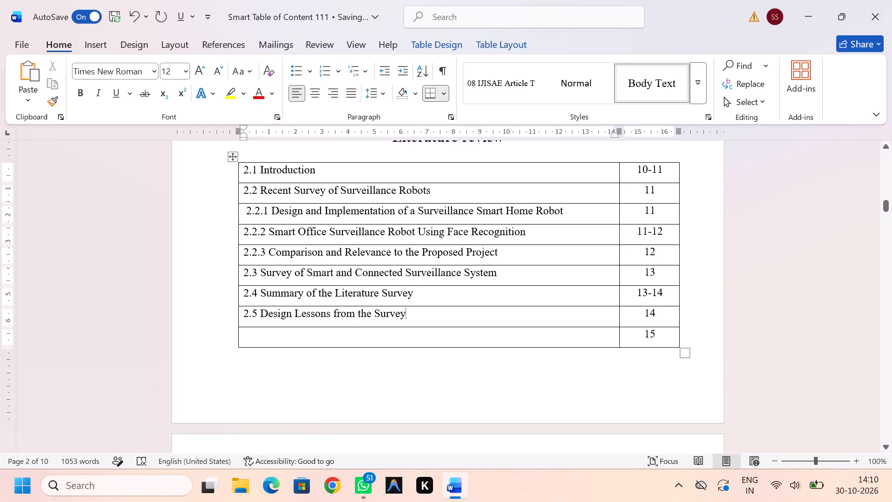
Place the text cursor in the empty title cell of the page 15 row and minimize the document window.
left_click(327, 340)
left_click(448, 484)
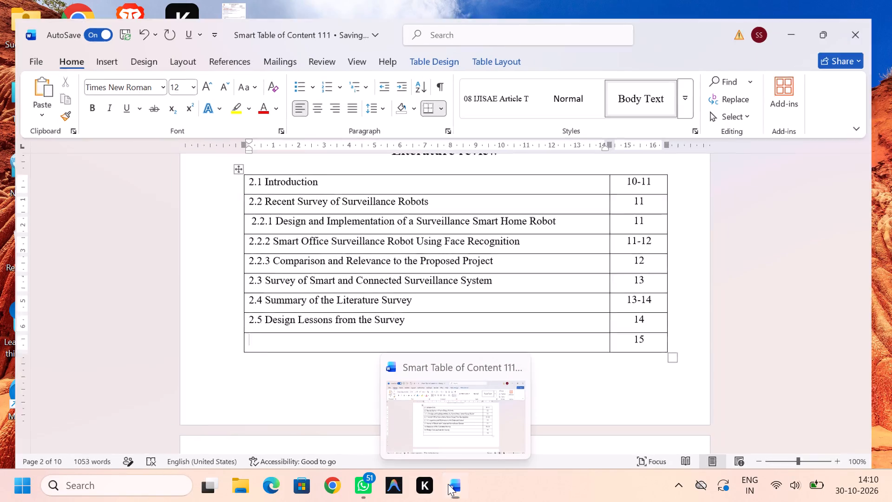
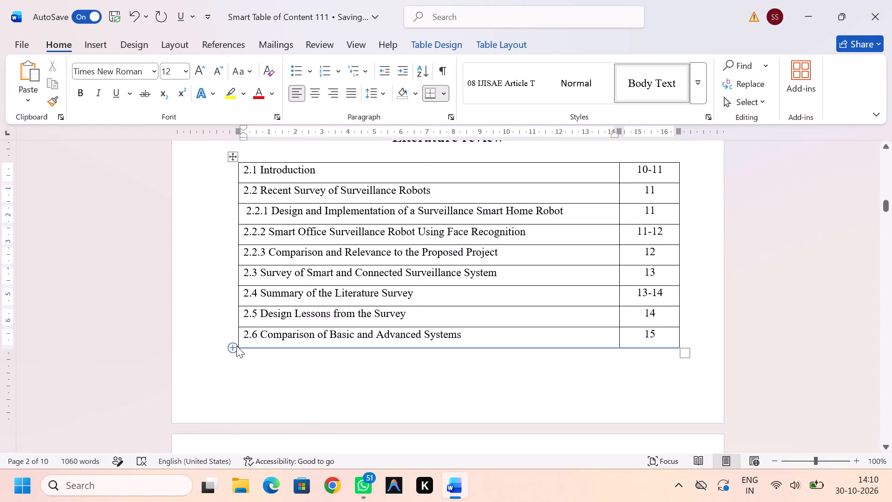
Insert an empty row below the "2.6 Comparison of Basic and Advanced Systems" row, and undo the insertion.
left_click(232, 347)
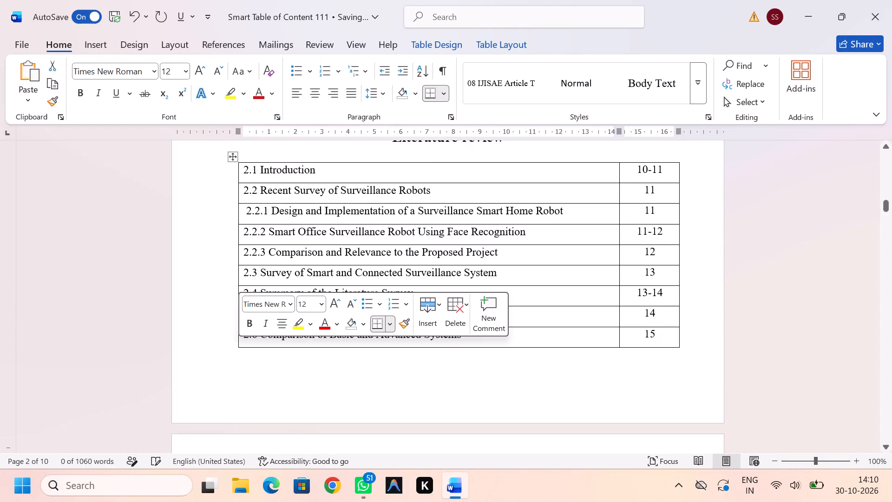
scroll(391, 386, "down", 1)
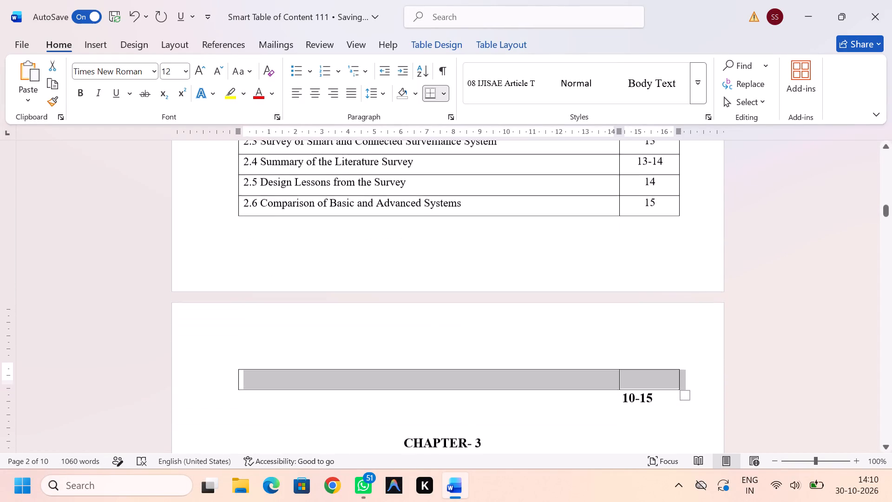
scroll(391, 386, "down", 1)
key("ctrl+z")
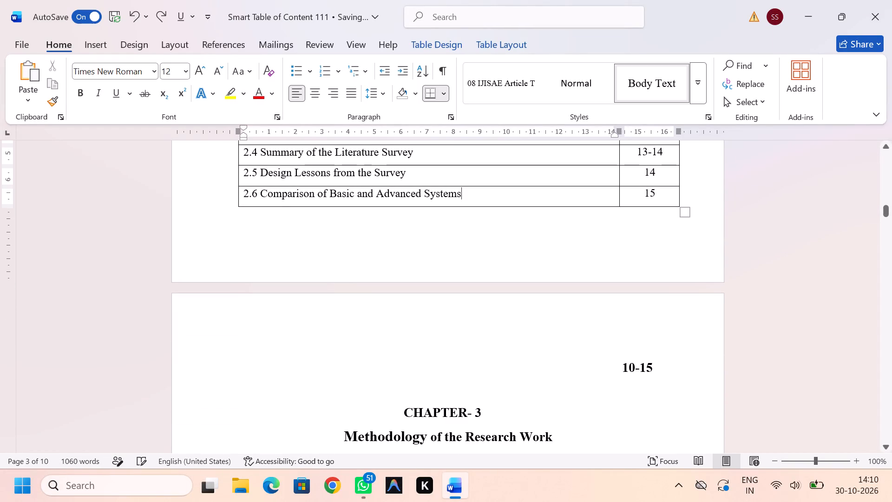
Examine how the tables and headings of chapters 1 to 4 are laid out across the pages.
scroll(391, 386, "up", 3)
scroll(391, 386, "right", 1)
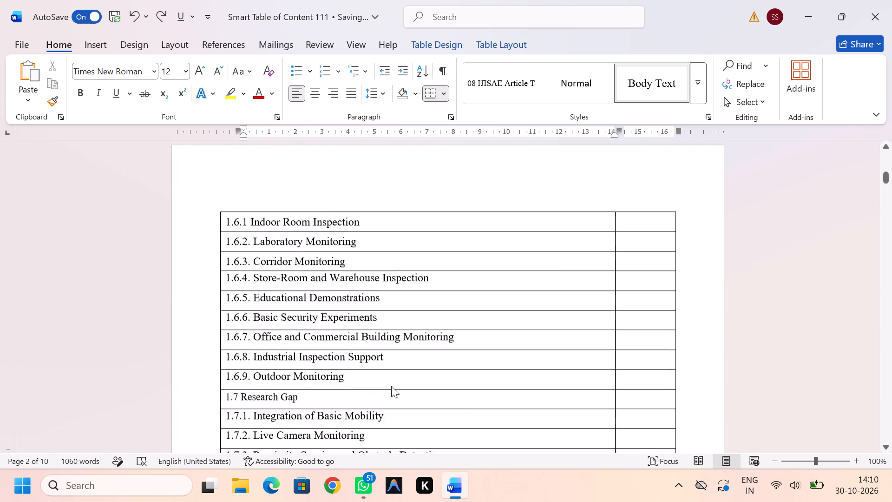
scroll(391, 386, "right", 2)
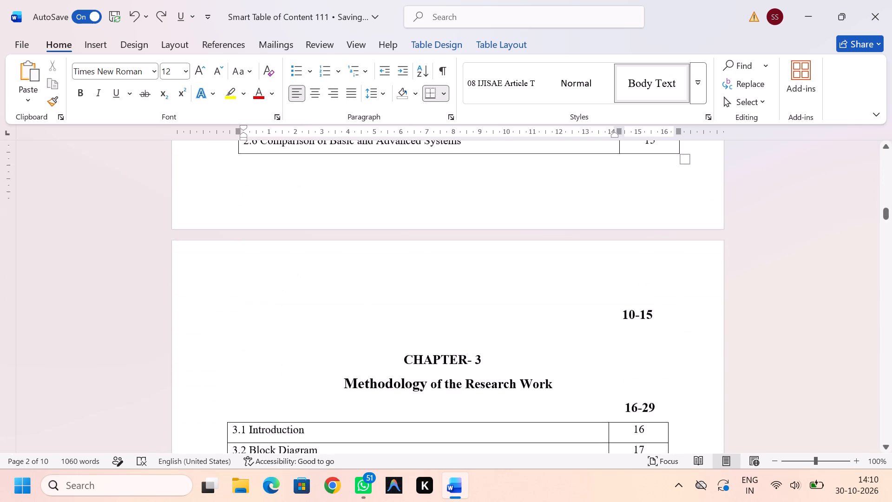
scroll(391, 386, "right", 1)
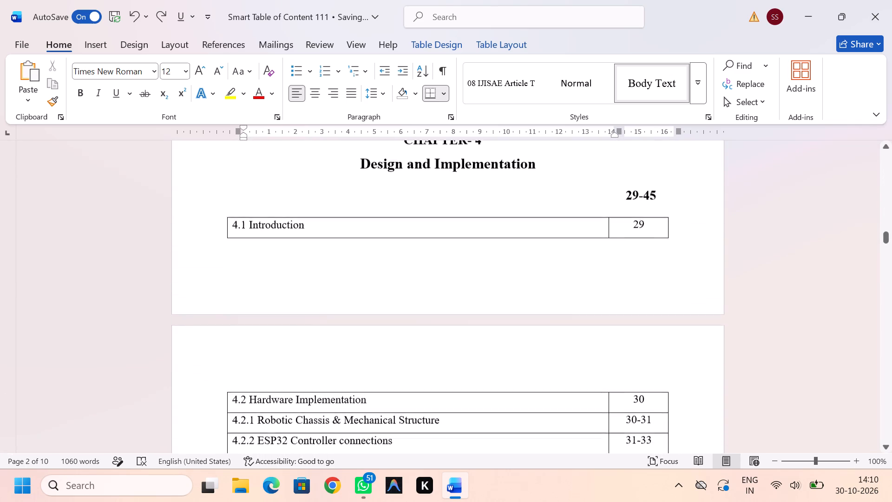
scroll(391, 386, "right", 1)
scroll(391, 386, "up", 1)
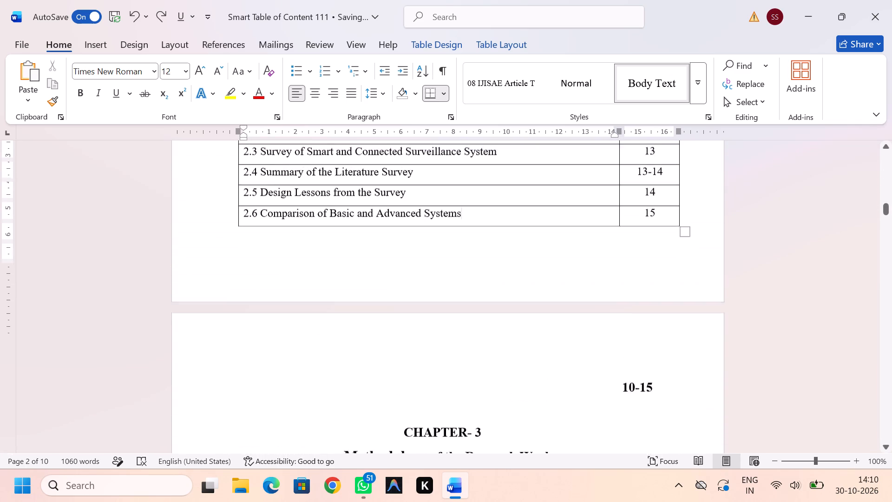
scroll(391, 386, "up", 2)
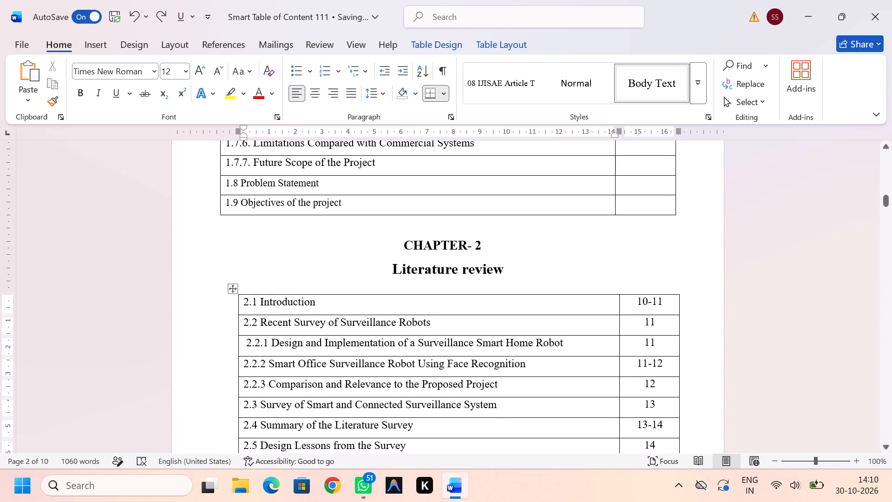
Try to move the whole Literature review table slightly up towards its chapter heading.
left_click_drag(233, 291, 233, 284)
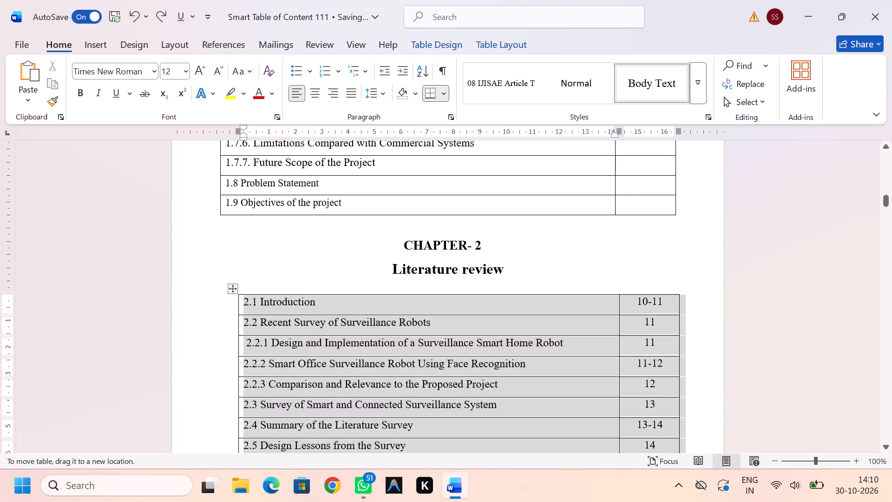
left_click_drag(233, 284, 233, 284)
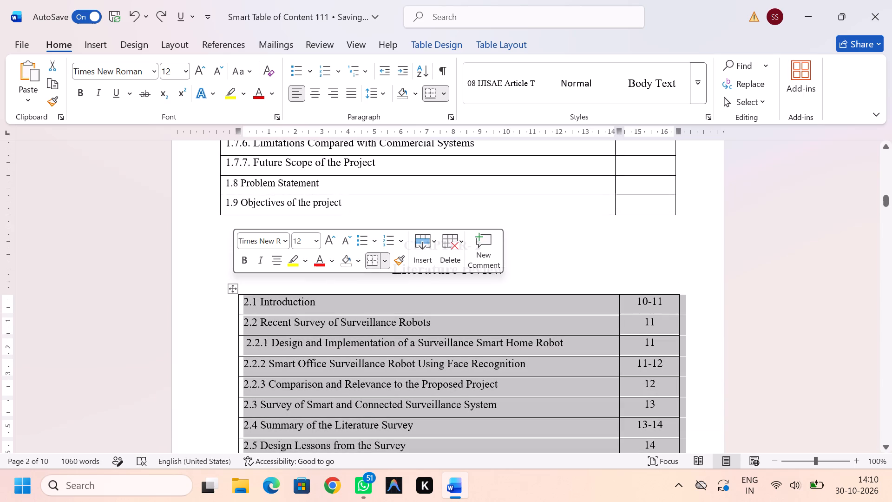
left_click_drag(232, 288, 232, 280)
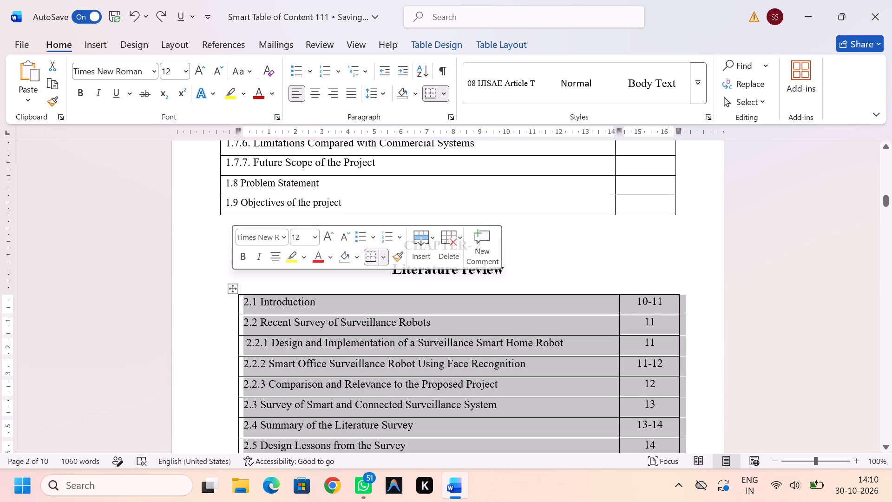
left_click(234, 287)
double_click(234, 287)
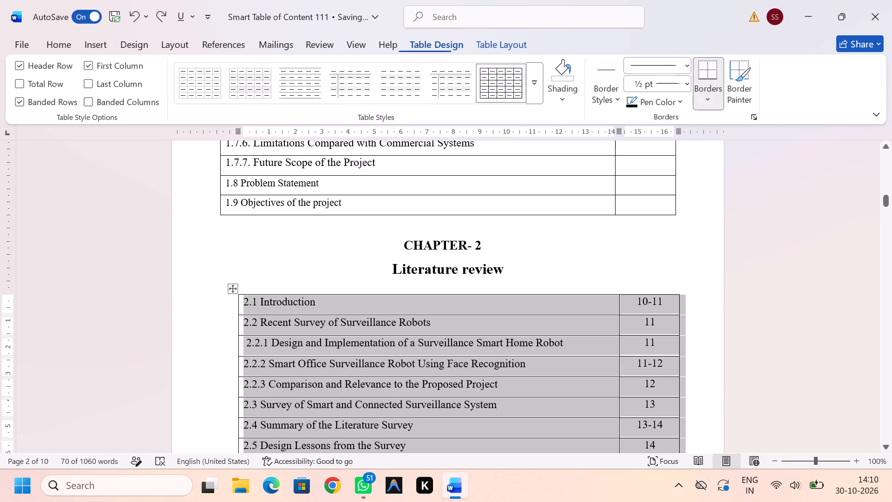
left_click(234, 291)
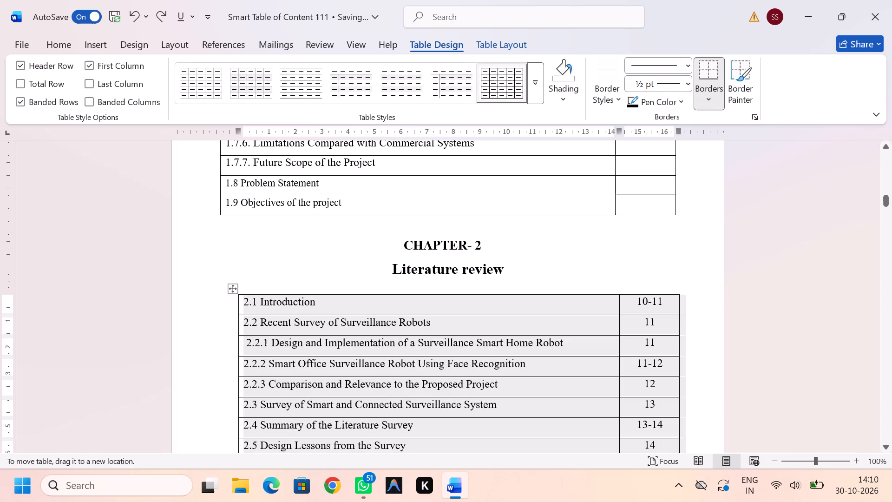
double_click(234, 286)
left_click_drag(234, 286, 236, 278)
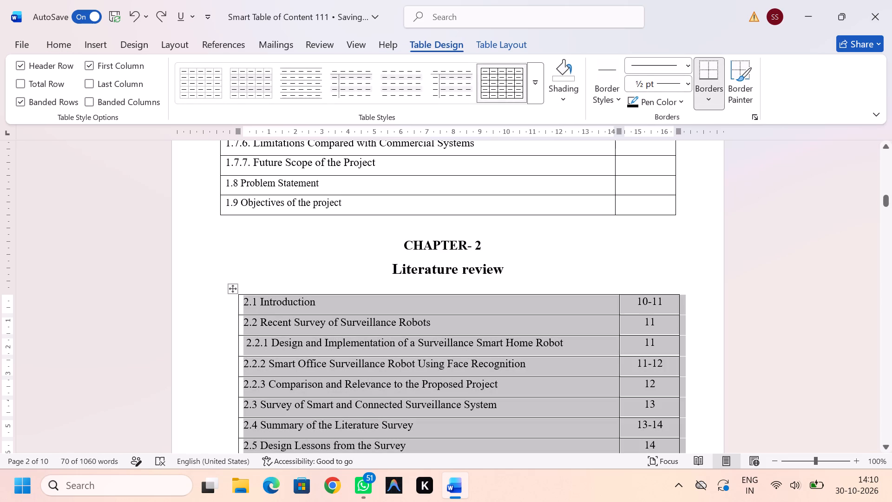
Resize the whole Literature review table so its rows are slightly shorter and its width slightly larger.
scroll(393, 304, "down", 1)
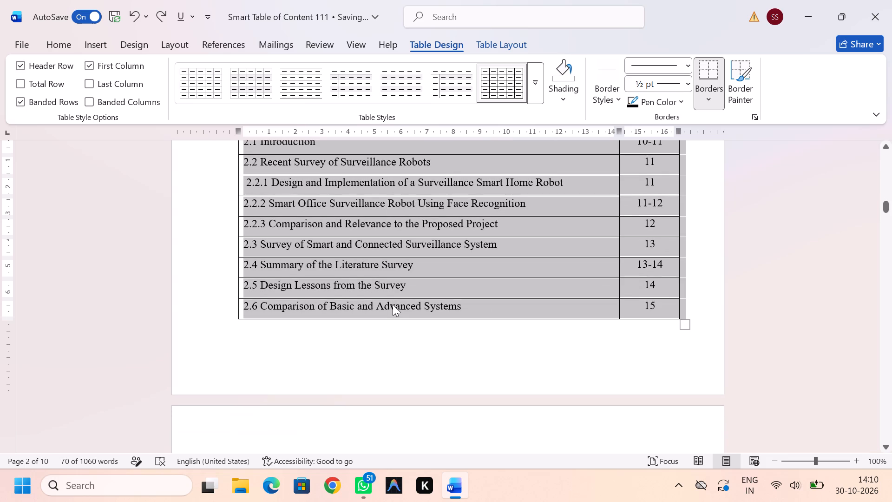
scroll(579, 335, "right", 1)
left_click_drag(683, 323, 681, 314)
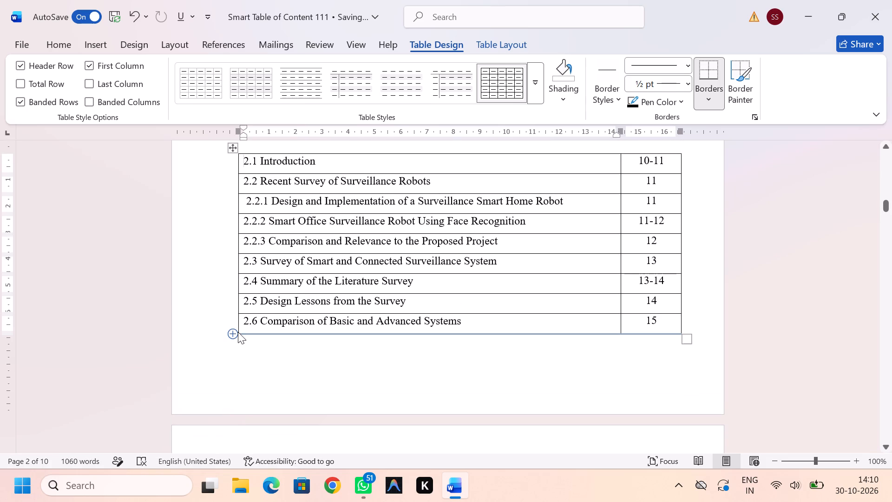
Add an empty row at the end of the Literature review table, below the 2.6 entry.
left_click(235, 329)
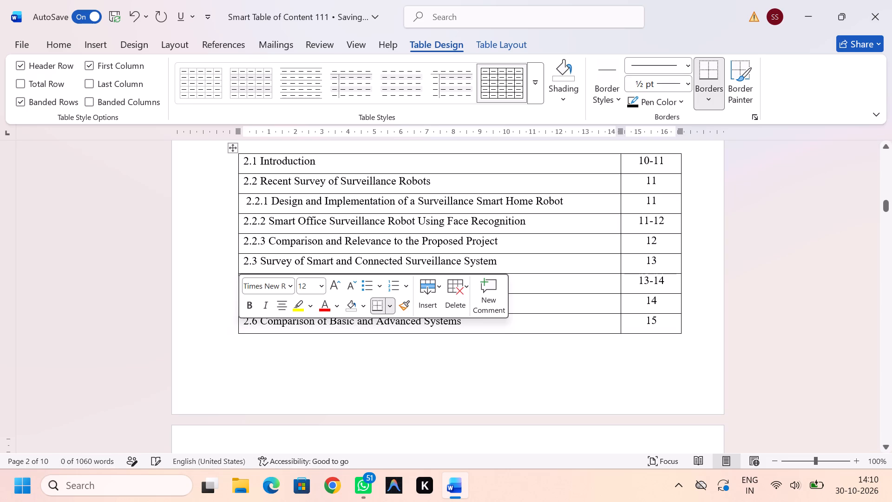
Remove the small blank paragraph below the Chapter 1 Introduction heading and the negative indent of that heading line.
scroll(414, 391, "up", 1)
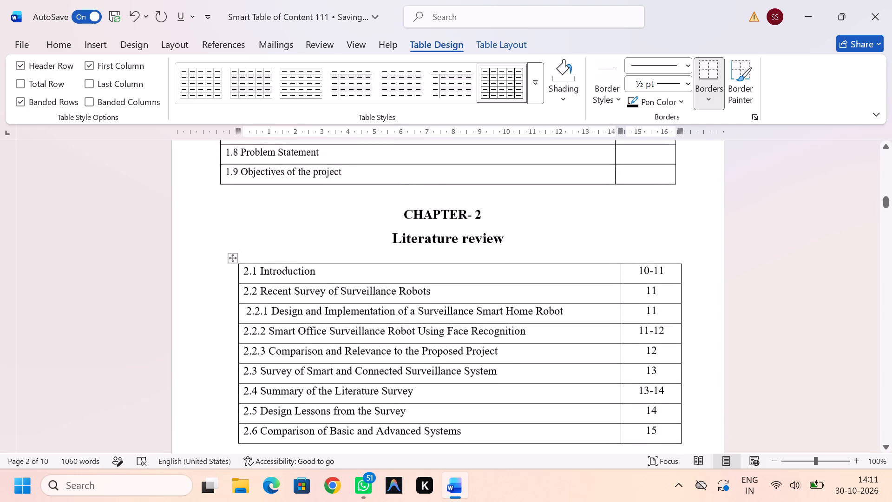
scroll(414, 391, "up", 4)
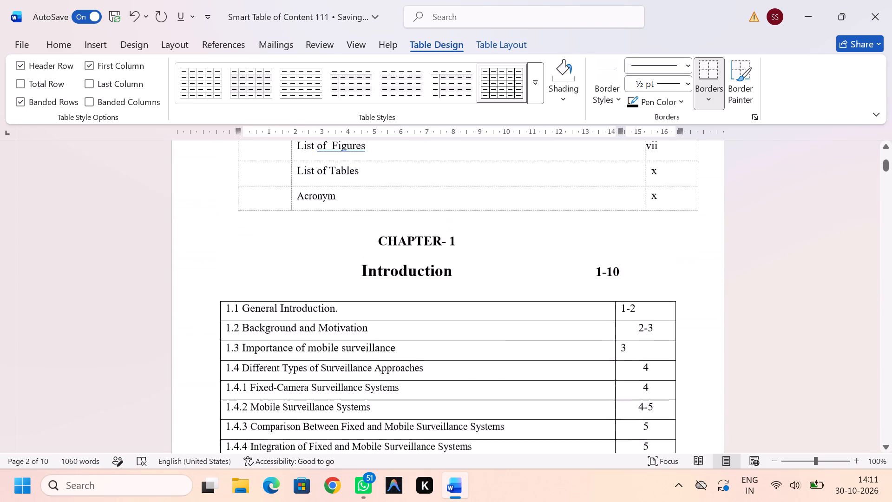
scroll(414, 391, "down", 1)
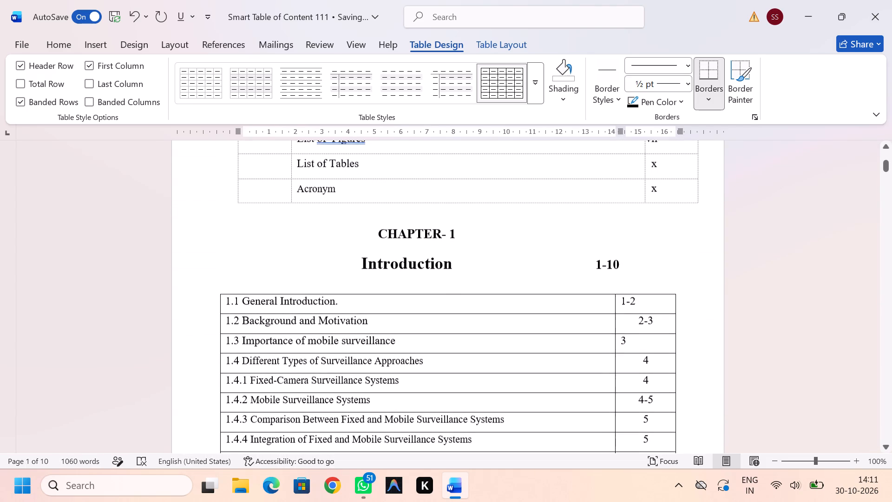
left_click(357, 271)
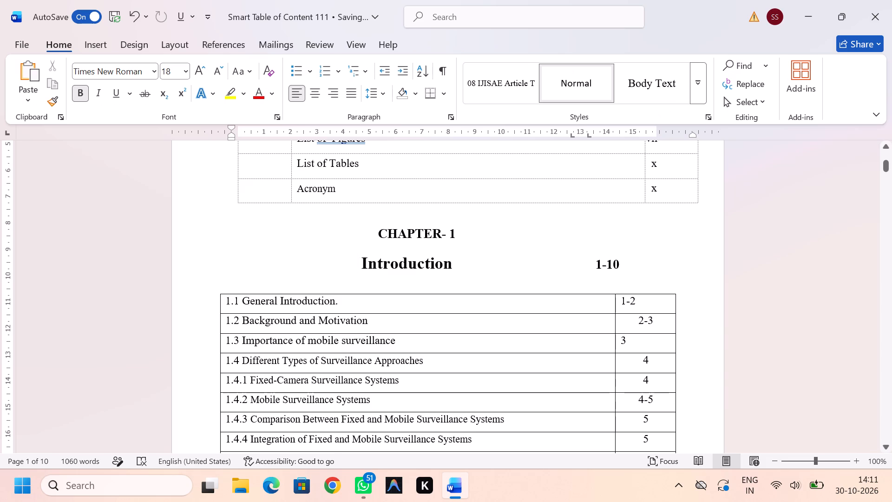
key("Down")
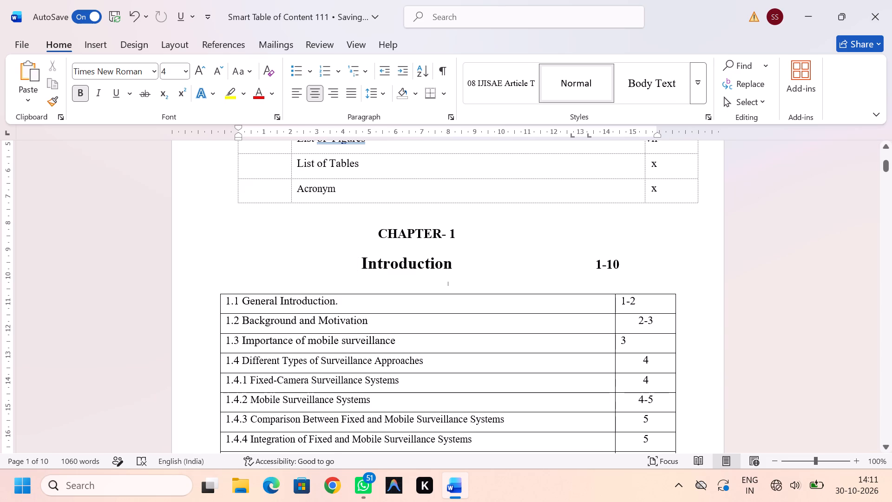
key("BackSpace")
key("BackSpace")
key("Home")
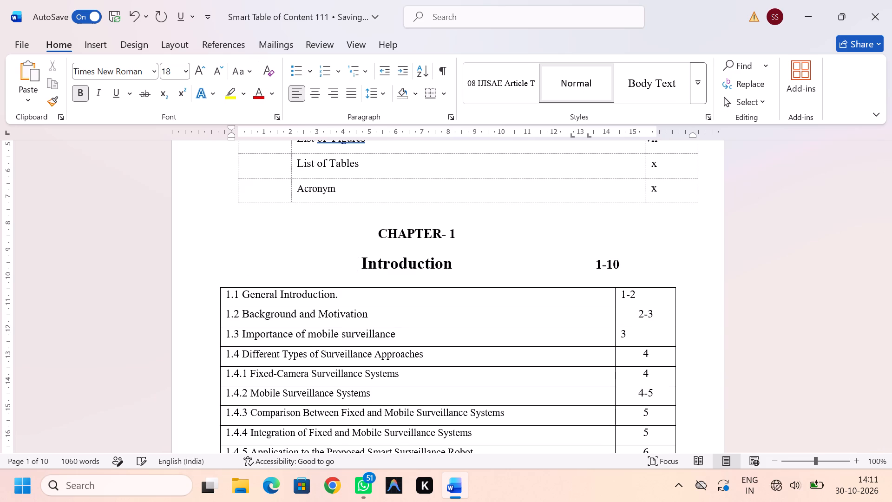
key("BackSpace")
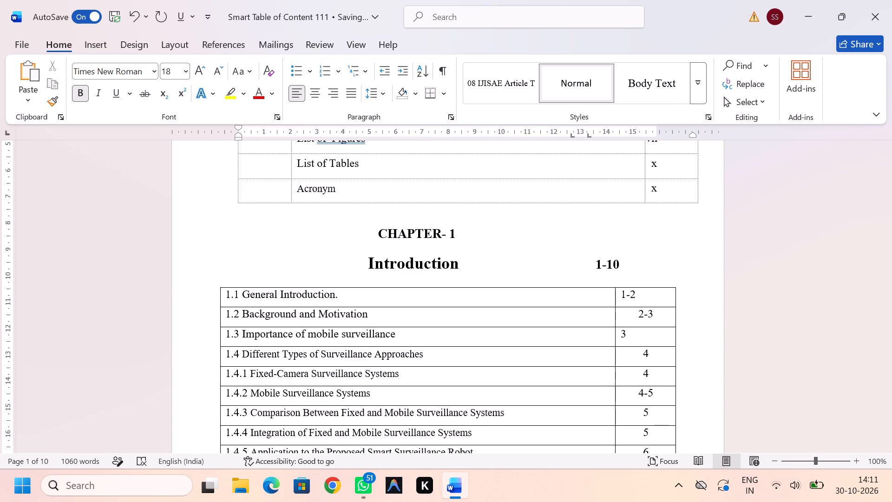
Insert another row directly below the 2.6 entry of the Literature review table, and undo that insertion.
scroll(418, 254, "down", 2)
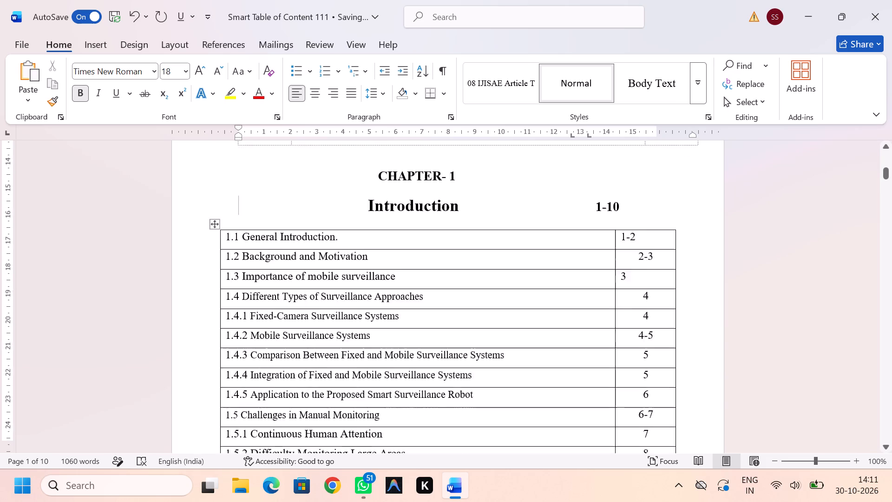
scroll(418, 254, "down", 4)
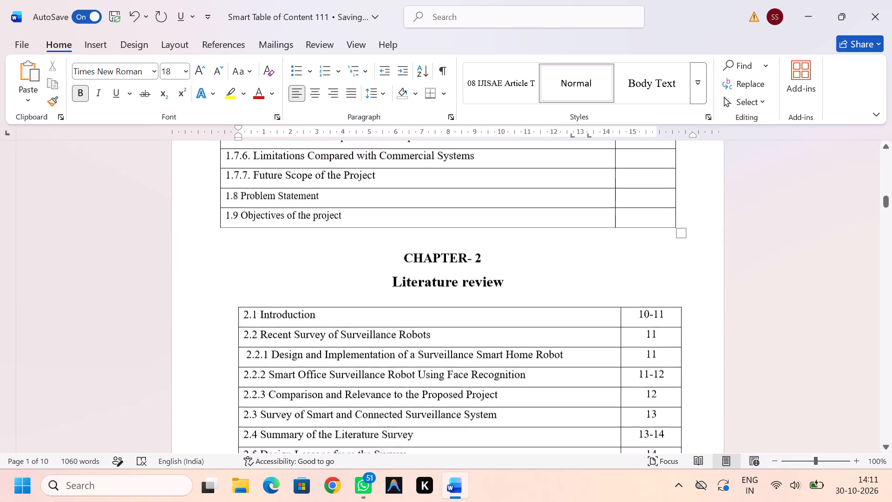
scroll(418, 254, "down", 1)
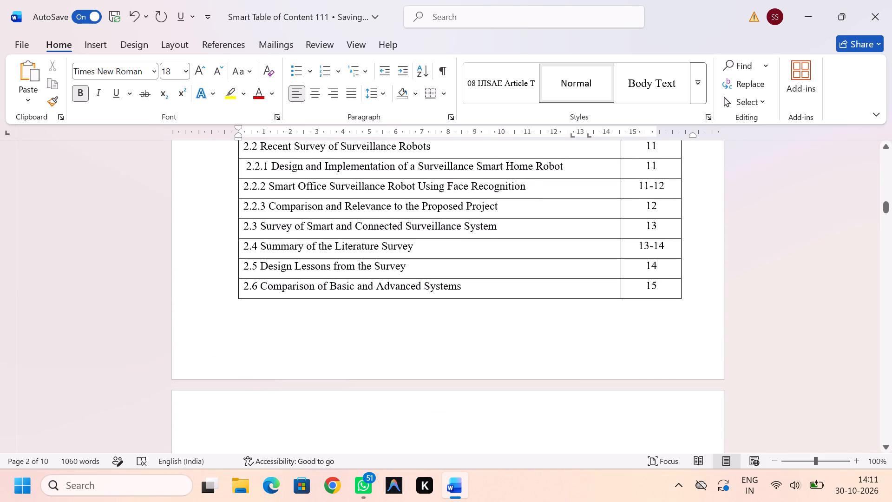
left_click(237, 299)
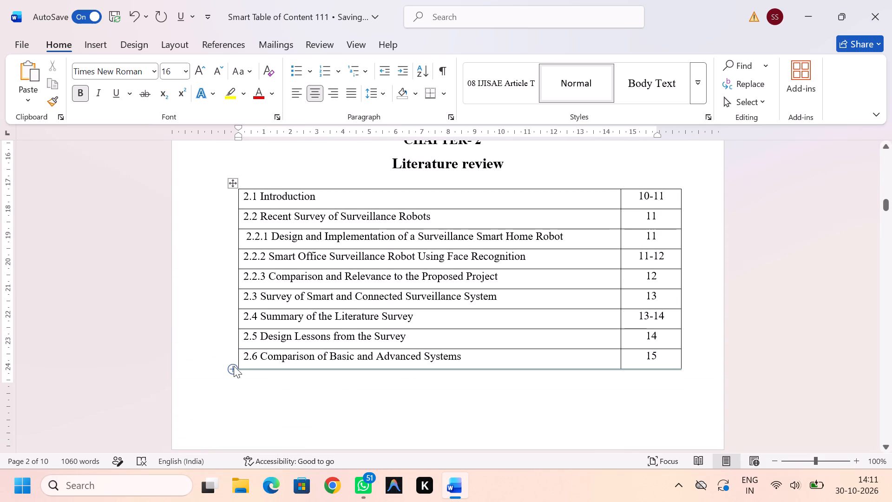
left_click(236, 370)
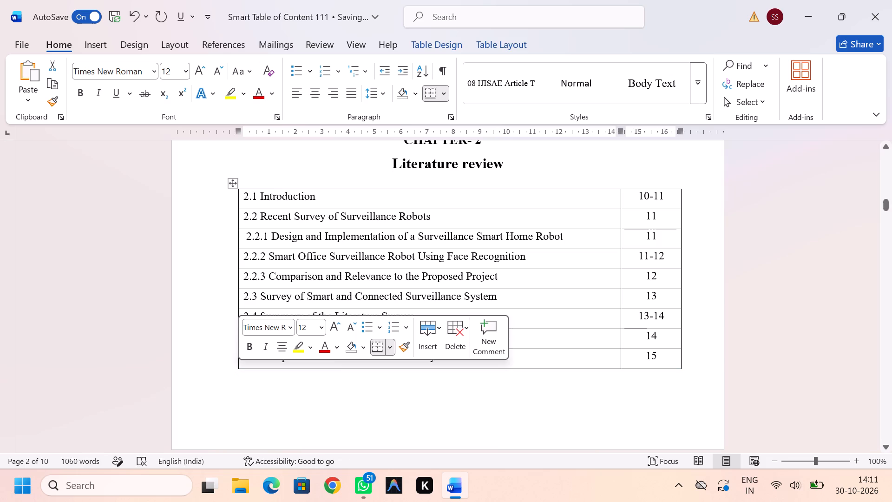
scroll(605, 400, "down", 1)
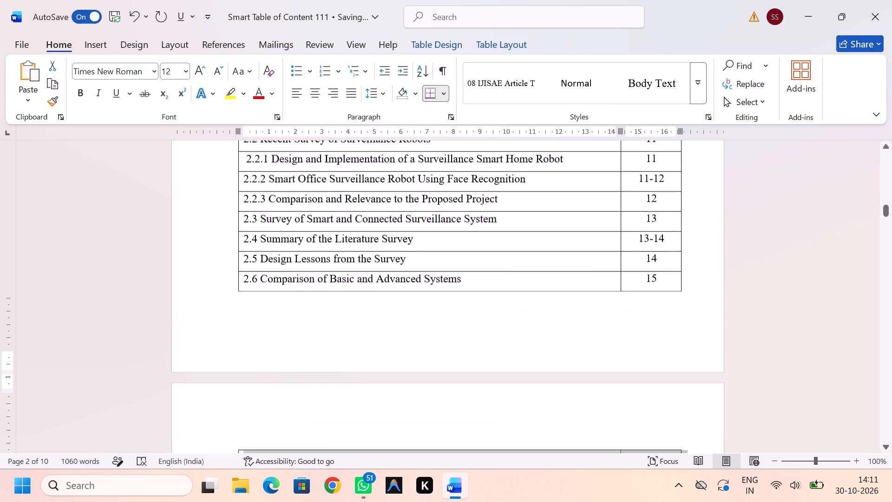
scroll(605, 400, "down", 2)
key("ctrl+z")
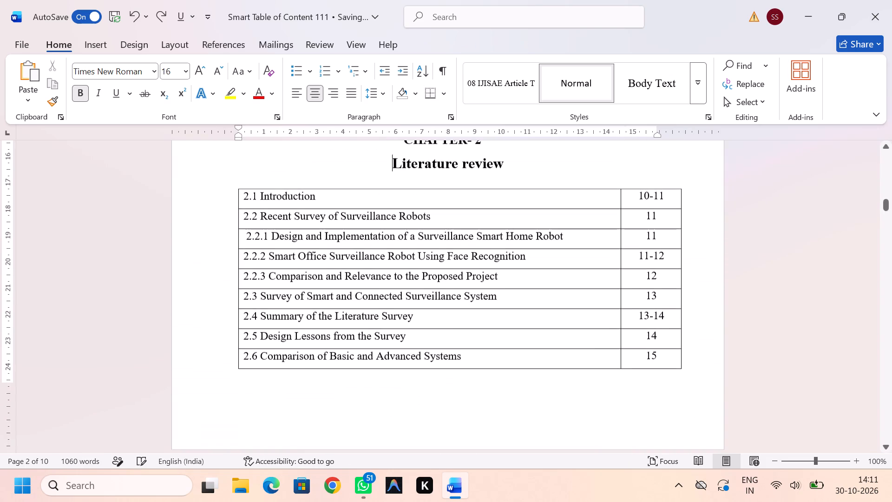
Place the text cursor in the title cell of the empty last row of the Literature review table.
scroll(605, 400, "down", 2)
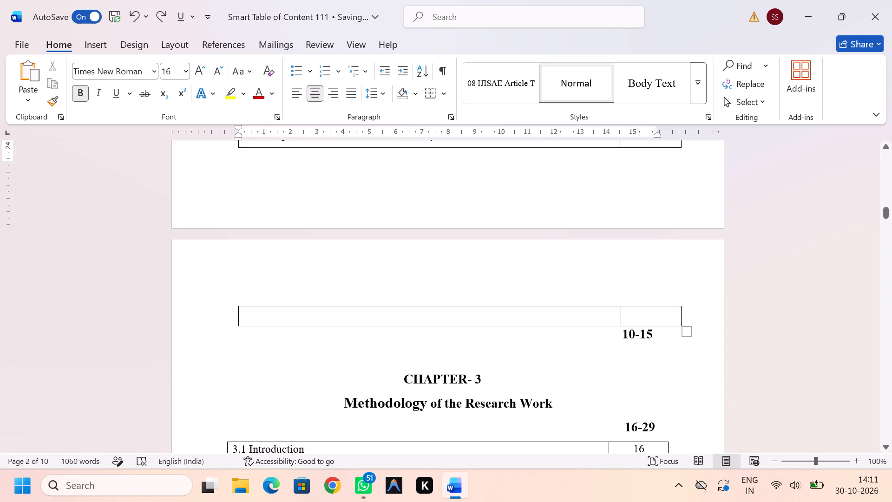
left_click(581, 313)
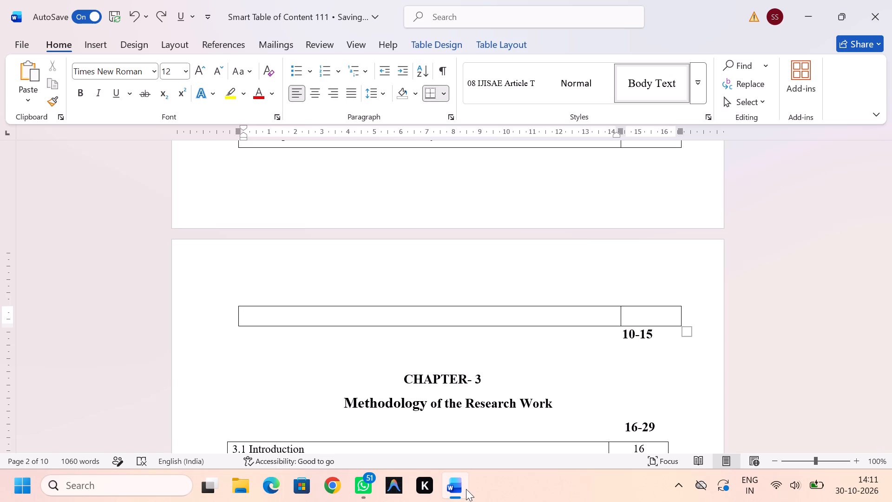
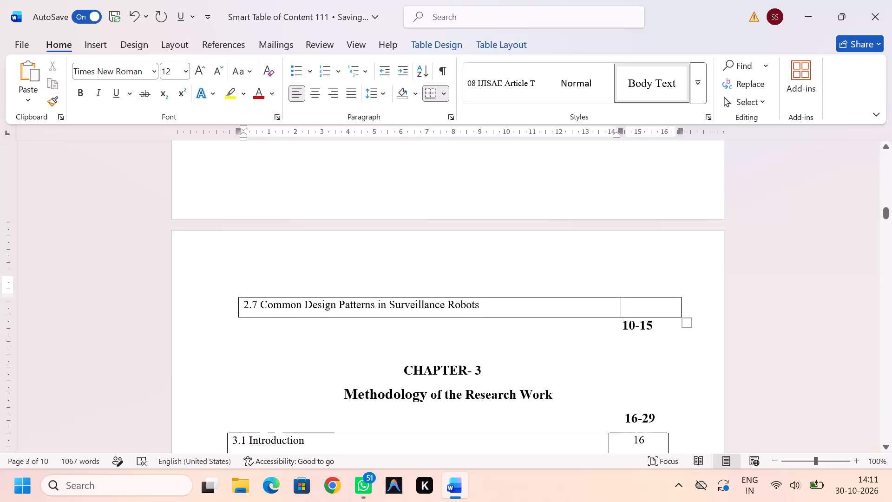
Delete the page range 10-15 from the line between the Literature review table and the Chapter 3 heading.
scroll(293, 318, "down", 1)
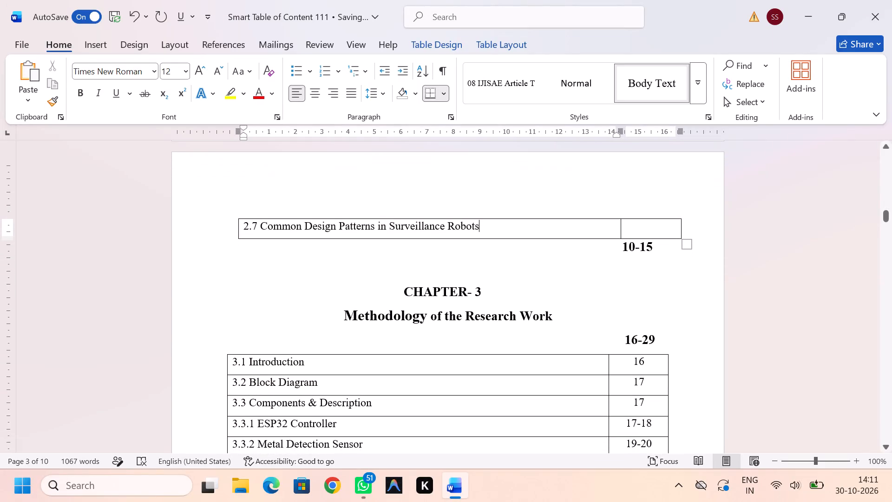
scroll(462, 298, "up", 2)
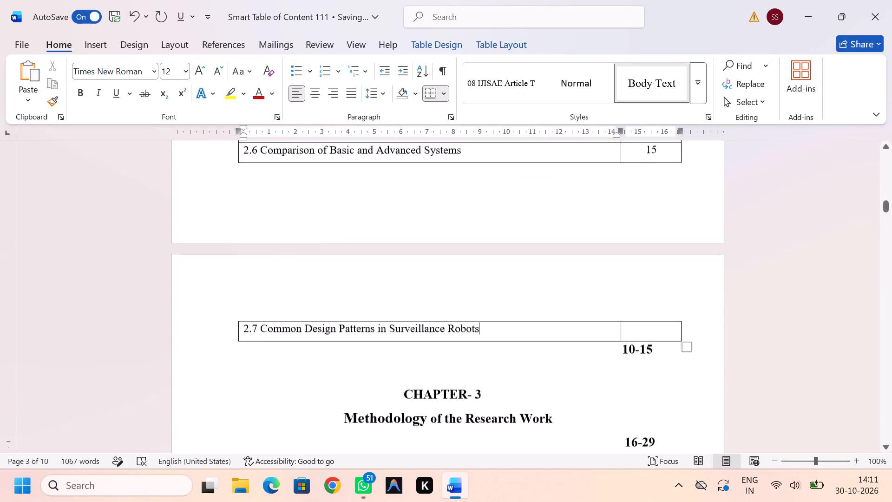
scroll(462, 298, "up", 1)
scroll(462, 298, "down", 2)
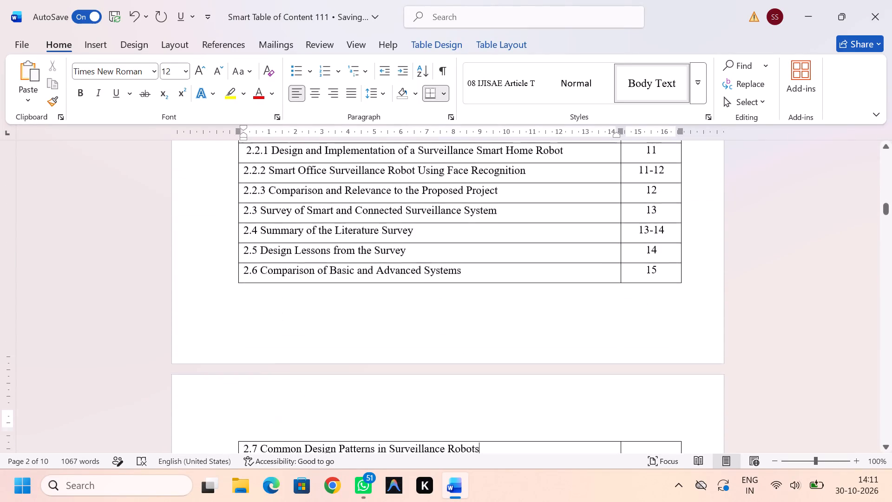
scroll(462, 298, "down", 1)
scroll(662, 393, "down", 1)
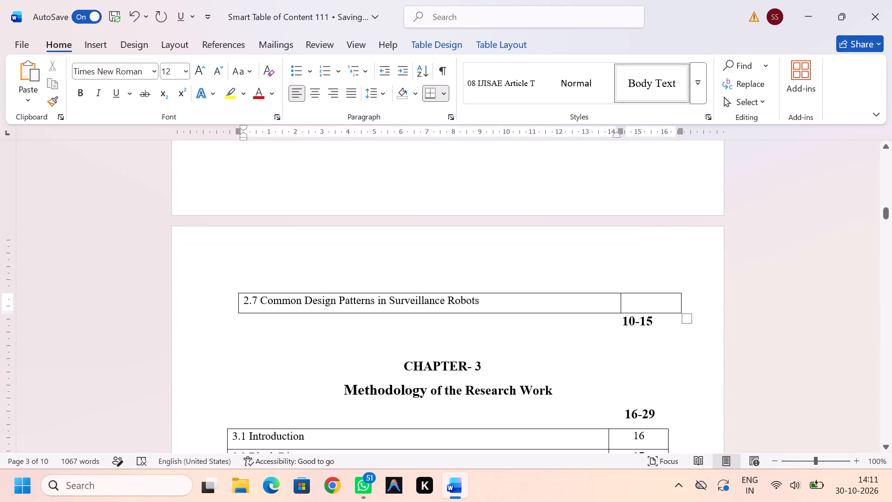
left_click(655, 323)
key("BackSpace")
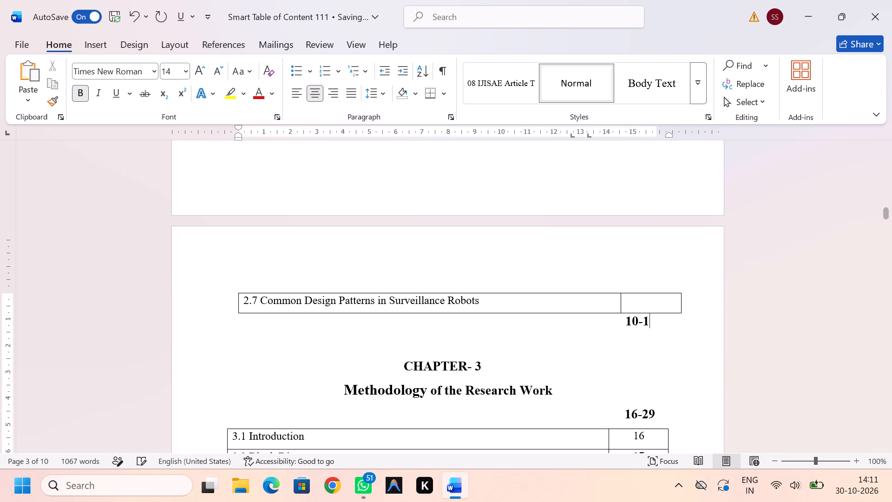
key("BackSpace")
key("BackSpace")
key("BackSpace")
key("BackSpace")
Add a long run of spaces after the Literature review heading, reaching towards the page-number column.
scroll(666, 396, "up", 1)
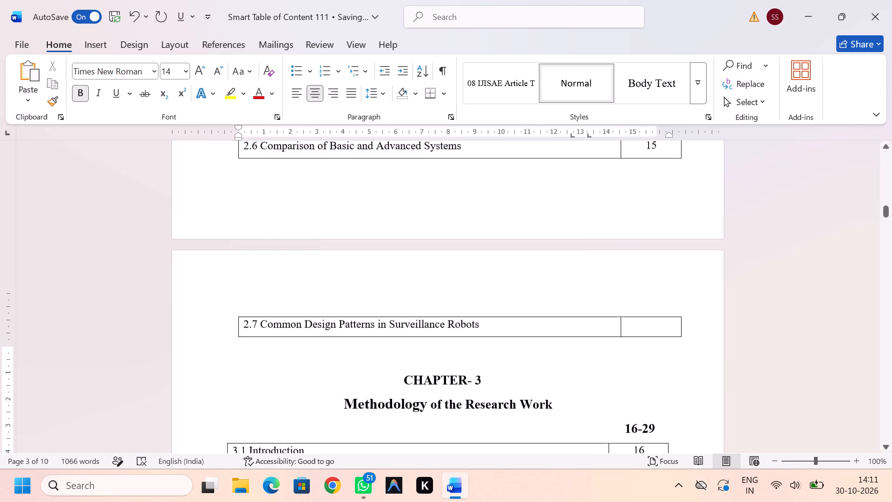
scroll(666, 396, "up", 2)
scroll(624, 425, "down", 1)
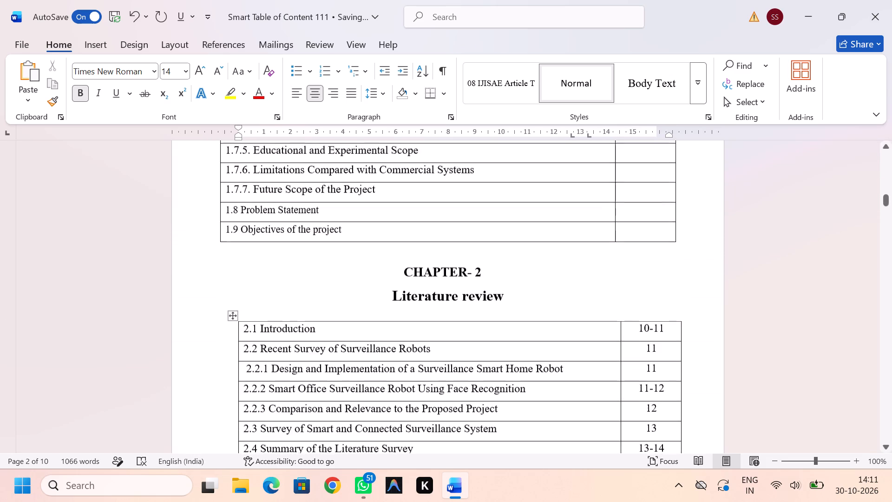
scroll(624, 425, "down", 1)
left_click(613, 280)
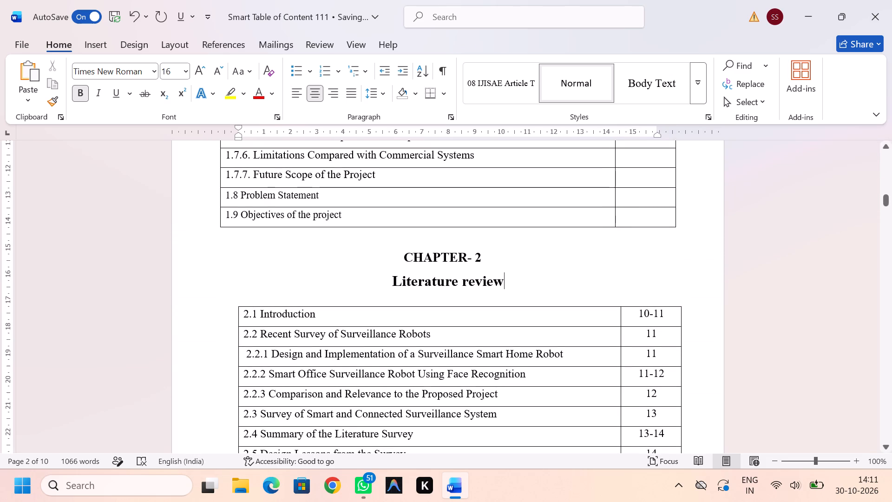
key("space")
key("space")
key("space")
key("space")
key("space")
key("space")
key("space")
key("space")
key("space")
key("space")
key("space")
key("space")
key("space")
key("space")
key("space")
key("space")
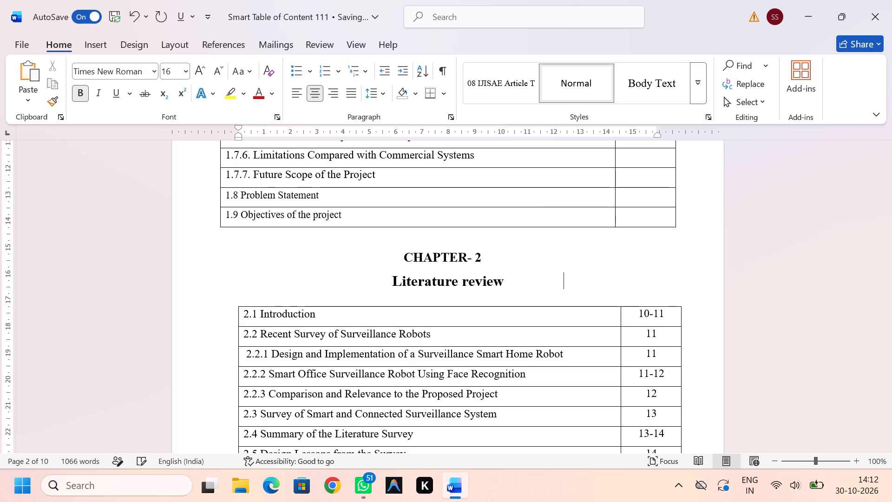
key("space")
key("space")
key("space")
key("space")
key("space")
key("space")
key("space")
key("space")
key("space")
Add the page range "10- 15" after the spaces on the Chapter 2 Literature review heading line.
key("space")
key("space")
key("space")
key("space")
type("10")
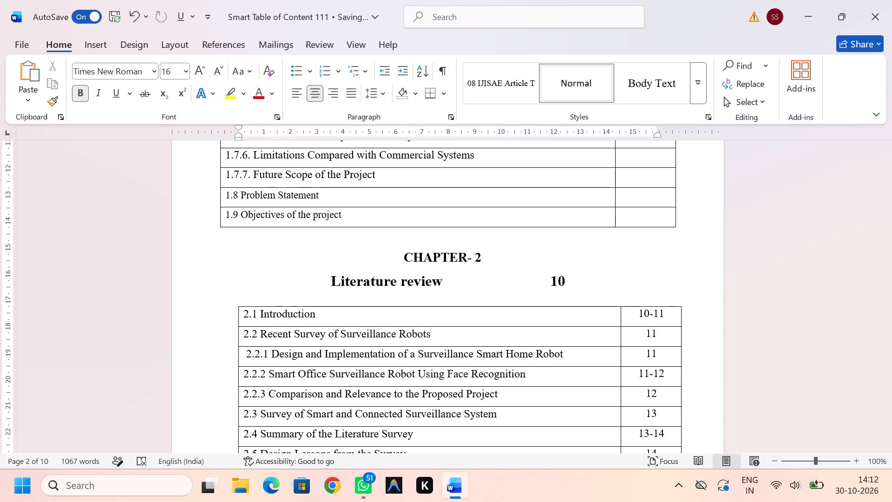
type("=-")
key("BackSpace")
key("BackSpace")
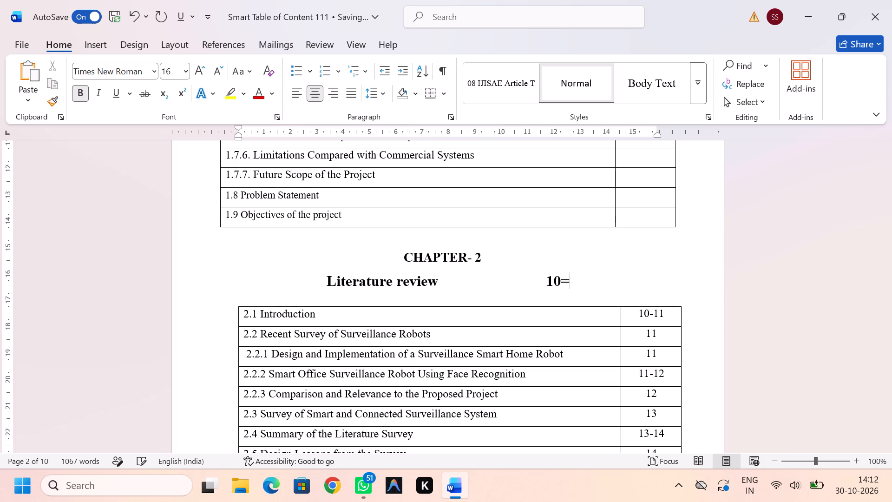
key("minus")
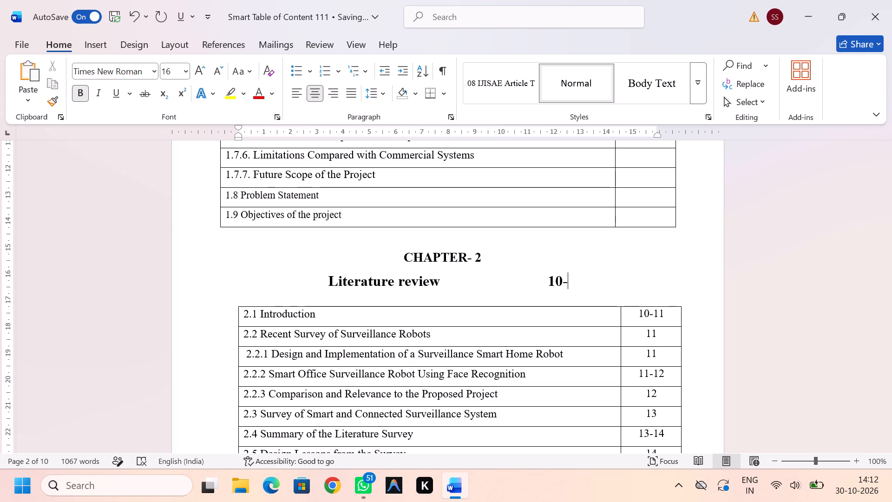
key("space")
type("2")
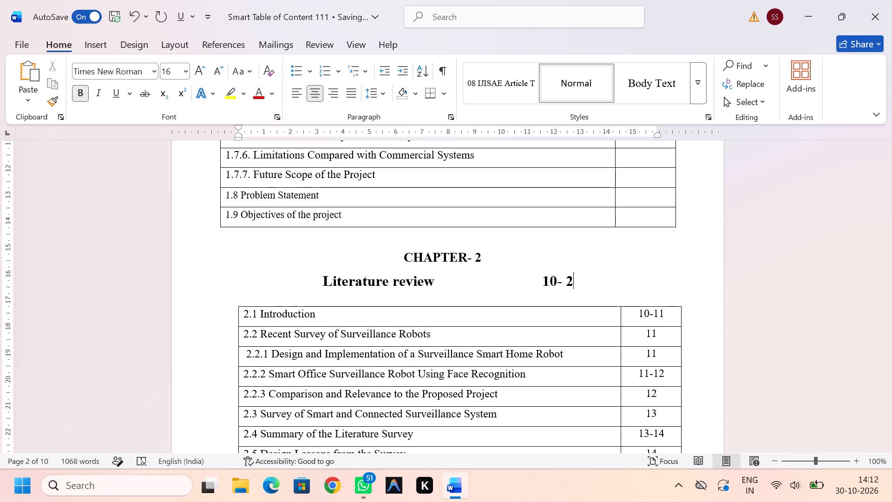
scroll(613, 280, "down", 3)
scroll(613, 280, "up", 2)
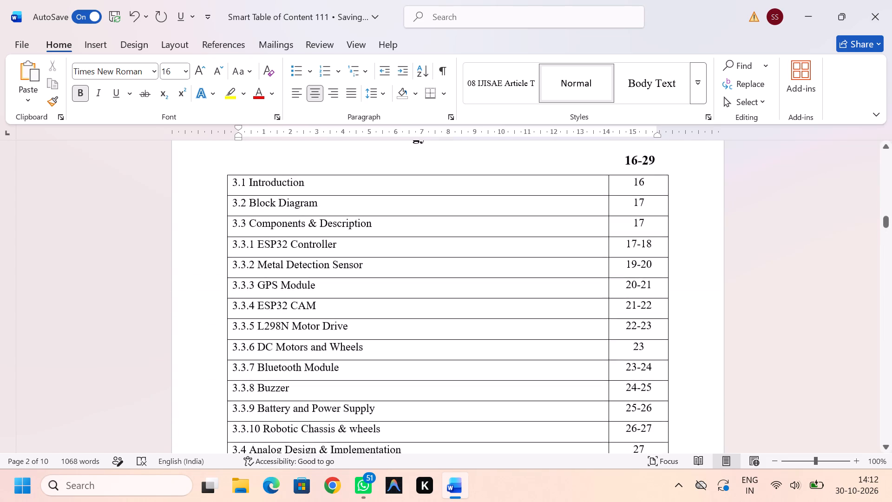
scroll(613, 280, "up", 5)
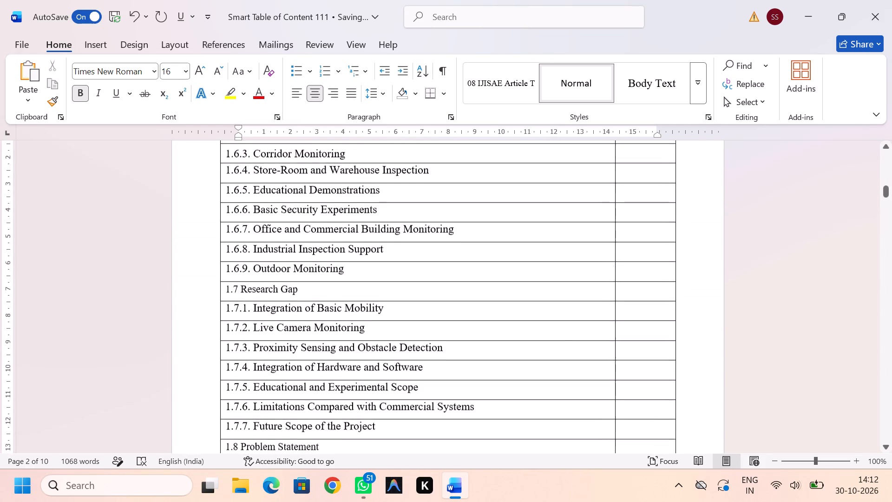
scroll(613, 280, "down", 3)
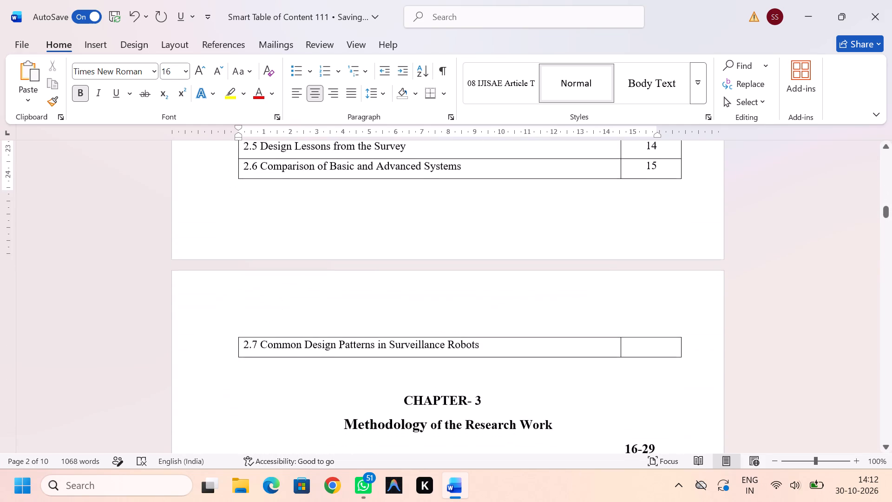
scroll(613, 280, "up", 1)
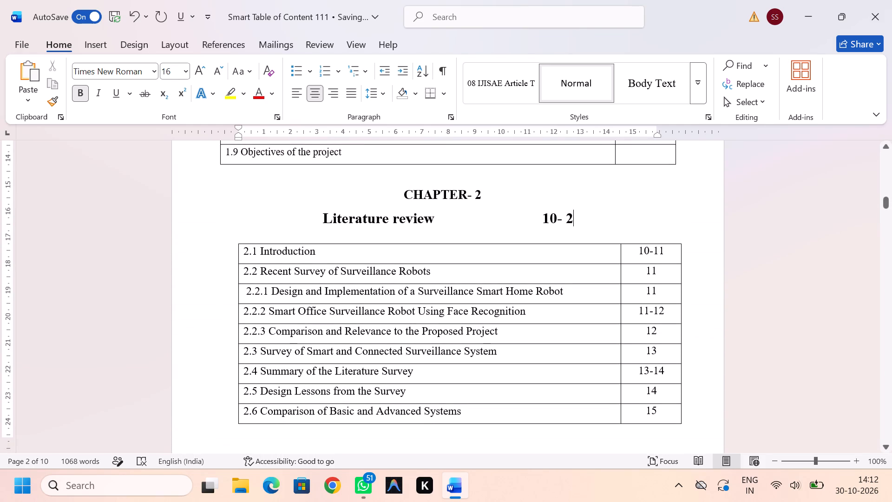
key("BackSpace")
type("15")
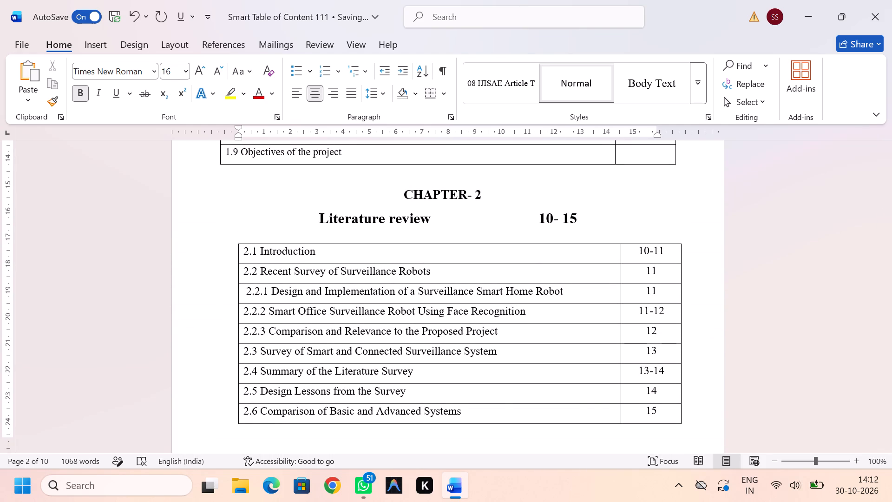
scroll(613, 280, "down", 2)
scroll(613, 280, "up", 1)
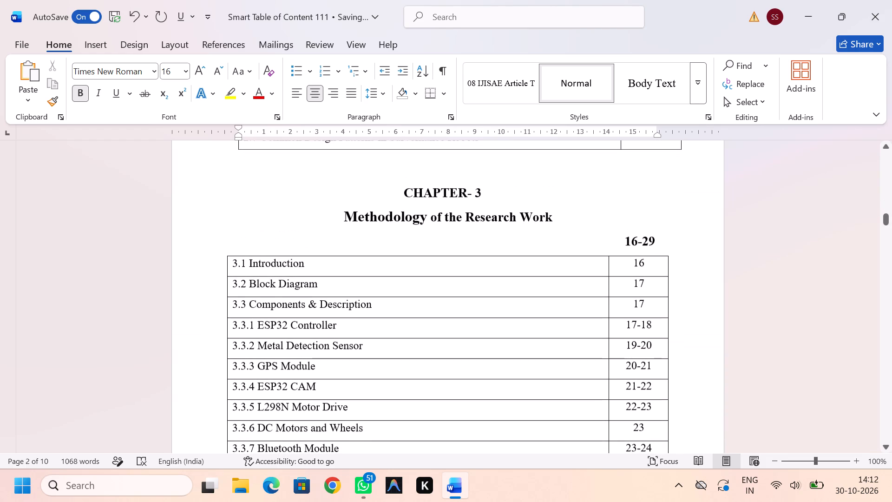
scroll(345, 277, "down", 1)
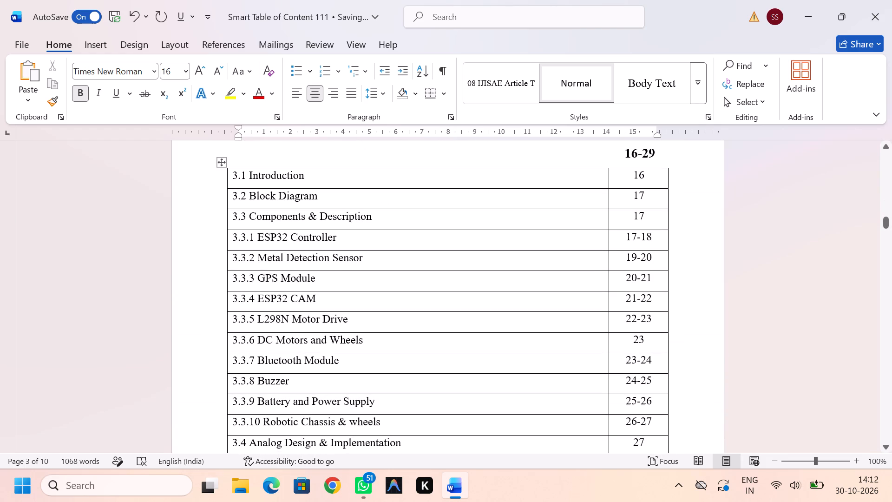
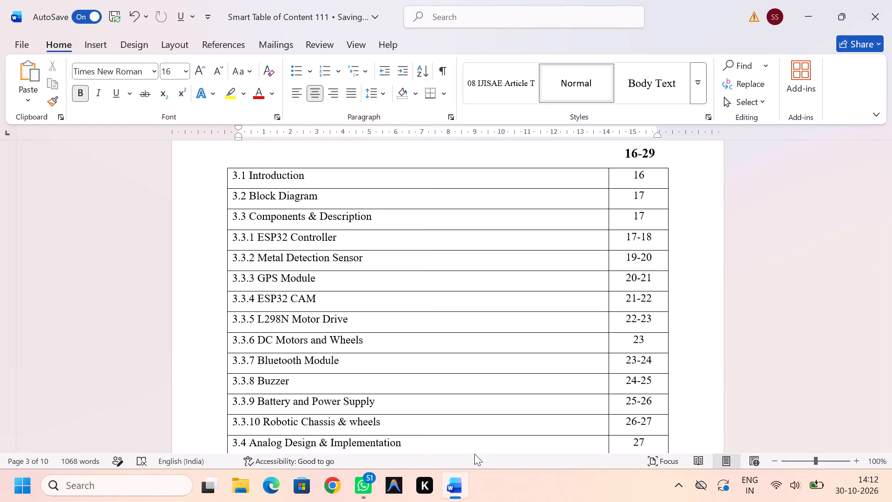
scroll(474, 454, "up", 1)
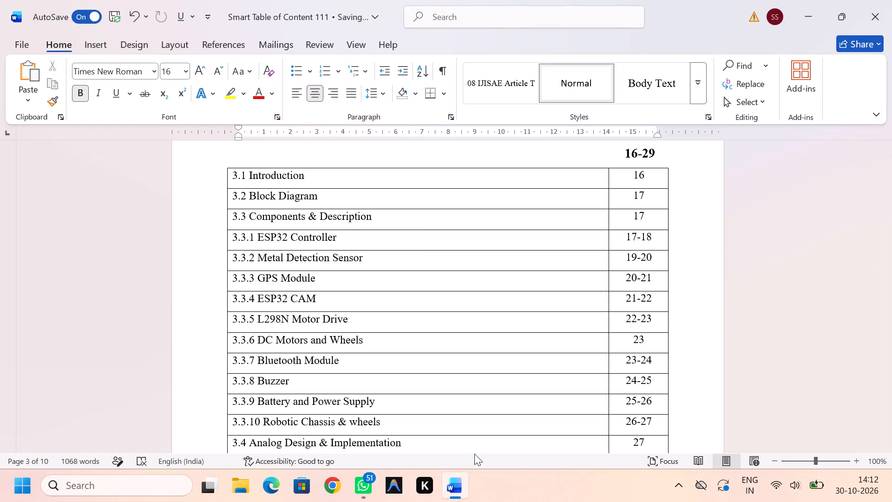
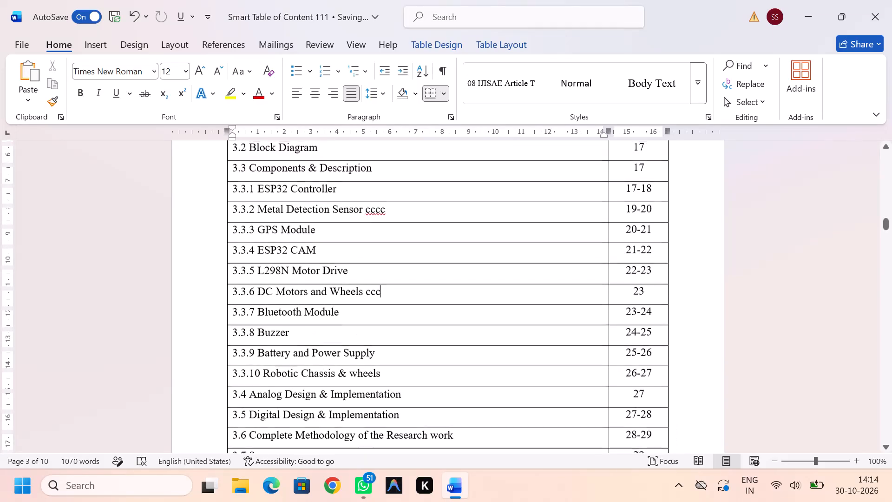
Delete the stray trailing letters "cccc" from the 3.3.2 Metal Detection Sensor entry in the Chapter 3 table.
scroll(374, 351, "up", 1)
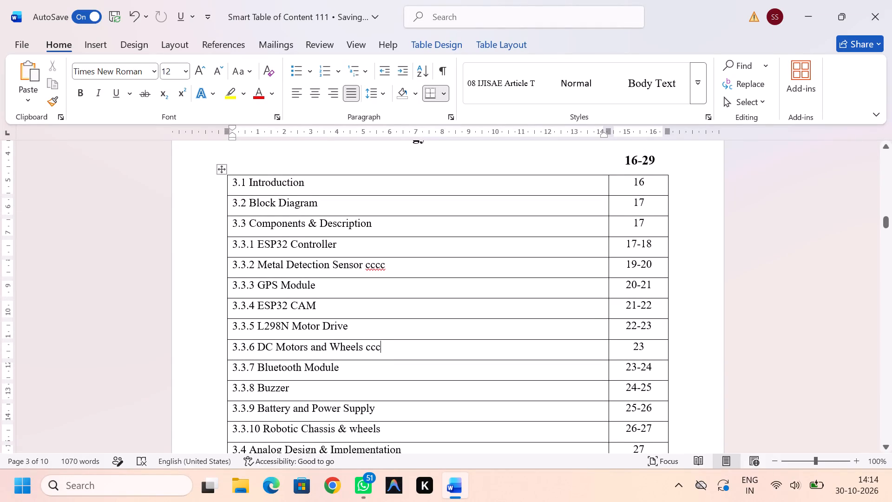
left_click(385, 265)
key("BackSpace")
key("BackSpace")
key("BackSpace")
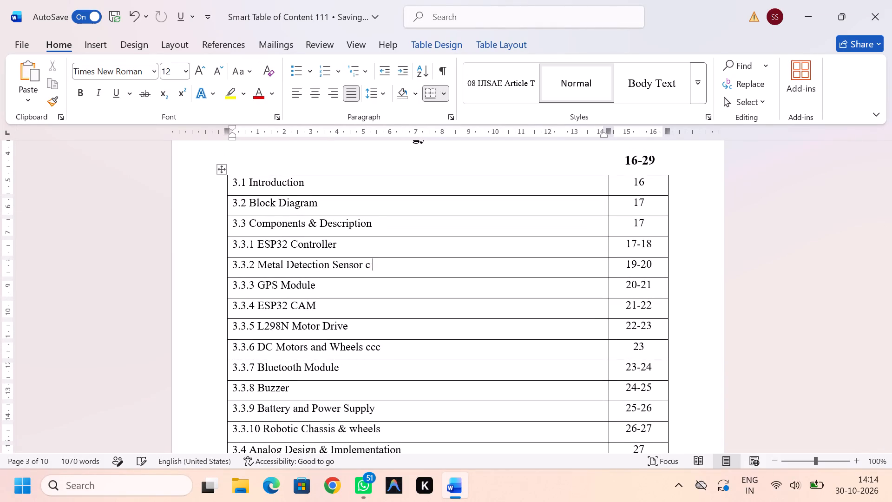
Delete the title Metal Detection Sensor from the 3.3.2 entry in the Chapter 3 table, keeping its section number.
key("BackSpace")
key("BackSpace")
key("BackSpace")
key("BackSpace")
key("BackSpace")
key("BackSpace")
key("BackSpace")
key("BackSpace")
key("BackSpace")
key("BackSpace")
key("BackSpace")
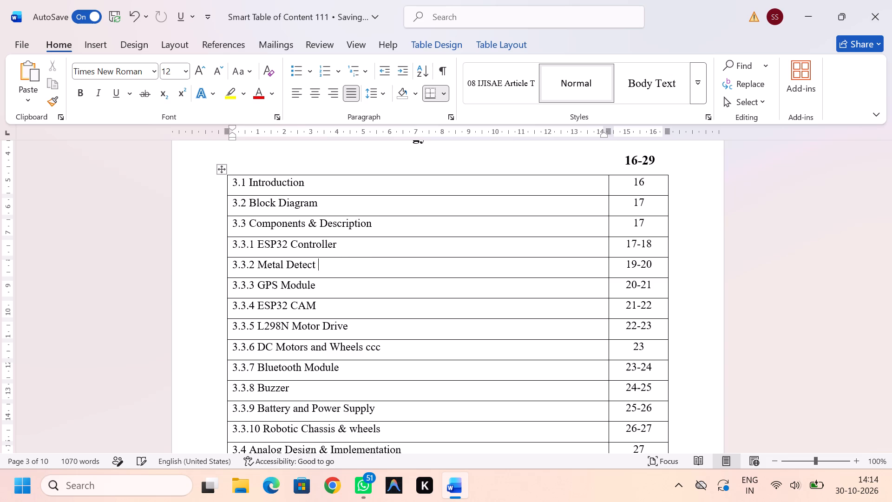
key("BackSpace")
key("BackSpace")
key("BackSpace")
key("BackSpace")
key("BackSpace")
key("BackSpace")
key("BackSpace")
key("BackSpace")
key("BackSpace")
key("BackSpace")
key("BackSpace")
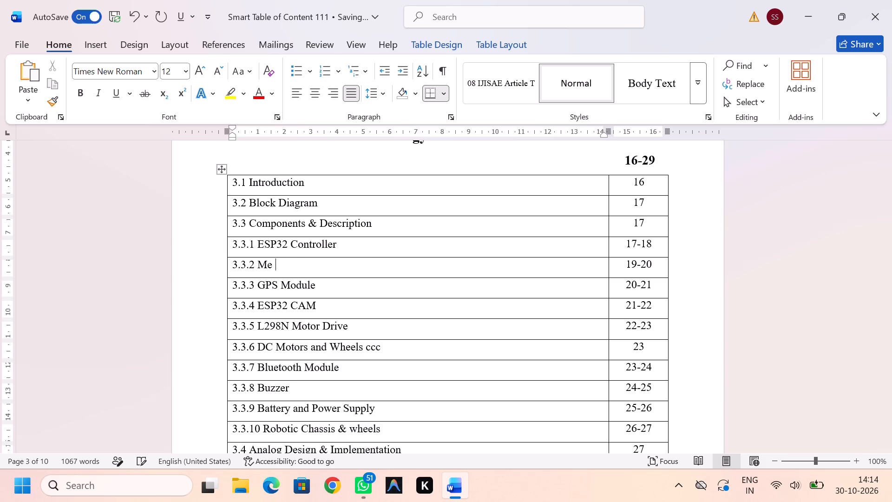
key("BackSpace")
key("BackSpace")
Clear the whole 3.3.6 DC Motors and Wheels entry, number included, from its title cell in the Chapter 3 table.
left_click(412, 356)
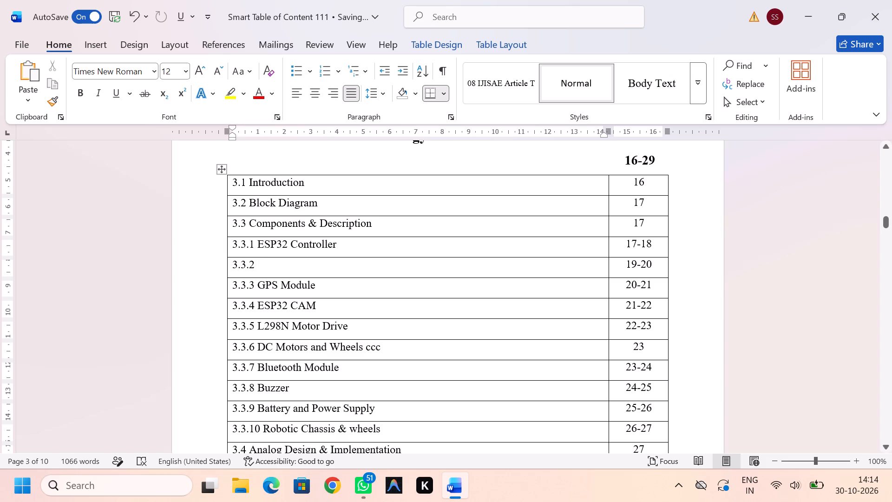
key("BackSpace")
key("BackSpace")
key("BackSpace")
key("BackSpace")
key("BackSpace")
key("BackSpace")
key("BackSpace")
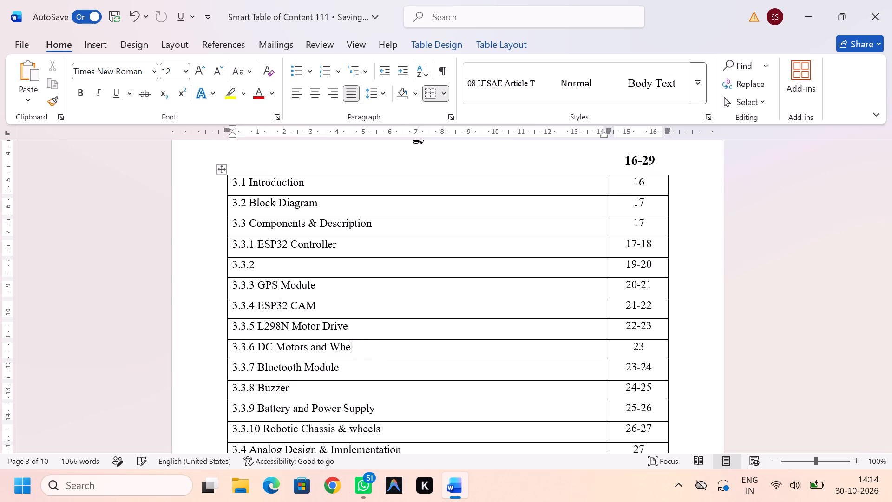
key("BackSpace")
key("BackSpace")
key("BackSpace")
key("BackSpace")
key("BackSpace")
key("BackSpace")
key("BackSpace")
key("BackSpace")
key("BackSpace")
key("BackSpace")
key("BackSpace")
key("BackSpace")
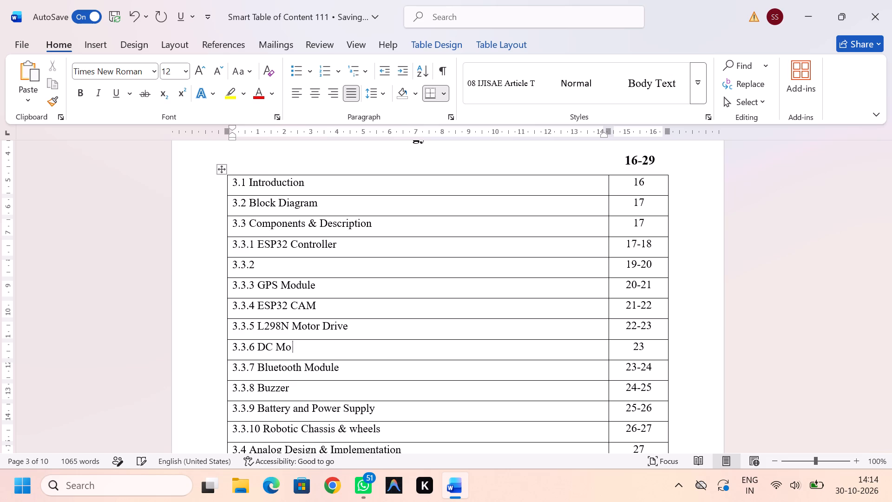
key("BackSpace")
key("BackSpace")
key("BackSpace")
key("BackSpace")
key("BackSpace")
key("BackSpace")
key("BackSpace")
key("BackSpace")
key("BackSpace")
key("BackSpace")
key("BackSpace")
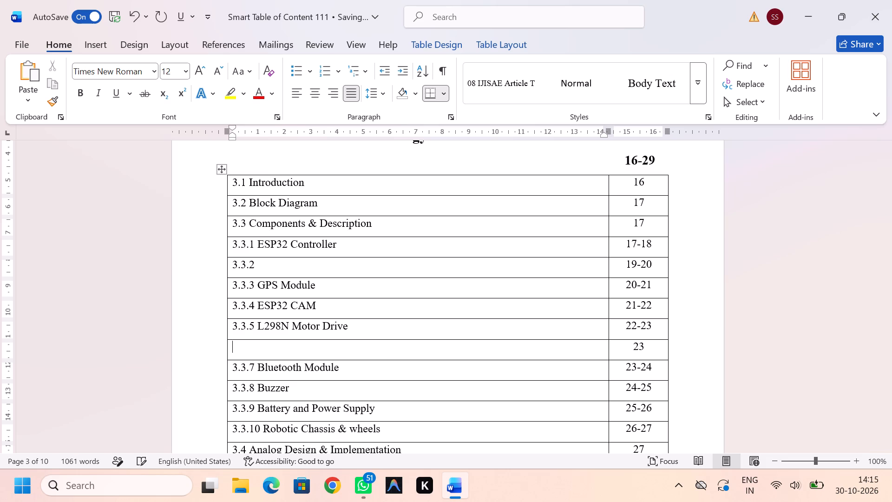
Delete the remaining section number 3.3.2 so its title cell is empty.
left_click(257, 265)
key("BackSpace")
key("BackSpace")
key("BackSpace")
key("BackSpace")
key("BackSpace")
key("BackSpace")
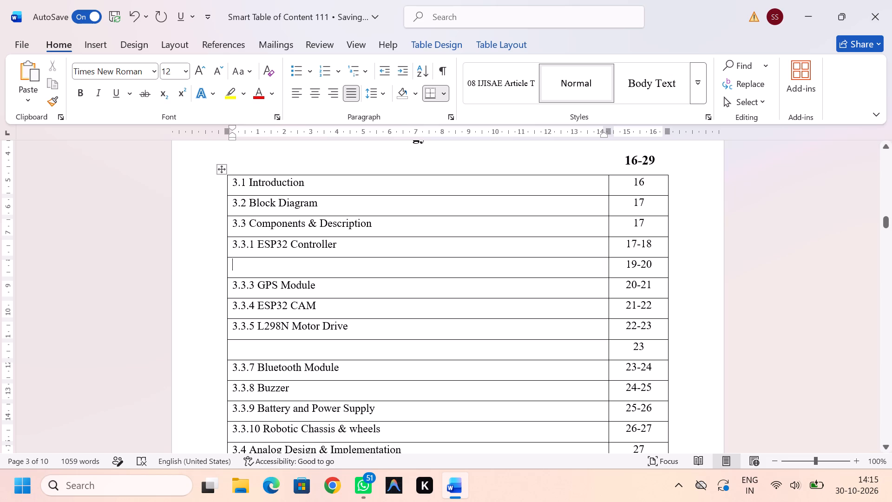
Move the title entries from 3.3.3 GPS Module through 3.7 Summary up one row, starting in the empty cell below 3.3.1 ESP32 Controller.
left_click_drag(233, 285, 432, 446)
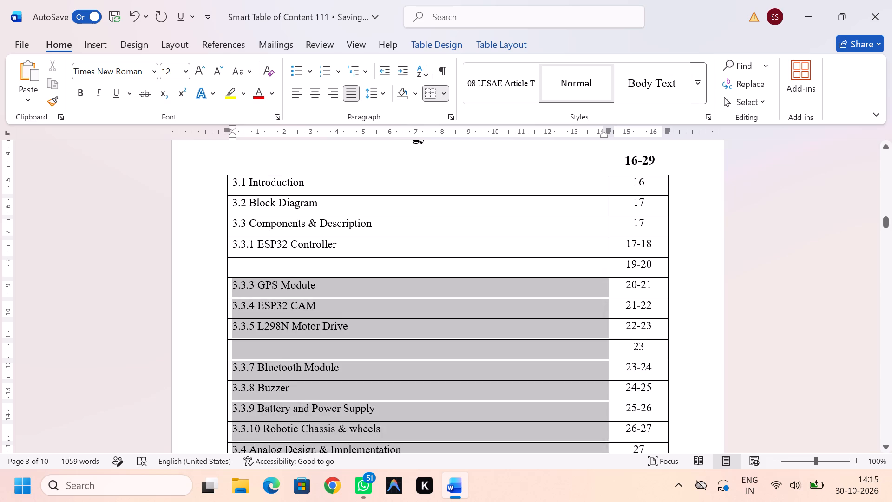
left_click_drag(432, 446, 472, 382)
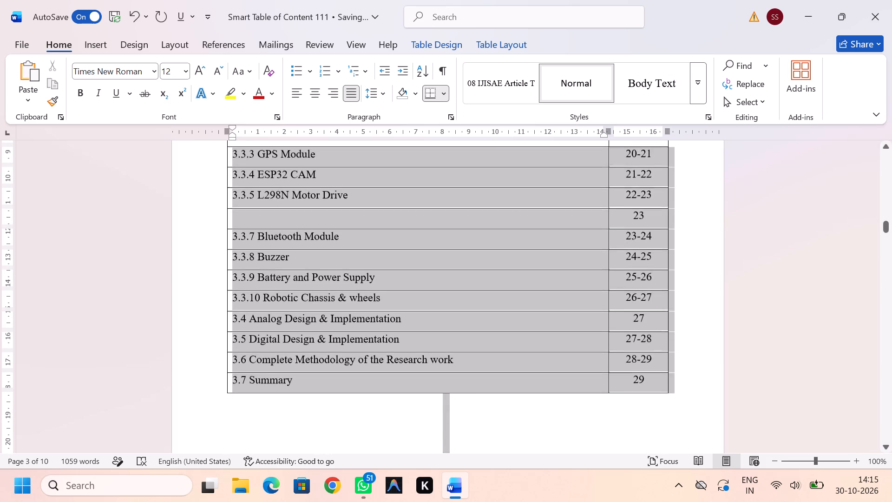
left_click_drag(472, 382, 472, 381)
key("ctrl+c")
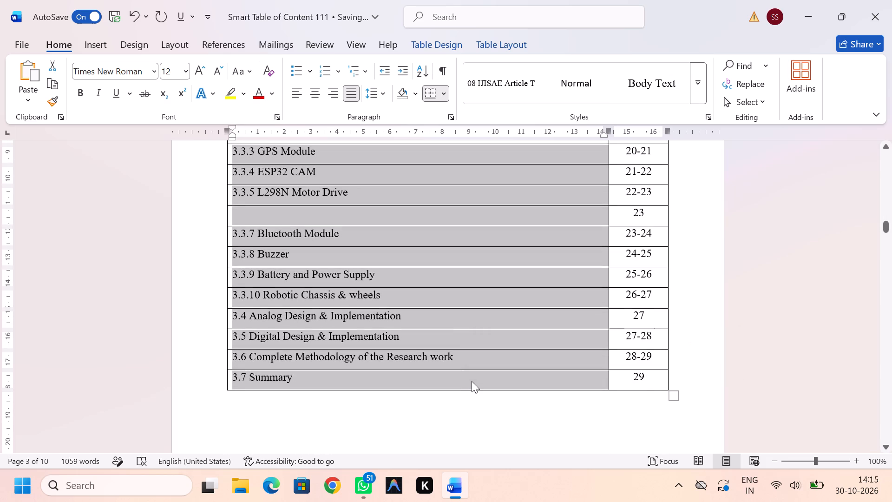
key("Delete")
scroll(448, 397, "up", 1)
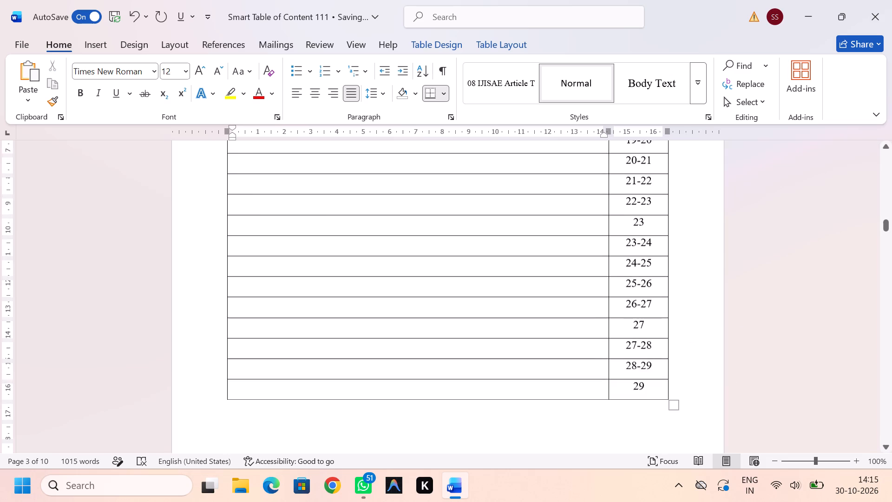
scroll(448, 397, "up", 1)
left_click(241, 267)
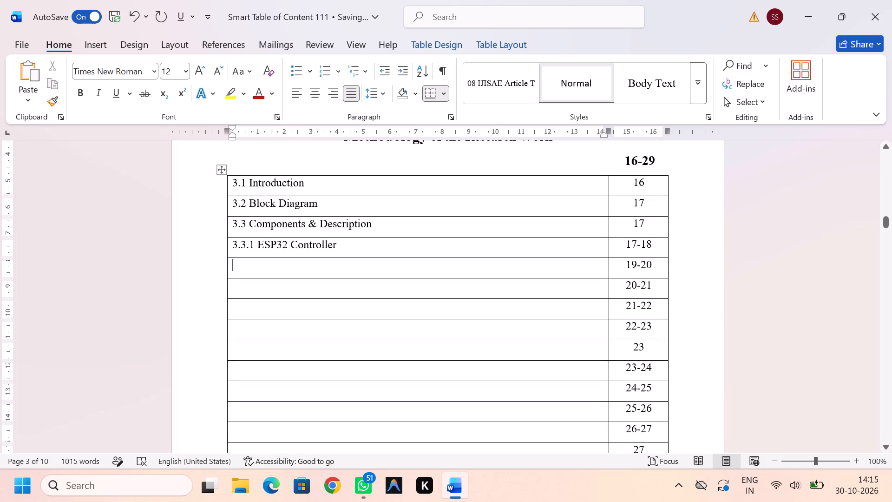
key("ctrl+v")
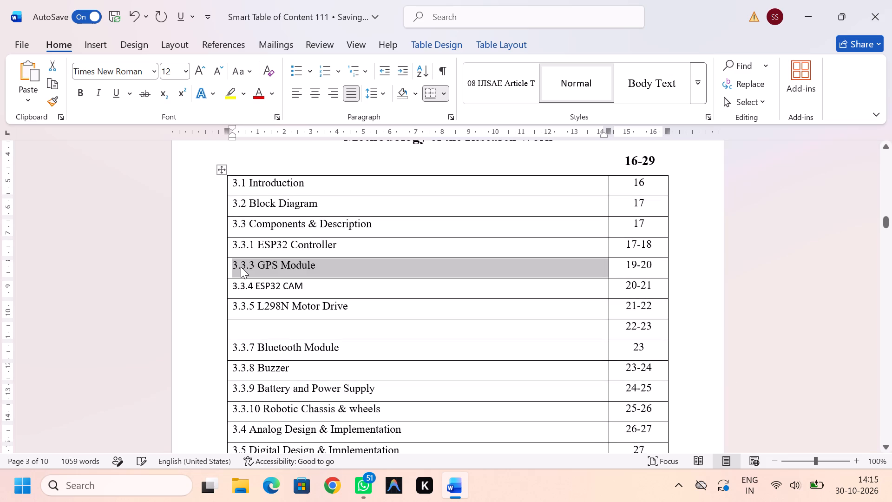
Move the title entries from 3.3.7 Bluetooth Module through 3.7 Summary up into the empty cell below L298N Motor Drive.
scroll(241, 267, "down", 1)
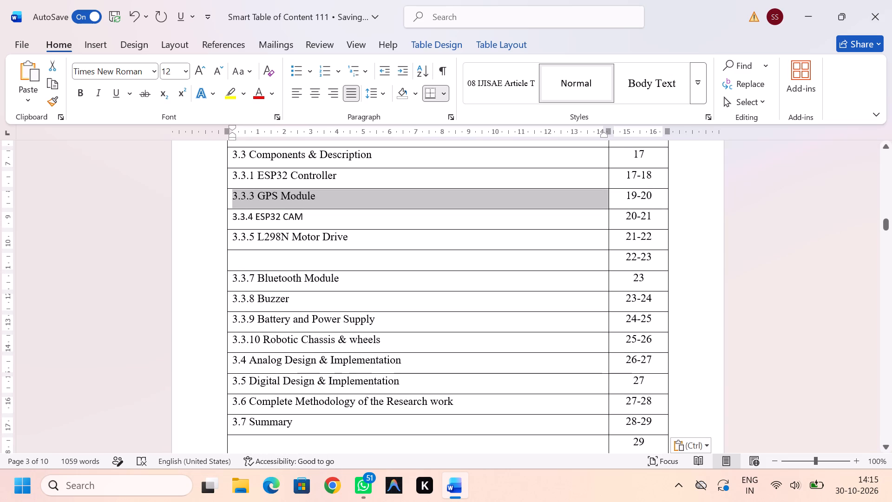
left_click(234, 260)
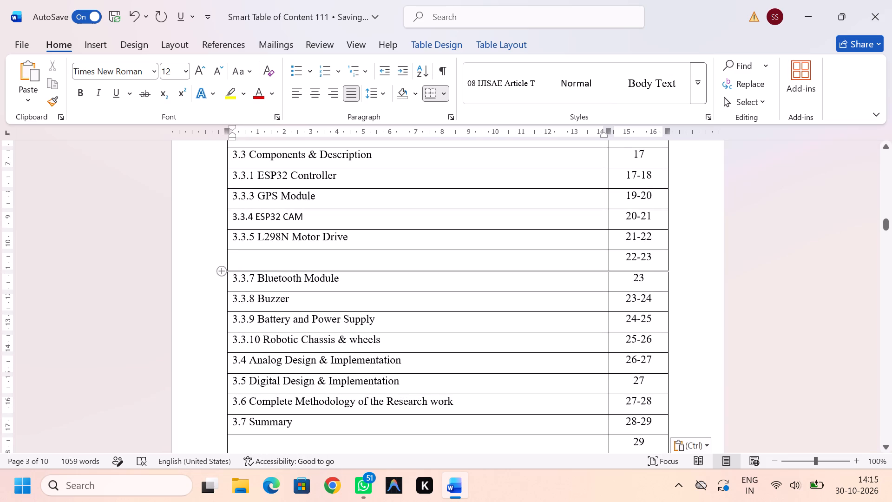
key("Delete")
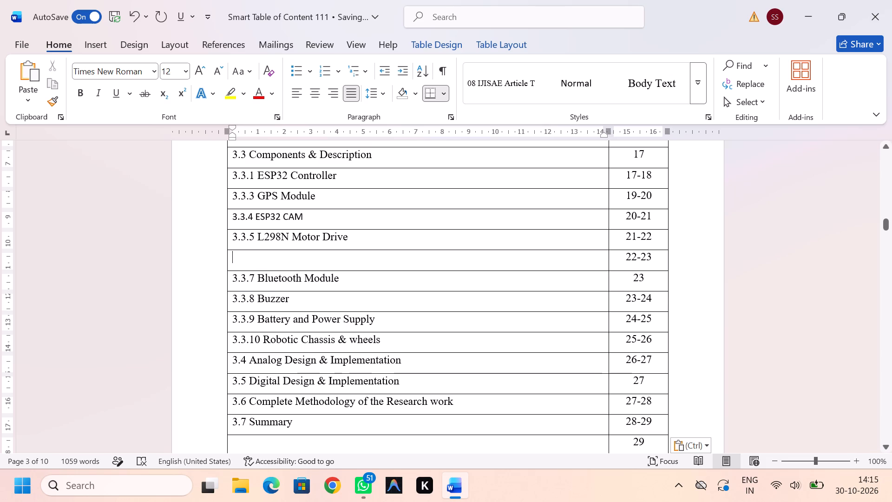
left_click_drag(232, 277, 358, 424)
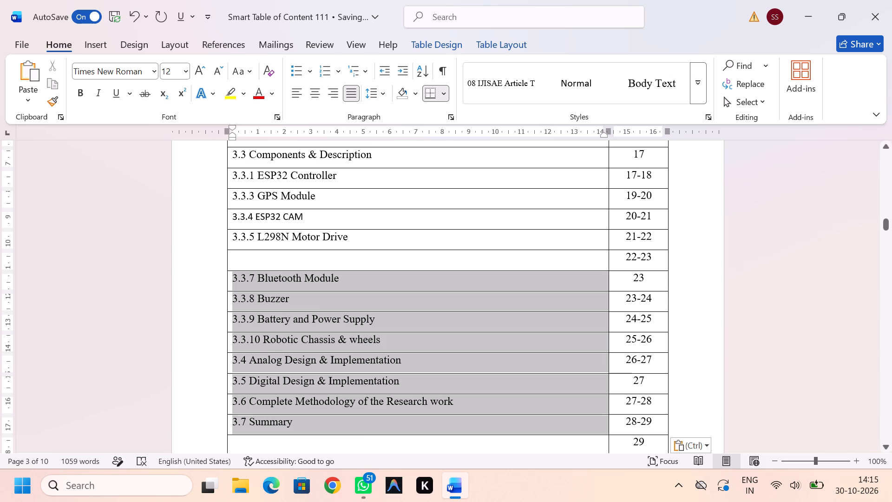
left_click_drag(358, 424, 360, 427)
key("ctrl+c")
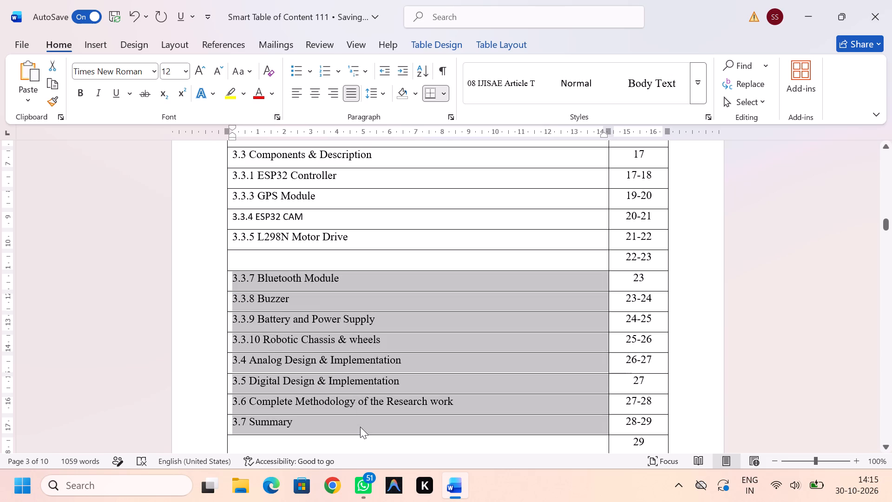
key("Delete")
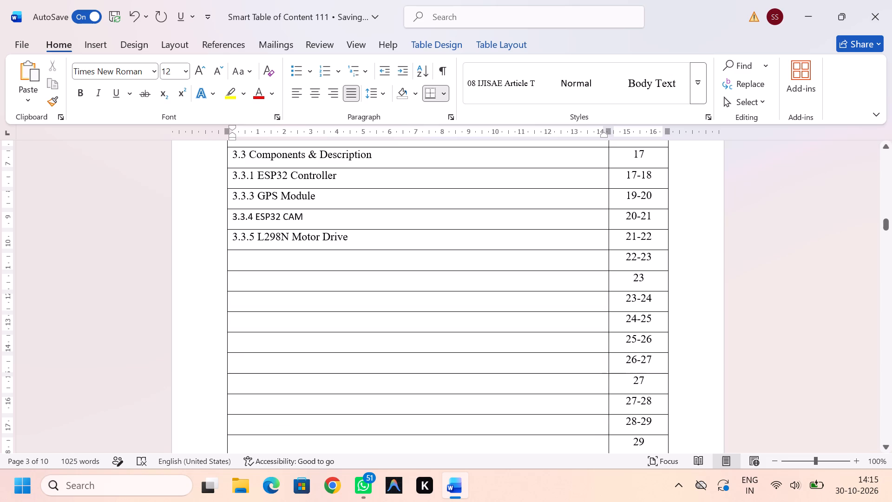
left_click(241, 260)
key("ctrl+v")
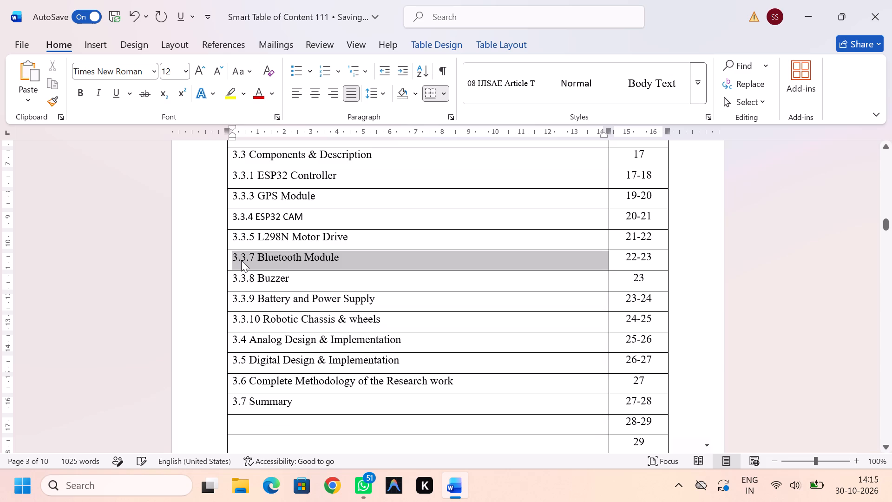
scroll(241, 260, "down", 1)
scroll(241, 260, "up", 1)
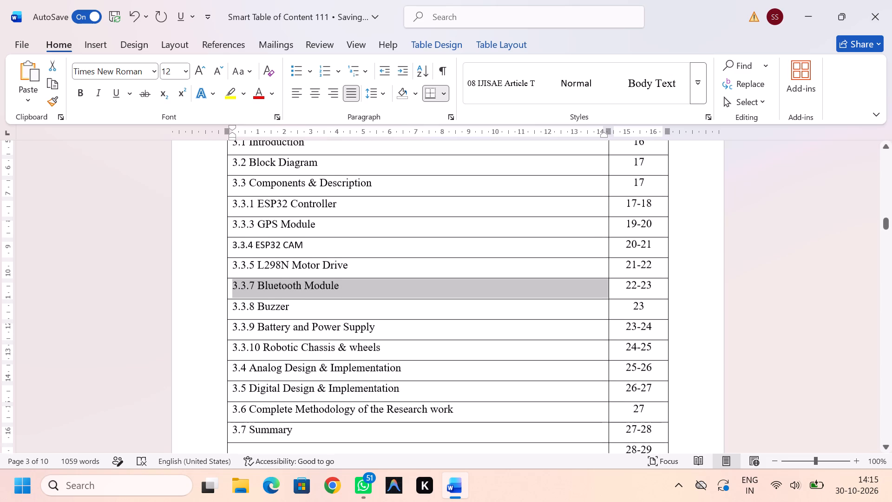
Renumber GPS Module as 3.3.2, ESP32 CAM as 3.3.3 and L298N Motor Drive as 3.3.4, keeping a space before each title.
left_click(254, 223)
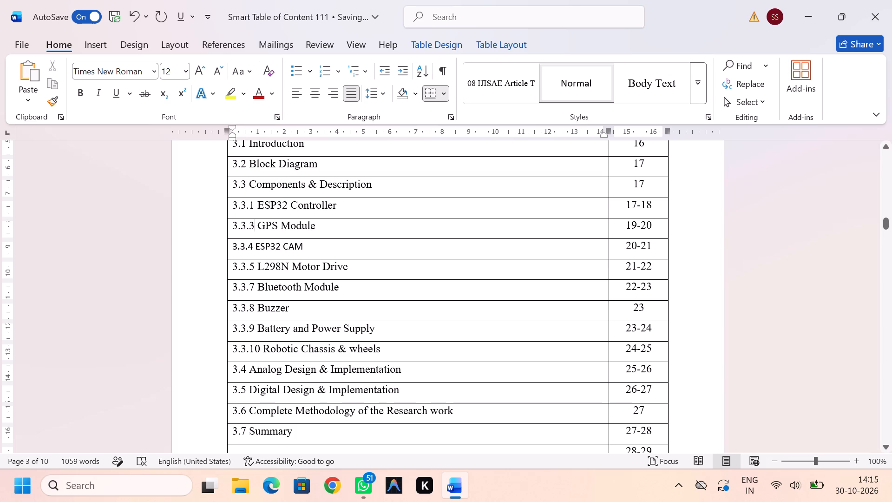
key("BackSpace")
key("2")
key("Down")
key("BackSpace")
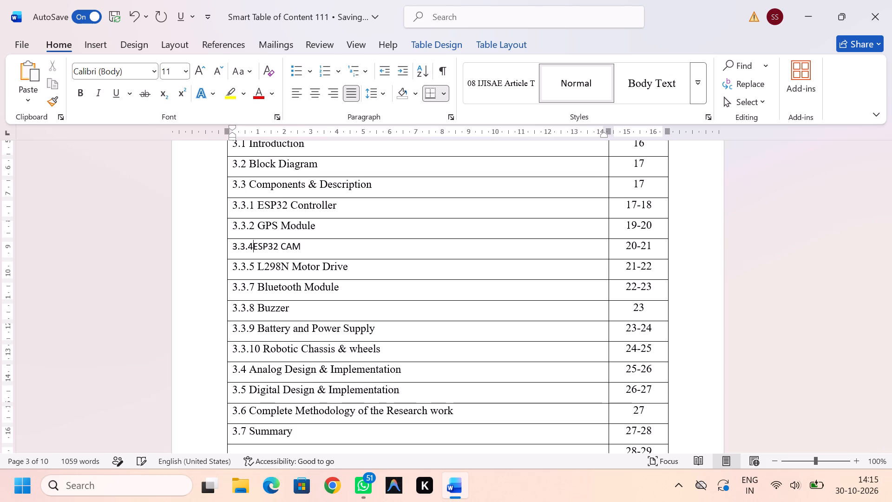
key("BackSpace")
key("3")
key("Down")
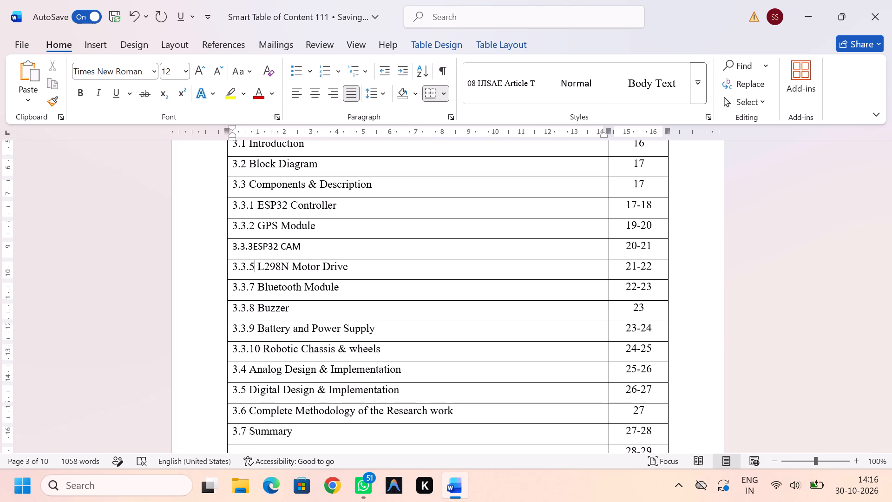
key("BackSpace")
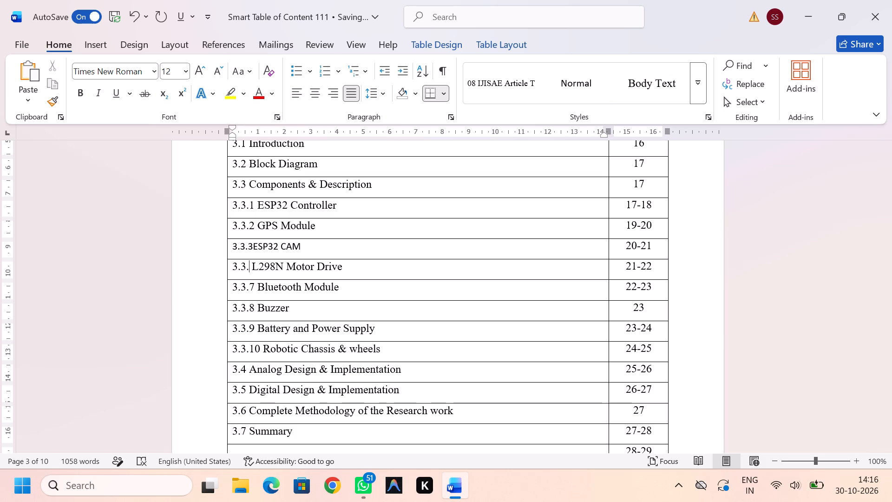
key("4")
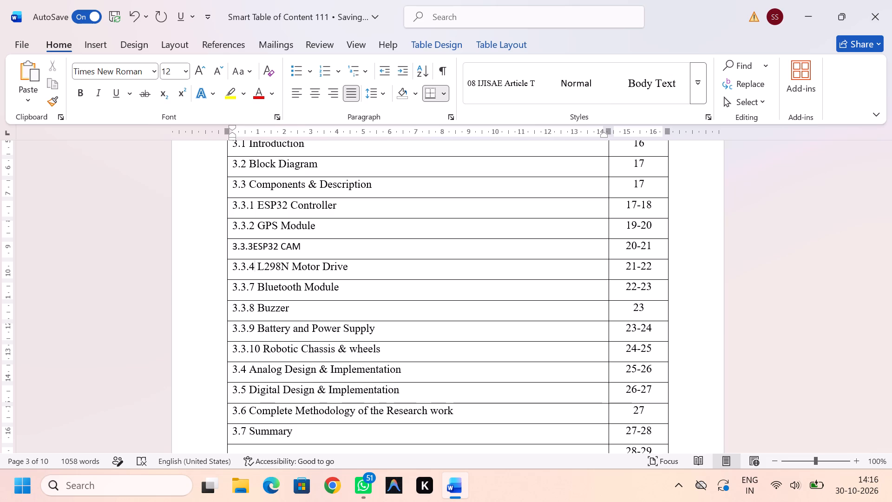
key("Up")
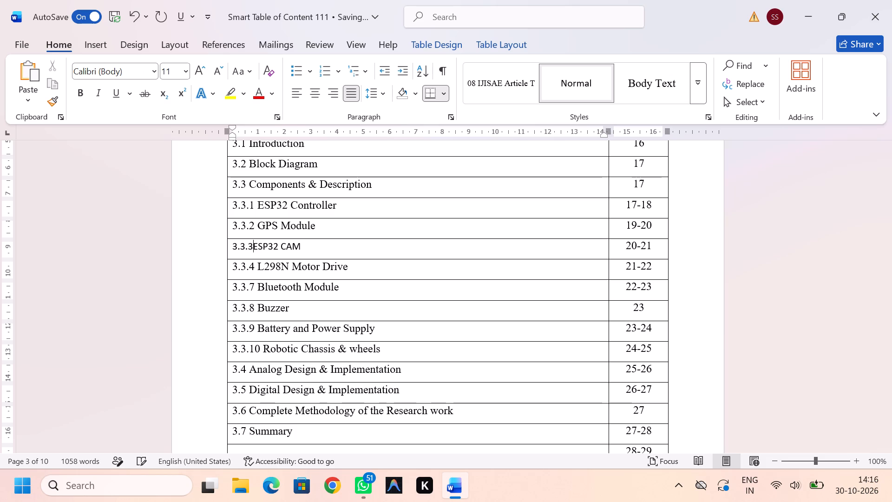
key("space")
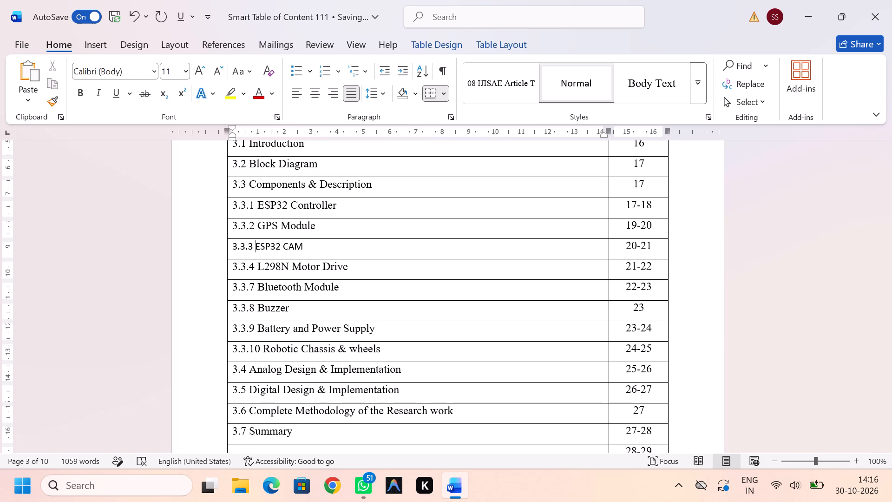
Renumber the Bluetooth Module entry as 3.3.5.
key("Down")
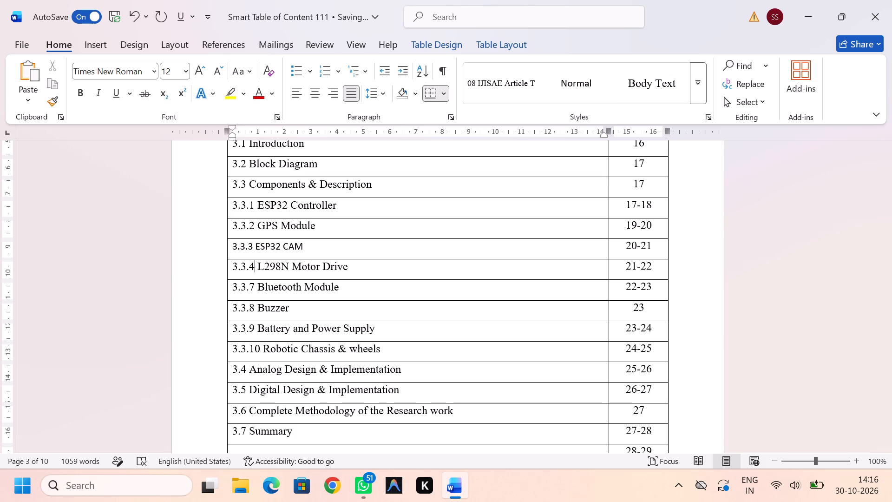
key("Down")
key("BackSpace")
key("5")
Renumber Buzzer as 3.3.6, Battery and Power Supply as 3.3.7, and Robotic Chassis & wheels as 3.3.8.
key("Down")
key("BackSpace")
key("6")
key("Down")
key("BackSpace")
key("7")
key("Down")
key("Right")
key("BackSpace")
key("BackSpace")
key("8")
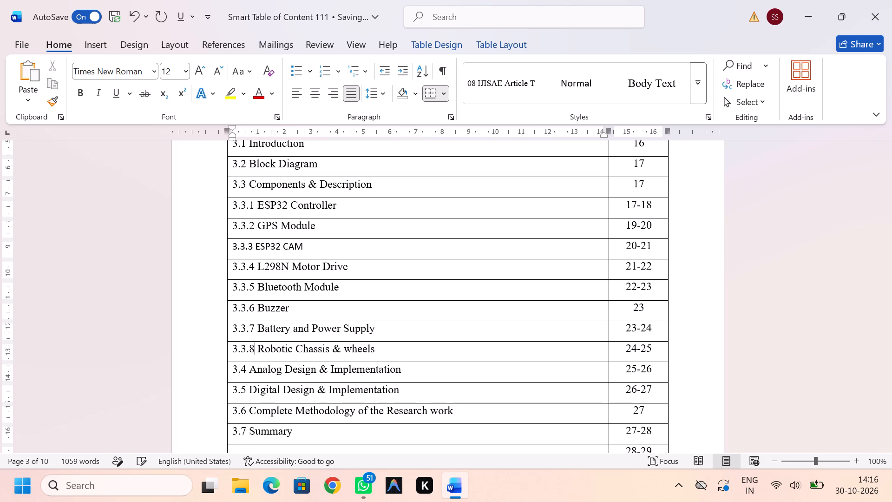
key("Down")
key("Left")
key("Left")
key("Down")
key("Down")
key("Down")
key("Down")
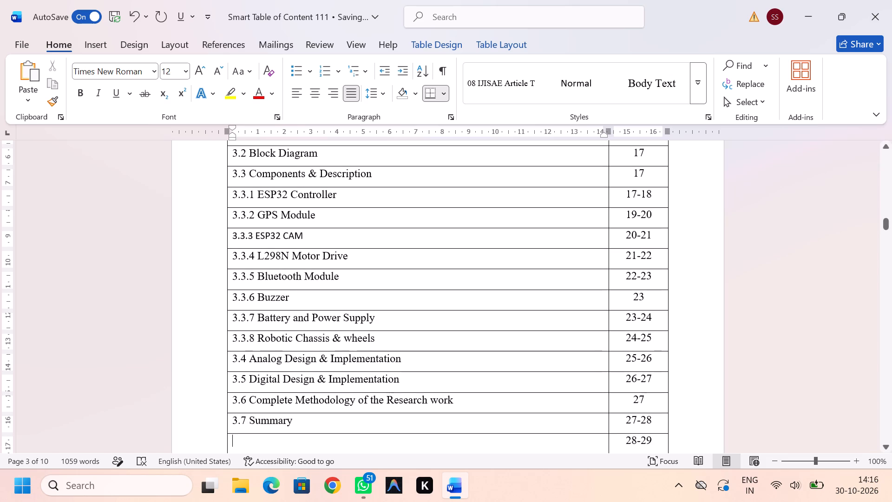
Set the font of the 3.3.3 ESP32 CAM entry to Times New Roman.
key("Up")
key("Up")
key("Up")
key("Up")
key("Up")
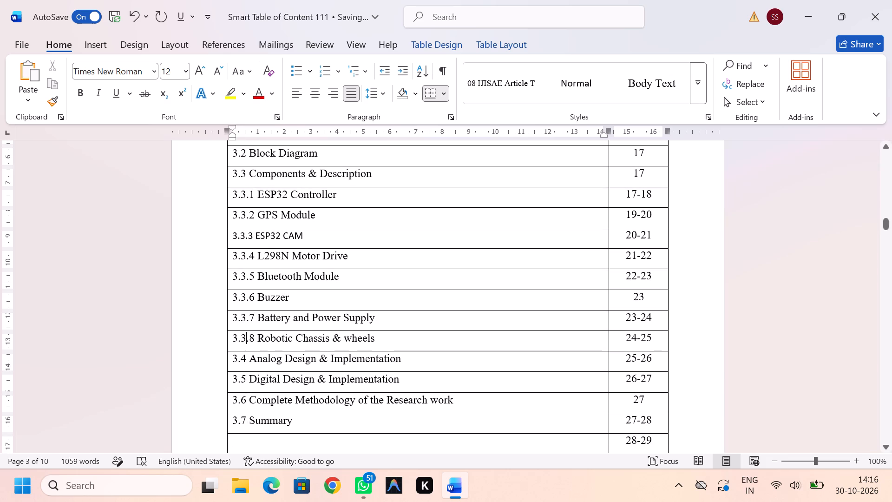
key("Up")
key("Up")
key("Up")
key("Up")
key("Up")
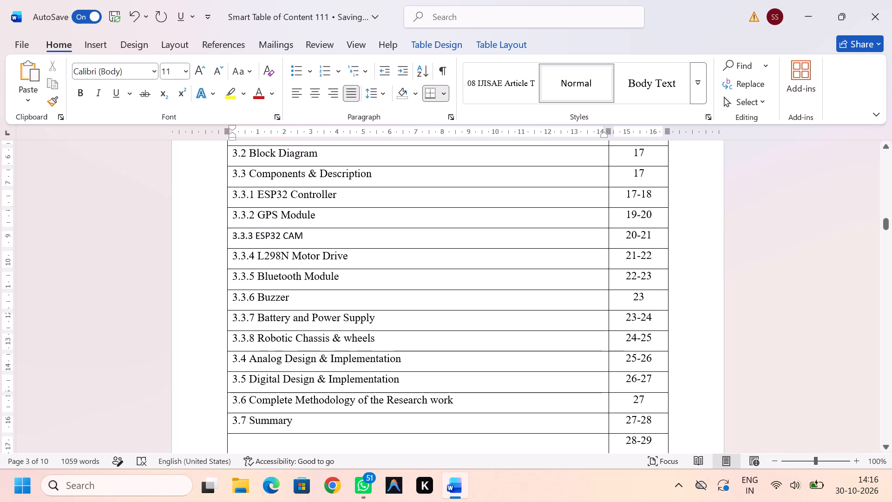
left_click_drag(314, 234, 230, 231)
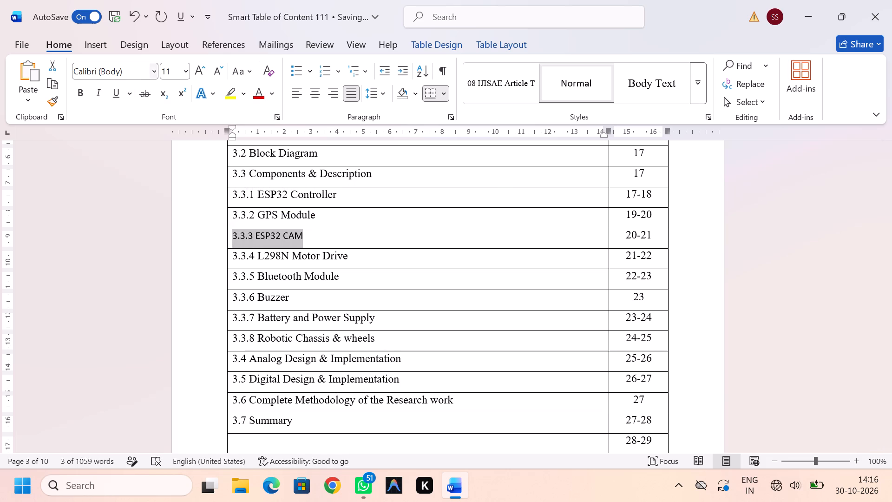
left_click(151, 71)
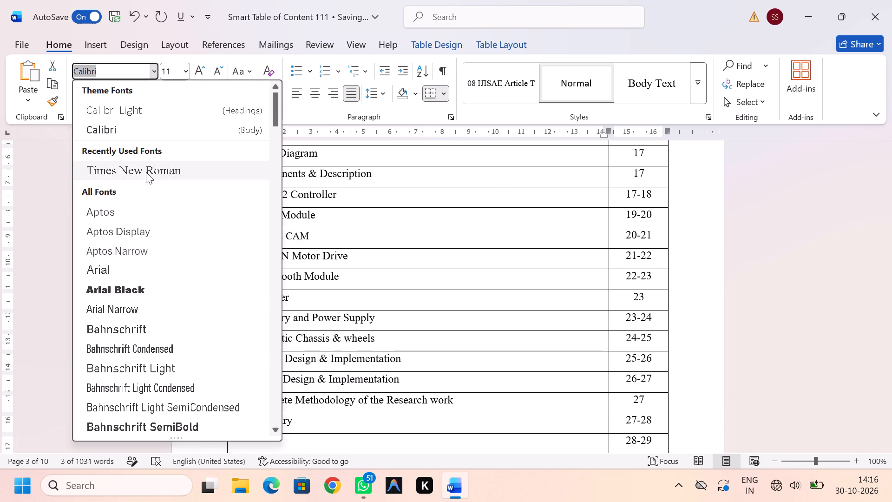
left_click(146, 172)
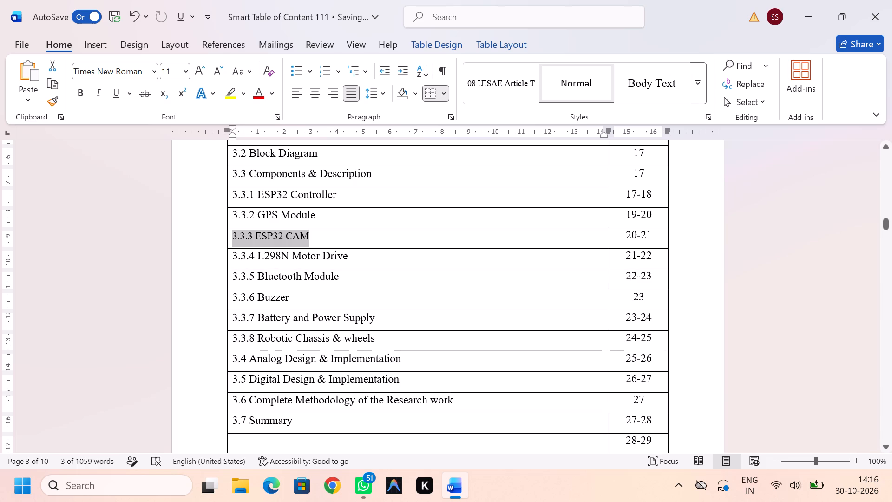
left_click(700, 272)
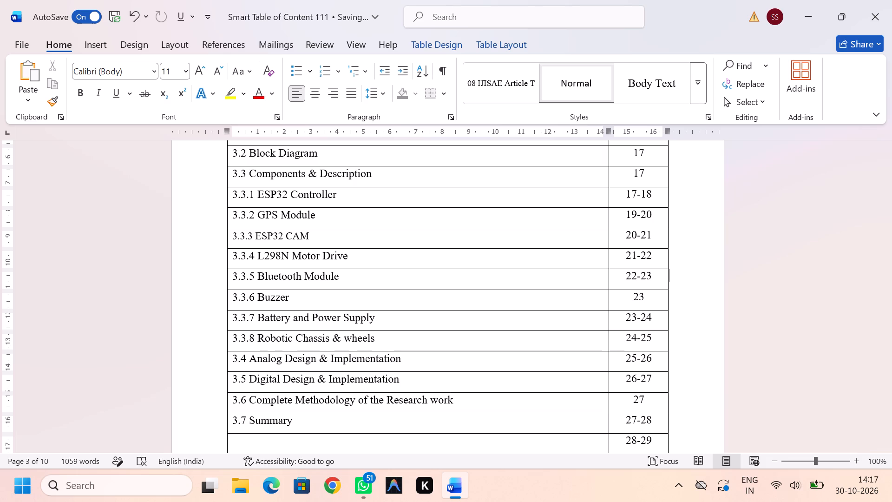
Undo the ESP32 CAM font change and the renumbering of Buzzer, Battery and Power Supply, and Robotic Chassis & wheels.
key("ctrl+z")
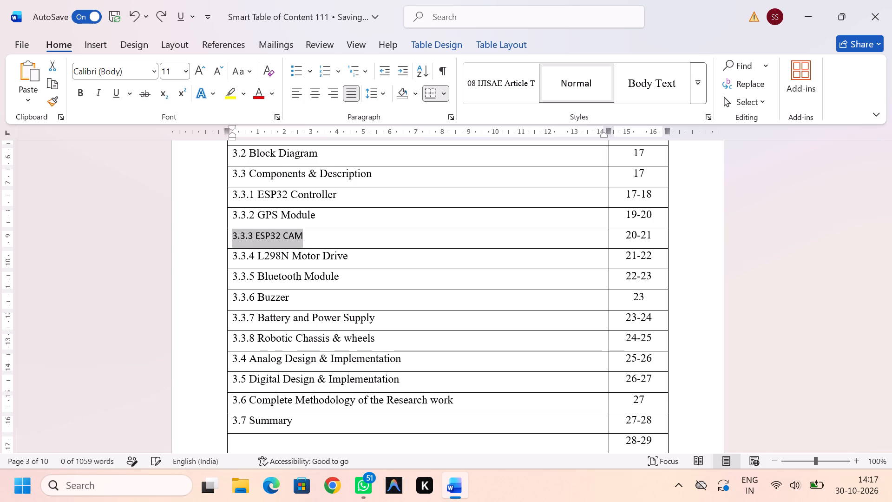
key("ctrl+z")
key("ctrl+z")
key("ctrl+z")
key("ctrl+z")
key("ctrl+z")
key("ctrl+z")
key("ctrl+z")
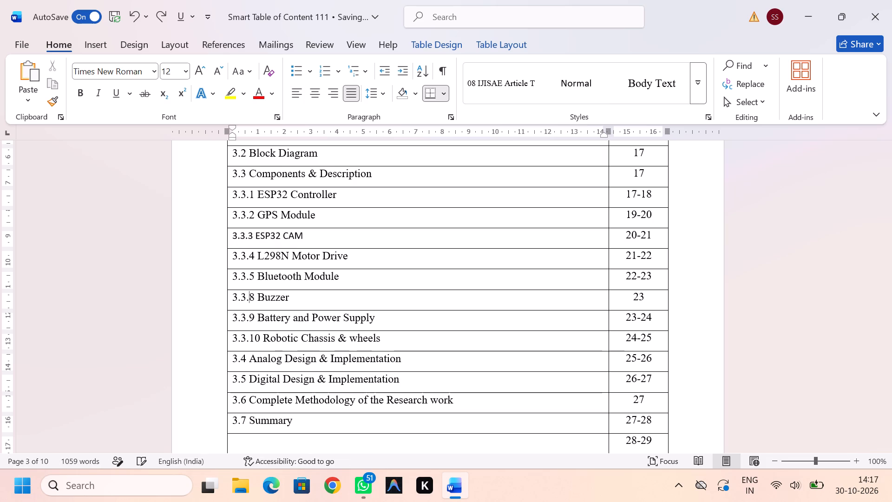
Undo the renumbering of GPS Module through Bluetooth Module and both upward moves of the Chapter 3 title entries.
key("ctrl+z")
key("ctrl+z")
key("ctrl+z")
key("ctrl+z")
key("ctrl+z")
key("ctrl+z")
key("ctrl+z")
key("ctrl+z")
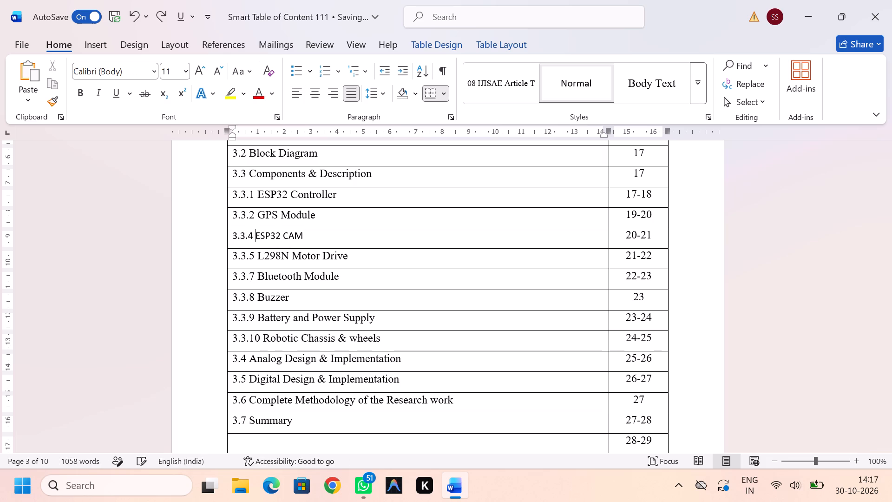
key("ctrl+z")
key("ctrl+z")
key("ctrl+z")
key("ctrl+z")
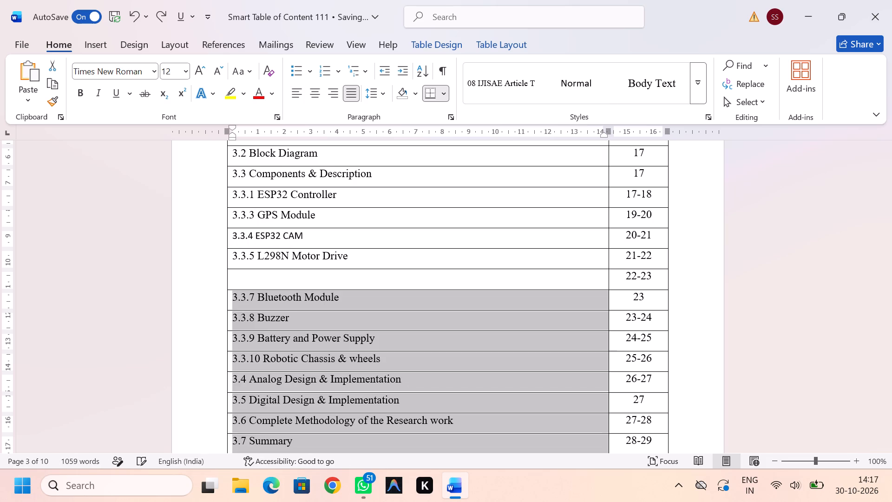
key("ctrl+z")
key("ctrl+z")
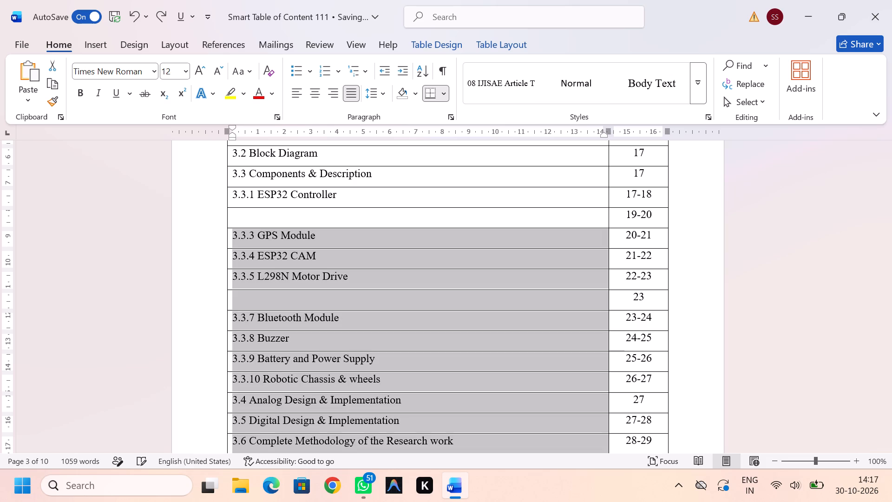
Undo the clearing of the number 3.3.2 in the cell below 3.3.1 ESP32 Controller.
key("ctrl+z")
key("ctrl+z")
key("ctrl+z")
key("ctrl+z")
key("ctrl+z")
key("ctrl+z")
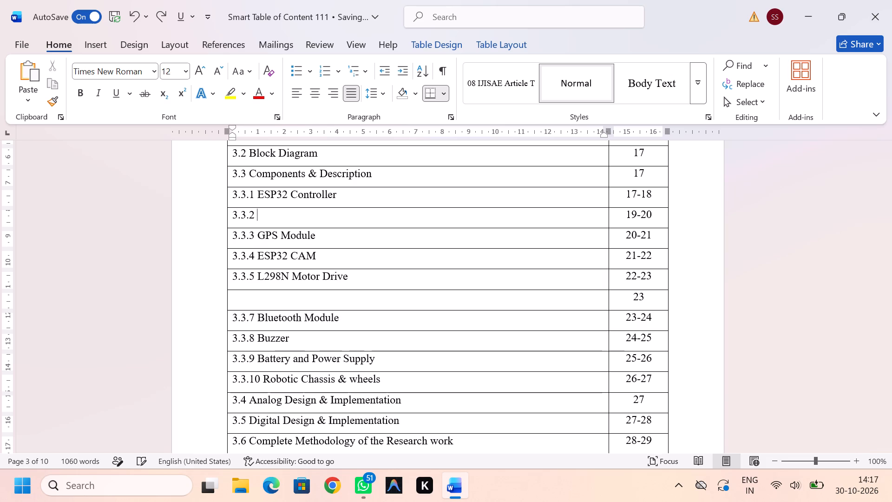
Undo the text deletions in the row below 3.3.5 L298N Motor Drive back to 3.3.6 DC Motors and Wheel.
key("ctrl+z")
key("ctrl+z")
key("ctrl+z")
key("ctrl+z")
key("ctrl+z")
key("ctrl+z")
key("ctrl+z")
key("ctrl+z")
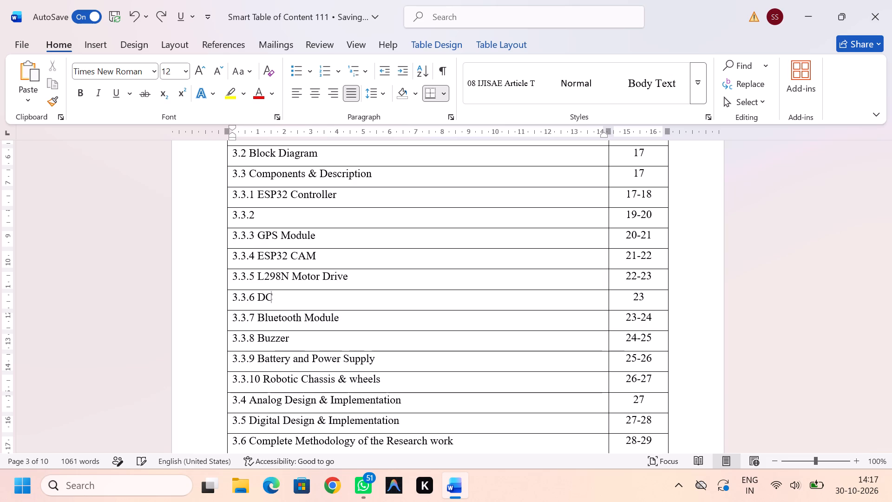
key("ctrl+z")
key("ctrl+z")
key("ctrl+z")
key("ctrl+z")
key("ctrl+z")
key("ctrl+z")
key("ctrl+z")
key("ctrl+z")
key("ctrl+z")
key("ctrl+z")
key("ctrl+z")
key("ctrl+z")
key("ctrl+z")
key("ctrl+z")
key("ctrl+z")
key("ctrl+z")
key("ctrl+z")
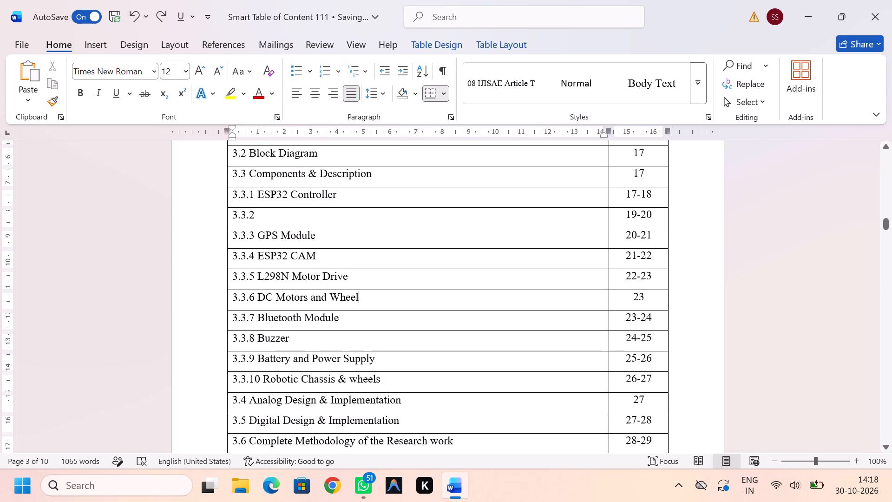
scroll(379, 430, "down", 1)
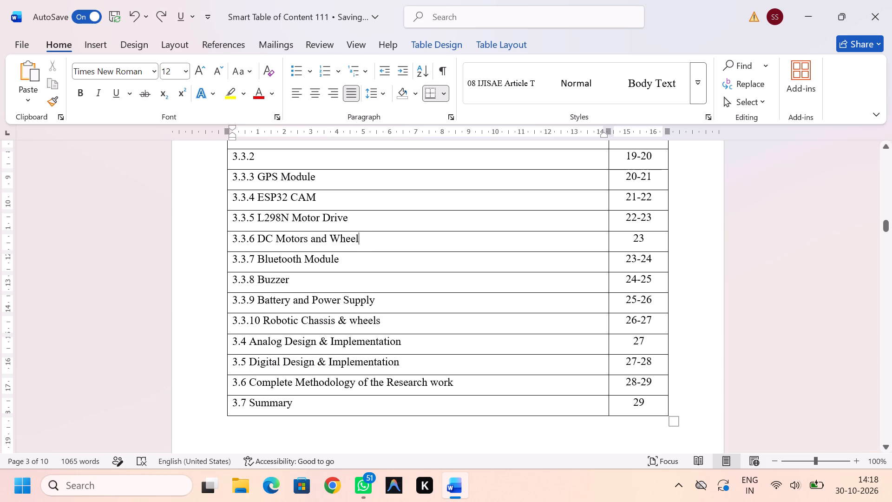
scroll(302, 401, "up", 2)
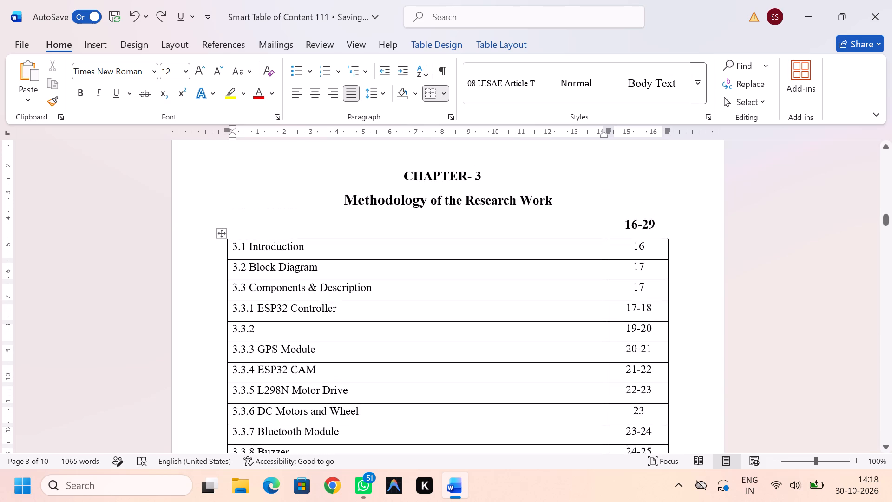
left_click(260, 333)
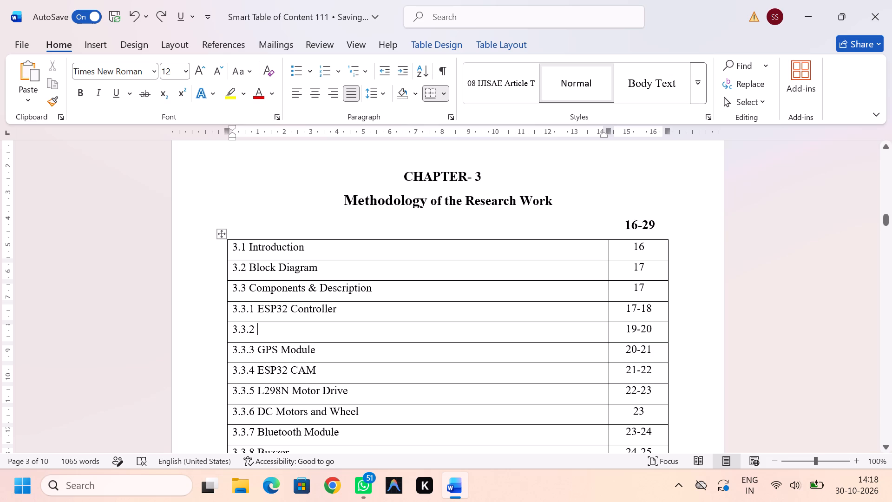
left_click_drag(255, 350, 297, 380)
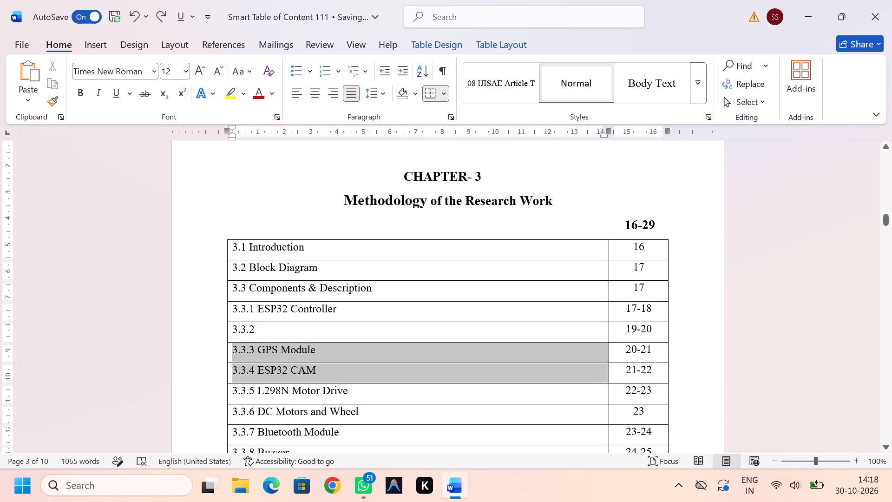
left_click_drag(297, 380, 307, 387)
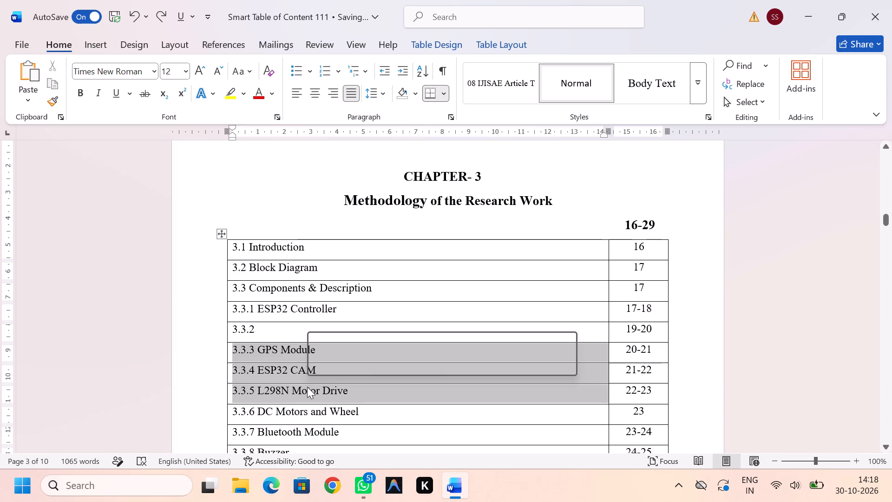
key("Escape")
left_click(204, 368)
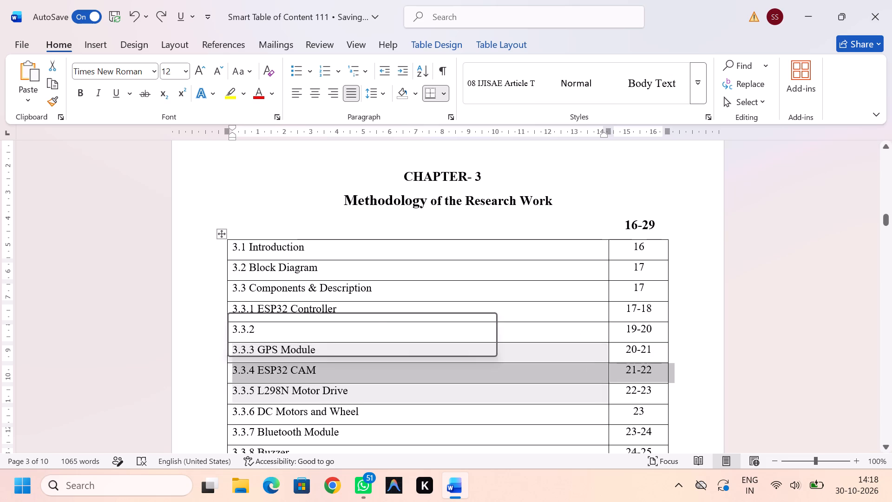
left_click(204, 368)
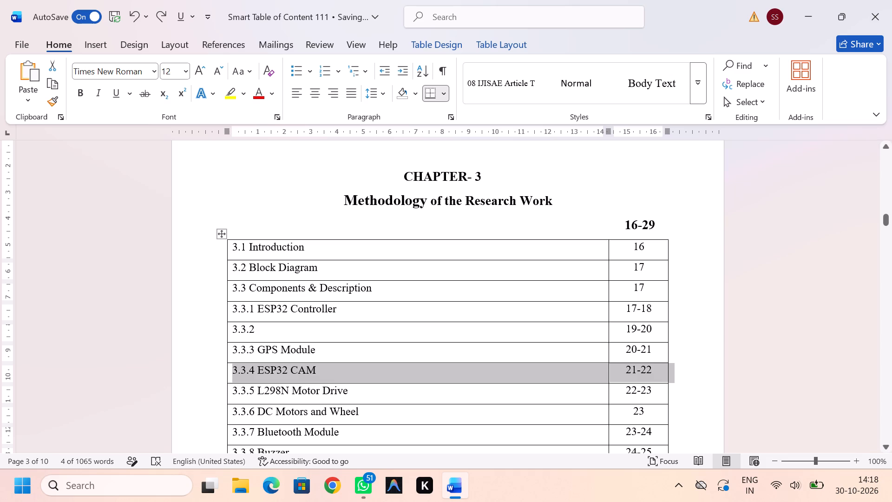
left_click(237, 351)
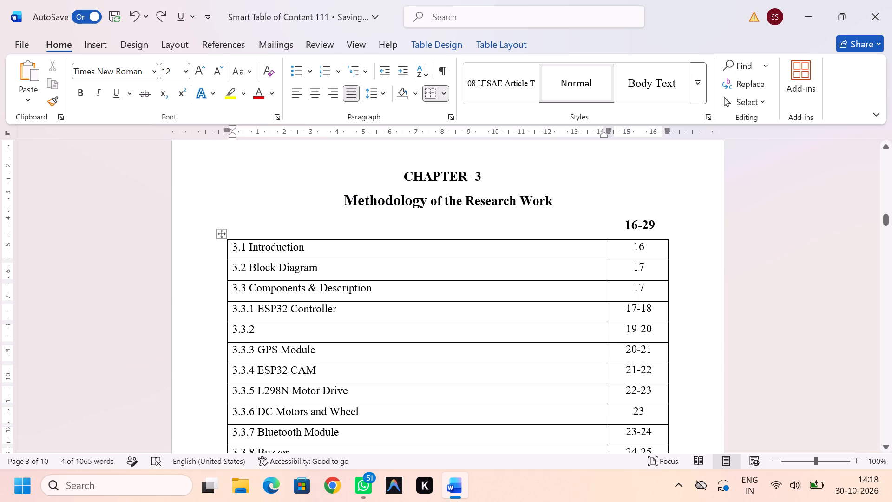
Clear the number 3.3.2 from the title cell below 3.3.1 ESP32 Controller.
left_click(255, 330)
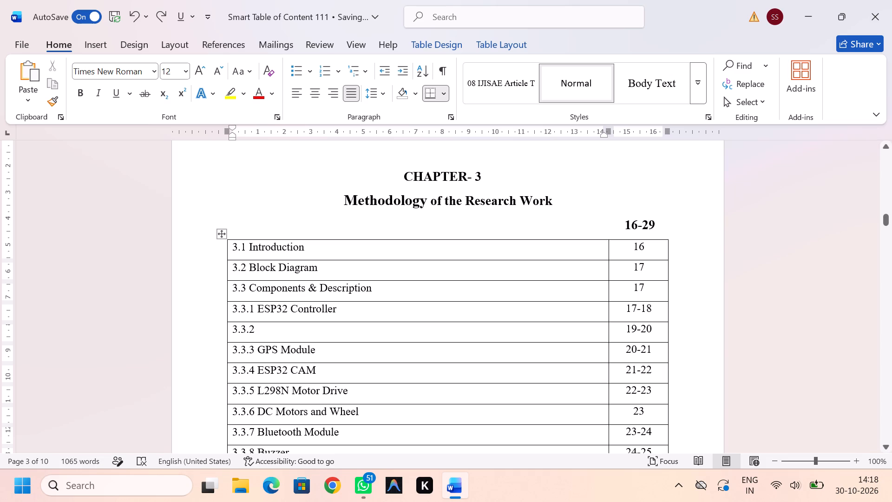
key("BackSpace")
key("BackSpace")
key("BackSpace")
key("BackSpace")
key("BackSpace")
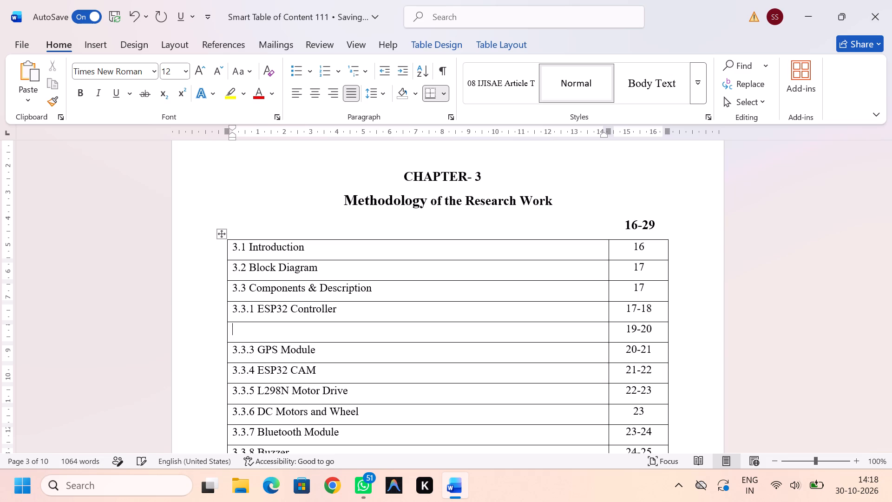
key("BackSpace")
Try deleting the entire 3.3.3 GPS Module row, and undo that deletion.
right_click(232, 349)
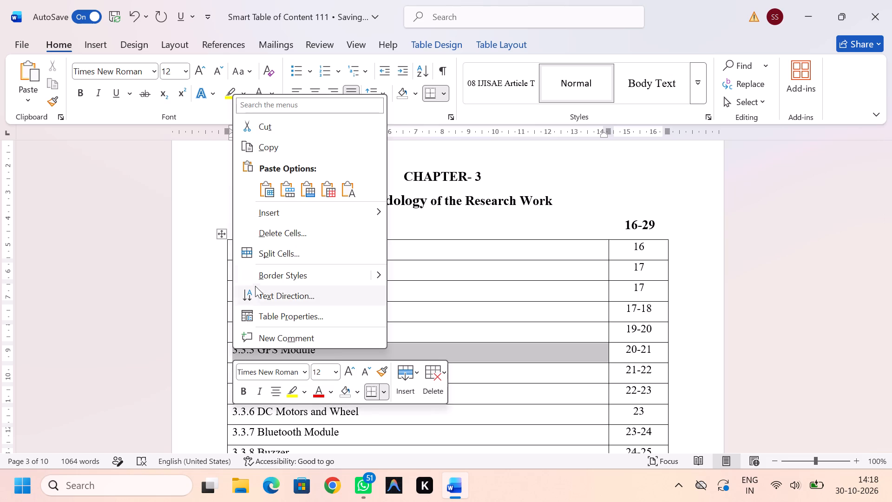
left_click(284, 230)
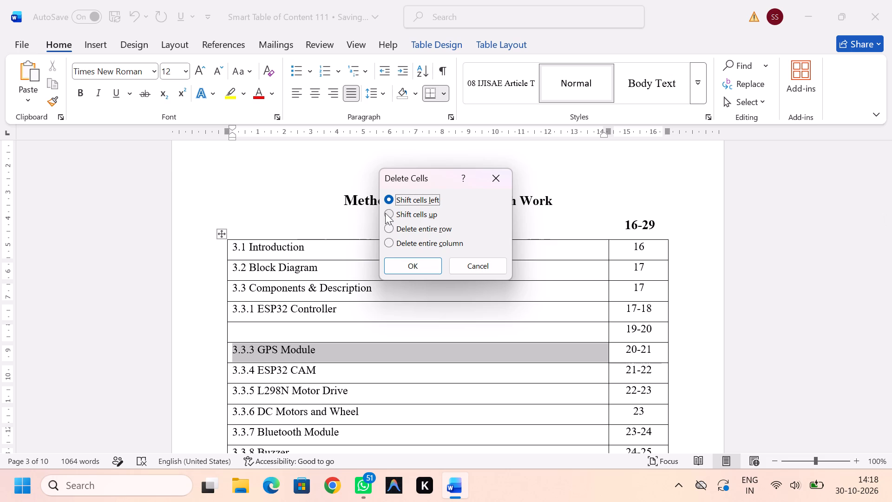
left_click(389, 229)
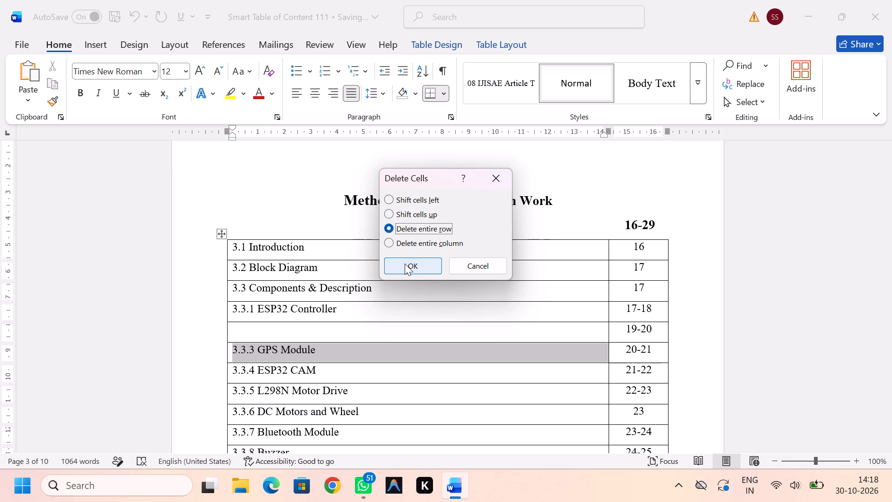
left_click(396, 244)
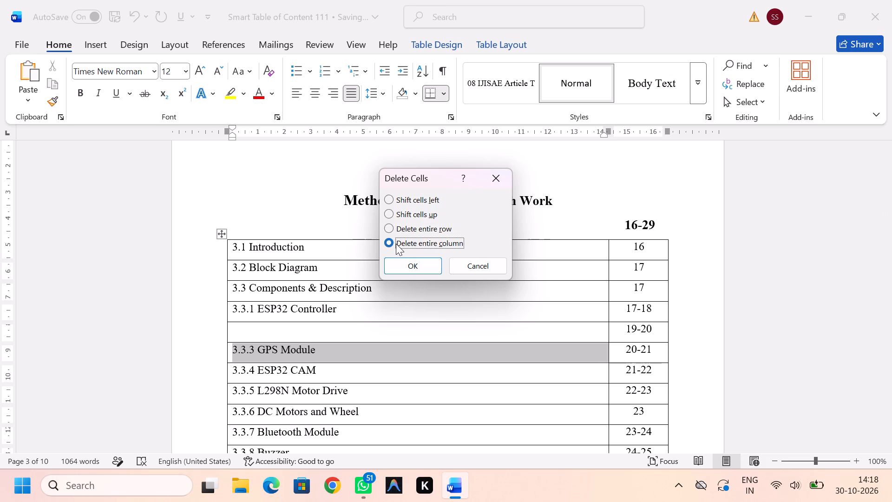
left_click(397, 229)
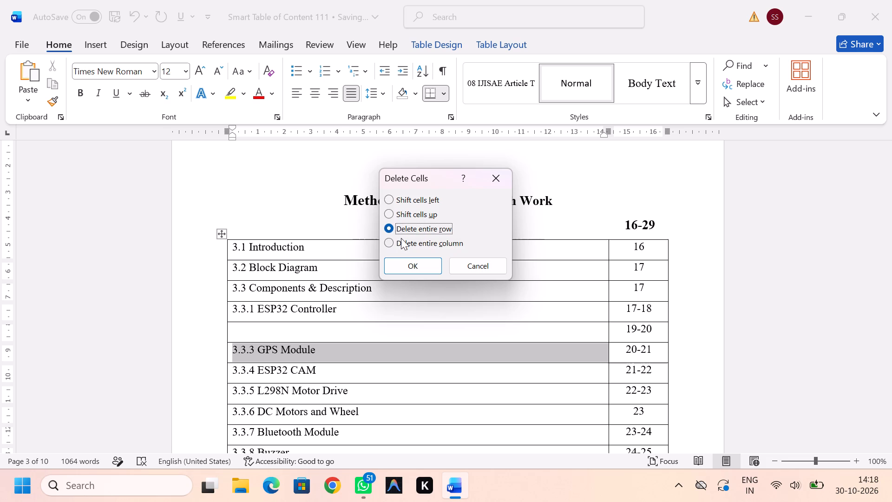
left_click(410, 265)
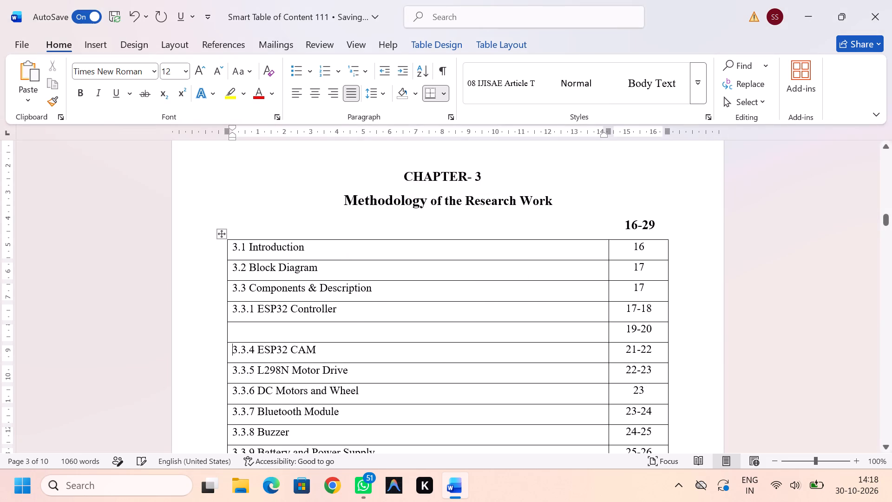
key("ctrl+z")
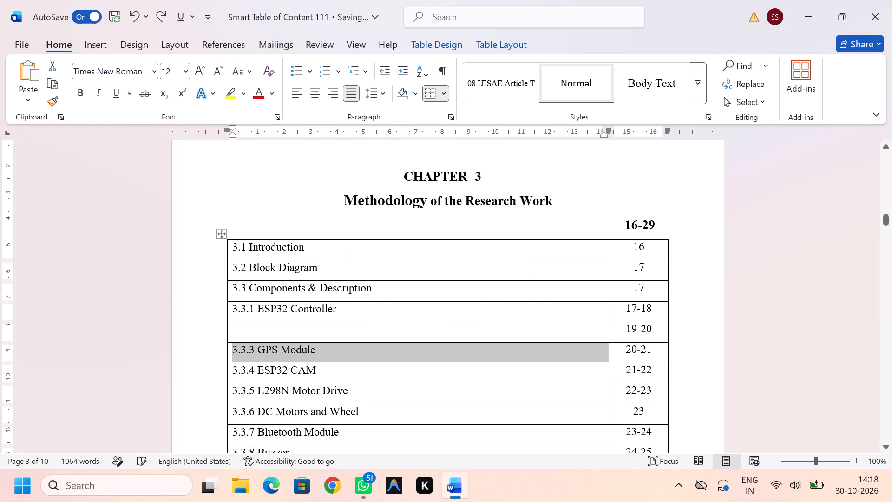
Delete the entire row with the empty title cell below 3.3.1 ESP32 Controller.
double_click(242, 328)
left_click(242, 328)
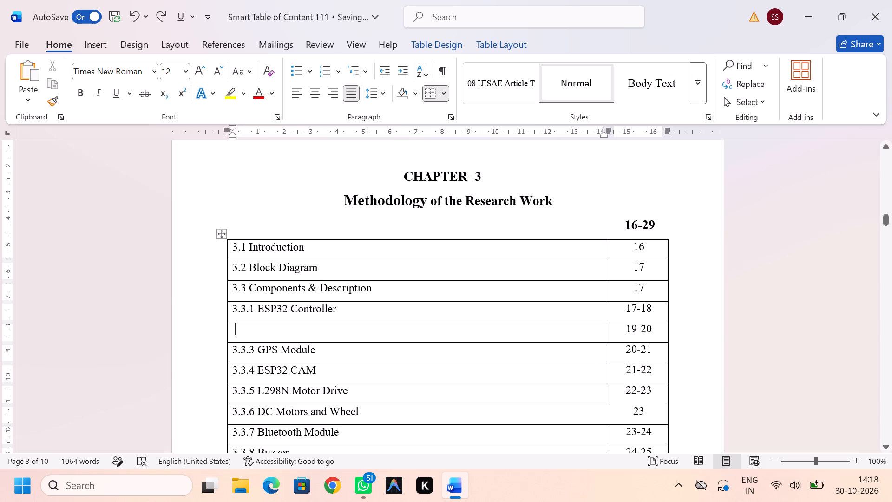
right_click(242, 328)
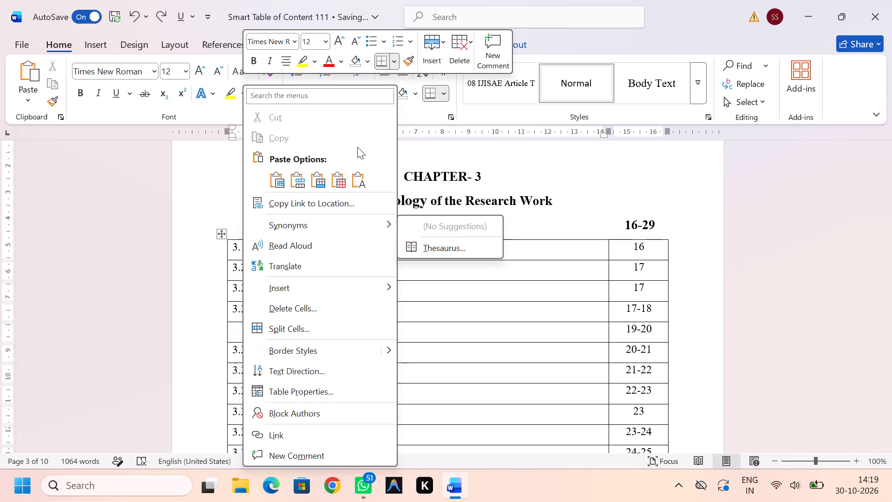
left_click(468, 52)
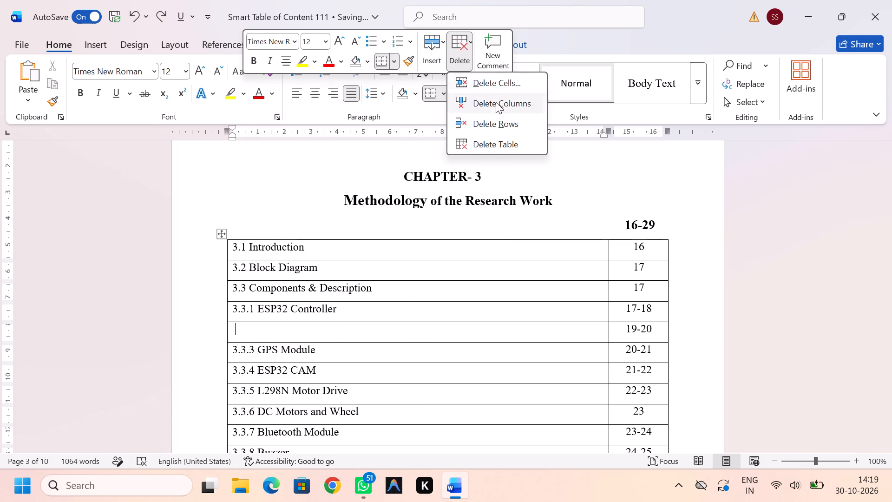
left_click(514, 77)
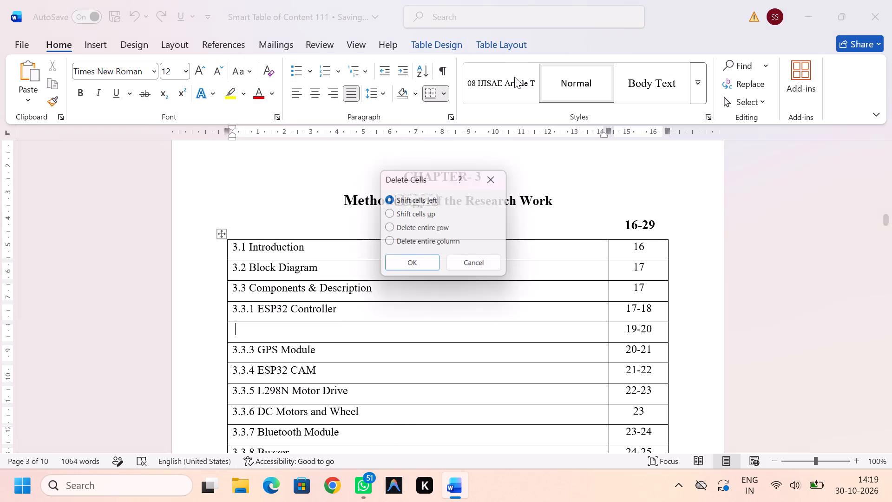
left_click(414, 227)
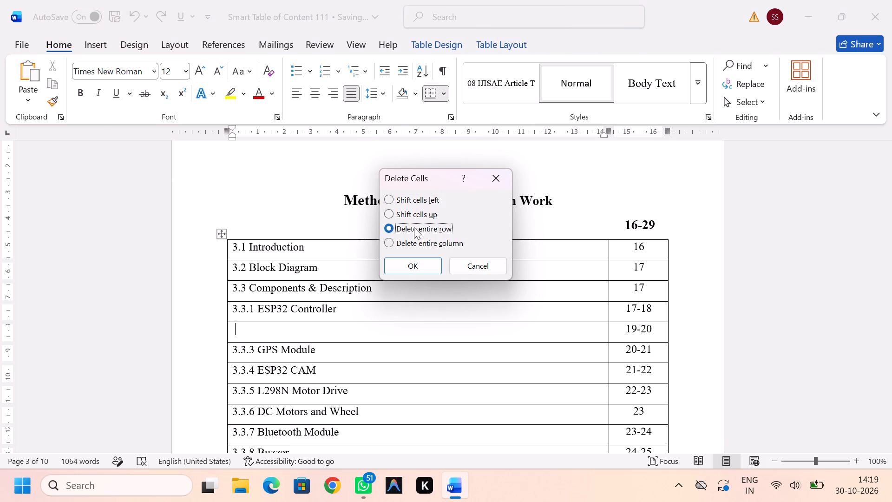
left_click(414, 267)
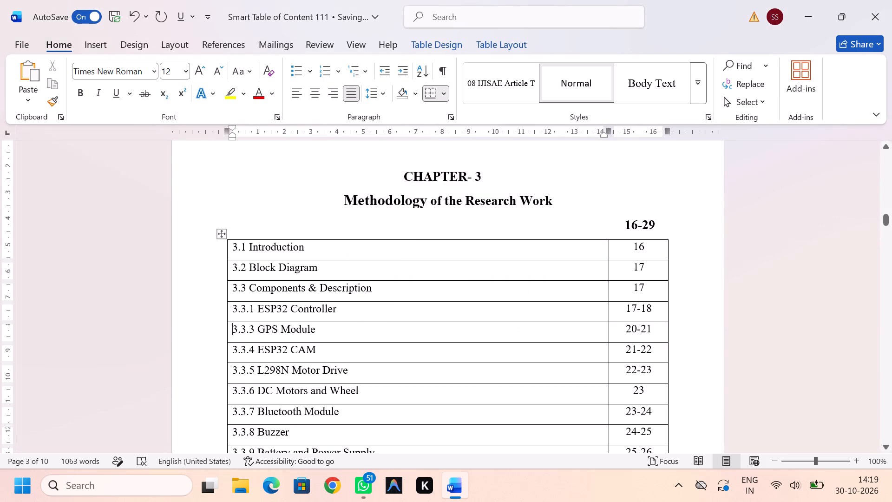
Renumber GPS Module as 3.3.2, ESP32 CAM as 3.3.3 and L298N Motor Drive as 3.3.4.
left_click(258, 330)
key("BackSpace")
key("BackSpace")
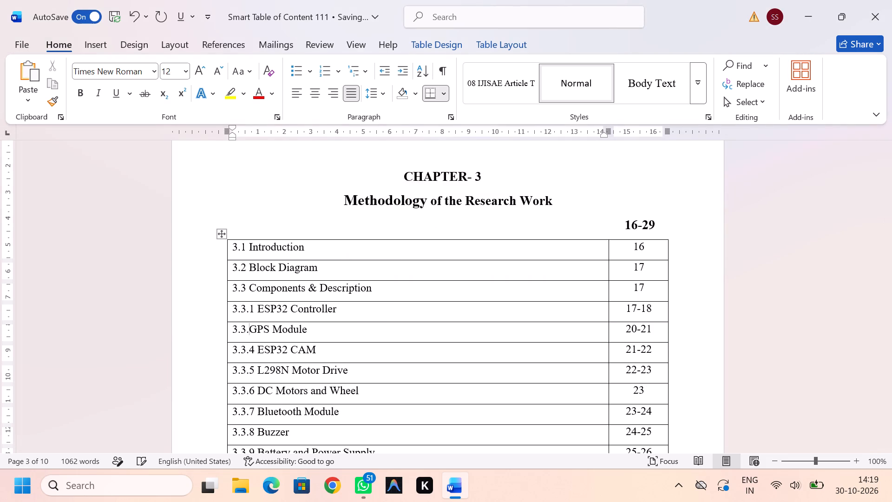
key("2")
key("Down")
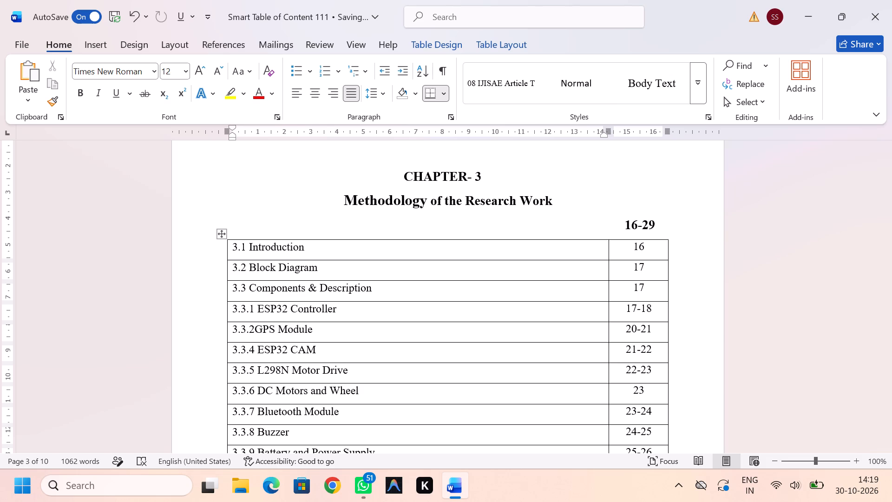
key("BackSpace")
key("3")
key("Down")
key("BackSpace")
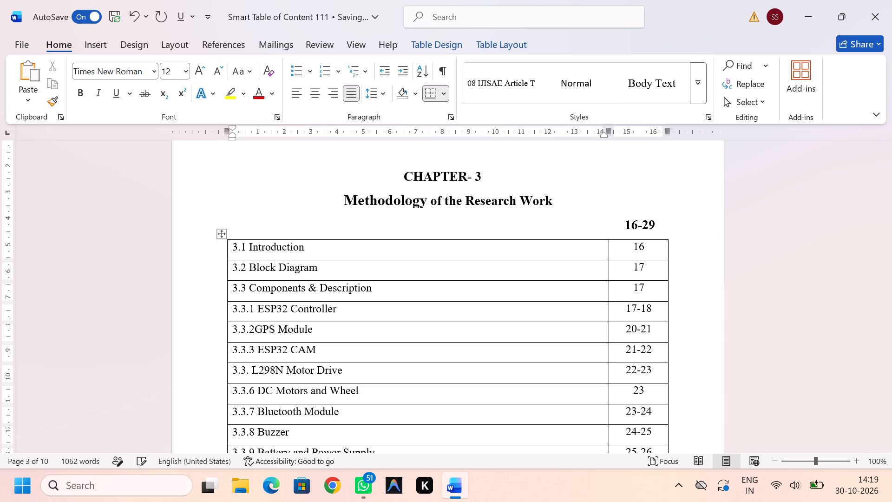
key("4")
Renumber DC Motors and Wheel as 3.3.5, Bluetooth Module as 3.3.6 and Buzzer as 3.3.7.
key("Down")
key("BackSpace")
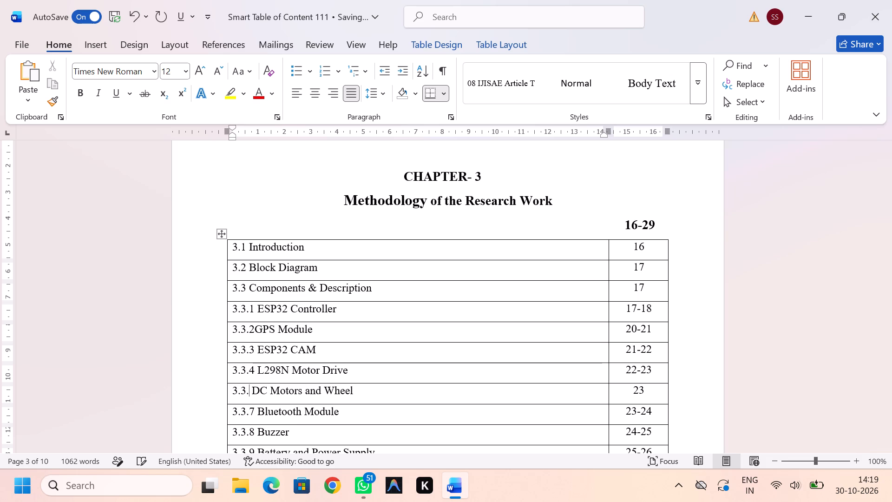
key("5")
key("Down")
key("BackSpace")
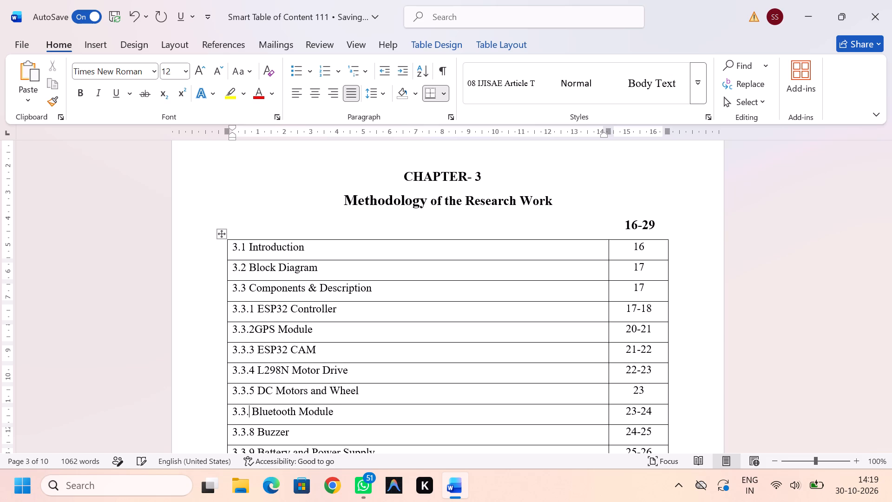
key("6")
key("Down")
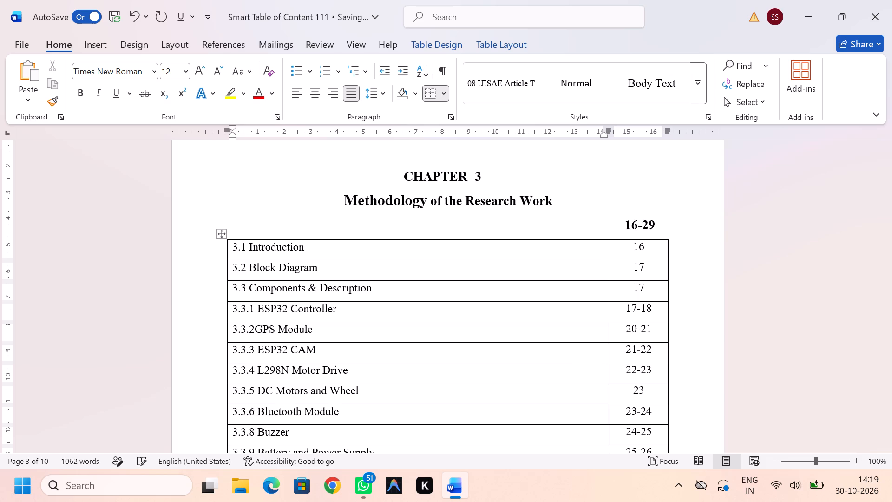
key("BackSpace")
key("7")
Renumber Battery and Power Supply as 3.3.8 and Robotic Chassis & wheels as 3.3.9.
key("Down")
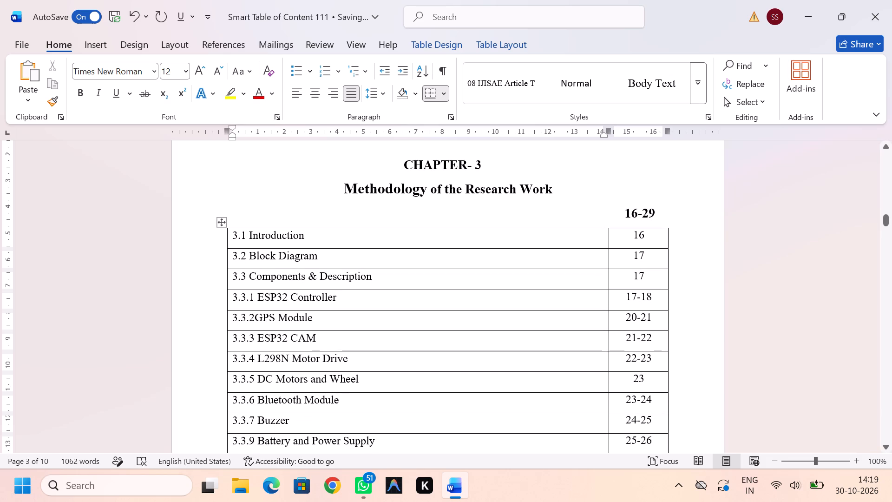
key("BackSpace")
key("8")
key("Down")
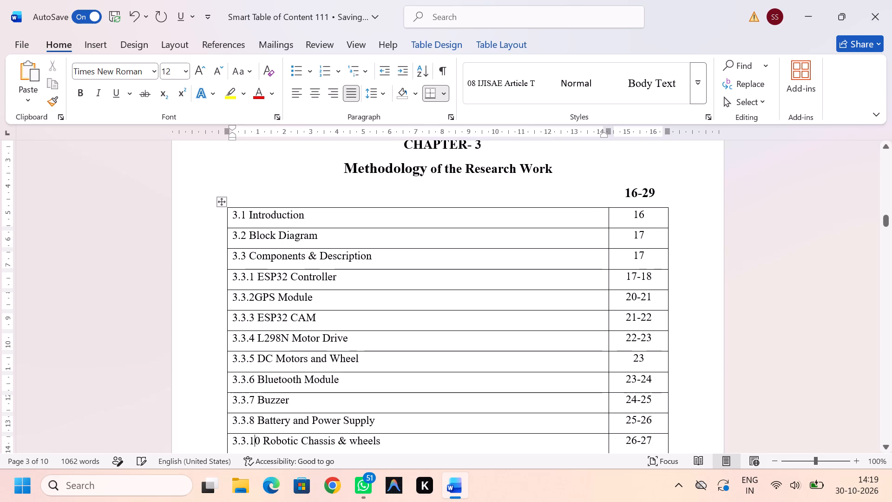
key("Right")
key("BackSpace")
key("BackSpace")
key("9")
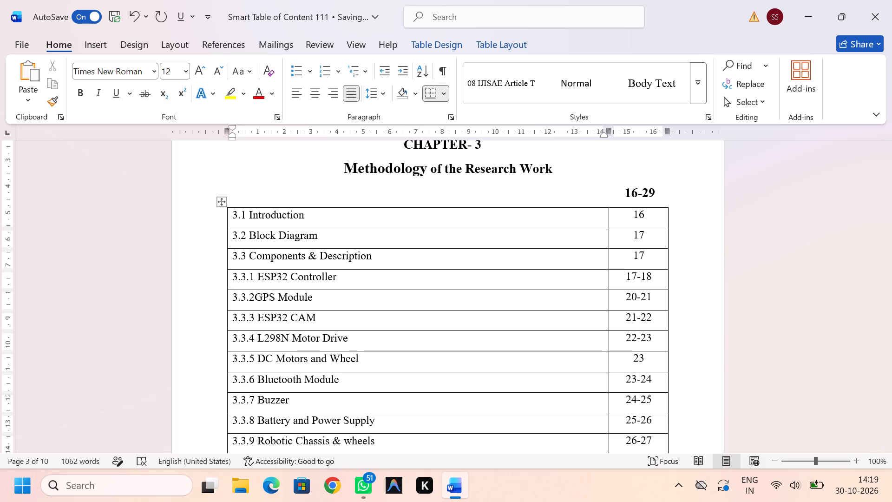
Insert five blank lines before the CHAPTER- 4 heading to push it onto the following page.
key("Down")
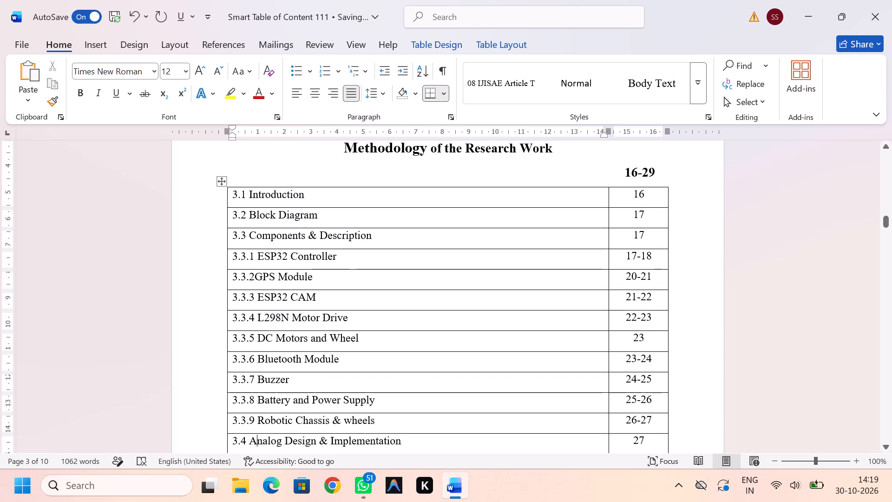
key("Down")
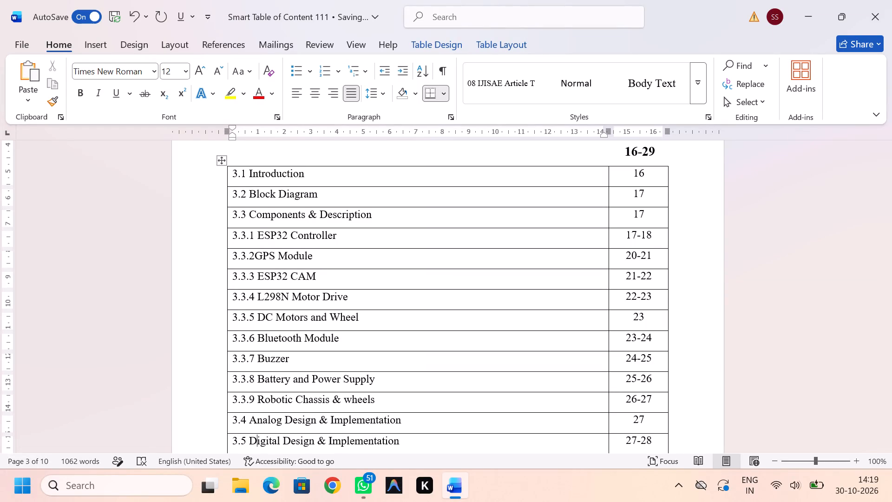
scroll(258, 330, "down", 2)
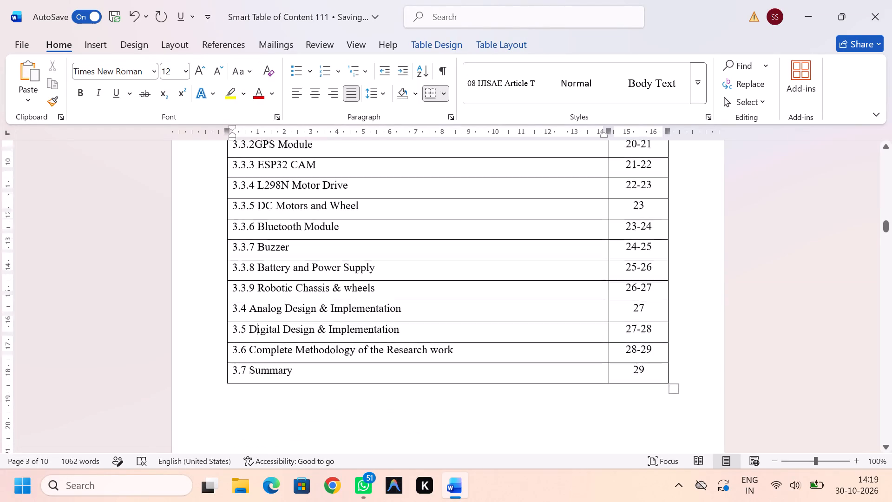
scroll(258, 330, "down", 1)
scroll(258, 330, "up", 1)
left_click(399, 297)
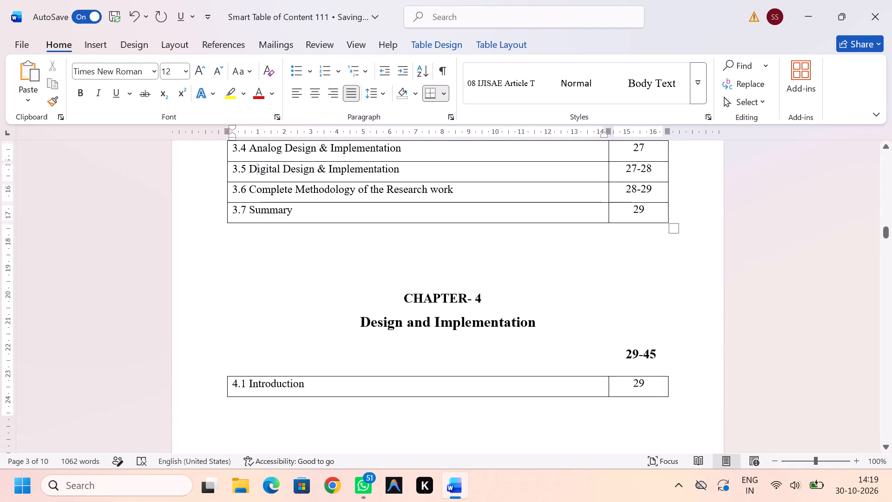
key("Return")
key("Return")
key("Return")
key("Return")
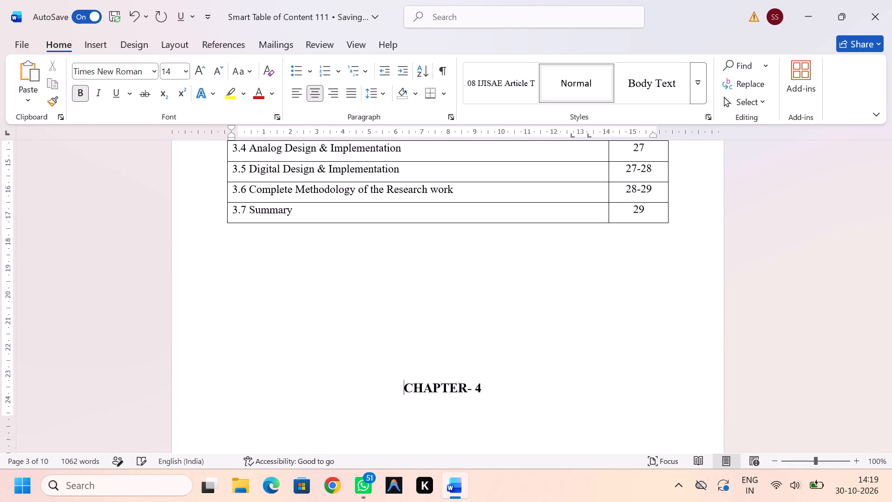
key("Return")
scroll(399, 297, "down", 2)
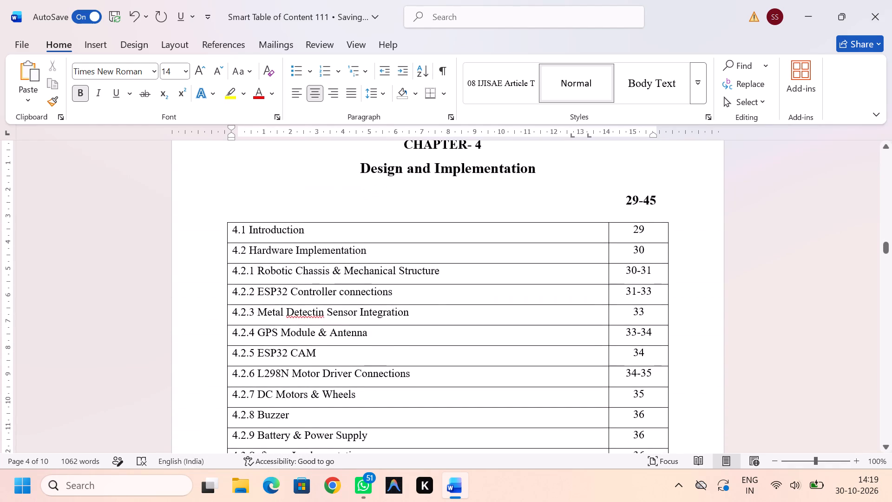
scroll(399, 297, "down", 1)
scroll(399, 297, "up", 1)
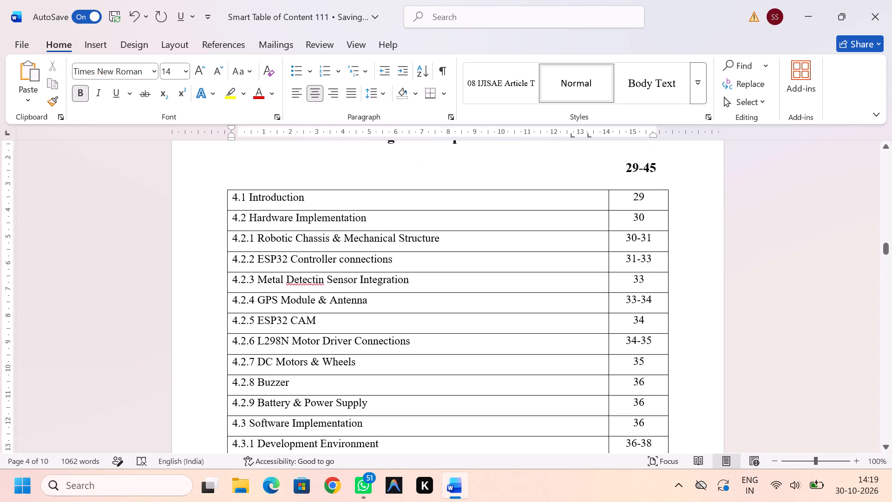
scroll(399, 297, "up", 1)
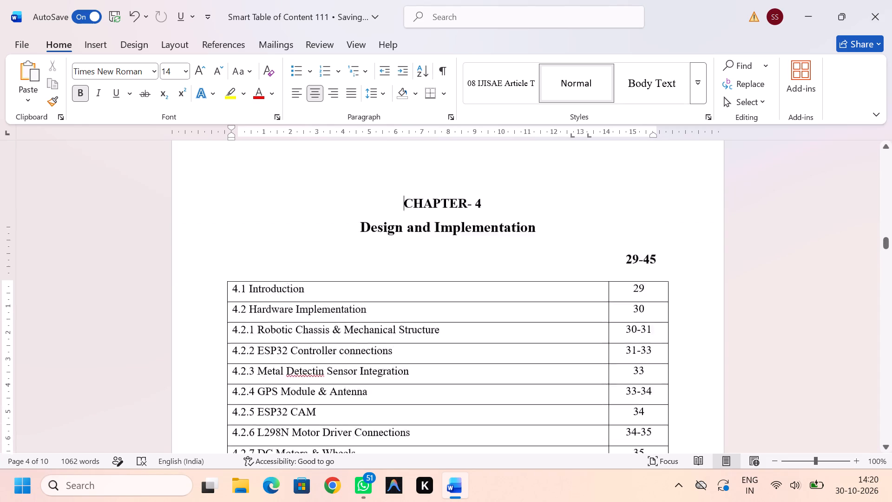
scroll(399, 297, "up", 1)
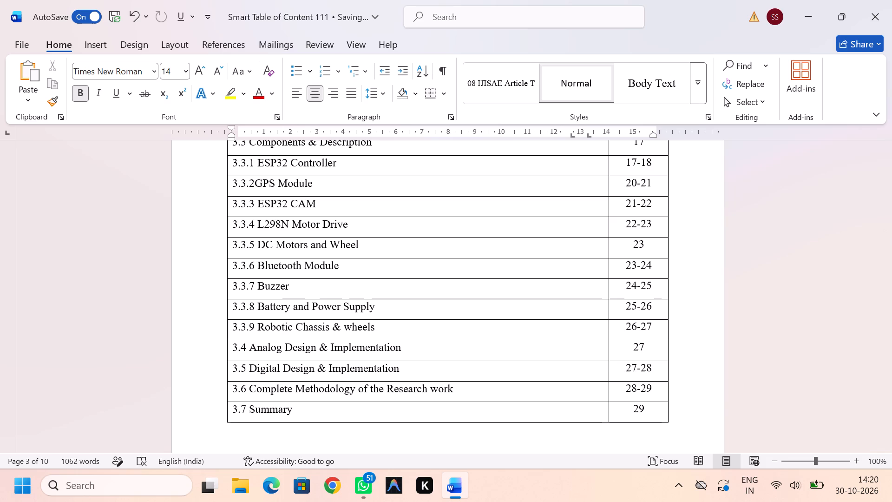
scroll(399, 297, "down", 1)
Delete the entire 4.2.3 Metal Detectin Sensor Integration row from the Chapter 4 contents table.
scroll(399, 297, "down", 3)
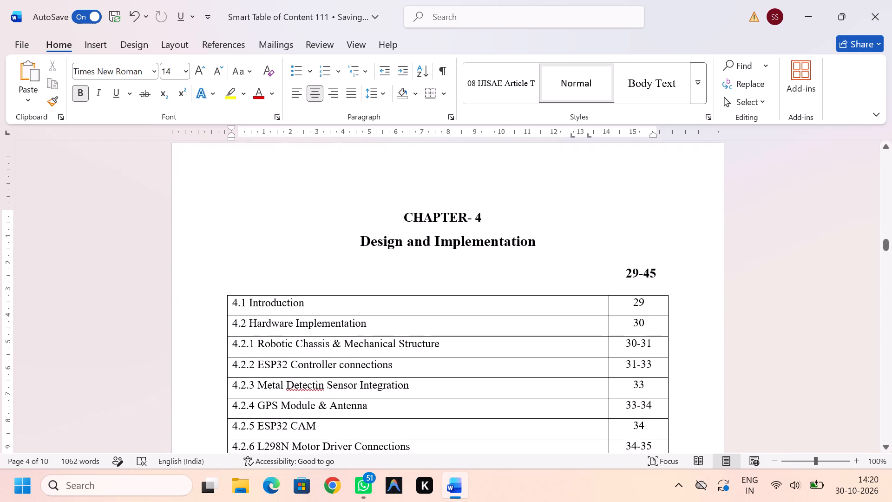
scroll(399, 297, "up", 2)
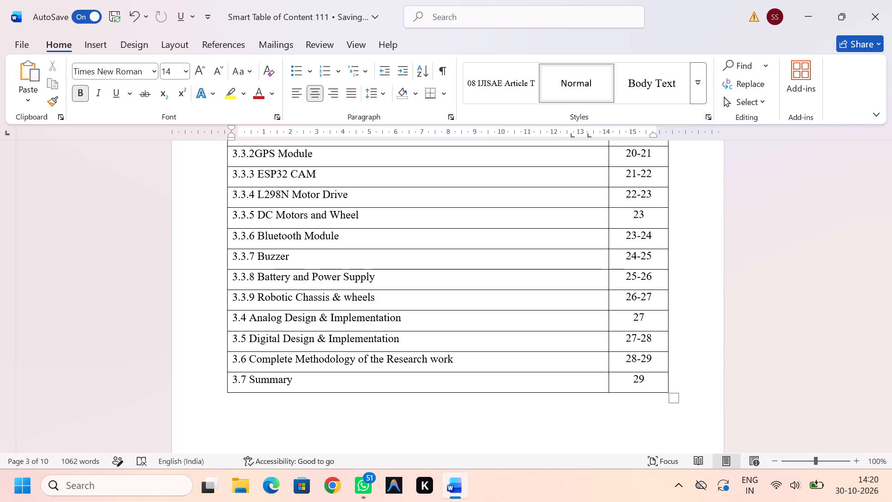
scroll(253, 365, "down", 5)
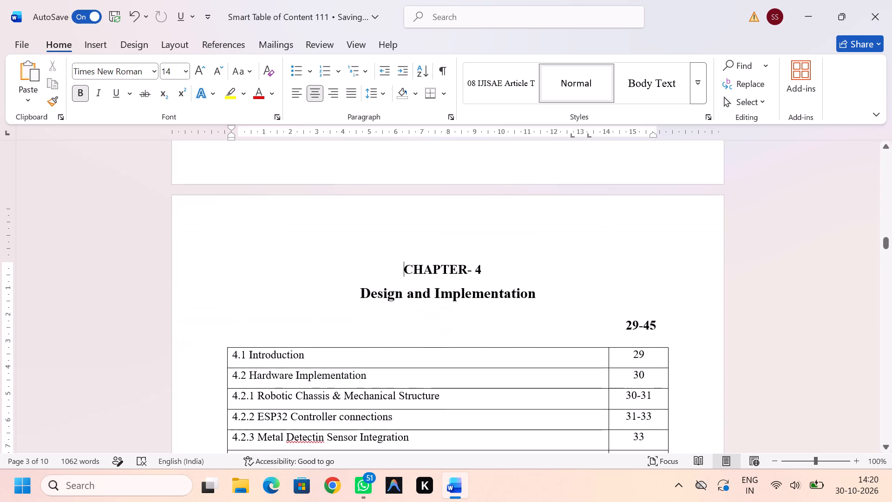
scroll(254, 357, "down", 1)
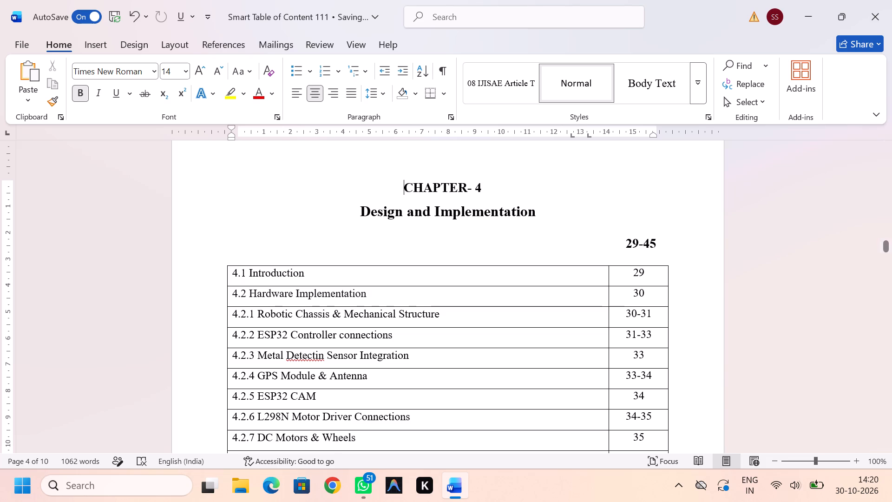
scroll(446, 322, "down", 1)
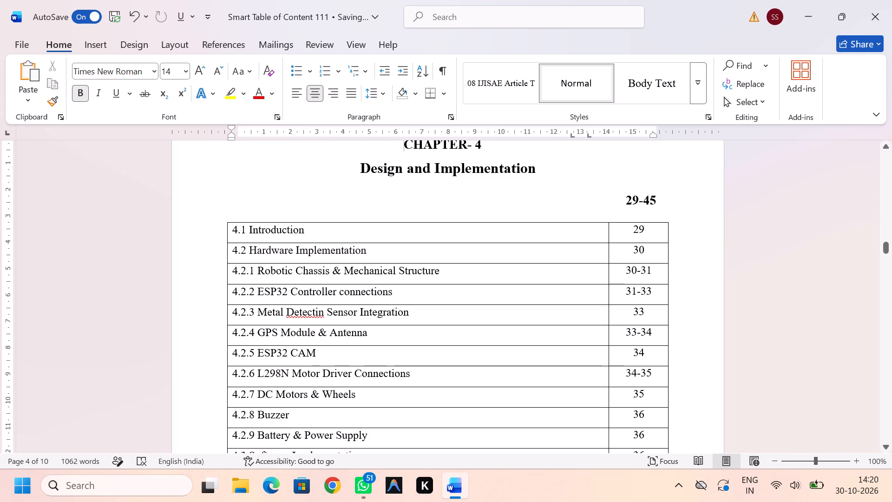
left_click(417, 316)
key("BackSpace")
key("BackSpace")
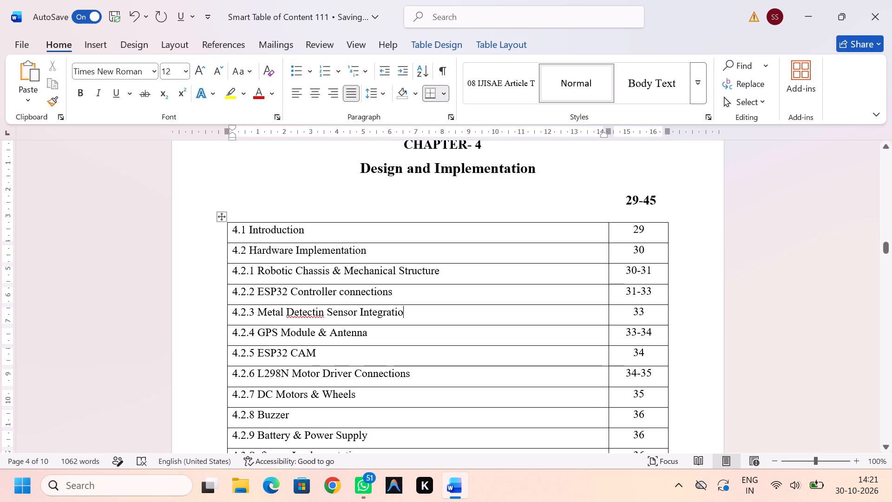
left_click_drag(233, 311, 475, 317)
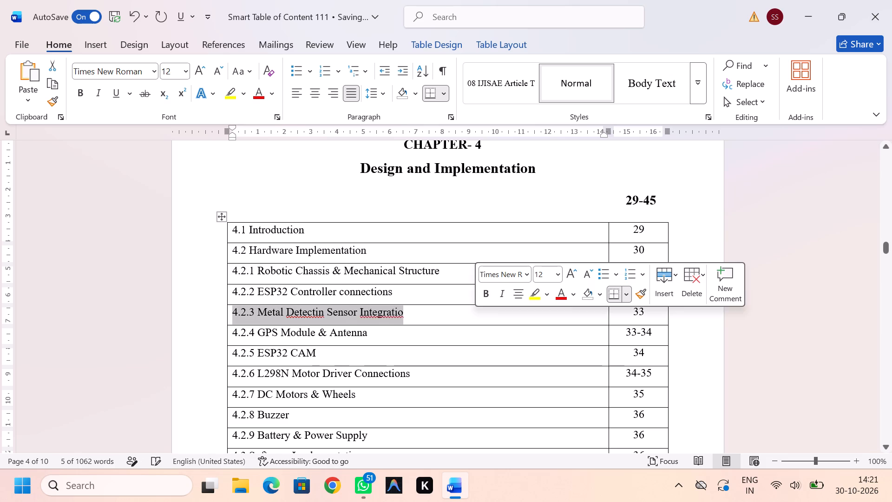
left_click(475, 317)
double_click(475, 317)
double_click(475, 317)
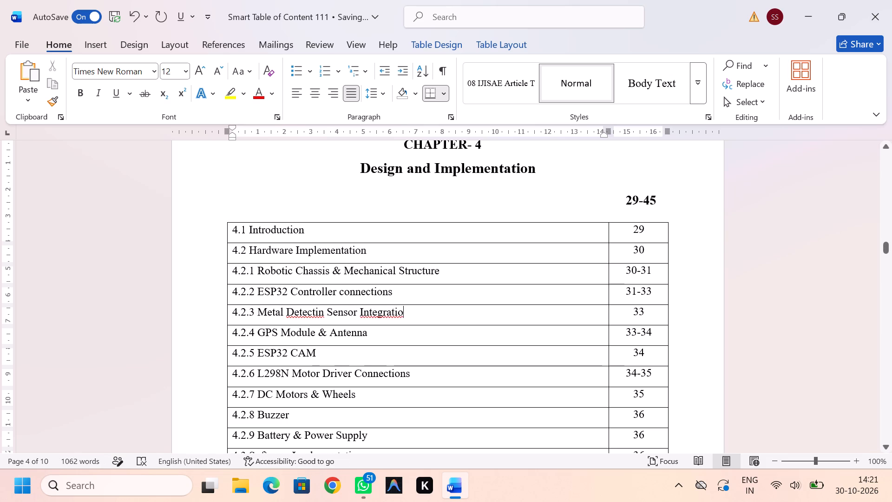
triple_click(233, 312)
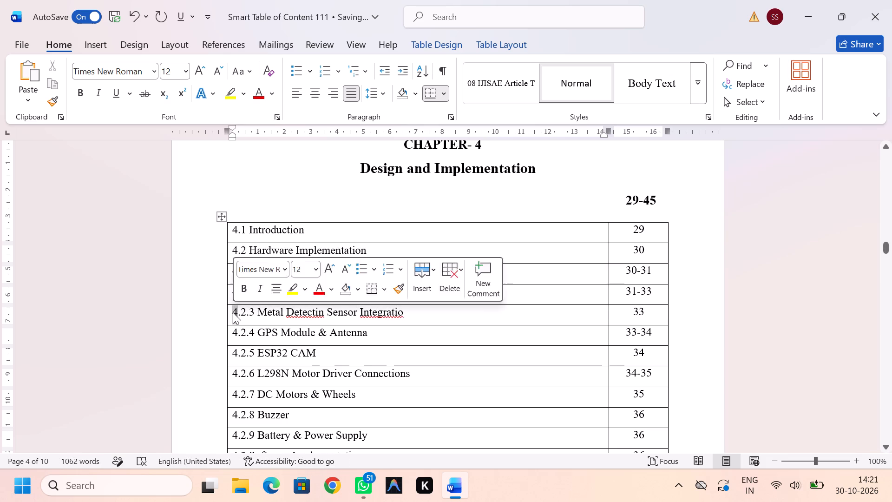
left_click(459, 271)
left_click(469, 308)
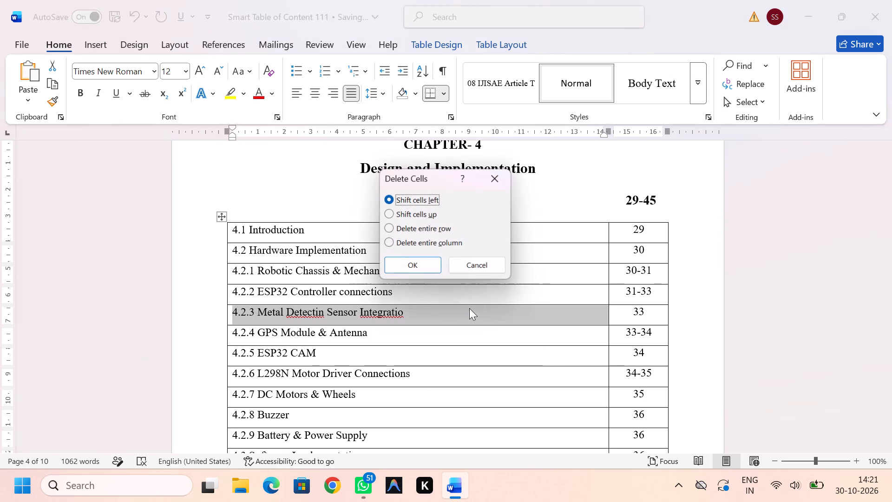
left_click(447, 228)
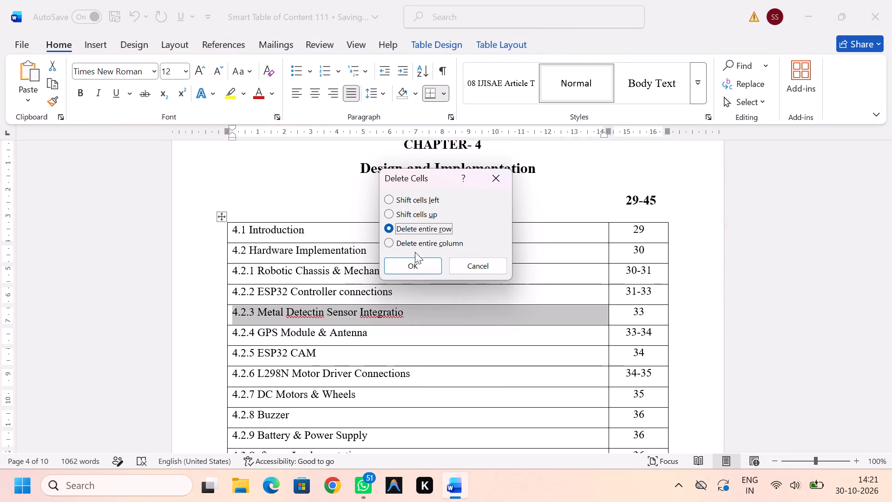
left_click(414, 266)
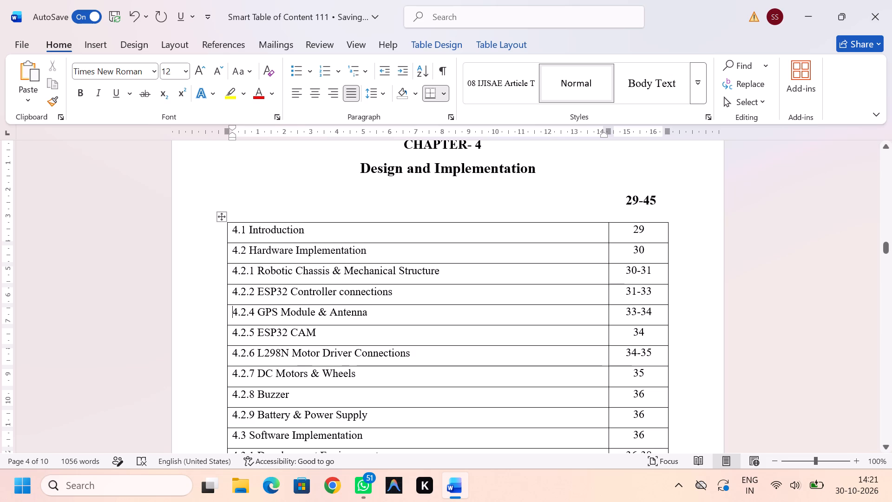
Replace Metal with Fire in entry 4.3.4 so it reads Fire Detection Processing.
scroll(338, 415, "down", 1)
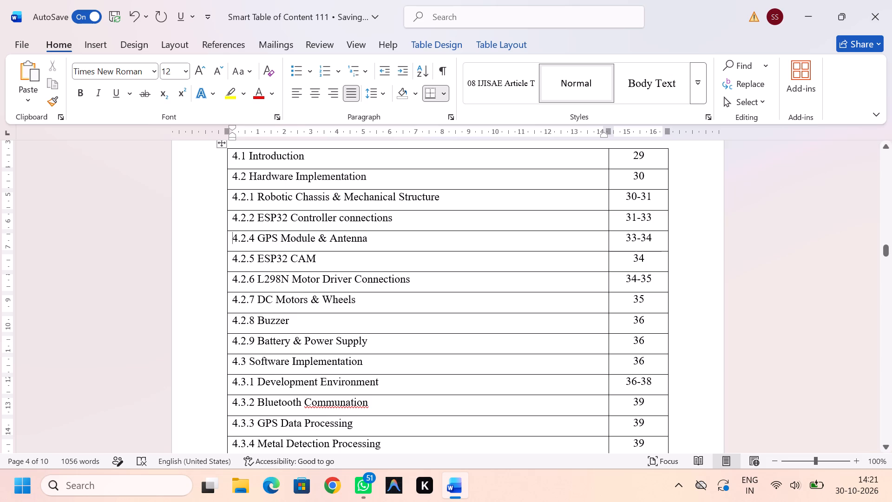
scroll(344, 425, "down", 1)
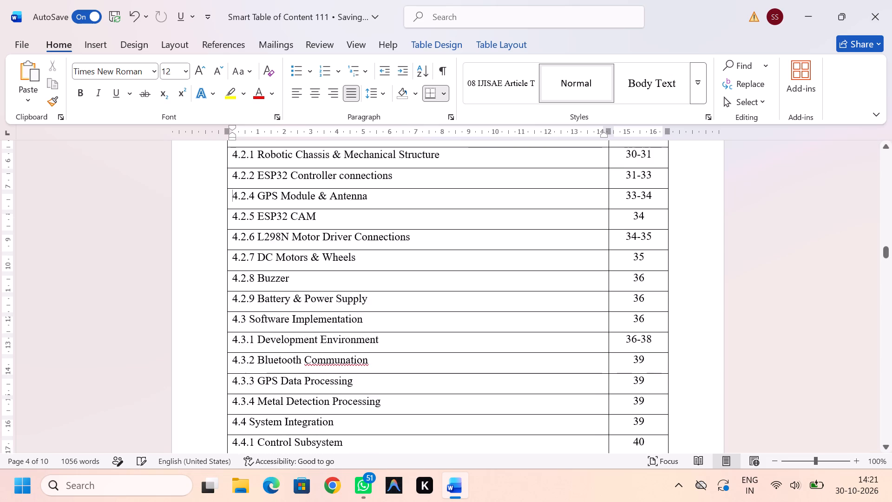
scroll(344, 425, "down", 1)
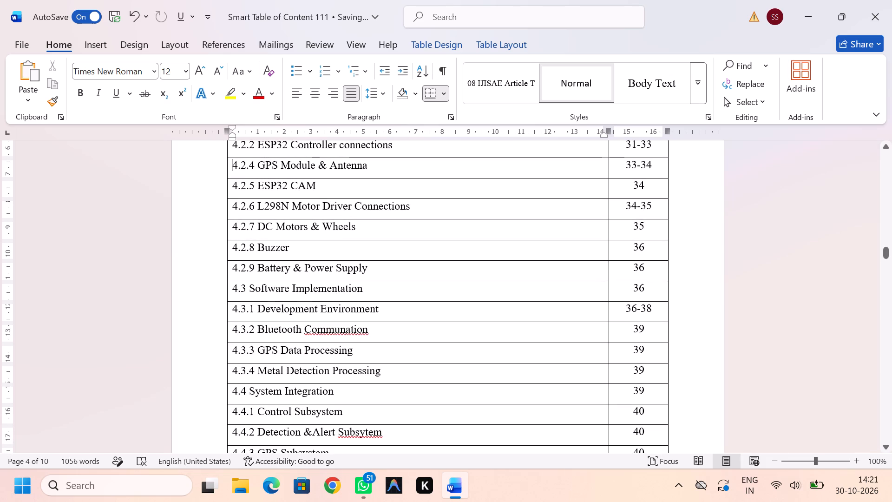
left_click(282, 371)
key("BackSpace")
key("BackSpace")
key("BackSpace")
key("BackSpace")
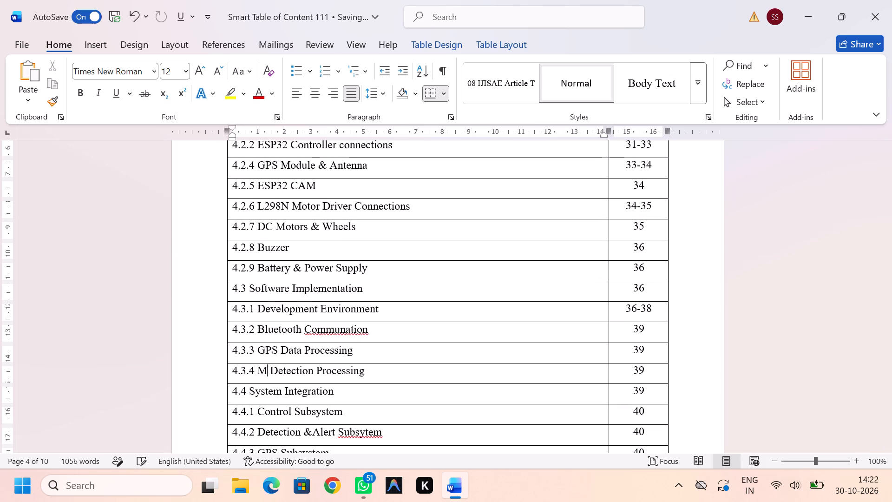
key("BackSpace")
type("Fire")
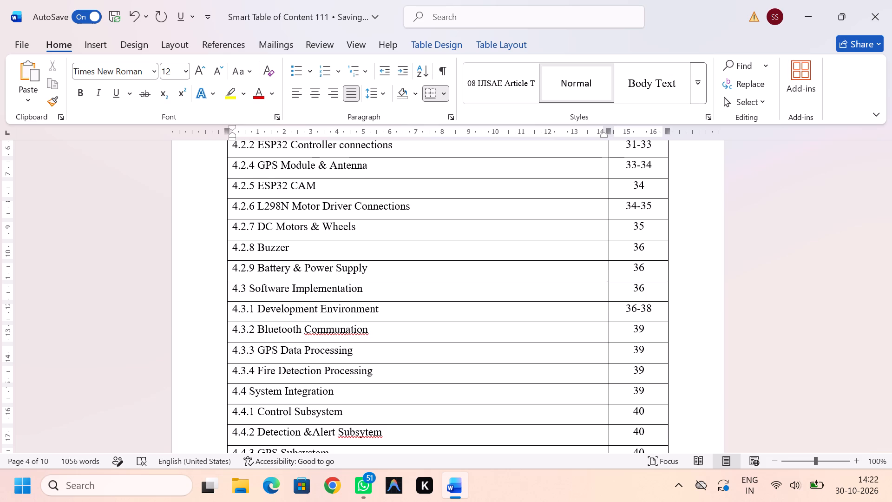
Correct the misspelled words in entries 4.4.2 and 4.4.6 to Subsystem and Subsystems.
scroll(282, 371, "down", 1)
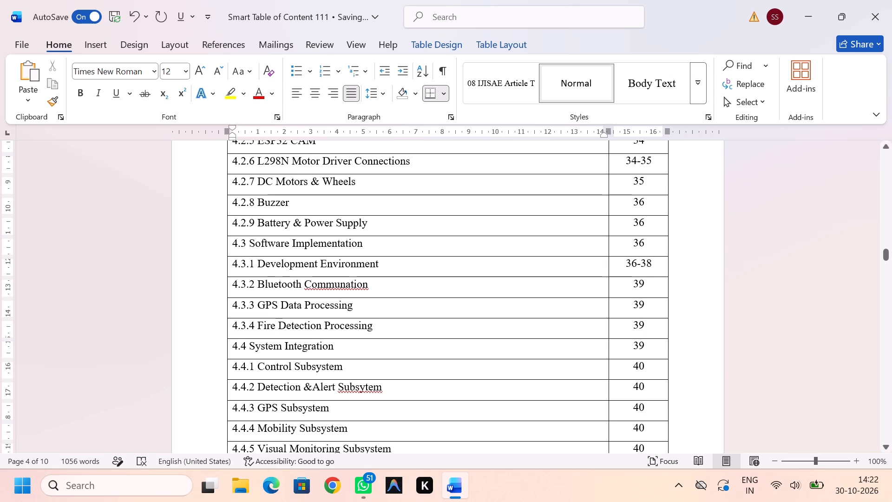
left_click(363, 388)
key("s")
scroll(355, 431, "down", 1)
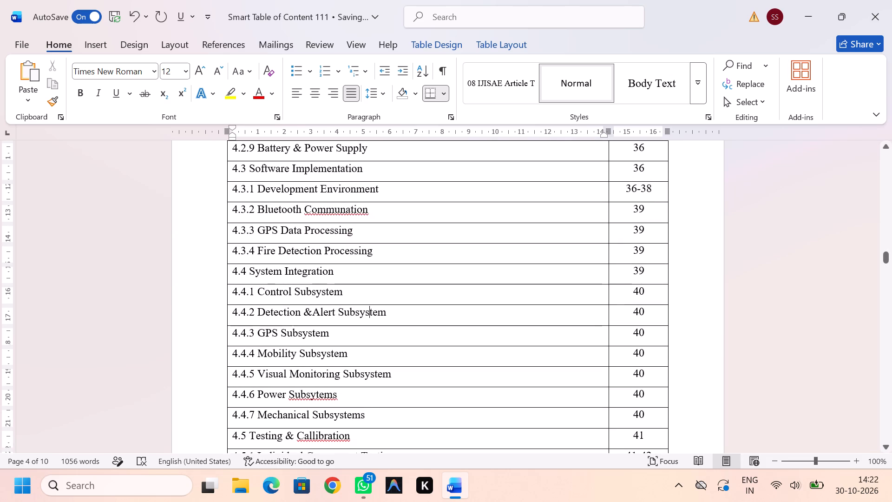
left_click(316, 395)
key("s")
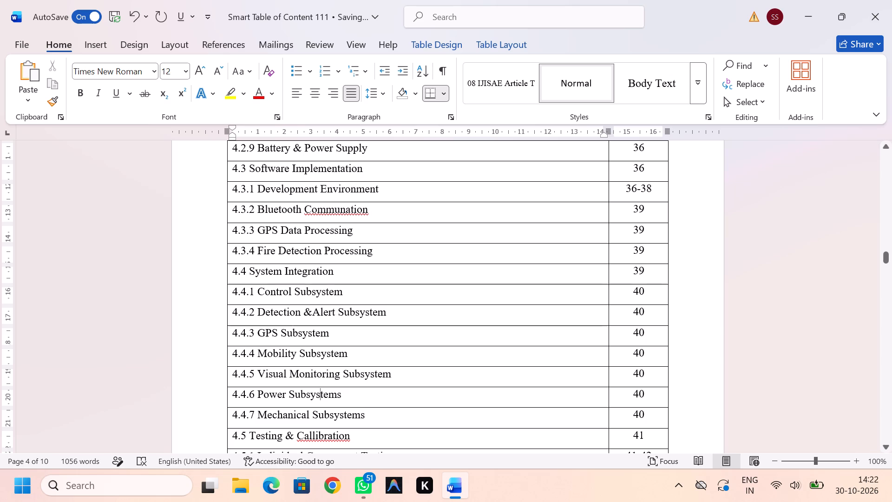
In the Chapter 5 contents table, replace Metal with Fire so entry 5.1.2 reads Fire Detection Results.
scroll(337, 436, "down", 1)
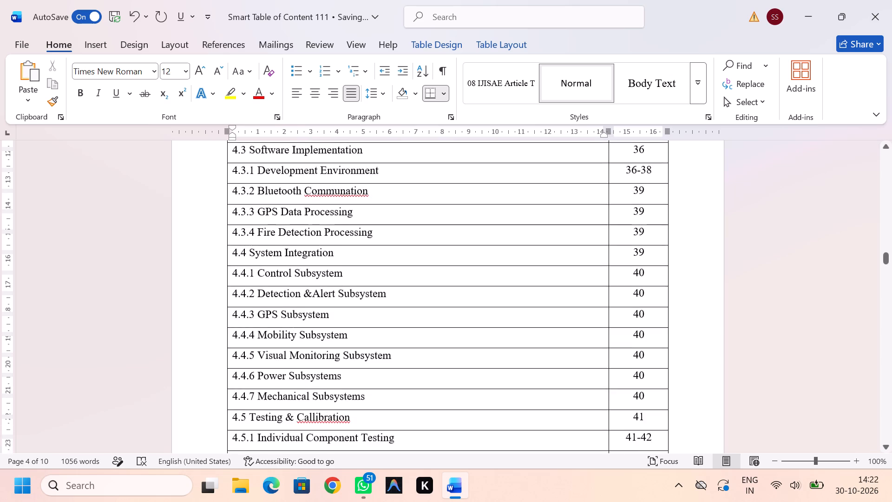
scroll(337, 436, "down", 2)
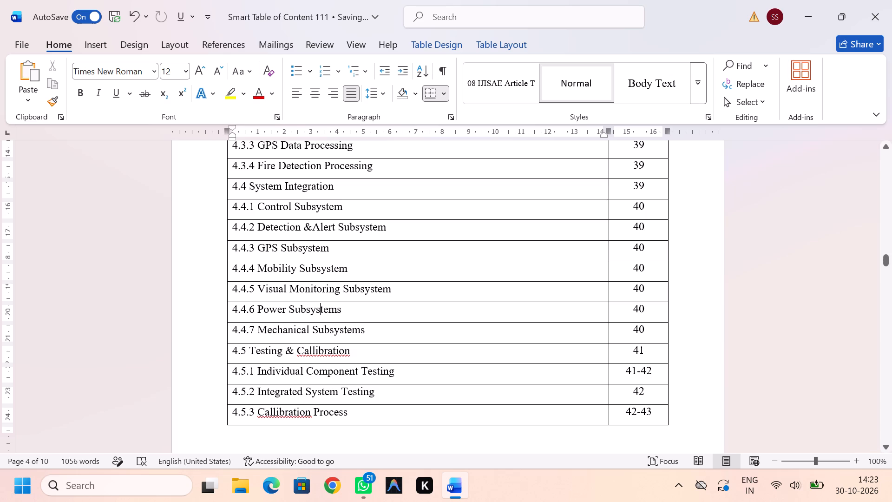
scroll(357, 423, "down", 2)
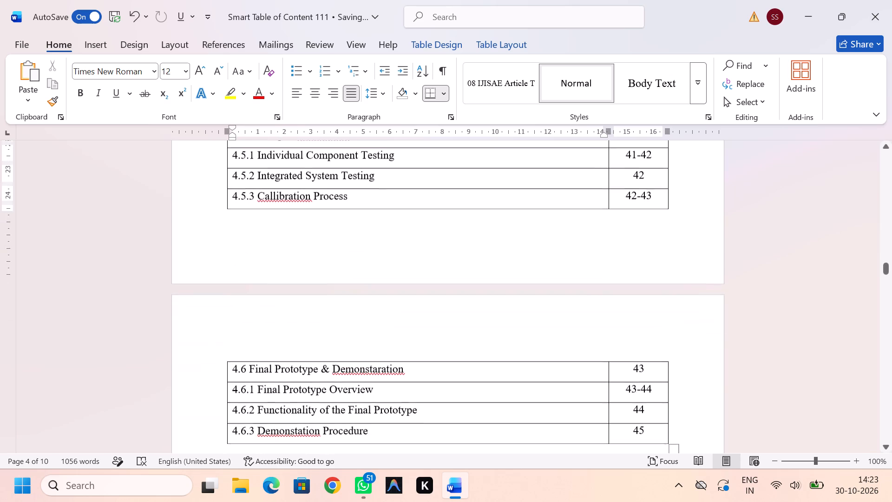
scroll(357, 423, "down", 1)
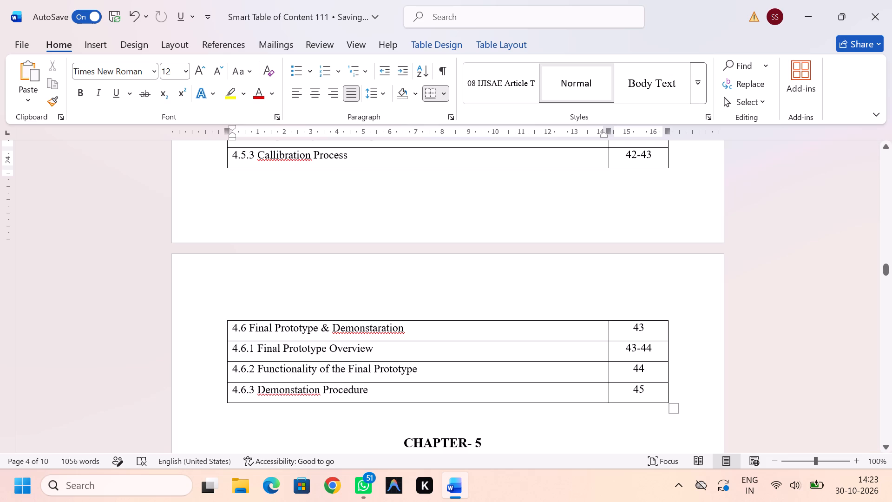
scroll(460, 409, "down", 3)
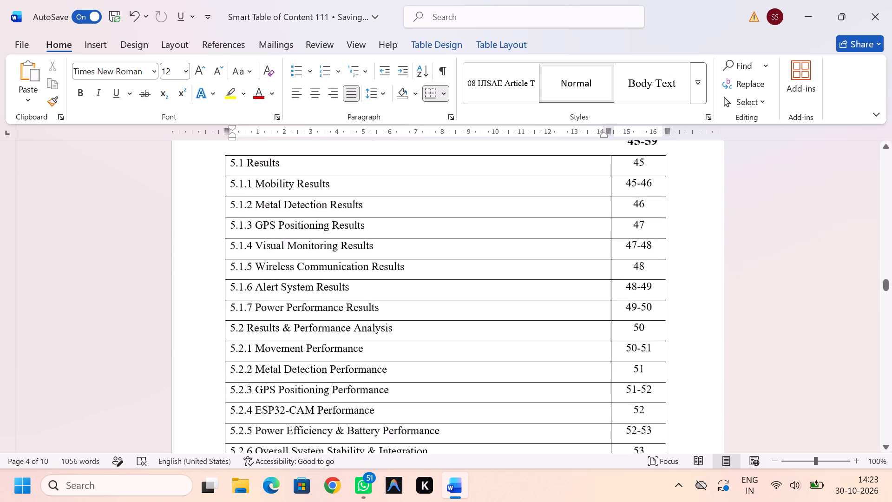
scroll(460, 409, "down", 1)
scroll(460, 409, "up", 1)
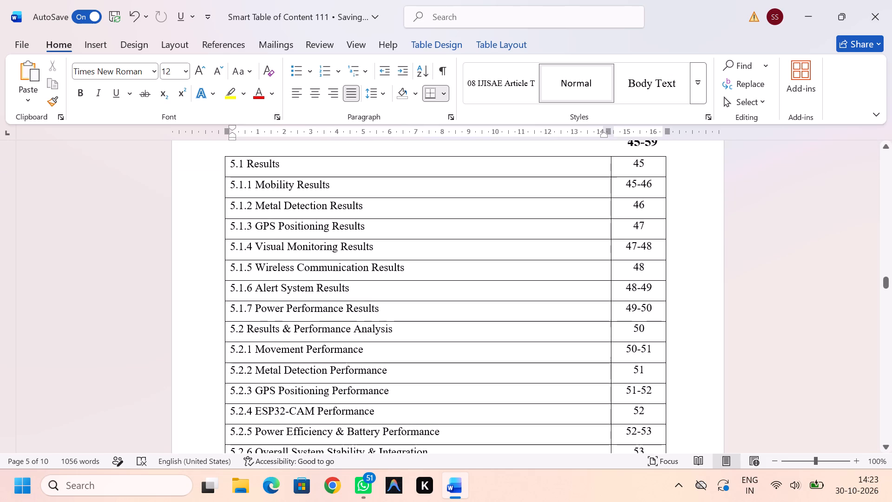
left_click(282, 207)
key("BackSpace")
key("BackSpace")
key("BackSpace")
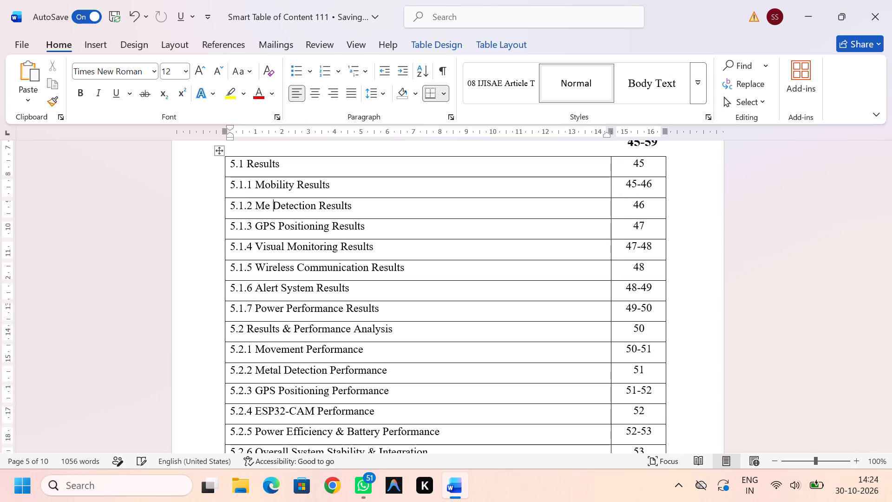
key("BackSpace")
key("BackSpace")
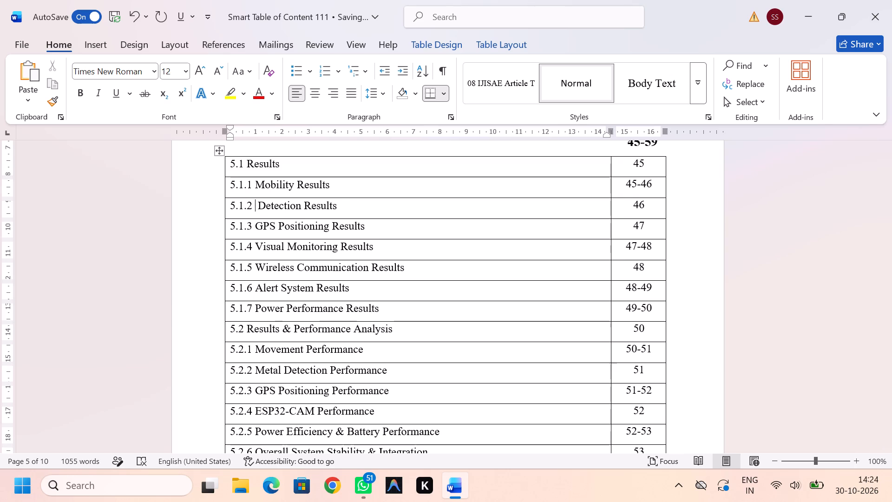
type("Fire")
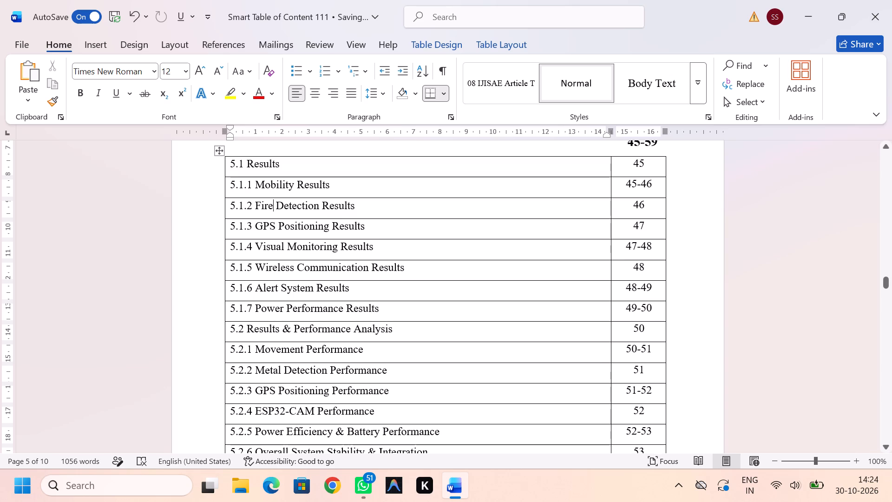
Replace Metal with Fire in entry 5.2.2 so it reads Fire Detection Performance.
left_click(282, 369)
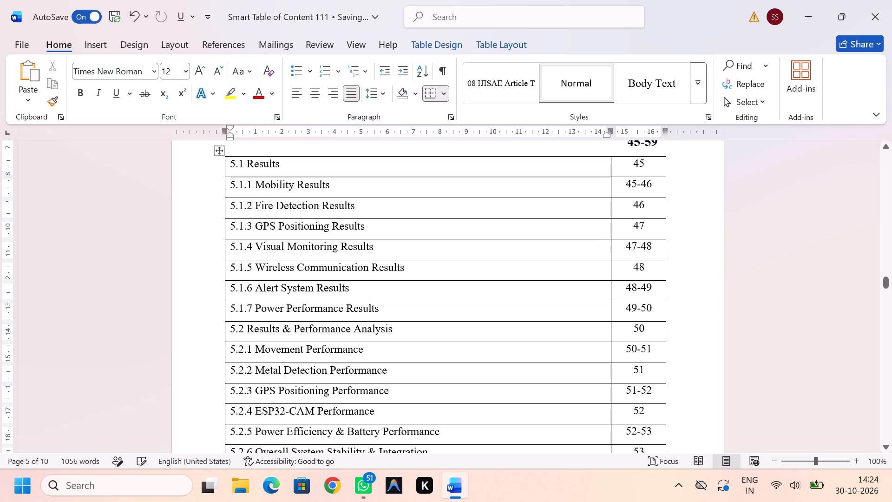
key("BackSpace")
key("BackSpace")
key("BackSpace")
key("BackSpace")
key("BackSpace")
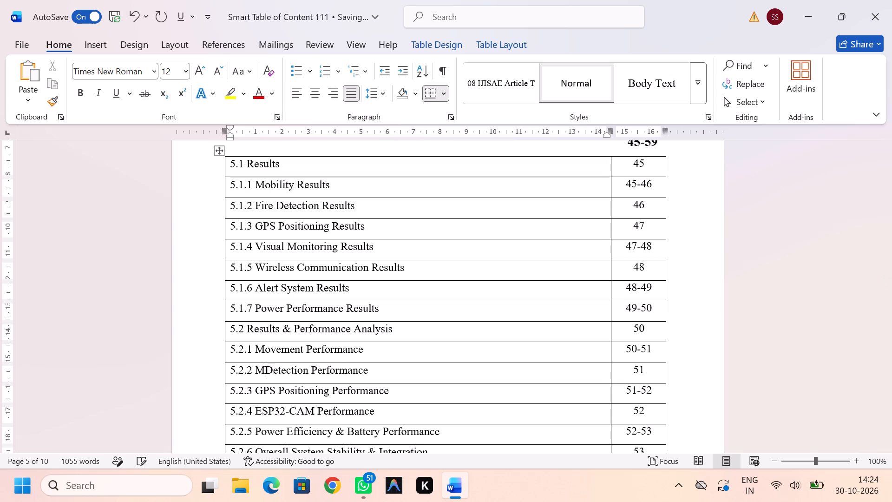
key("BackSpace")
type("Fire")
key("space")
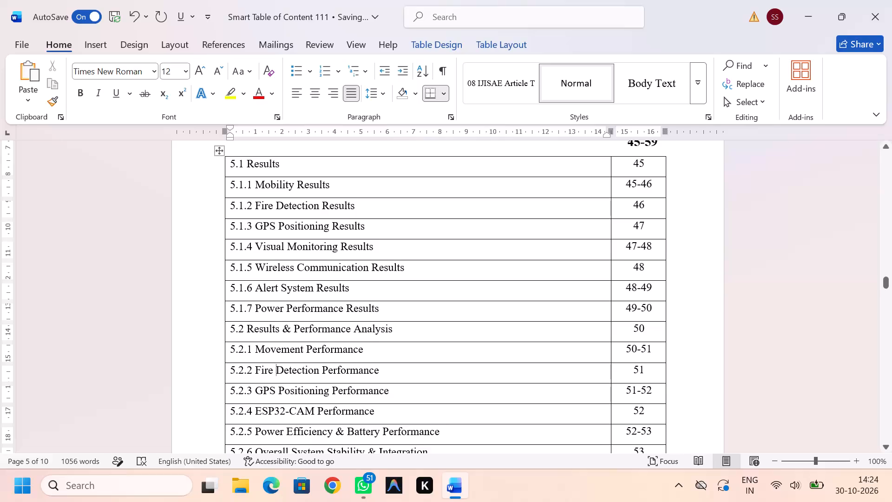
Replace Applicability with Potential Applications so entry 5.3.8 reads Potential Applications & Future Improvements.
scroll(276, 394, "down", 1)
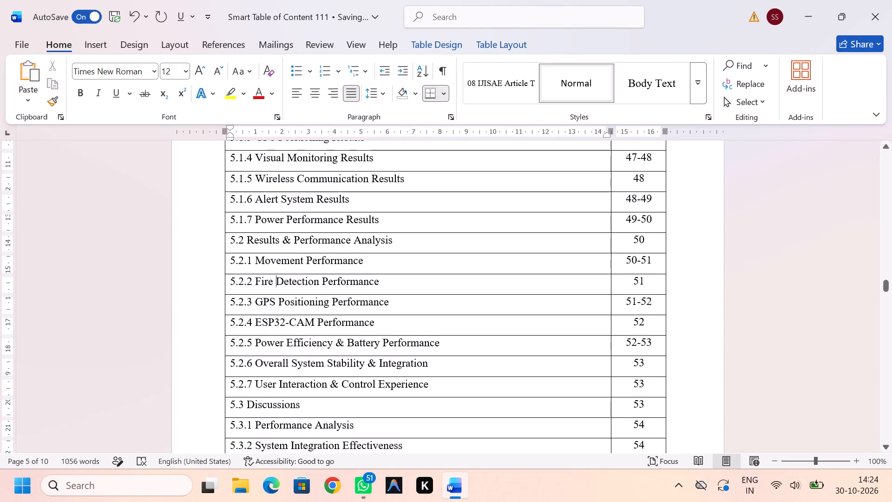
scroll(299, 346, "down", 1)
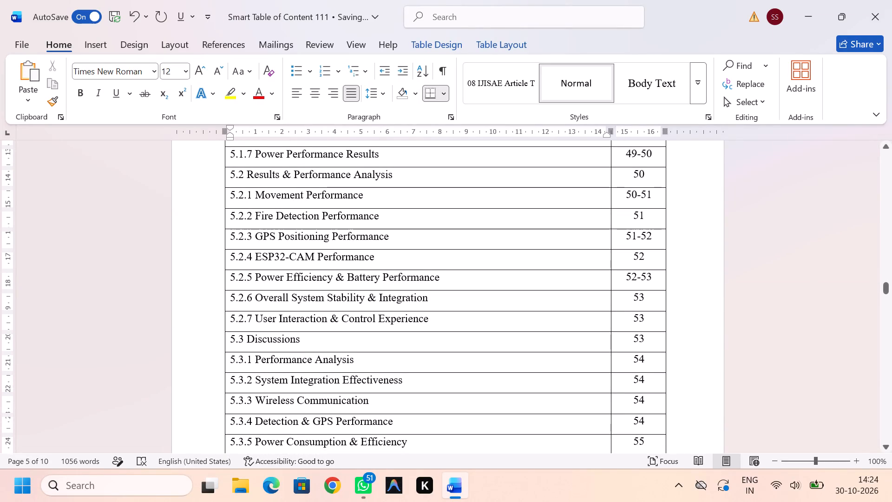
scroll(323, 302, "down", 1)
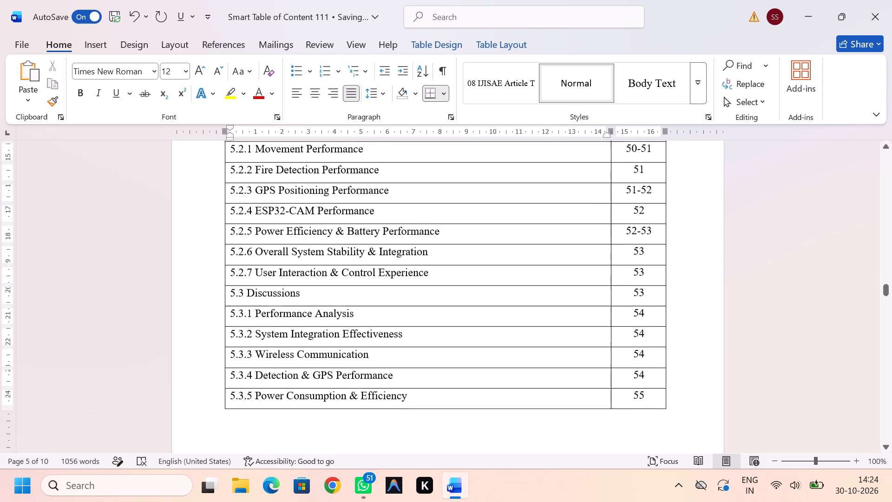
scroll(323, 302, "down", 1)
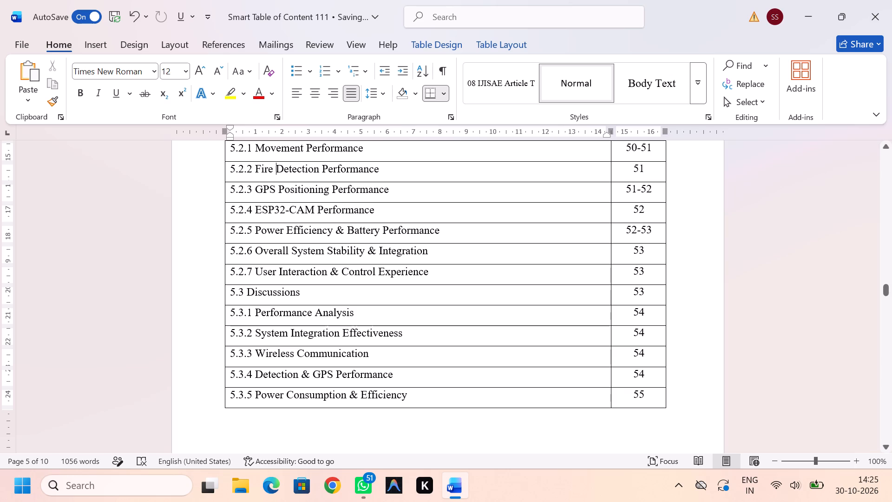
scroll(296, 400, "down", 1)
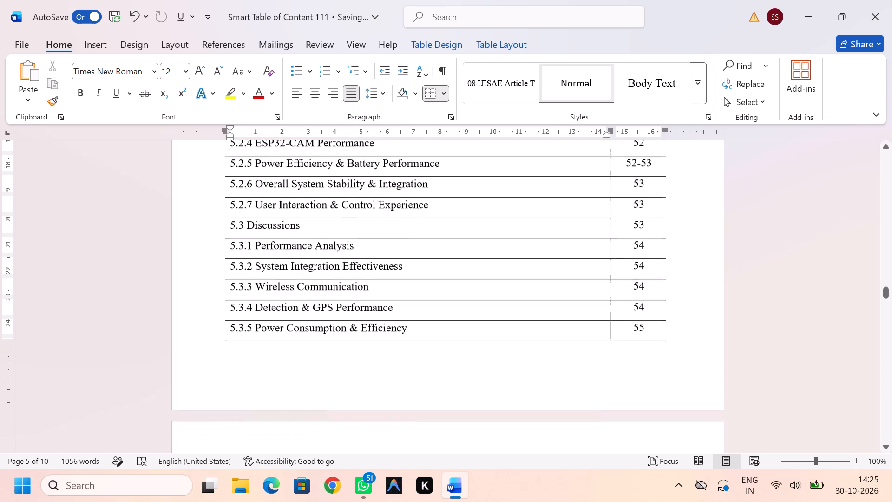
scroll(323, 353, "right", 1)
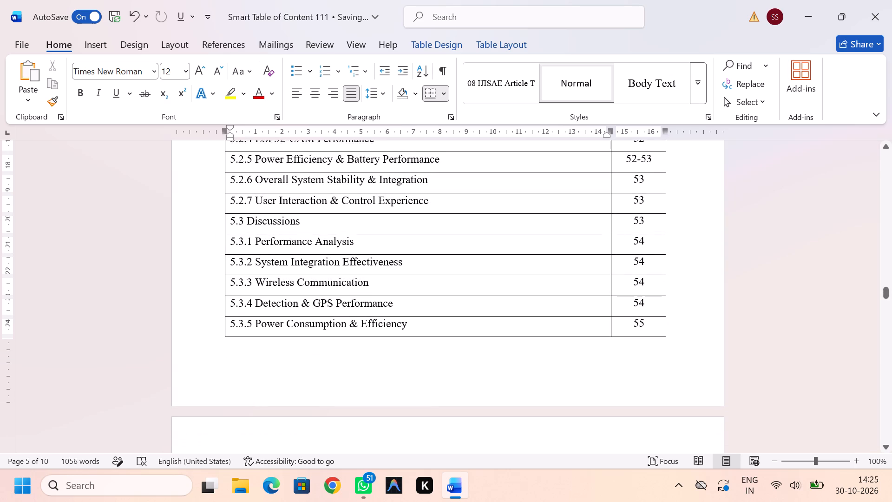
scroll(393, 359, "down", 2)
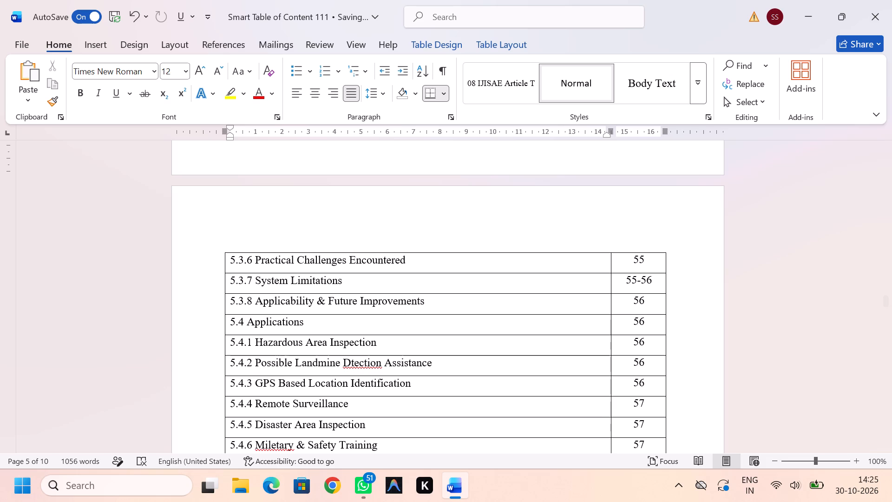
left_click(314, 303)
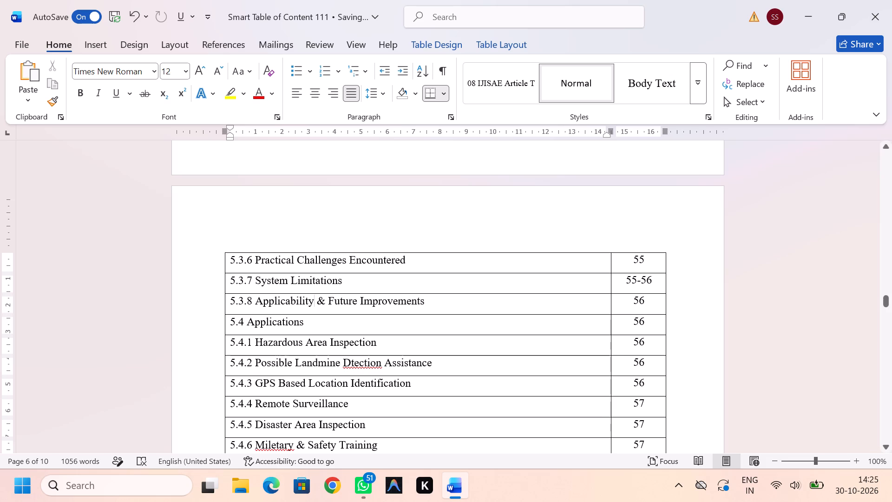
key("BackSpace")
key("BackSpace")
key("BackSpace")
key("BackSpace")
key("BackSpace")
key("BackSpace")
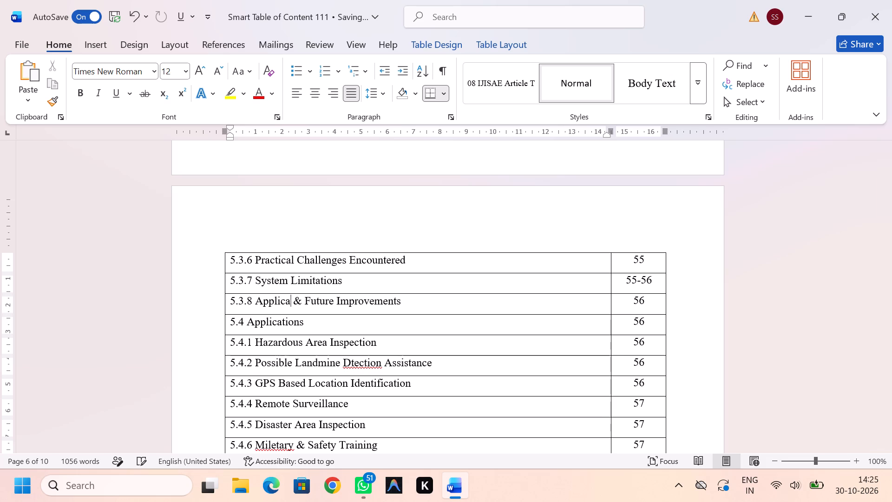
key("BackSpace")
key("BackSpace")
key("BackSpace")
key("BackSpace")
key("BackSpace")
key("BackSpace")
key("BackSpace")
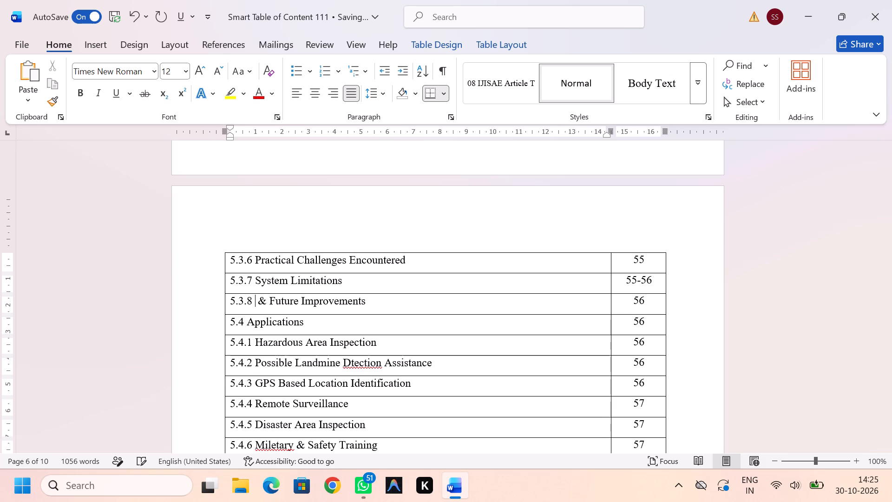
type("Pote")
type("ntial")
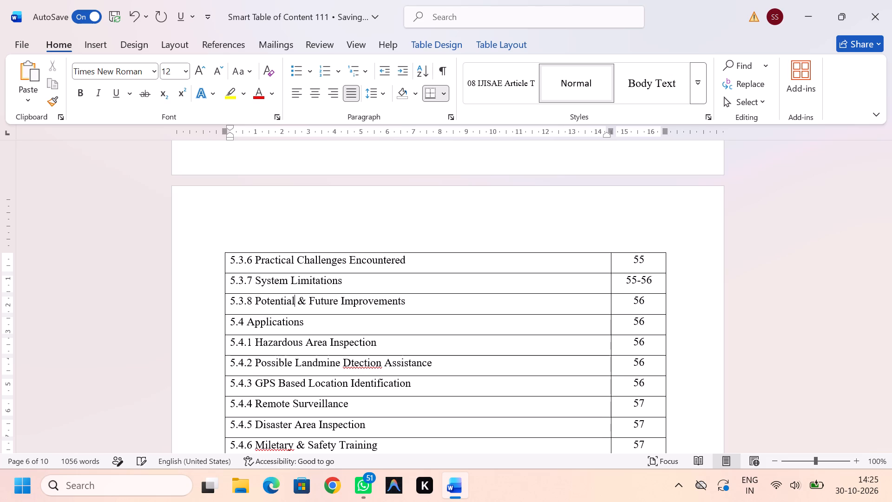
key("space")
type("a")
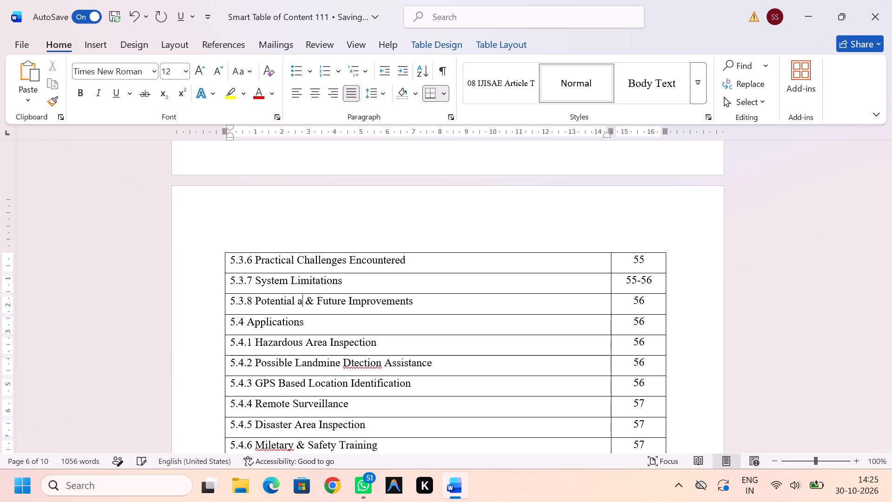
key("BackSpace")
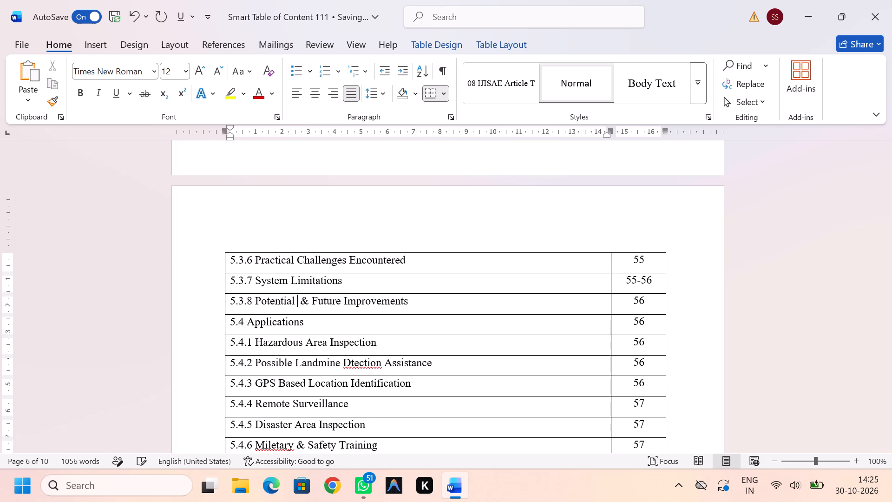
type("Applications")
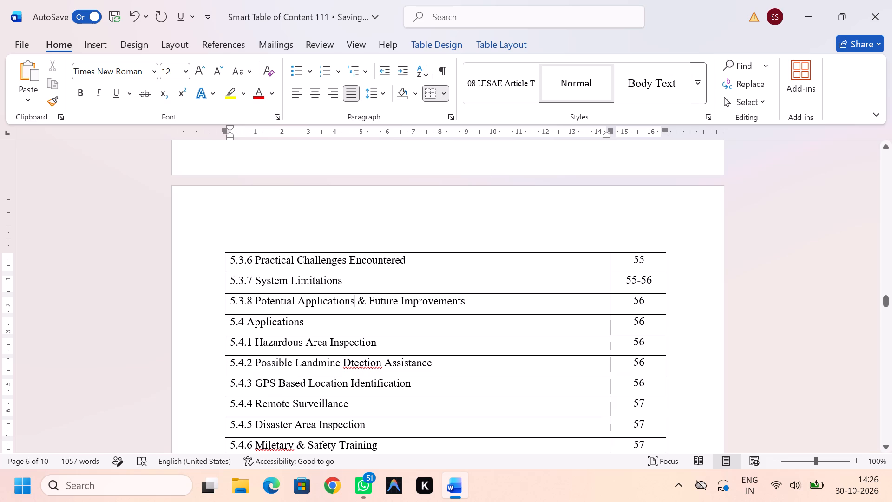
Replace Landmine with Fire and correct the misspelled word so entry 5.4.2 reads Possible Fire Detection Assistance.
left_click(342, 361)
key("BackSpace")
key("BackSpace")
key("BackSpace")
key("BackSpace")
key("BackSpace")
key("BackSpace")
key("BackSpace")
key("BackSpace")
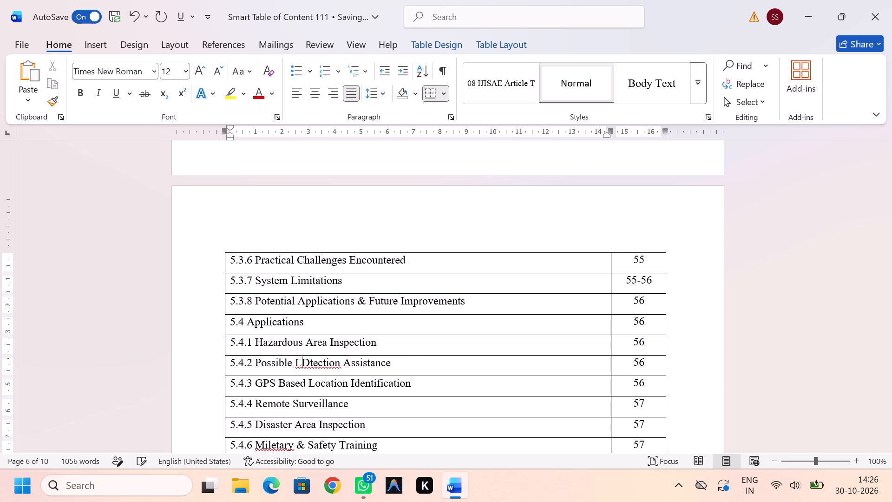
key("BackSpace")
type("Fo")
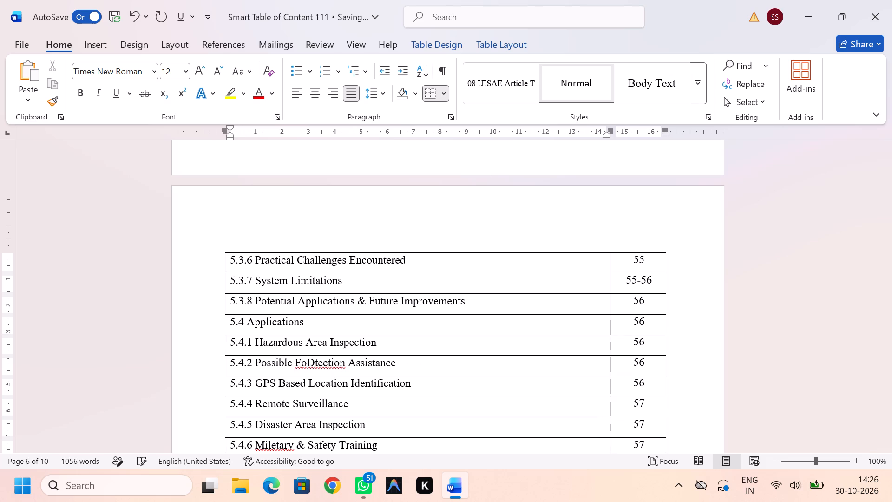
key("BackSpace")
type("ire")
key("space")
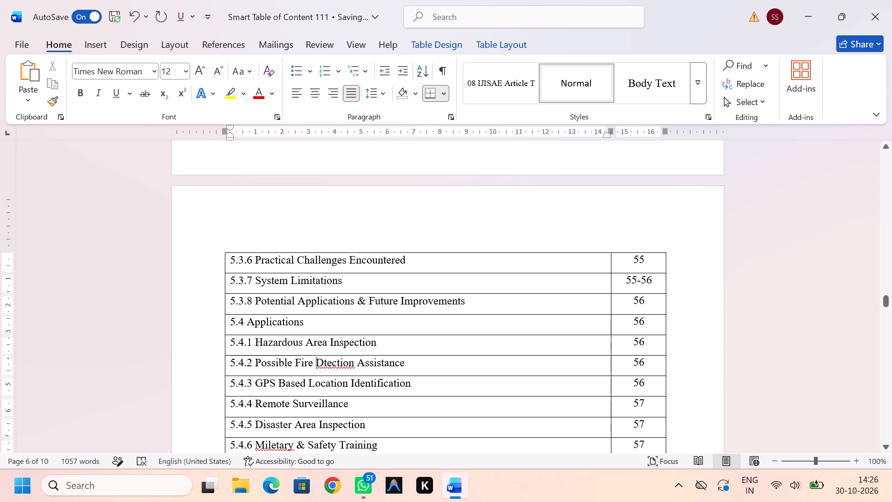
left_click(324, 363)
key("e")
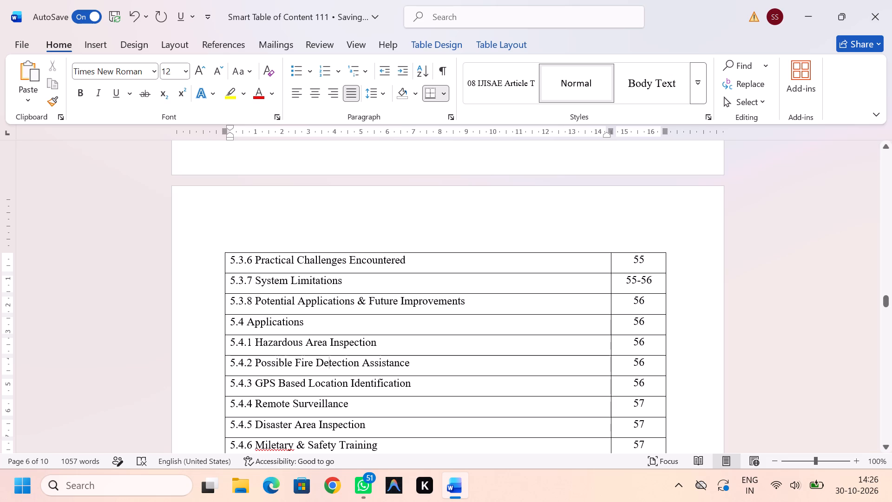
Delete the entire table row for entry 5.4.6 Miletary & Safety Training.
scroll(352, 425, "down", 1)
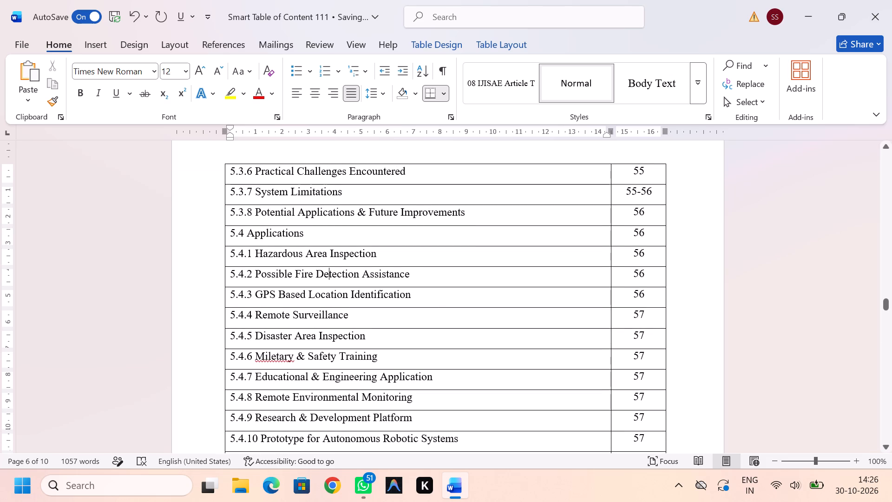
double_click(230, 357)
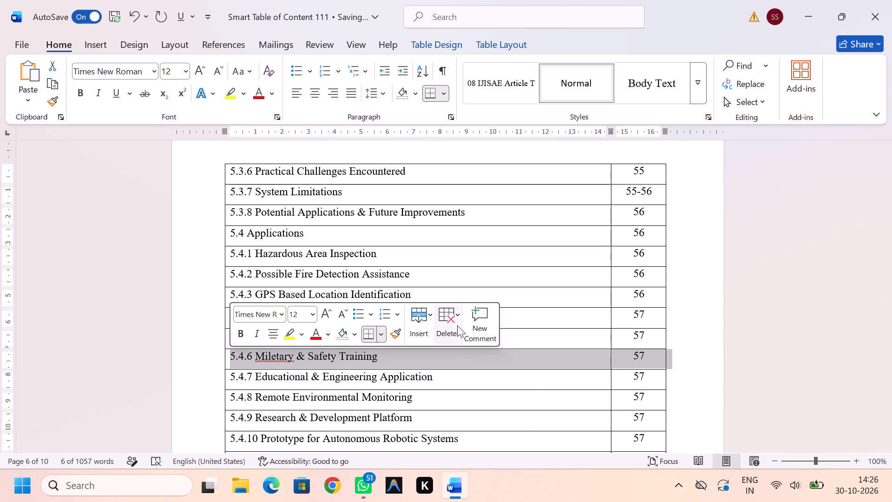
left_click(455, 319)
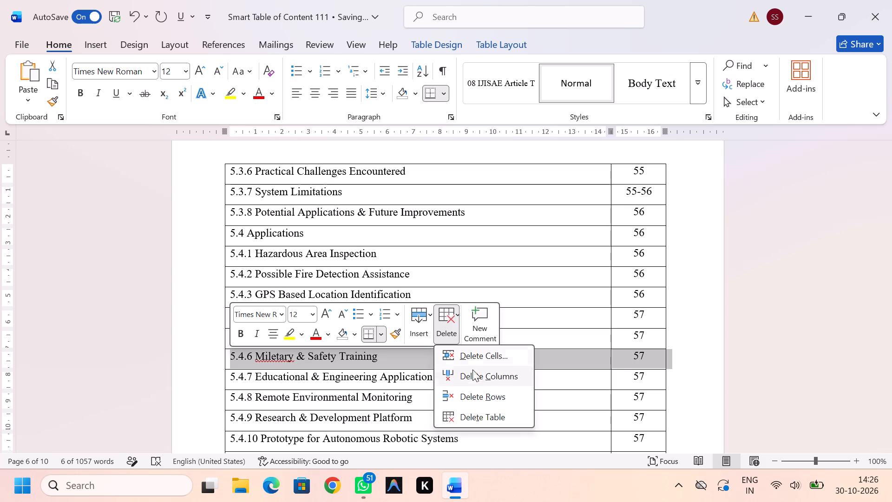
left_click(477, 354)
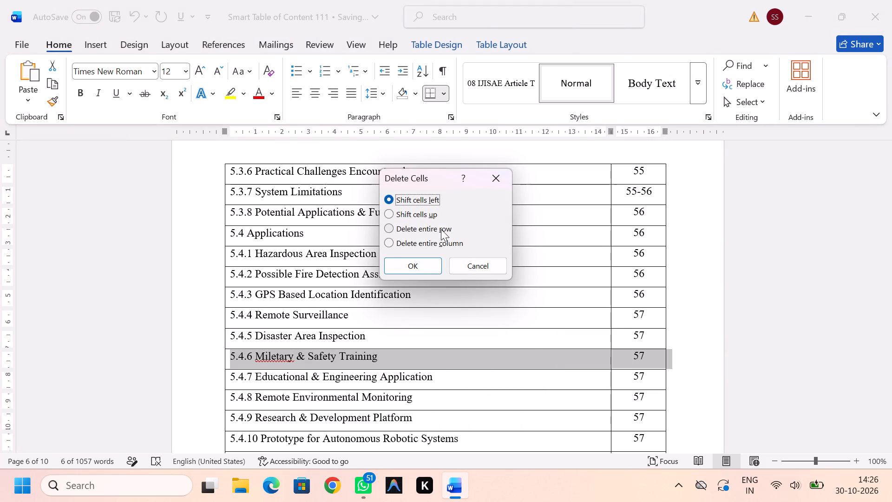
left_click(441, 230)
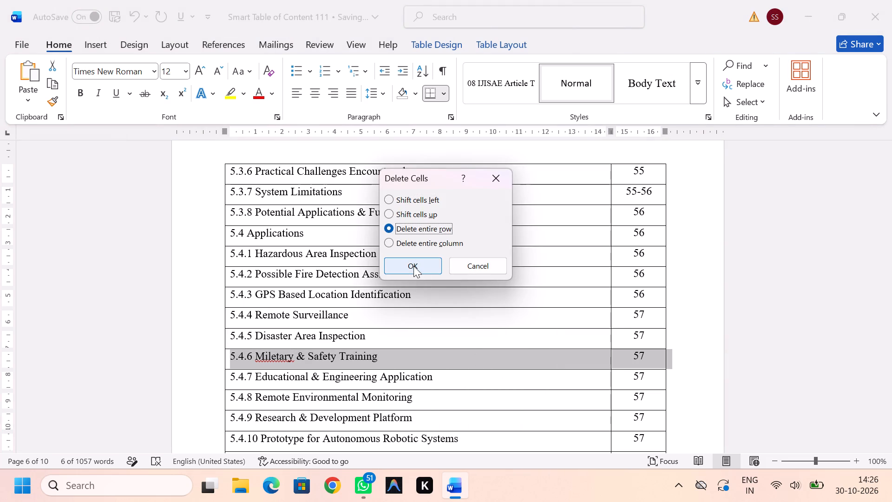
left_click(413, 266)
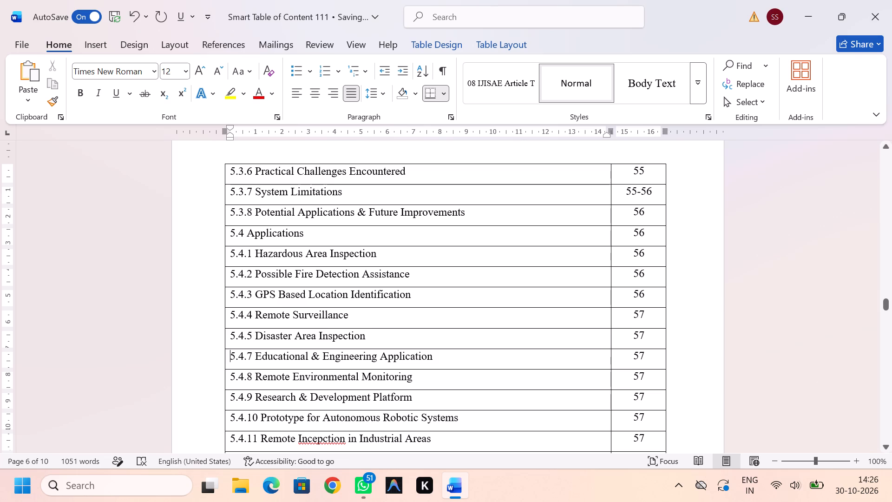
Renumber the five entries from Educational & Engineering Application to the industrial areas entry as 5.4.6 through 5.4.10.
left_click(253, 354)
key("BackSpace")
key("6")
key("Down")
key("BackSpace")
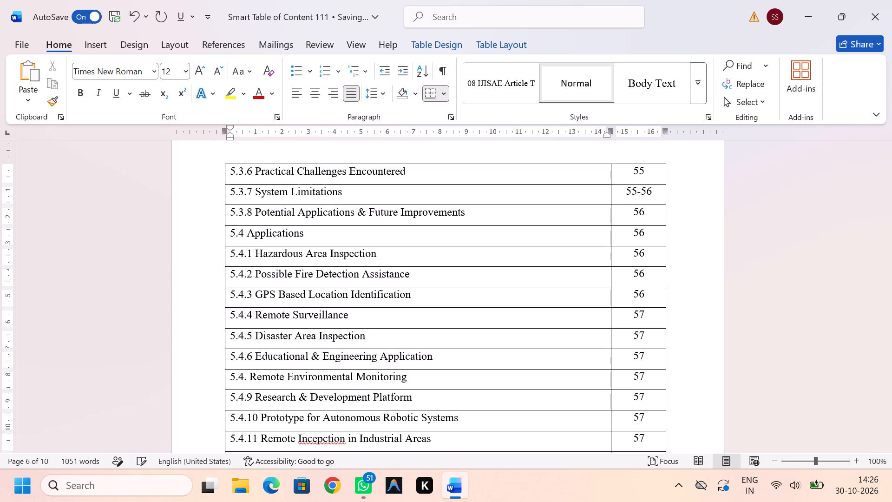
key("7")
key("Down")
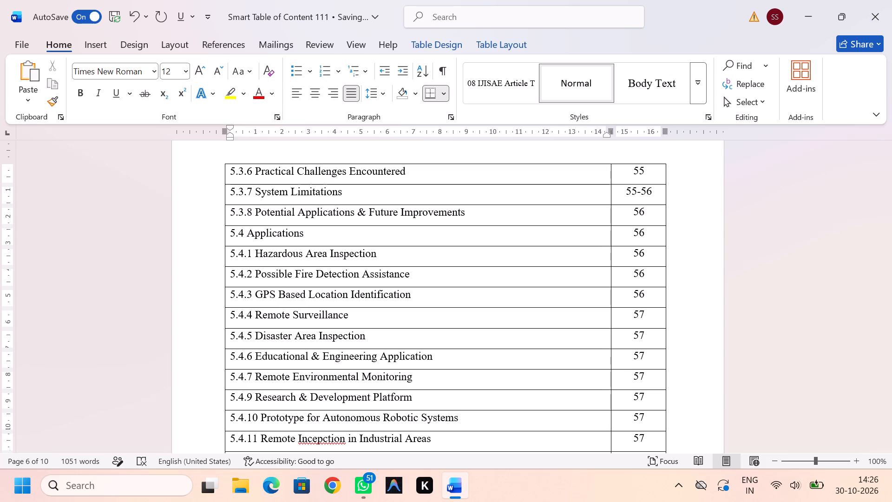
key("BackSpace")
key("8")
key("Down")
key("Right")
key("BackSpace")
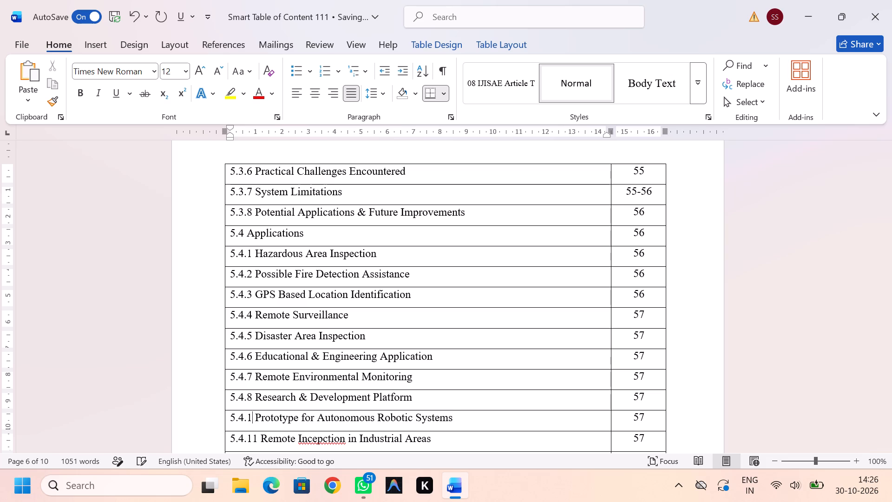
key("BackSpace")
key("9")
key("Down")
key("Right")
key("BackSpace")
key("0")
scroll(253, 354, "down", 1)
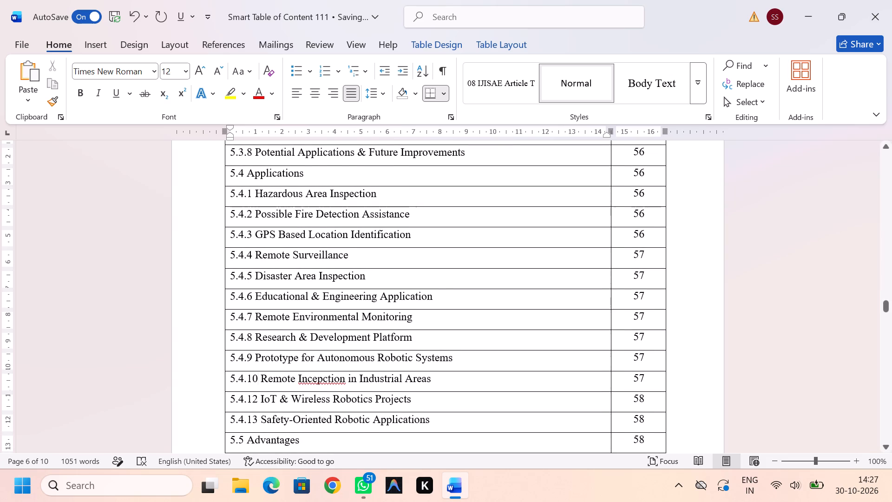
Delete the entire table rows for entries 5.4.12 IoT & Wireless Robotics Projects and 5.4.13 Safety-Oriented Robotic Applications.
scroll(253, 354, "down", 1)
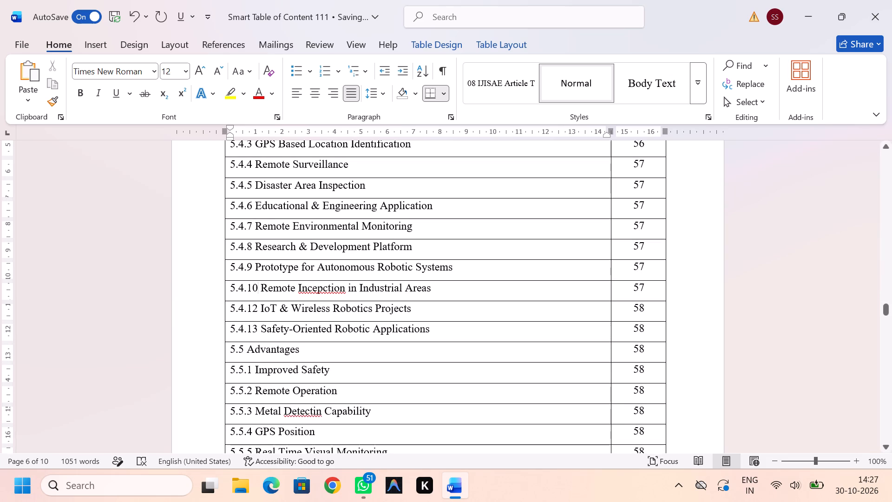
left_click_drag(231, 312, 313, 339)
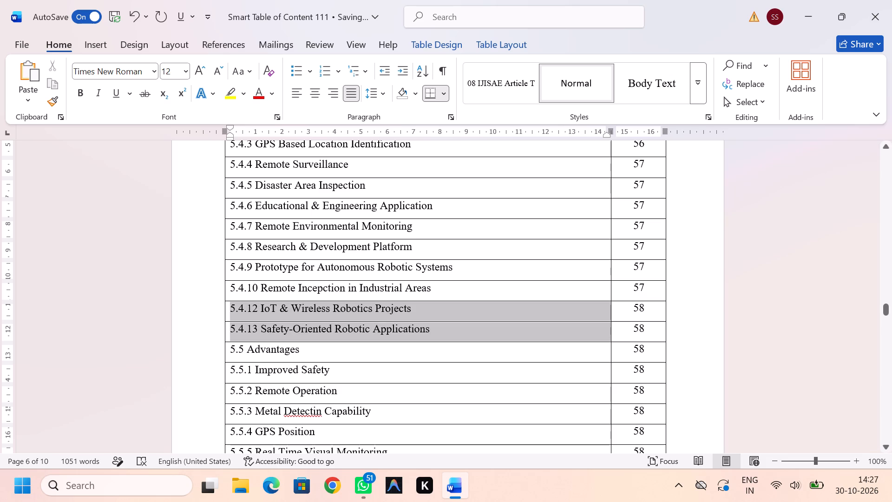
left_click_drag(313, 339, 320, 340)
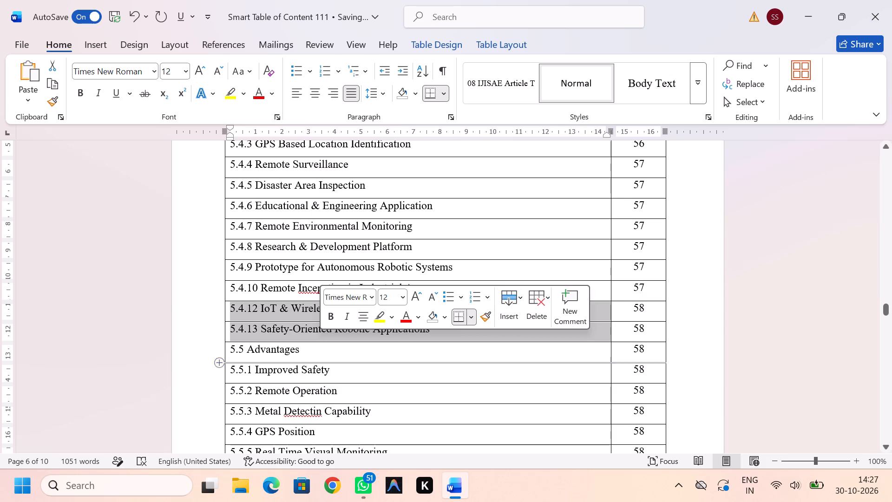
left_click(203, 351)
left_click(180, 336)
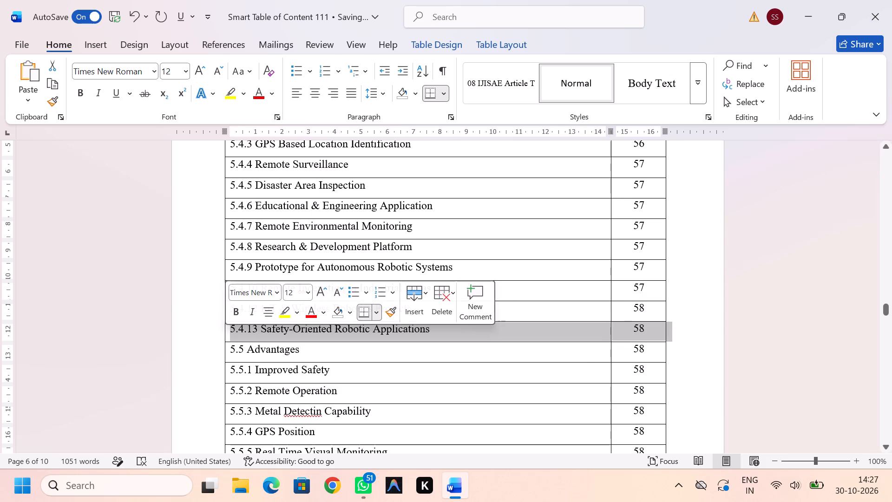
left_click(152, 328)
left_click(152, 328)
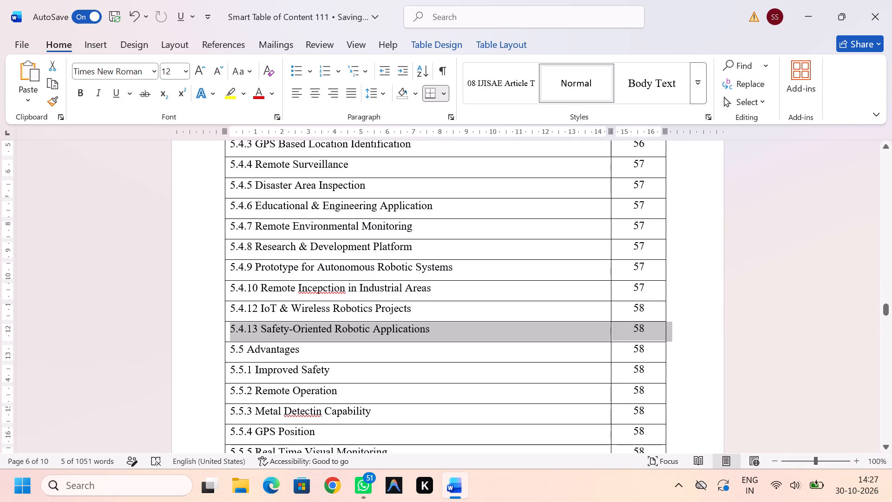
left_click_drag(230, 307, 498, 328)
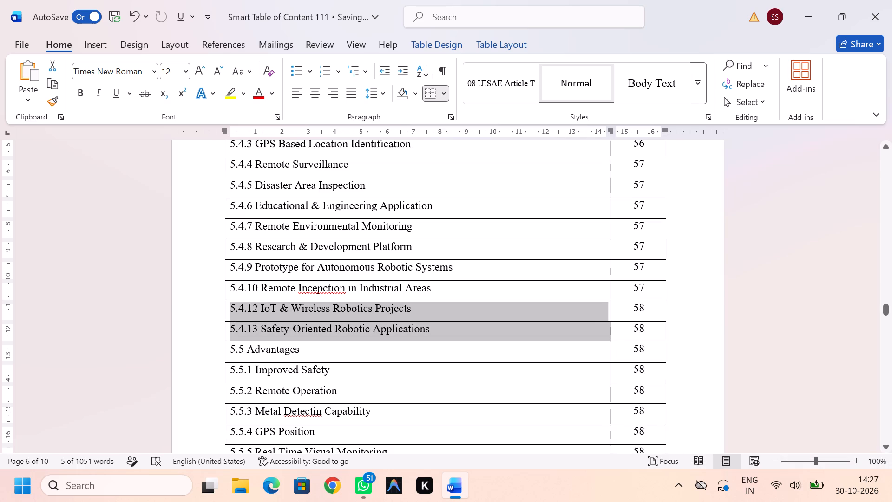
left_click_drag(498, 328, 643, 324)
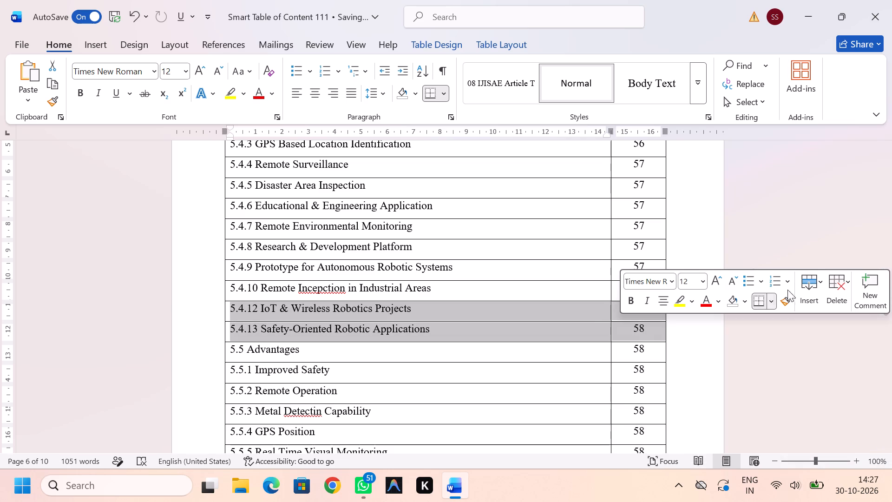
left_click(839, 282)
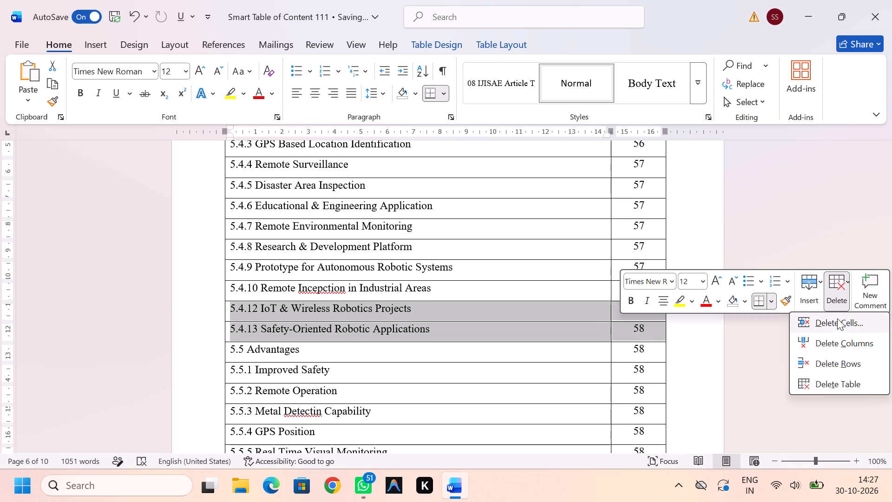
left_click(838, 321)
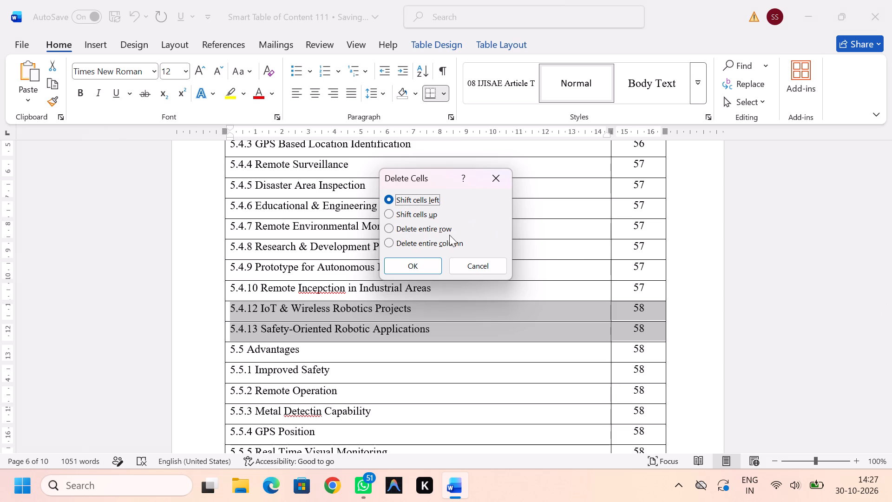
left_click(445, 228)
left_click(420, 261)
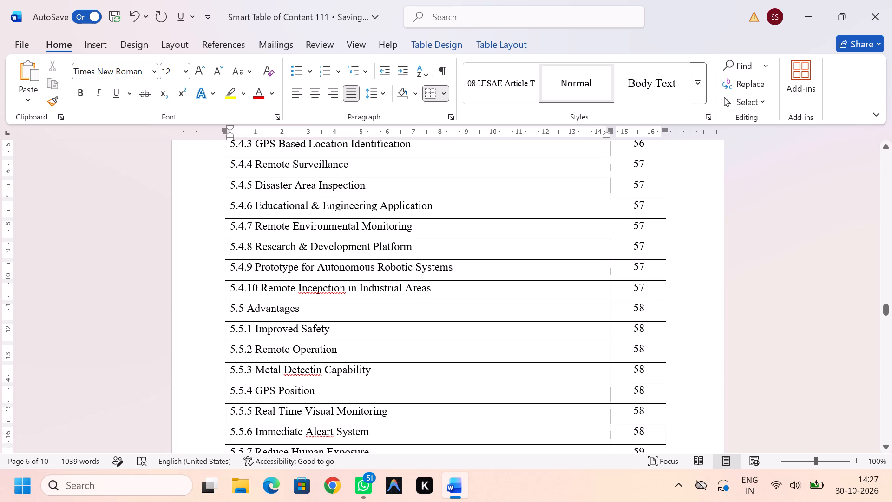
Remove the word Metal from the title of entry 5.5.3 under Advantages.
left_click(282, 368)
key("BackSpace")
key("BackSpace")
key("BackSpace")
key("BackSpace")
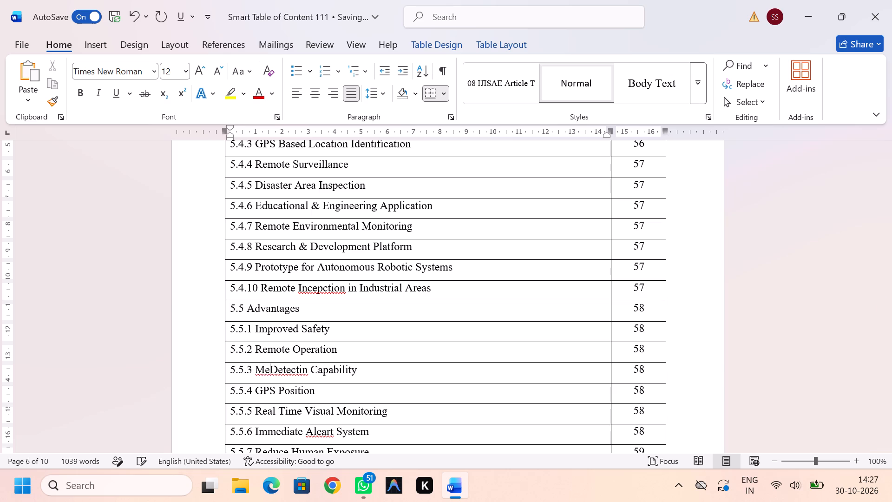
Replace the metal wording with Fire and correct the spelling of Detection so entry 5.5.3 reads Fire Detection Capability.
key("BackSpace")
key("BackSpace")
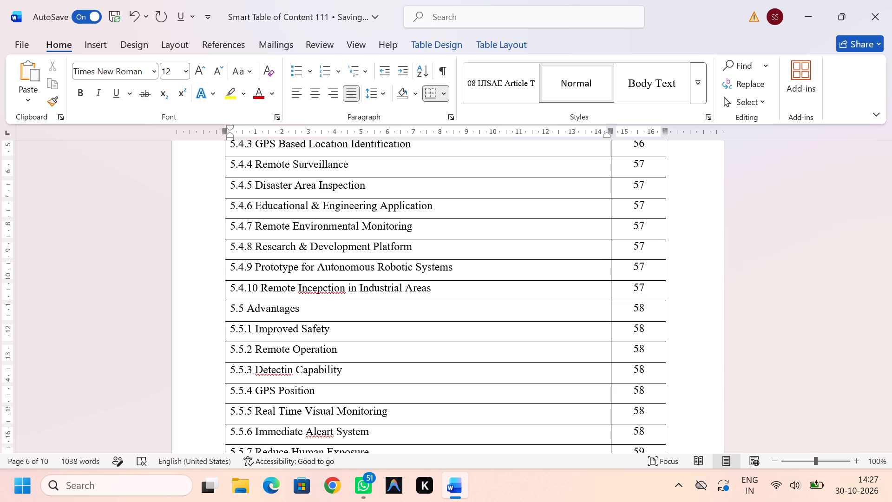
key("shift+f")
type("ire")
key("space")
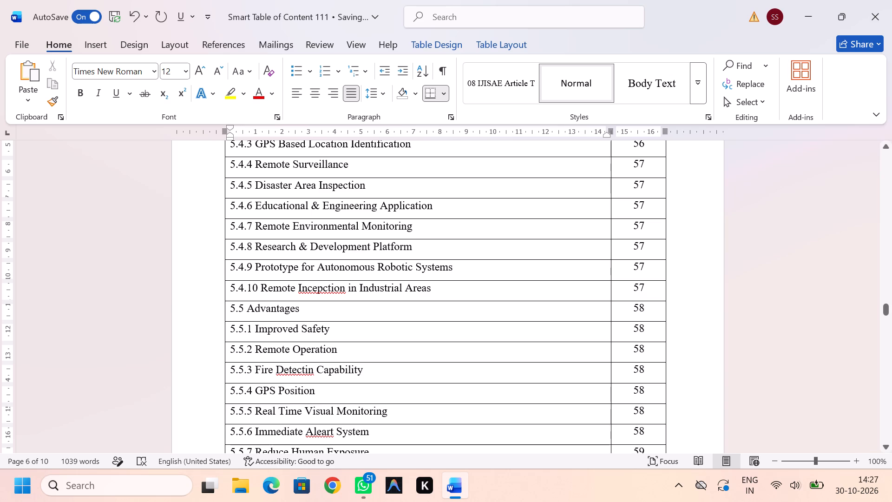
key("space")
type("c")
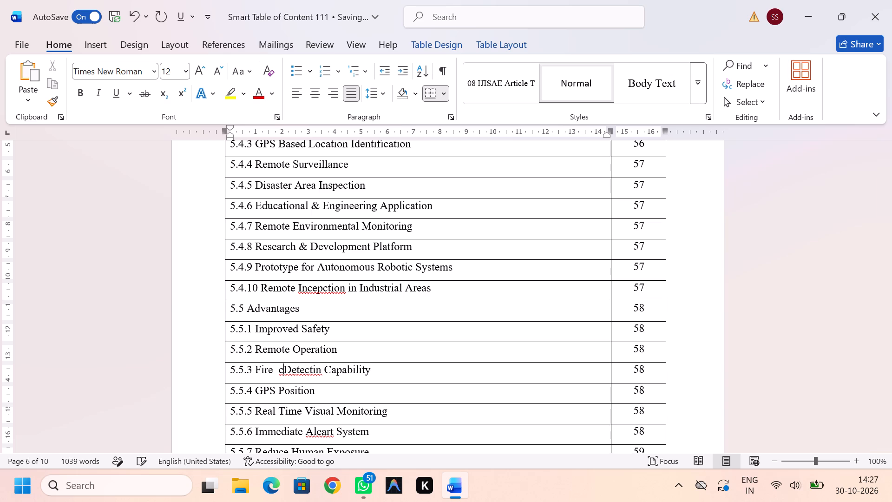
key("BackSpace")
key("Right")
key("Right")
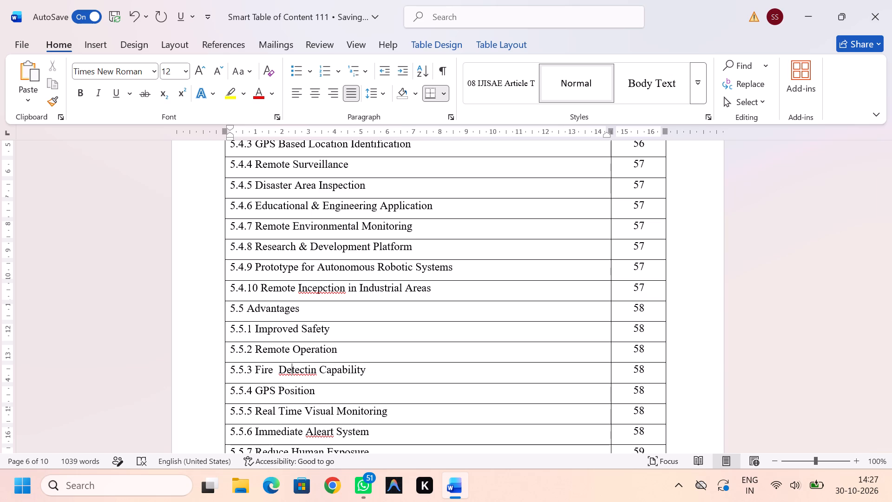
key("c")
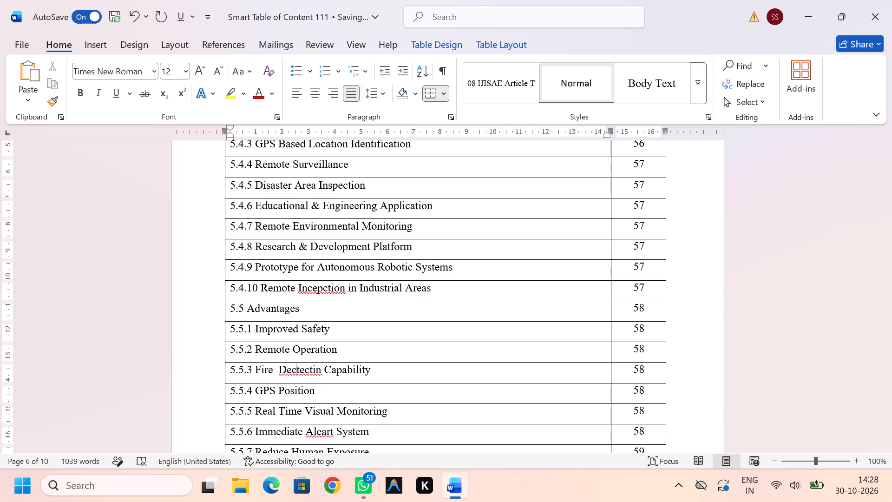
key("e")
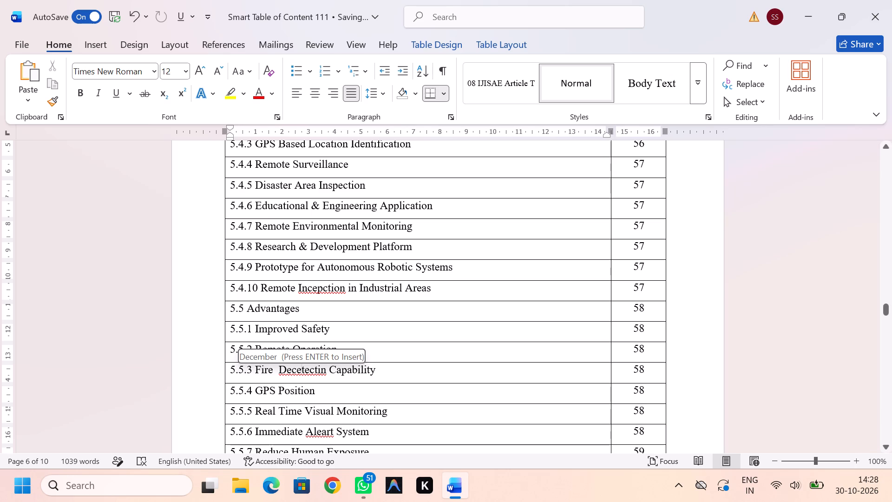
key("BackSpace")
key("BackSpace")
key("Right")
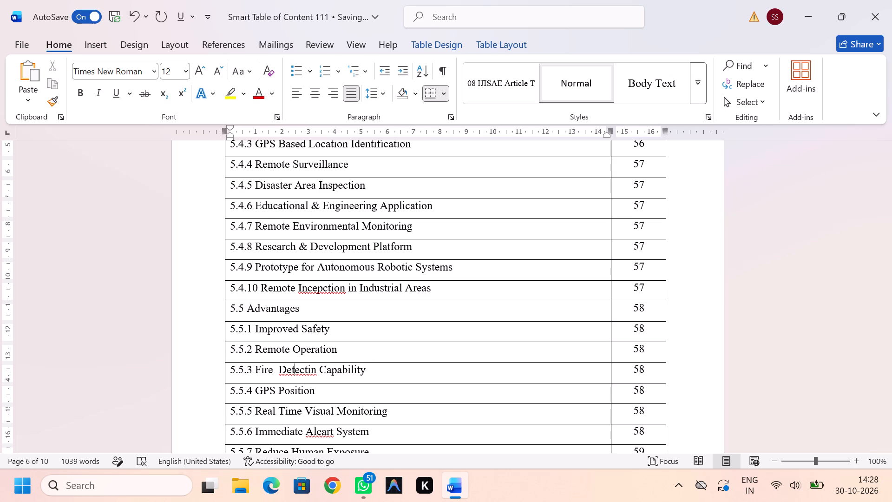
key("Right")
key("Right")
key("Right")
key("Right")
key("o")
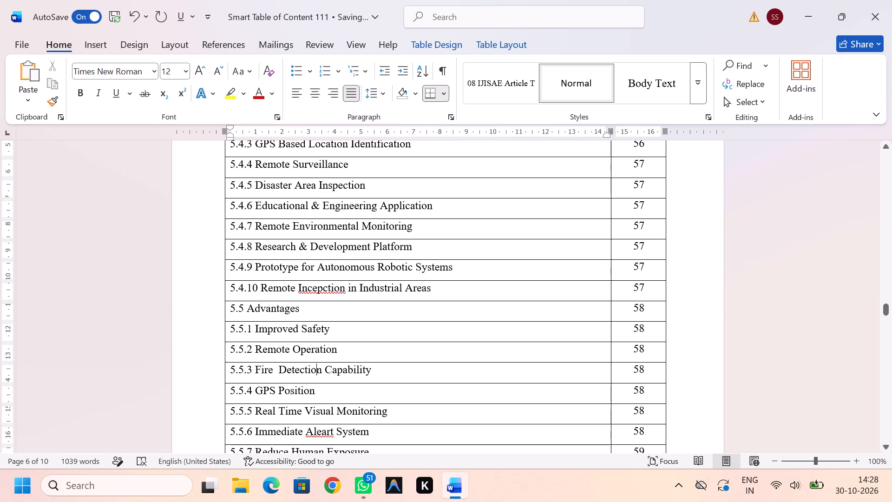
Insert four blank lines before the CHAPTER- 6 heading to move it to the top of a new page.
scroll(322, 397, "down", 1)
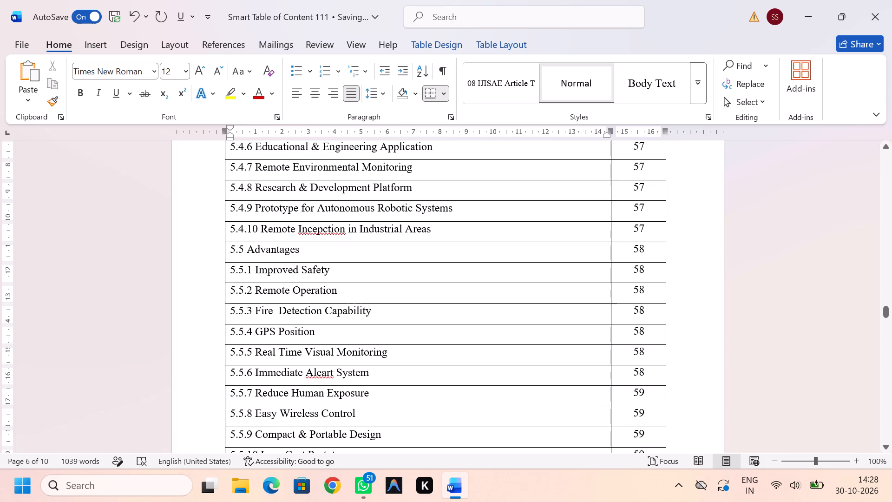
scroll(331, 438, "down", 1)
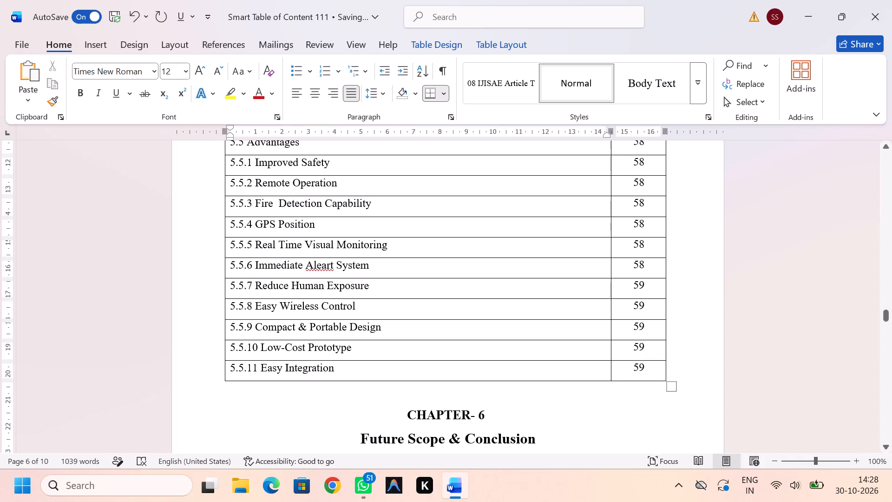
left_click(401, 413)
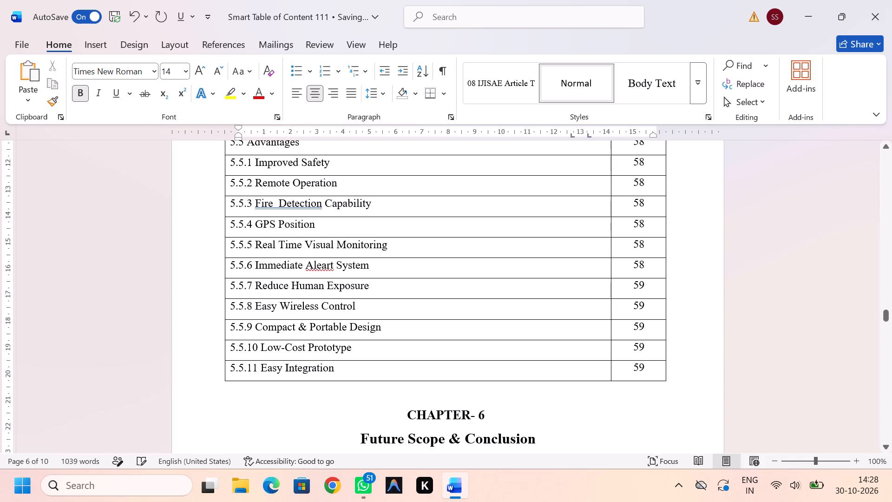
key("Return")
key("Return")
key("Return")
key("Return")
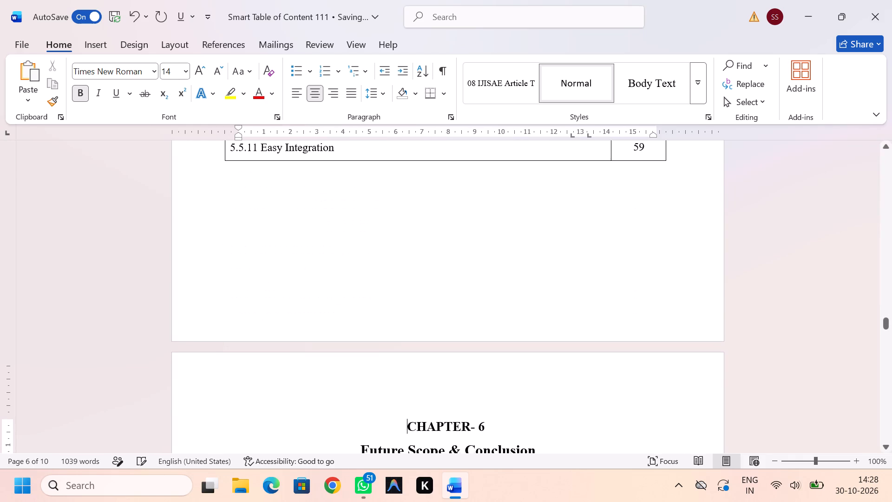
Delete the entire table rows for entries 6.1.1 through 6.1.12, keeping only 6.1 Future Scope and 6.2 Conclusion.
scroll(401, 413, "down", 2)
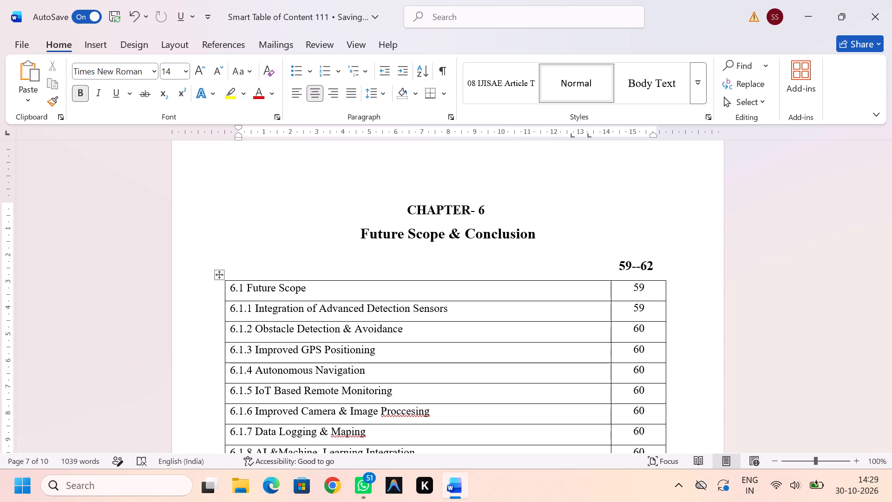
scroll(447, 320, "down", 2)
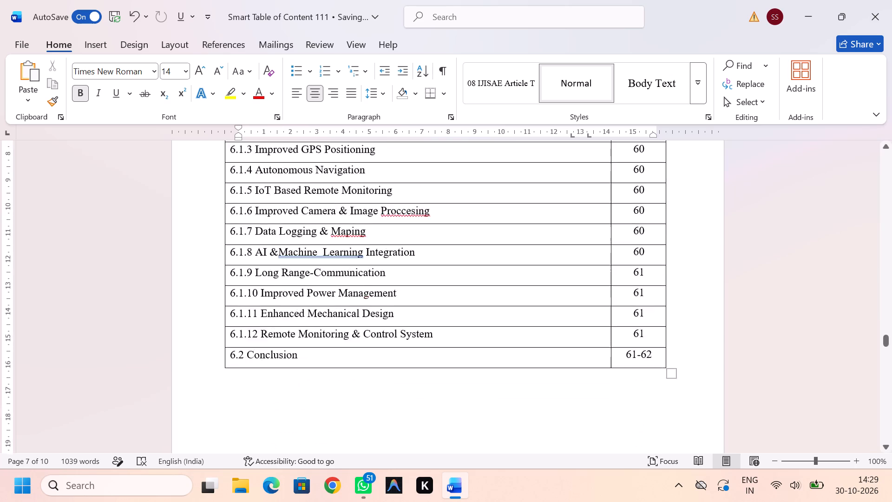
scroll(447, 320, "down", 1)
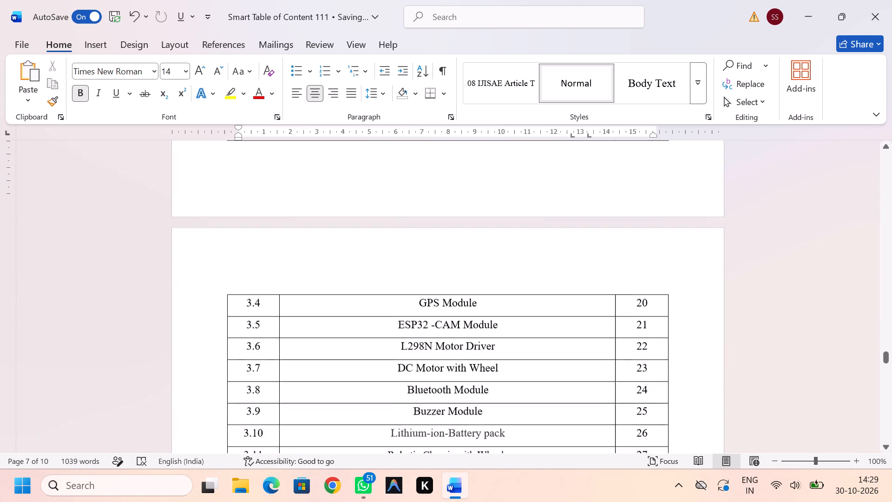
scroll(447, 320, "up", 1)
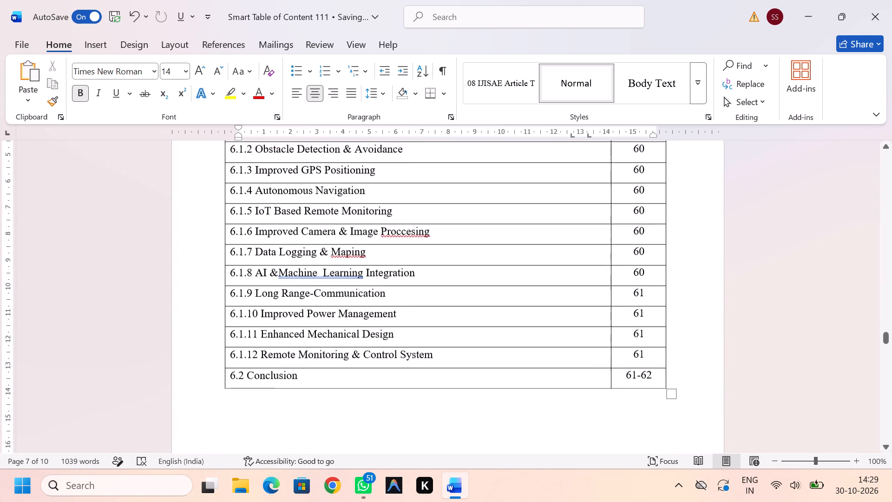
scroll(447, 320, "up", 1)
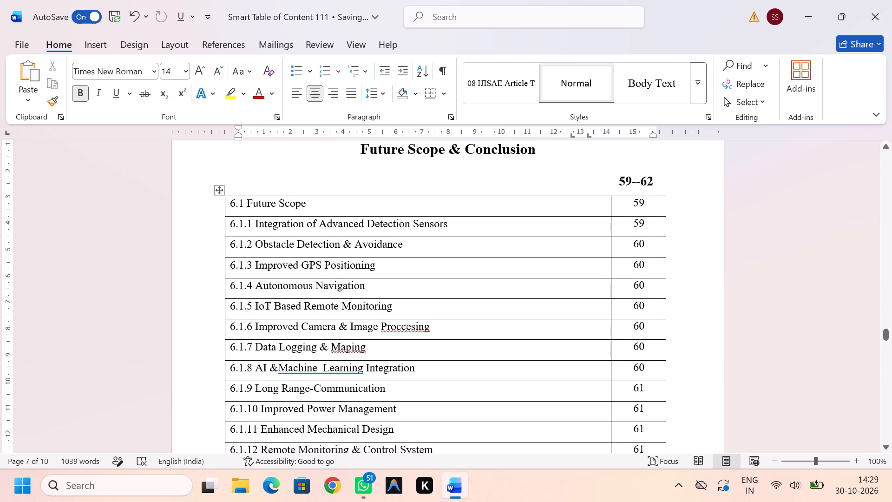
left_click(232, 224)
left_click_drag(232, 224, 493, 317)
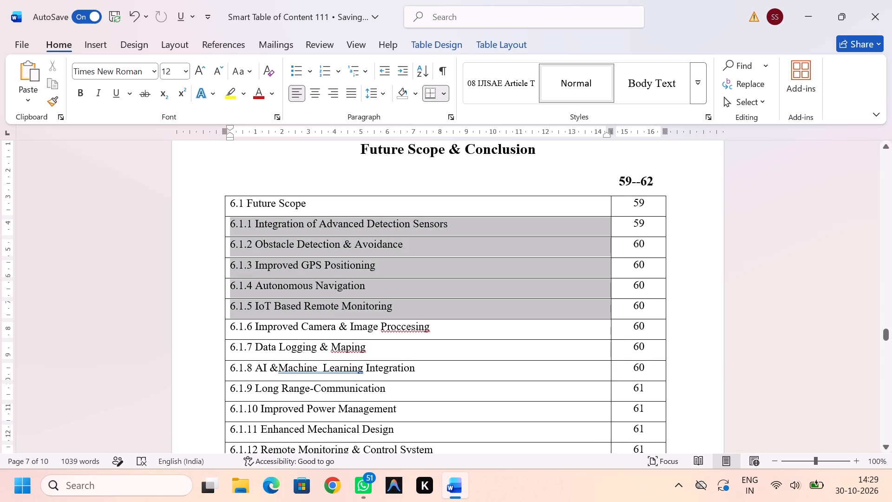
left_click_drag(493, 317, 669, 479)
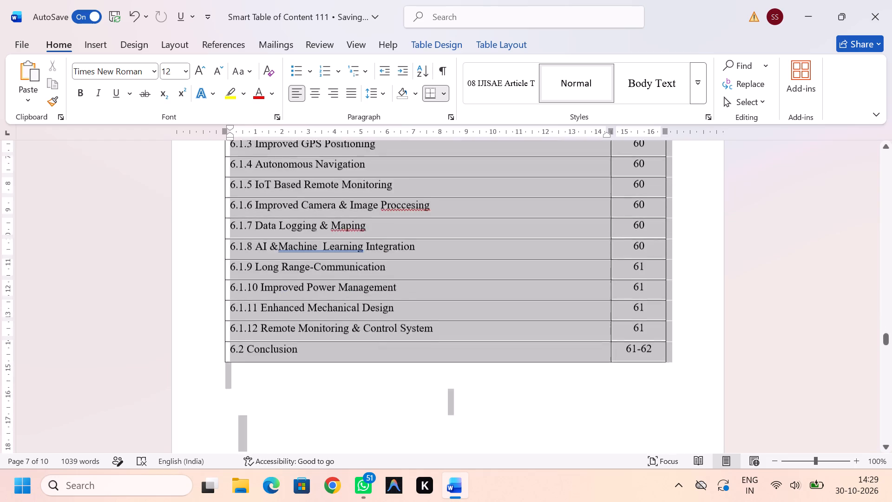
left_click_drag(669, 479, 643, 192)
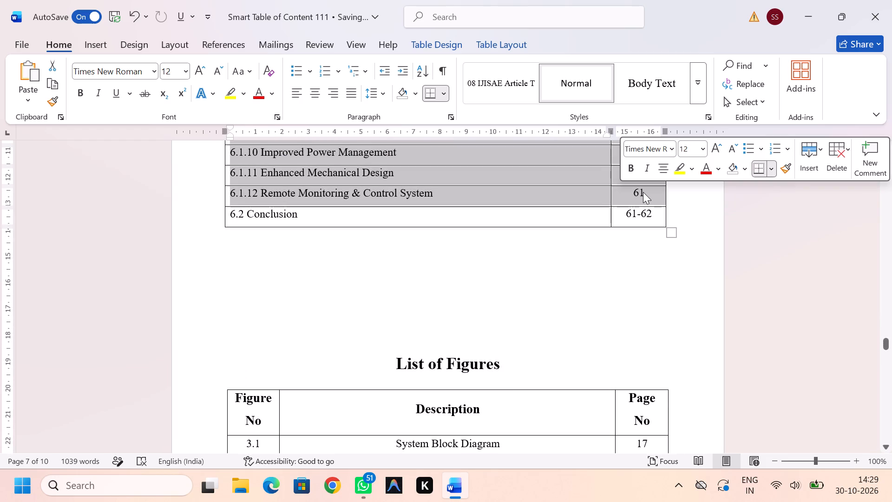
left_click(844, 142)
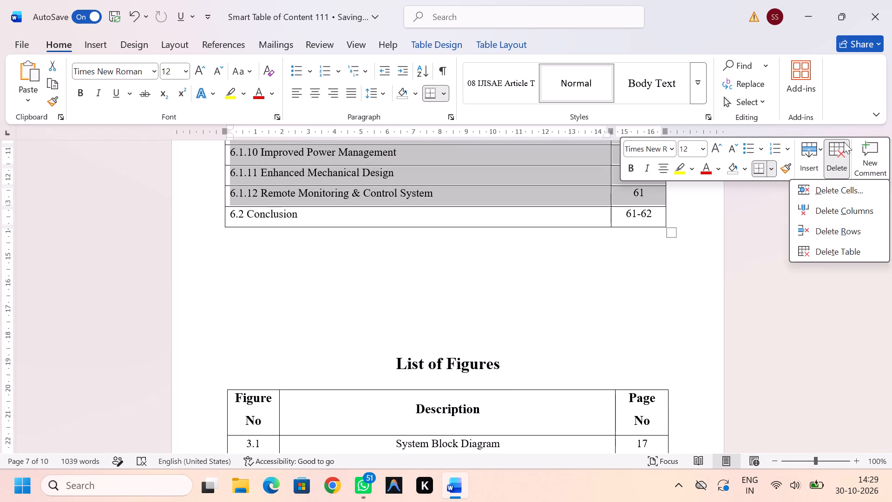
left_click(845, 186)
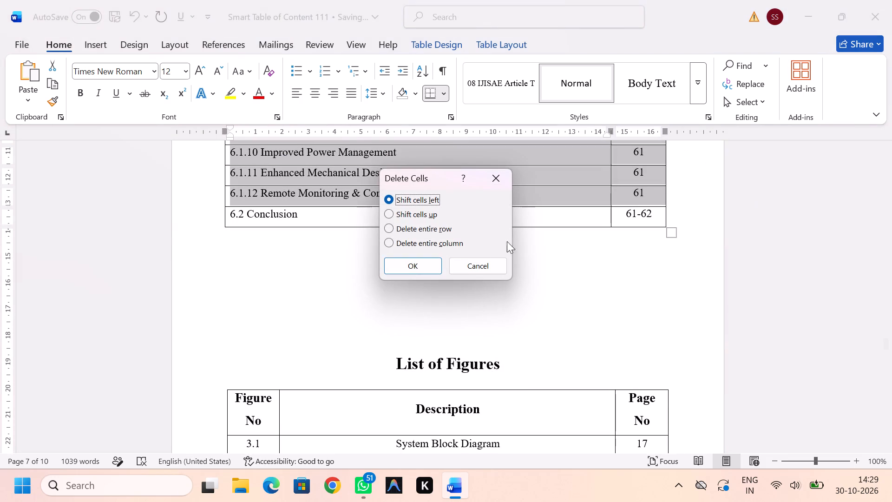
left_click(445, 226)
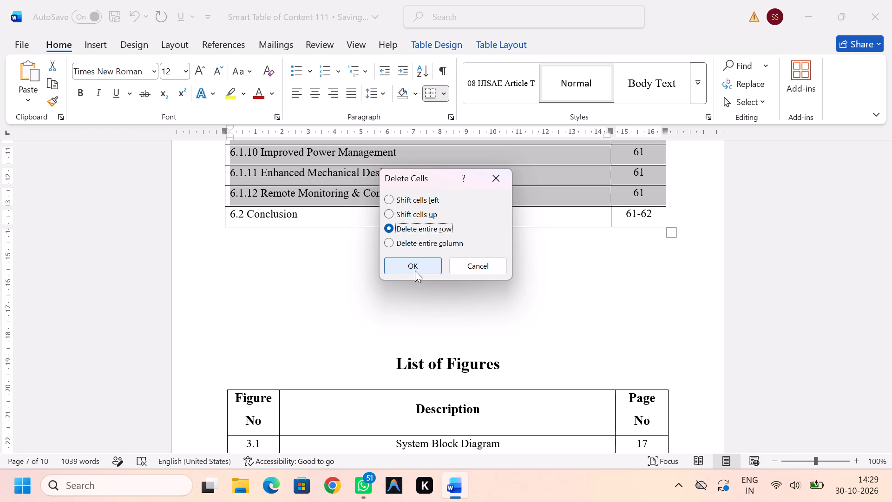
scroll(415, 271, "up", 1)
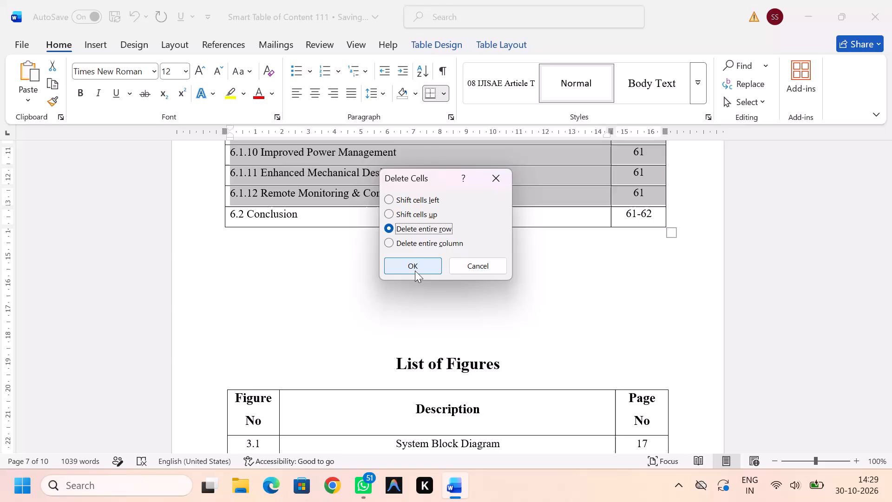
scroll(415, 271, "up", 1)
left_click(466, 263)
scroll(466, 263, "up", 1)
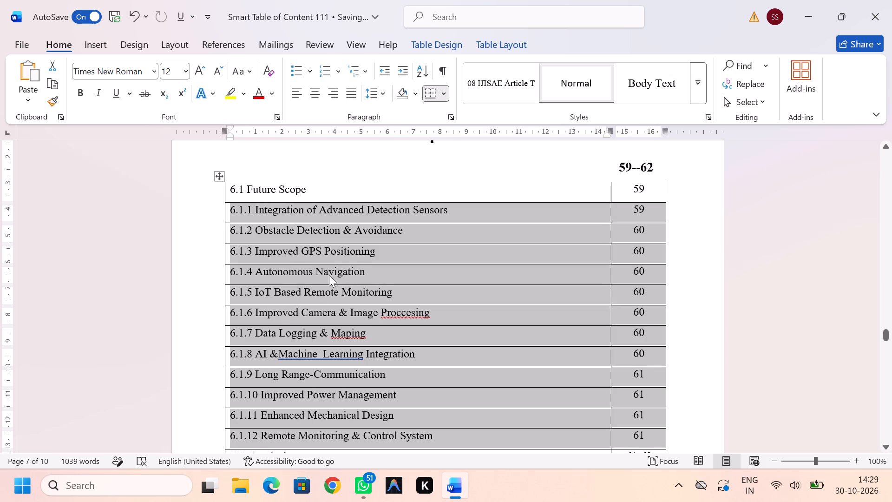
right_click(401, 394)
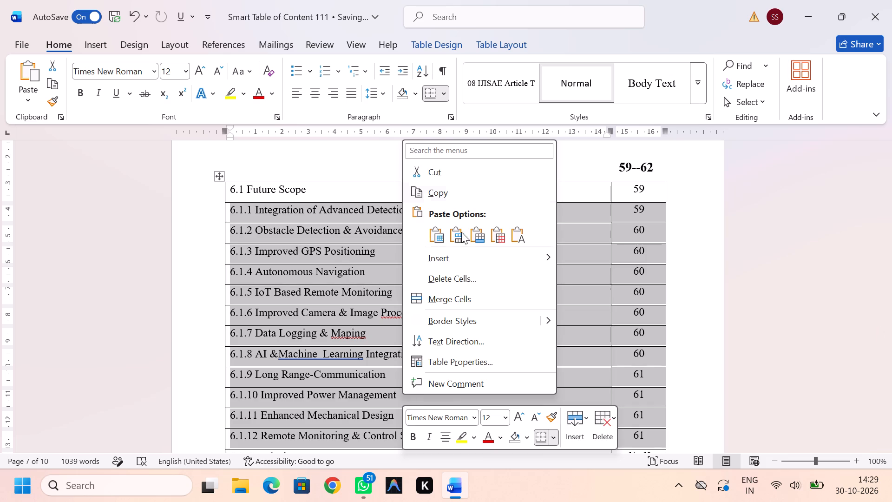
left_click(538, 277)
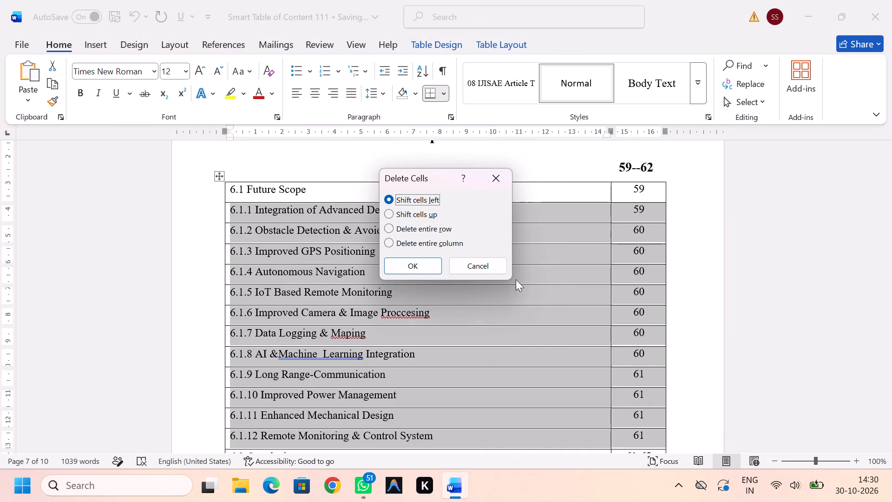
left_click(418, 229)
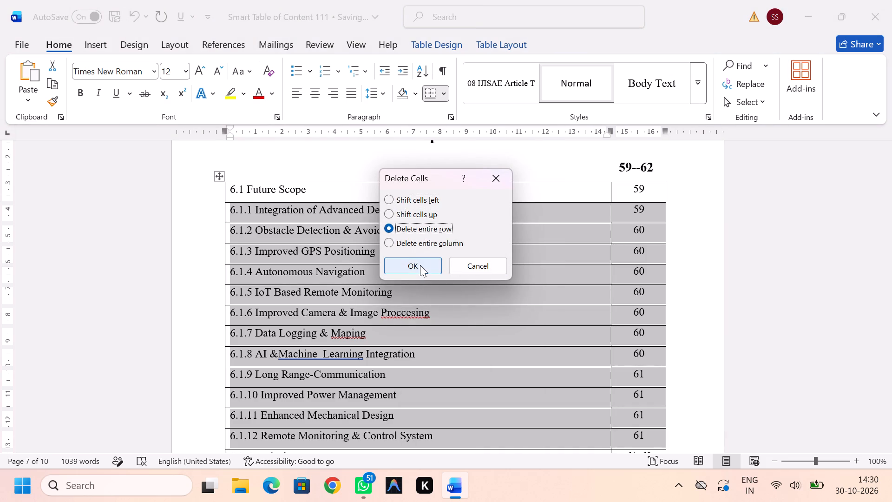
left_click(420, 265)
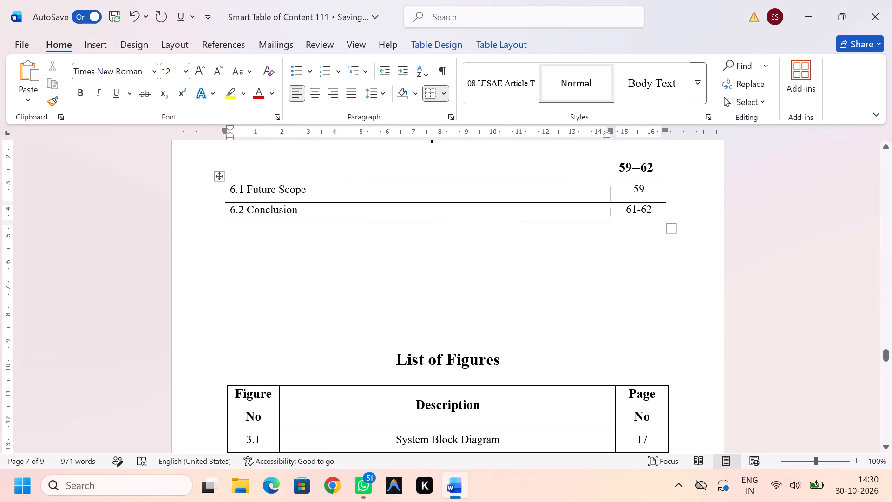
Renumber the six Chapter 4 entries from GPS Module & Antenna to Battery & Power Supply as 4.2.3 through 4.2.8.
scroll(420, 265, "up", 1)
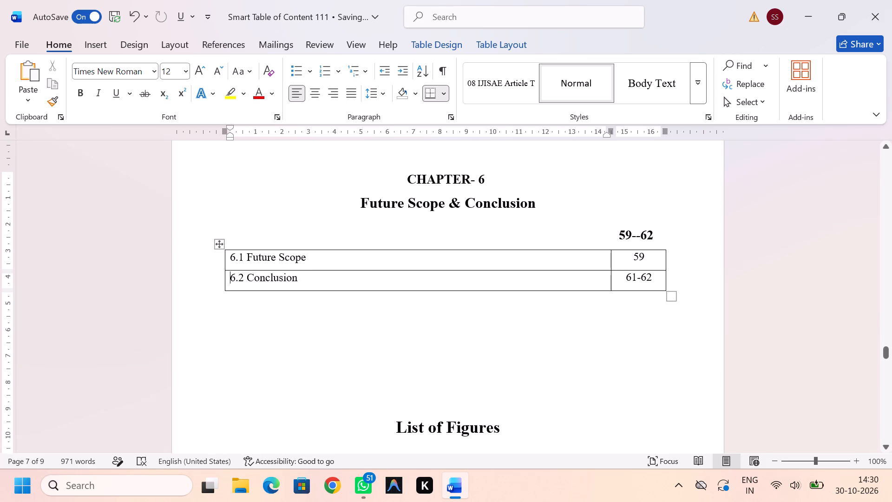
scroll(603, 318, "up", 8)
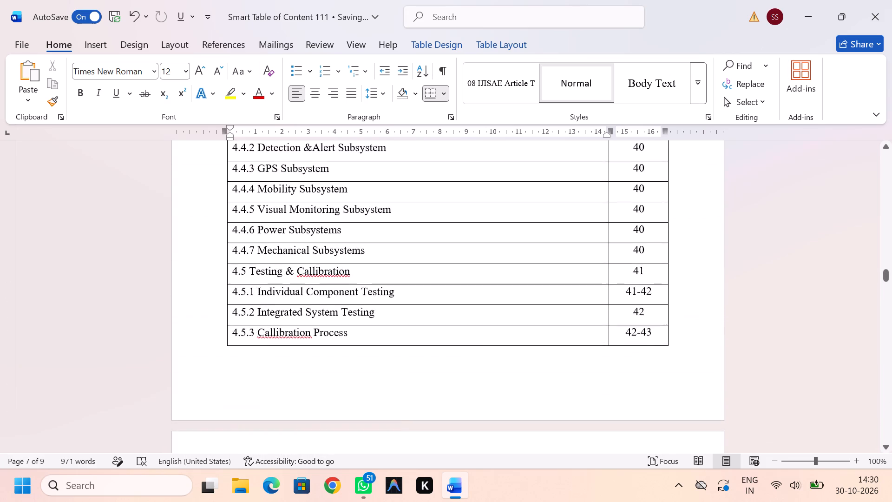
scroll(603, 318, "up", 3)
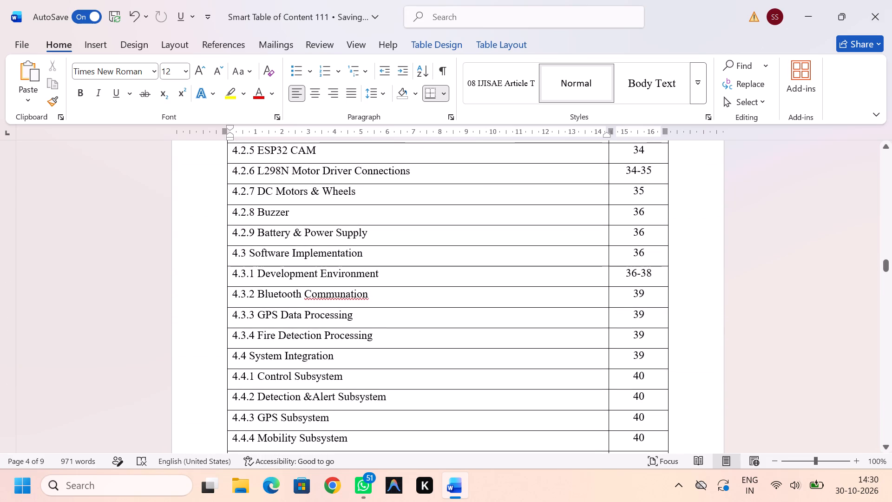
scroll(276, 344, "up", 1)
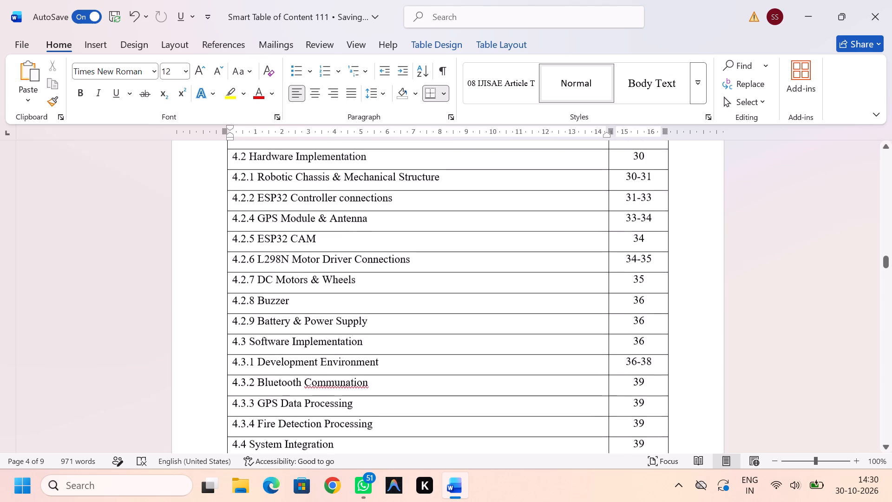
scroll(276, 344, "up", 2)
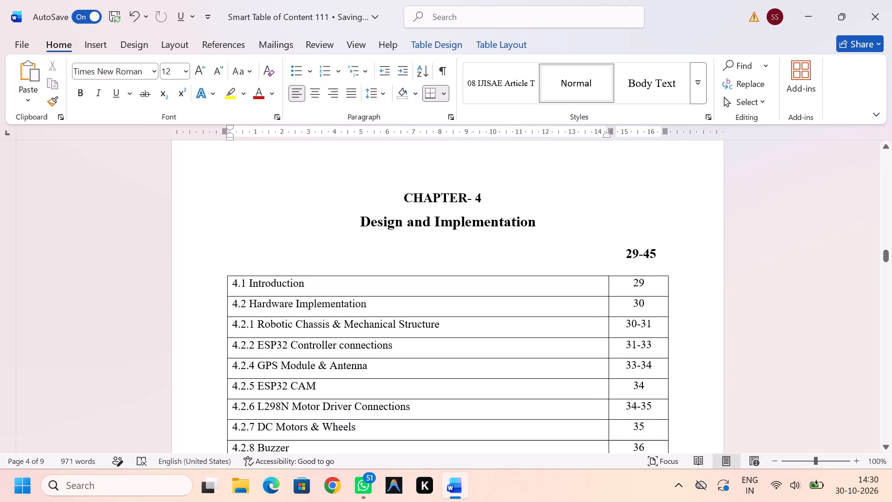
left_click(253, 366)
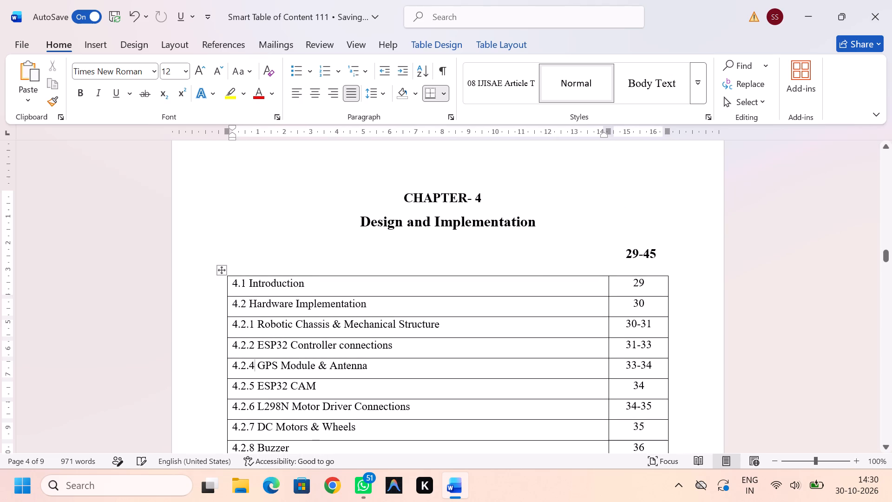
key("BackSpace")
key("3")
key("Down")
key("BackSpace")
key("4")
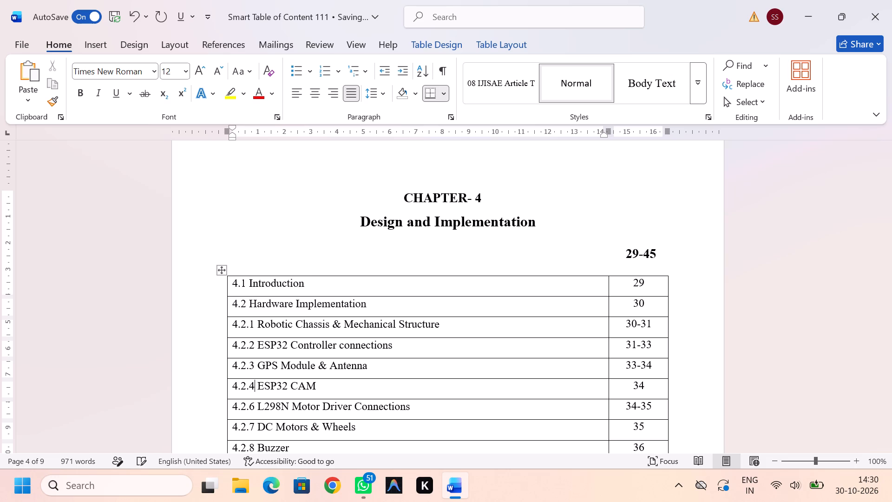
key("Down")
key("BackSpace")
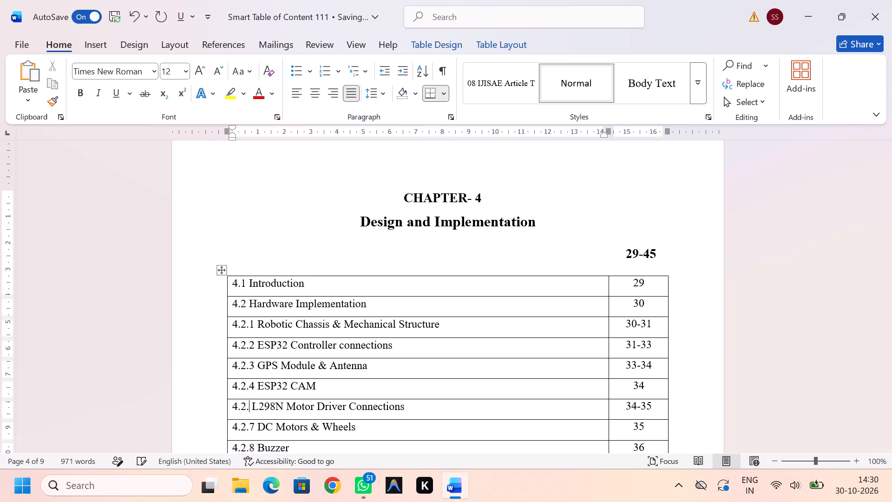
key("5")
key("Down")
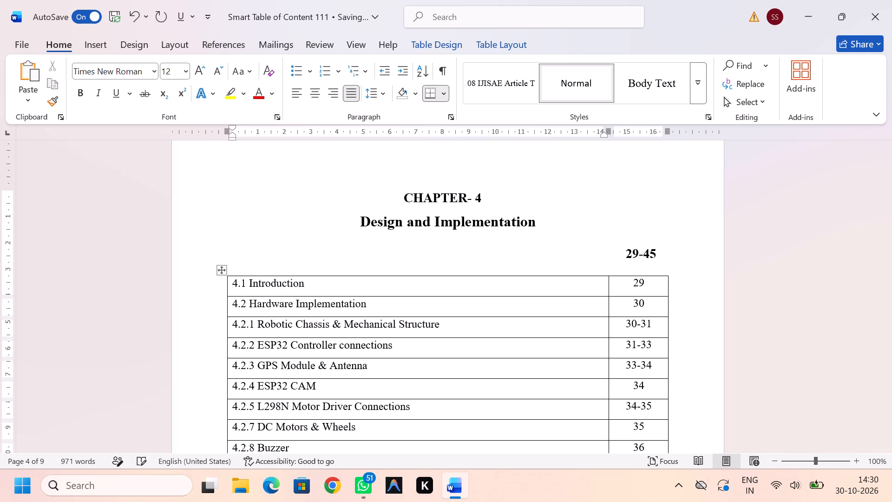
key("BackSpace")
key("6")
key("Down")
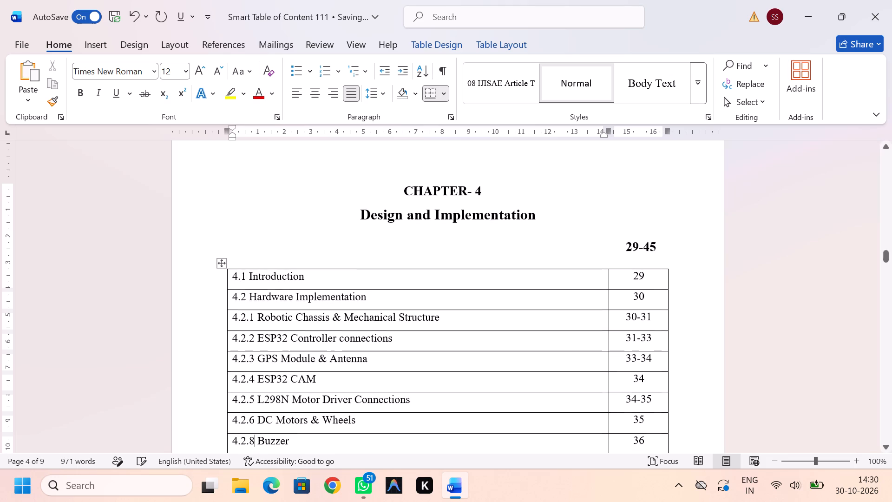
key("BackSpace")
key("7")
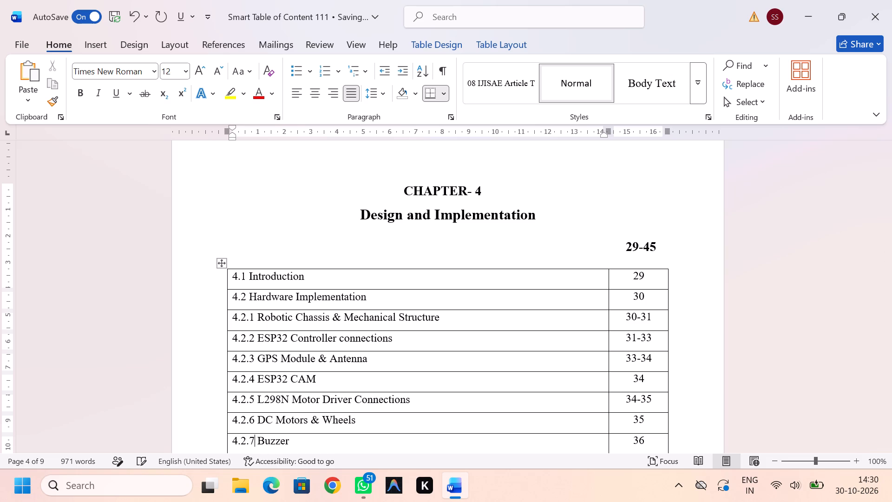
key("Down")
key("BackSpace")
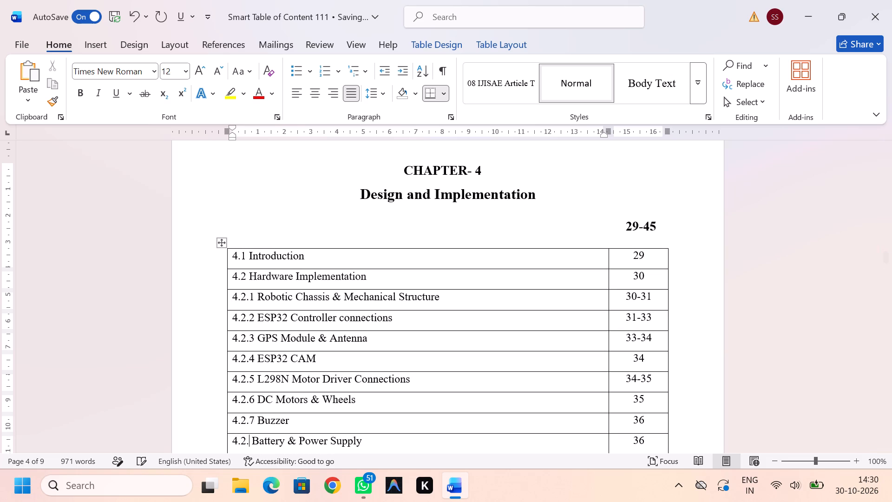
key("8")
key("Down")
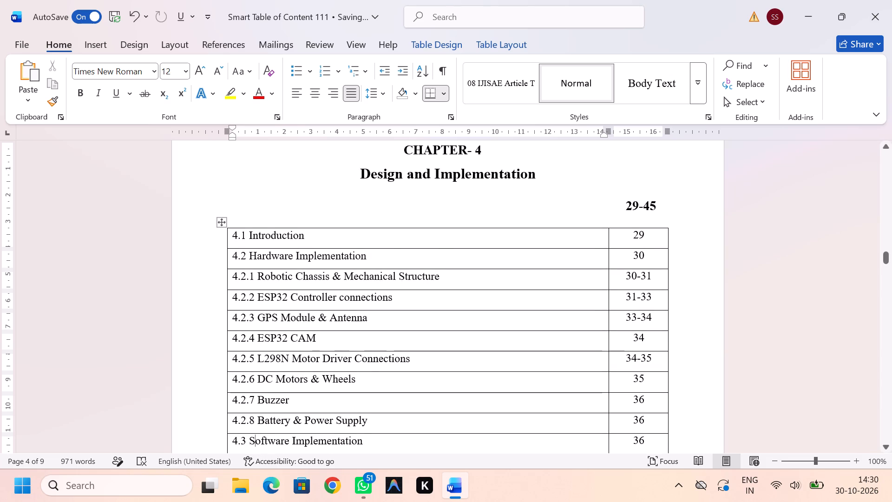
Review the chapter 3 to 6 contents tables, the List of Tables and the List of Figures for entries needing correction.
scroll(342, 338, "down", 1)
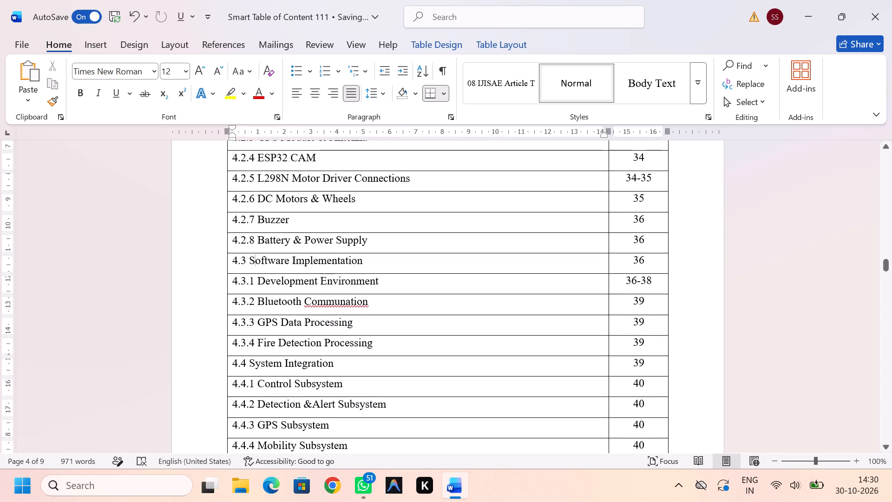
scroll(342, 338, "down", 4)
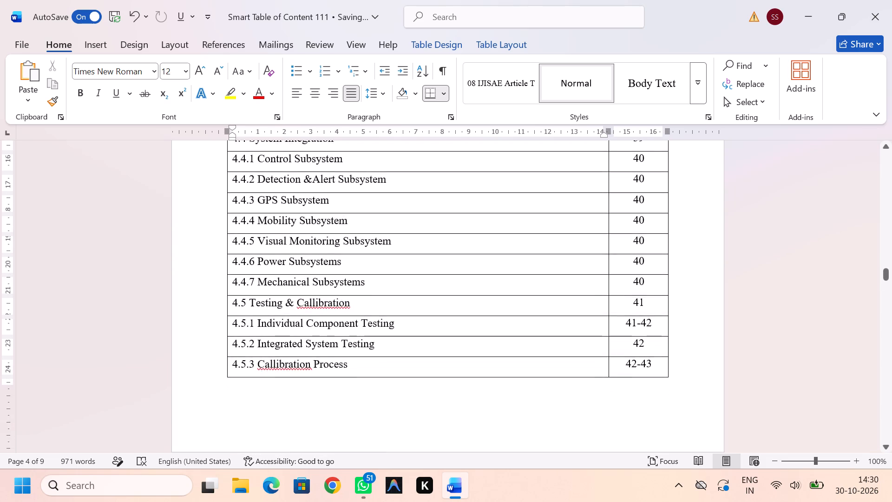
scroll(342, 338, "up", 2)
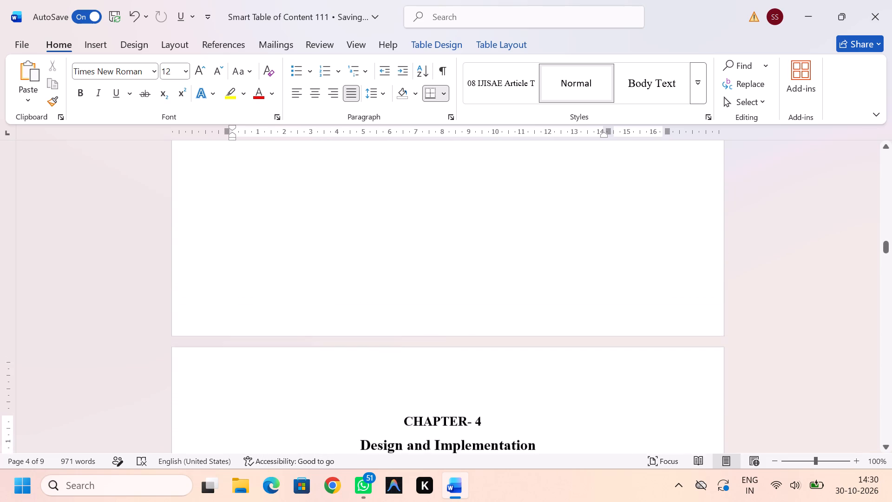
scroll(342, 338, "up", 1)
scroll(342, 338, "down", 1)
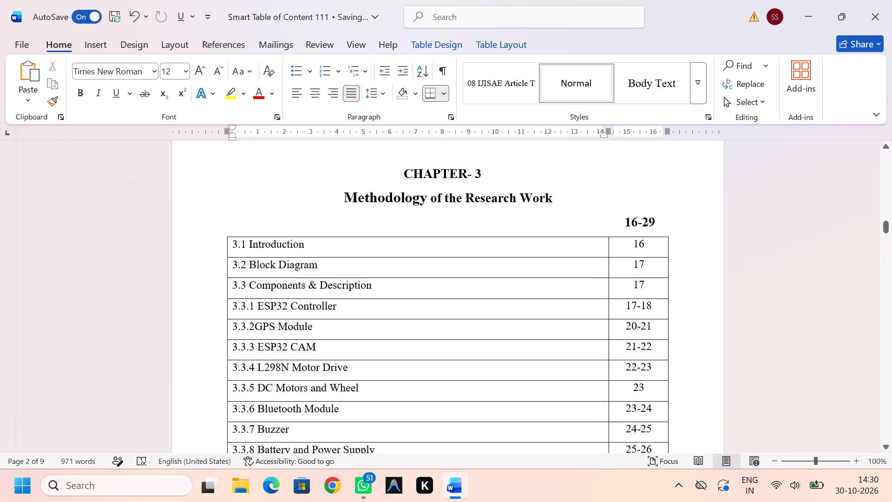
scroll(342, 338, "down", 4)
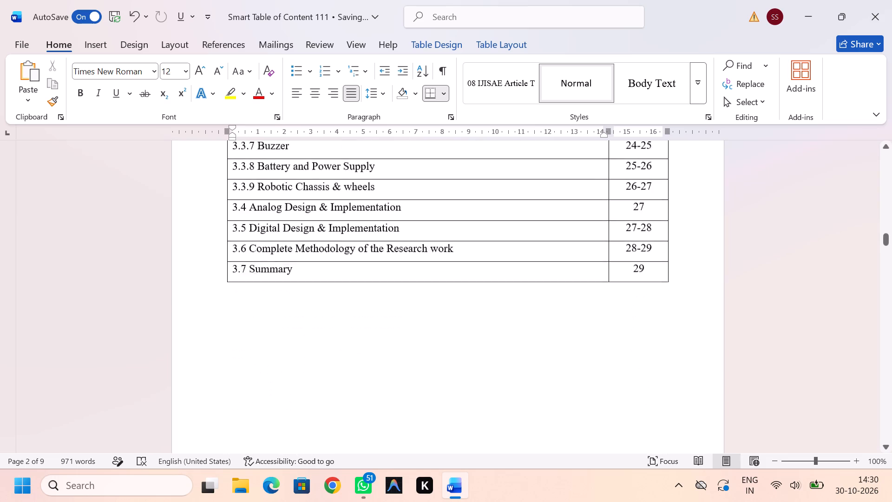
scroll(342, 338, "down", 5)
scroll(342, 338, "up", 3)
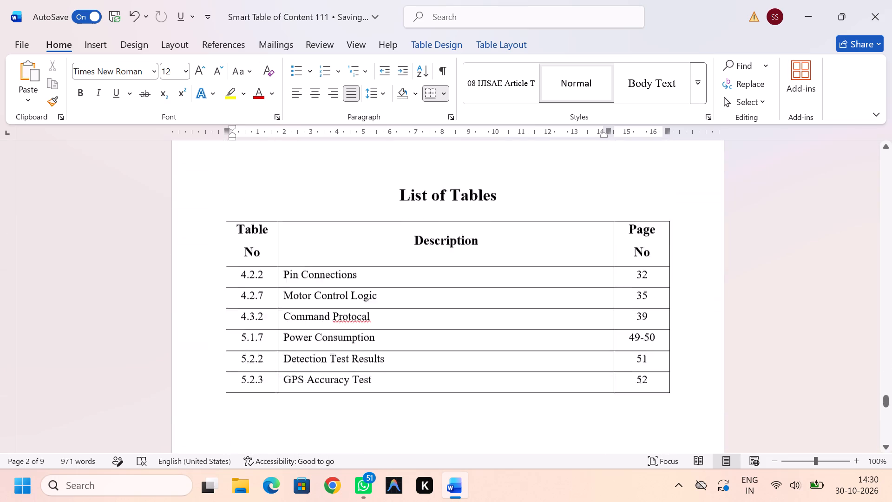
scroll(342, 338, "up", 5)
scroll(342, 338, "down", 2)
scroll(342, 338, "up", 1)
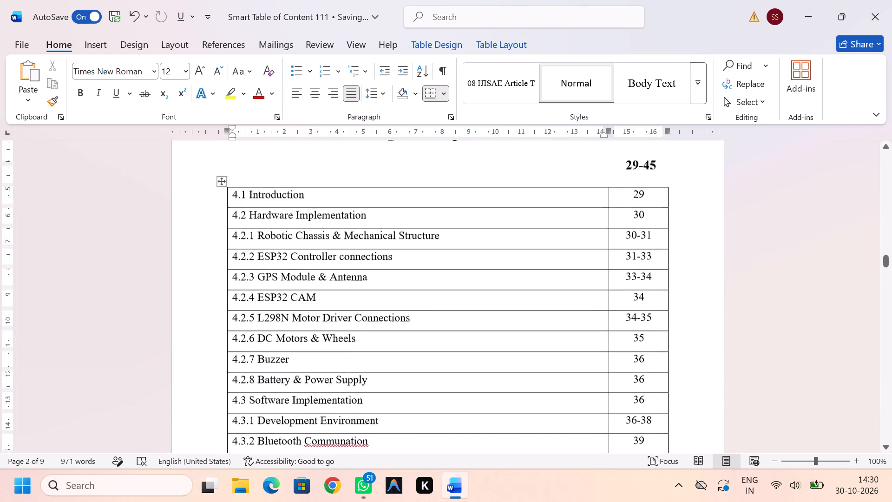
scroll(342, 338, "up", 1)
scroll(342, 338, "down", 5)
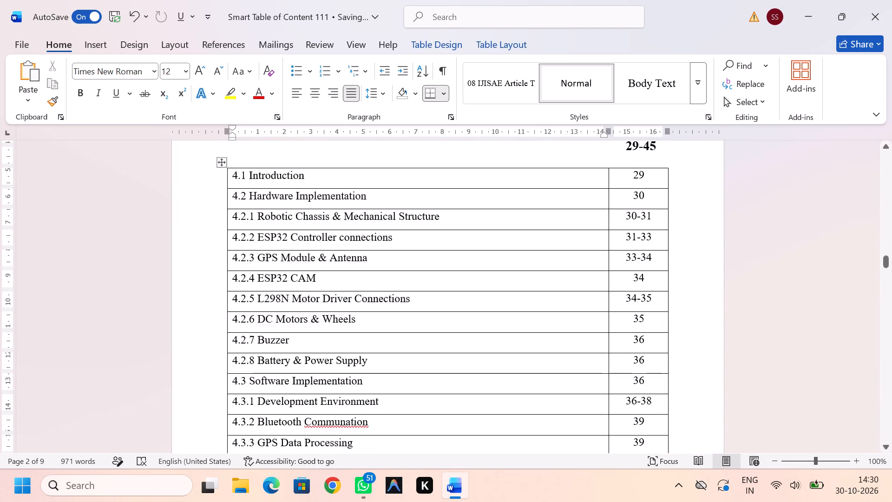
scroll(342, 338, "down", 3)
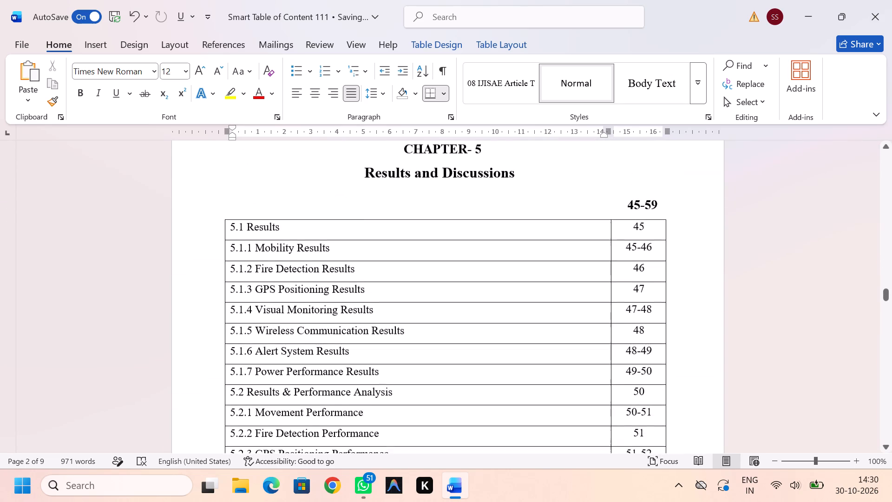
scroll(342, 338, "down", 4)
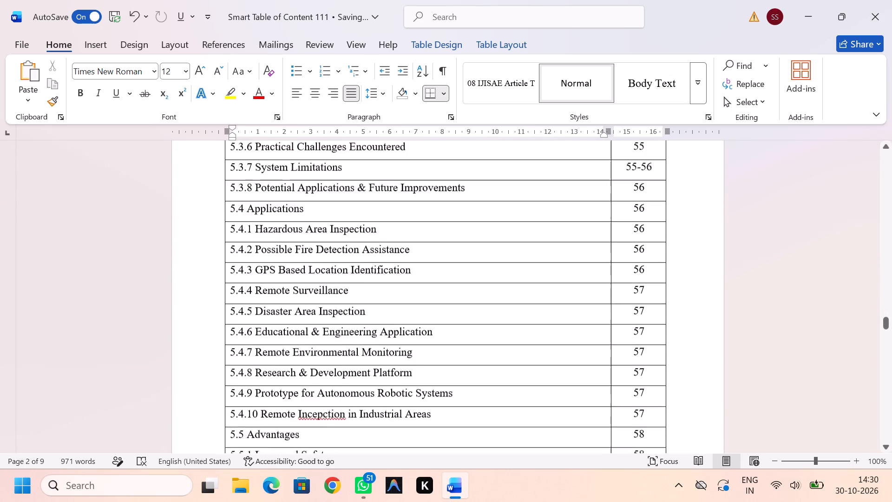
scroll(342, 338, "down", 4)
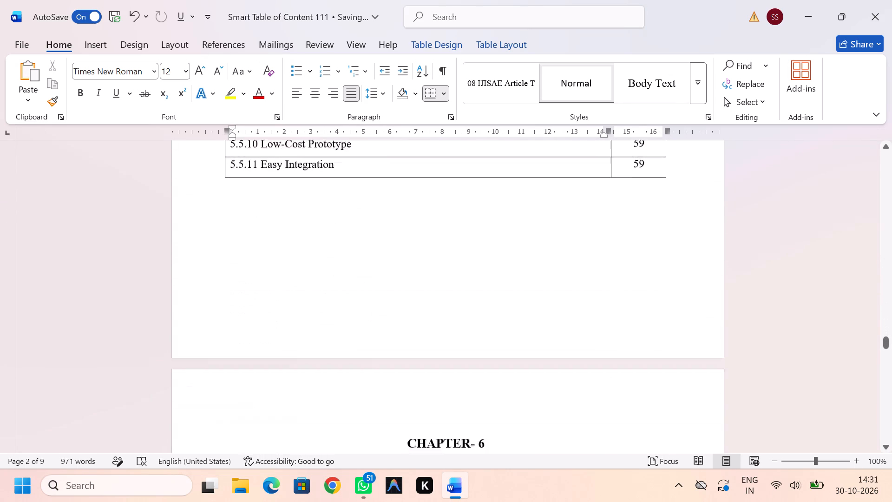
scroll(342, 338, "down", 1)
scroll(342, 338, "up", 1)
scroll(342, 338, "down", 1)
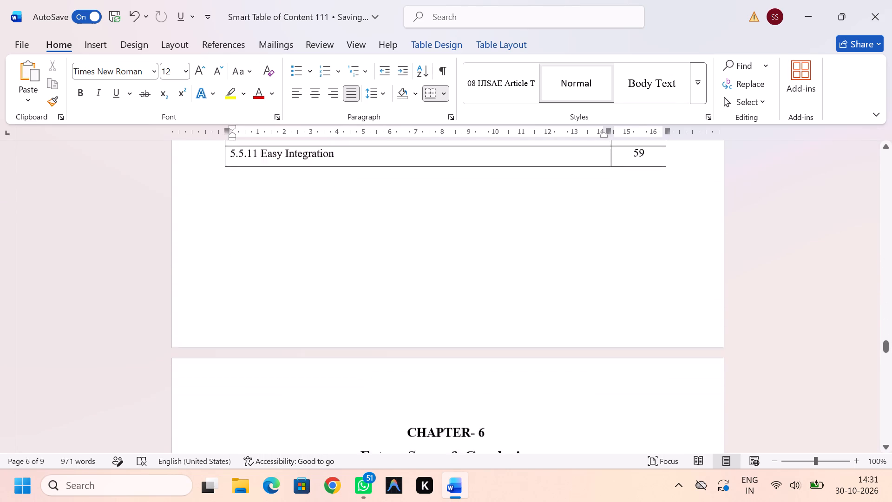
scroll(342, 338, "down", 2)
scroll(334, 364, "up", 1)
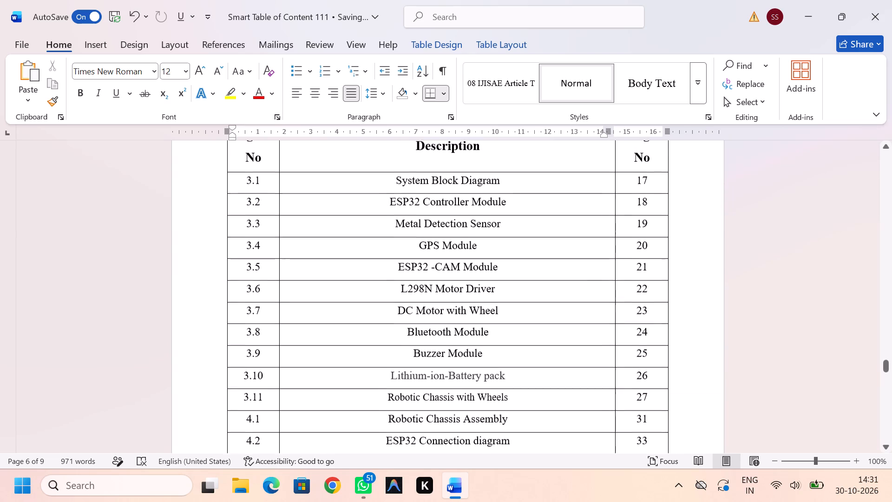
scroll(334, 364, "up", 1)
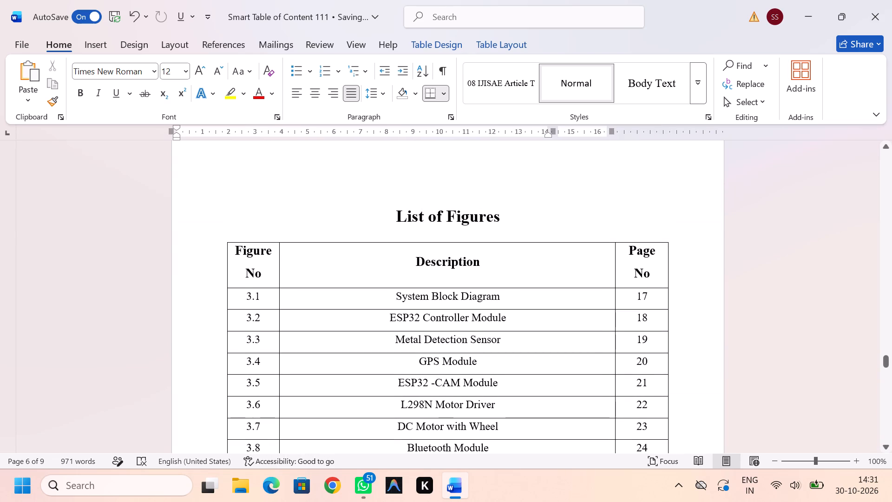
Change the figure number of ESP32 Controller Module in the List of Figures to 3.3.1.
scroll(334, 364, "down", 1)
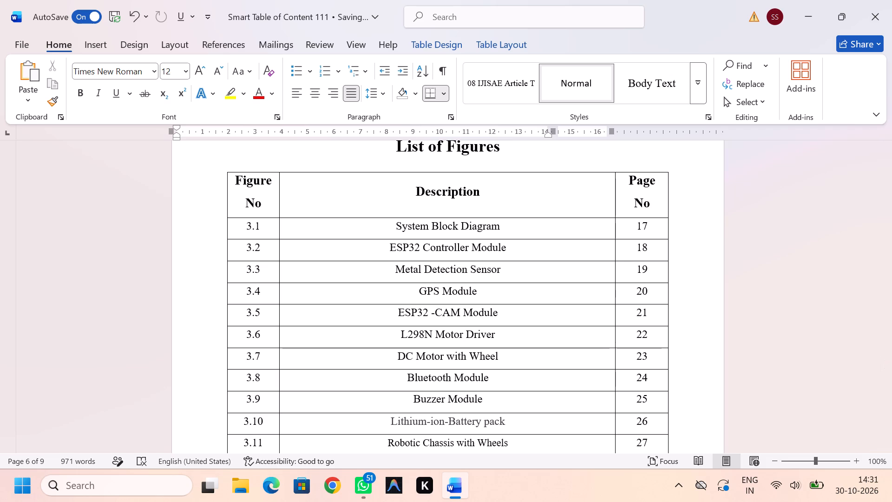
left_click(257, 248)
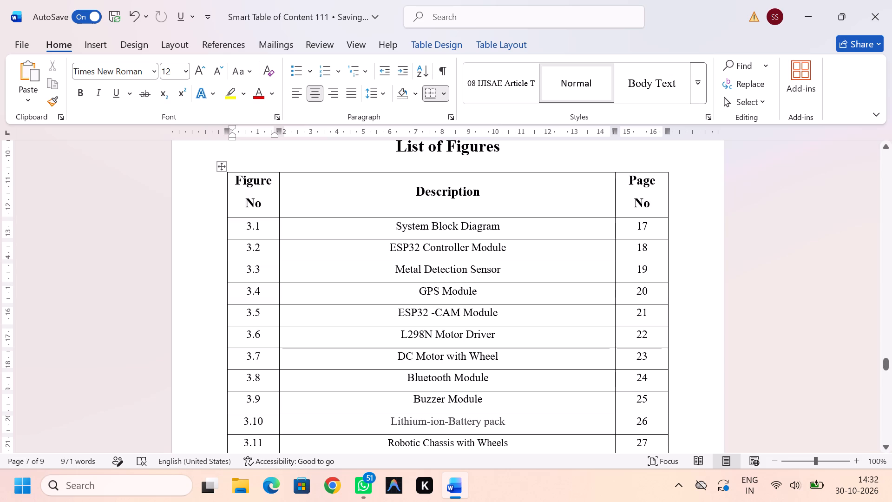
key("Right")
key("BackSpace")
type("3.1")
Delete the entire Metal Detection Sensor row from the List of Figures table.
left_click_drag(247, 269, 522, 273)
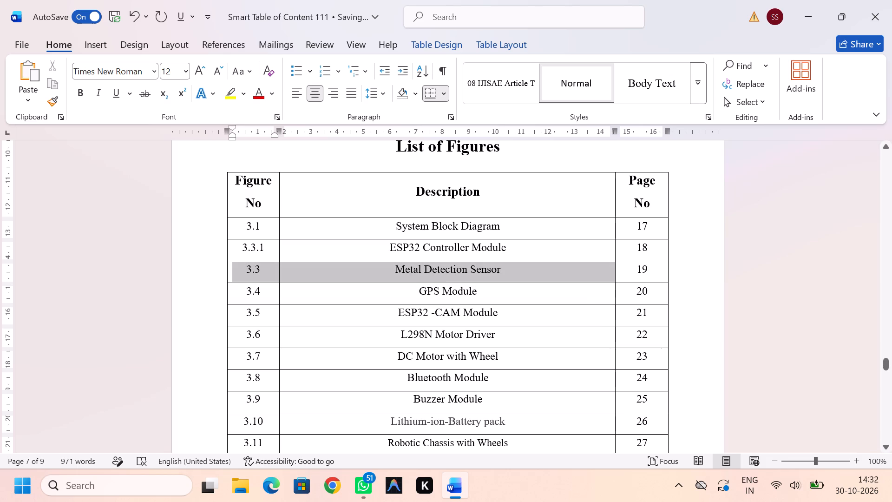
left_click_drag(522, 273, 649, 275)
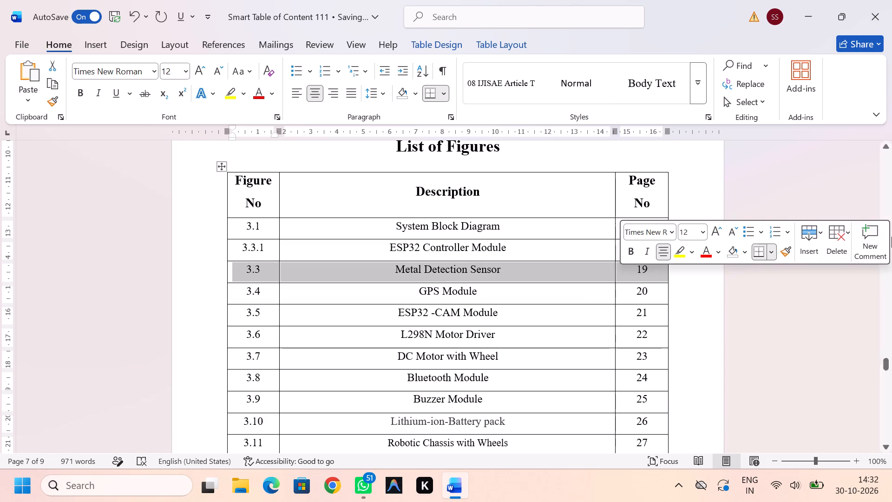
left_click(846, 239)
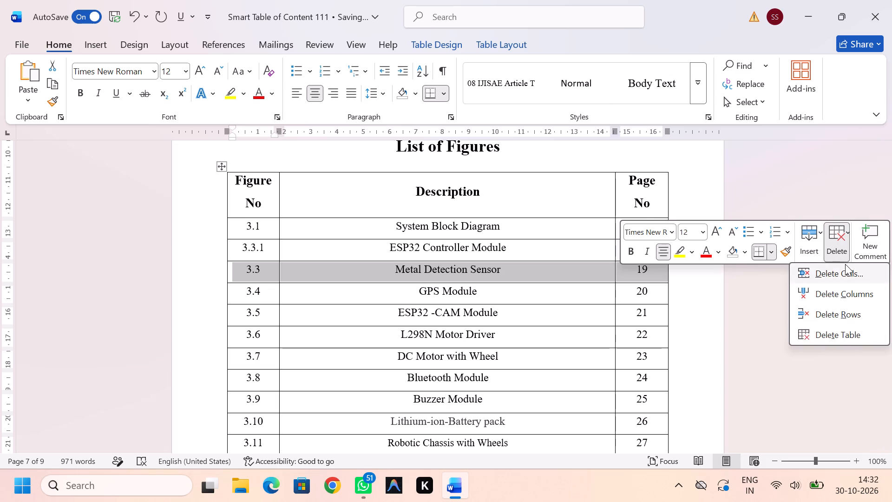
left_click(845, 264)
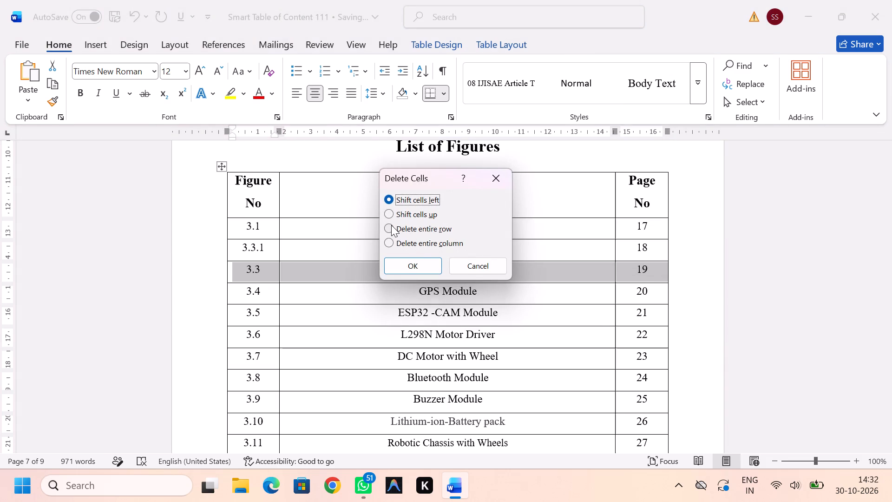
left_click(391, 225)
left_click(401, 270)
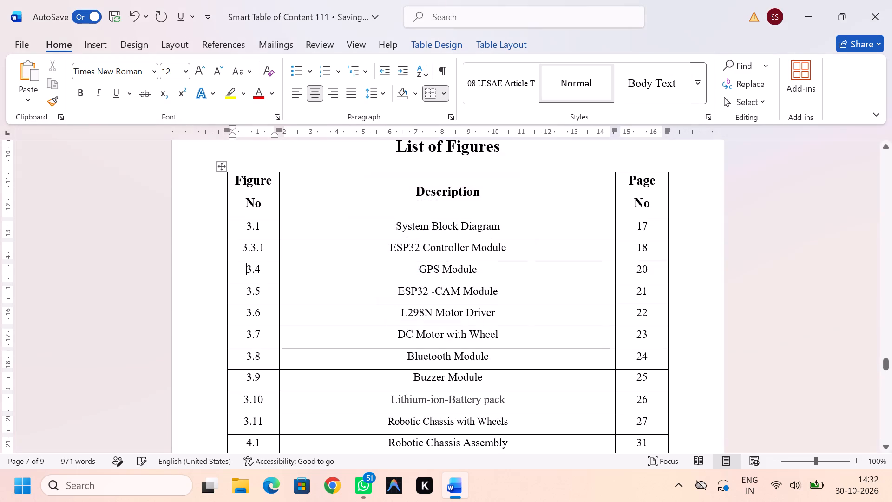
Renumber GPS Module, ESP32-CAM Module and L298N Motor Driver in the List of Figures as 3.3.2, 3.3.3 and 3.3.4.
left_click(259, 271)
key("BackSpace")
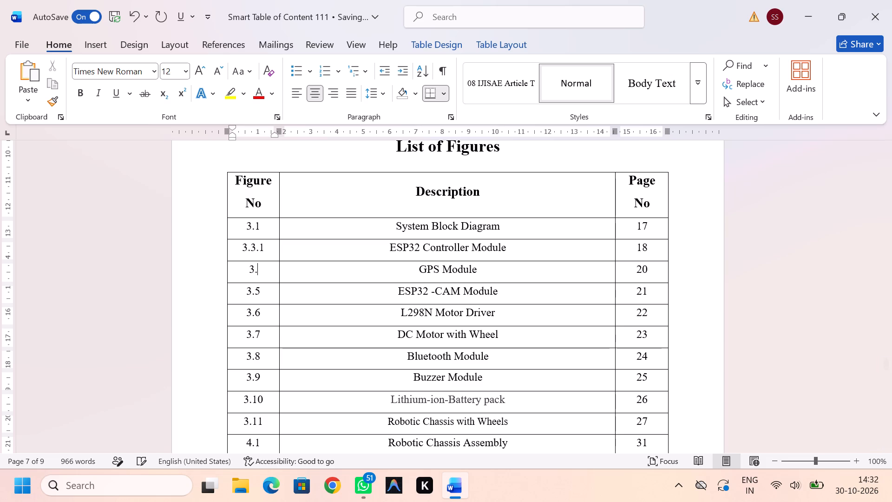
type("3.2")
key("Down")
key("BackSpace")
type("3.3")
key("Down")
key("BackSpace")
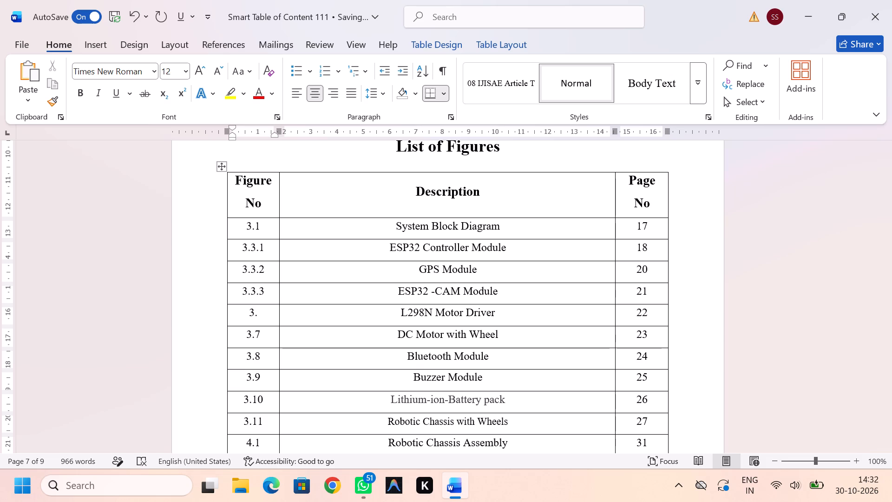
type("3.4")
Renumber DC Motor with Wheel, Bluetooth Module and Buzzer Module in the List of Figures as 3.3.5, 3.3.6 and 3.3.7.
key("Down")
key("BackSpace")
key("3")
type(".5")
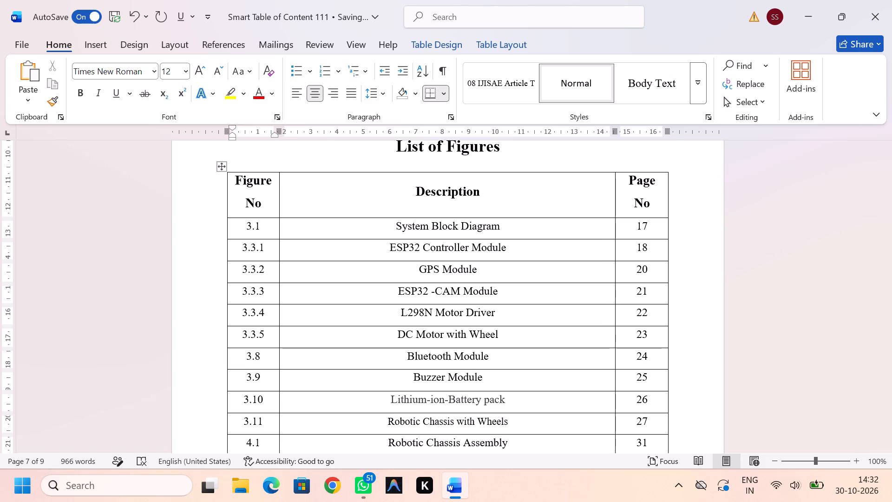
key("Down")
key("BackSpace")
key("3")
key("period")
key("6")
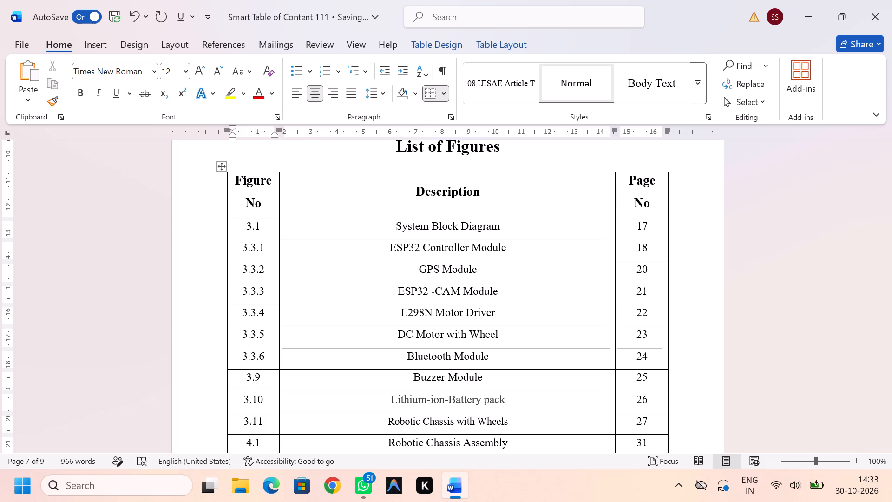
key("Down")
key("BackSpace")
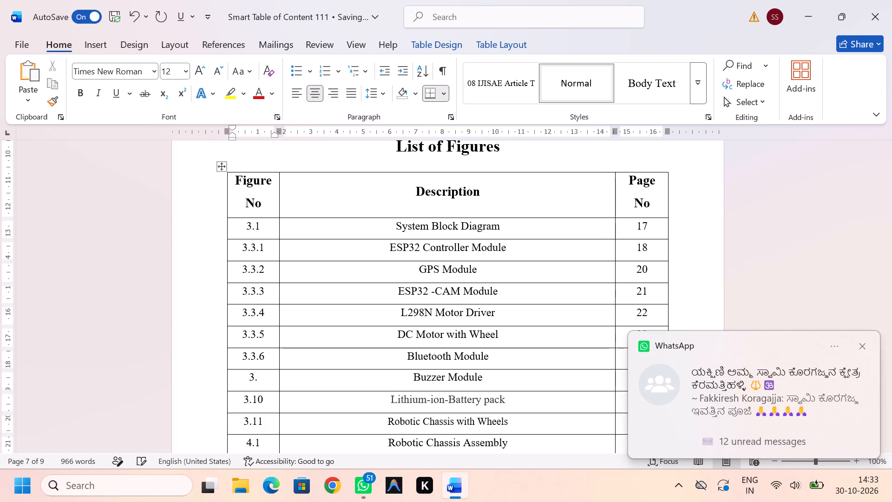
key("3")
key("period")
key("7")
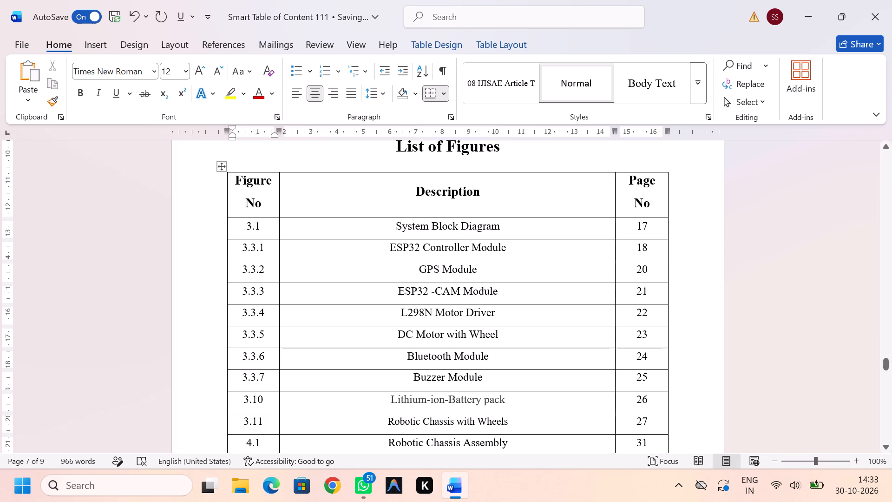
Renumber Lithium-ion-Battery pack and Robotic Chassis with Wheels in the List of Figures as 3.3.8 and 3.3.9.
left_click(487, 377)
left_click(263, 401)
key("BackSpace")
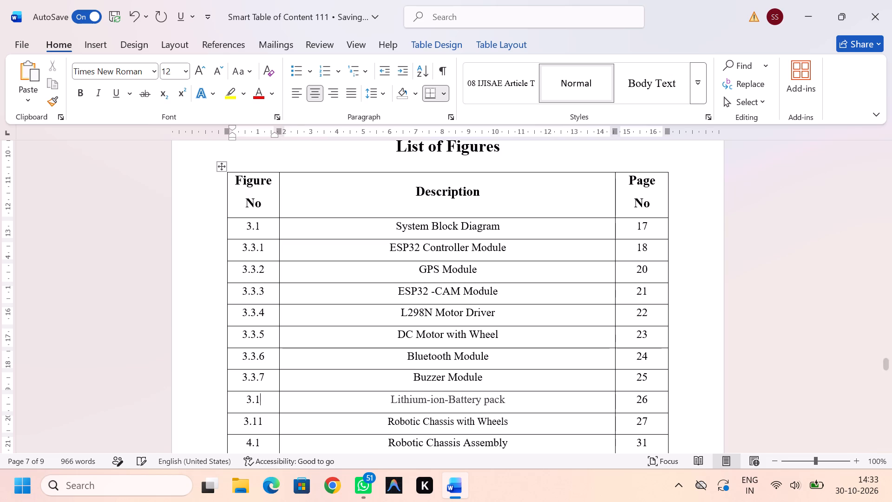
key("BackSpace")
key("3")
key("period")
key("8")
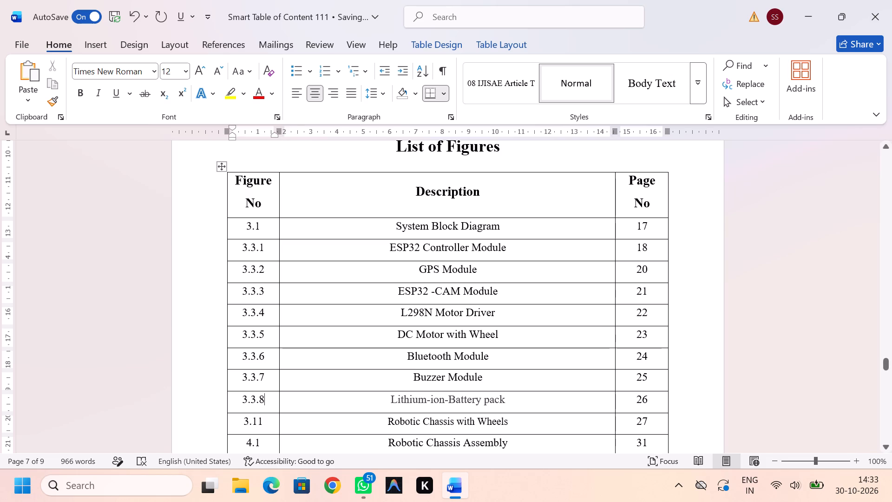
left_click(265, 425)
key("BackSpace")
key("BackSpace")
key("3")
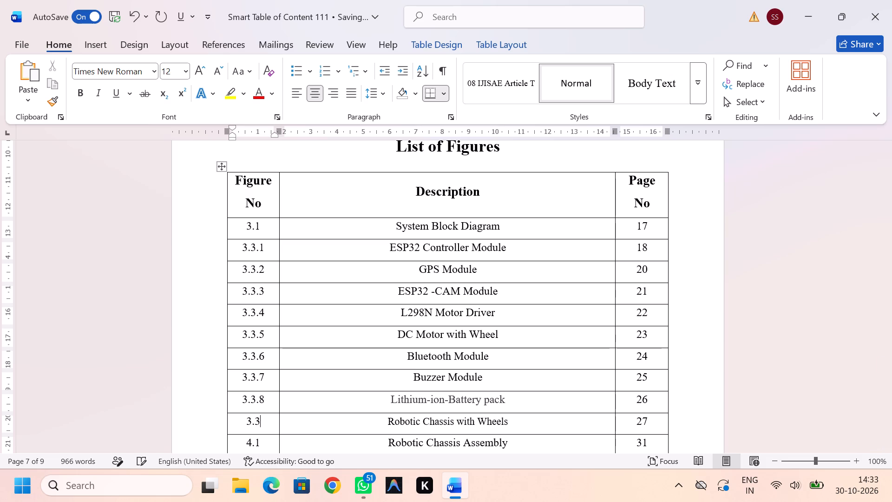
type(".9")
Change the figure number of Robotic Chassis Assembly in the List of Figures to 4.2.1.
scroll(265, 425, "down", 2)
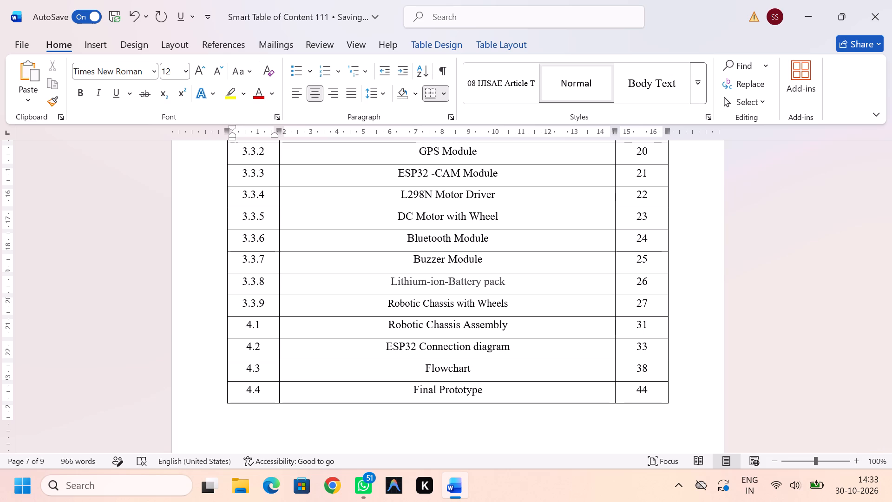
scroll(501, 324, "down", 1)
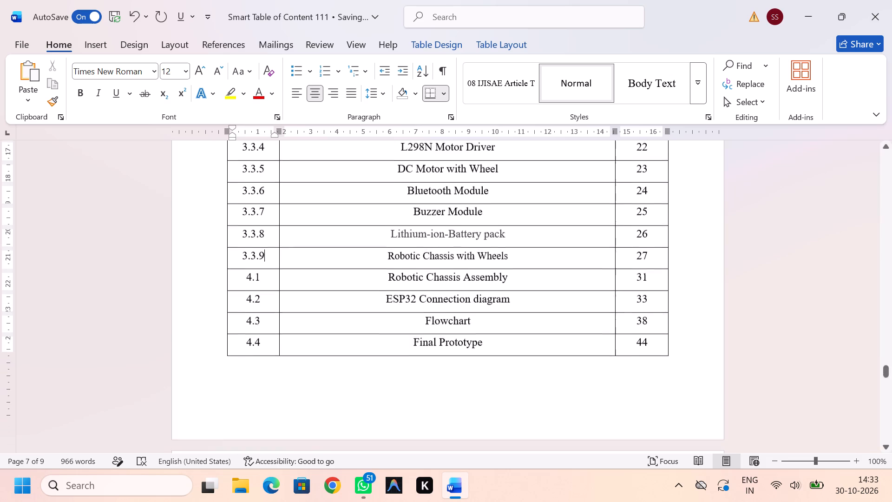
scroll(501, 324, "down", 2)
scroll(501, 324, "up", 1)
scroll(501, 324, "down", 1)
scroll(501, 324, "up", 1)
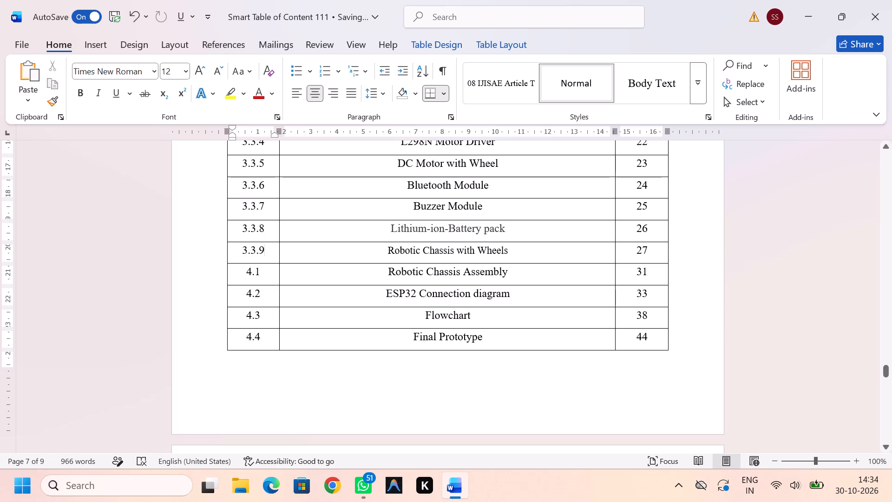
left_click(263, 272)
key("BackSpace")
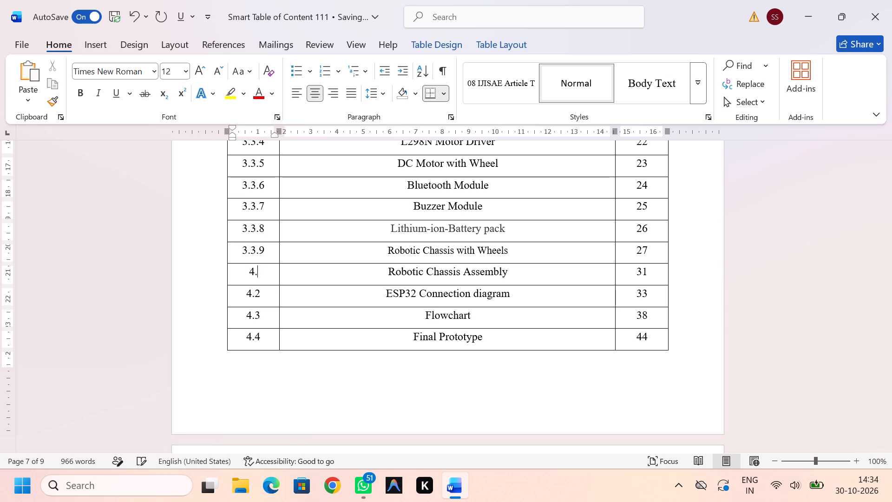
type("2.1")
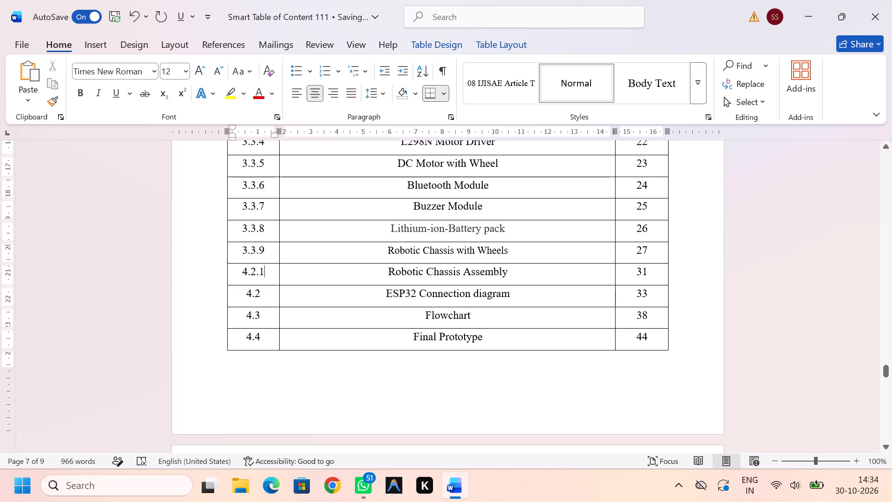
Renumber ESP32 Connection diagram and Final Prototype in the List of Figures as 4.2.2 and 4.6.1.
left_click(261, 293)
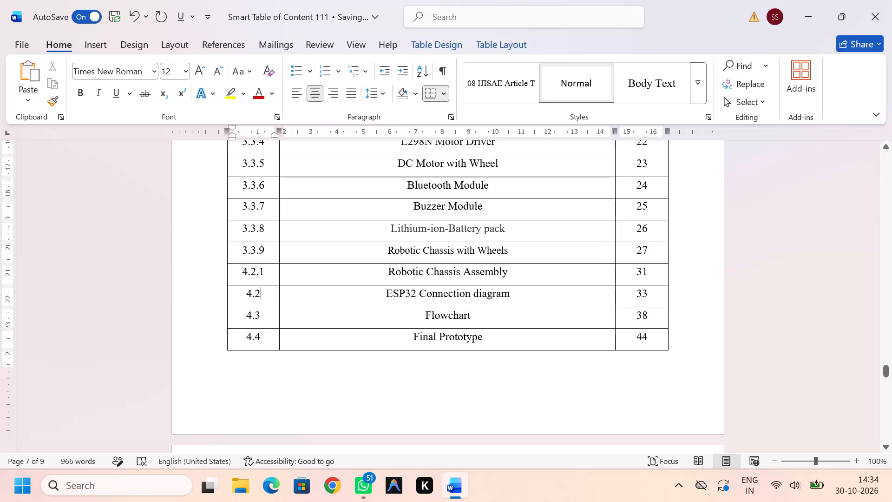
type(".2")
key("Down")
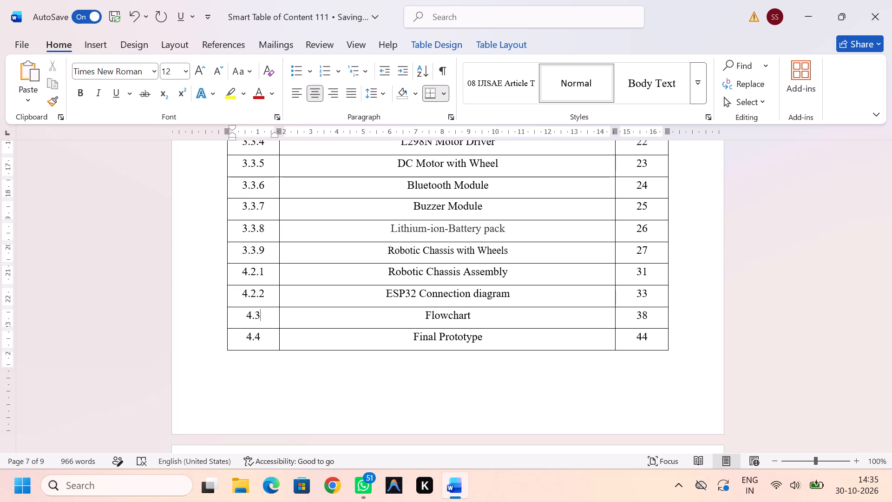
key("Down")
key("BackSpace")
key("6")
type(".1")
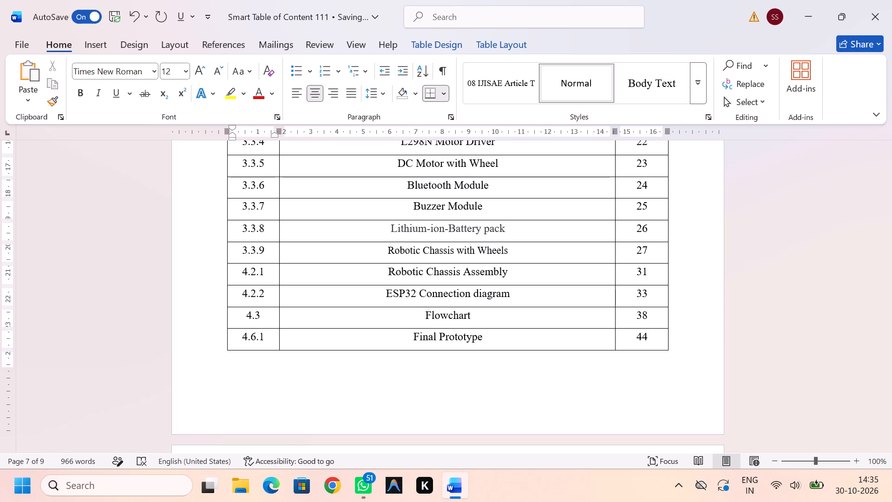
Replace the word Metal with Fire in the Metal Detection Testing entry of the List of Figures.
key("Down")
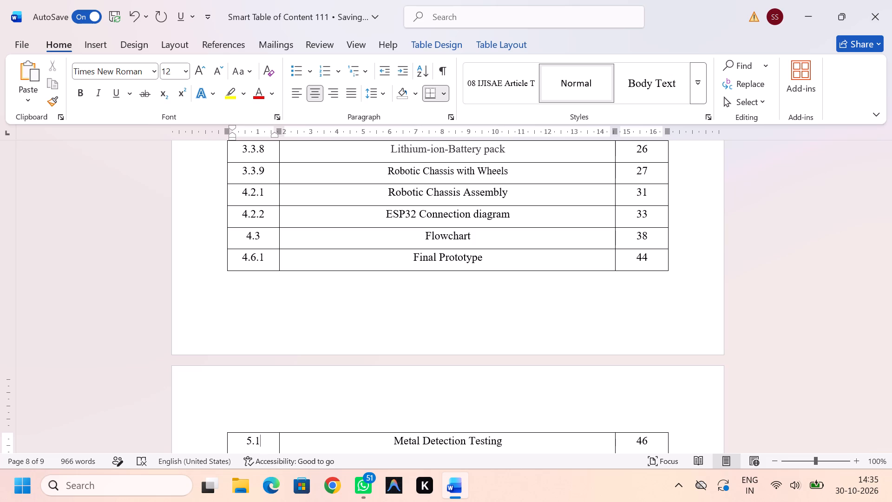
key("Down")
key("Down")
key("Down")
key("Down")
key("Down")
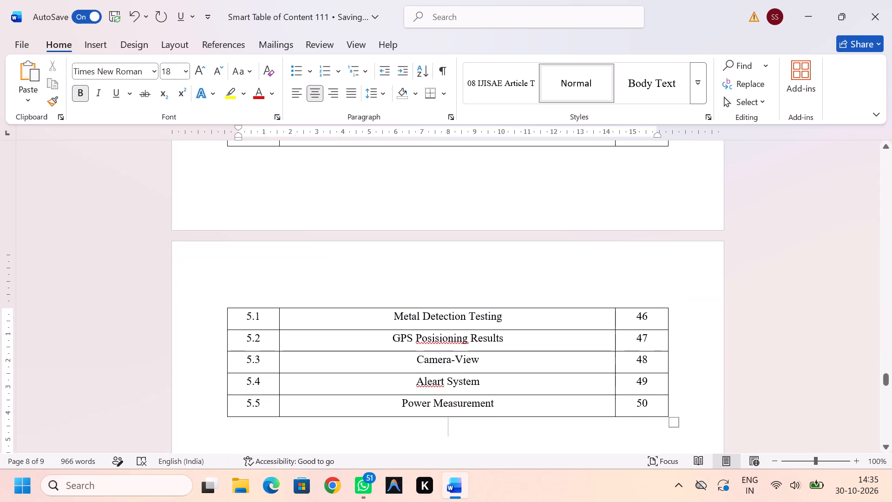
key("Up")
key("Up")
key("Up")
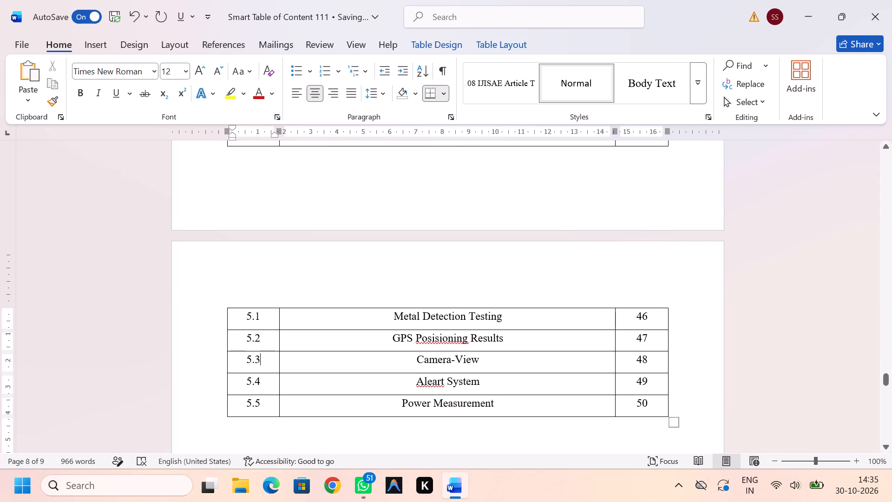
key("Up")
key("Up")
key("Right")
key("Right")
key("Right")
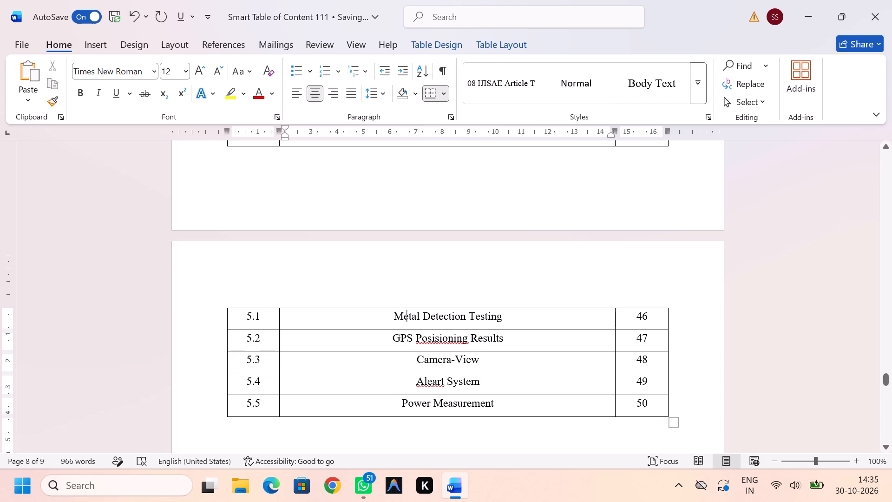
key("Right")
key("Right")
key("Right")
key("BackSpace")
key("BackSpace")
key("BackSpace")
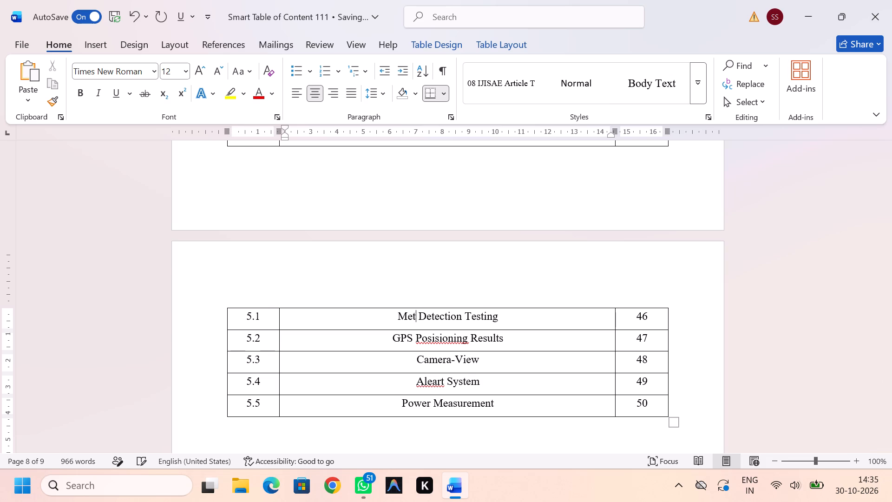
key("BackSpace")
key("BackSpace")
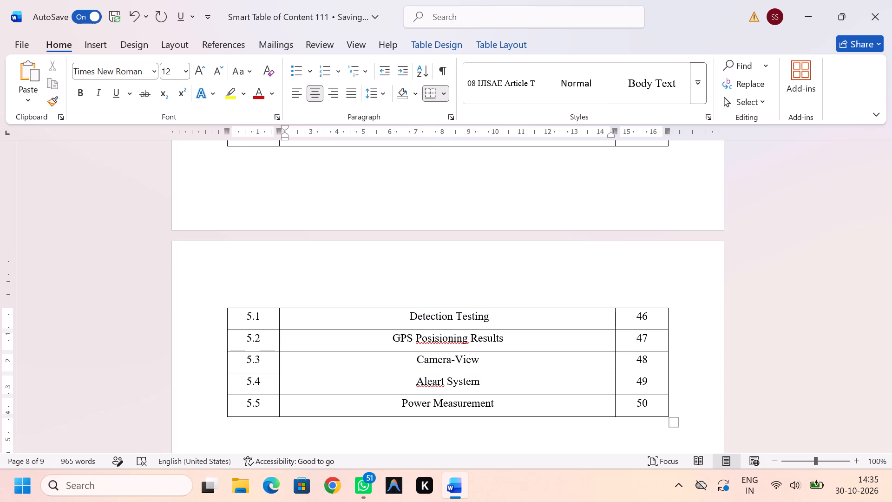
type("Fire")
key("space")
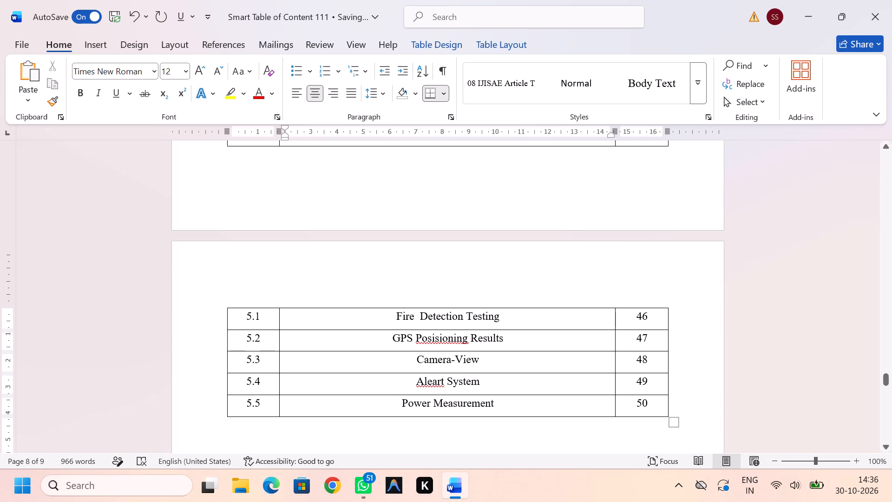
Change the figure number of Fire Detection Testing in the List of Figures to 5.1.2.
left_click(261, 317)
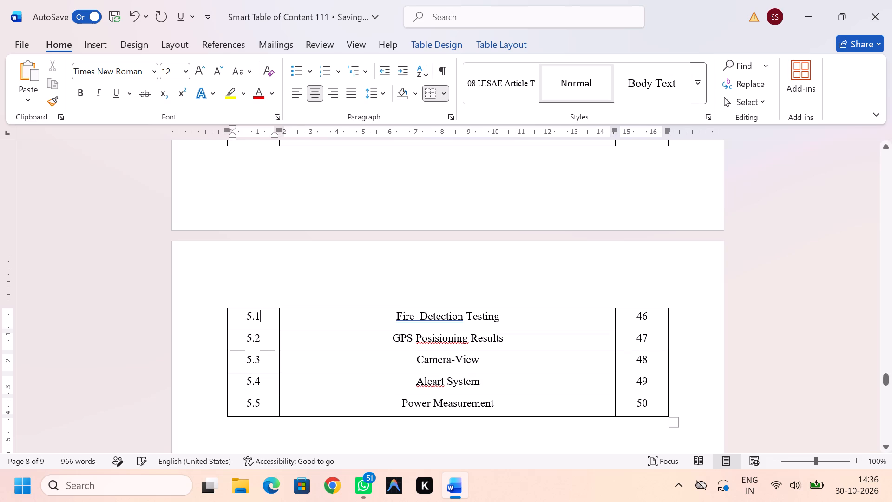
key("period")
key("2")
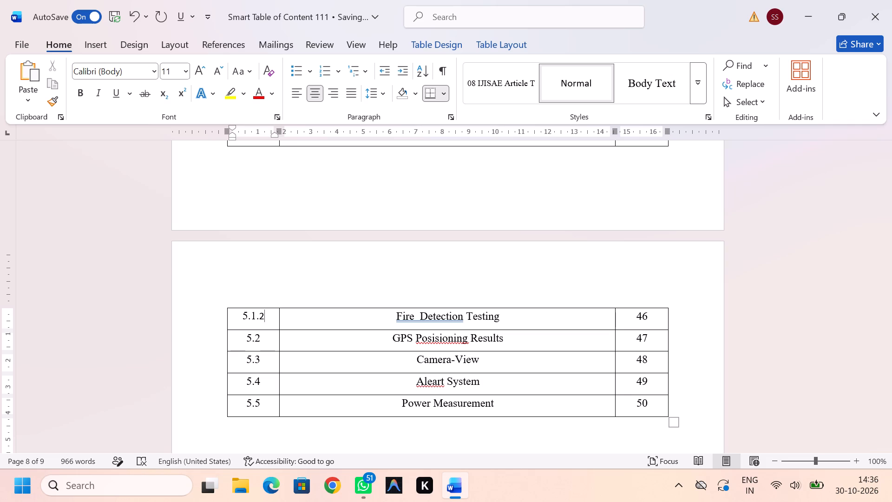
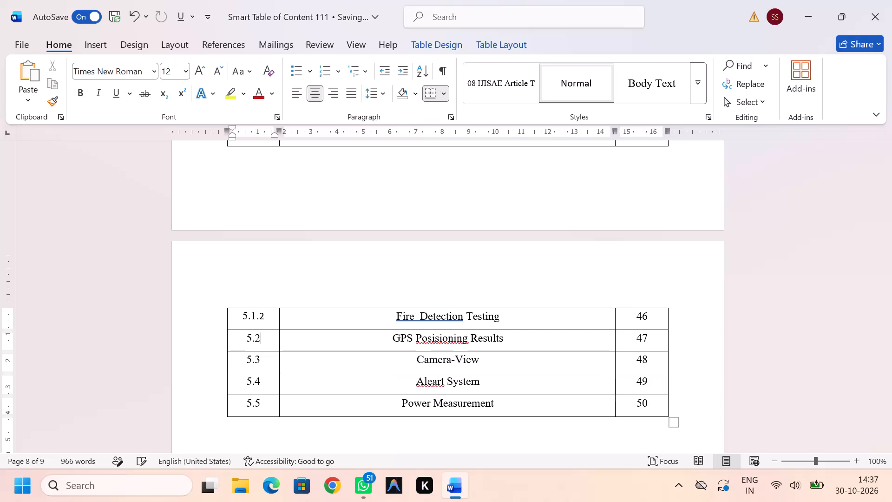
Renumber the GPS Posisioning Results row as 5.1.3 and the Camera-View row as 5.1.4, re-entering the 2 in Fire Detection Testing's 5.1.2.
key("BackSpace")
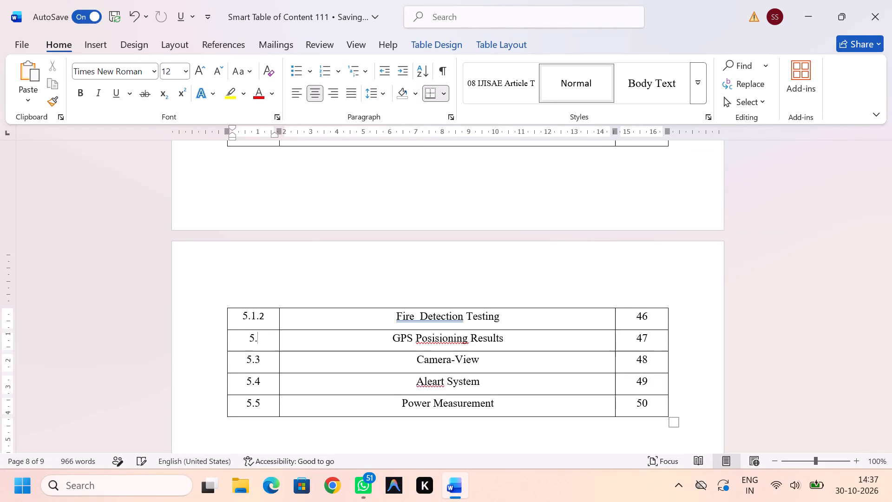
key("1")
type(".3")
key("Up")
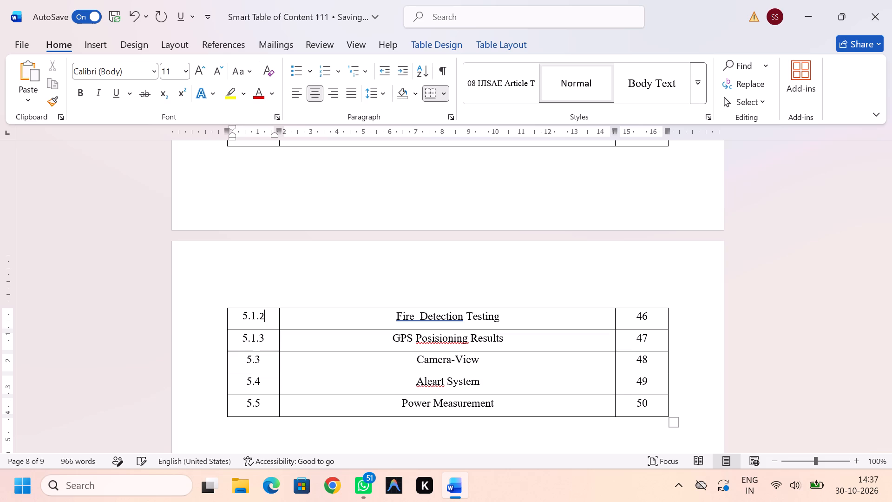
key("BackSpace")
key("2")
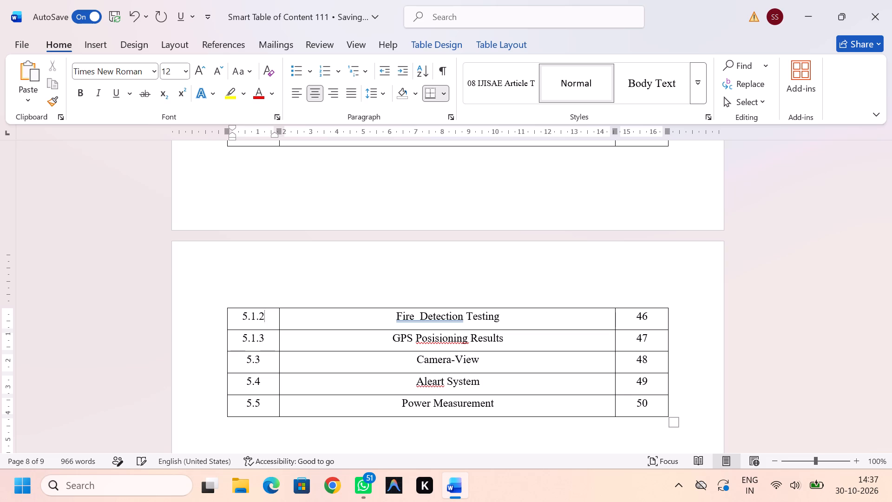
key("Down")
key("Down")
key("BackSpace")
type("1.4")
Delete the final digit of the Aleart System row's number, leaving 5.
key("Down")
key("BackSpace")
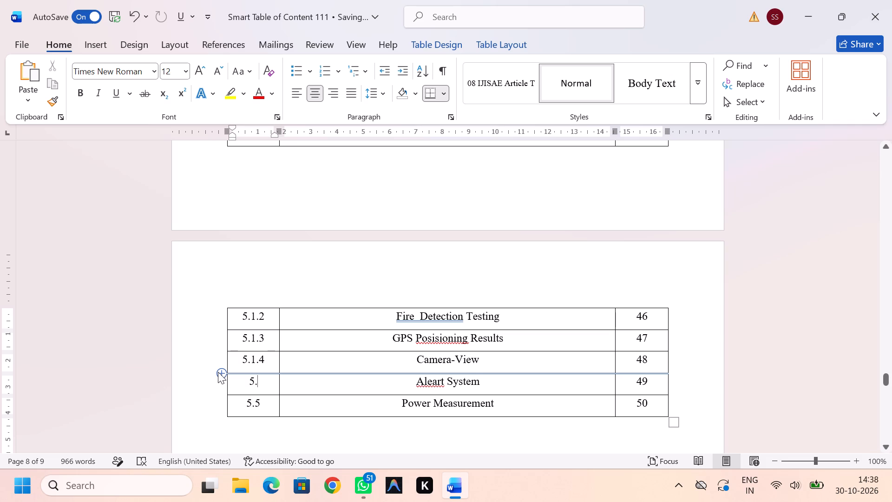
Insert a new row between the Camera-View and Aleart System rows and begin its number with 5.
scroll(300, 405, "down", 1)
scroll(300, 405, "up", 1)
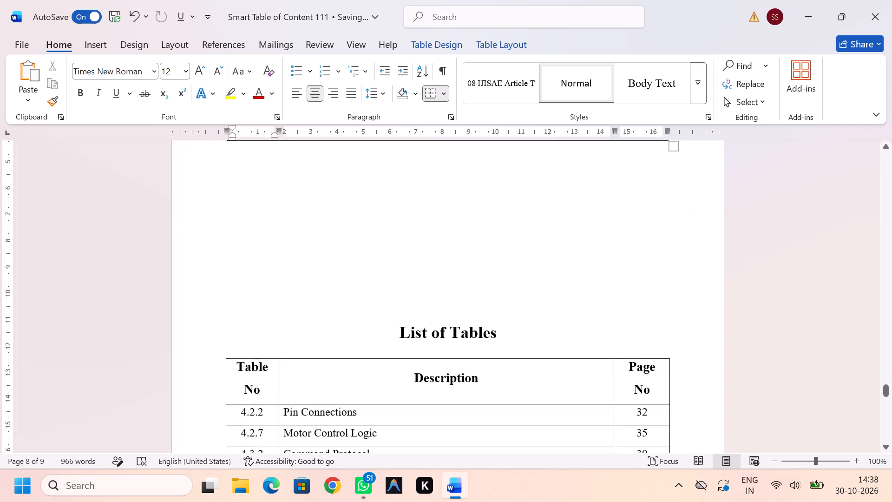
scroll(300, 405, "up", 1)
left_click(220, 232)
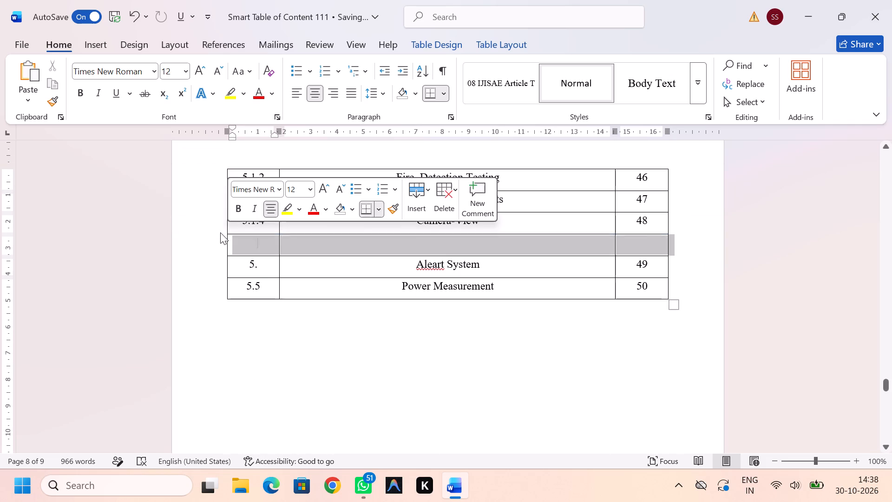
left_click(246, 244)
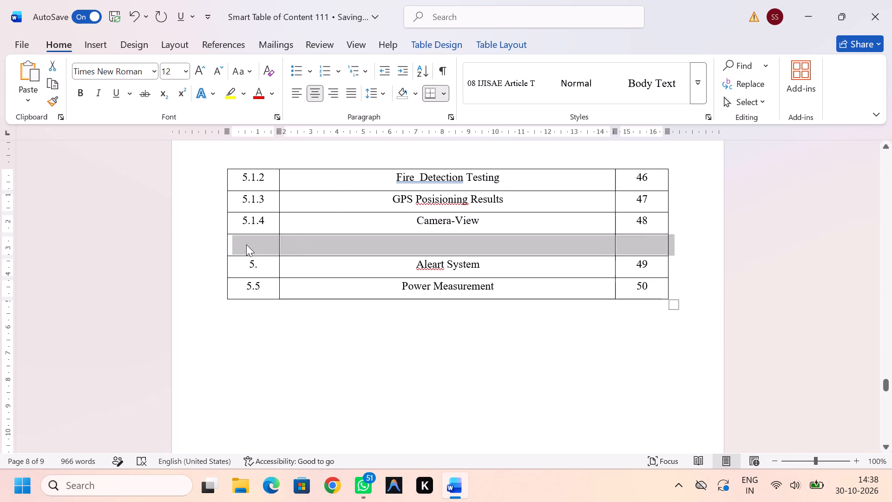
key("5")
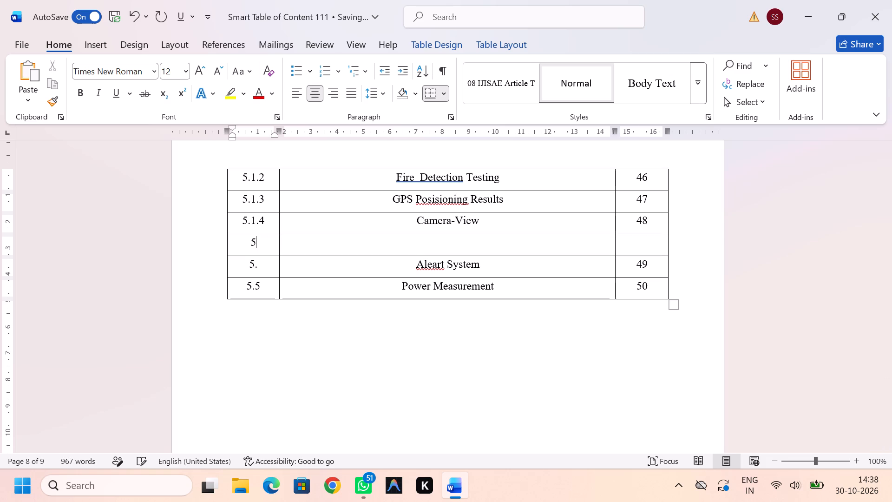
Complete the new row's number as 5.1.5 and enter its title as "Wireless Communcation".
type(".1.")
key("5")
left_click(299, 244)
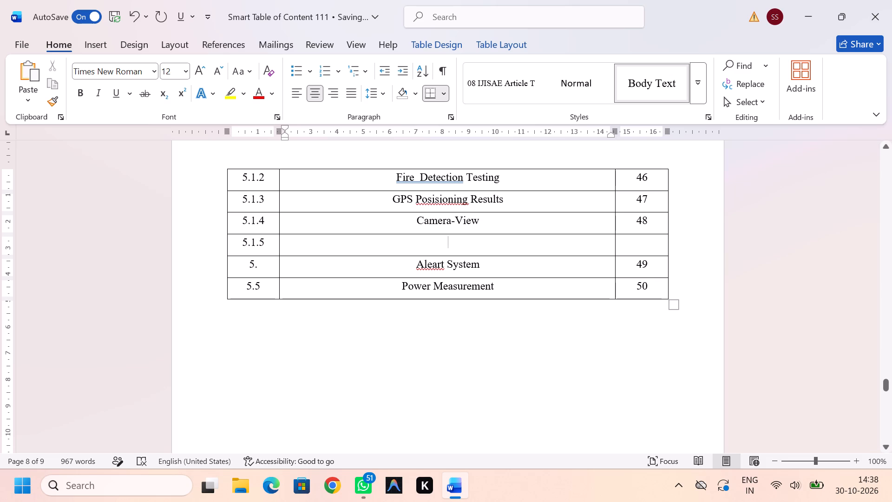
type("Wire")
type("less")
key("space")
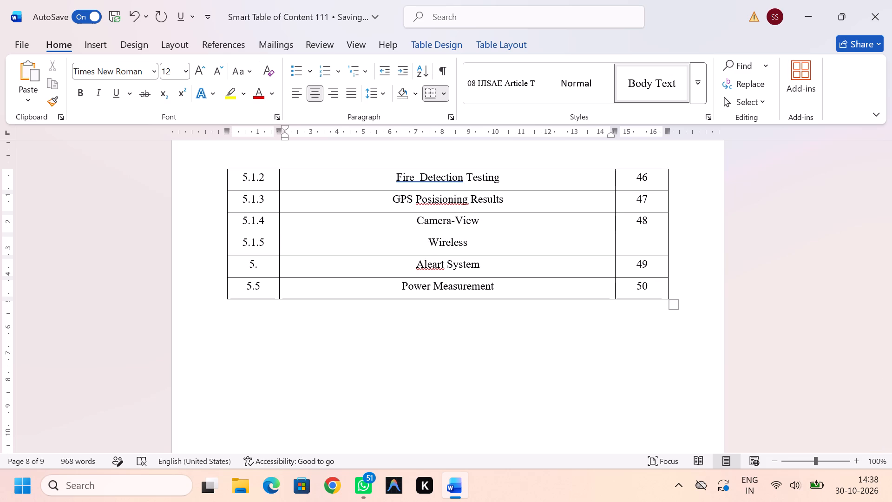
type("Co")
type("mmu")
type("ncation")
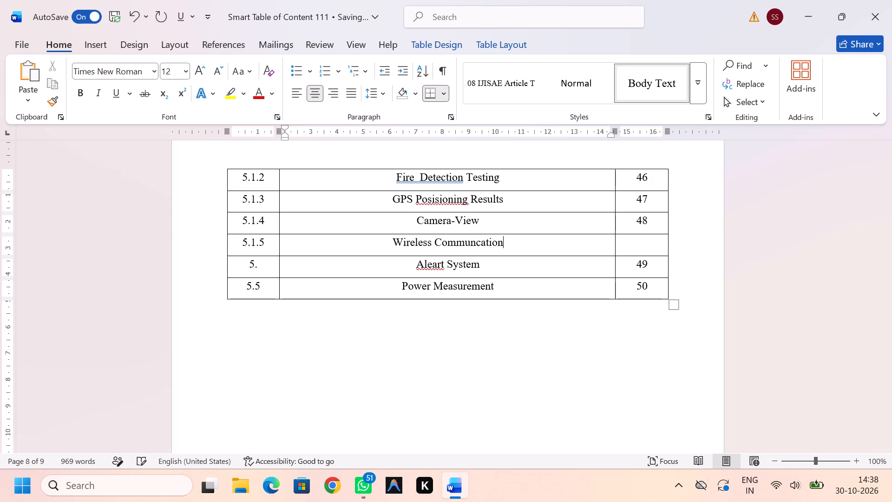
Complete the Aleart System row's figure number as 5.1.6.
left_click(260, 265)
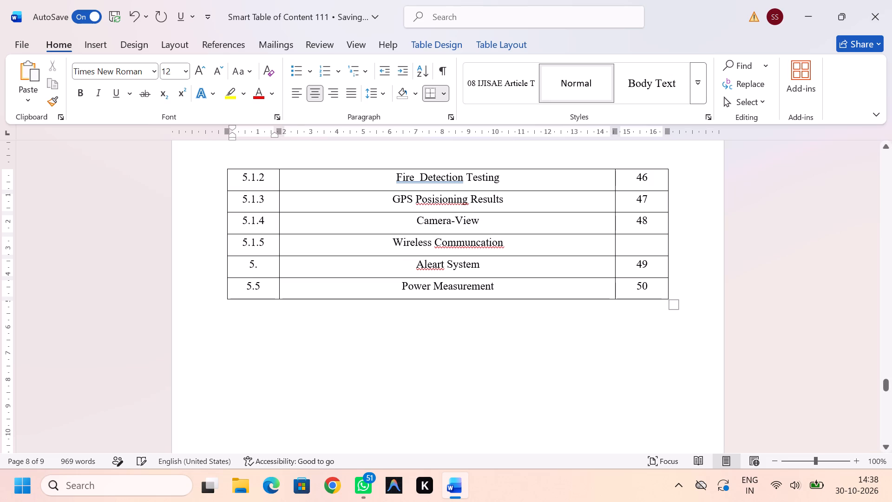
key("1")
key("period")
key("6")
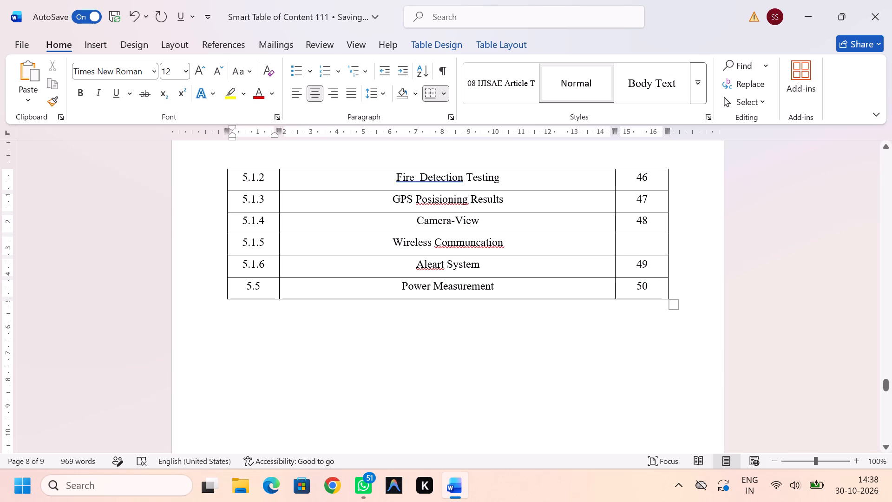
Insert the missing "i" in the 5.1.5 row's title so it reads Wireless Communication.
left_click(475, 244)
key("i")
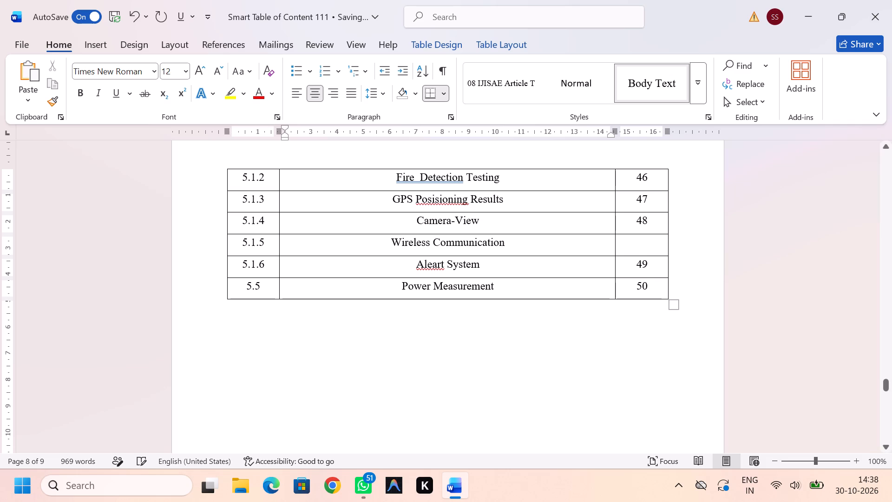
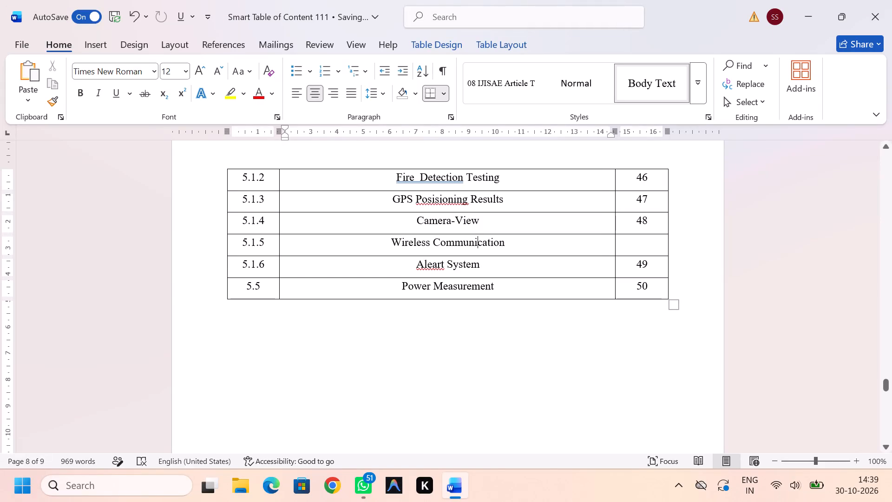
Delete the entire 5.5 Power Measurement row from the end of the list above the List of Tables.
left_click_drag(234, 288, 533, 304)
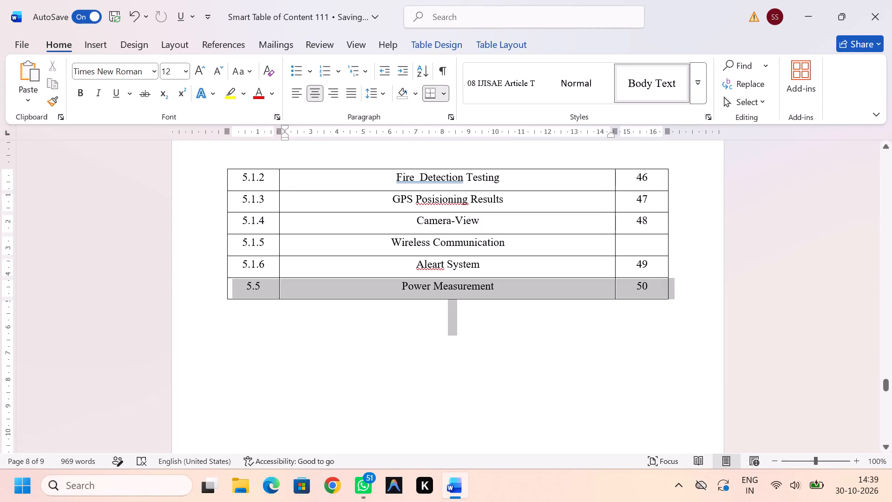
left_click_drag(533, 304, 608, 296)
left_click(442, 351)
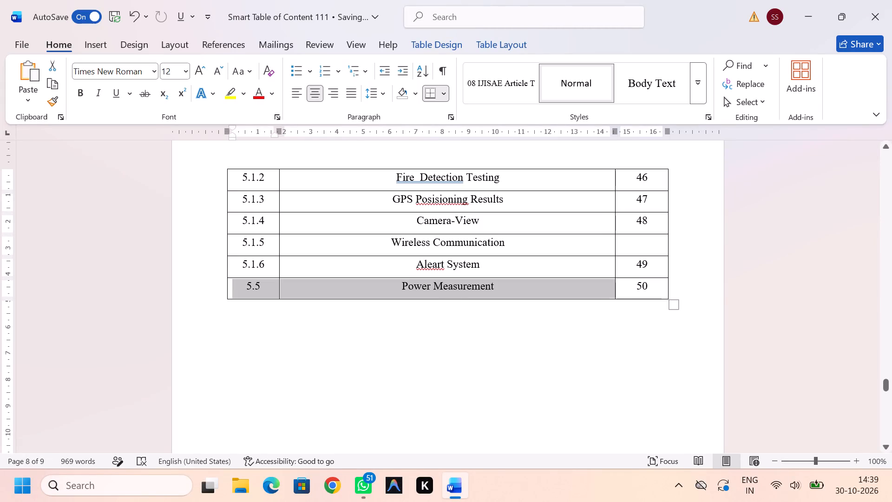
left_click_drag(244, 290, 393, 290)
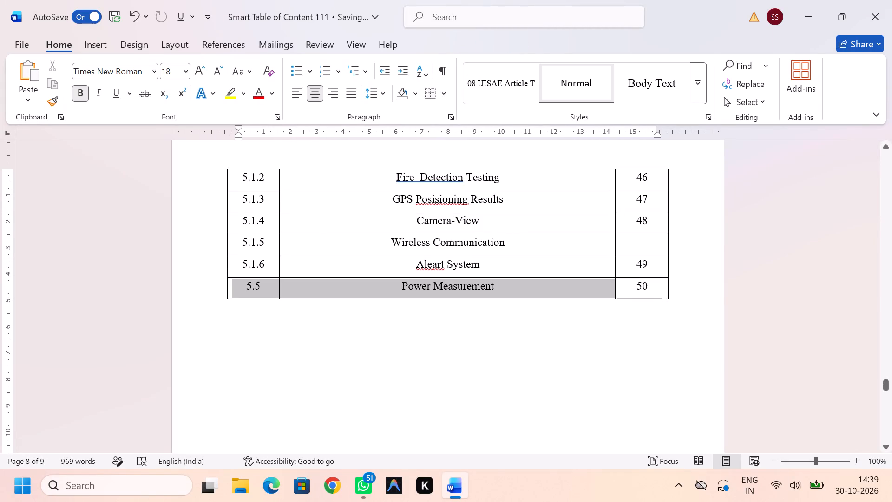
left_click_drag(393, 290, 611, 304)
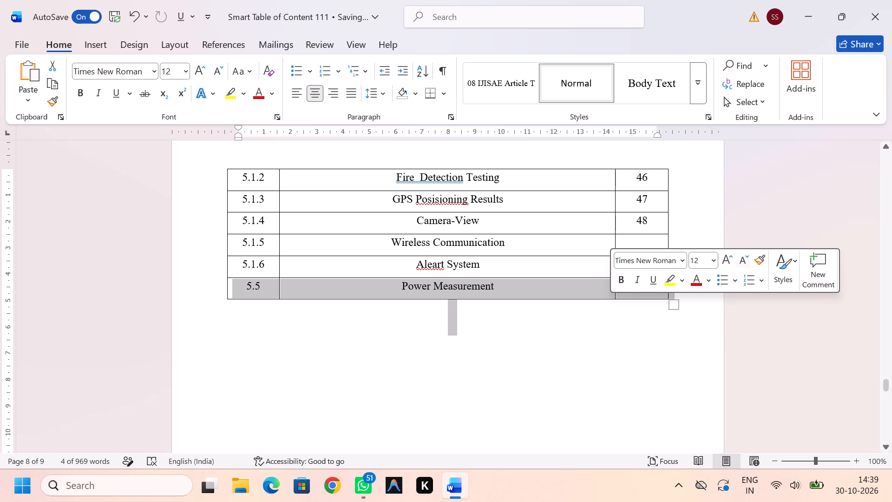
right_click(493, 291)
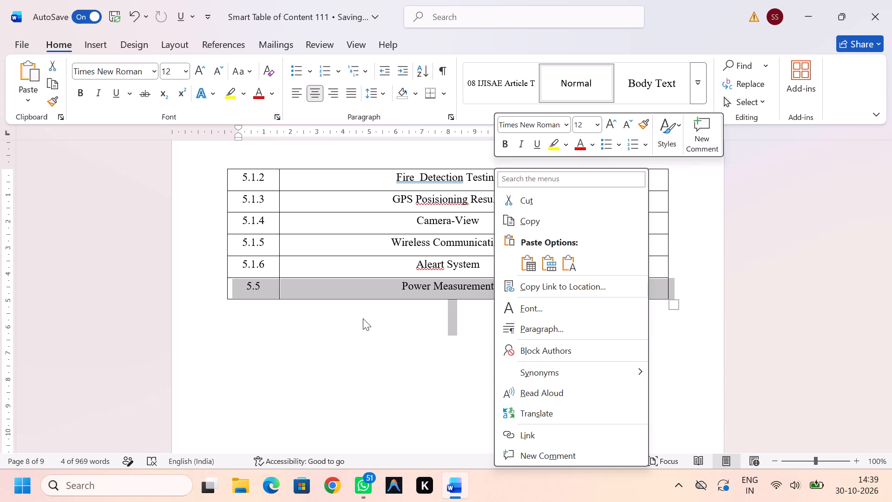
left_click(269, 285)
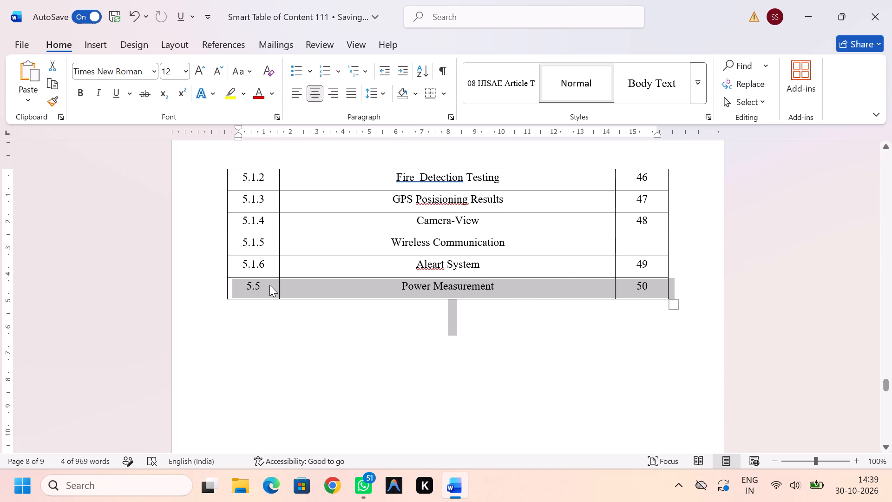
left_click(269, 285)
double_click(269, 285)
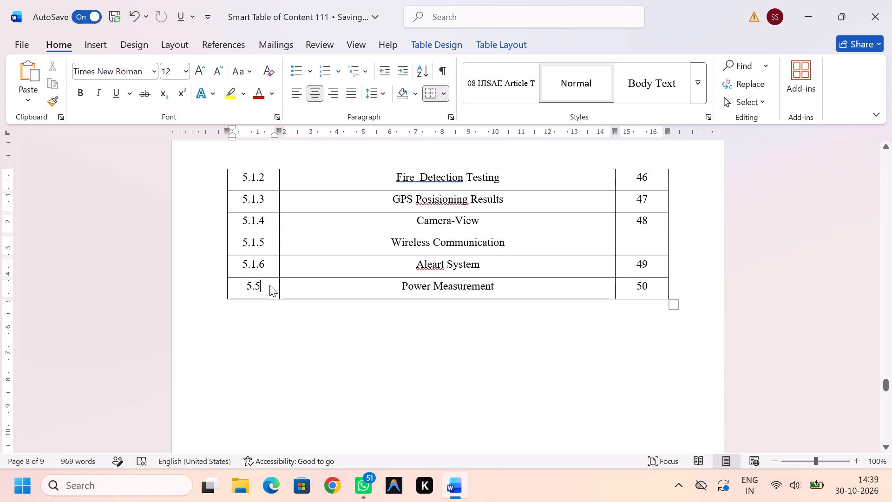
double_click(269, 285)
triple_click(288, 288)
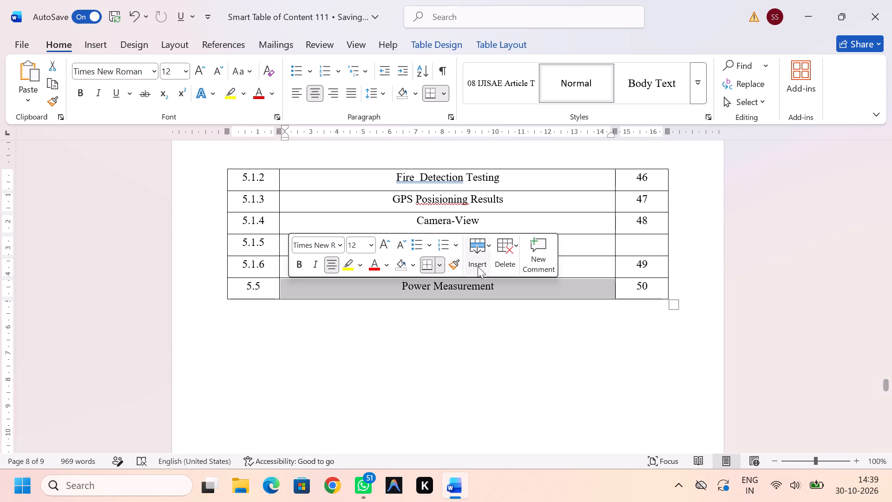
left_click(513, 245)
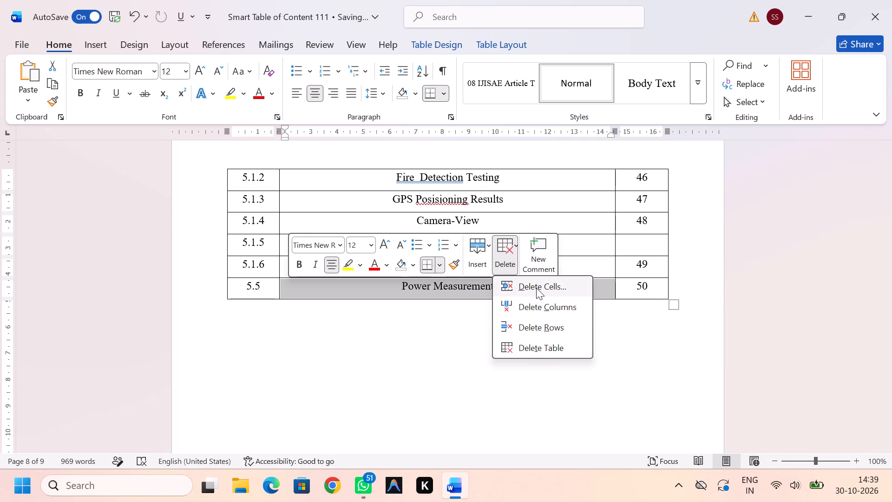
left_click(536, 288)
left_click(426, 228)
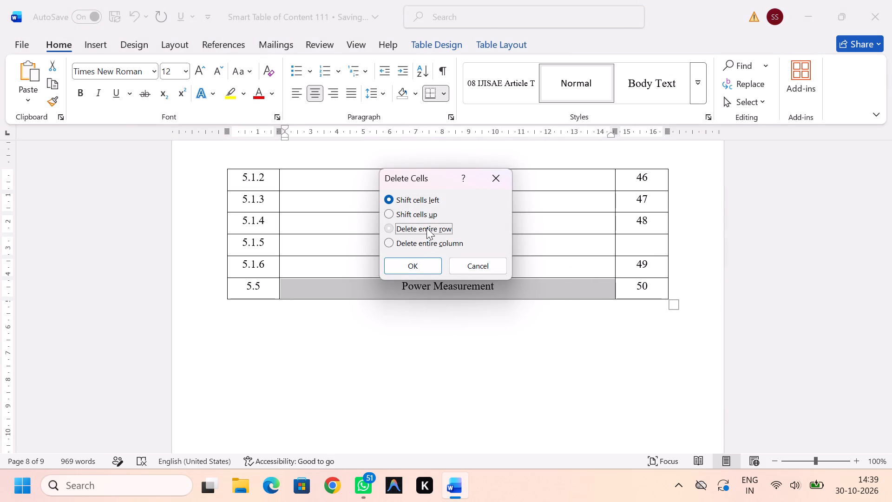
left_click(422, 267)
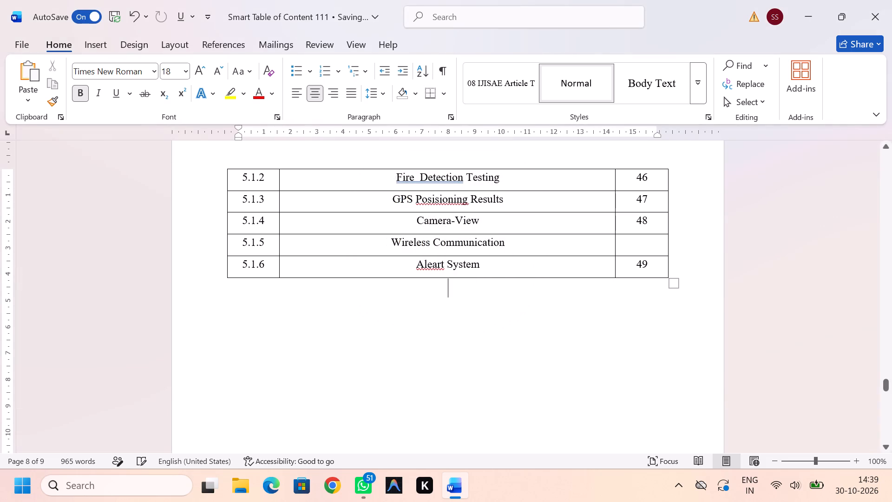
Save the document with the updated chapter 5 entries.
scroll(422, 267, "right", 1)
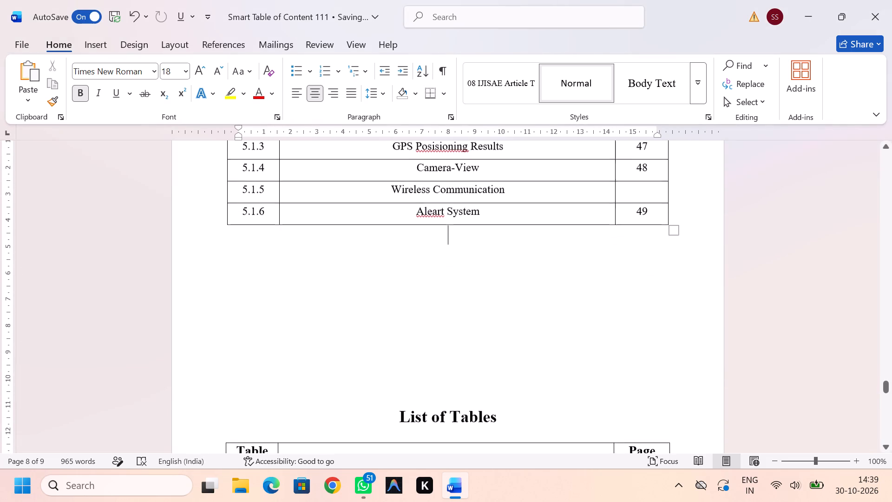
scroll(422, 267, "down", 2)
scroll(422, 267, "up", 1)
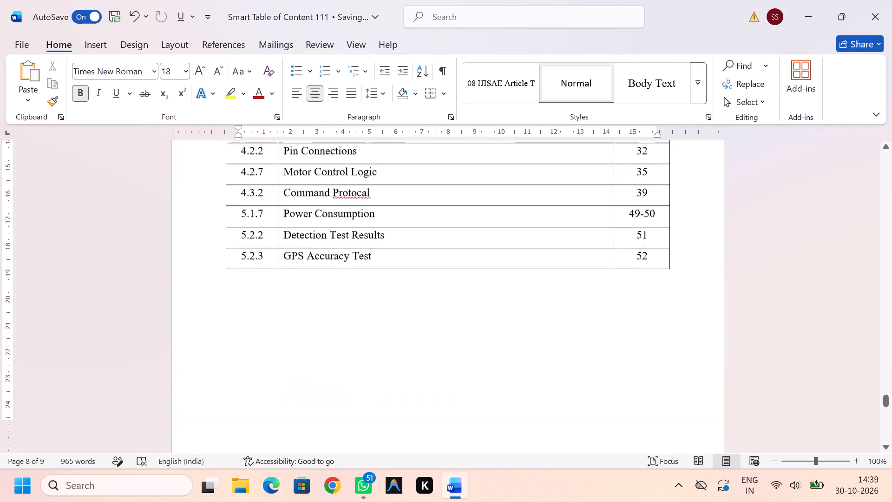
scroll(422, 267, "up", 1)
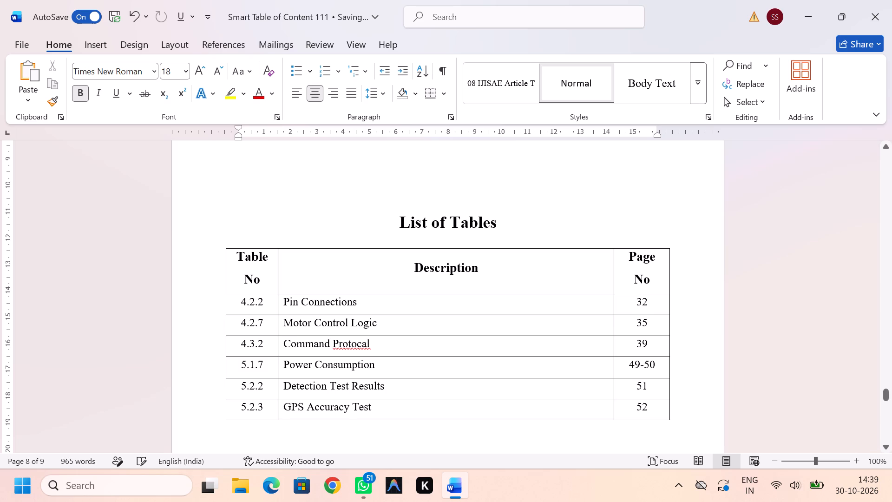
scroll(422, 267, "up", 5)
scroll(422, 267, "down", 1)
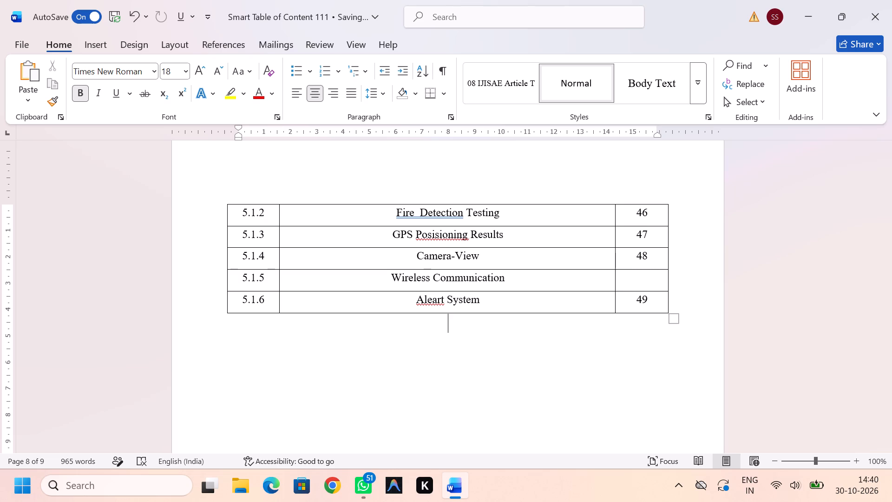
key("ctrl+s")
key("ctrl+s")
key("ctrl+s")
key("ctrl+s")
Review the List of Tables and the acronym table through to the end of the document.
scroll(422, 267, "down", 1)
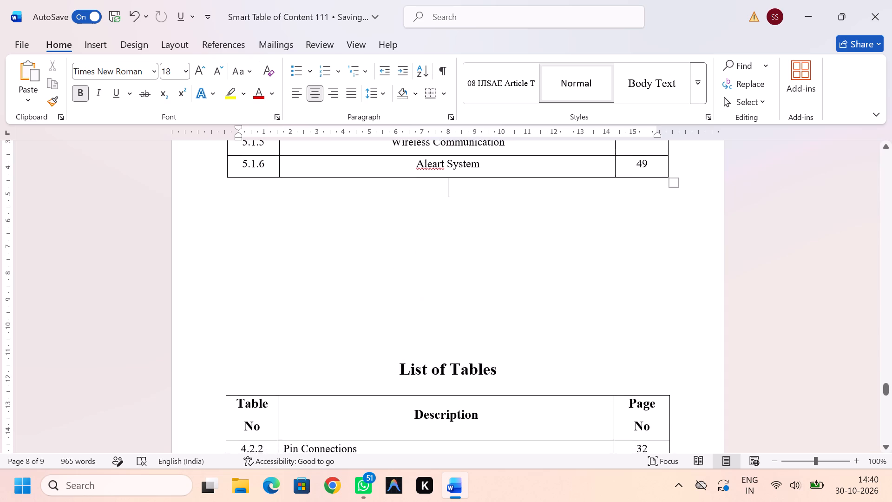
scroll(422, 267, "down", 3)
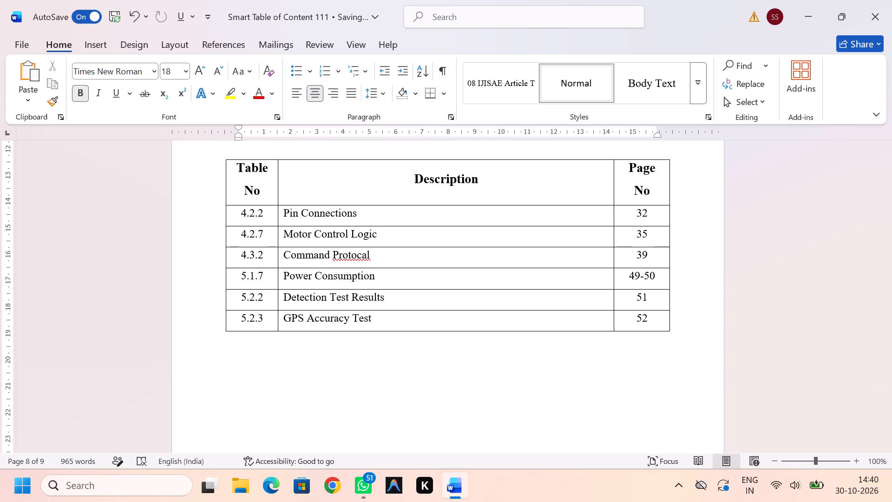
scroll(422, 267, "down", 3)
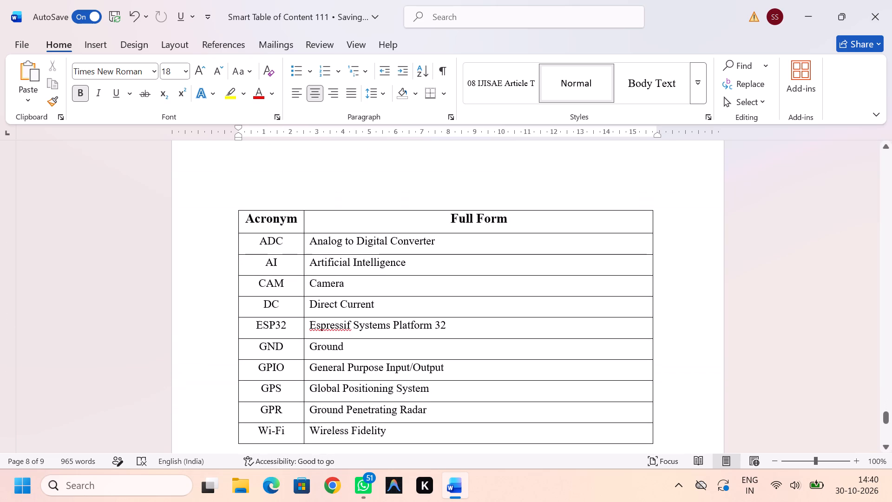
scroll(422, 267, "down", 1)
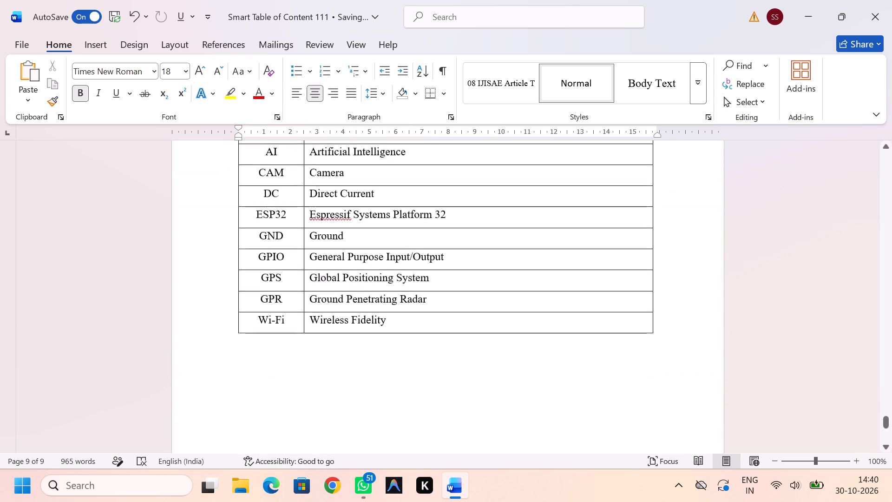
scroll(422, 267, "down", 2)
scroll(422, 267, "up", 2)
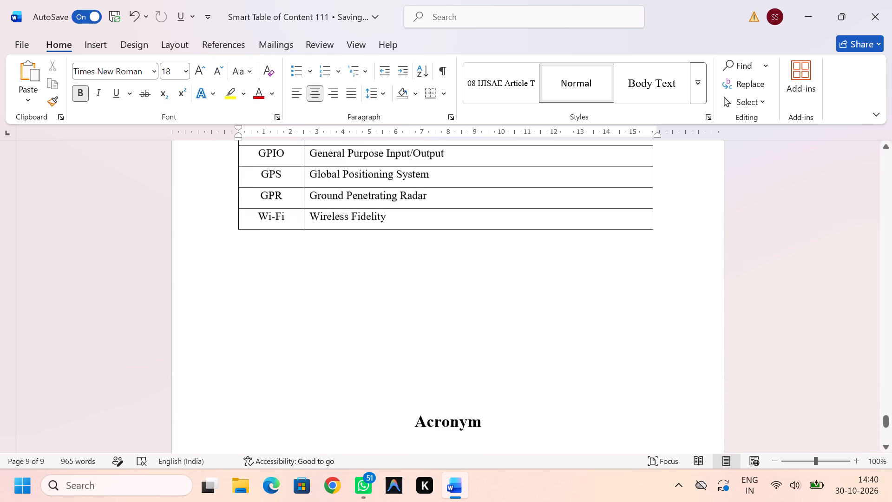
scroll(422, 267, "up", 1)
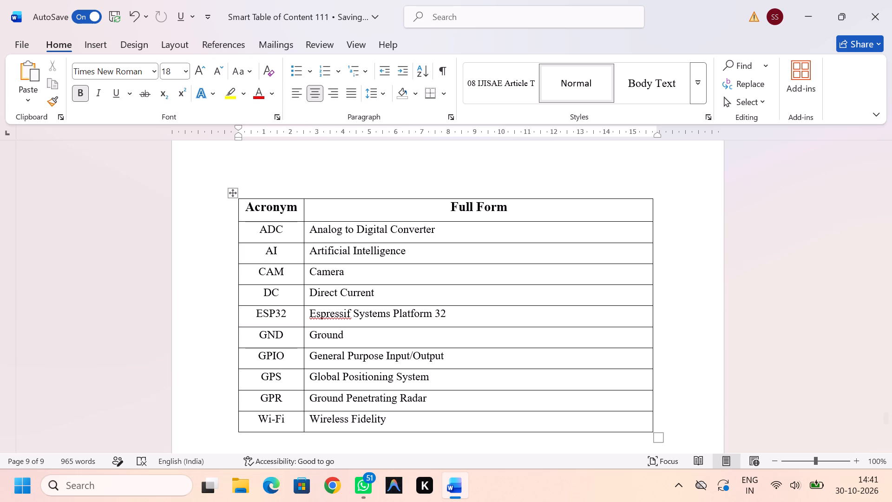
Go back over the acronym table and recheck the List of Tables entries, their numbers and page references.
scroll(335, 357, "up", 2)
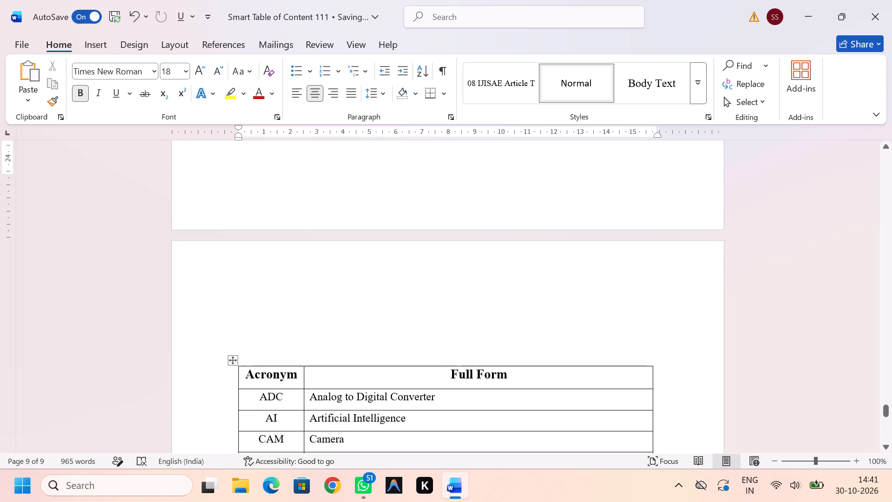
scroll(335, 357, "up", 2)
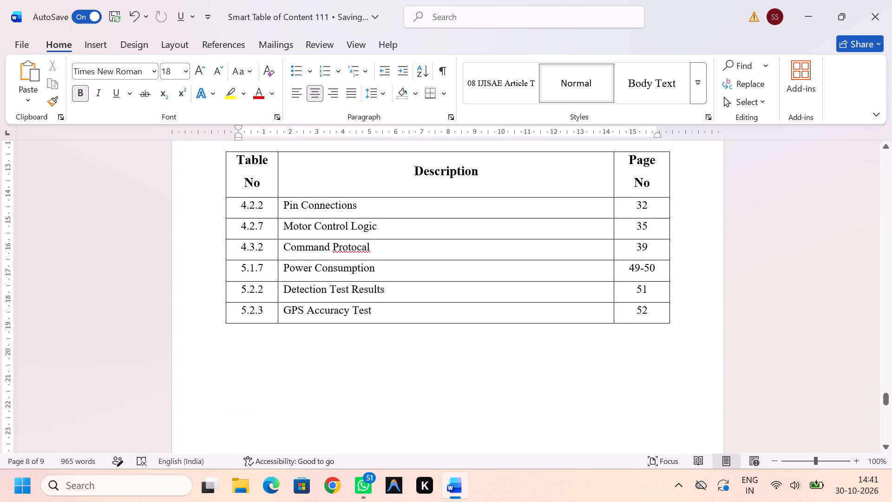
scroll(335, 357, "down", 3)
scroll(335, 357, "up", 1)
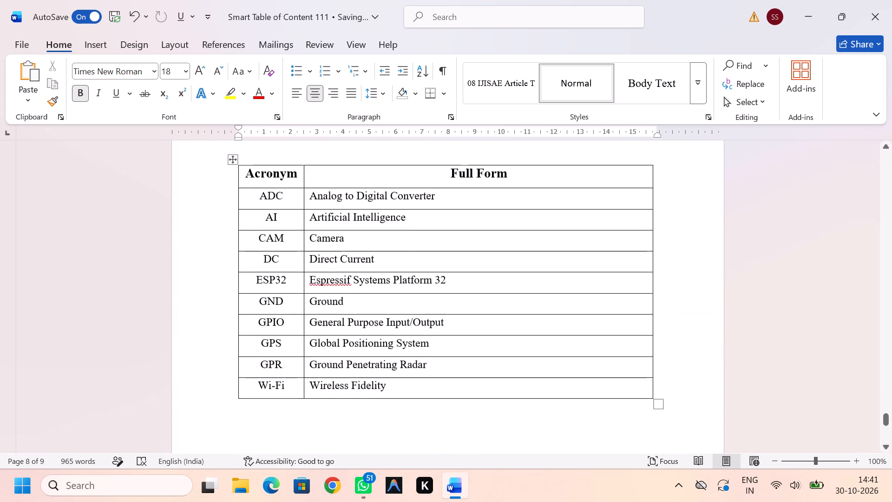
scroll(335, 357, "up", 3)
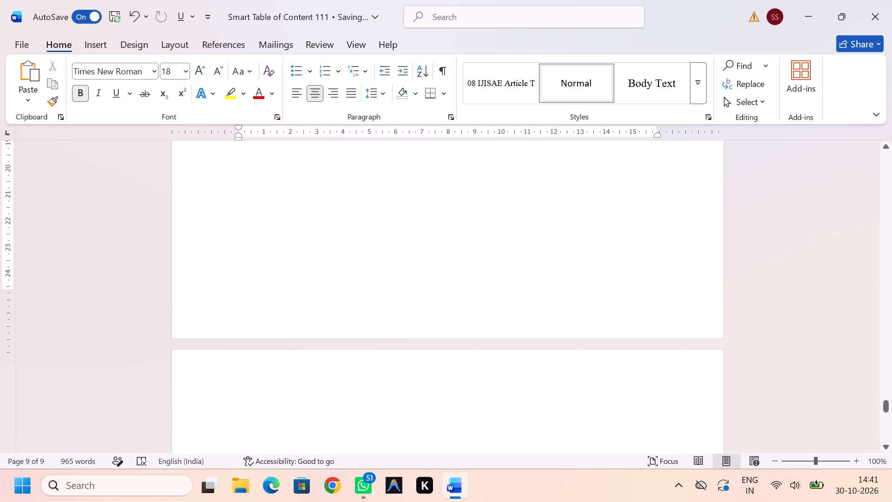
scroll(335, 357, "up", 2)
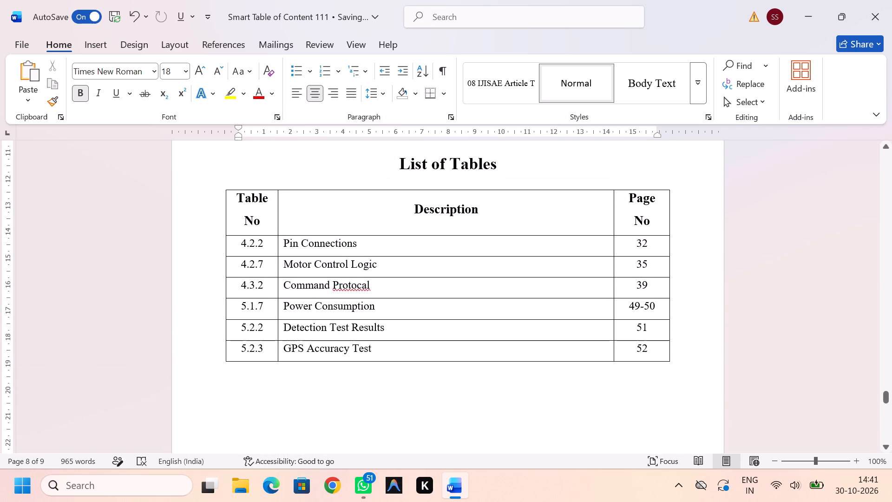
scroll(335, 357, "down", 2)
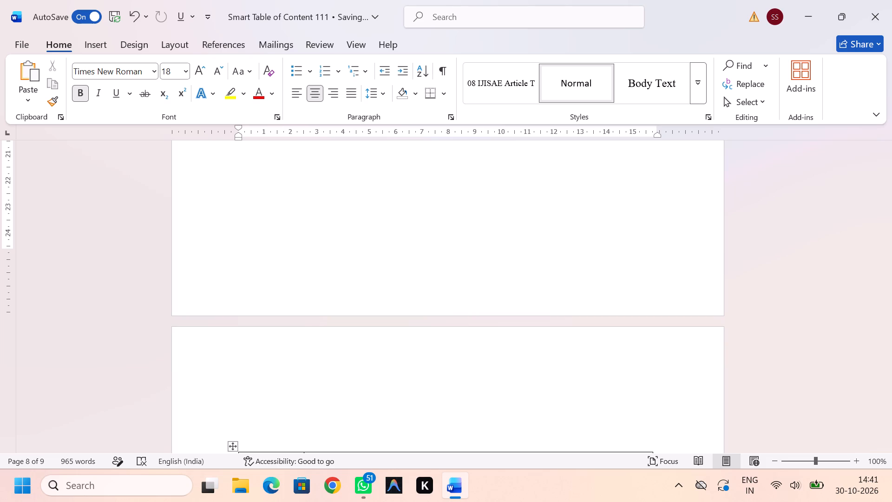
scroll(335, 357, "up", 2)
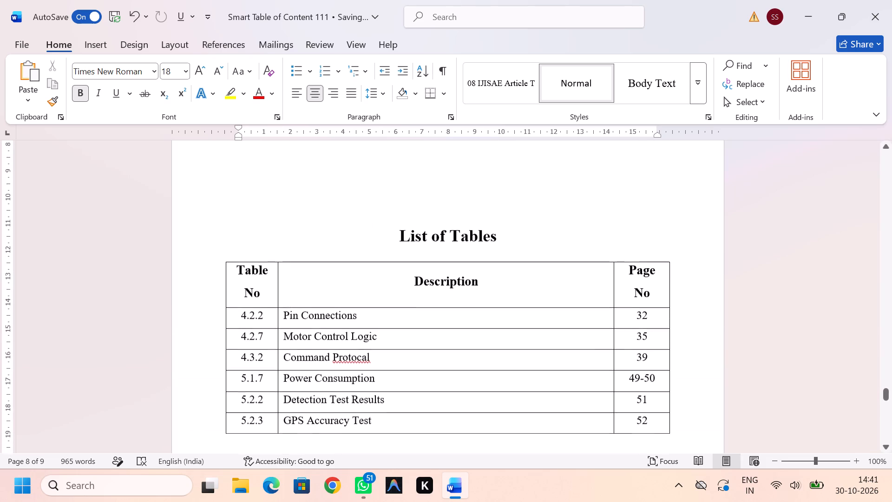
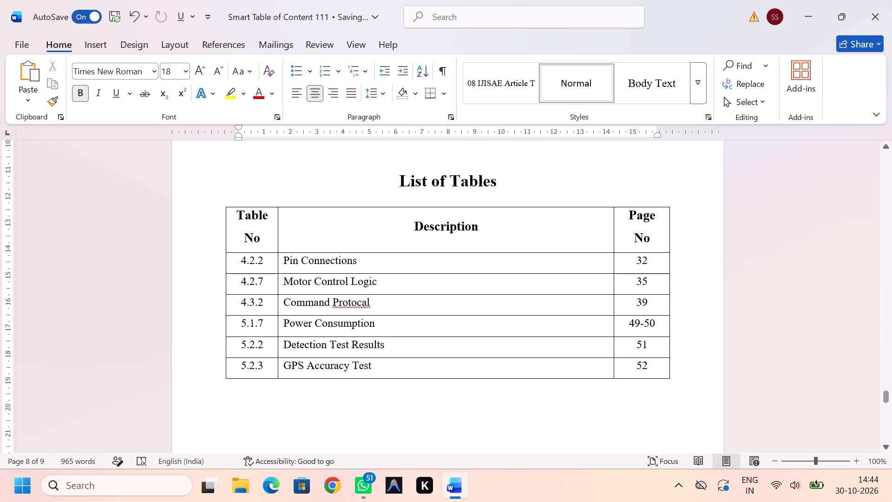
Insert the word "Estimated" before "Power Consumption" in the 5.1.7 entry of the List of Tables.
left_click(288, 322)
key("Left")
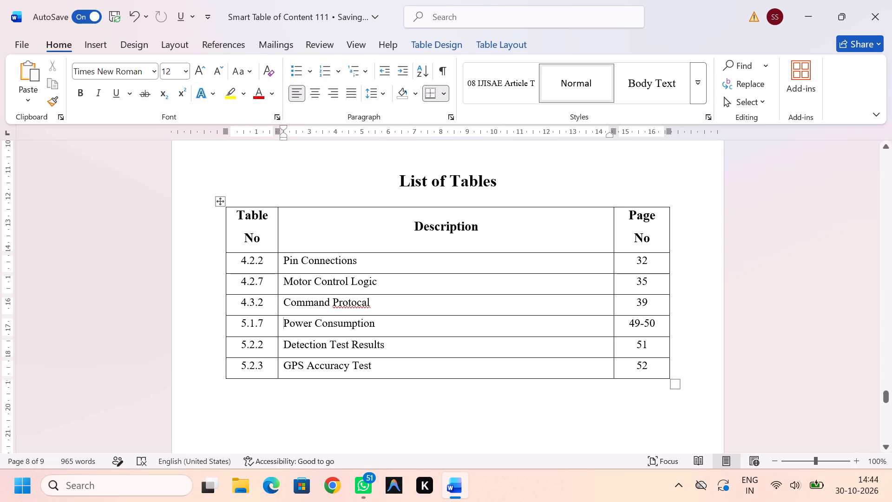
key("space")
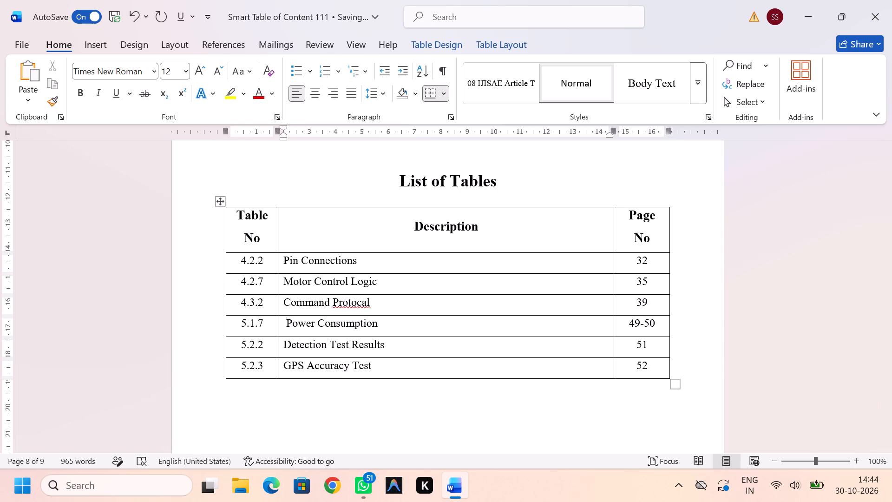
key("shift+e")
type("st")
key("i")
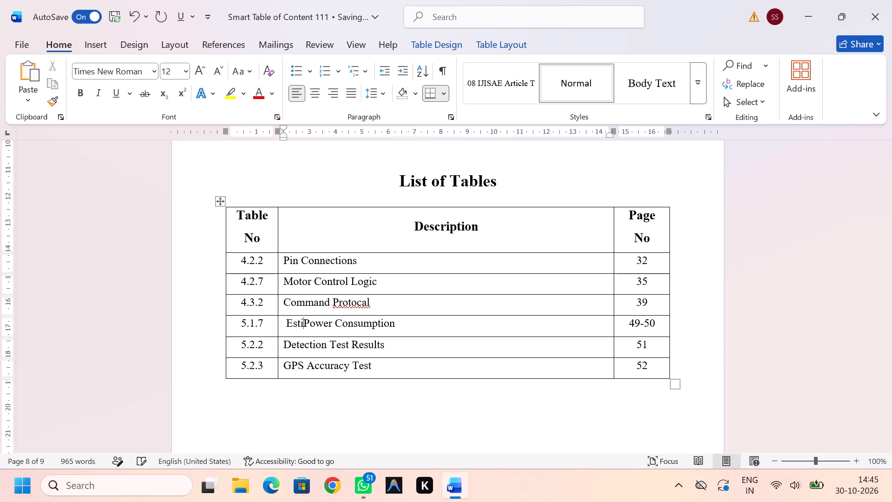
type("ma")
type("ted")
key("space")
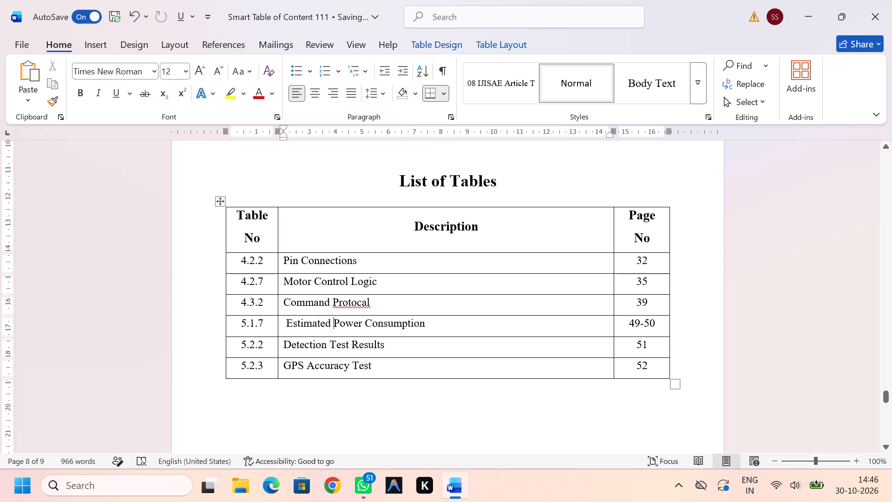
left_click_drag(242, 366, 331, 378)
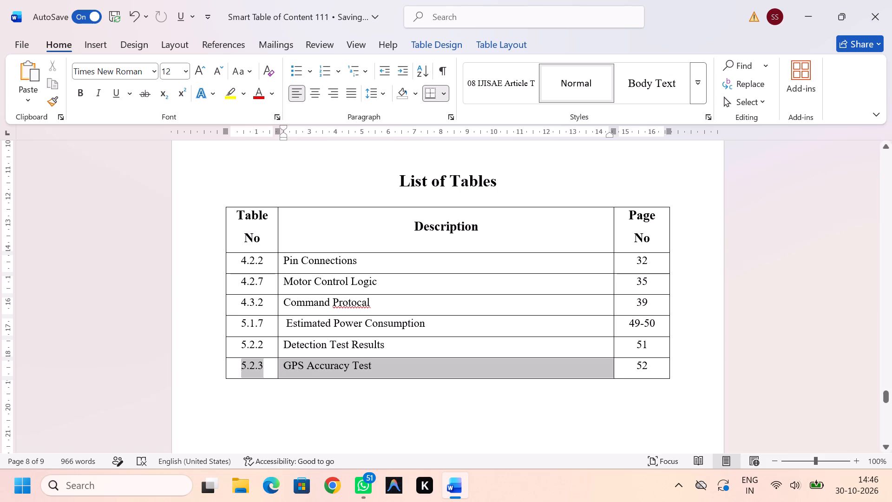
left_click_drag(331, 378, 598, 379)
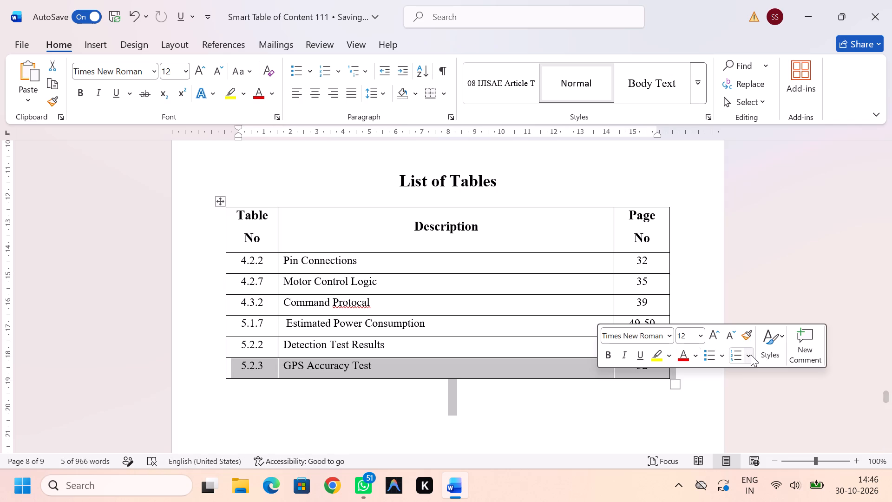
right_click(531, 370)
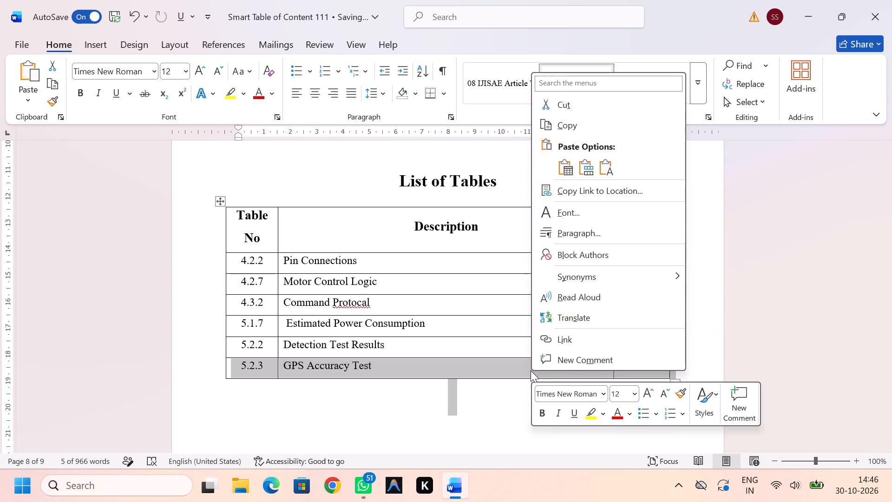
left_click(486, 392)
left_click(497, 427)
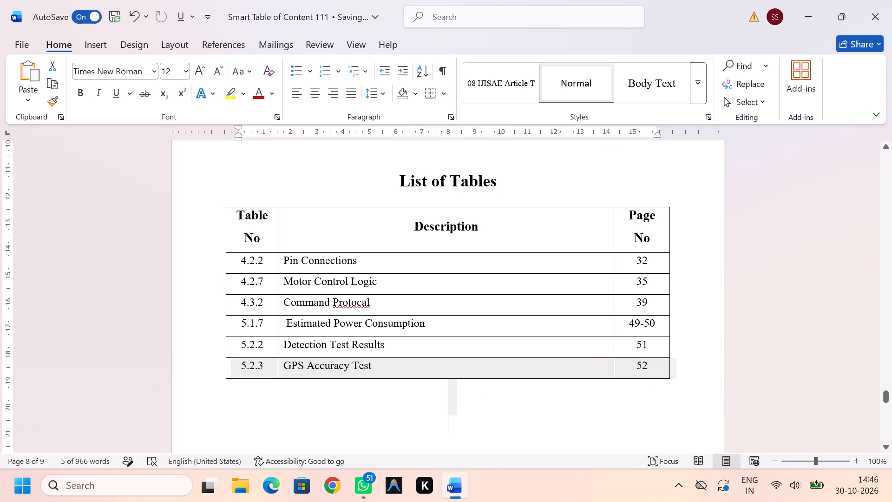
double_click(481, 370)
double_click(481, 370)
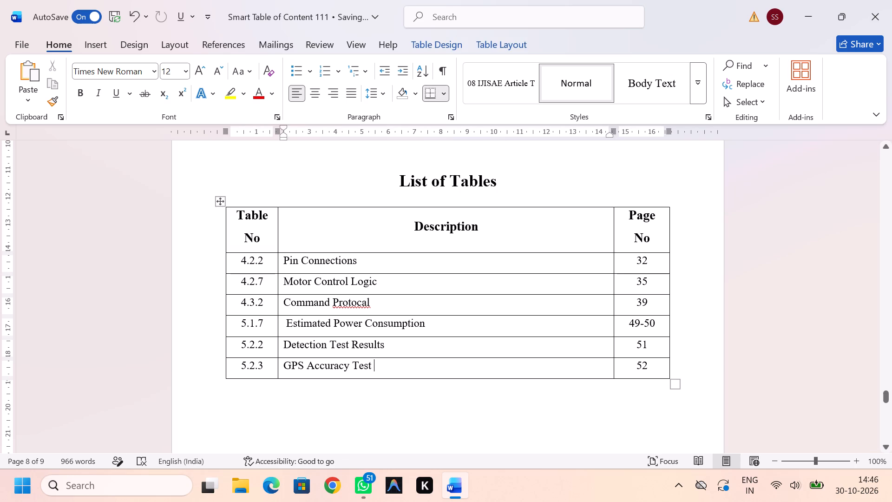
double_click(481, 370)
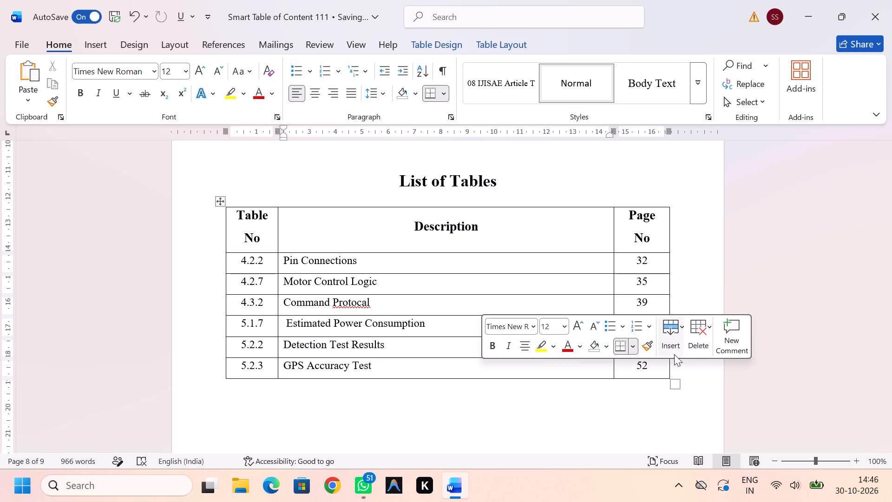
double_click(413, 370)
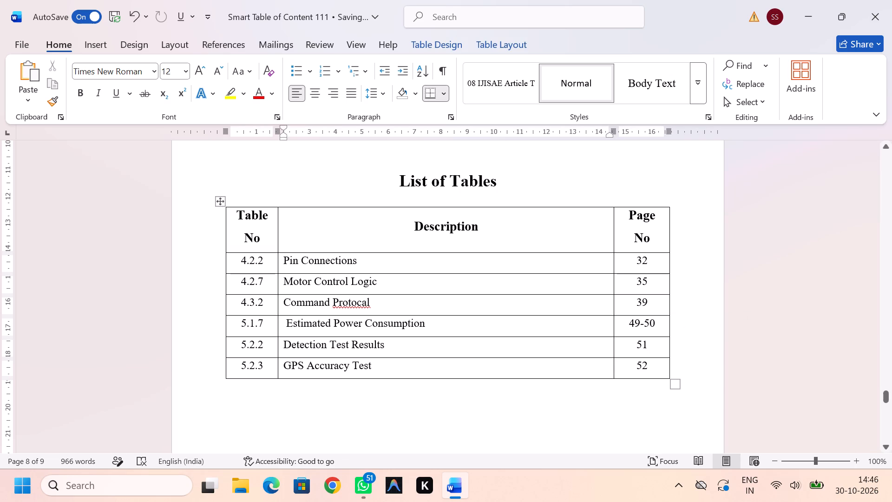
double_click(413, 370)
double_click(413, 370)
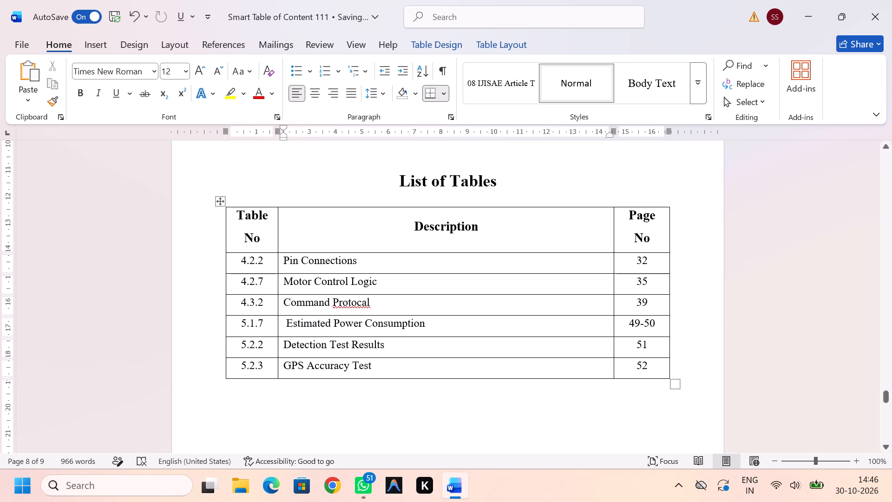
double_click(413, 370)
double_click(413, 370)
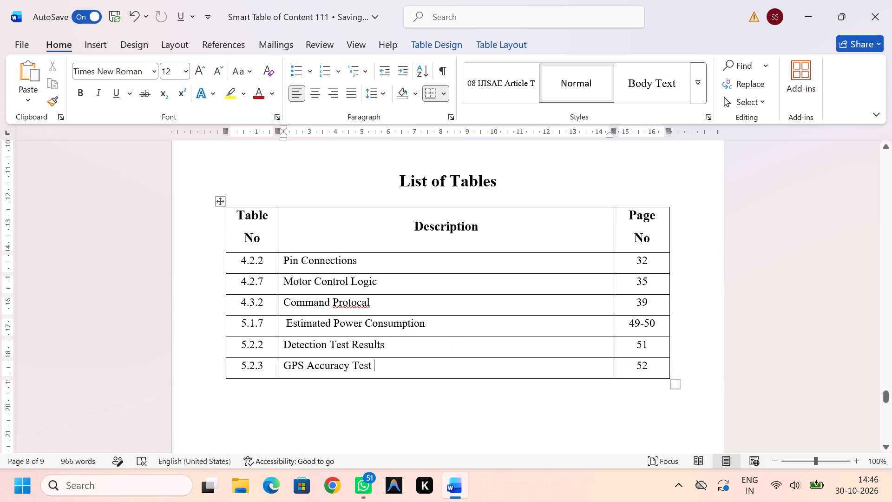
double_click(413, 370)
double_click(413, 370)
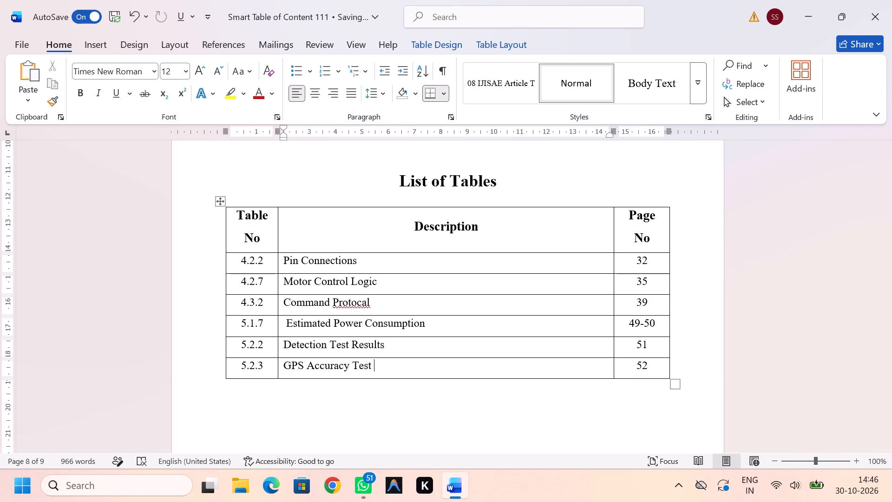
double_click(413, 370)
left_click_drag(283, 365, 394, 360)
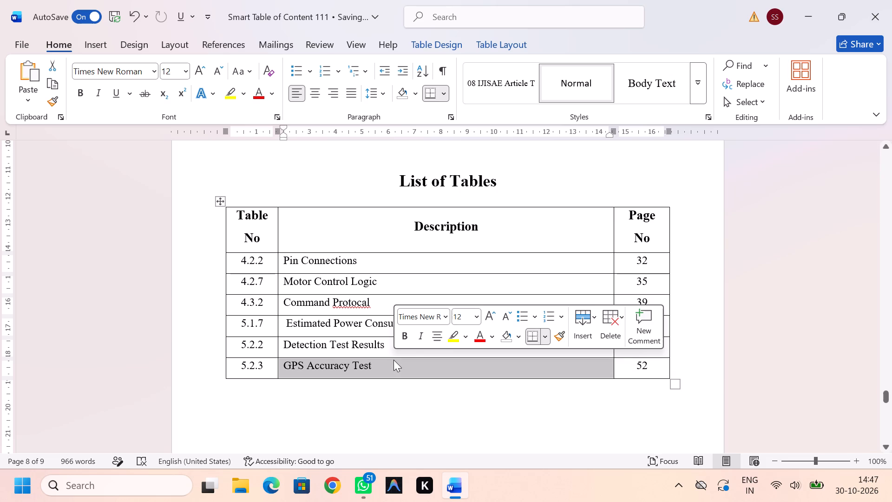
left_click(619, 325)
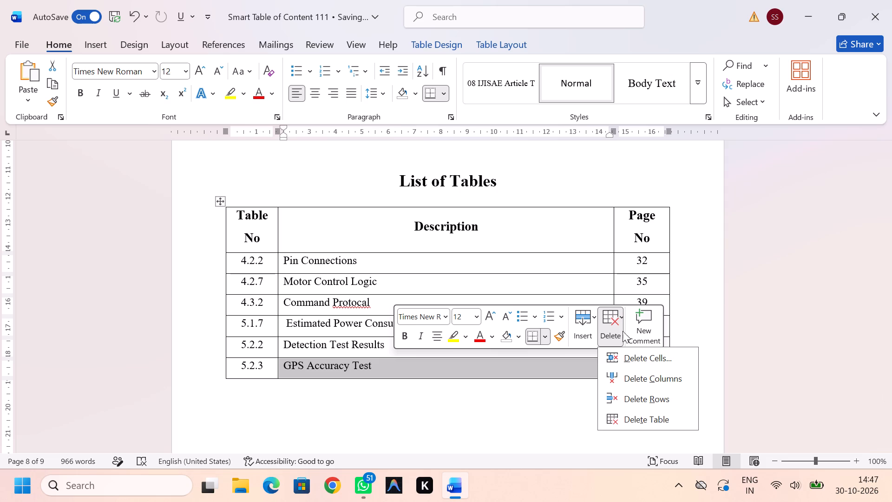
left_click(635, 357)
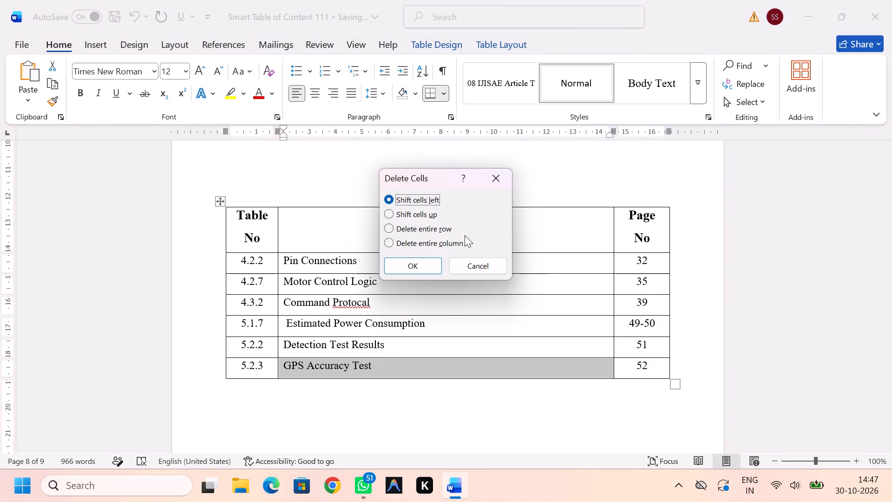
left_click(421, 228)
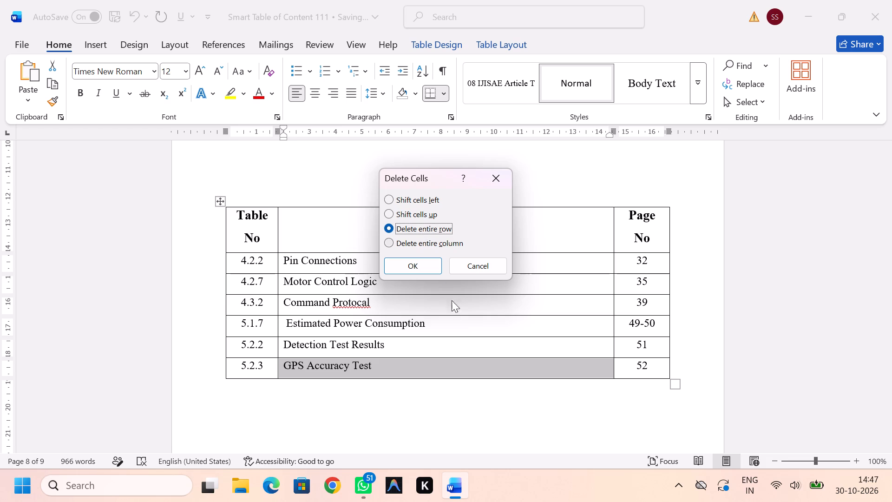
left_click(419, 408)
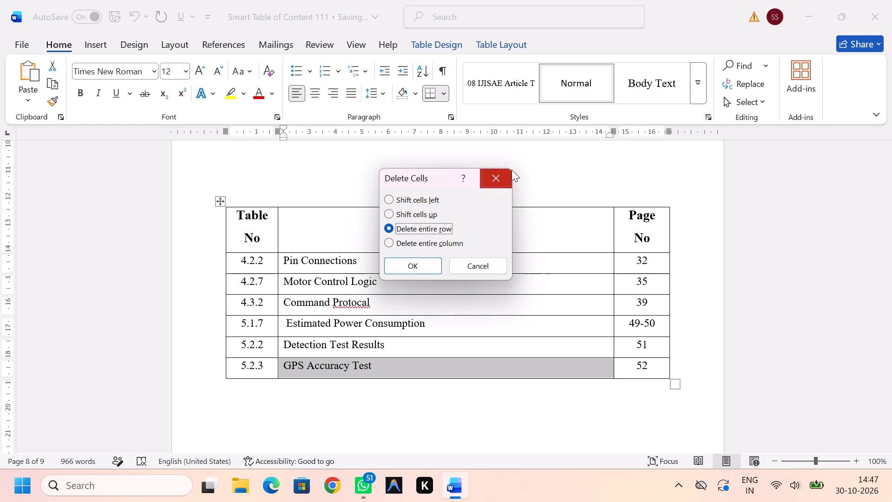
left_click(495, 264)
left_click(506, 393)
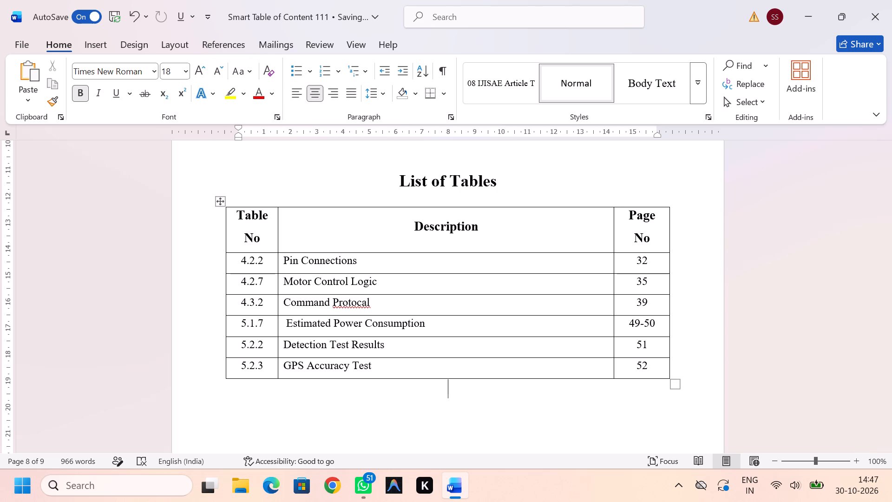
Delete the entire 4.2.2 Pin Connections row from the List of Tables.
left_click_drag(236, 260, 564, 273)
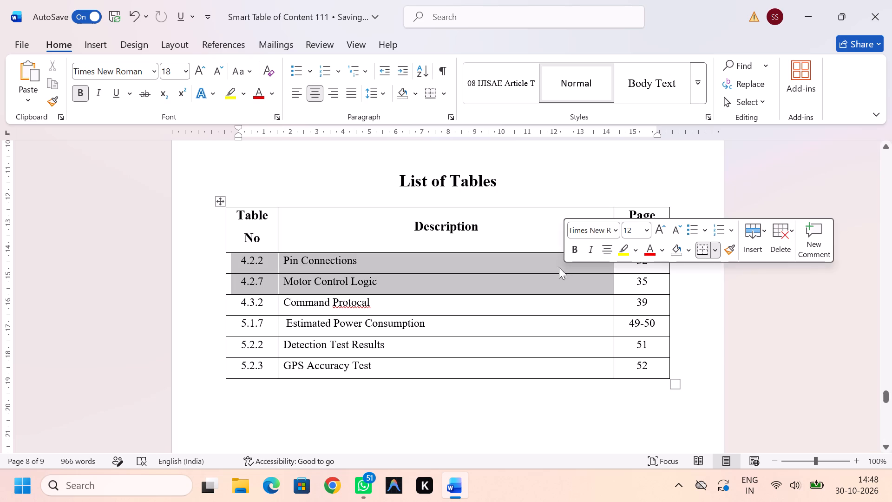
left_click(603, 416)
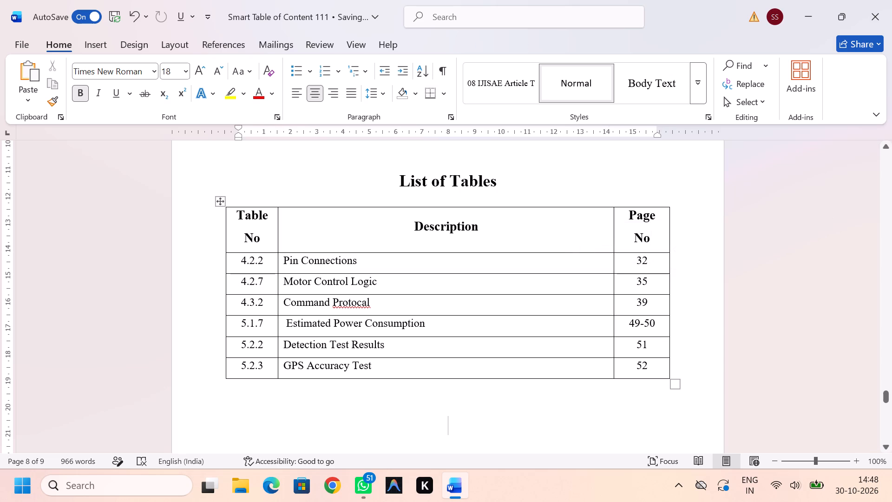
left_click_drag(285, 261, 473, 266)
left_click(473, 266)
double_click(473, 266)
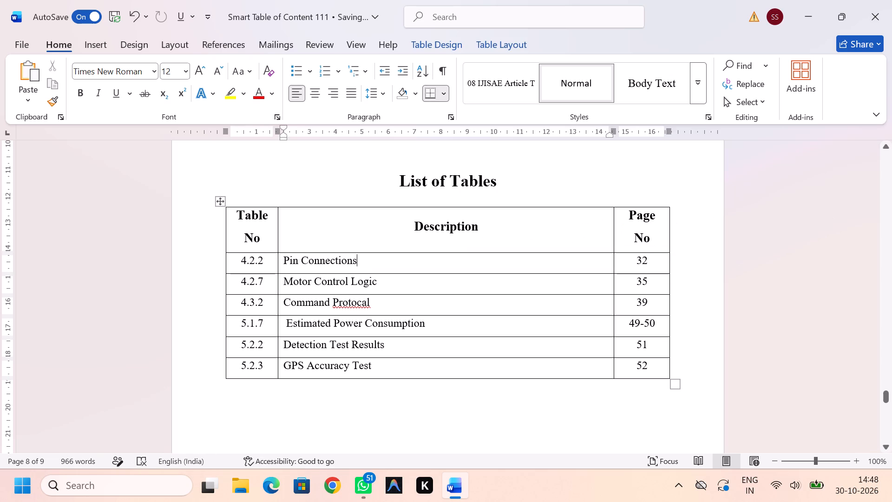
left_click_drag(473, 266, 371, 265)
left_click_drag(282, 260, 319, 262)
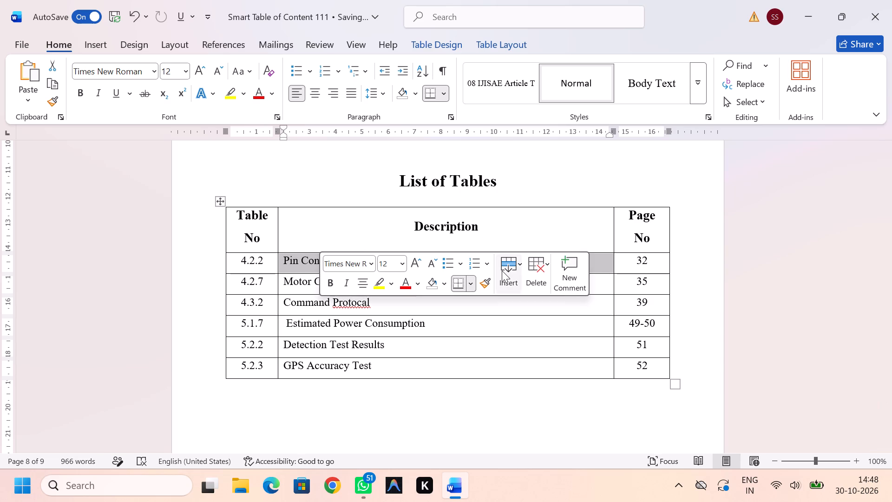
left_click(529, 270)
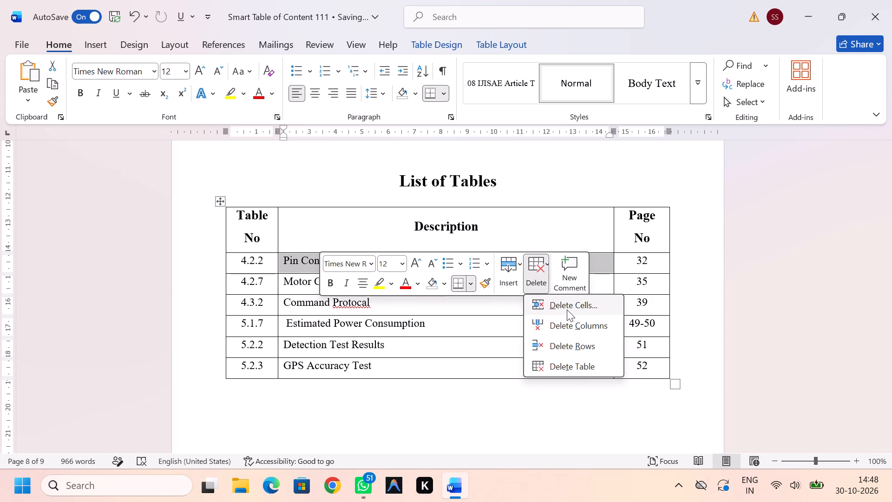
left_click(567, 310)
left_click(443, 229)
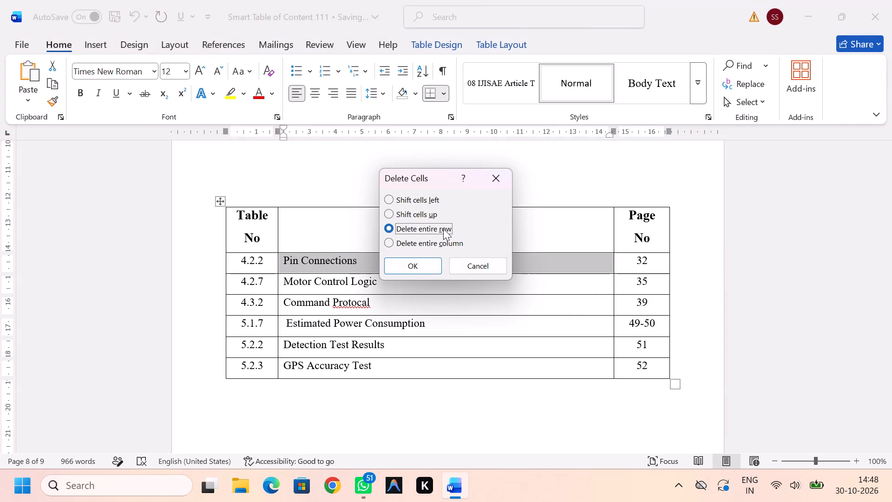
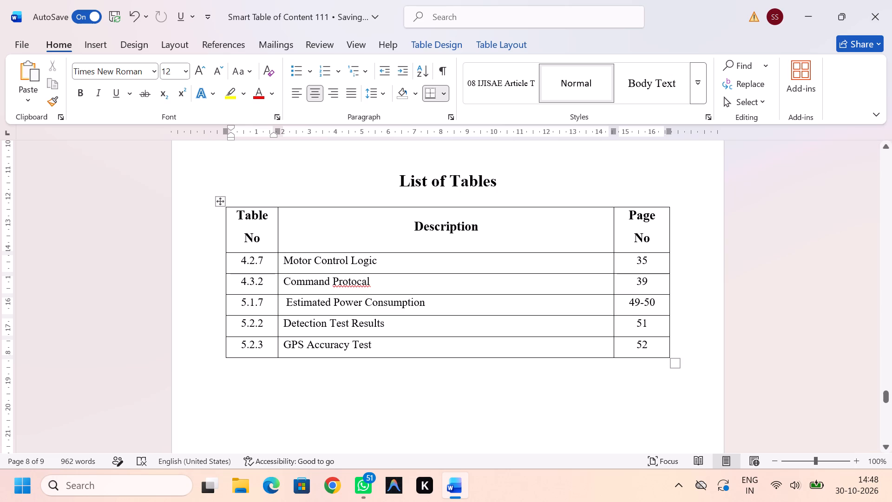
Save the document.
key("ctrl+s")
key("ctrl+s")
key("ctrl+s")
key("ctrl+s")
Copy the "Acronym" heading from below the acronym table and paste it above the table at the top of that page.
scroll(608, 395, "down", 5)
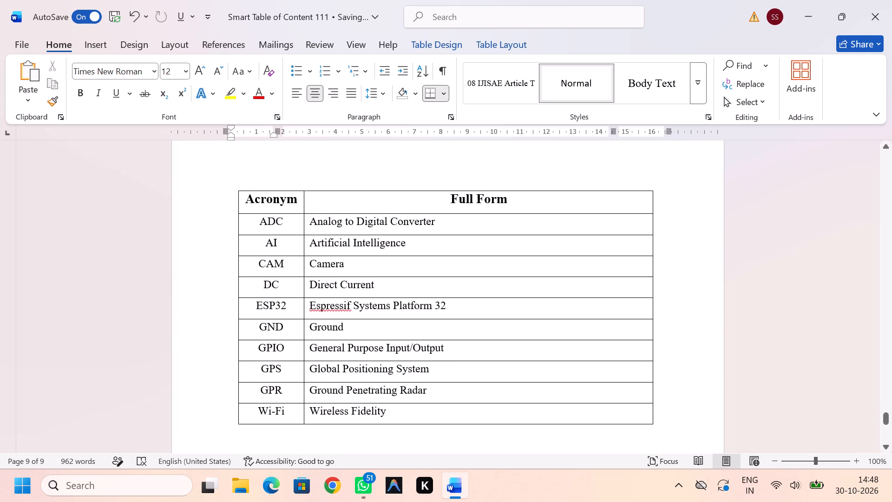
scroll(571, 467, "down", 1)
scroll(702, 402, "down", 1)
scroll(649, 388, "down", 1)
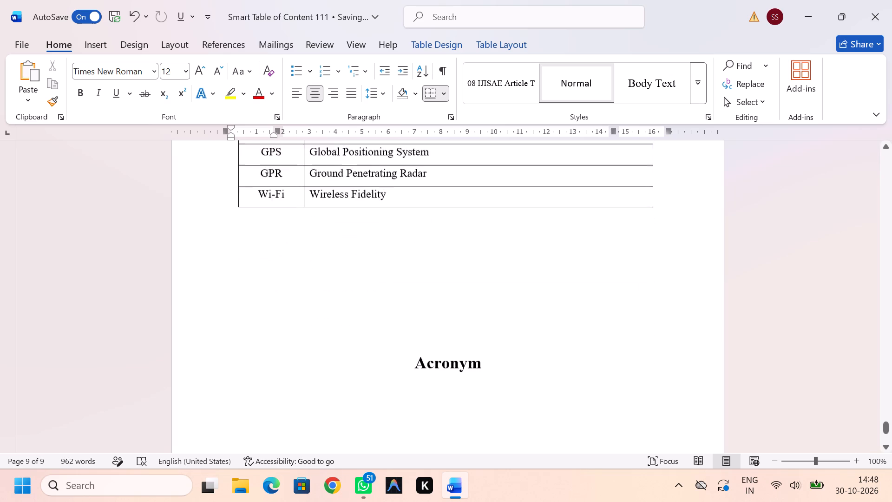
scroll(649, 388, "down", 1)
left_click_drag(489, 351, 380, 338)
key("ctrl+c")
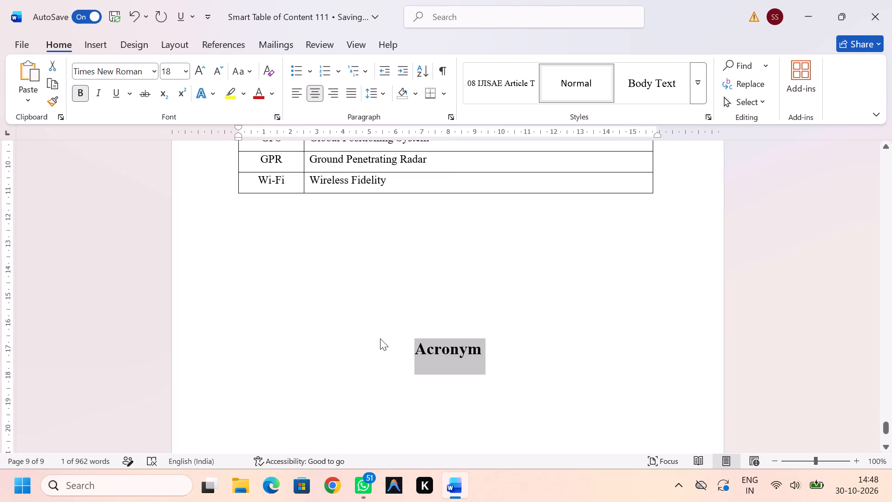
scroll(380, 338, "up", 2)
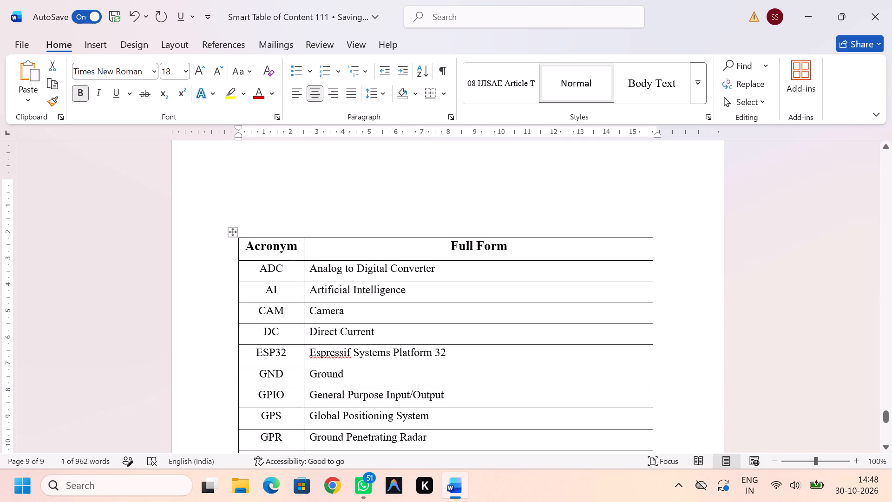
left_click(378, 184)
key("ctrl+v")
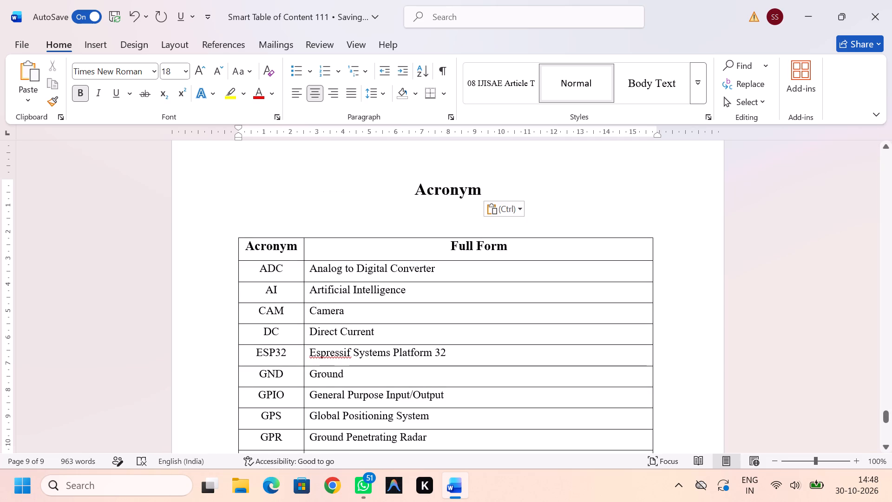
left_click(394, 203)
Review the preceding pages from the Acronym page back through the List of Tables to the Table of Contents title.
scroll(394, 203, "up", 3)
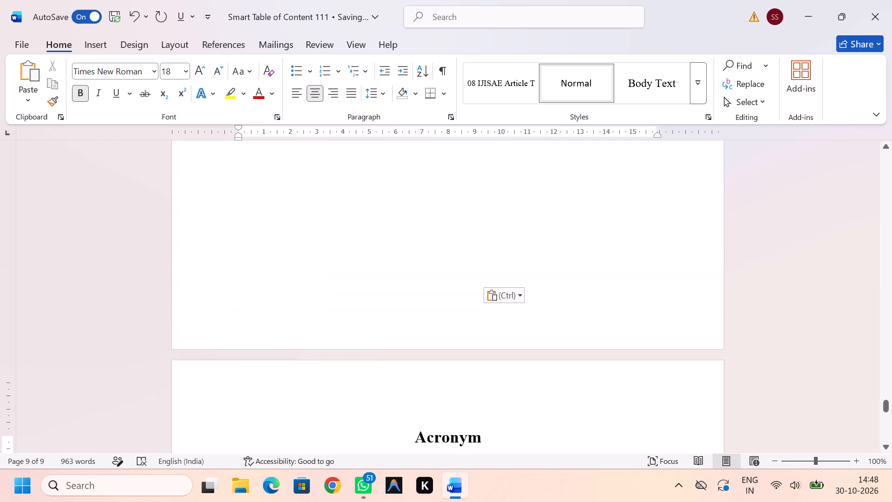
scroll(394, 203, "up", 3)
scroll(394, 203, "down", 3)
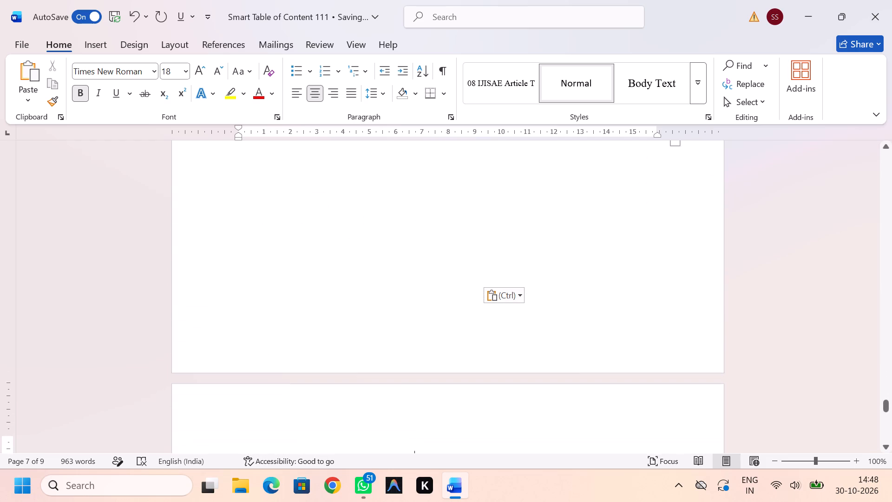
scroll(394, 203, "up", 2)
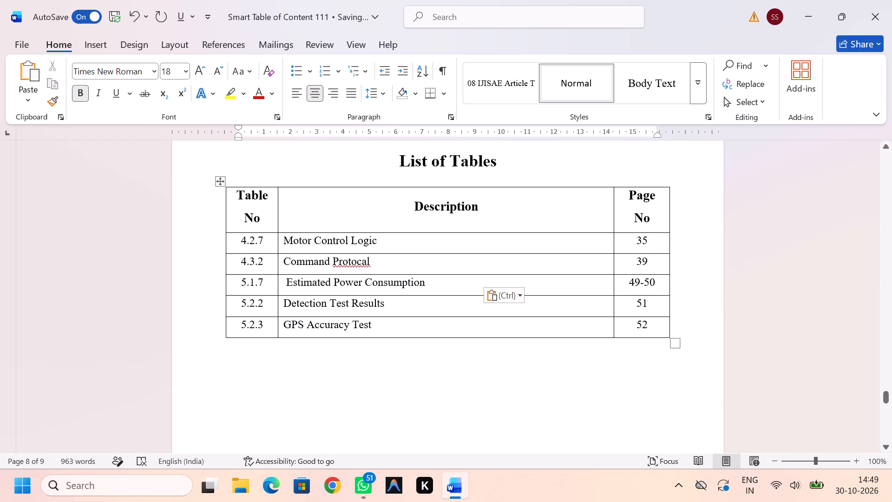
scroll(512, 218, "up", 9)
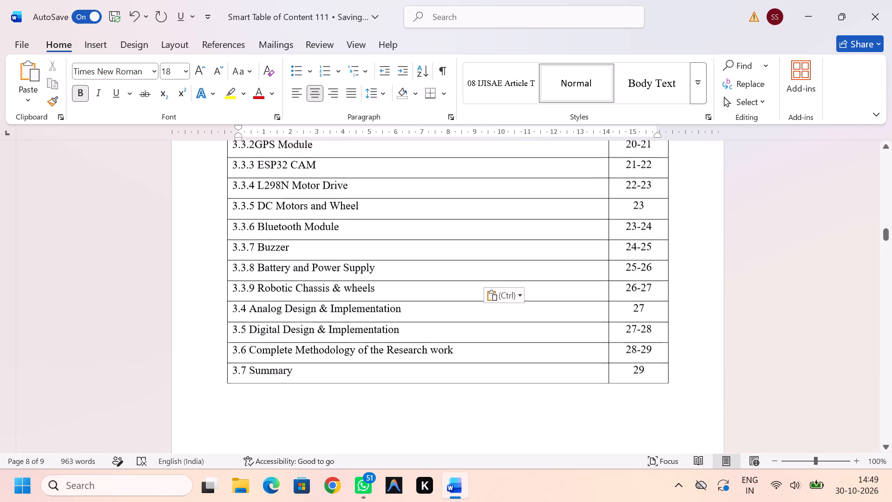
scroll(512, 218, "up", 9)
left_click(512, 218)
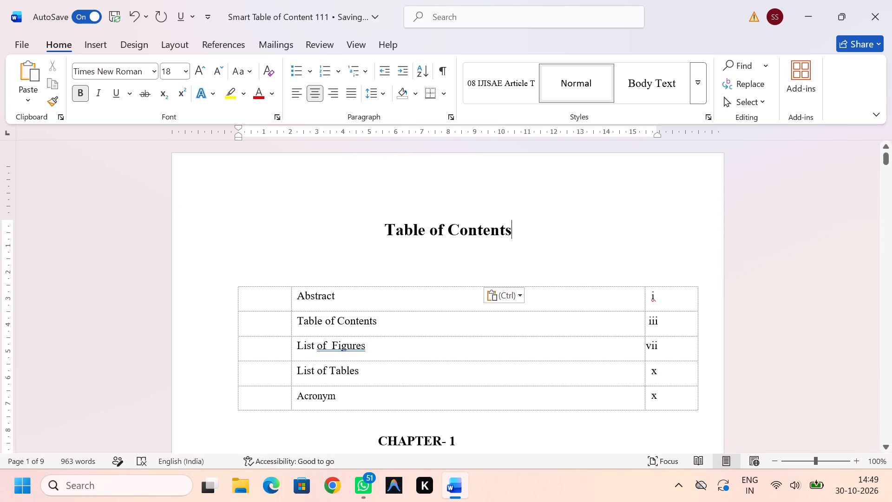
Save the document.
key("ctrl+s")
key("ctrl+s")
key("ctrl+s")
Centre the page numbers of entries 1.1 General Introduction and 1.3 Importance of mobile surveillance in the Chapter 1 contents table.
scroll(512, 218, "down", 1)
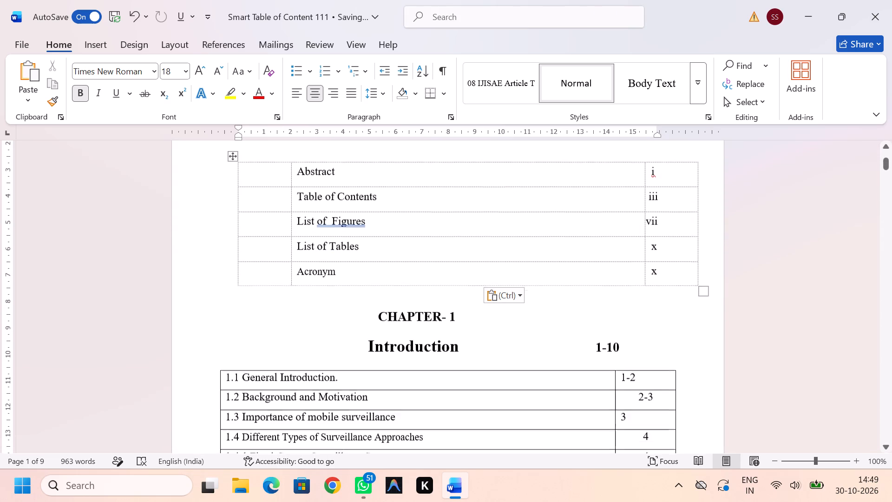
scroll(512, 218, "down", 1)
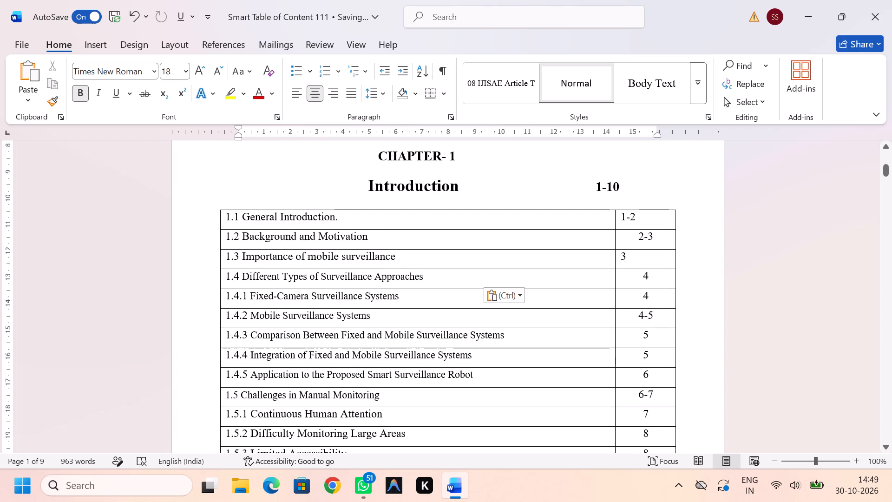
left_click(654, 217)
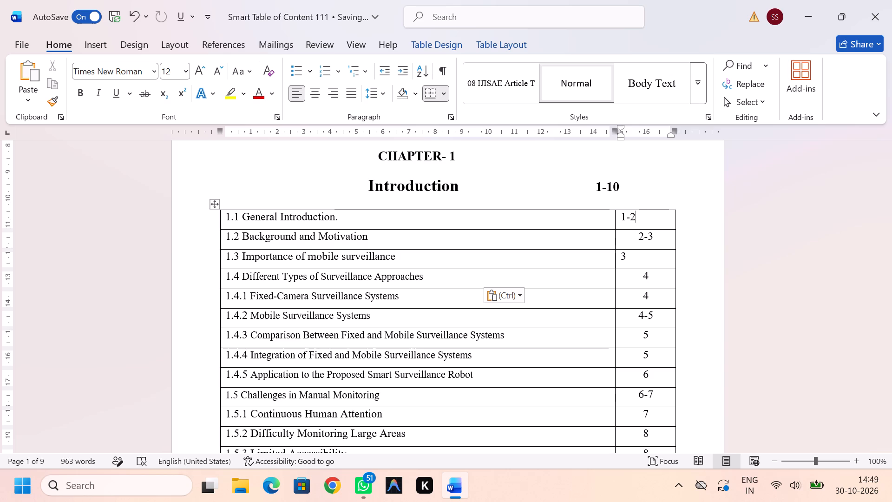
key("Down")
key("Up")
key("Left")
key("Left")
key("Left")
left_click(309, 93)
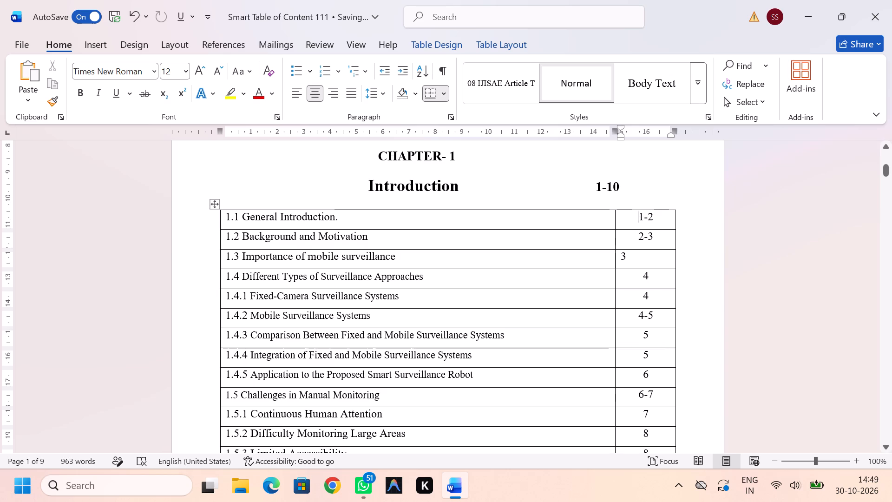
left_click(621, 255)
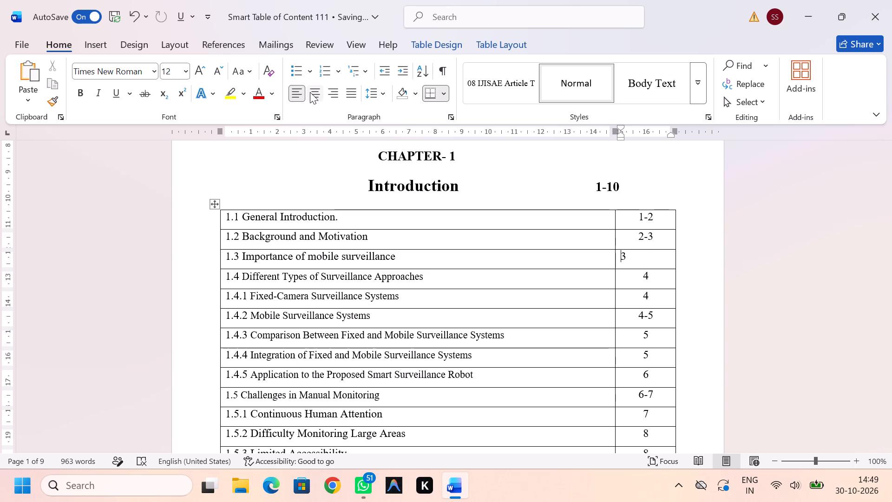
left_click(310, 92)
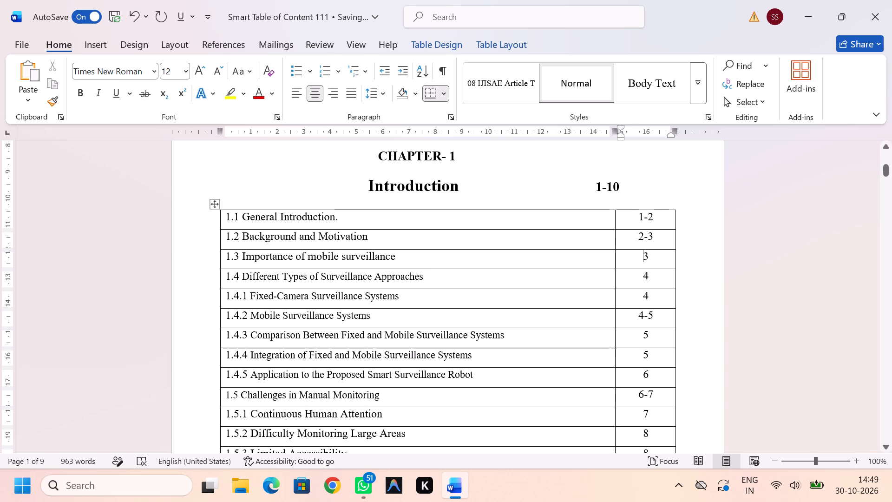
Set the page number of 1.3 Importance of mobile surveillance to 3-4.
left_click(654, 258)
key("shift+underscore")
key("BackSpace")
key("minus")
key("4")
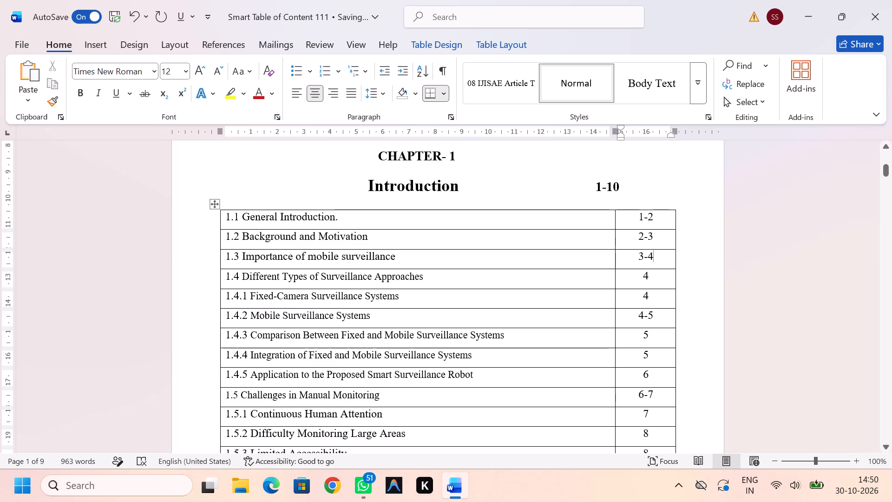
Set the page numbers of 1.4.1 Fixed-Camera Surveillance Systems to 4-5 and 1.4.2 Mobile Surveillance Systems to 5-6.
left_click(651, 295)
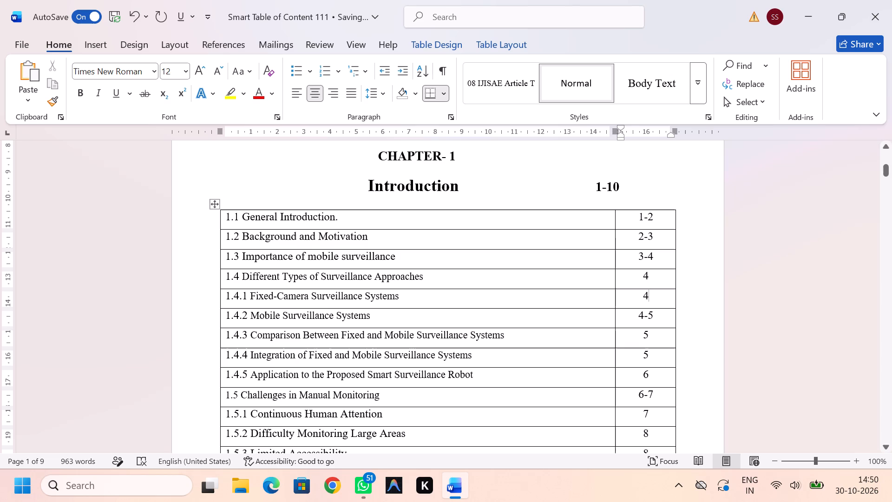
key("minus")
key("5")
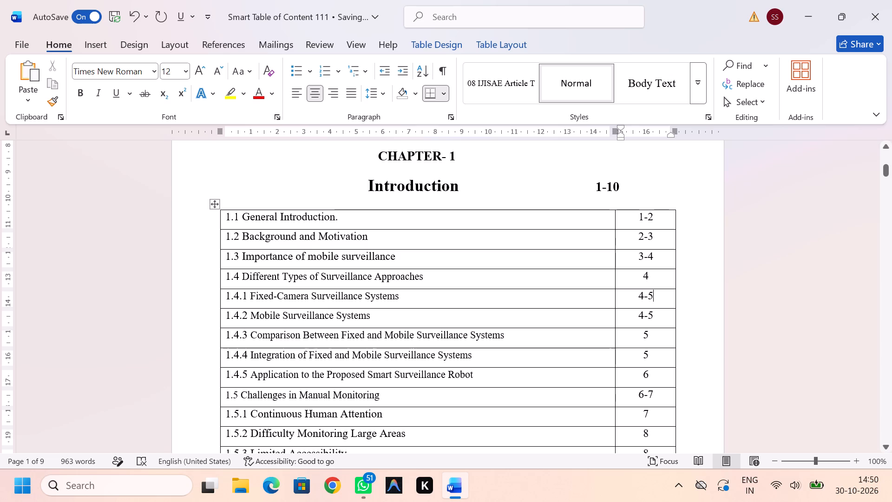
key("Down")
key("BackSpace")
key("BackSpace")
key("BackSpace")
type("5-6")
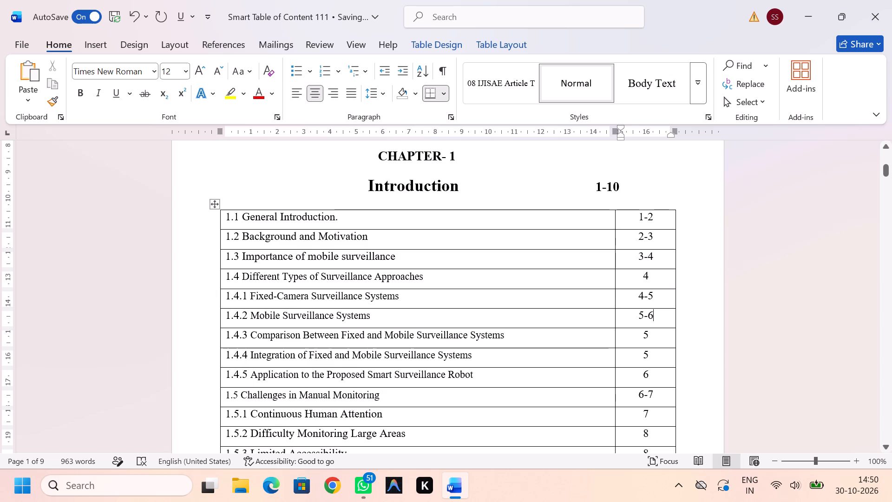
Set the page numbers of 1.4.3 Comparison Between Fixed and Mobile Surveillance Systems to 6 and 1.4.4 Integration to 6-7.
left_click(648, 337)
key("BackSpace")
key("6")
key("Down")
key("BackSpace")
type("6-")
key("7")
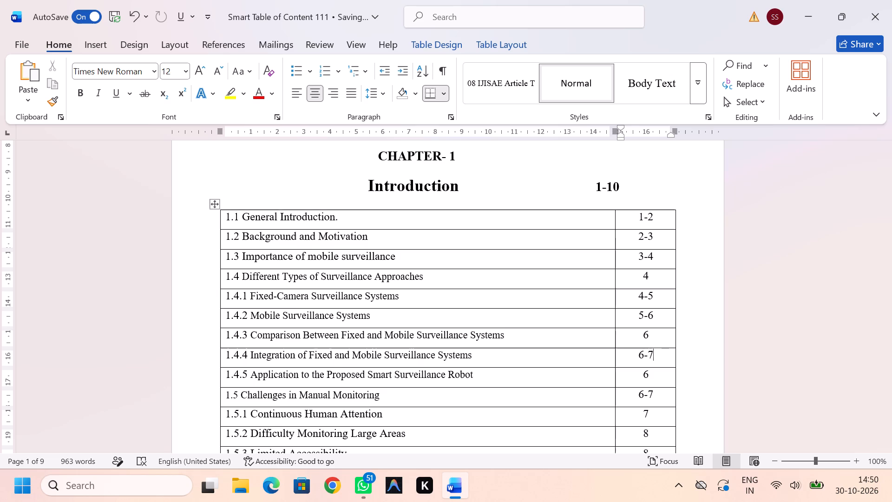
Set the page number of 1.4.5 Application to the Proposed Smart Surveillance Robot to 7.
key("Right")
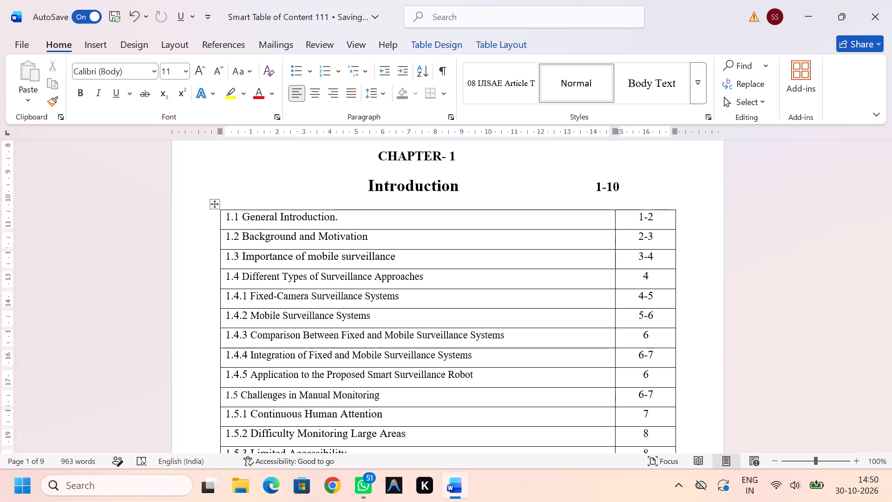
key("Down")
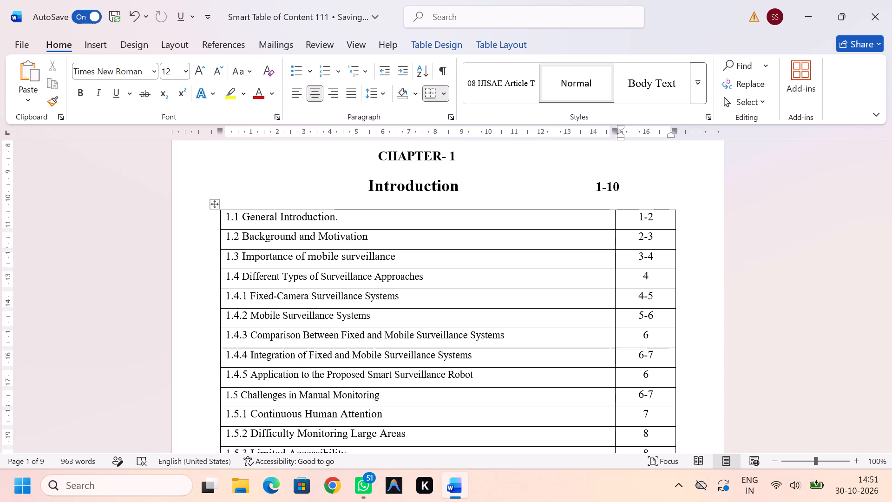
key("BackSpace")
key("7")
key("Down")
Set the page numbers of 1.5 Challenges in Manual Monitoring to 7-8 and 1.5.1 Continuous Human Attention to 8.
key("Right")
key("BackSpace")
key("BackSpace")
key("BackSpace")
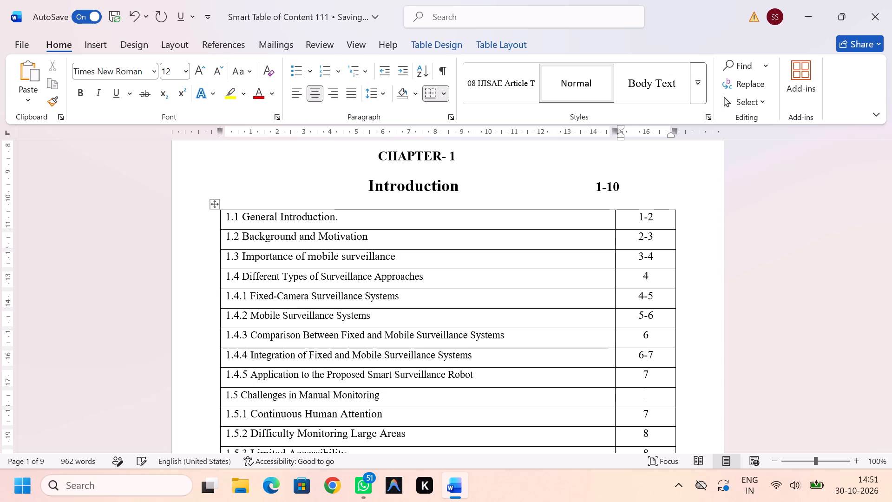
key("7")
type("-8")
key("Down")
key("BackSpace")
key("8")
Set the page number of 1.5.5 Limitations of Conventional Monitoring Equipment to 9.
key("Down")
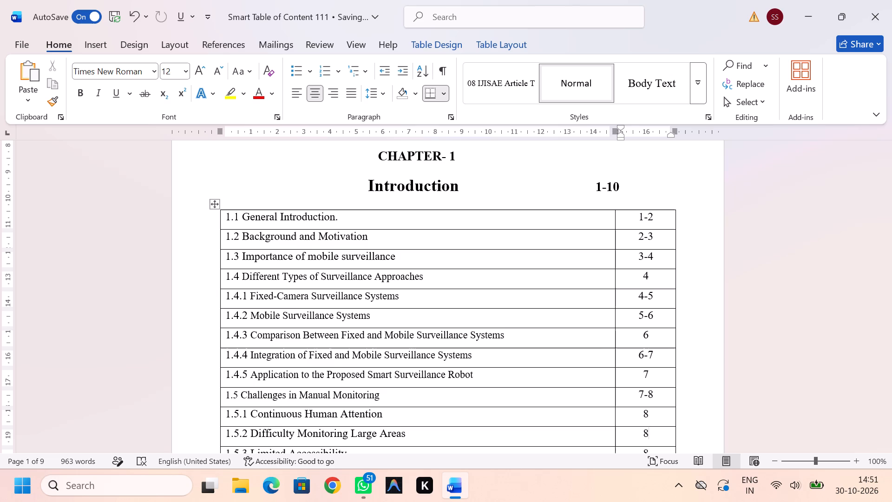
key("Down")
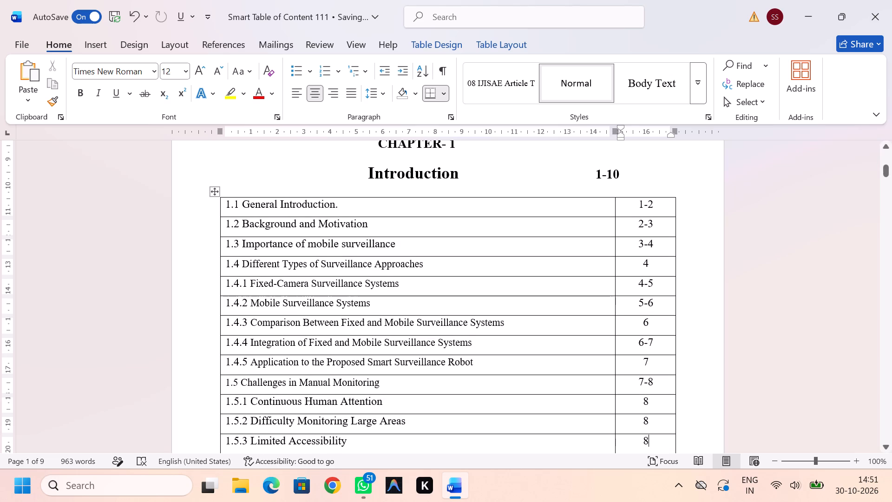
key("Down")
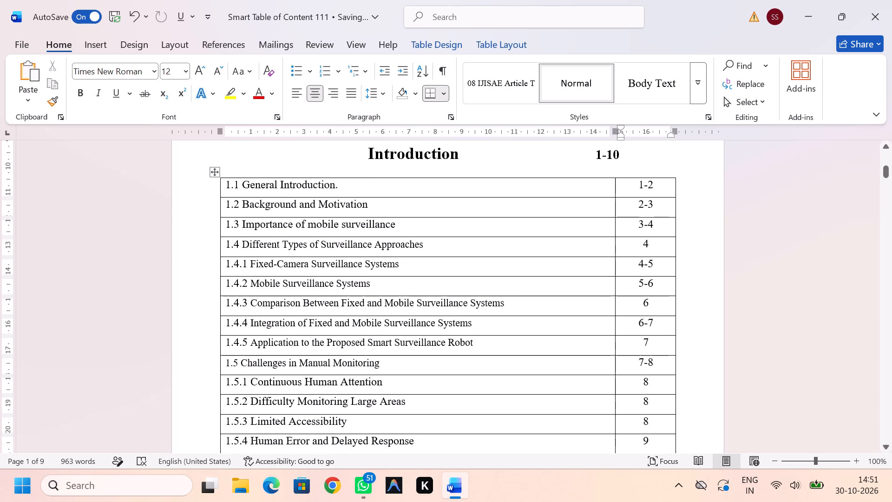
key("Down")
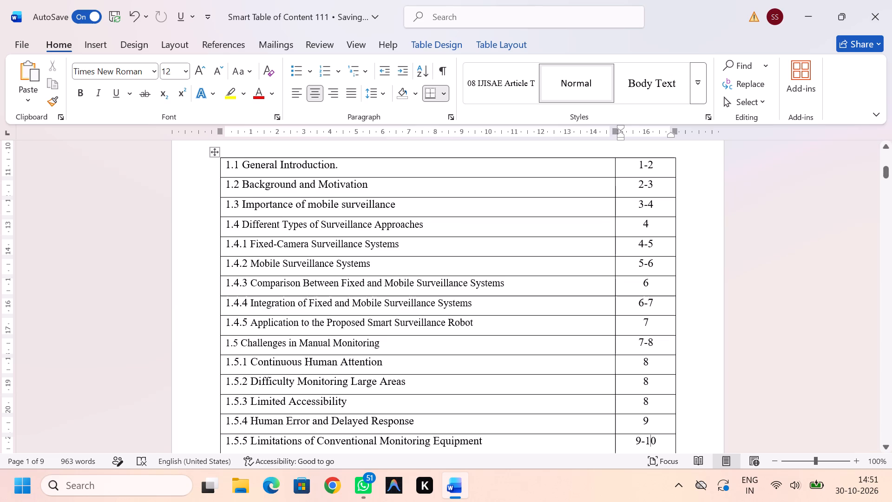
key("Right")
key("BackSpace")
key("BackSpace")
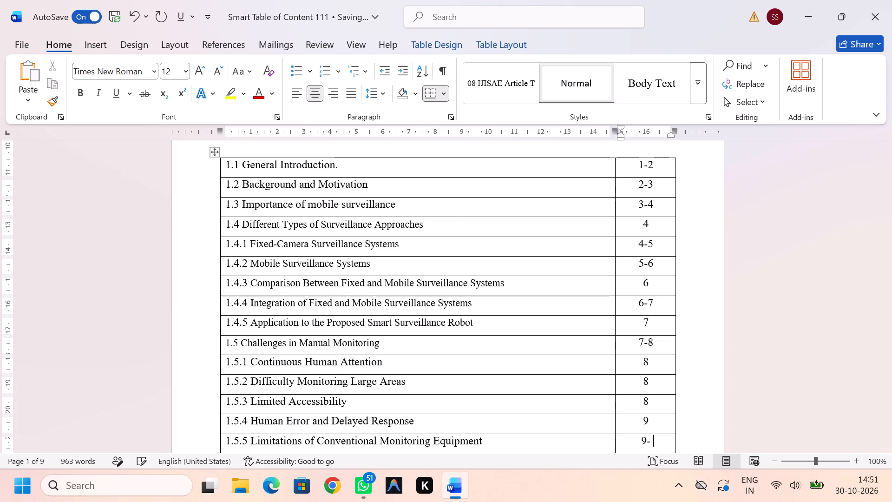
key("BackSpace")
Enter the page numbers 9 for 1.5.6 Importance of Remote Monitoring and 9-10 for 1.5.7 Need for Human Supervision.
key("Down")
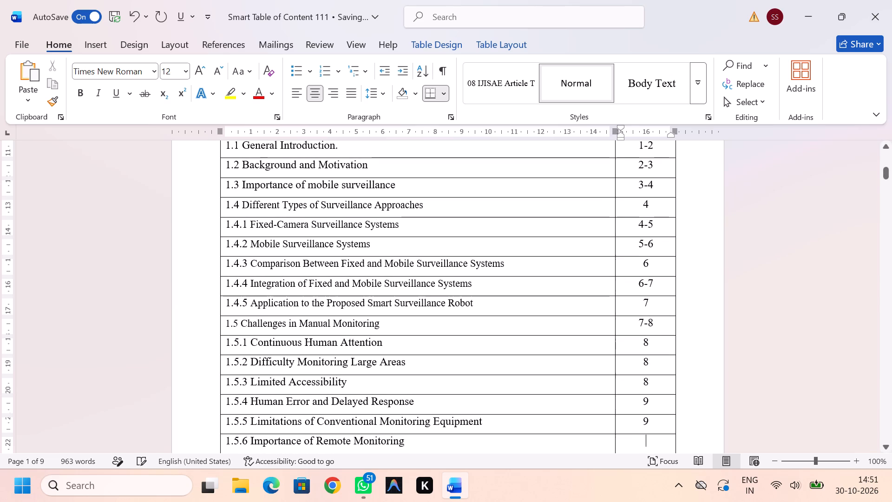
key("Down")
key("Up")
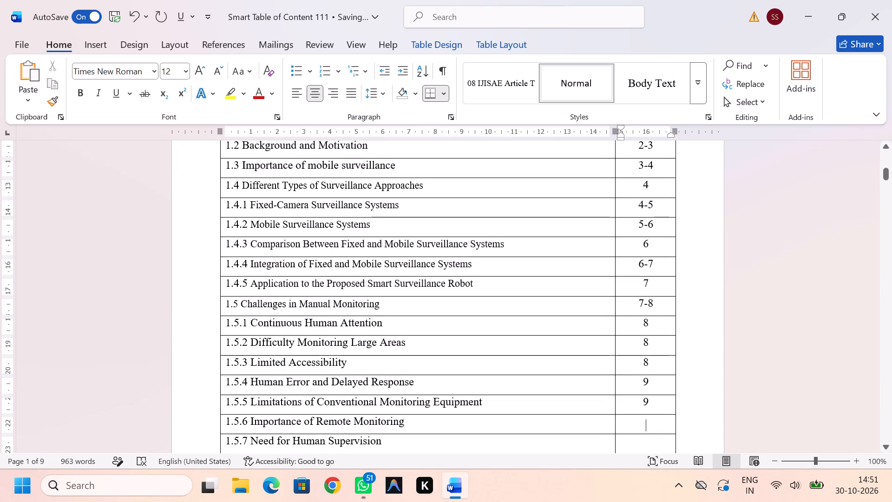
key("9")
key("Down")
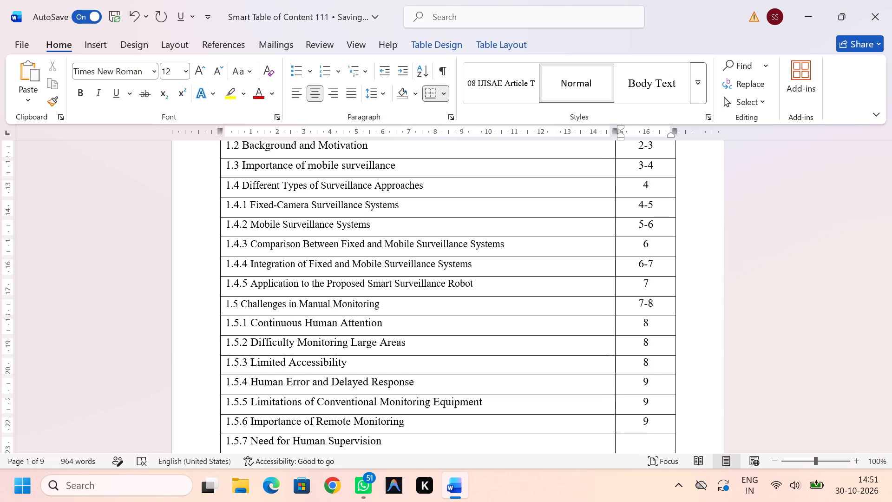
key("9")
type("-10")
Enter page number 10 for both 1.6 Applications of the System and 1.6.1 Indoor Room Inspection.
key("Down")
key("Down")
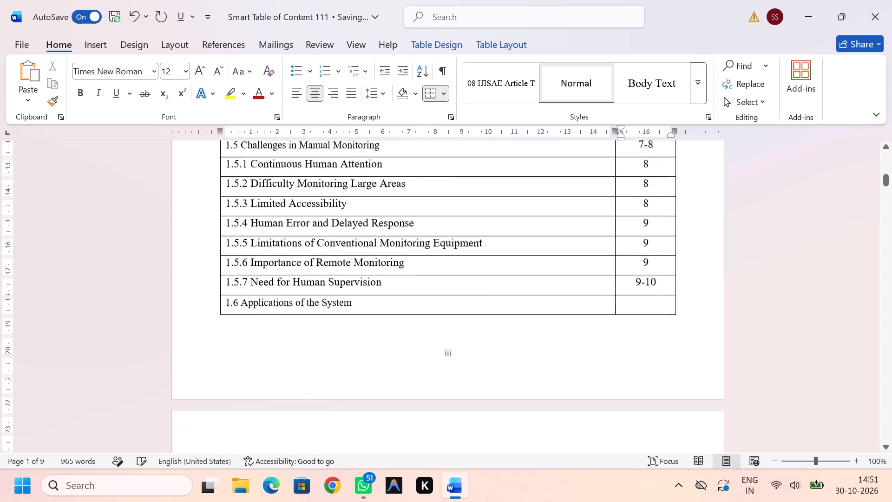
key("Up")
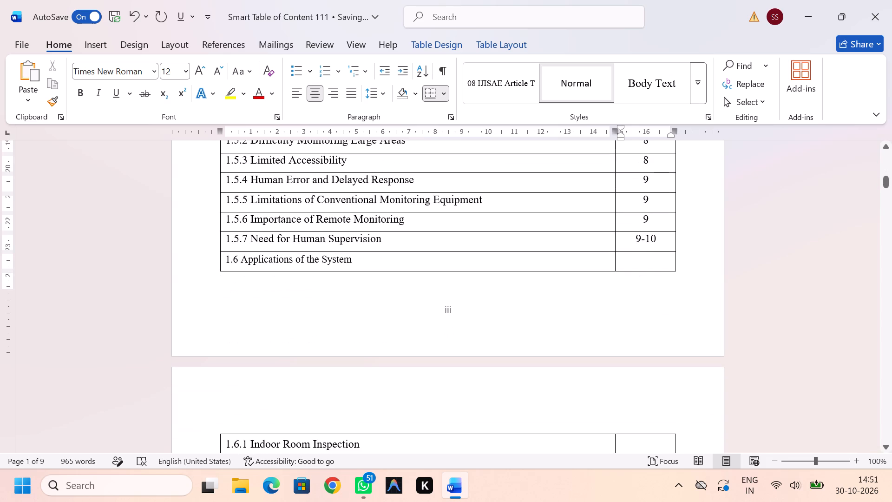
type("10")
key("Down")
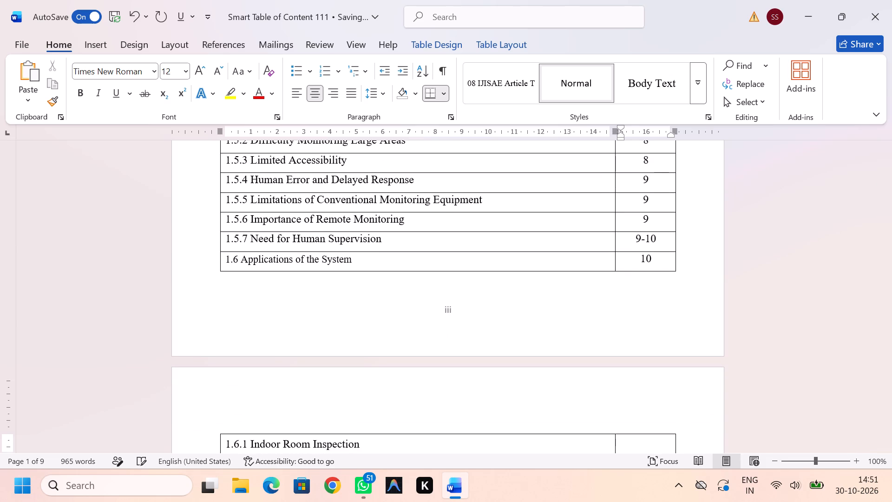
key("Down")
key("Up")
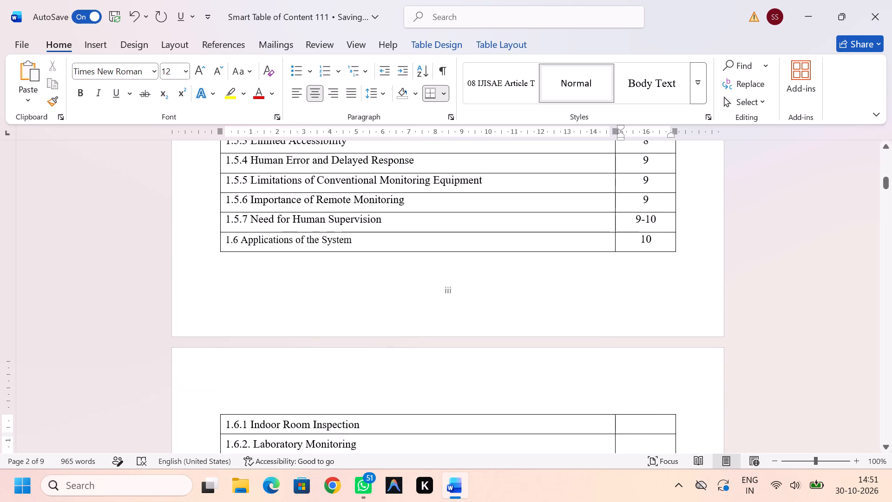
type("10")
Enter page numbers 10-11 for 1.6.2 Laboratory Monitoring and 11 for 1.6.3 Corridor Monitoring and 1.6.4 Store-Room and Warehouse Inspection.
key("Down")
type("10-11")
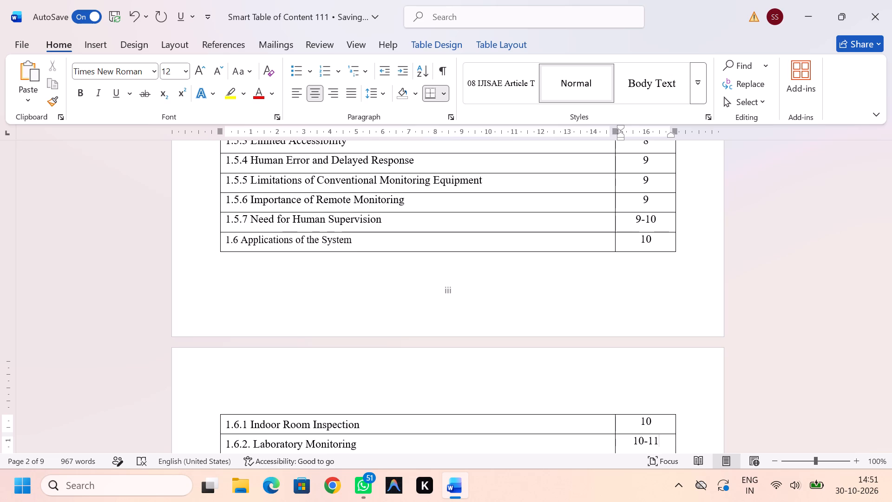
key("Down")
key("Down")
key("Up")
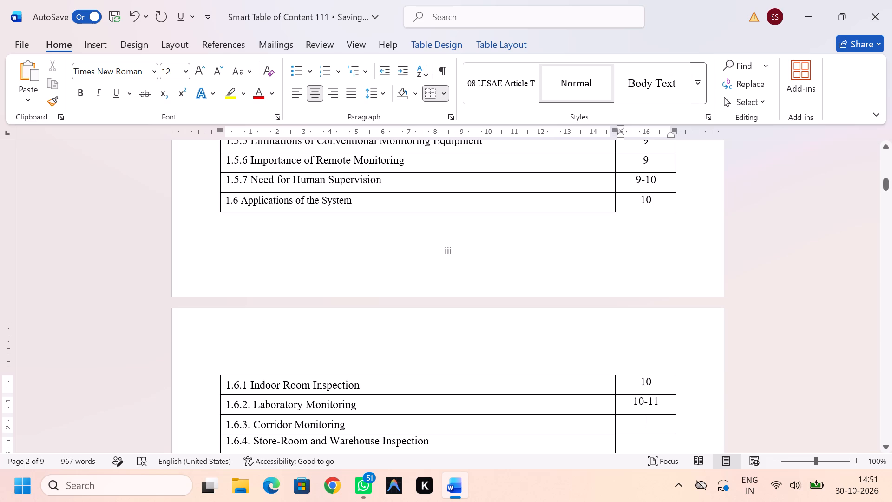
type("11")
key("Down")
type("11")
Enter page numbers 11-12 for 1.6.5 Educational Demonstrations and 12 for 1.6.6 Basic Security Experiments and 1.6.7 Office and Commercial Building Monitoring.
key("Down")
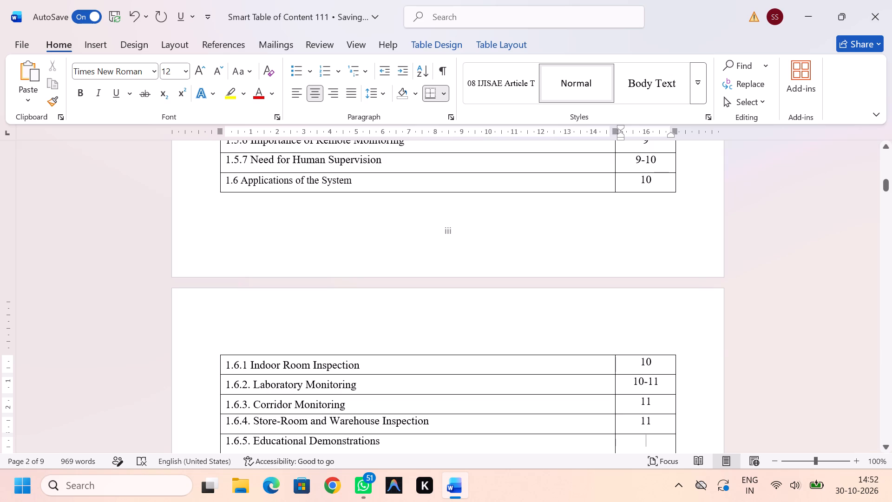
type("11-12")
key("Down")
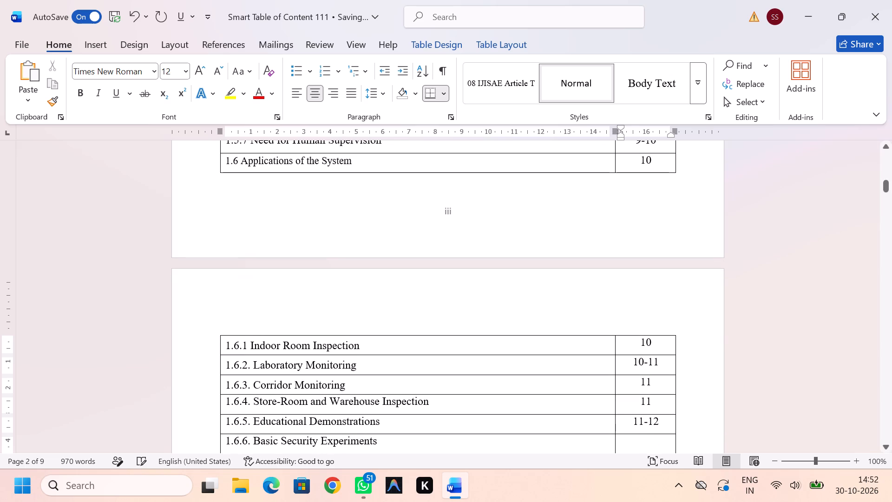
type("12")
key("Down")
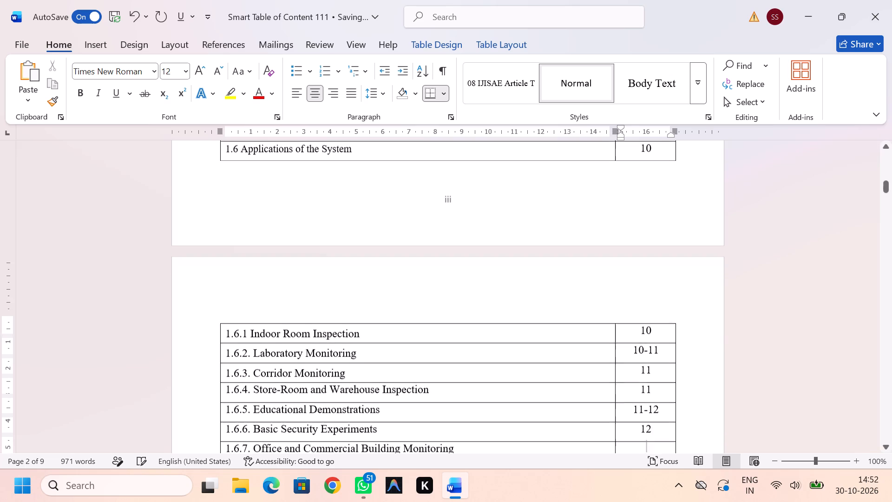
type("12")
Enter page numbers 12-13 for 1.6.8 Industrial Inspection Support and 13 for 1.6.9 Outdoor Monitoring and 1.7 Research Gap.
key("Down")
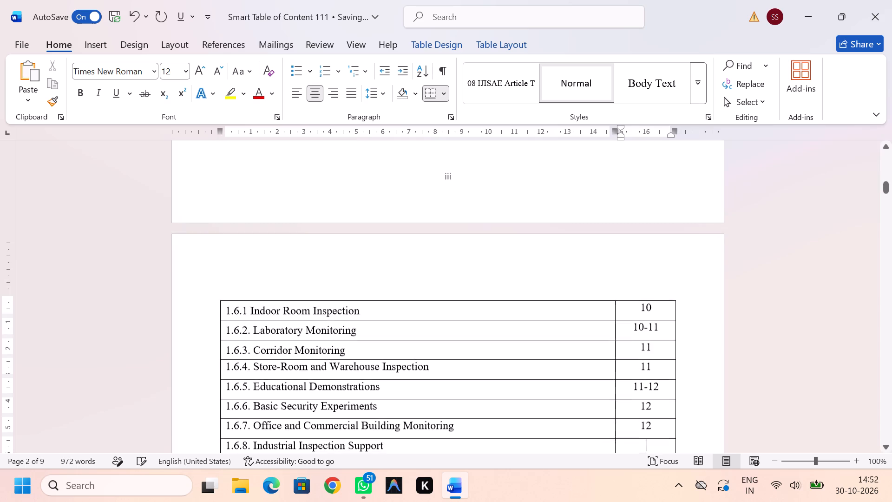
type("12-13")
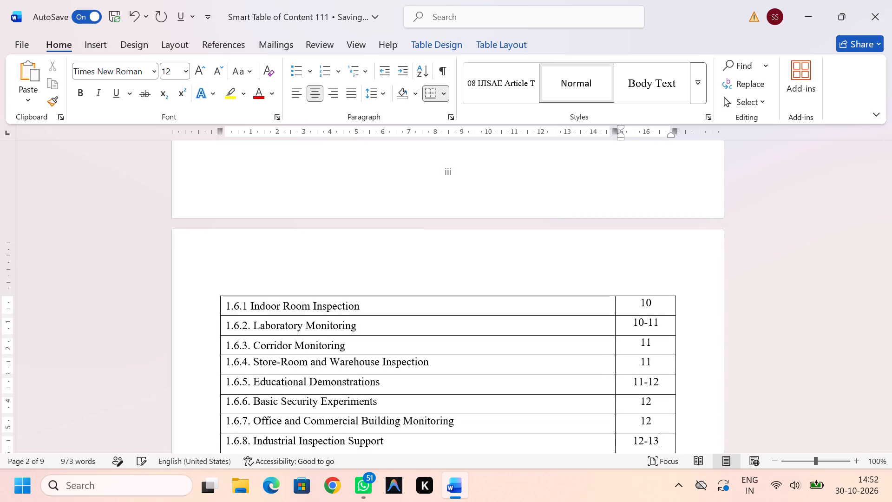
key("Down")
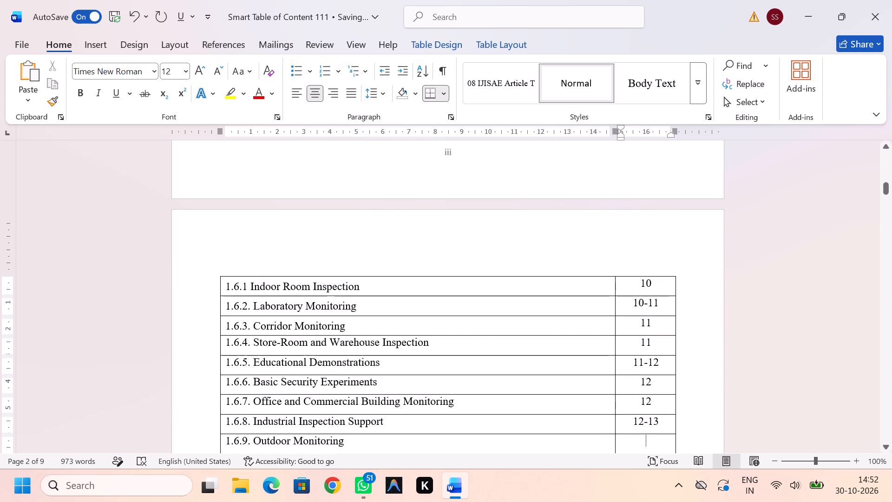
type("13")
key("Down")
key("1")
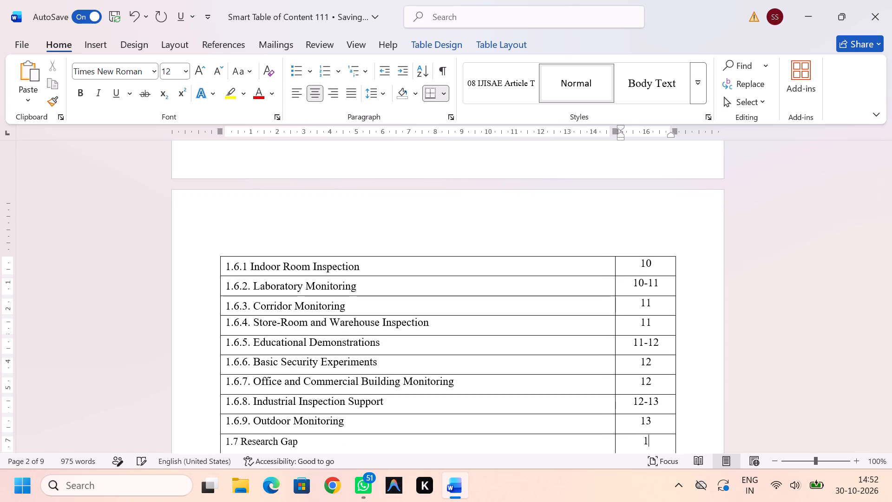
key("3")
Enter page number 14 for both 1.7.1 Integration of Basic Mobility and 1.7.2 Live Camera Monitoring.
key("Down")
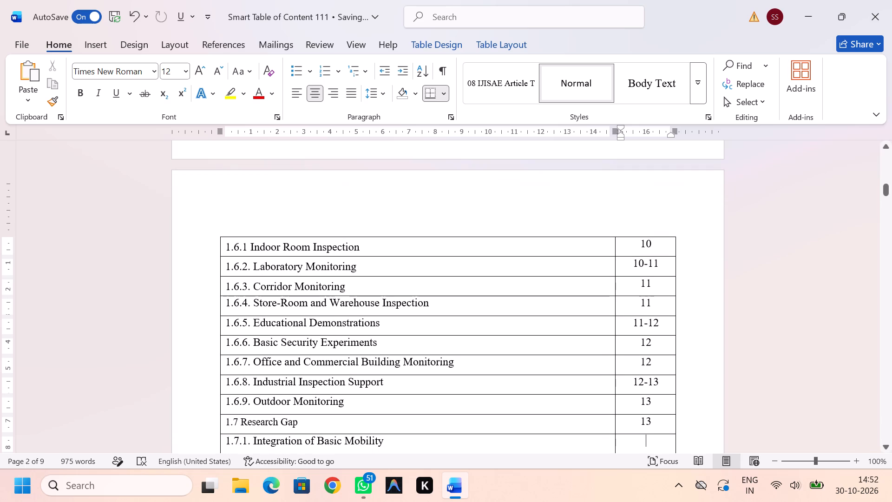
type("14")
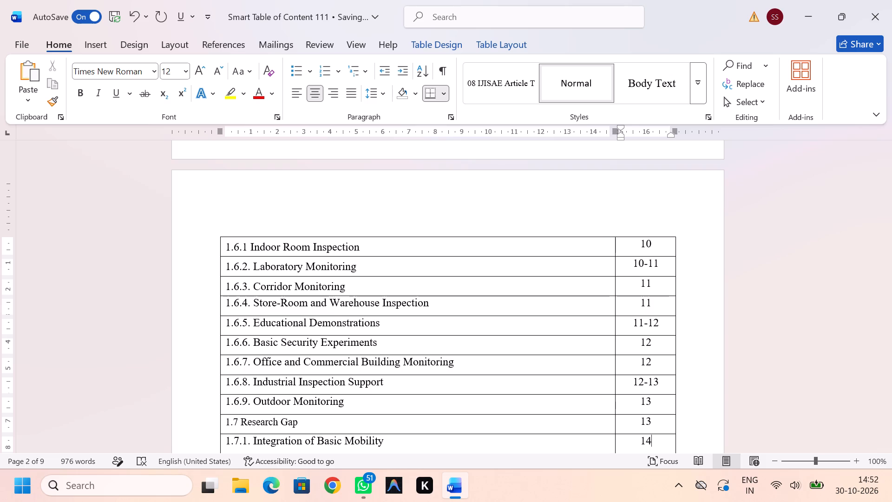
key("Down")
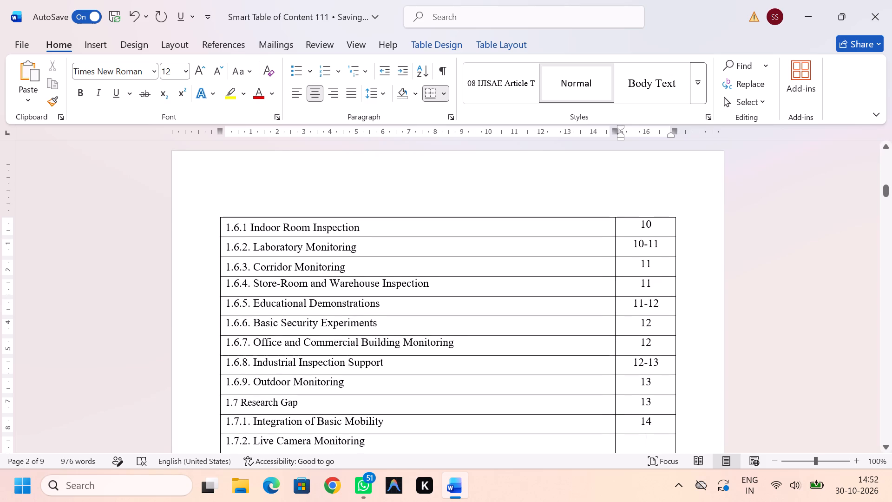
type("14")
Enter page numbers 14-15 for 1.7.3 Proximity Sensing and Obstacle Detection and 15 for 1.7.4 Integration of Hardware and Software.
key("Down")
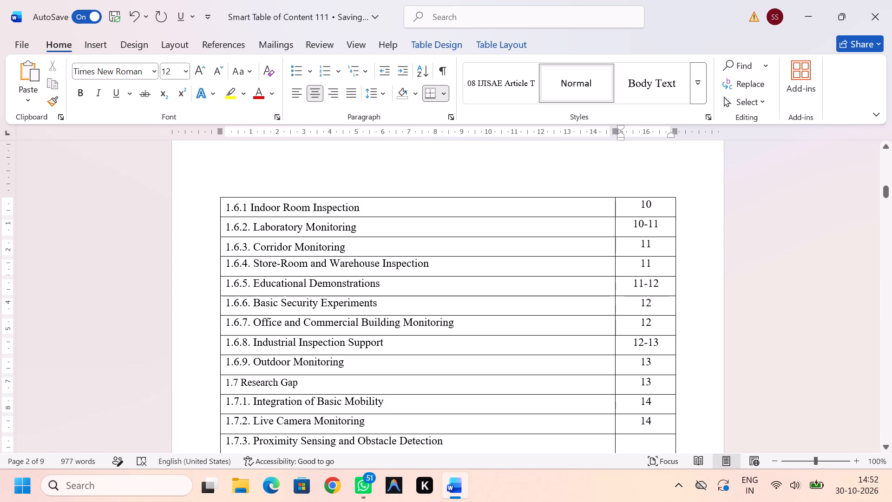
type("14-15")
key("Down")
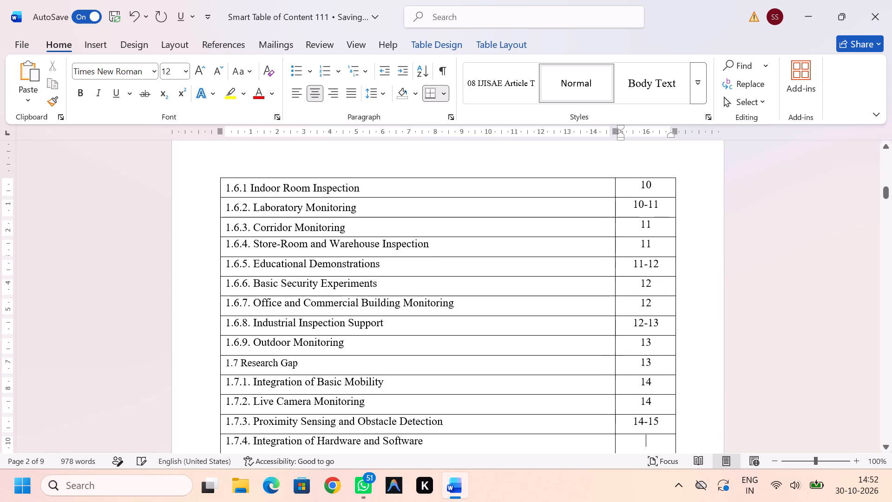
type("15")
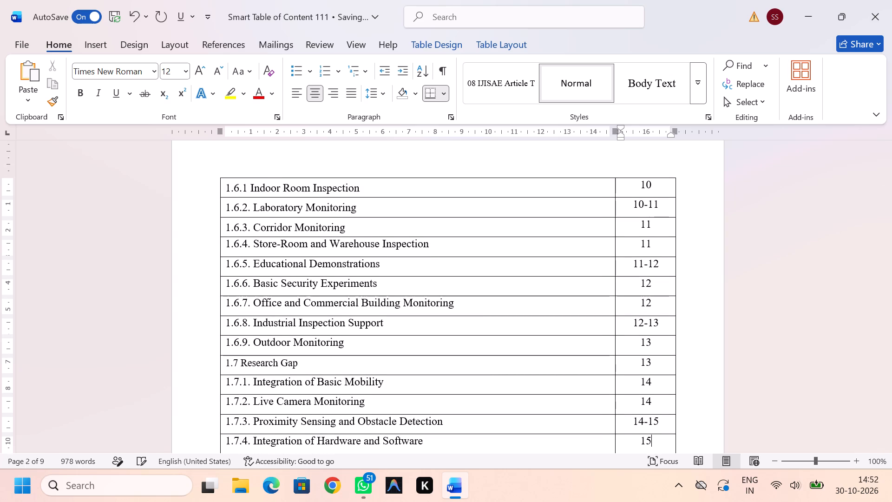
Enter page numbers 15-16 for 1.7.5 Educational and Experimental Scope, 16 for 1.7.6 Limitations Compared with Commercial Systems and 16-17 for 1.7.7 Future Scope.
key("Down")
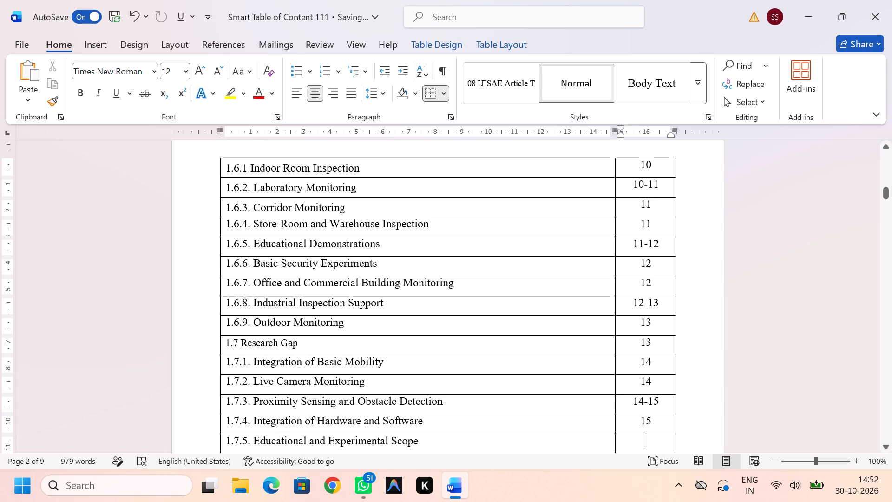
type("15-16")
key("Down")
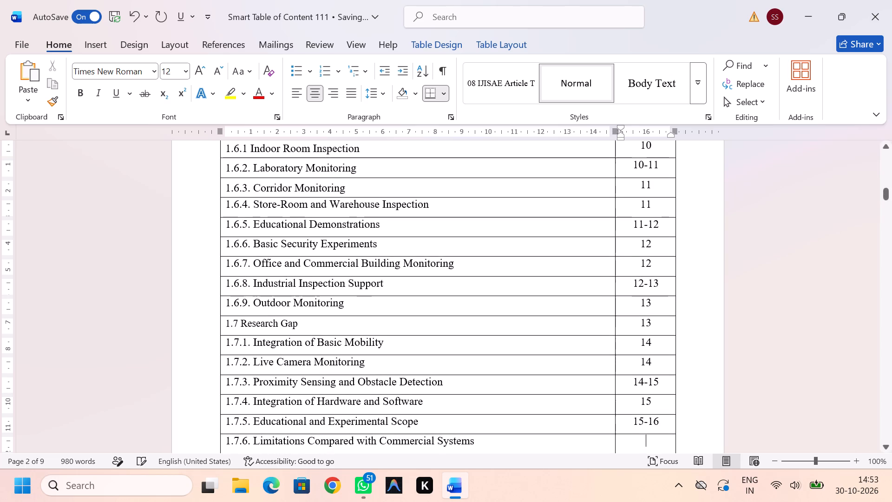
type("16")
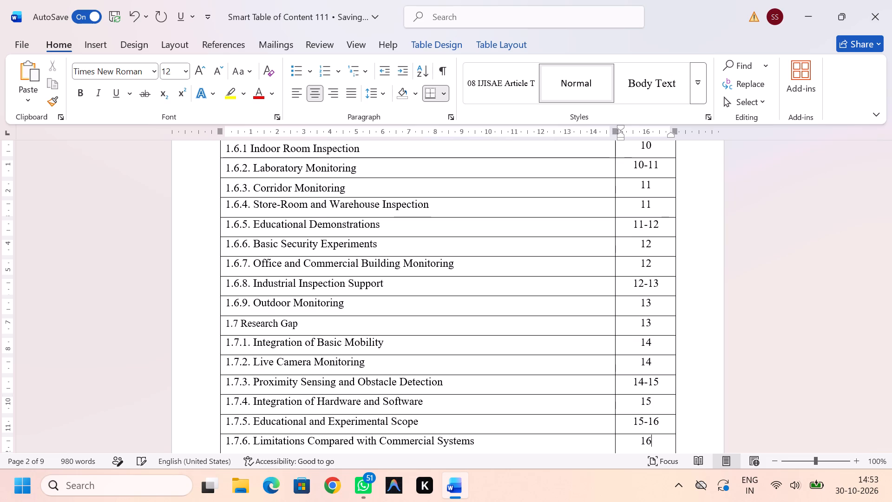
key("Down")
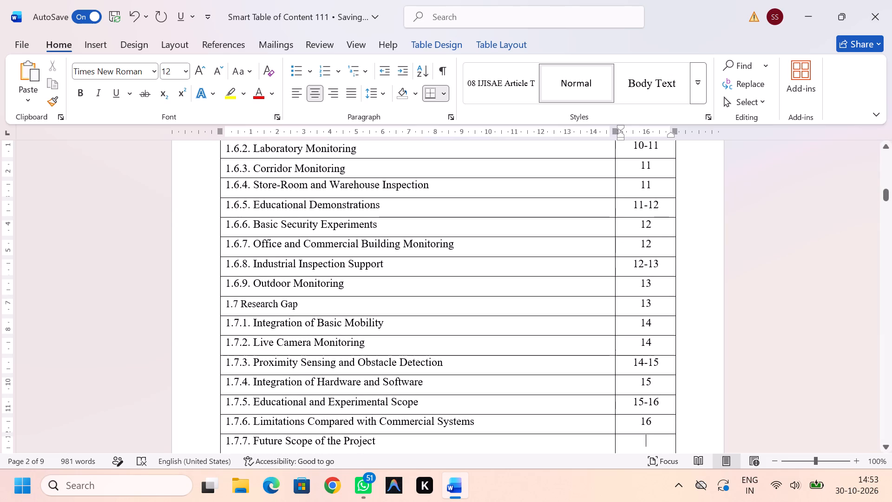
type("16-17")
Enter page numbers 17-18 for 1.8 Problem Statement and 18-19 for 1.9 Objectives of the project.
key("Down")
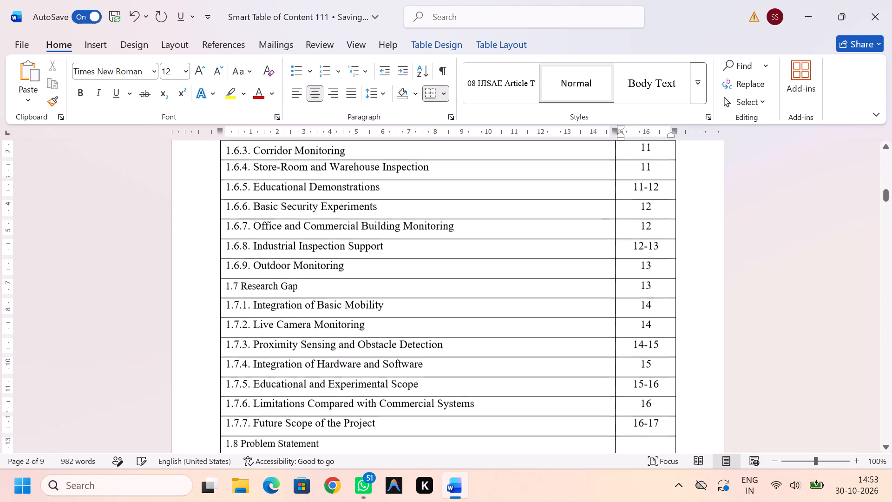
type("17")
type("-18")
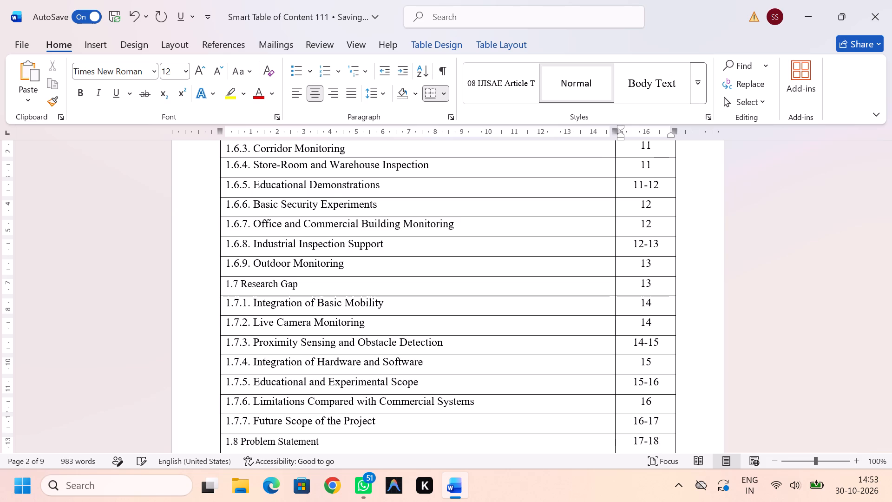
key("Down")
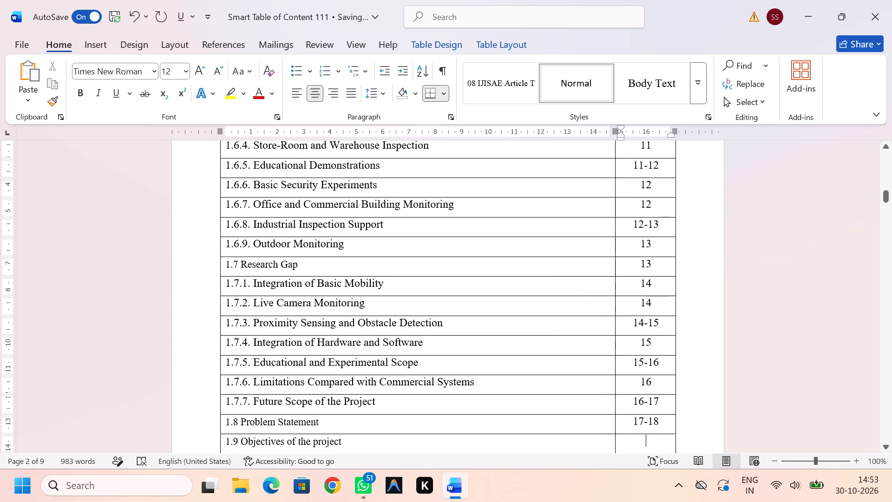
type("18")
type("-19")
key("Down")
key("Down")
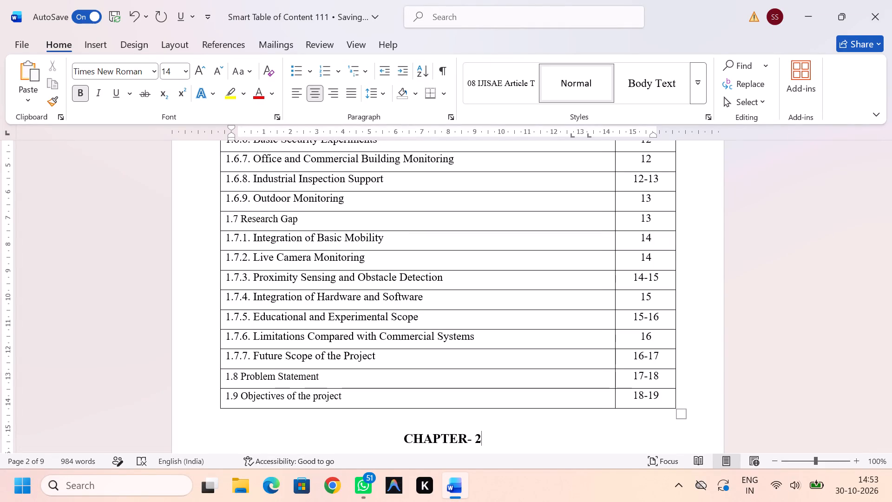
Add an empty row at the end of the Chapter 1 table, below 1.9 Objectives of the project.
scroll(648, 337, "right", 1)
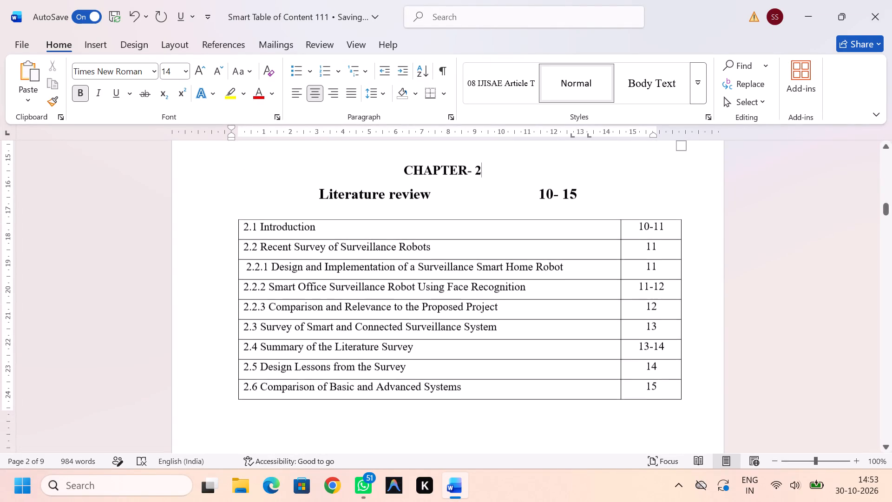
scroll(648, 337, "right", 1)
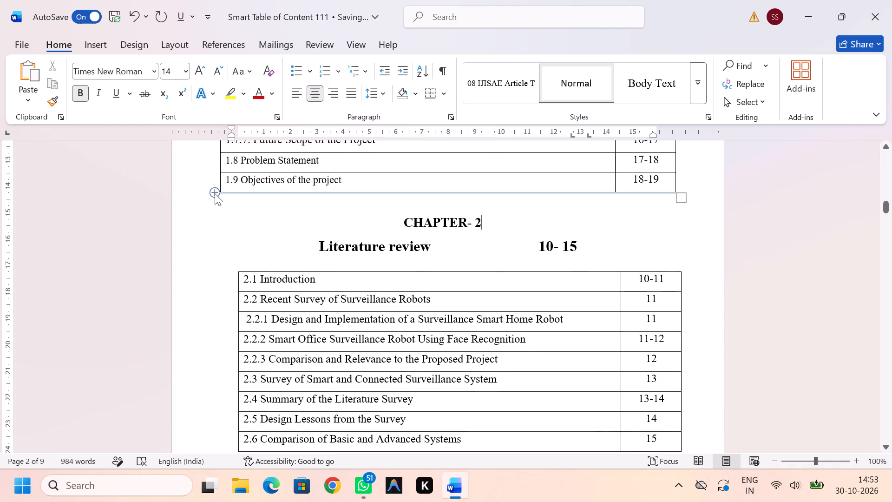
left_click(213, 190)
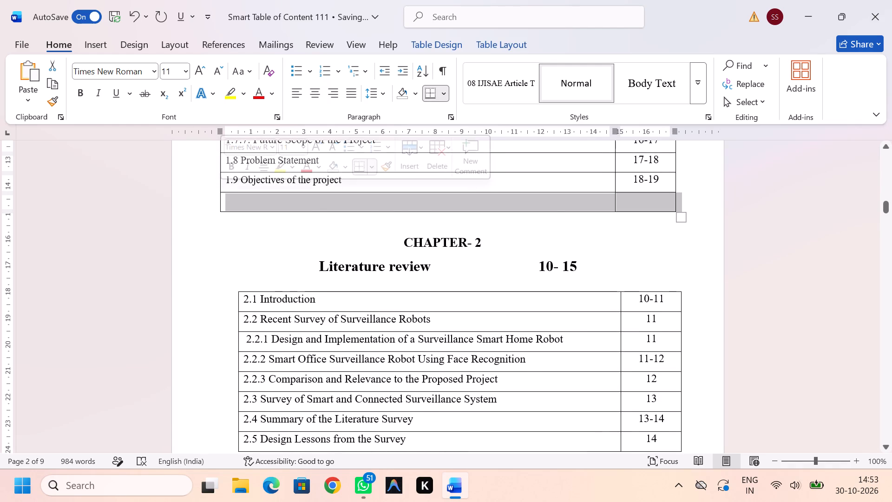
scroll(313, 221, "down", 2)
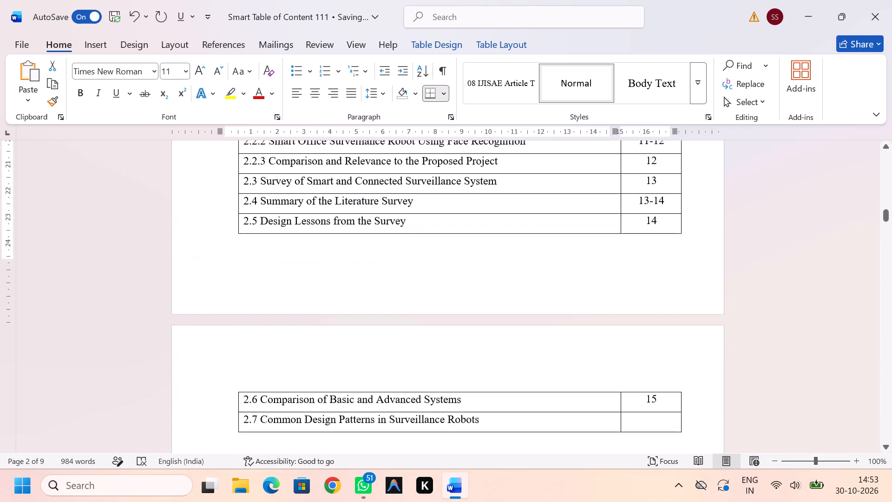
scroll(313, 221, "up", 1)
scroll(313, 221, "down", 3)
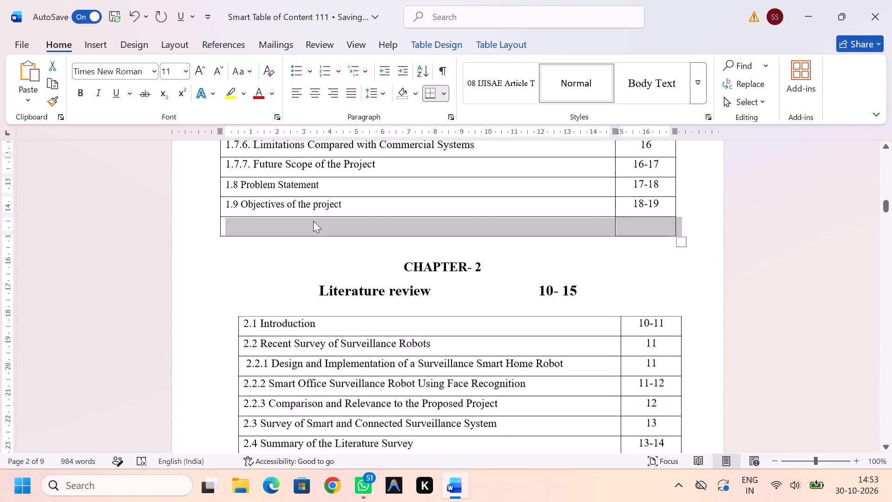
Enter the section number 1.10 in the title cell of the new last row of the Chapter 1 table.
left_click(278, 222)
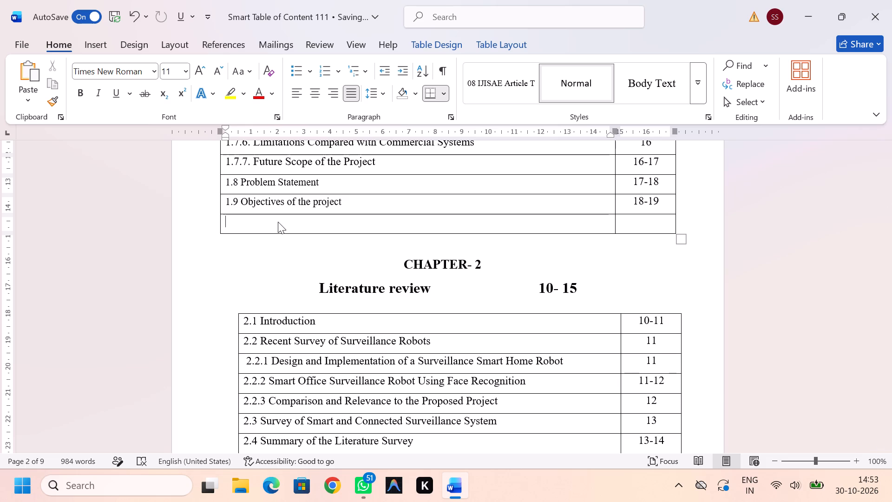
key("1")
type(".10")
Add the title Report Organization after the section number 1.10, correcting the spelling of its first word.
scroll(278, 222, "down", 8)
scroll(278, 222, "up", 1)
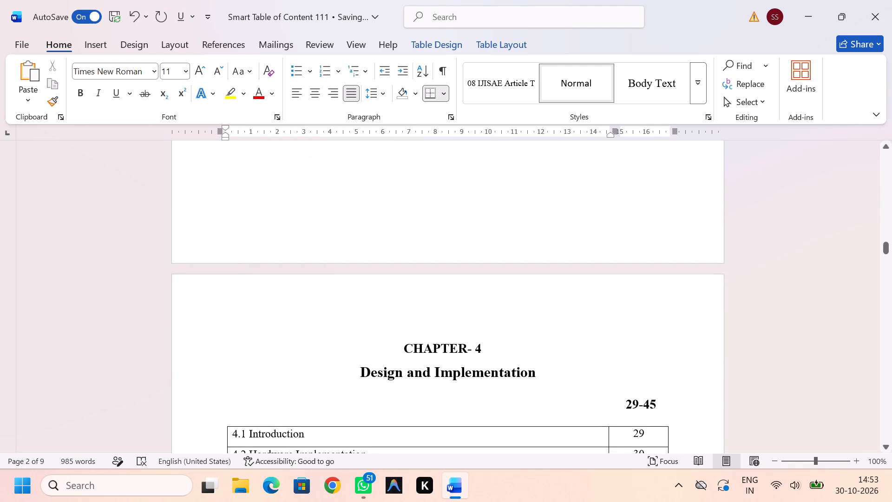
scroll(278, 222, "up", 4)
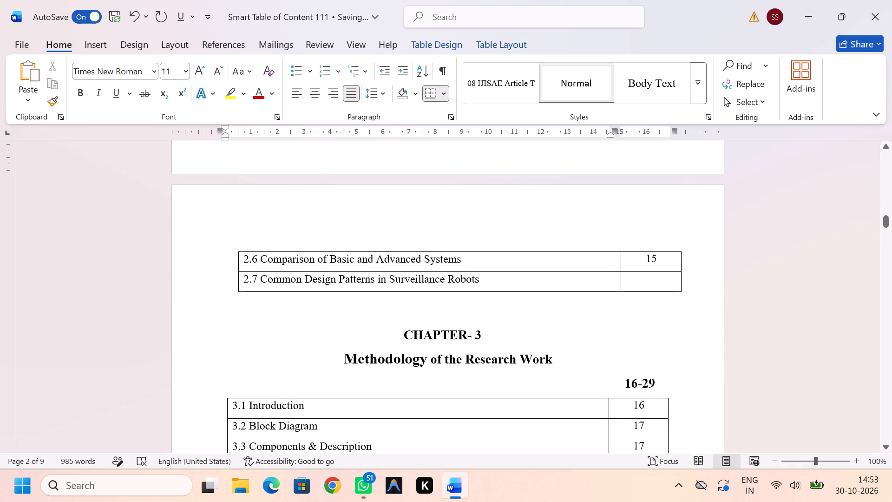
scroll(278, 222, "up", 1)
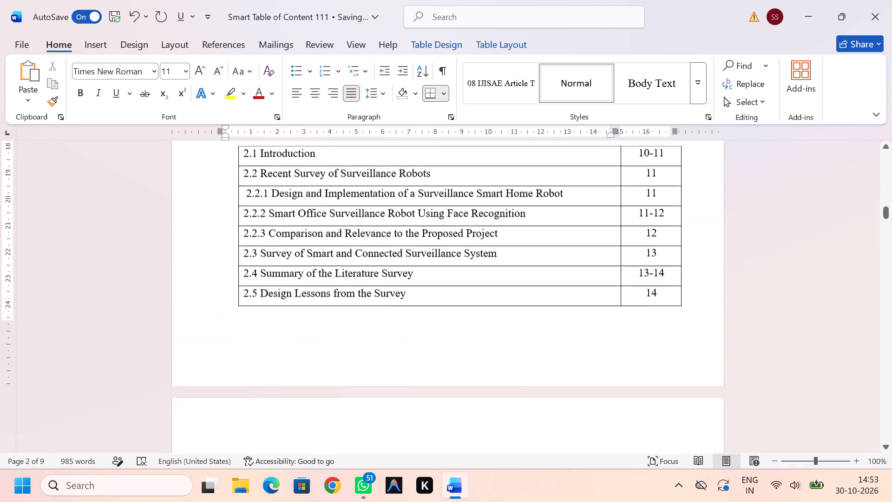
scroll(278, 222, "up", 1)
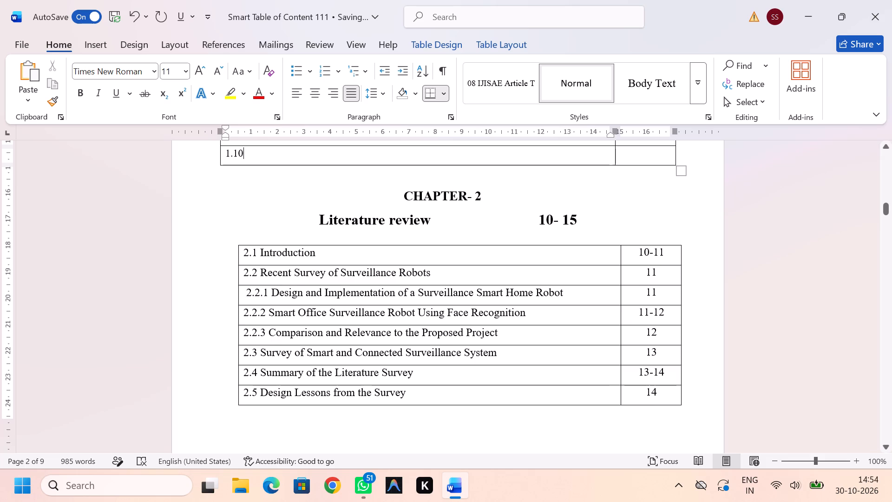
scroll(278, 222, "up", 1)
key("space")
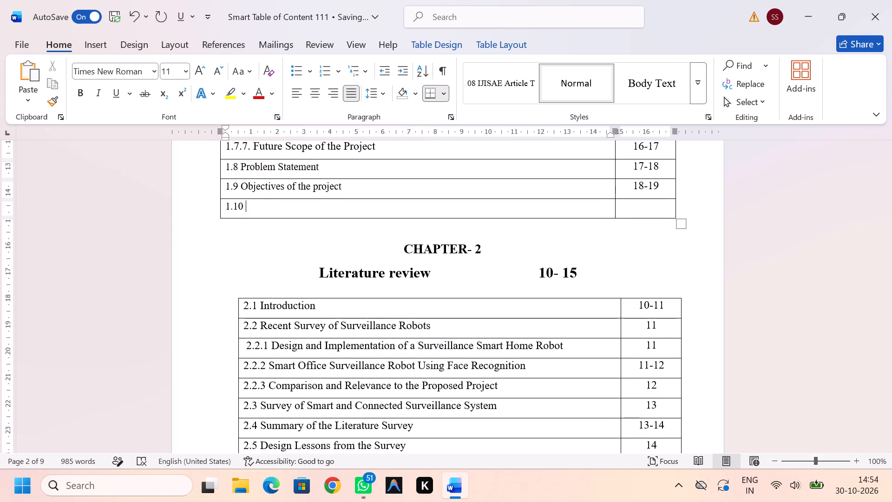
type("Repota")
key("BackSpace")
key("space")
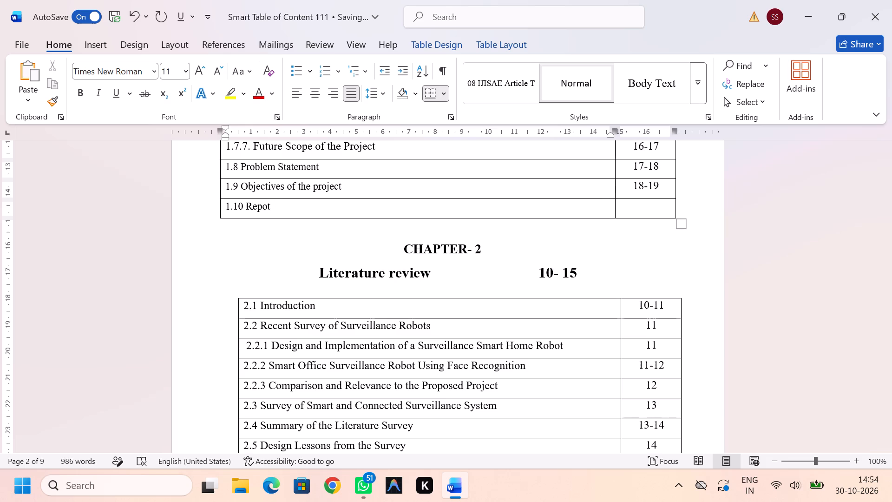
key("BackSpace")
key("Left")
key("Left")
key("Left")
key("Right")
key("r")
key("Right")
key("Right")
key("space")
type("Orga")
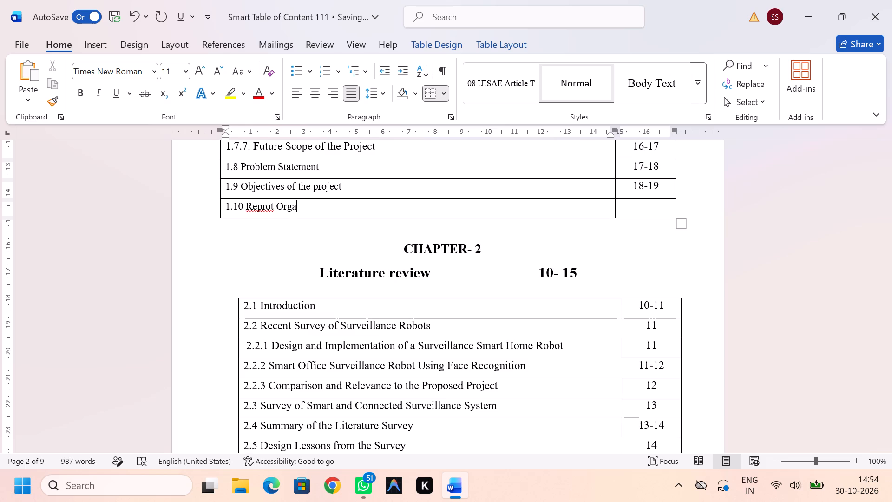
type("ni")
type("za")
type("tion")
left_click(268, 208)
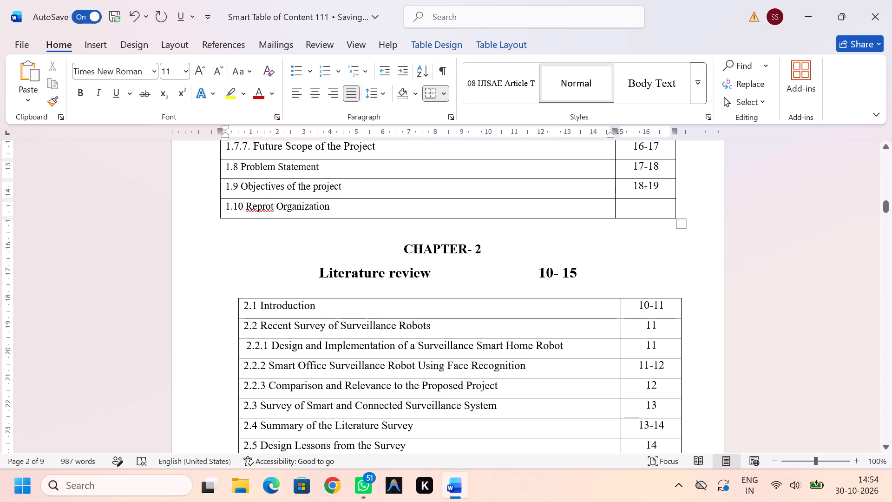
left_click(270, 207)
key("BackSpace")
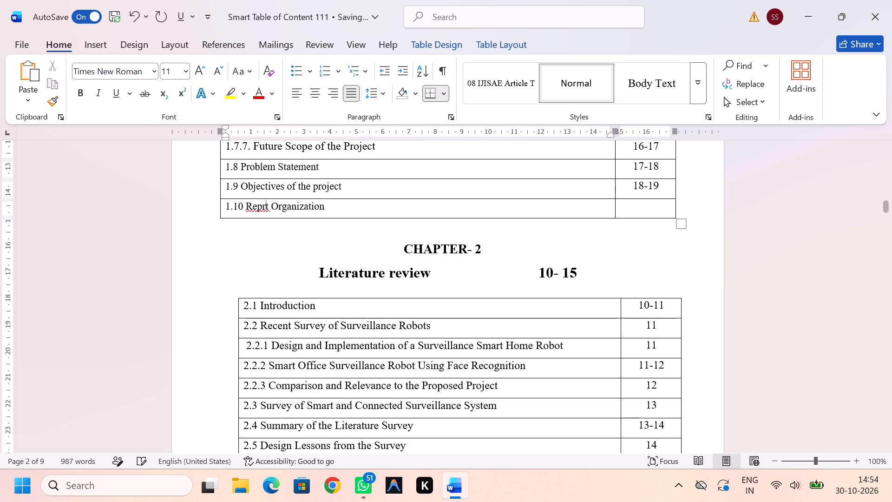
key("BackSpace")
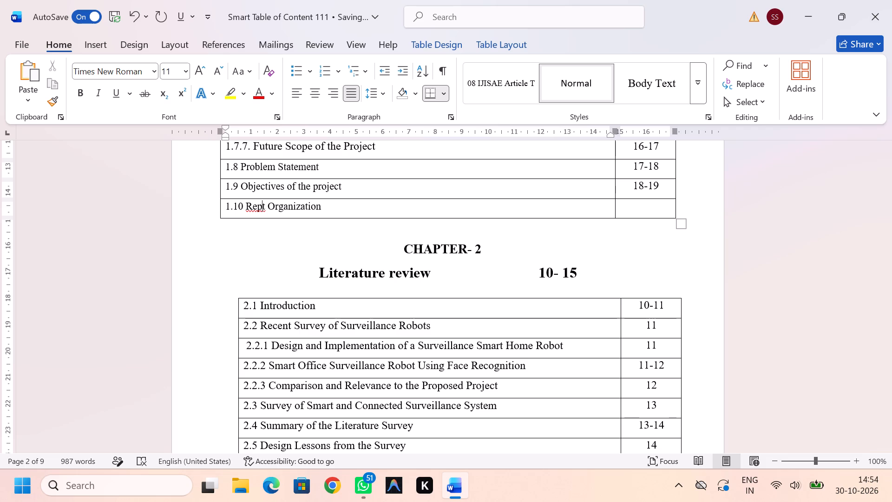
type("or")
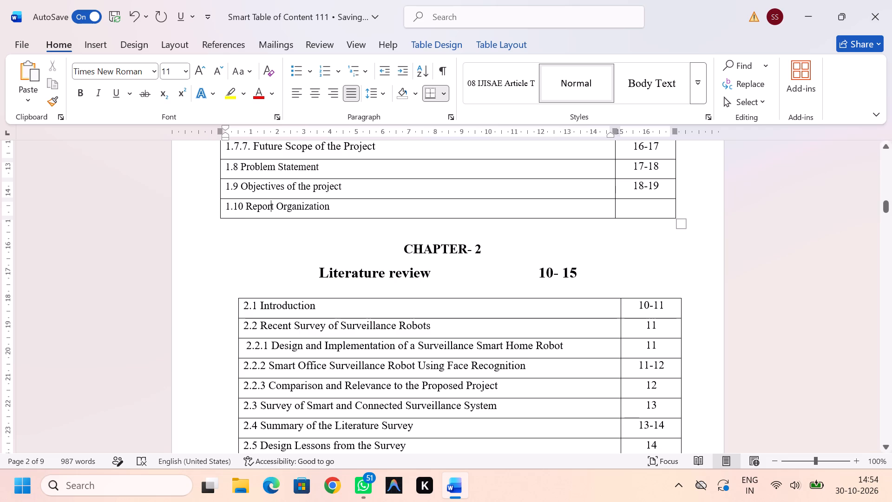
Enter page numbers 19-20 for 1.10 Report Organization in the Chapter 1 table.
left_click(639, 209)
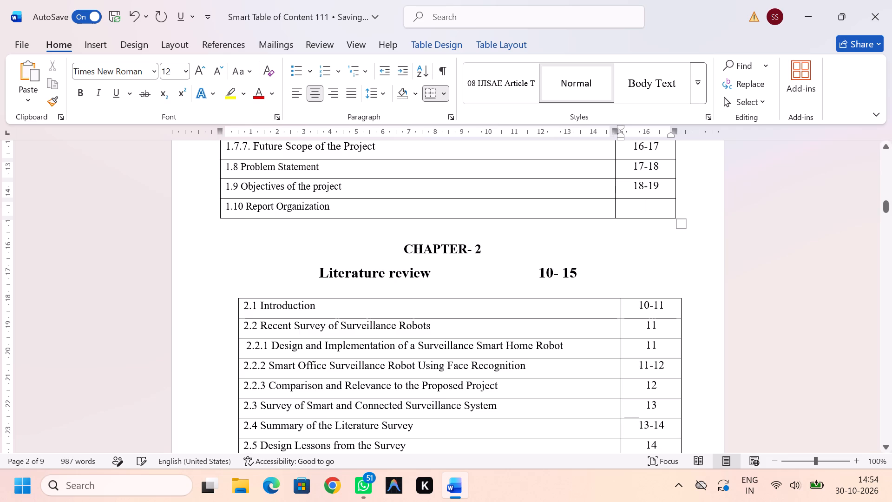
type("19-")
type("20")
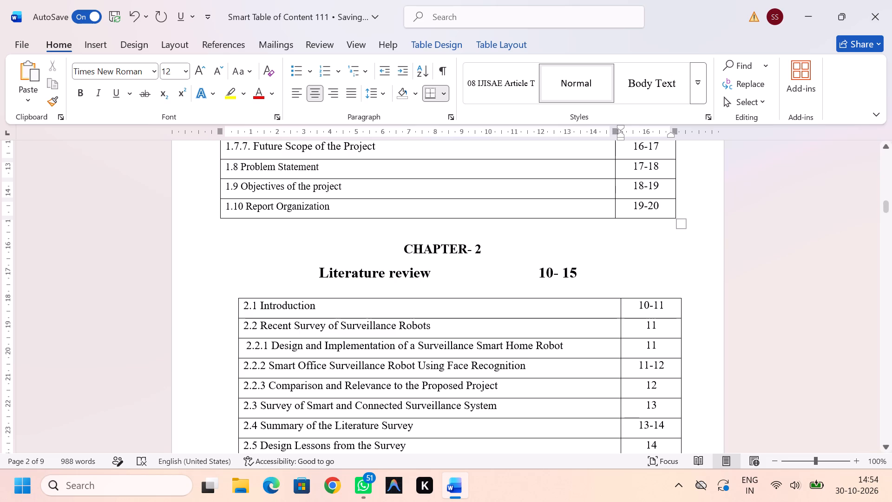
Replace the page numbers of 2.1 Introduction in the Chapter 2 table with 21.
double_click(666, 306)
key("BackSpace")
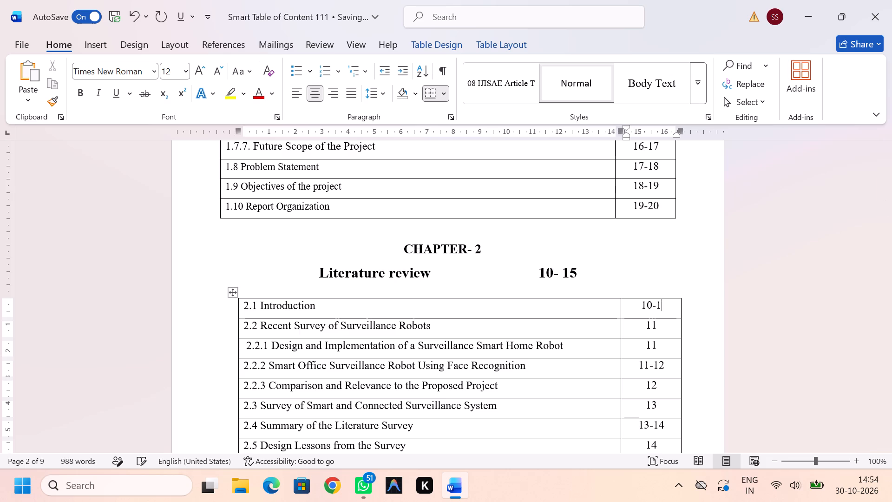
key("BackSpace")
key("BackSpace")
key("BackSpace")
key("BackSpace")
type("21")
Clear the contents of the page number cells for 2.1 through 2.5 in the Chapter 2 table, keeping the cells.
scroll(666, 306, "down", 2)
scroll(666, 306, "up", 1)
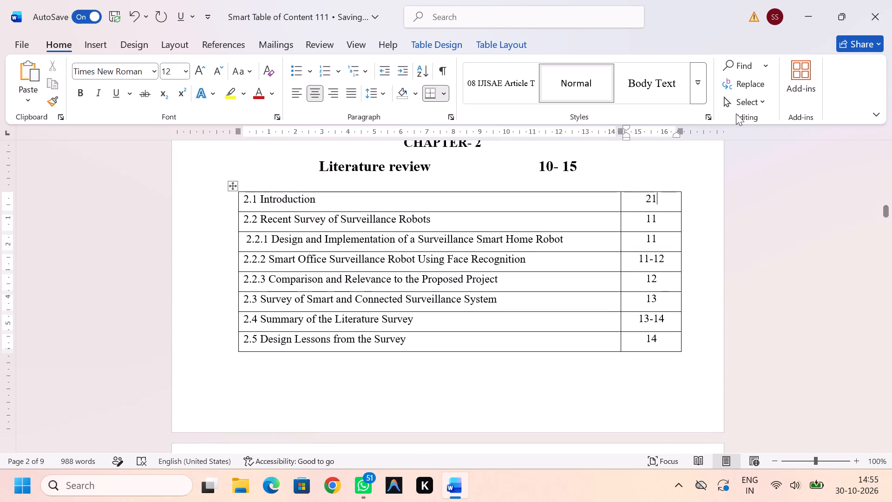
left_click_drag(630, 207, 648, 275)
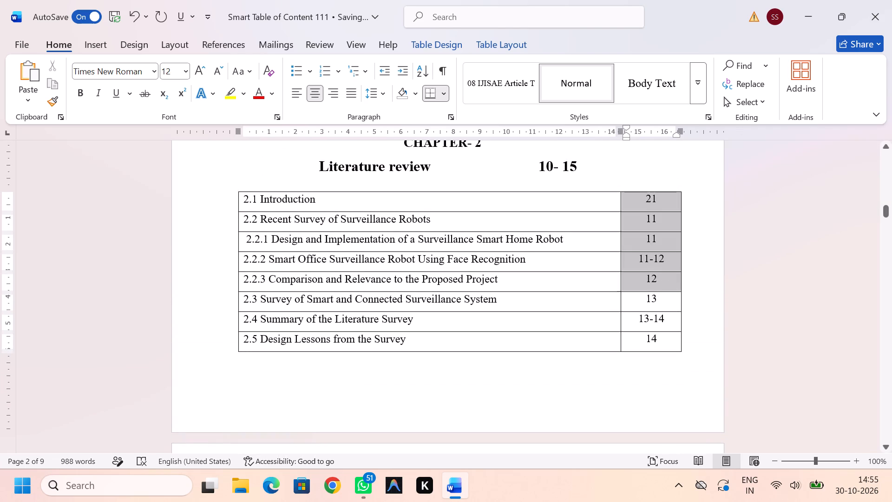
left_click_drag(648, 275, 657, 355)
key("BackSpace")
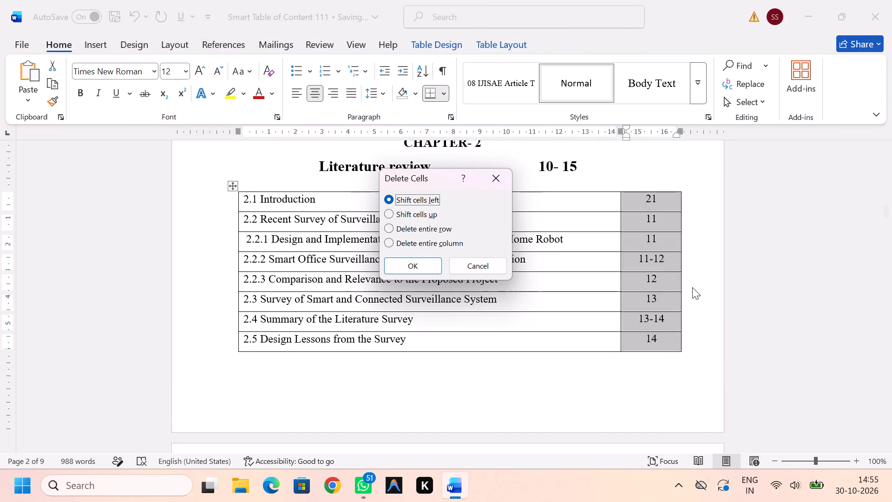
left_click(472, 264)
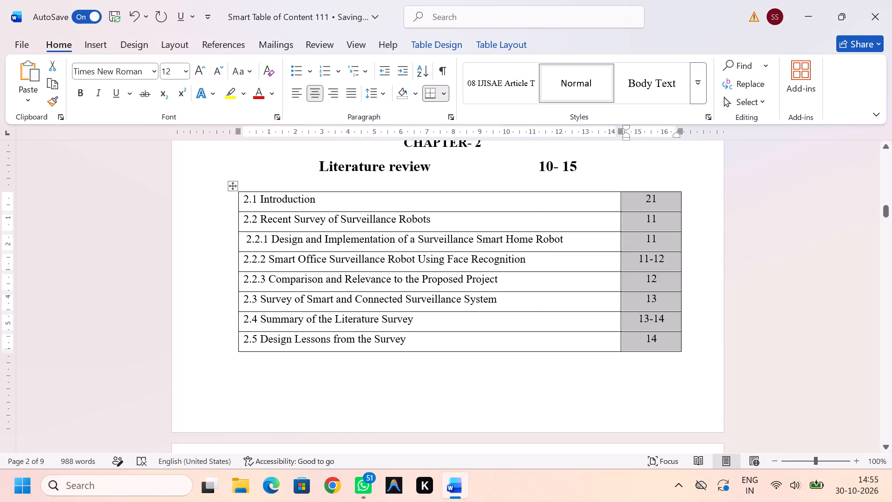
key("Delete")
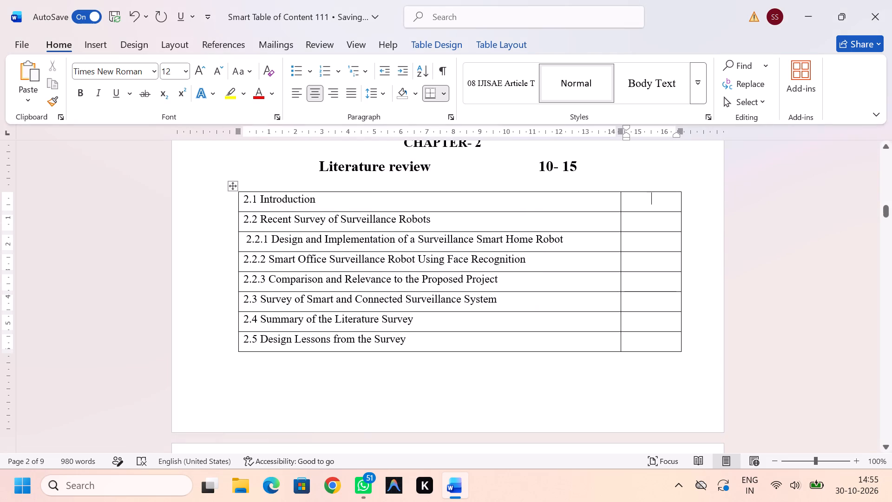
Enter page numbers 21-22 for 2.1 Introduction, 23 for 2.2, and 23-24 for 2.2.1.
type("21-22")
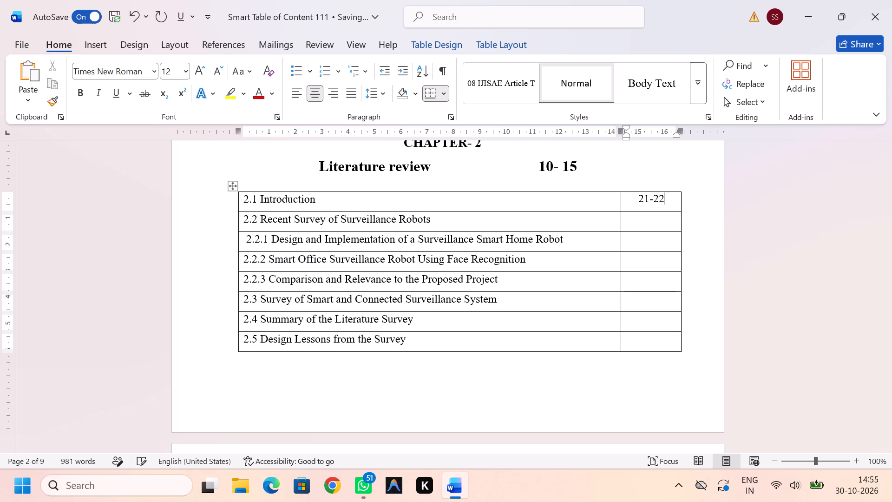
key("Down")
type("23")
key("Down")
type("23-24")
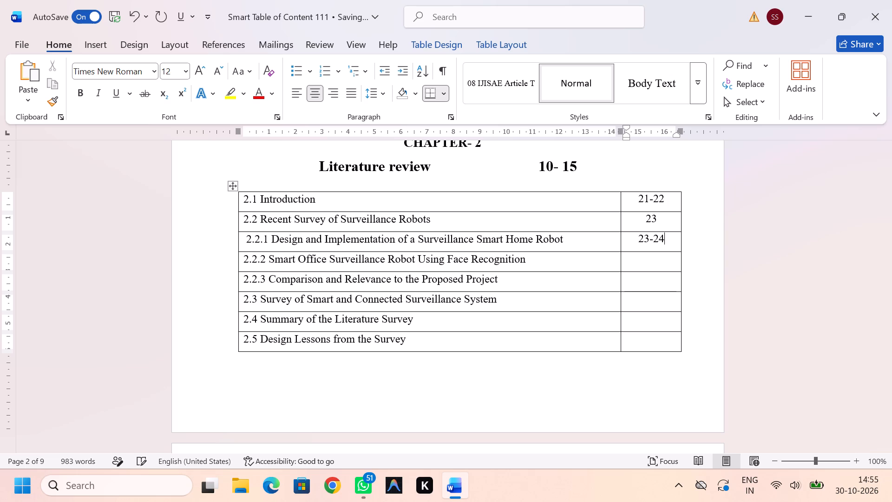
Enter page numbers 24 for 2.2.2, 24-25 for 2.2.3, and 25-26 for 2.3.
key("Down")
type("24")
key("Down")
type("24")
type("-25")
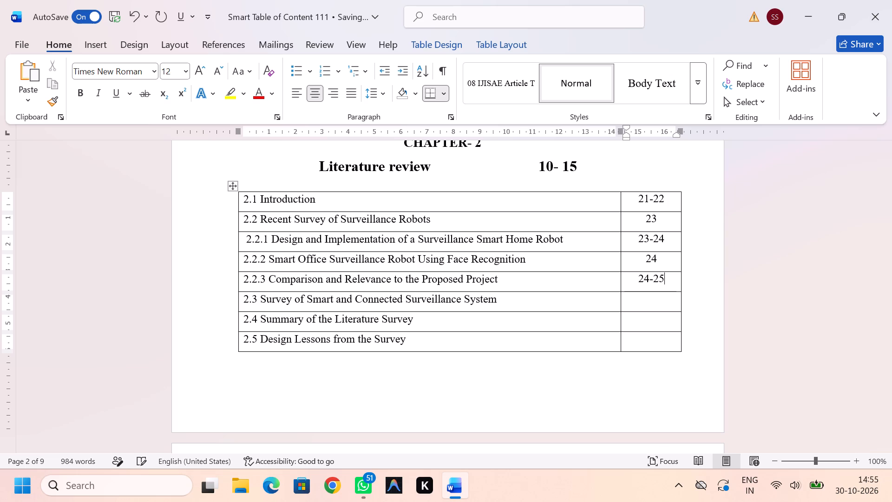
key("Down")
type("25-26")
Enter page number 27 for both 2.4 Summary of the Literature Survey and 2.5 Design Lessons from the Survey.
key("Down")
type("27")
key("Down")
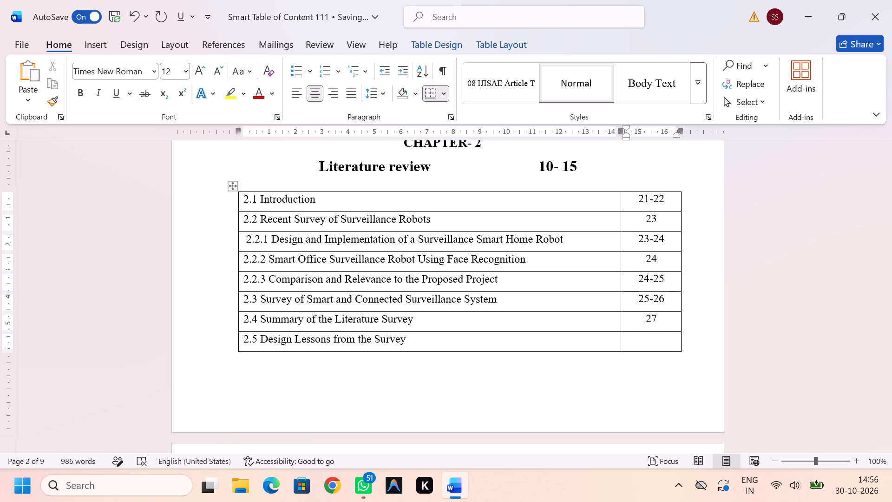
type("27")
Set the page number to 28 for 2.6 Comparison of Basic and Advanced Systems and 2.7 Common Design Patterns in Surveillance Robots.
key("Down")
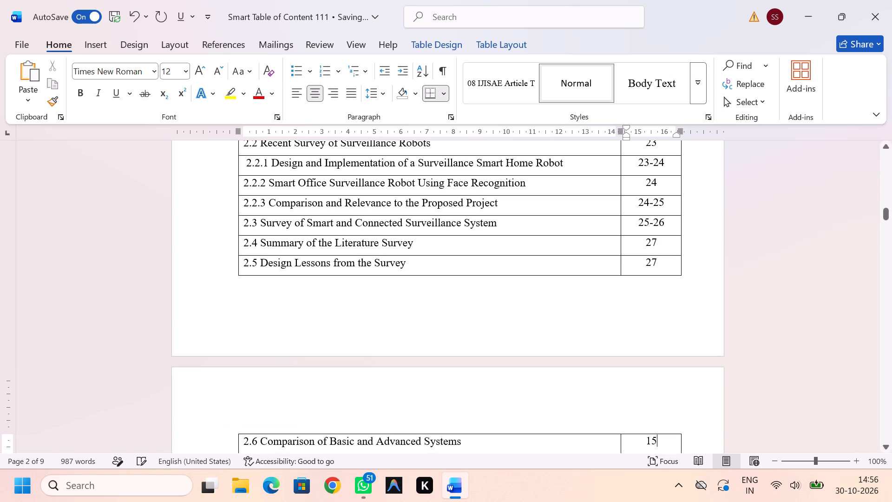
key("BackSpace")
key("BackSpace")
type("28")
key("Down")
key("Down")
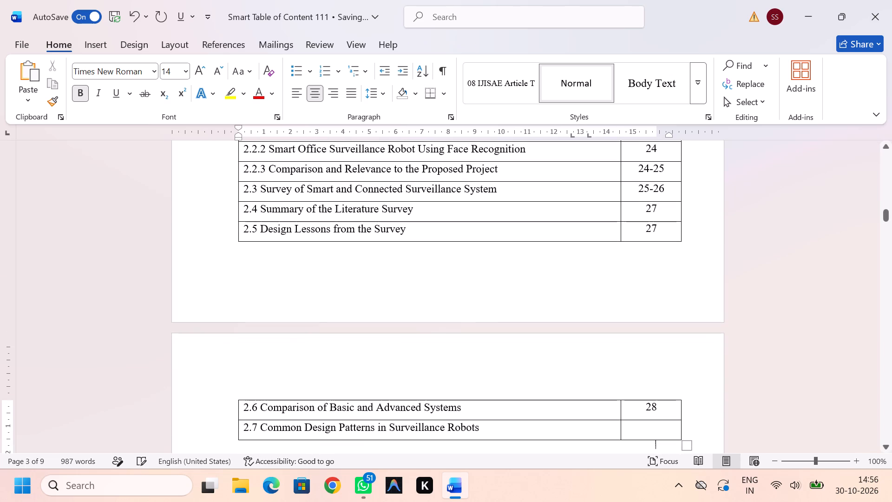
key("Up")
type("28")
Clear all page numbers in the Chapter 3 table, from 3.1 Introduction to 3.7 Summary, keeping the cells.
scroll(689, 401, "down", 2)
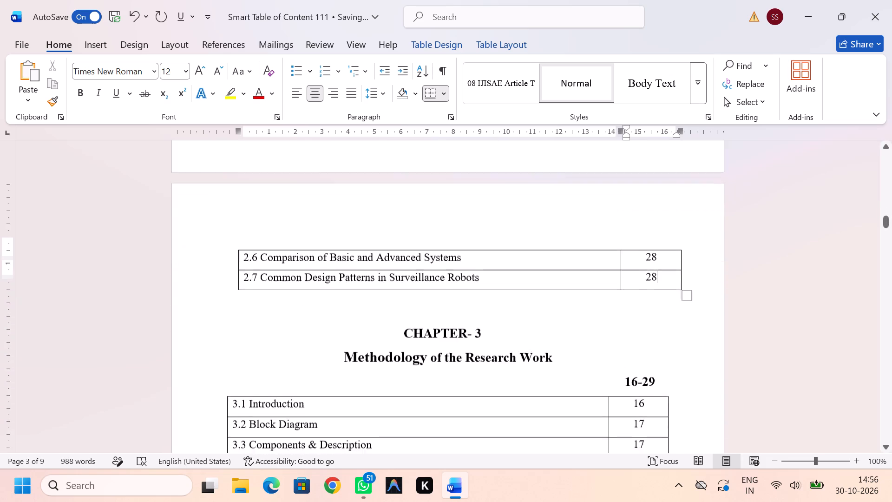
scroll(689, 401, "down", 2)
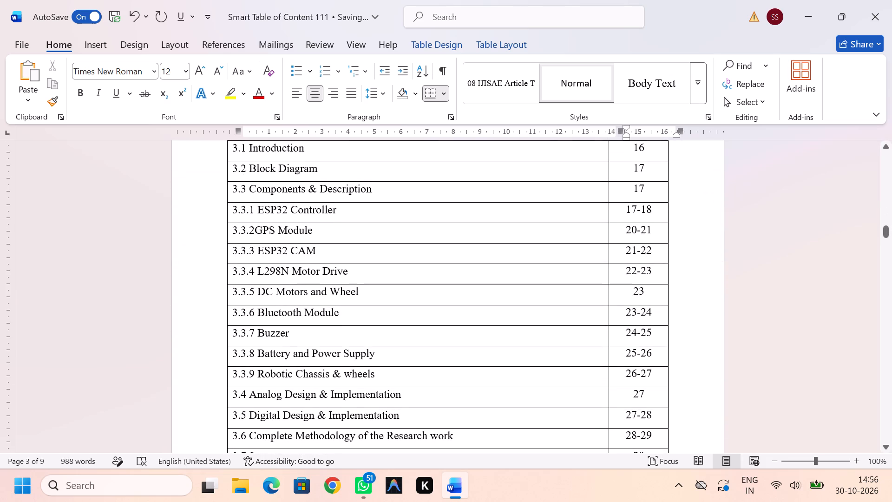
scroll(645, 165, "up", 1)
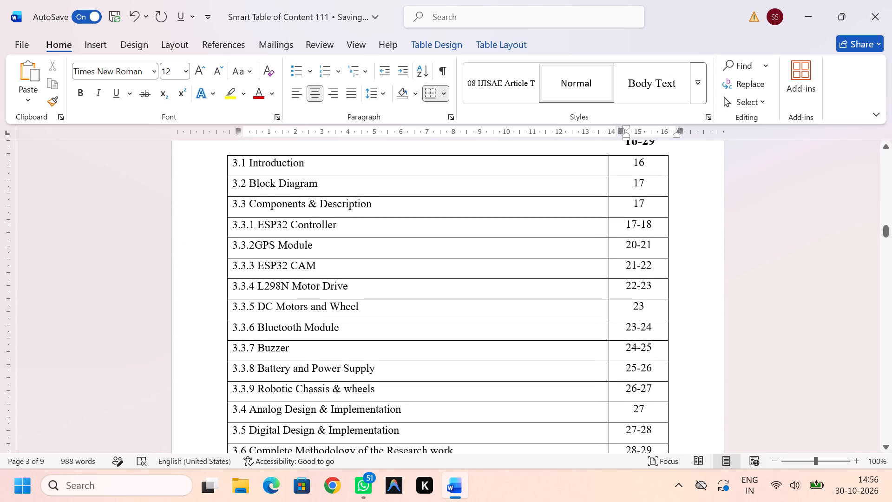
left_click_drag(630, 165, 638, 330)
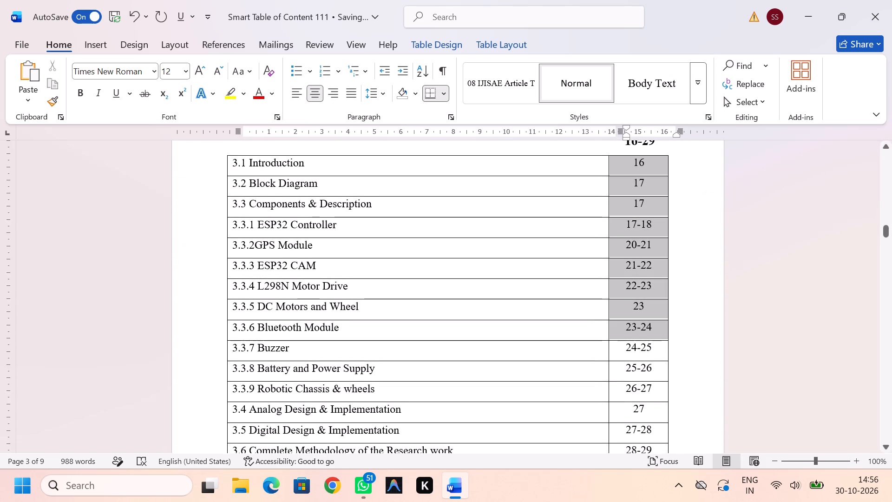
left_click_drag(638, 330, 647, 277)
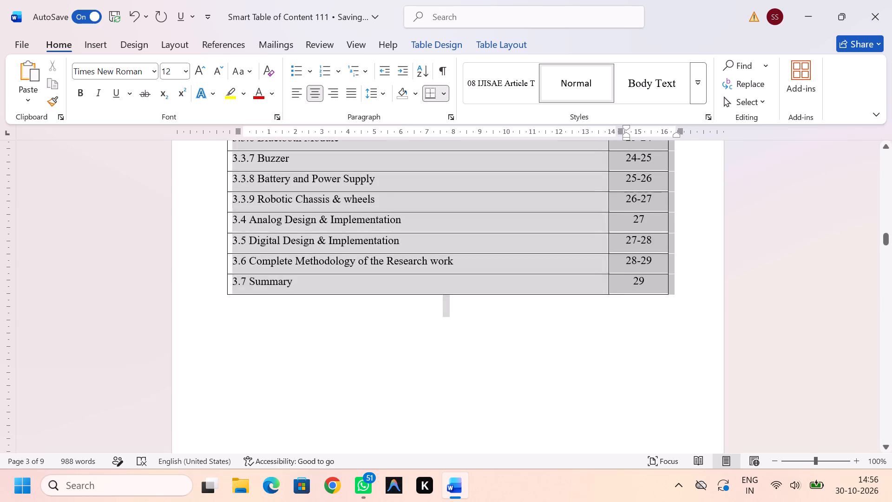
left_click_drag(647, 277, 648, 279)
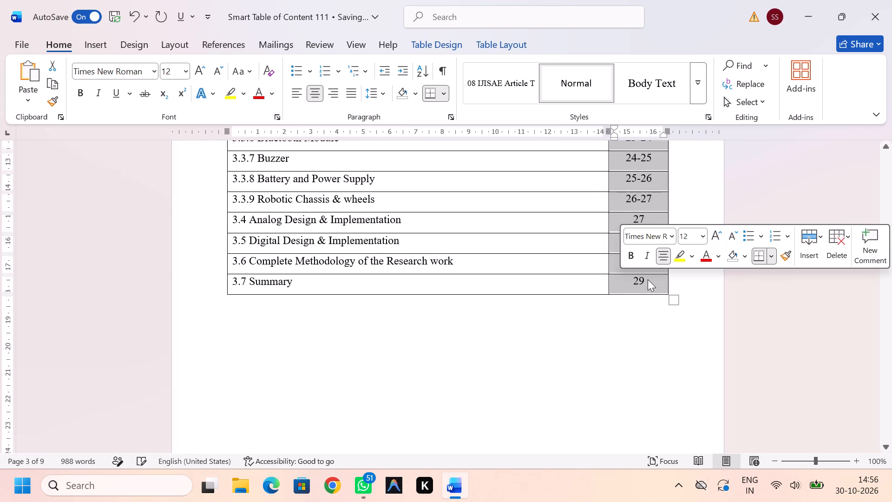
key("Delete")
Enter page number 29 for 3.1 Introduction, and 30 for both 3.2 Block Diagram and 3.3 Components & Description.
scroll(648, 279, "up", 2)
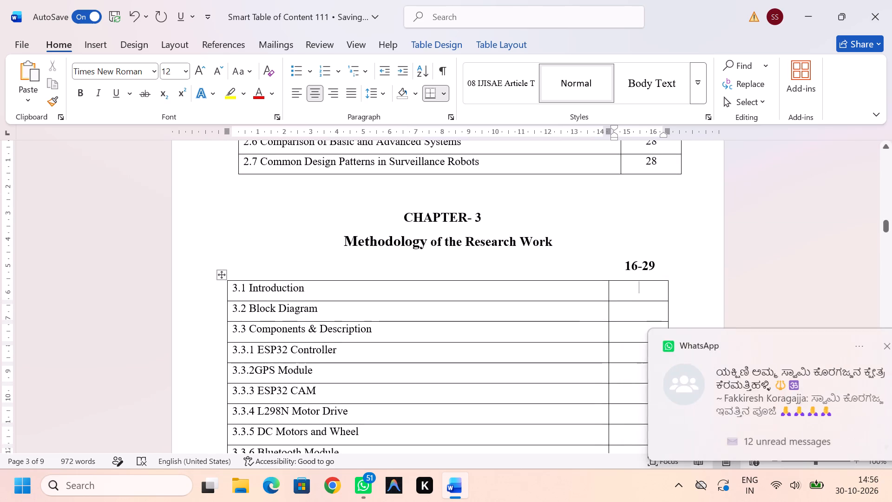
left_click(628, 295)
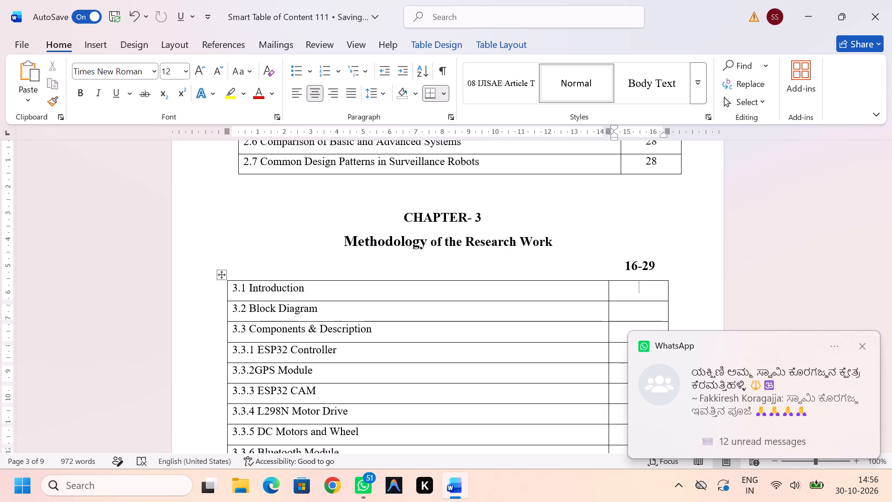
type("29")
key("Down")
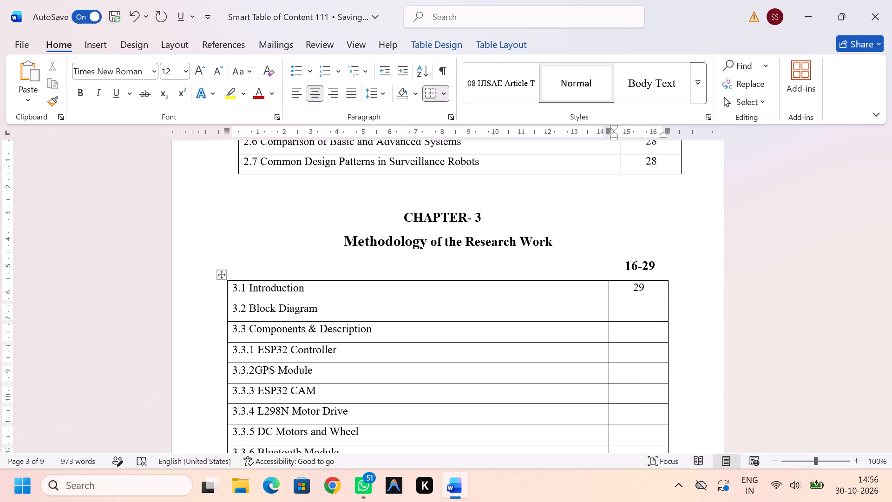
type("30")
key("Down")
type("30")
Enter page numbers 30-31 for 3.3.1 ESP32 Controller and 31-32 for 3.3.2 GPS Module.
key("Down")
key("3")
key("0")
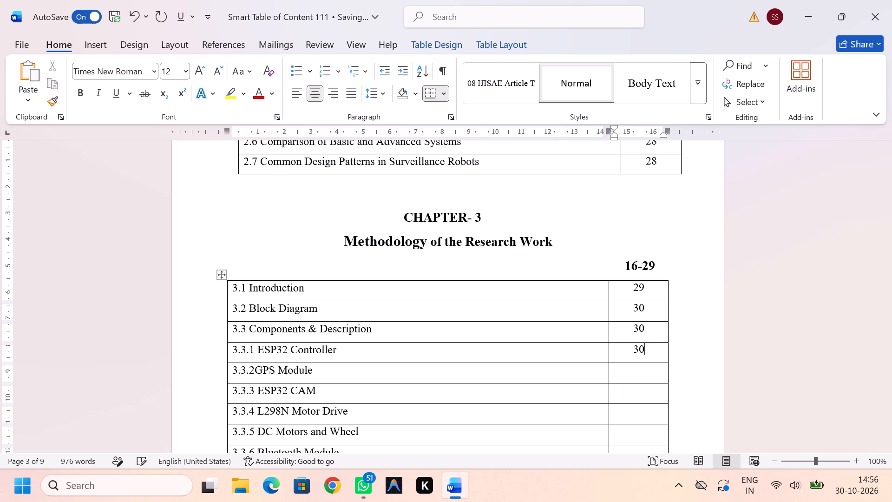
key("minus")
type("31")
key("Down")
type("31-31")
key("Down")
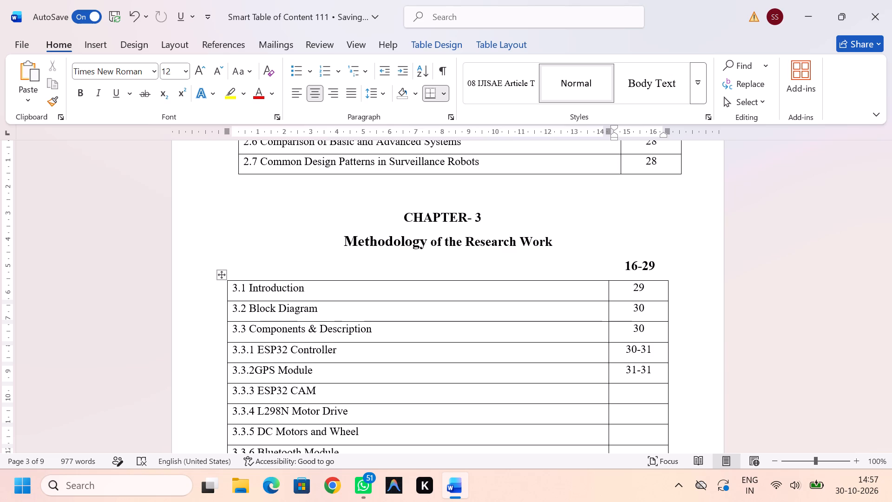
key("Up")
key("Right")
key("Right")
key("BackSpace")
key("2")
Enter page numbers 33 for 3.3.3 ESP32 CAM, 34 for 3.3.4 L298N Motor Drive, and 35 for 3.3.5 DC Motors and Wheel.
key("Down")
type("33")
key("Down")
type("34")
key("Down")
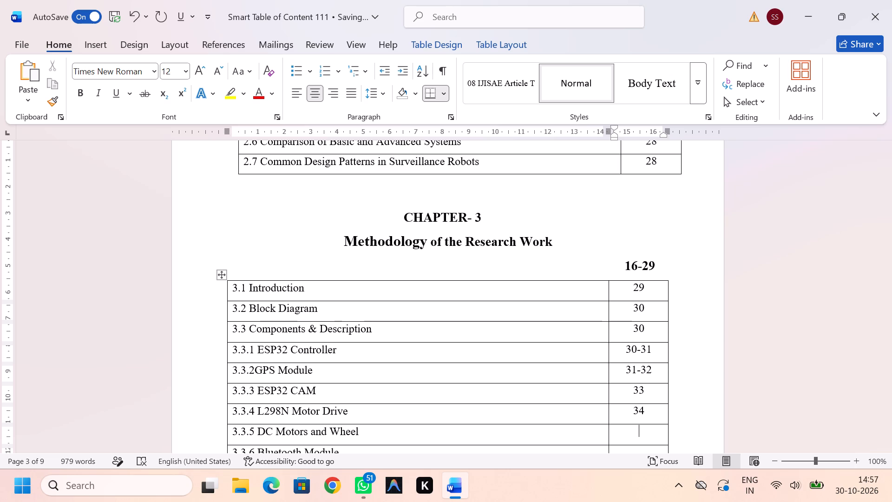
type("35")
Enter page numbers 35-36 for 3.3.6 Bluetooth Module, 36-37 for 3.3.7 Buzzer, and 37-38 for 3.3.8 Battery and Power Supply.
key("Down")
type("35")
key("minus")
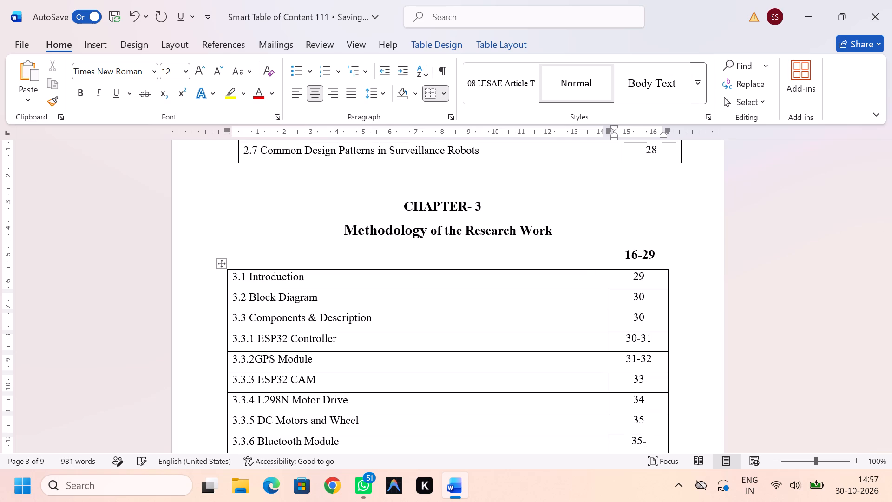
key("3")
key("6")
key("Down")
key("Down")
key("Up")
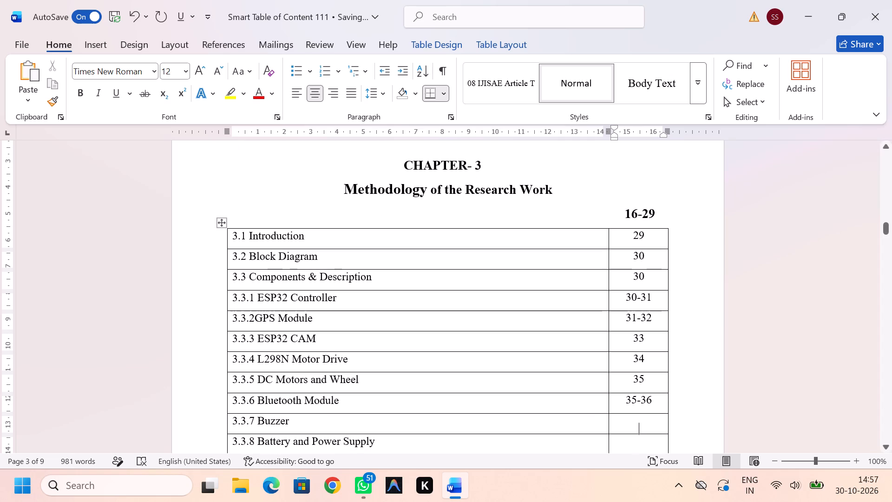
type("36")
key("minus")
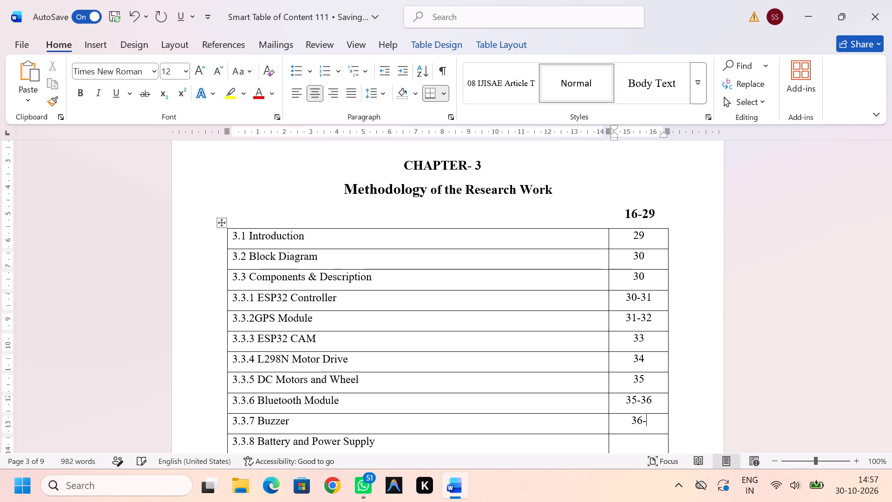
type("37")
key("Down")
type("37")
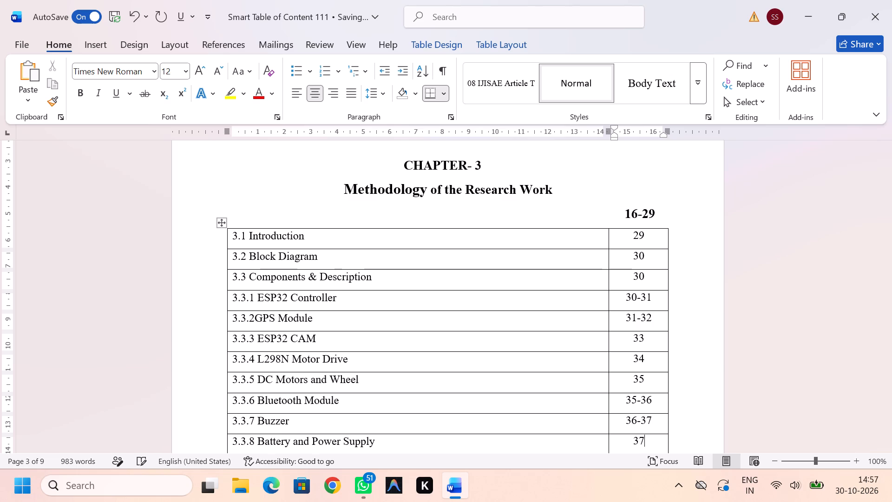
type("-38")
Enter page numbers 38 for 3.3.9 Robotic Chassis & wheels, 39 for 3.4 Analog Design, and 39-40 for 3.5 Digital Design.
key("Down")
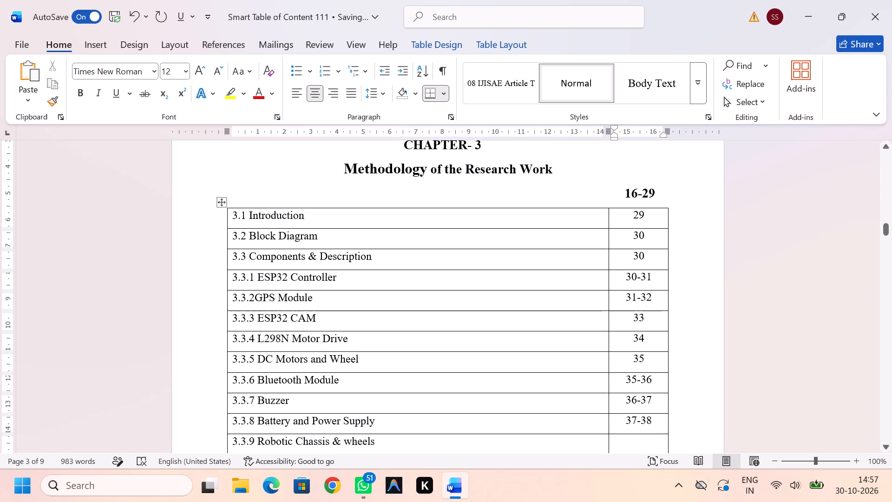
type("38")
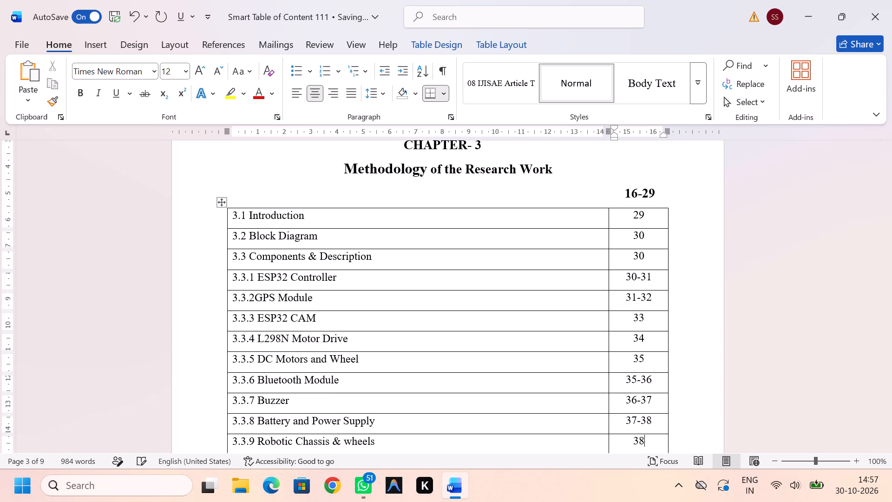
key("Down")
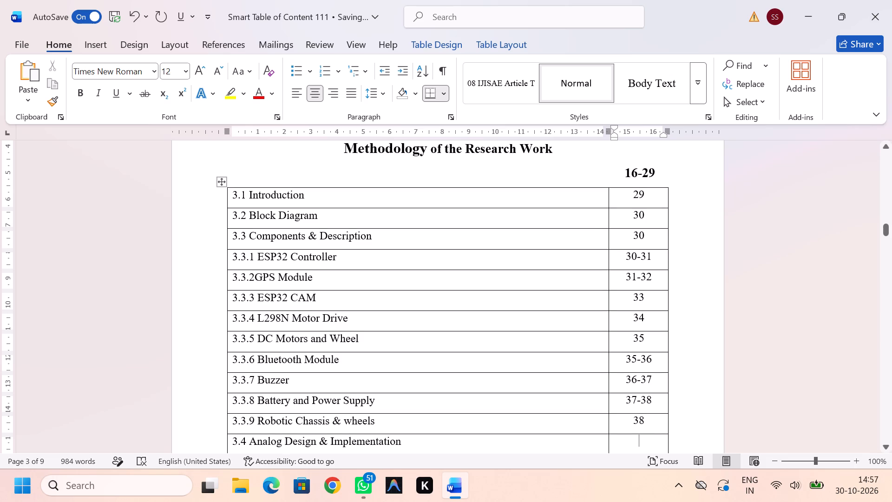
type("39")
key("Down")
key("Down")
key("Up")
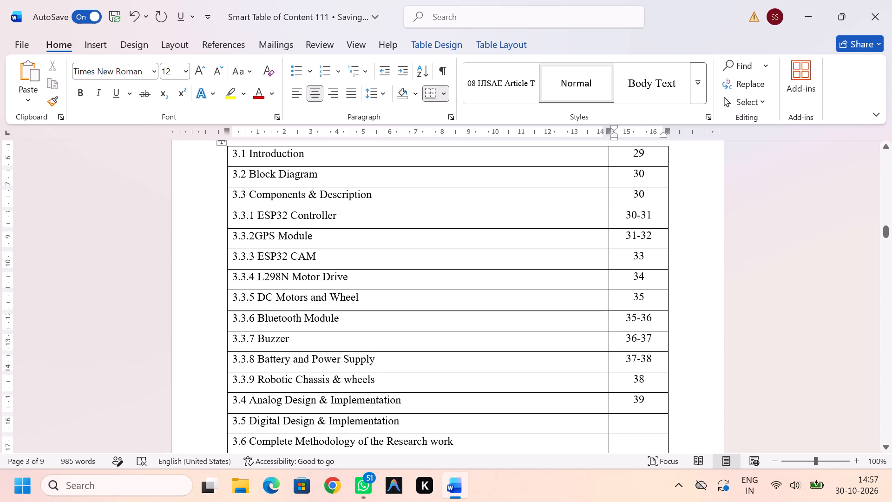
type("39-")
type("40")
Enter page numbers 40-41 for 3.6 Complete Methodology of the Research work and 41 for 3.7 Summary.
key("Down")
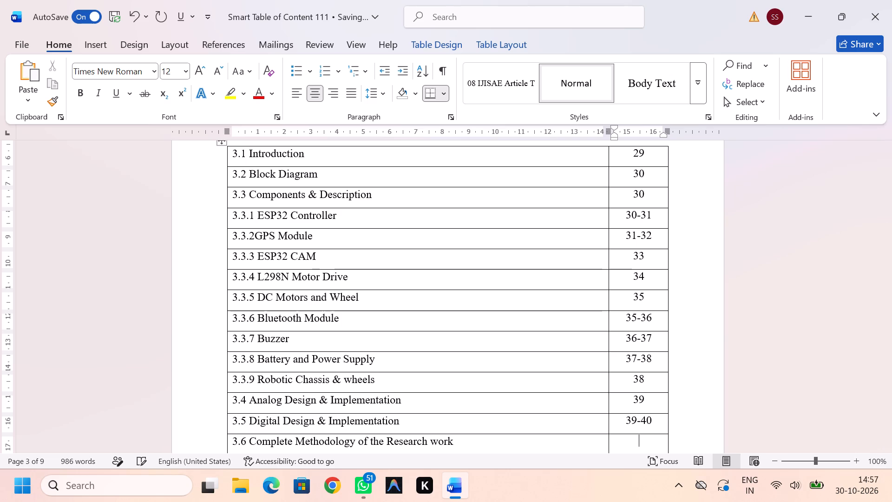
scroll(628, 295, "down", 2)
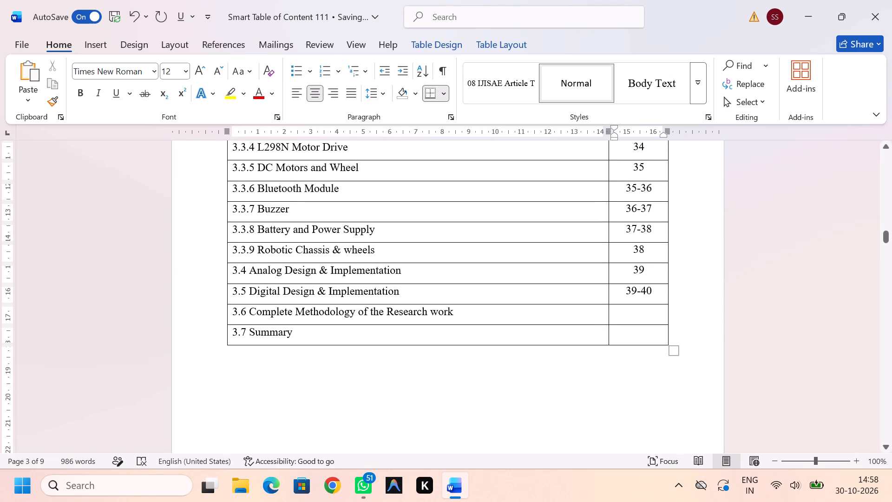
type("40-")
type("41")
key("Down")
type("41")
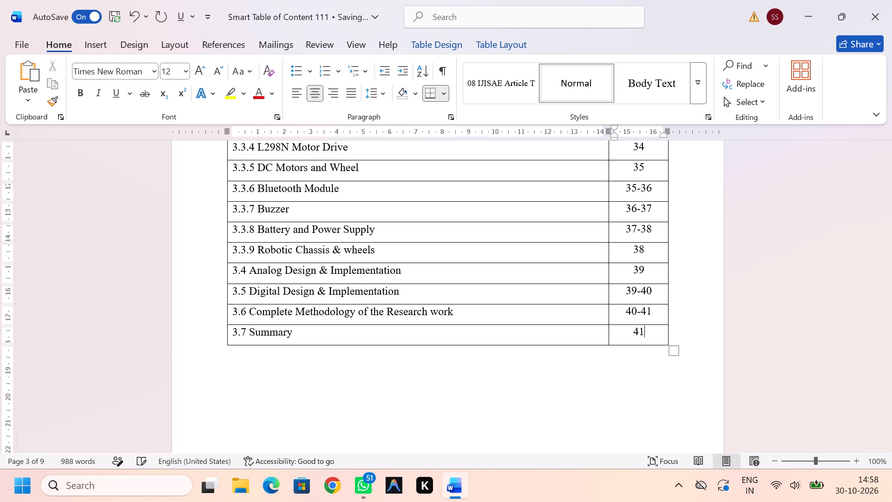
Clear all the old page numbers from the Chapter 4 section table, from 4.1 Introduction through 4.6.3.
scroll(628, 295, "down", 3)
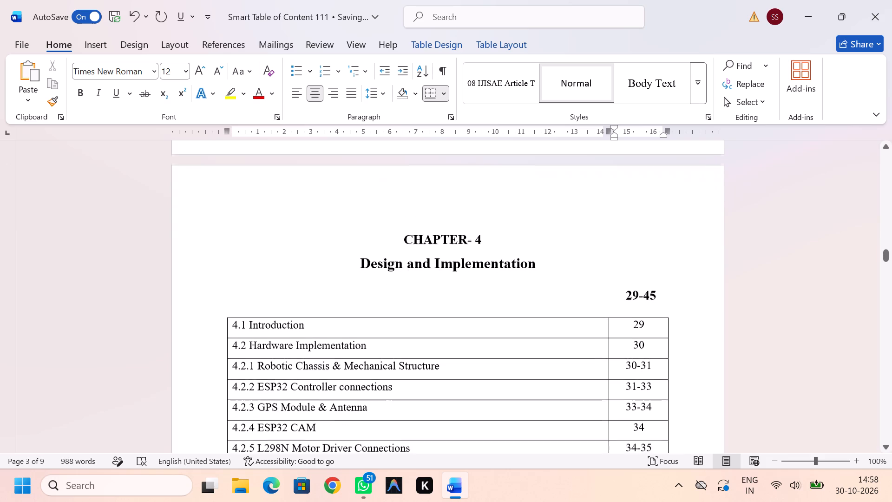
scroll(628, 295, "down", 1)
left_click_drag(630, 279, 667, 486)
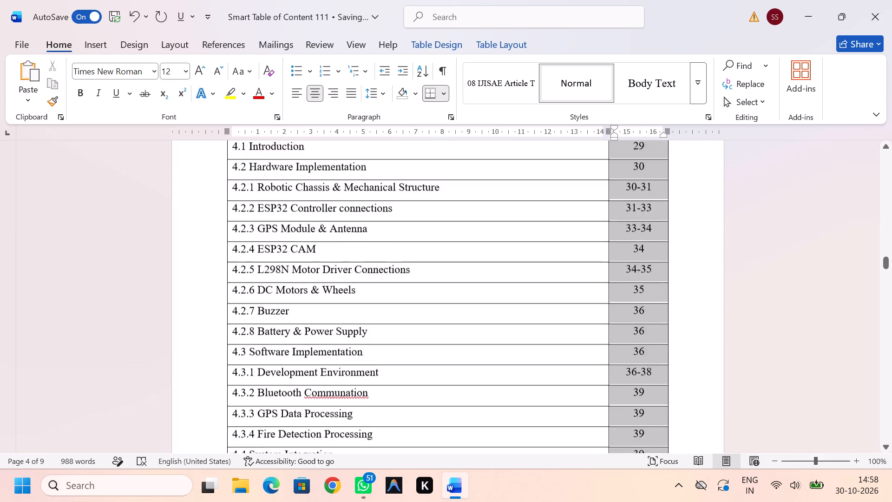
left_click_drag(667, 486, 660, 198)
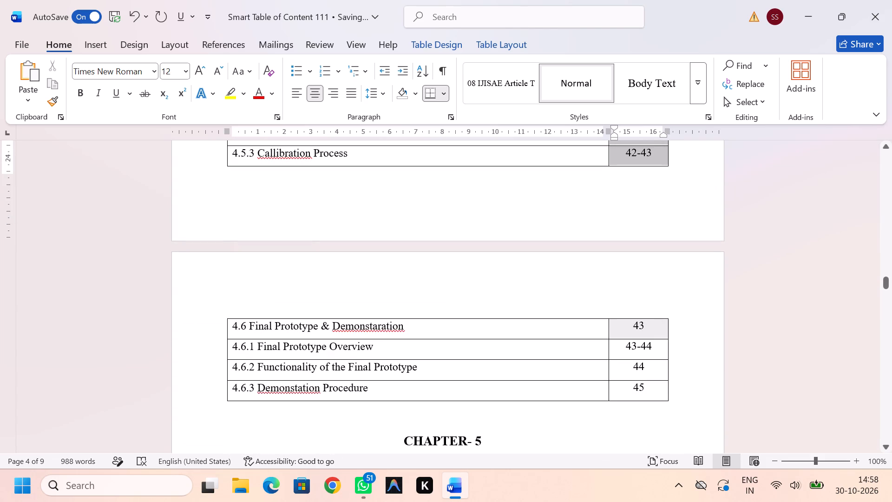
left_click_drag(660, 198, 655, 394)
key("Delete")
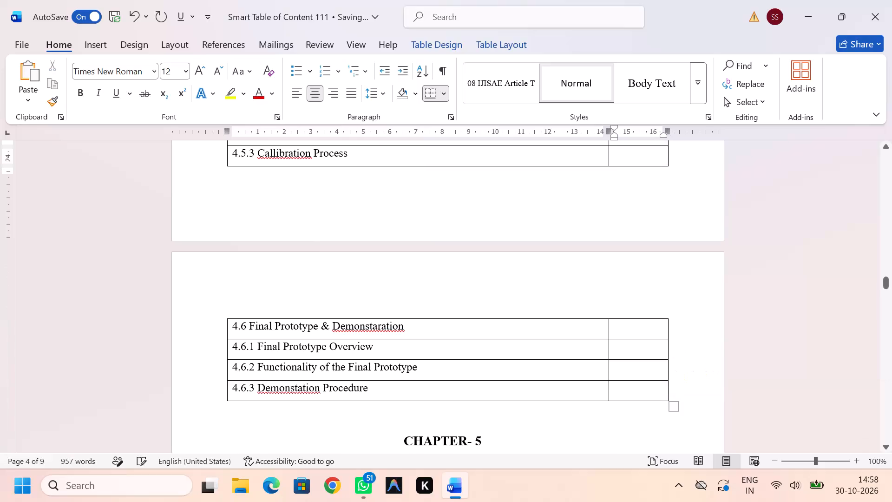
Enter page numbers 42 for 4.1 Introduction, 43 for 4.2 Hardware Implementation, and 44-45 for 4.2.1 Robotic Chassis & Mechanical Structure.
scroll(655, 394, "up", 4)
scroll(655, 394, "down", 4)
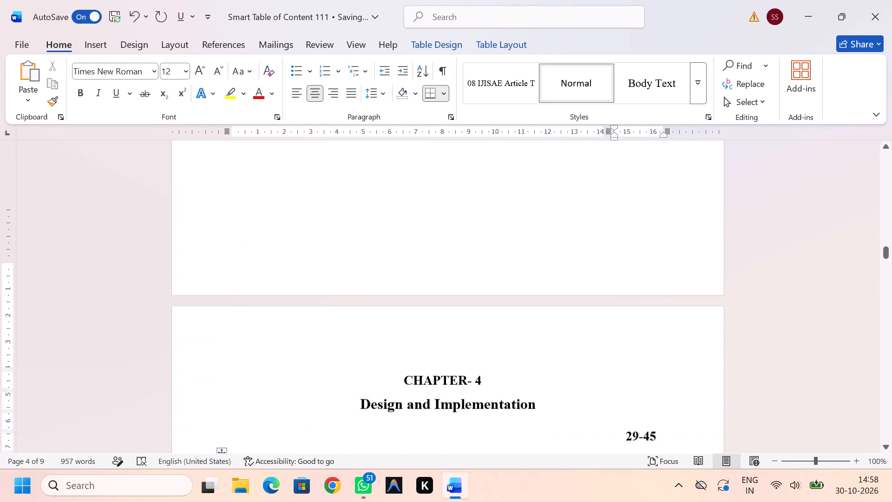
scroll(655, 394, "down", 1)
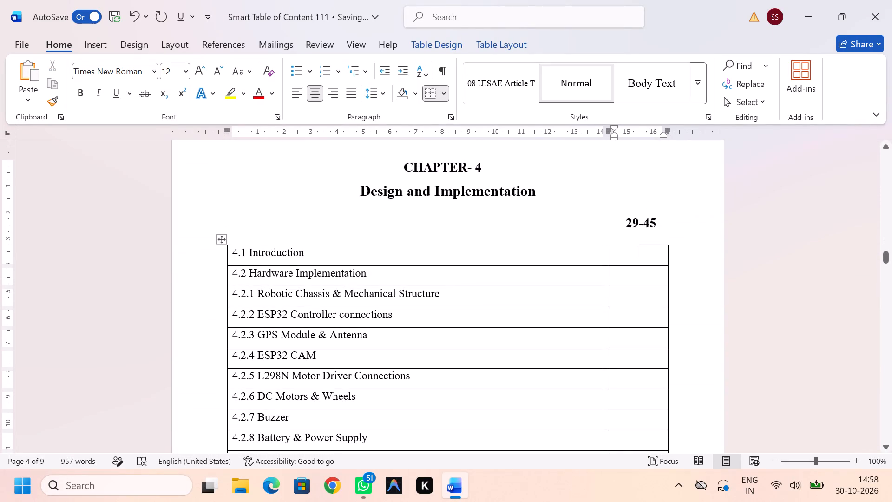
type("42")
key("Down")
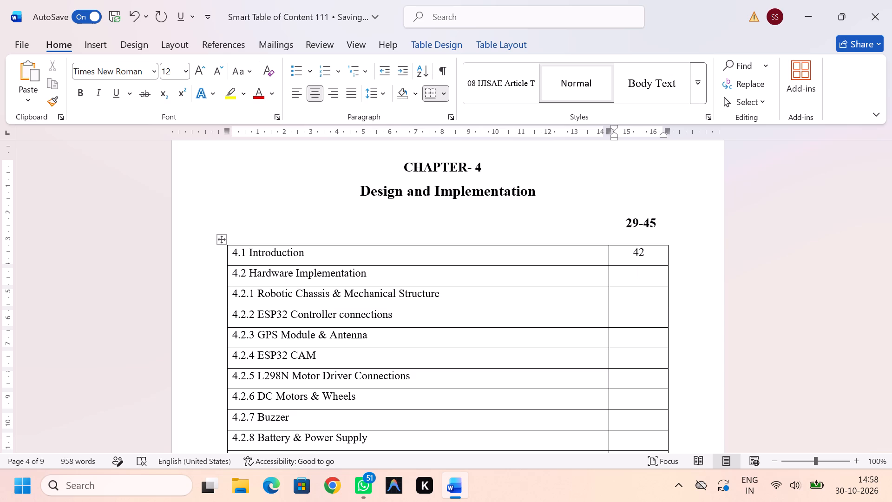
type("43")
key("Down")
type("44")
type("-45")
key("Down")
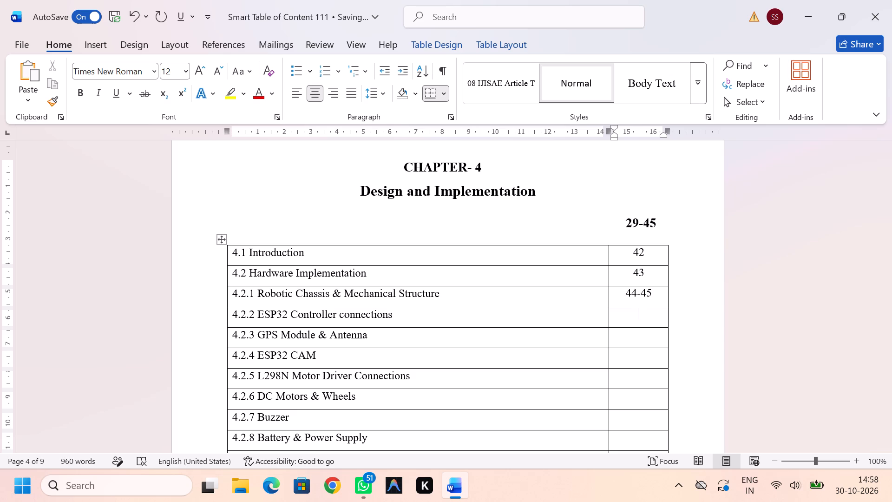
Enter page numbers 45-46 for 4.2.2 ESP32 Controller connections, 46-47 for 4.2.3 GPS Module & Antenna, and 47 for 4.2.4 ESP32 CAM.
type("45-46")
key("Down")
type("46-47")
key("Down")
key("4")
type("7-")
key("4")
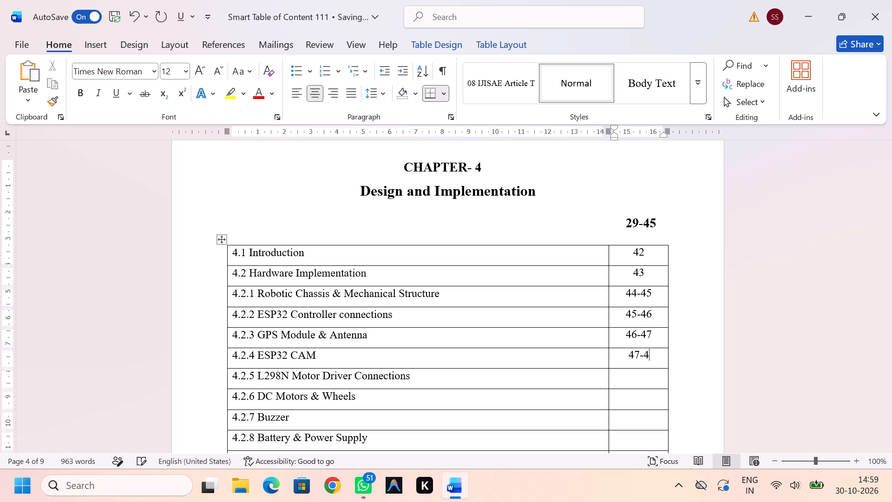
key("BackSpace")
key("BackSpace")
key("Down")
Enter page numbers 48-49 for 4.2.5 L298N Motor Driver Connections, 49 for 4.2.6 DC Motors & Wheels, and 50 for 4.2.7 Buzzer.
type("48")
type("-49")
key("Down")
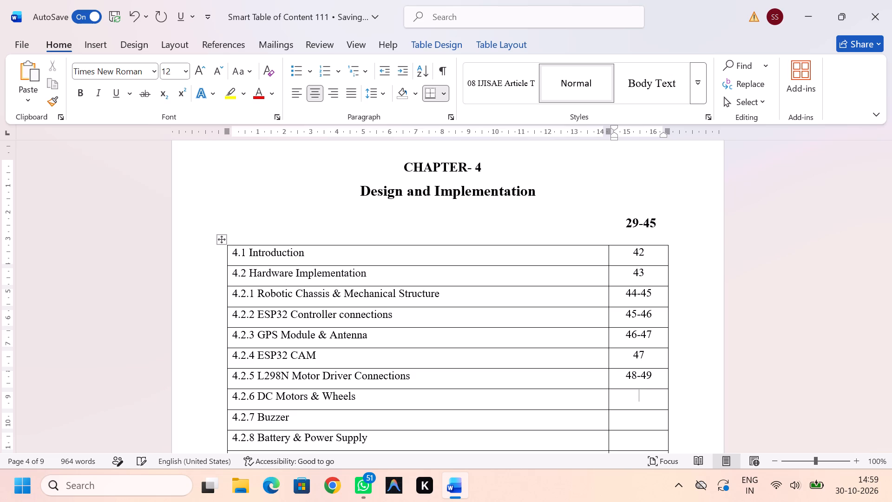
key("4")
key("9")
key("Down")
type("50")
key("Down")
Enter page numbers 50 for 4.2.8 Battery & Power Supply and 50-51 for 4.3 Software Implementation.
type("50")
key("Down")
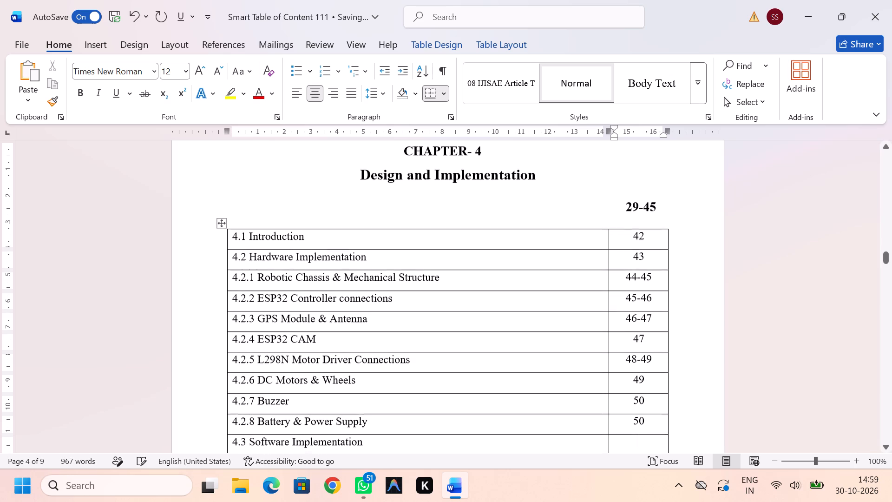
type("50-")
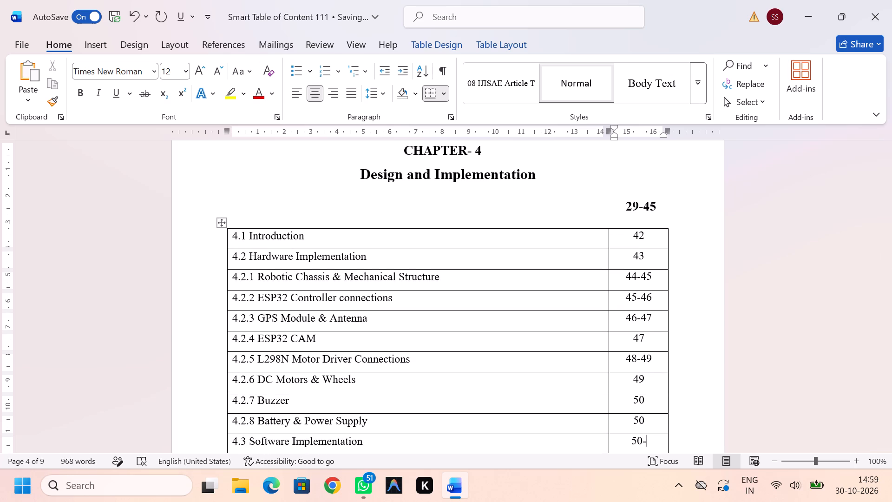
type("51")
key("Down")
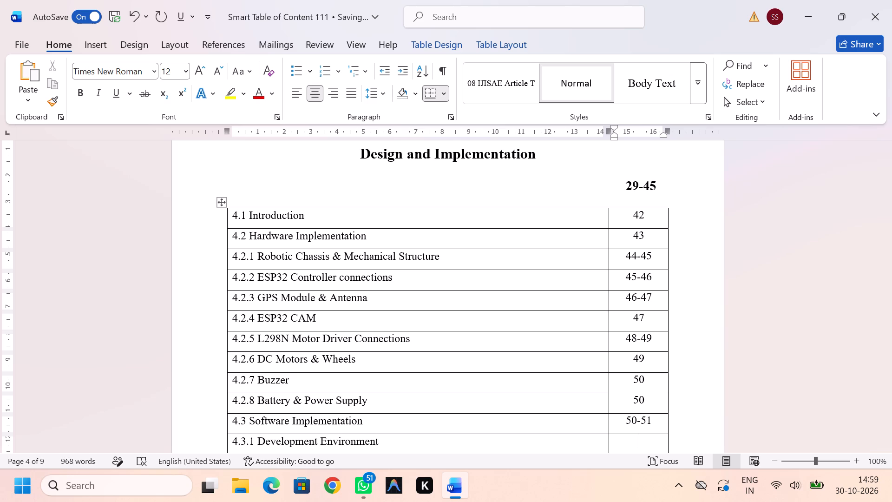
Correct the page numbers to 51 for 4.3 Software Implementation and 50-51 for 4.2.8 Battery & Power Supply.
key("Up")
key("Left")
key("Left")
key("Left")
key("Right")
key("BackSpace")
key("BackSpace")
key("BackSpace")
key("Down")
left_click(646, 401)
type("-51")
key("Down")
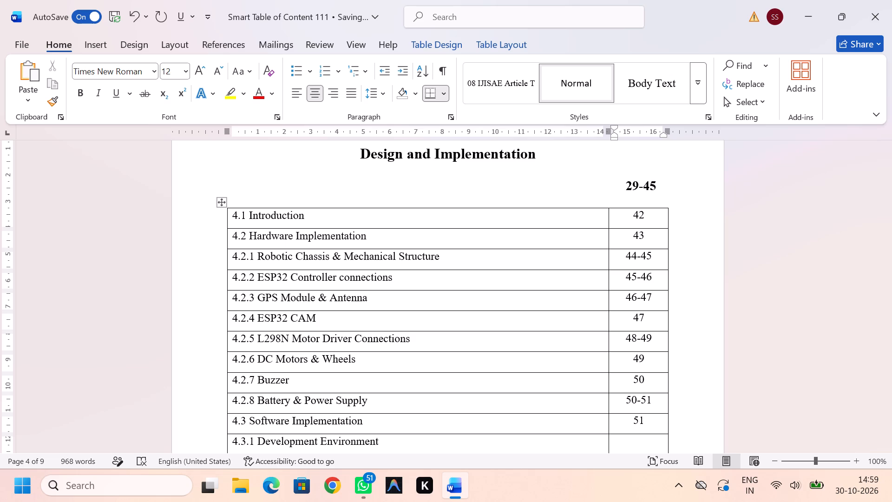
Enter page numbers 51-52 for 4.3.1 Development Environment in the Chapter 4 table.
key("Down")
type("51")
type("-51")
key("BackSpace")
key("2")
key("Down")
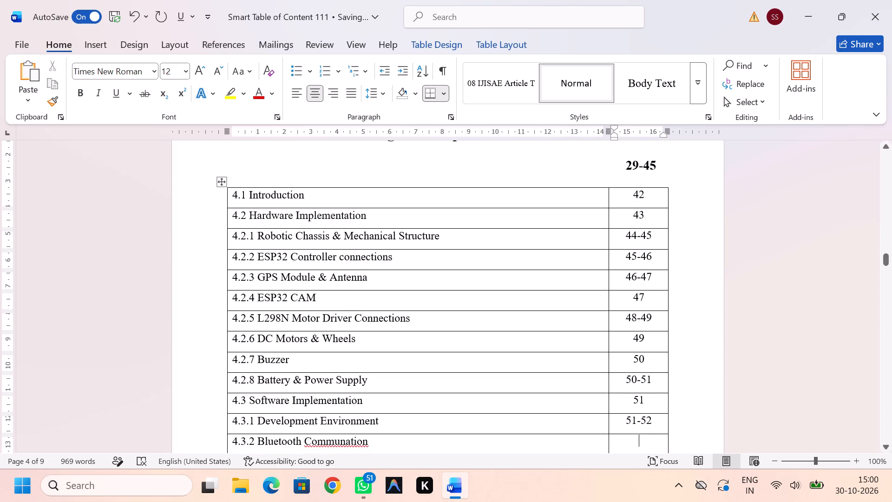
Enter page numbers 52-53 for 4.3.2 Bluetooth Communation, 53 for 4.3.3 GPS Data Processing, and 53 for 4.3.4 Fire Detection Processing.
type("52")
type("-53")
key("Down")
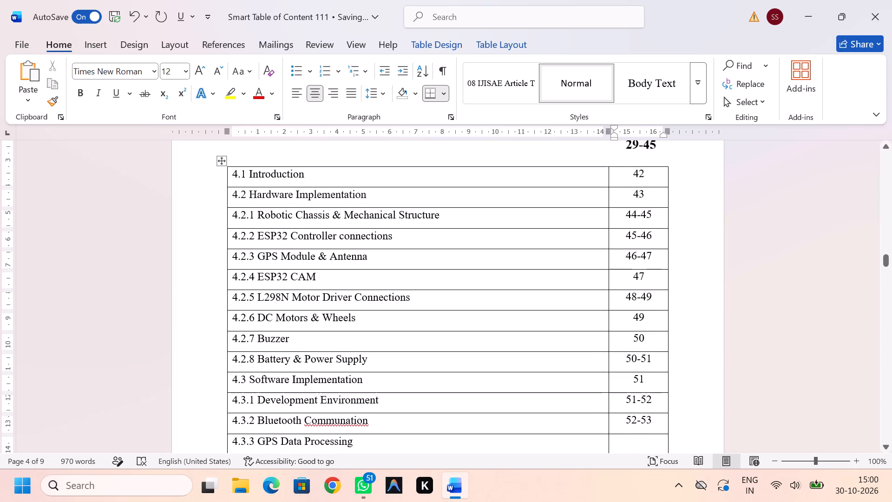
type("53")
key("Down")
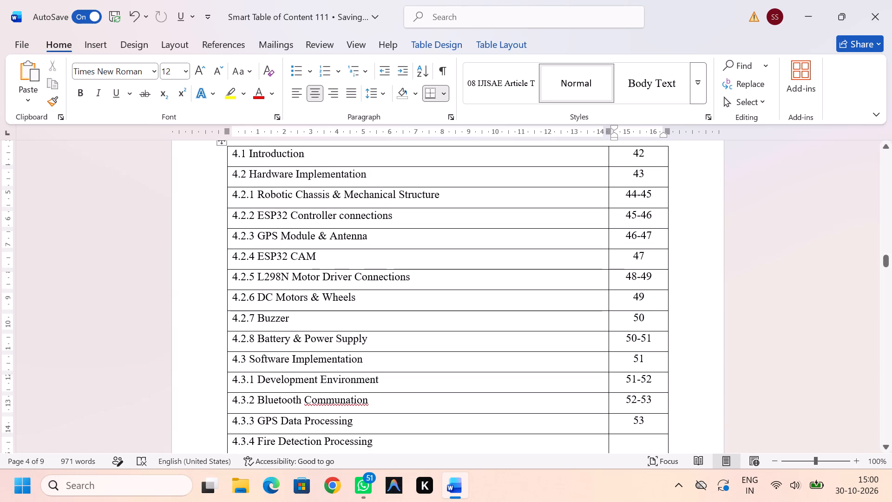
type("53")
Enter page numbers 53-54 for 4.4 System Integration and 54 for each of 4.4.1 Control, 4.4.2 Detection & Alert, and 4.4.3 GPS Subsystem.
key("Down")
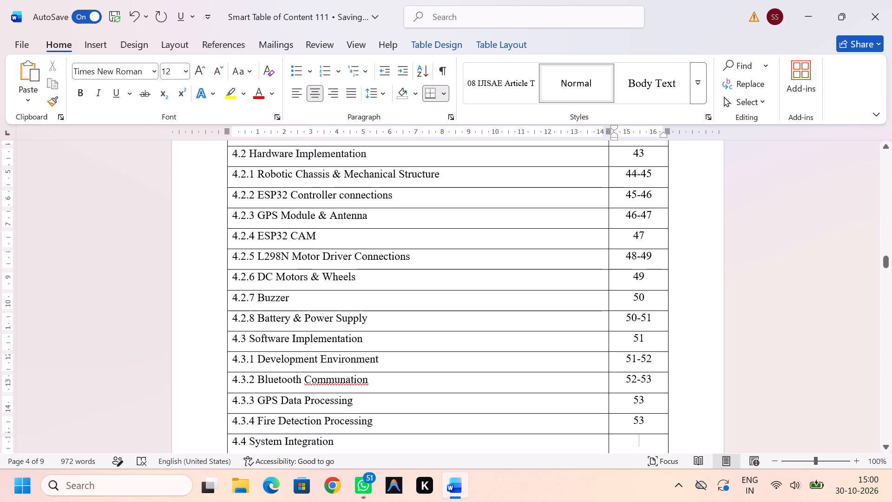
type("53-54")
key("Down")
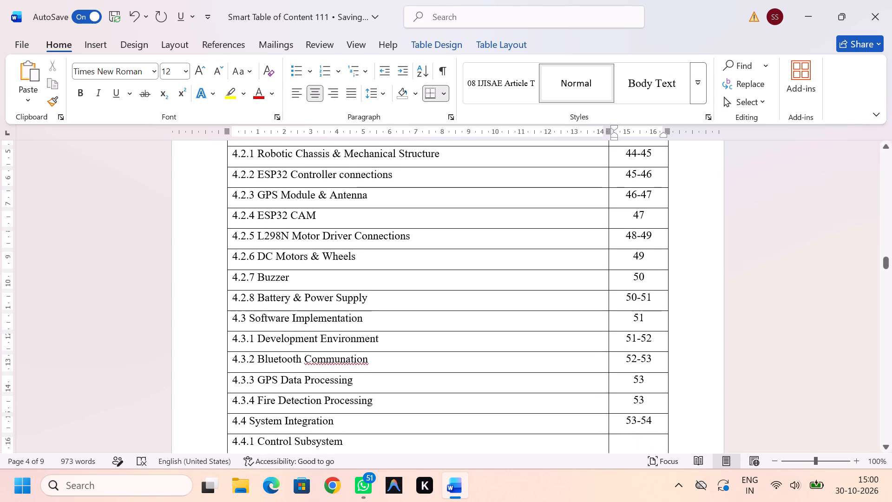
type("54")
key("Down")
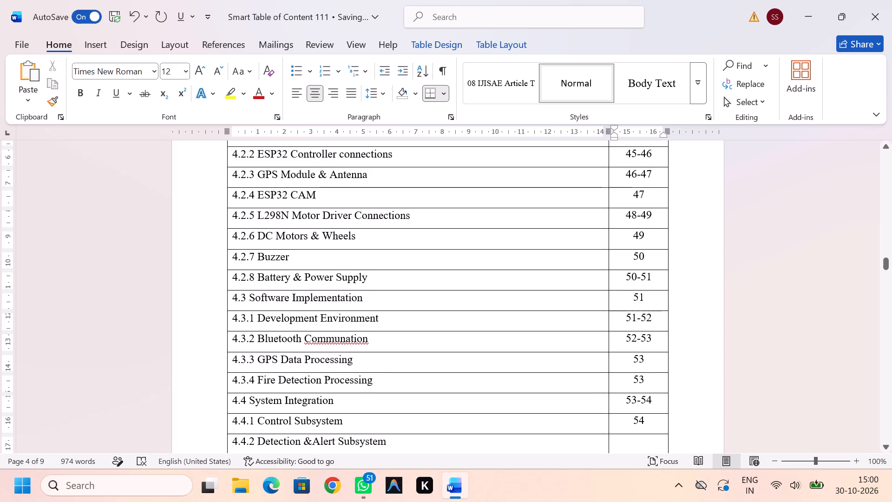
type("54")
key("Down")
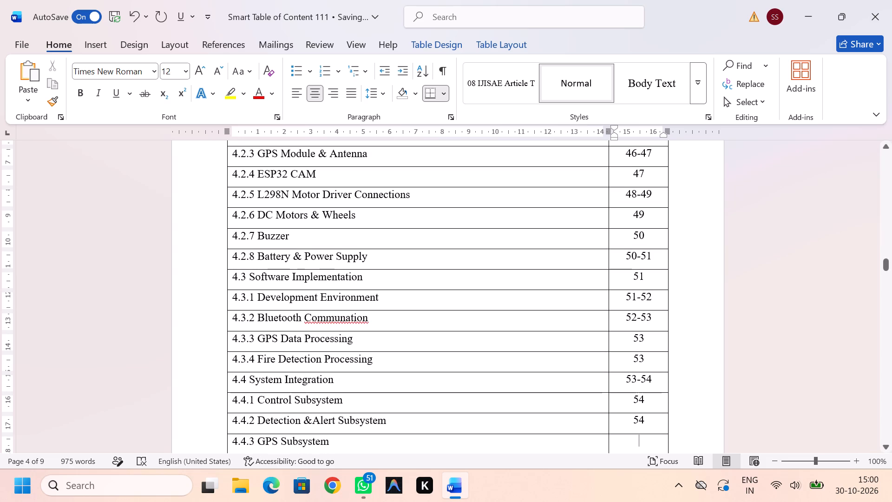
type("54")
Enter page numbers 54-55 for 4.4.4 Mobility Subsystem and 55 for each of 4.4.5 Visual Monitoring, 4.4.6 Power, and 4.4.7 Mechanical Subsystems.
key("Down")
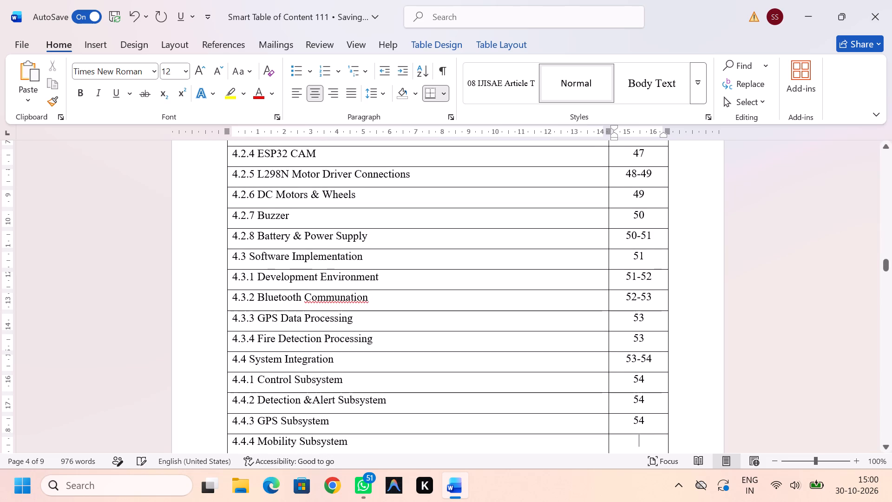
type("54-55")
key("Down")
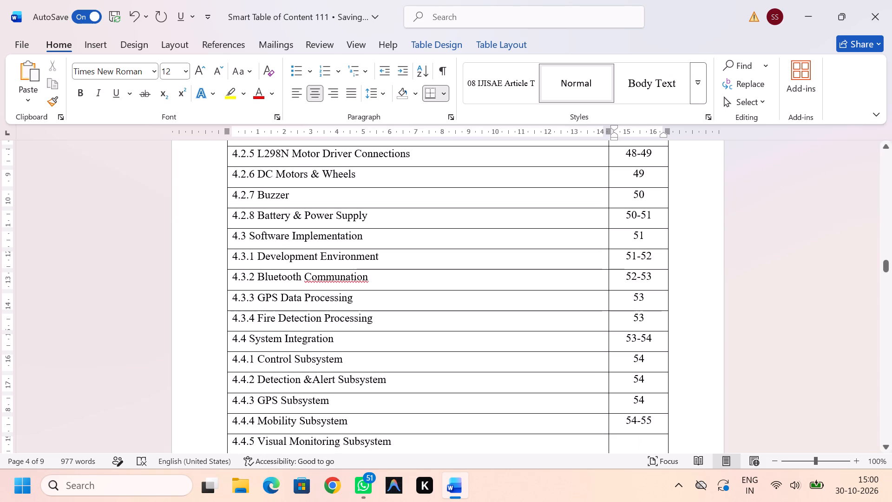
type("55")
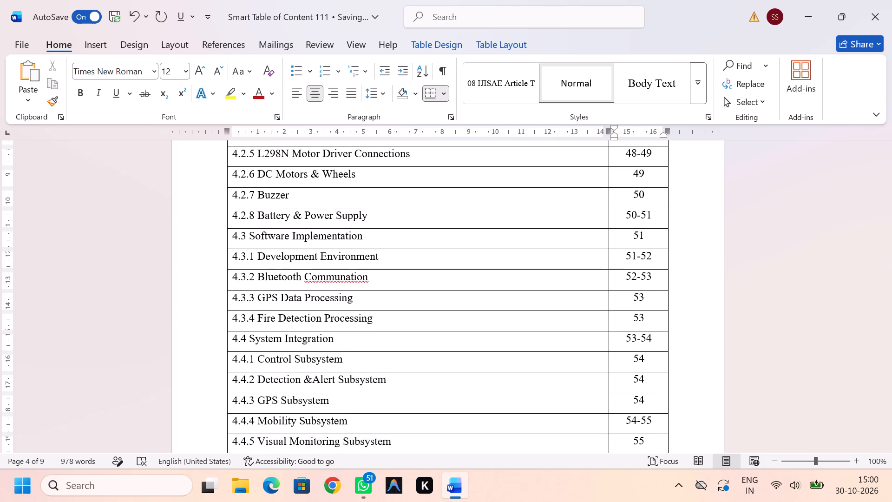
key("Down")
type("55")
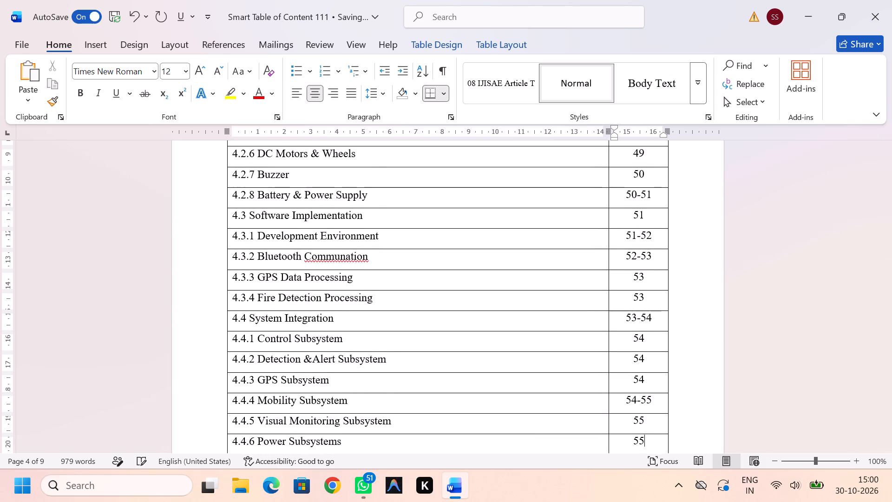
key("Down")
type("55")
Enter page numbers 55-56 for 4.5 Testing & Callibration, 56 for 4.5.1 Individual Component Testing, and 56-57 for 4.5.2 Integrated System Testing.
key("Down")
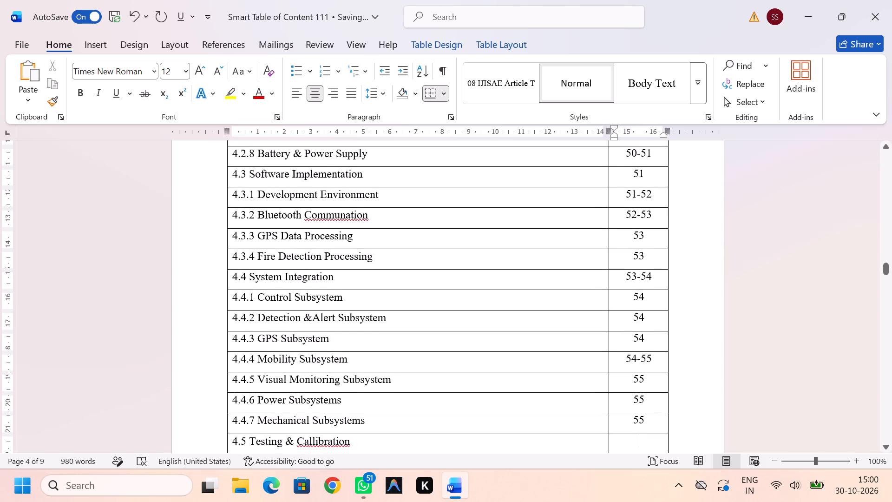
key("5")
key("5")
type("-56")
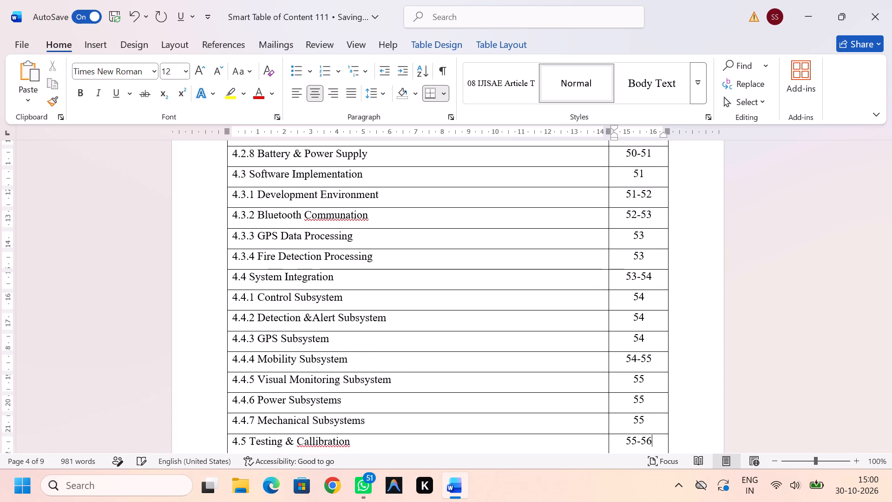
key("Down")
type("56")
key("Down")
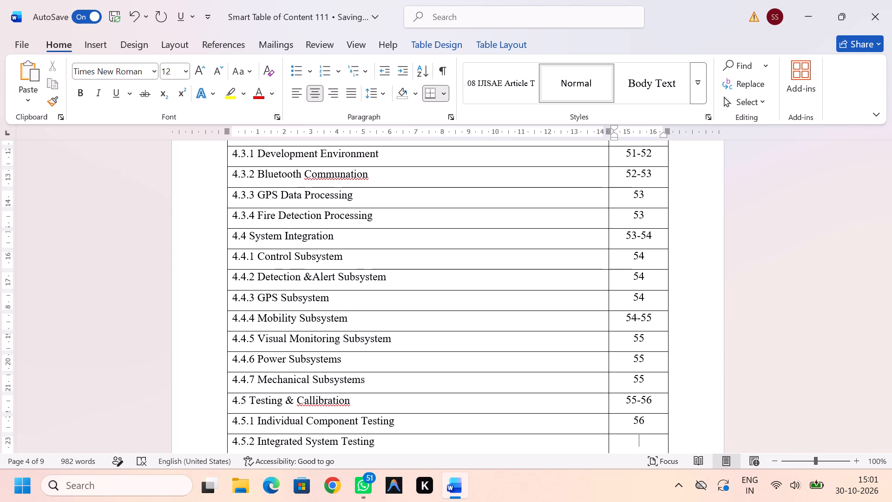
type("56")
type("-57")
Correct the page numbers to 56-57 for 4.5.1 Individual Component Testing and 57 for 4.5.2 Integrated System Testing.
key("Down")
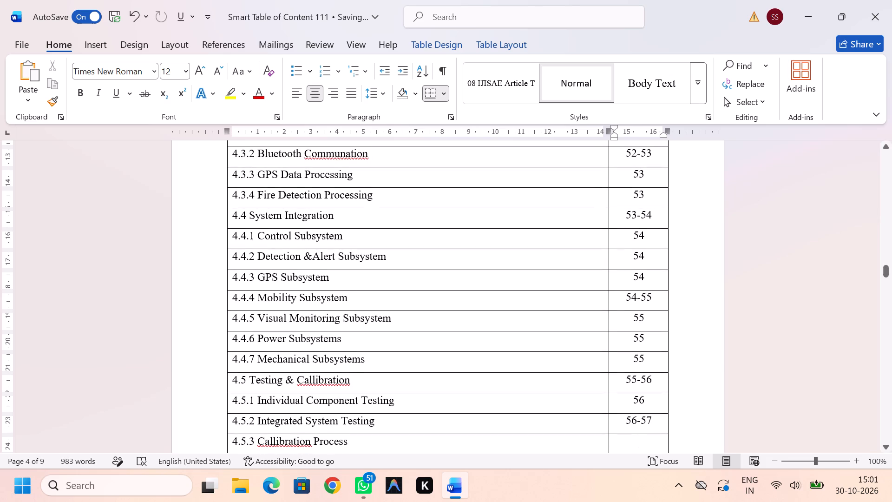
key("Up")
left_click(644, 398)
key("minus")
type("58")
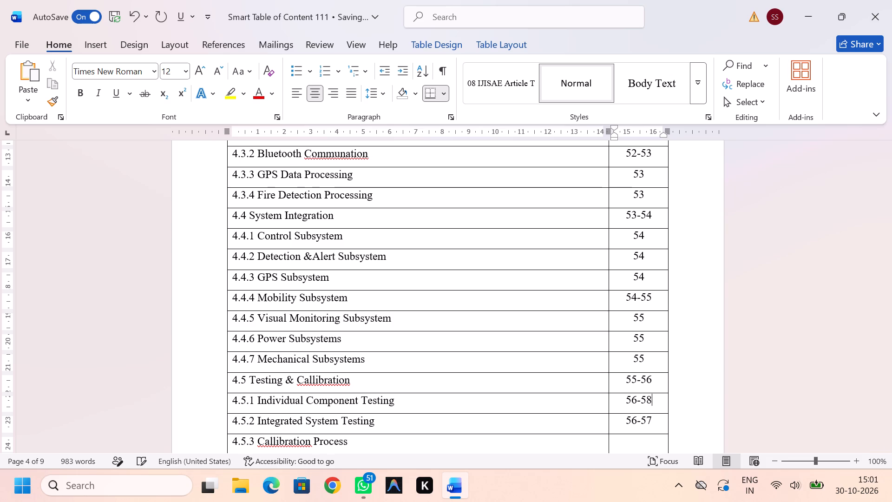
key("BackSpace")
key("7")
key("Down")
key("Left")
key("Left")
key("BackSpace")
key("BackSpace")
key("BackSpace")
Enter page numbers 57-59 for 4.5.3 Callibration Process in the Chapter 4 table.
key("Down")
type("57")
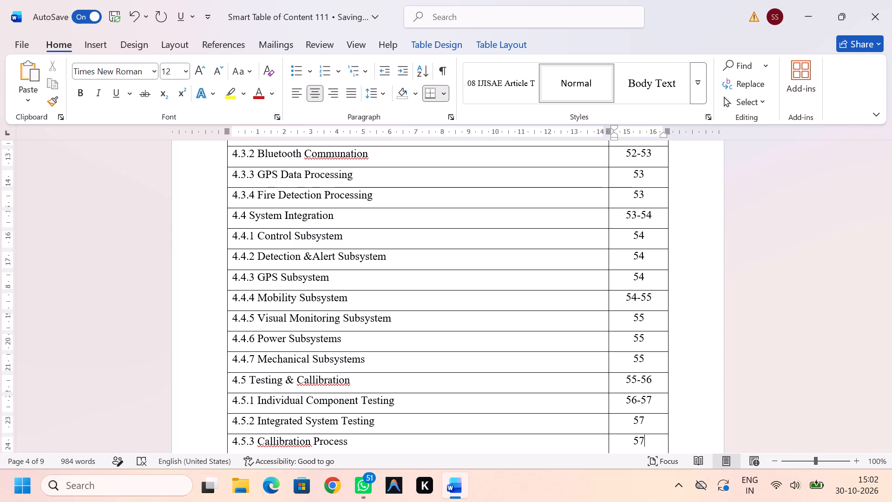
key("minus")
type("59")
Enter page numbers 59 for 4.6 Final Prototype & Demonstaration, 59-60 for 4.6.1, 60-61 for 4.6.2, and 61-62 for 4.6.3 Demonstation Procedure.
key("Down")
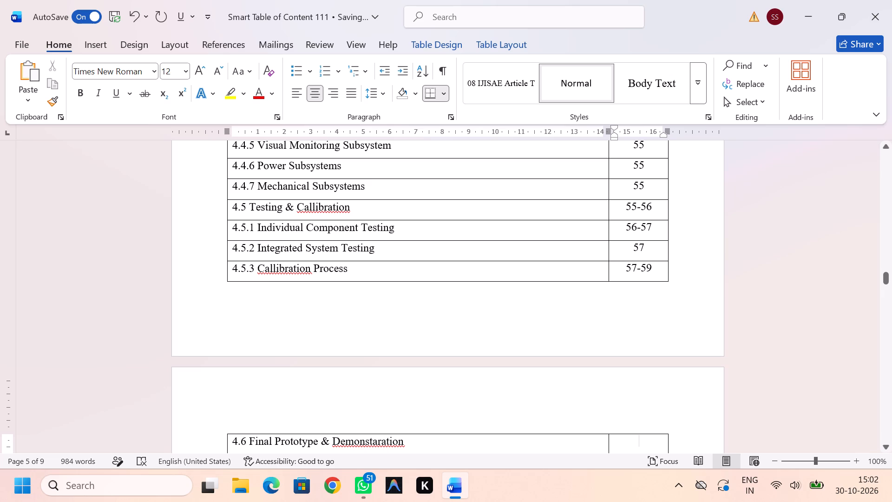
type("59")
key("Down")
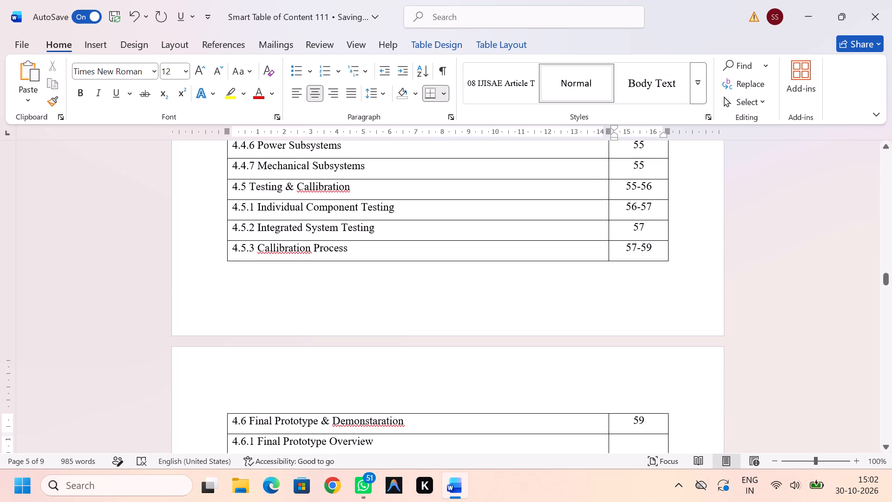
type("59")
key("minus")
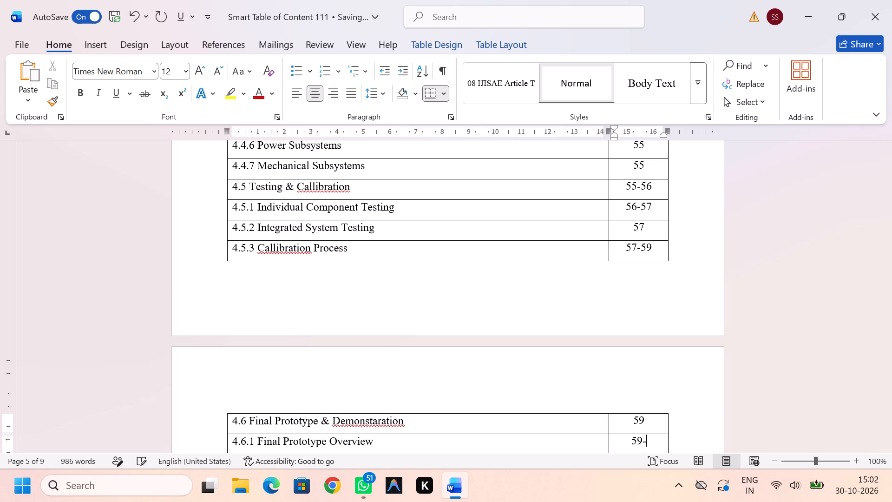
type("60")
scroll(644, 398, "down", 1)
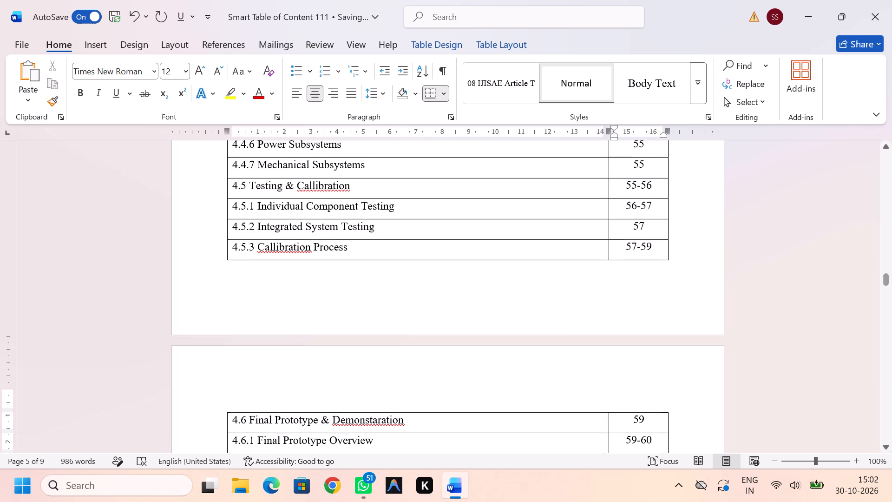
scroll(644, 398, "down", 1)
key("Down")
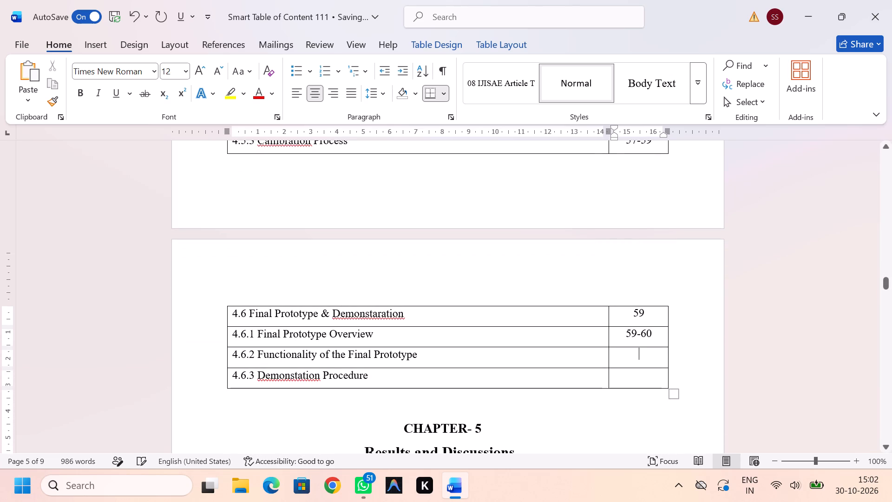
key("6")
type("0-")
type("61")
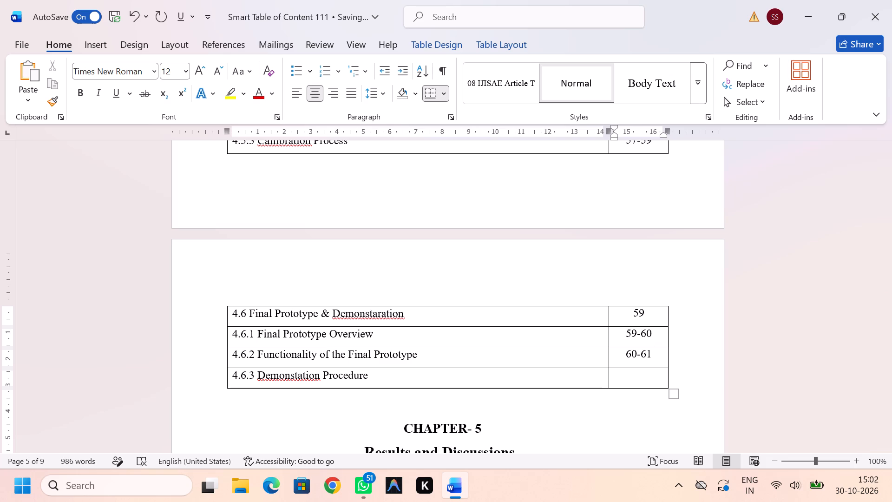
key("Down")
type("61-62")
Clear all the old page numbers from the page-number column of the Chapter 5 table, from 5.1 Results through 5.5.11 Easy Integration.
key("Down")
key("Down")
key("Down")
scroll(644, 398, "down", 2)
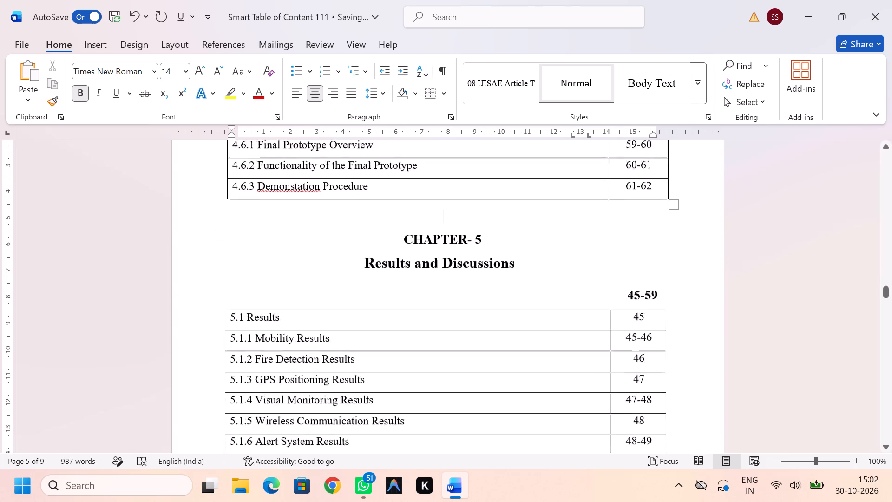
left_click(653, 285)
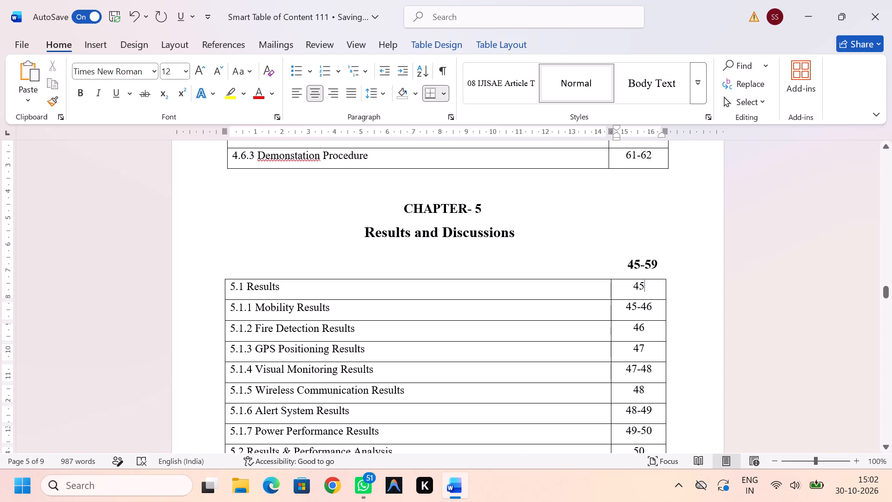
scroll(630, 288, "down", 1)
left_click_drag(638, 240, 645, 466)
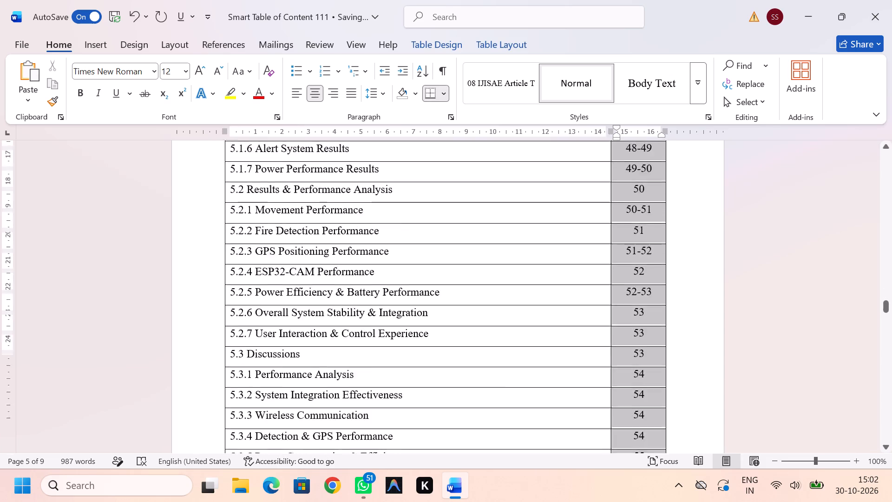
left_click_drag(645, 466, 647, 373)
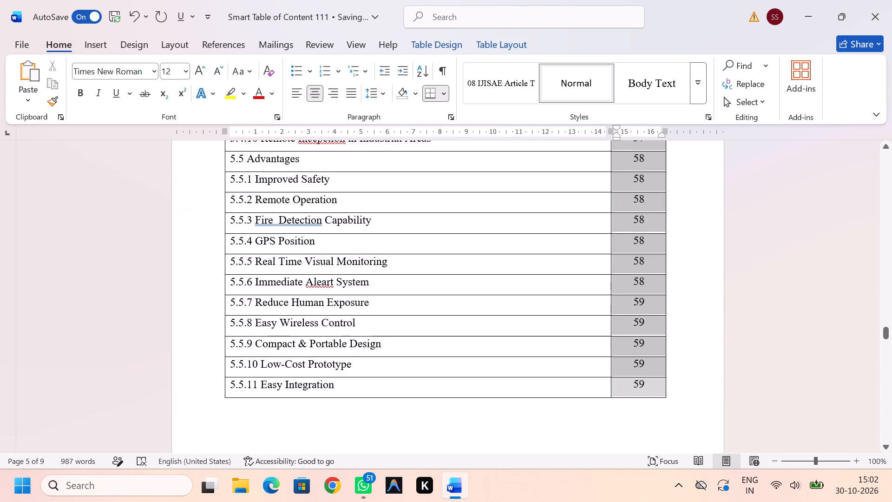
left_click_drag(647, 373, 640, 428)
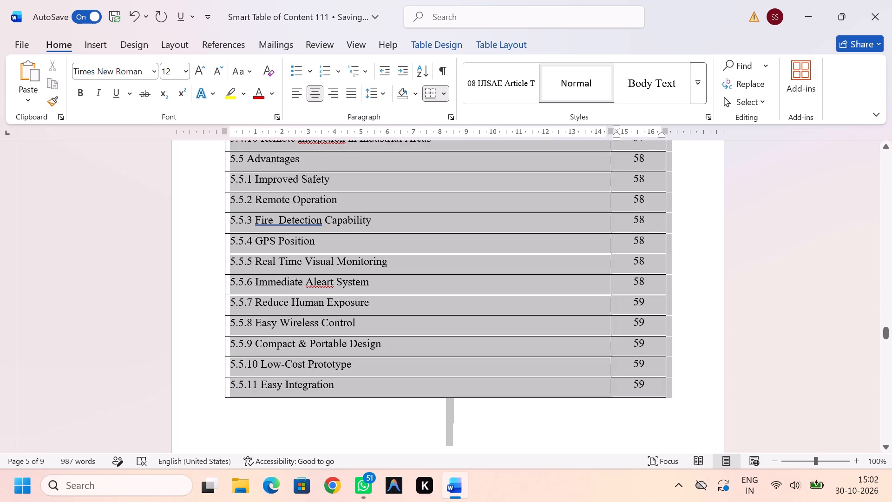
left_click_drag(640, 428, 634, 383)
key("Delete")
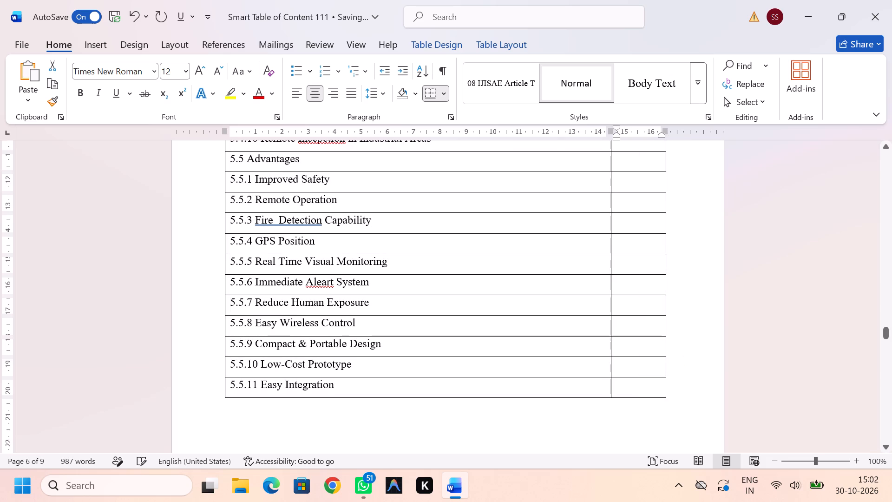
Enter Chapter 5 page numbers: 63 for 5.1 and 5.1.1, 5.1.2 63-64, 5.1.3 64-65, 5.1.4 65-66, 5.1.5 66-67, 5.1.6 67-68, 5.1.7 68-69, 5.2 69.
scroll(634, 383, "up", 5)
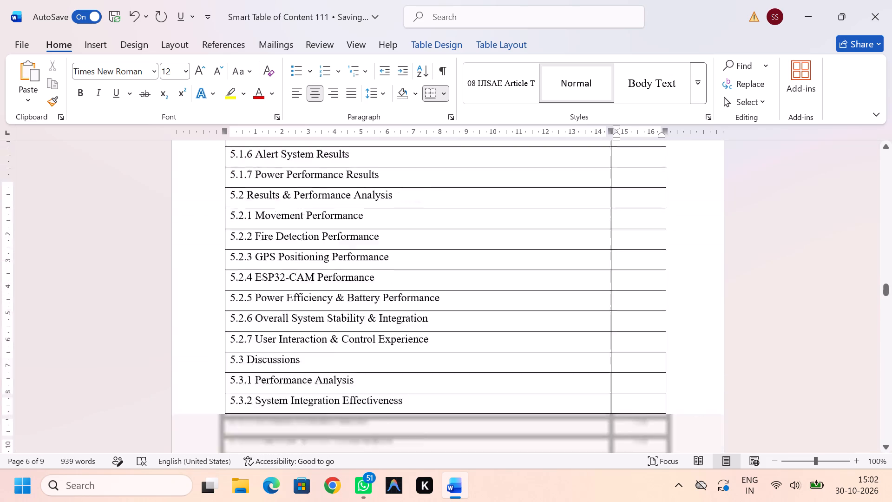
scroll(634, 383, "down", 1)
scroll(634, 383, "up", 1)
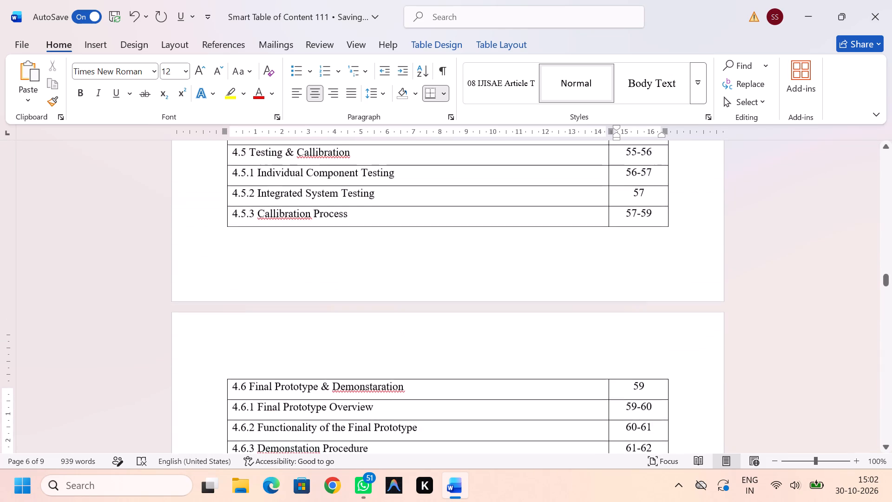
scroll(634, 383, "down", 3)
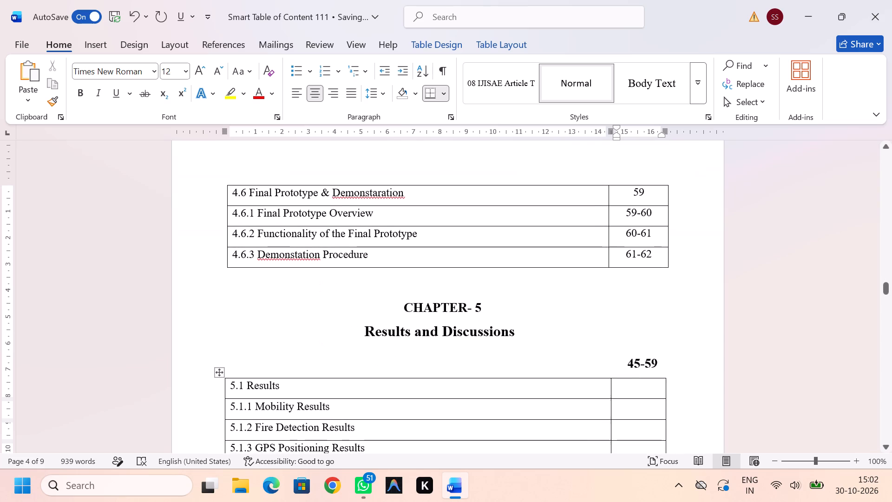
left_click(627, 390)
type("63")
key("Down")
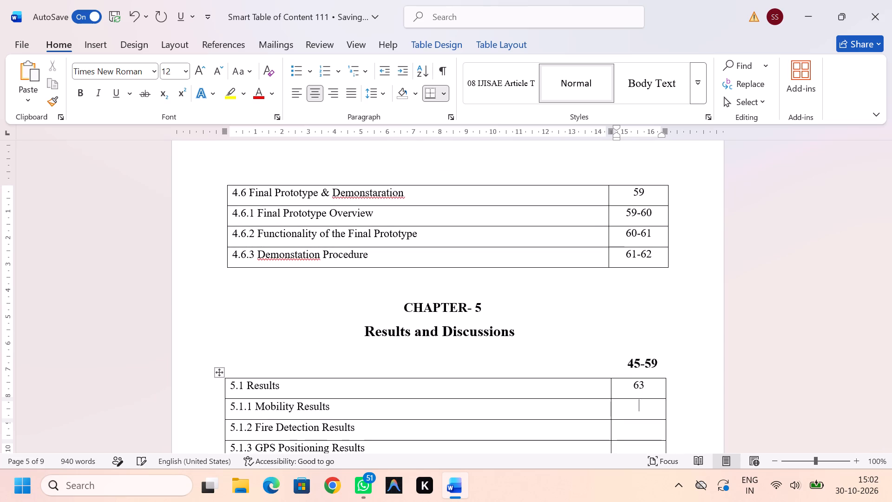
Enter page numbers in the Chapter 5 table: 63 for 5.1.1 Mobility Results, 63-64 for 5.1.2, 64-65 for 5.1.3, and 65-66 for 5.1.4.
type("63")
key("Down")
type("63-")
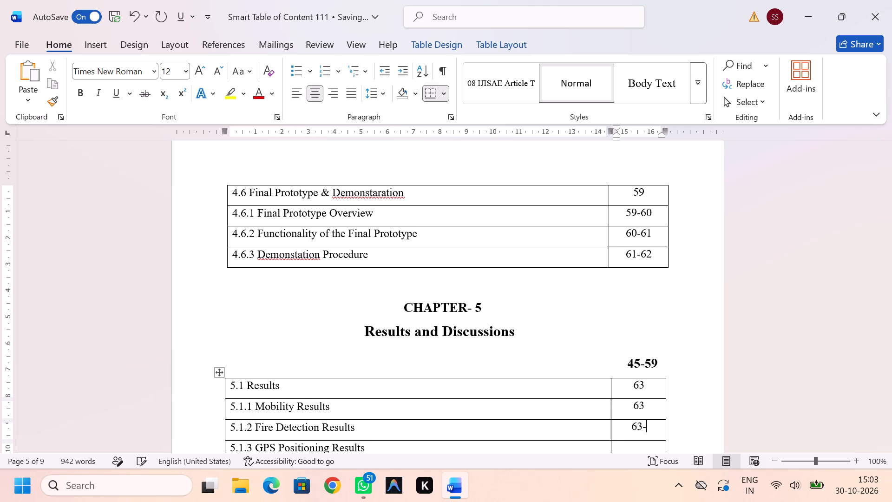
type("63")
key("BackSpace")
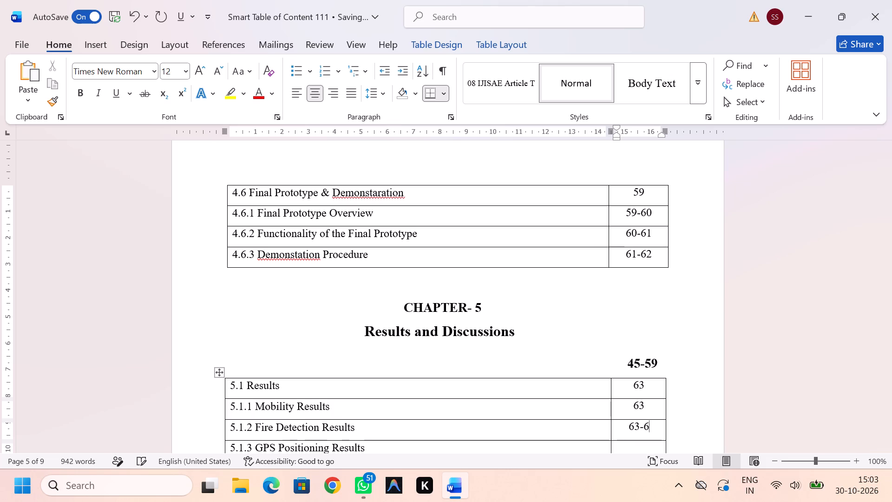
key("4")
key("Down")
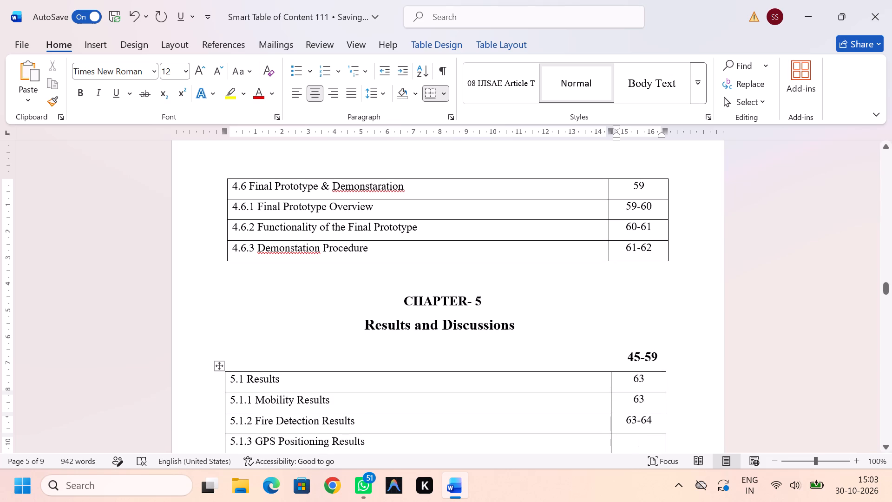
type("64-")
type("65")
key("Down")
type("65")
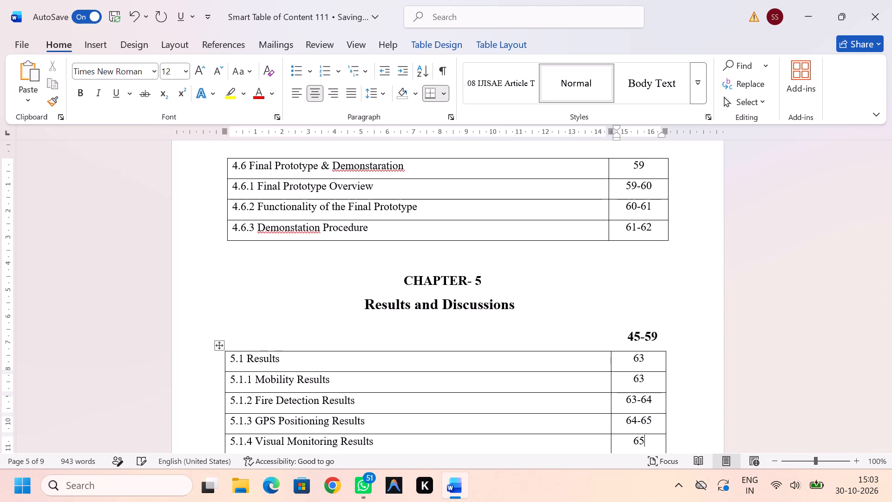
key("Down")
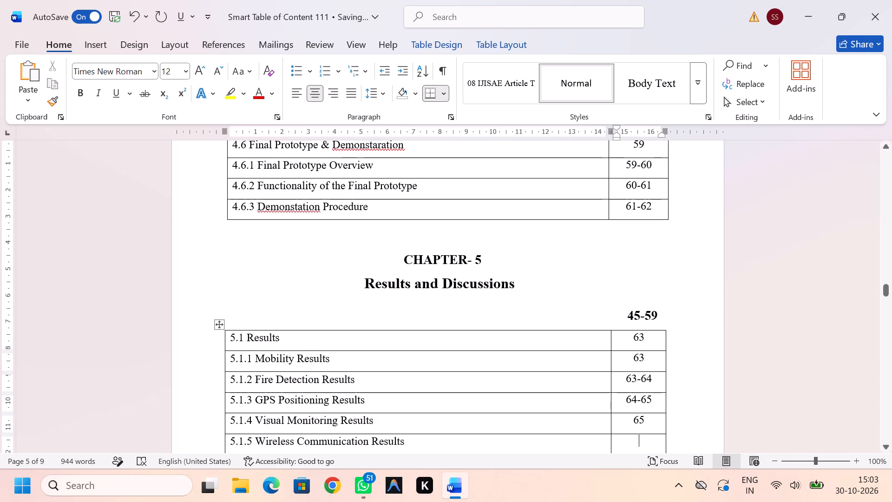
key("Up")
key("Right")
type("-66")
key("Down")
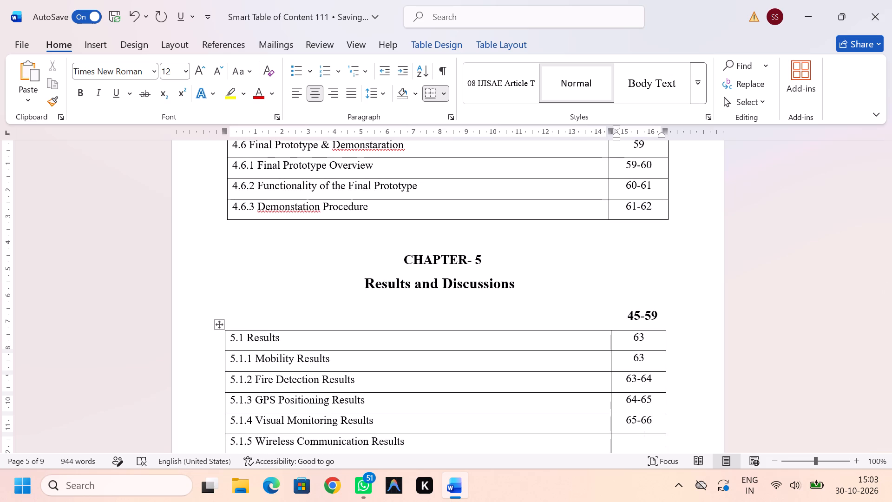
Enter page numbers 66-67 for 5.1.5 Wireless Communication Results, 67-68 for 5.1.6, 68-69 for 5.1.7, and 69 for 5.2 Results & Performance Analysis.
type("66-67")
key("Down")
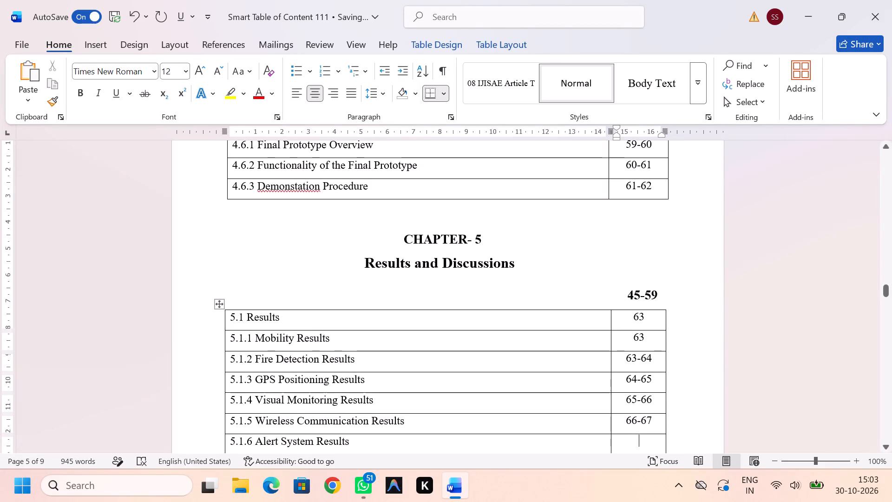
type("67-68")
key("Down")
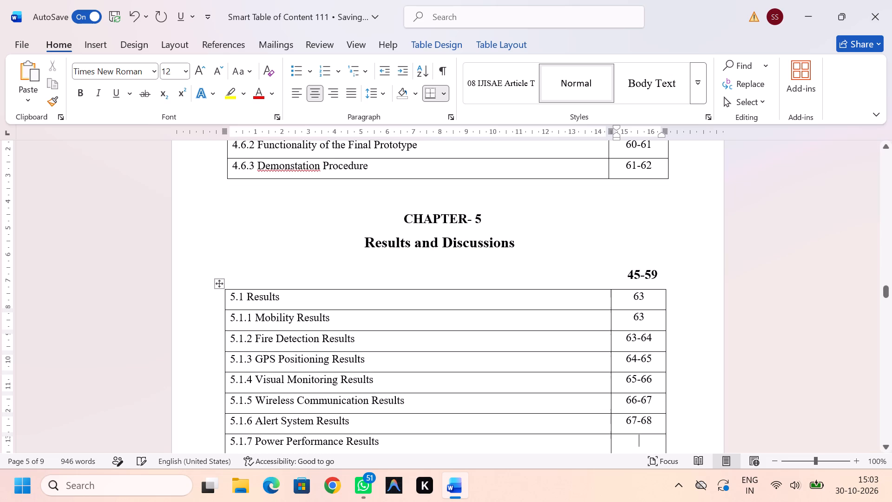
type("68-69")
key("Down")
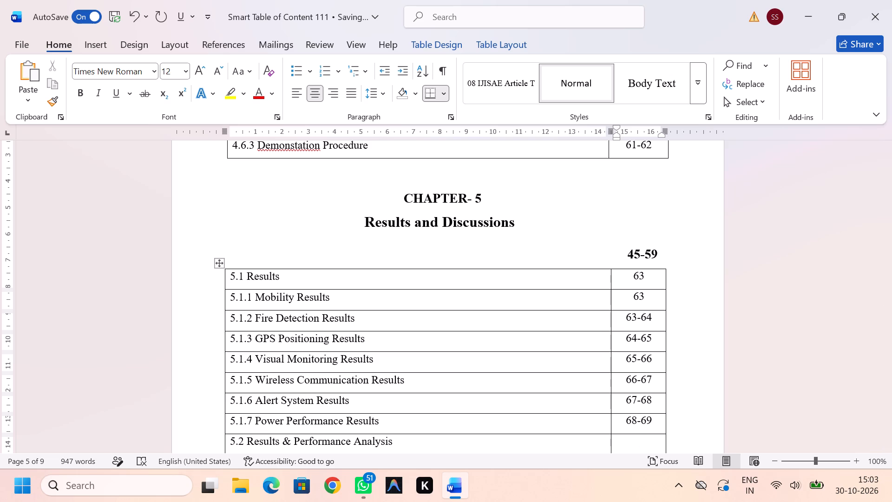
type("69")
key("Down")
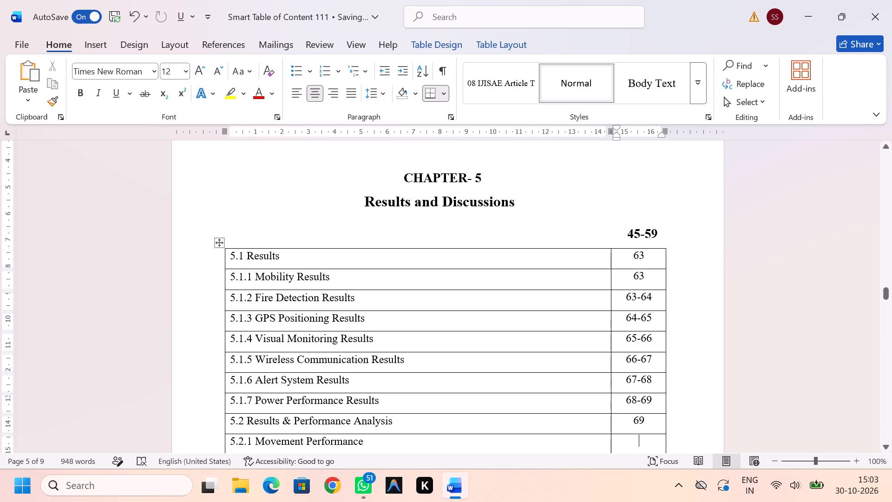
Enter page numbers 69 for 5.2.1 Movement Performance, 69-70 for 5.2.2, 70-71 for 5.2.3, and 71 for 5.2.4 ESP32-CAM Performance.
type("69")
key("Down")
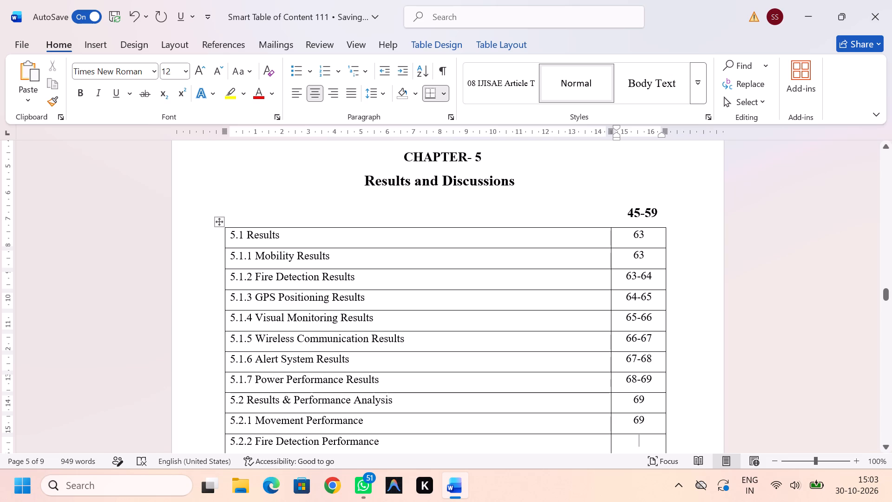
type("69-70")
key("Down")
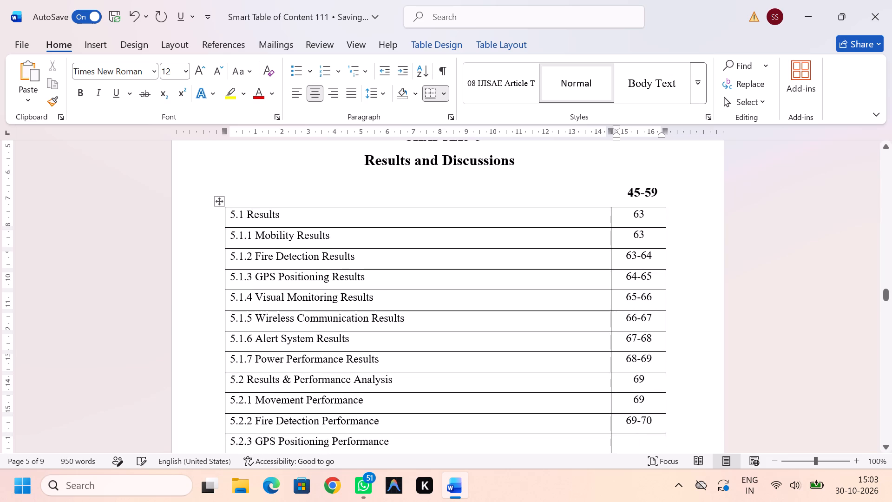
type("70")
type("-71")
key("Down")
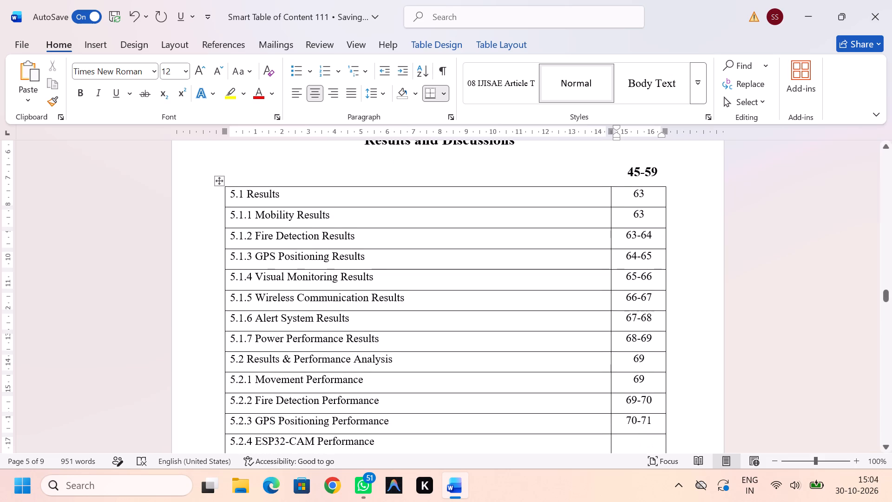
type("71")
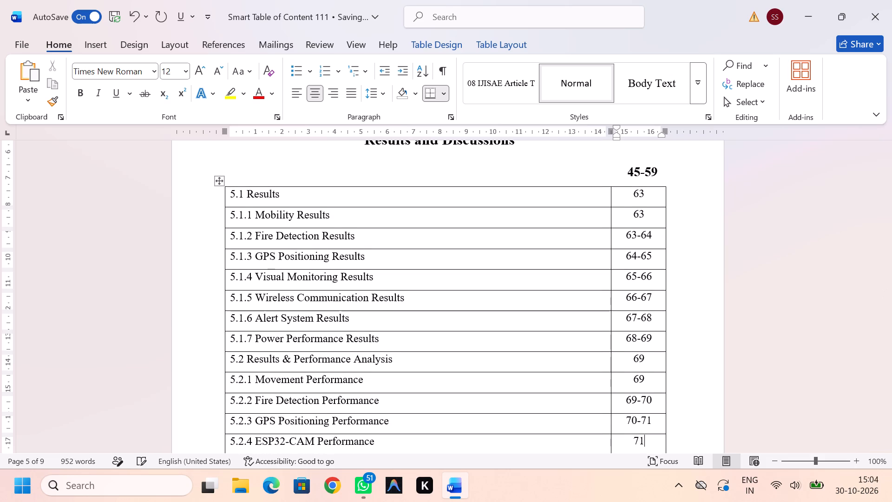
key("Down")
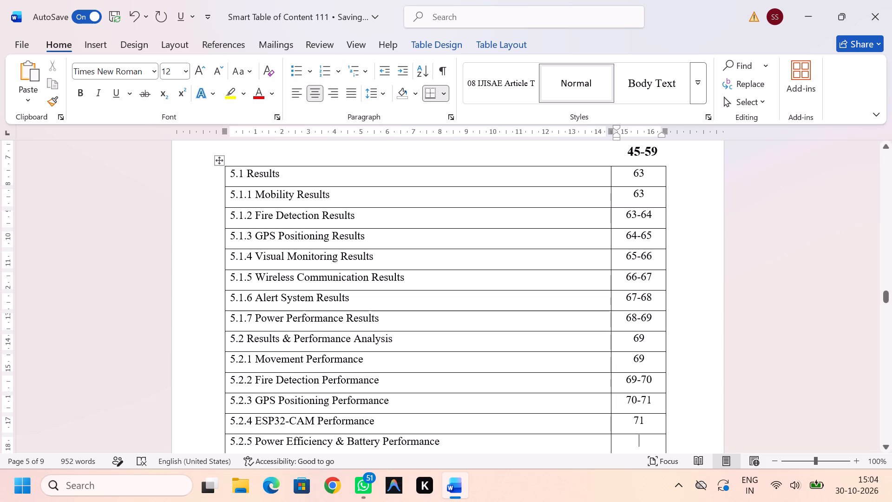
Enter page numbers 71-72 for 5.2.5 Power Efficiency & Battery Performance, 72 for 5.2.6, and 72-73 for 5.2.7 User Interaction & Control Experience.
type("71-")
type("72")
key("Down")
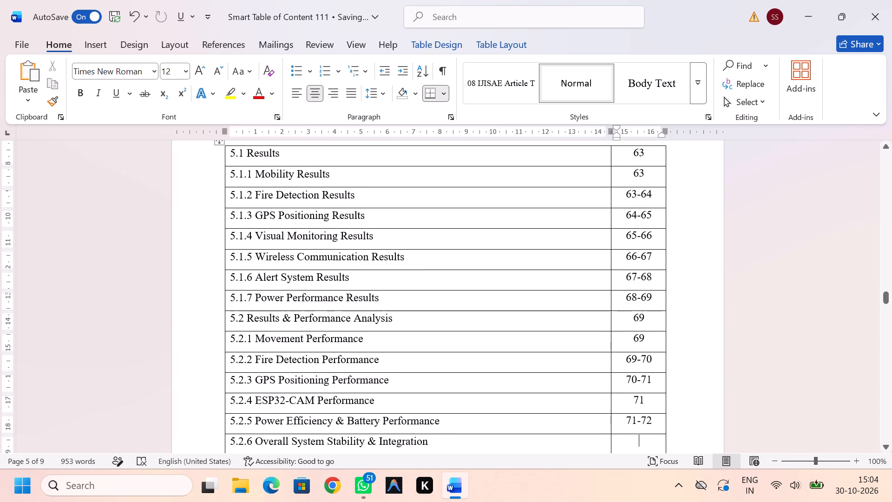
type("72")
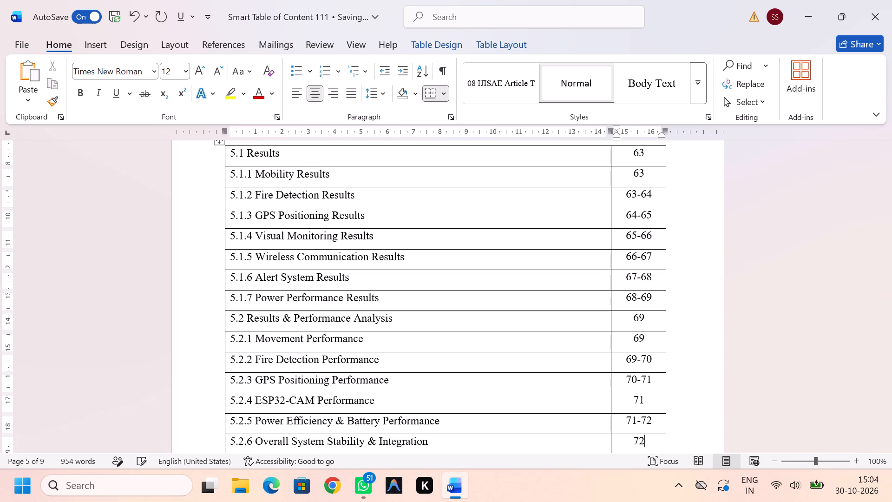
key("Down")
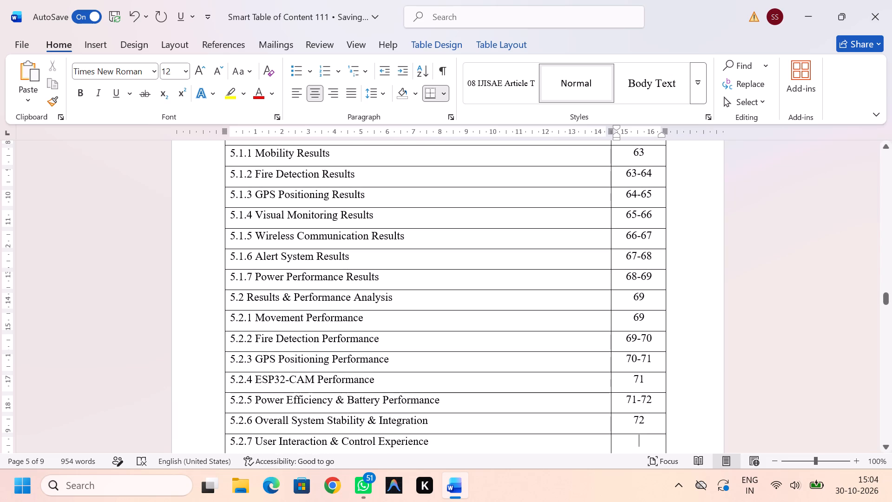
type("72")
key("minus")
type("73")
key("Down")
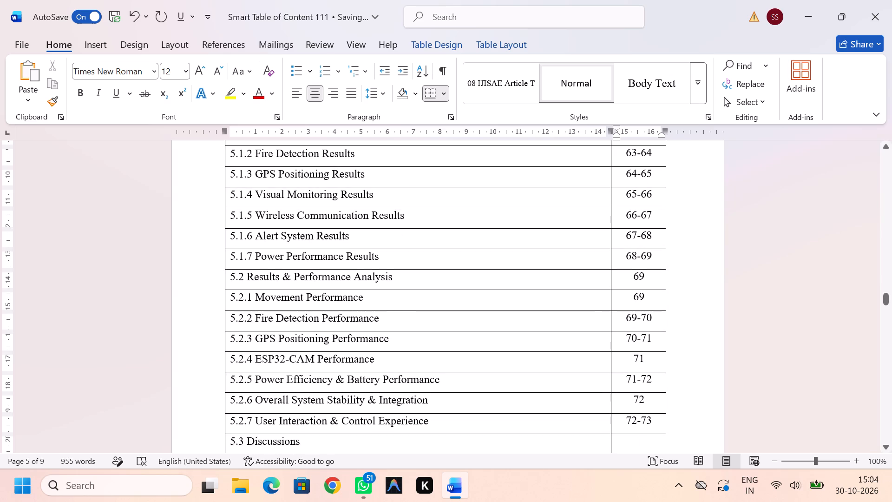
Enter page numbers 73-74 for 5.3 Discussions and 74 for 5.3.1 Performance Analysis in the Chapter 5 table.
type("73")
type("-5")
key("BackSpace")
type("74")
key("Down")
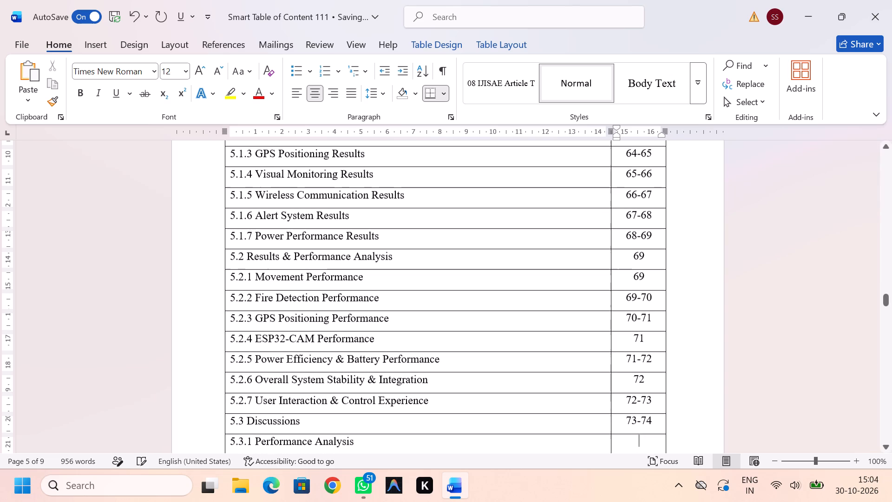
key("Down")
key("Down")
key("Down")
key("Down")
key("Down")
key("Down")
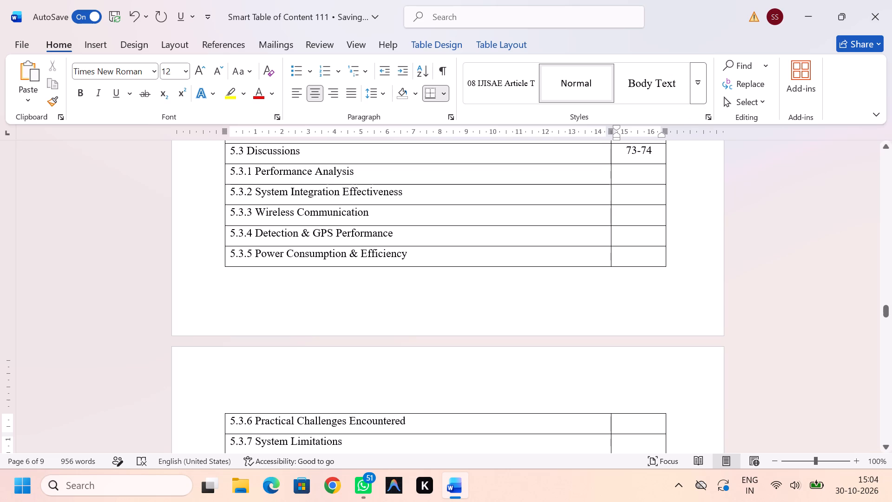
left_click(630, 176)
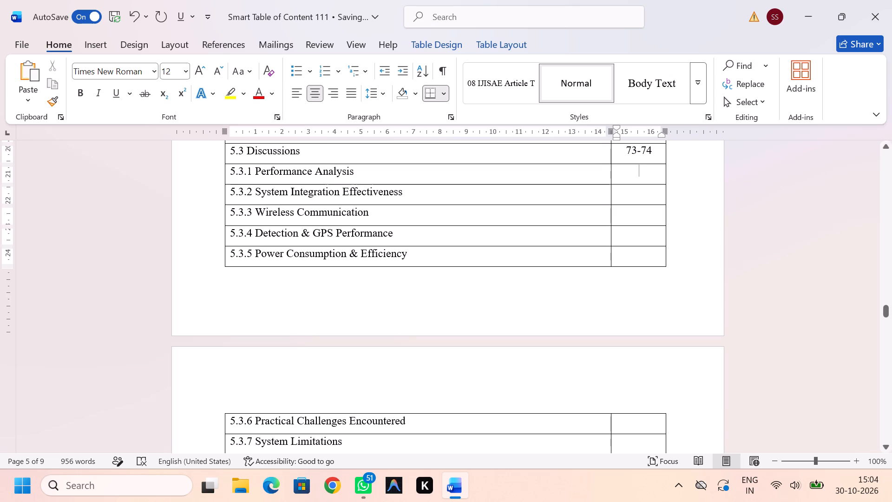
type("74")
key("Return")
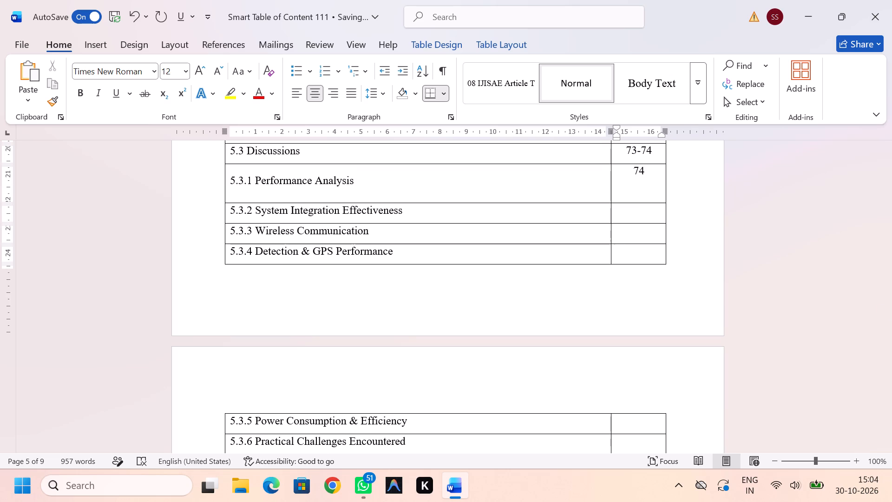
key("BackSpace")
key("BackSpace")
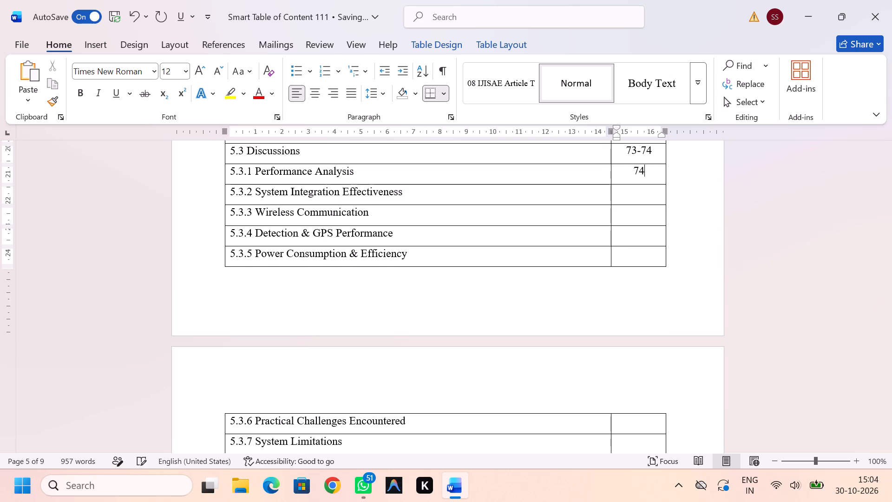
Enter page numbers 74 for 5.3.2 System Integration Effectiveness and 74-75 for 5.3.3 Wireless Communication.
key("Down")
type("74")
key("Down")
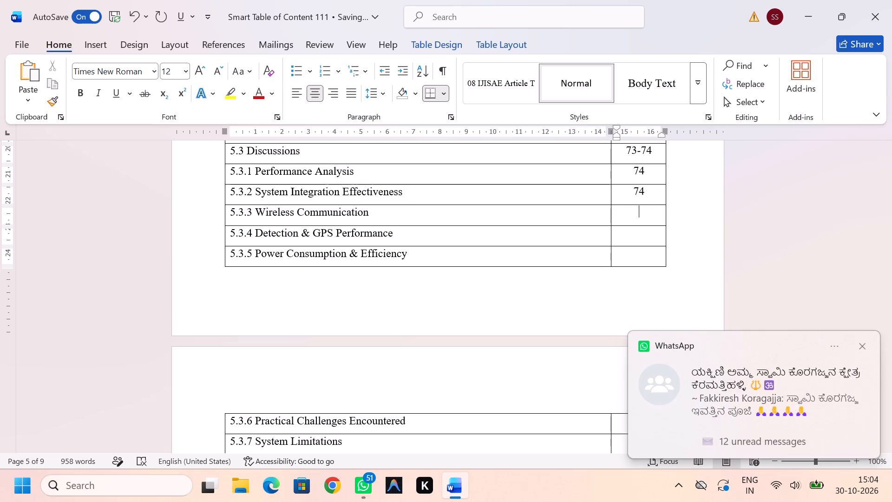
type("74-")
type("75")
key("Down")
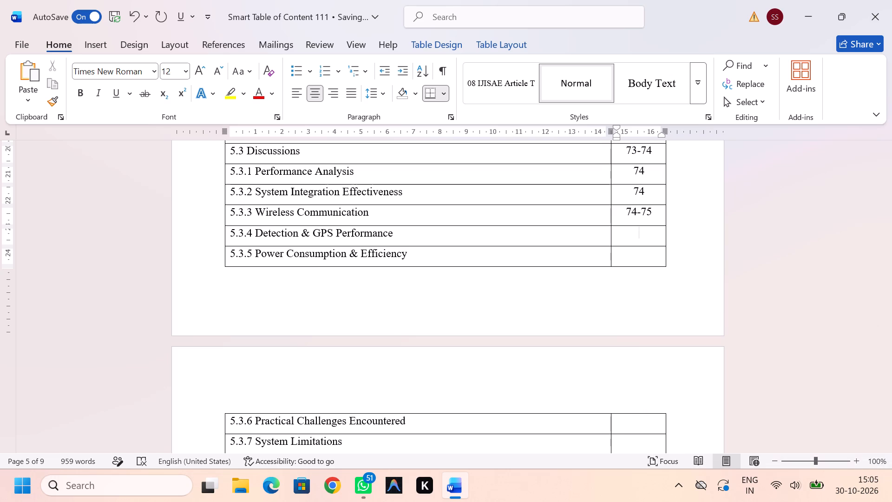
Enter page numbers 75-76 for 5.3.4 Detection & GPS Performance, keeping the 5.3.5 page cell empty.
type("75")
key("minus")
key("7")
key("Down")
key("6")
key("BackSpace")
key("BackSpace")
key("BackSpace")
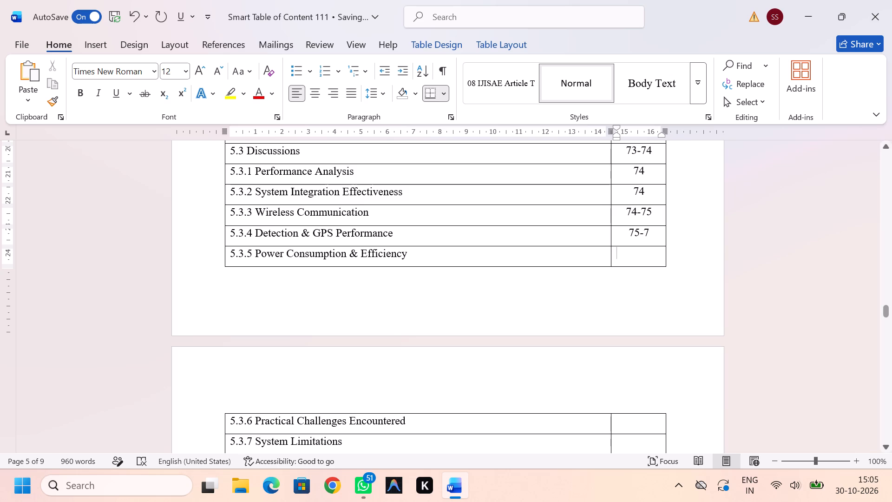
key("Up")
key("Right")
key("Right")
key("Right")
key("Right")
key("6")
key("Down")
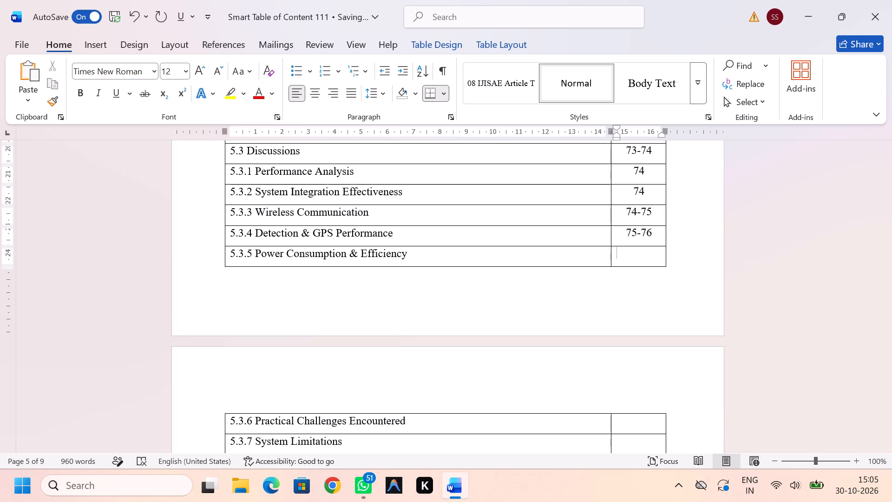
Enter page numbers 76 for 5.3.5 Power Consumption & Efficiency, 76-77 for 5.3.6, 77-78 for 5.3.7, and 78-79 for 5.3.8.
type("76")
key("Down")
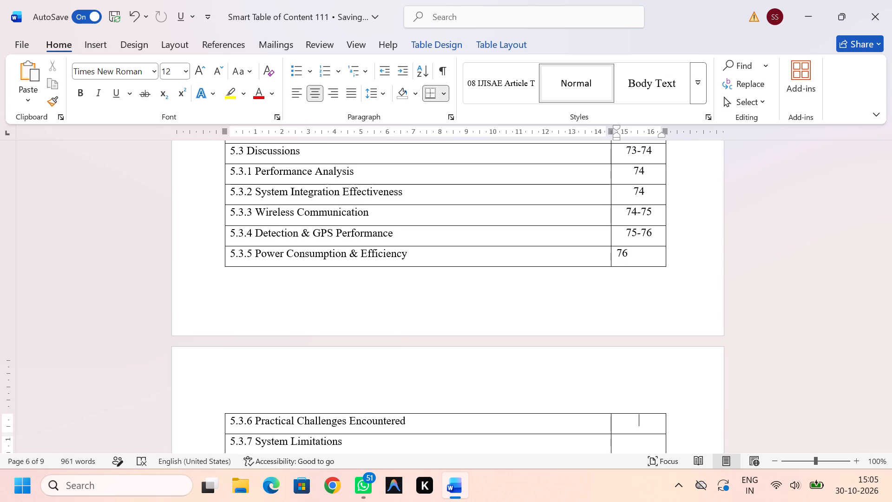
type("76")
type("-77")
key("Down")
type("77-78")
key("Down")
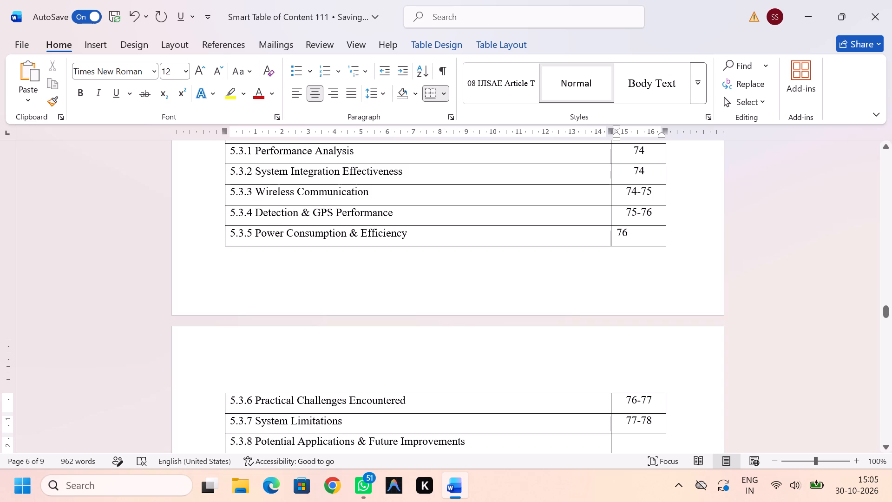
type("78-79")
key("Down")
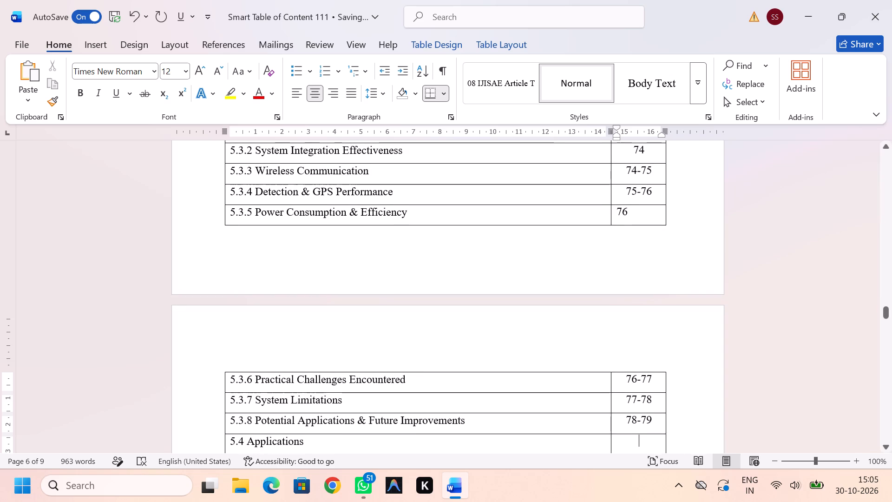
Enter page numbers 79 for 5.4 Applications and 5.4.1 Hazardous Area Inspection, and 80 for 5.4.2, 5.4.3 and 5.4.4 Remote Surveillance.
type("79")
key("Down")
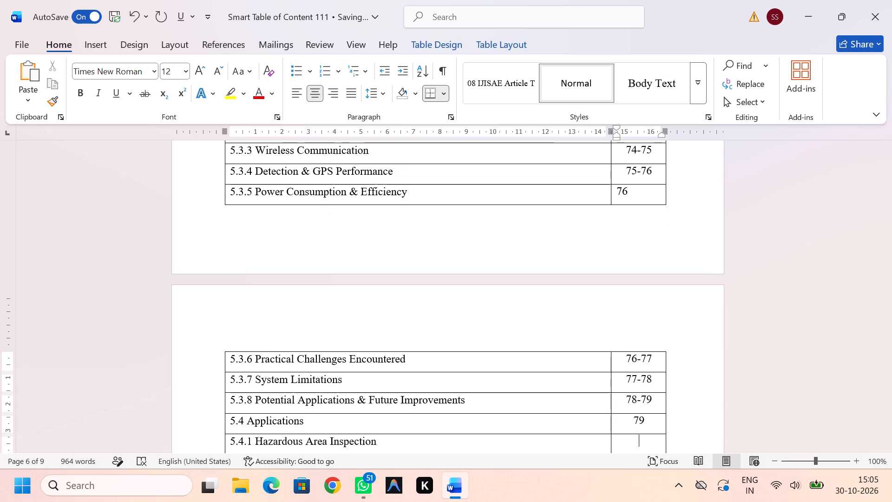
type("79")
key("Down")
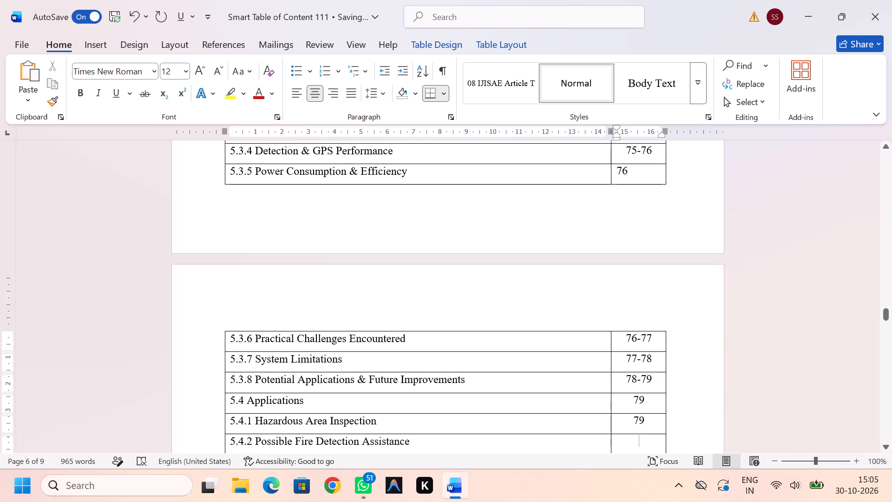
type("80")
key("Down")
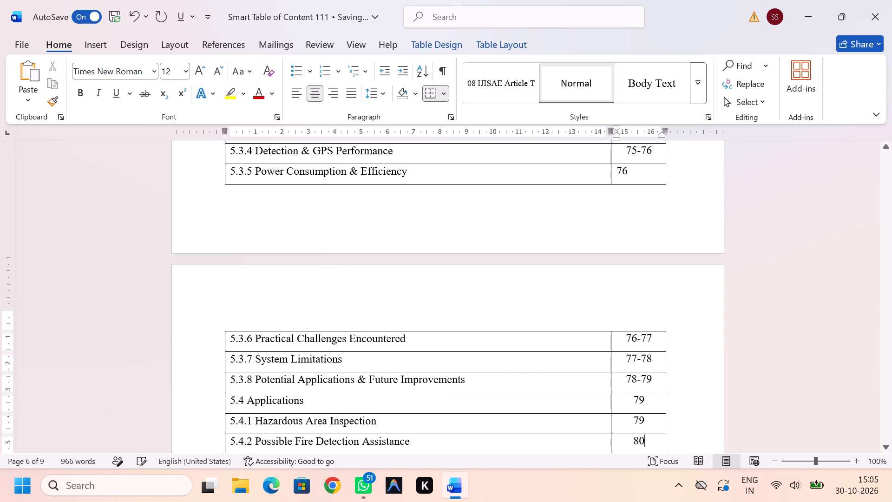
type("80")
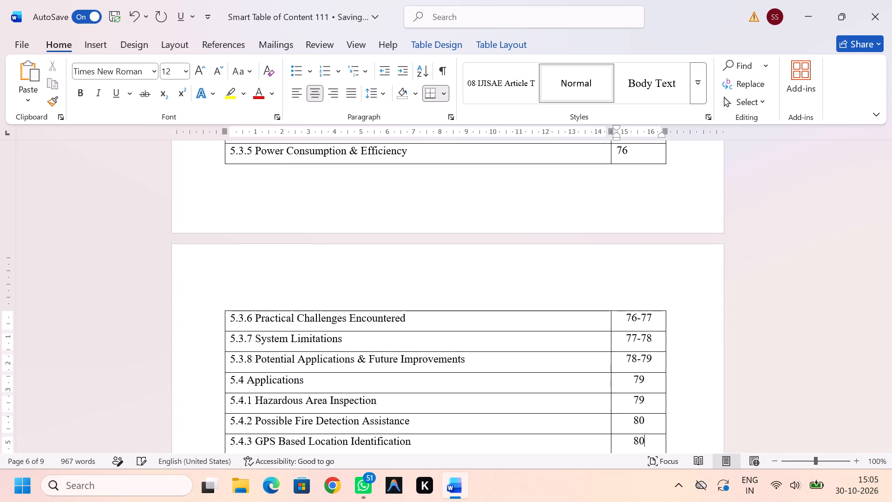
key("Down")
type("80")
key("Down")
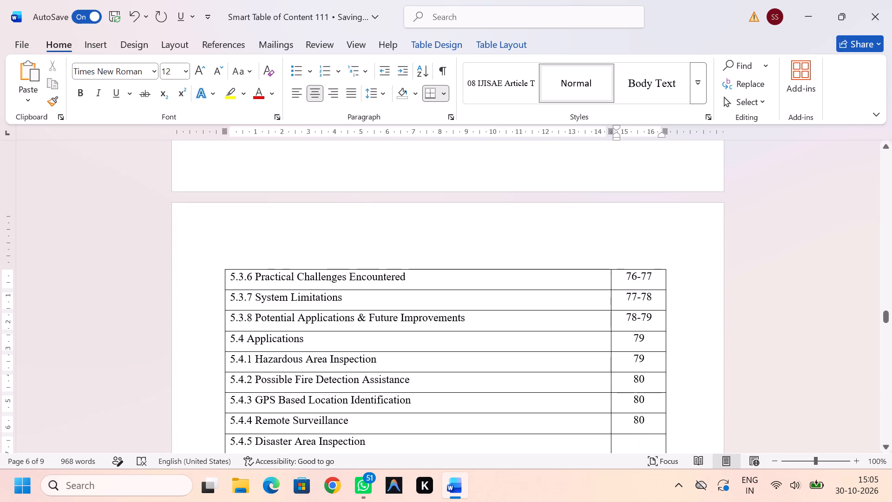
Enter page numbers 80-81 for 5.4.5 Disaster Area Inspection, 81 for 5.4.6, and 81-82 for 5.4.7 Remote Environmental Monitoring.
key("8")
type("0-")
type("81")
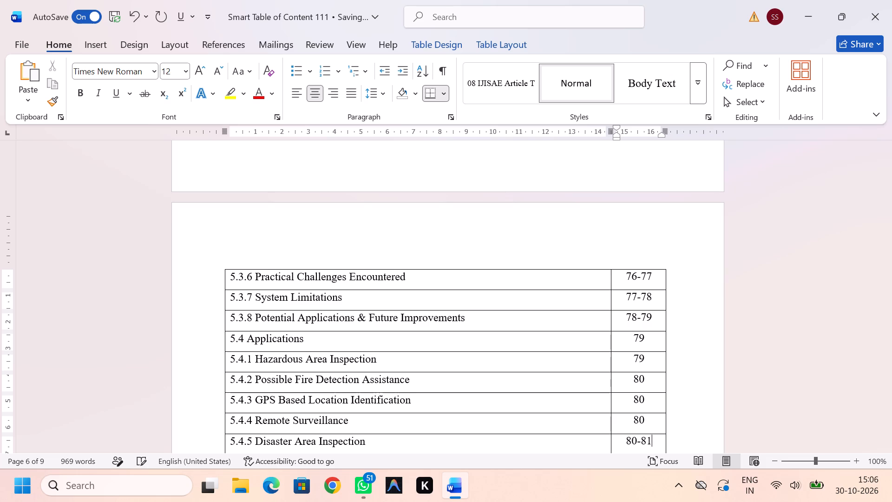
key("Down")
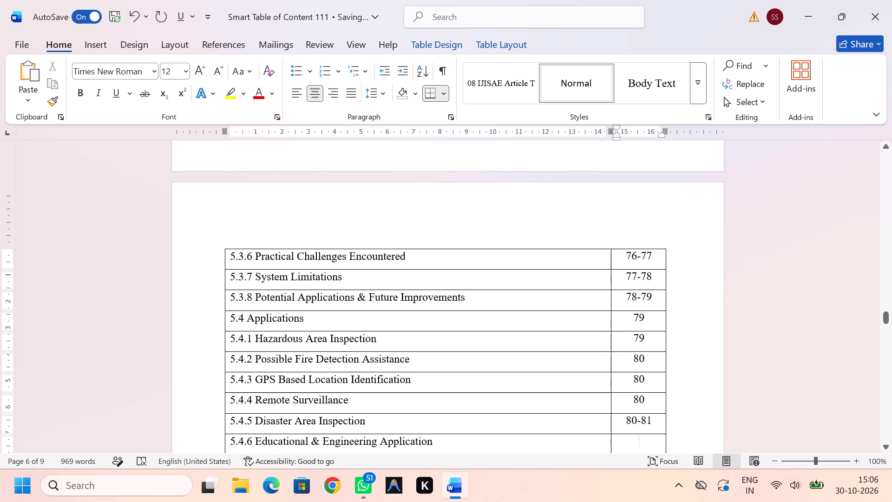
type("81")
key("Down")
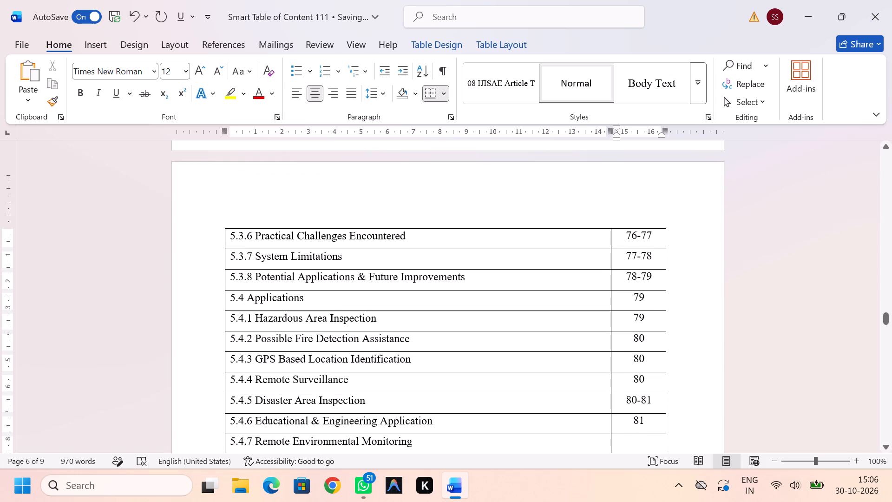
type("81")
key("minus")
type("82")
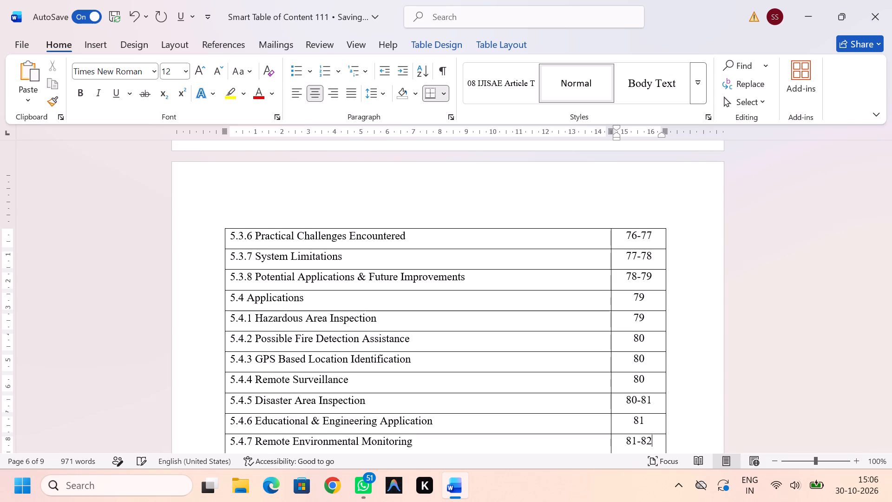
Enter page numbers 82 for 5.4.8 Research & Development Platform and 5.4.9, and 82-83 for 5.4.10.
key("Down")
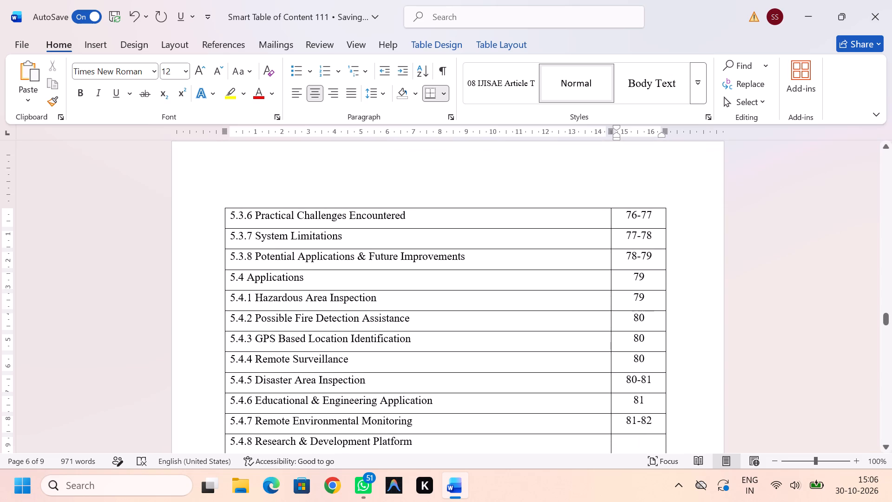
type("82")
key("Down")
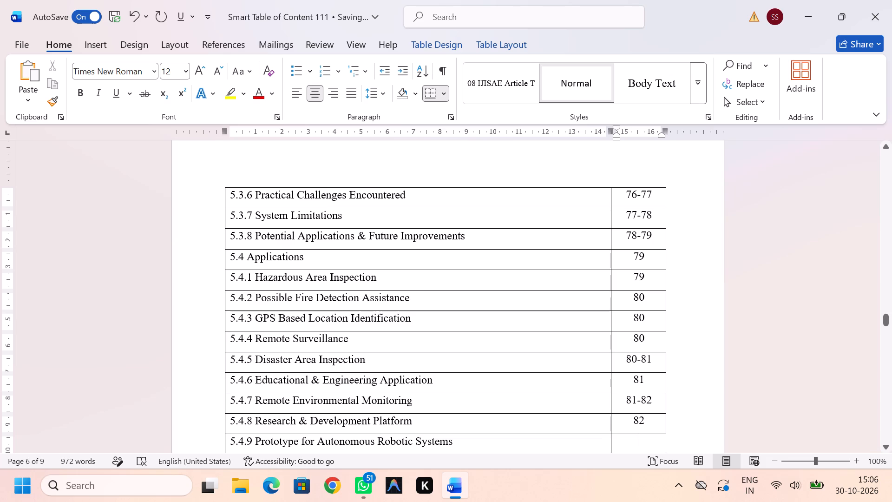
type("82")
key("Down")
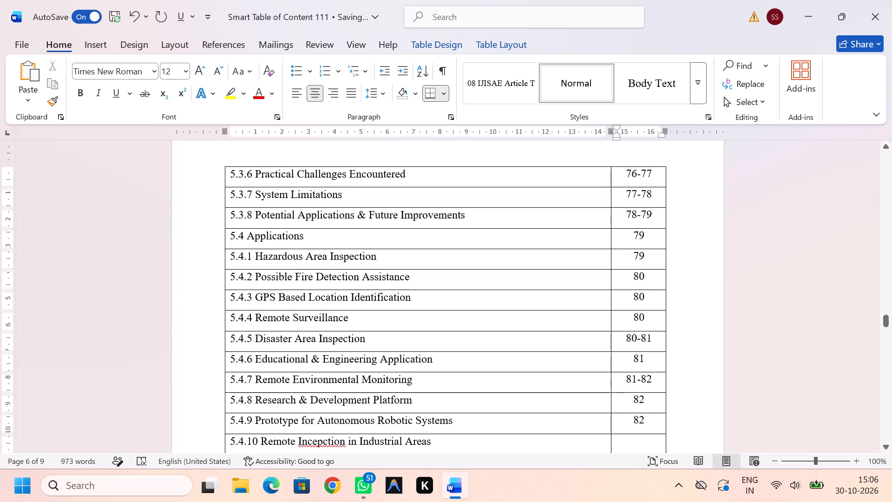
type("82")
key("minus")
type("83")
Enter page number 83 for 5.5 Advantages and for each of 5.5.1 Improved Safety through 5.5.4 GPS Position.
key("Down")
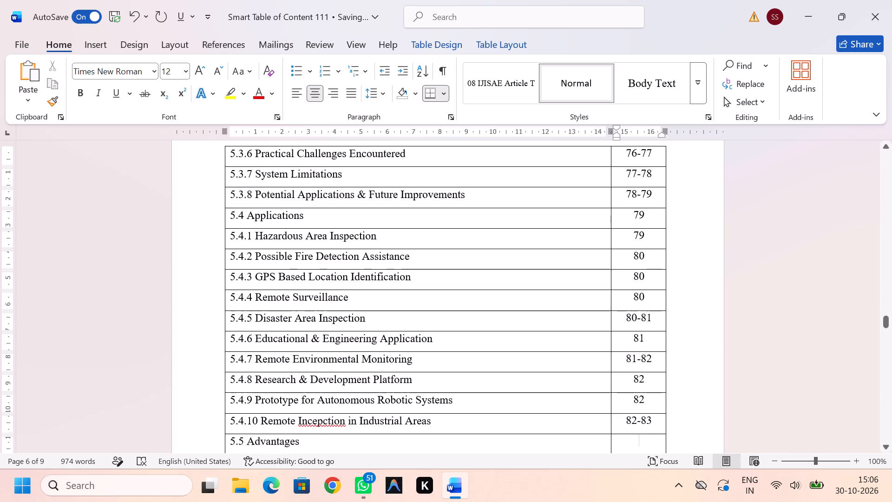
type("83")
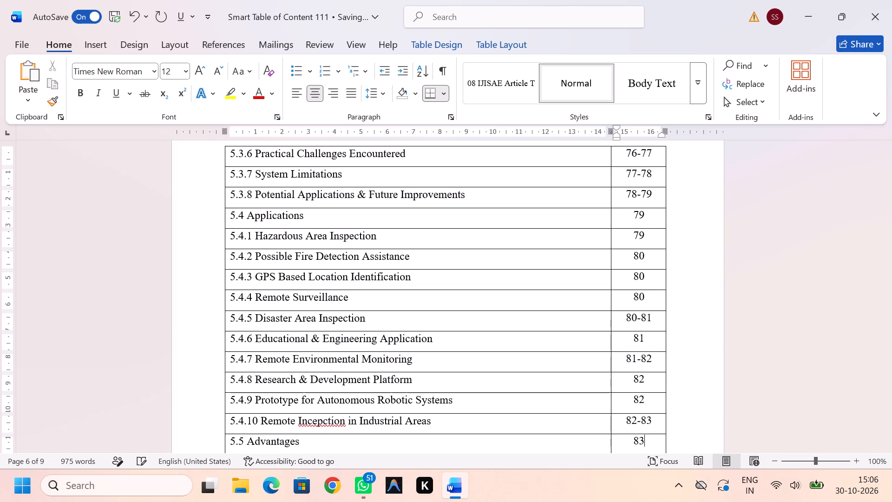
key("Down")
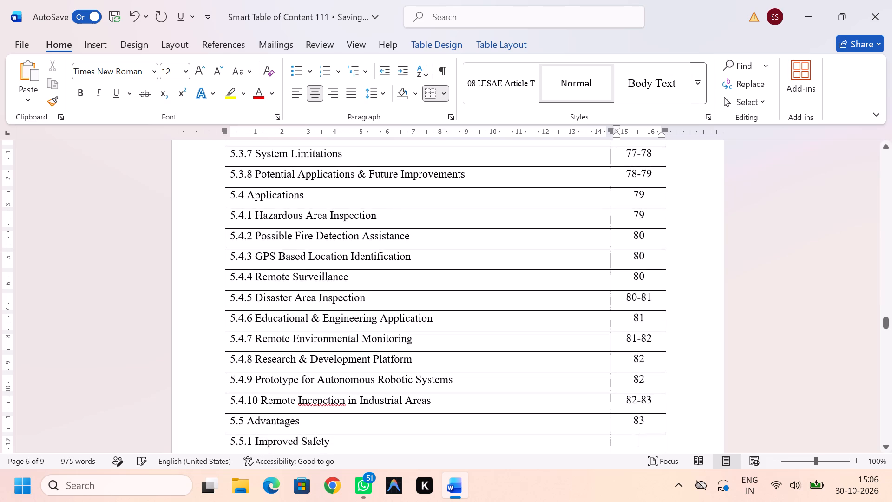
type("83")
key("Down")
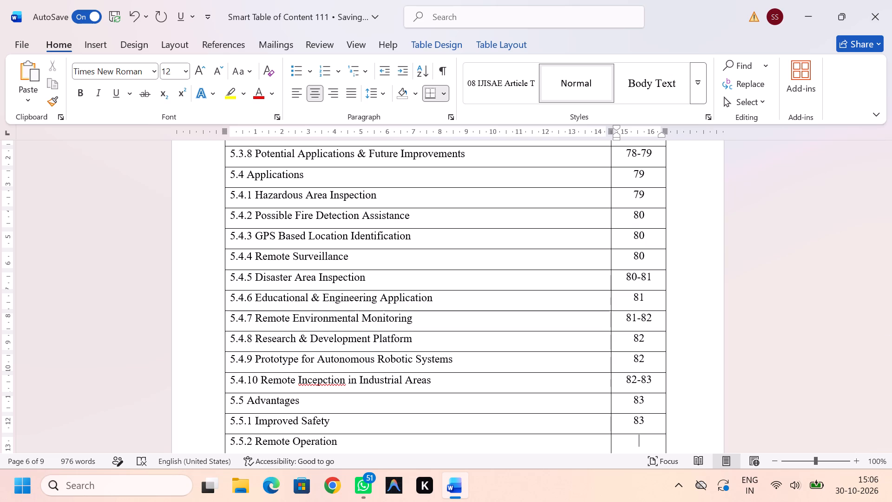
type("83")
key("Down")
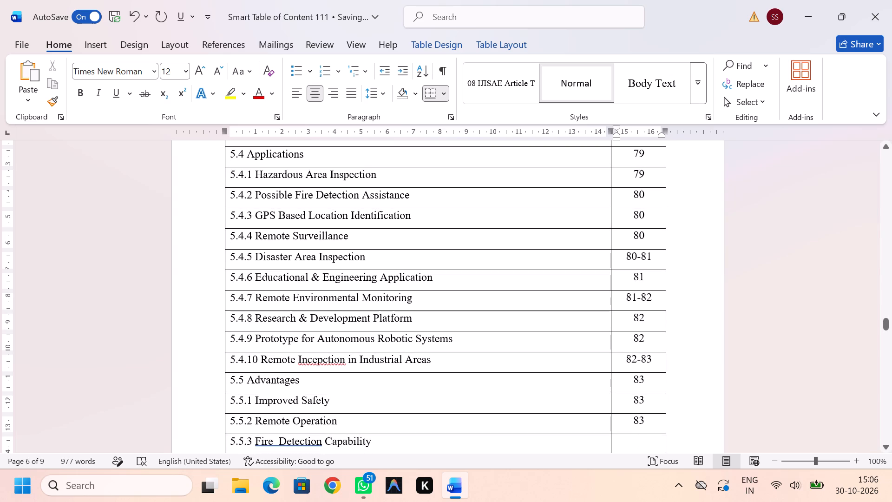
type("83")
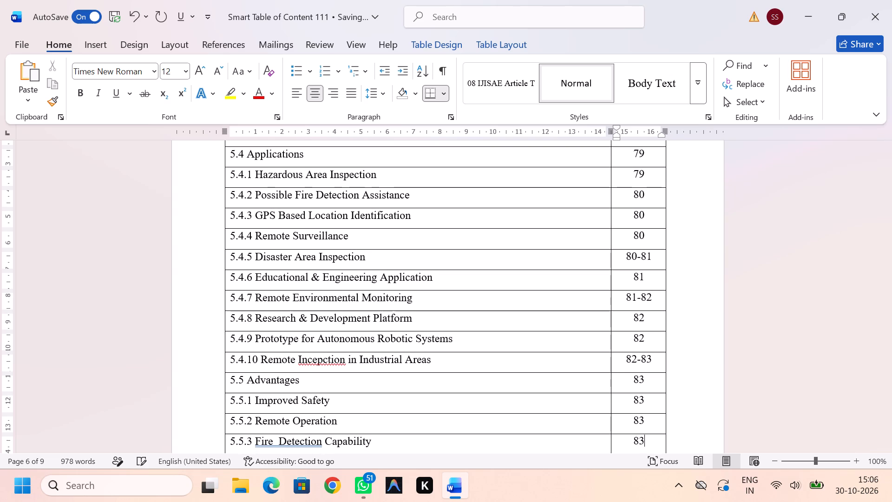
key("Down")
type("83")
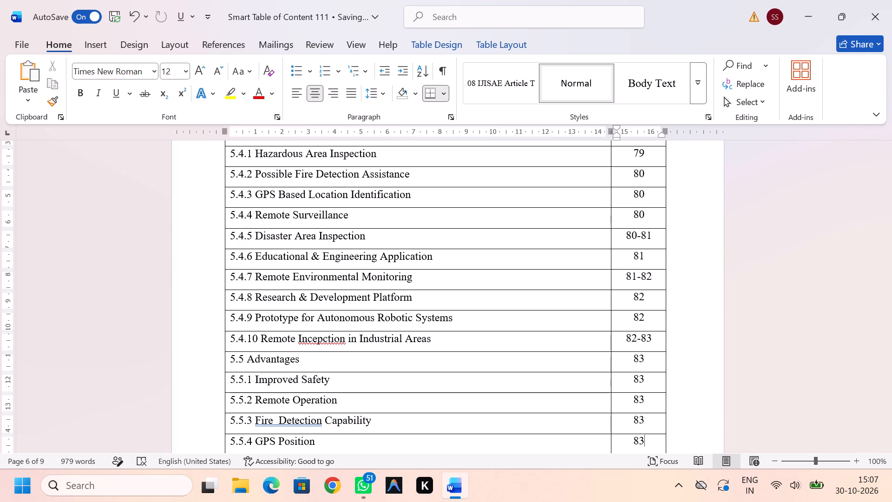
Enter page number 84 for each of 5.5.5 Real Time Visual Monitoring through 5.5.8 Easy Wireless Control.
key("Down")
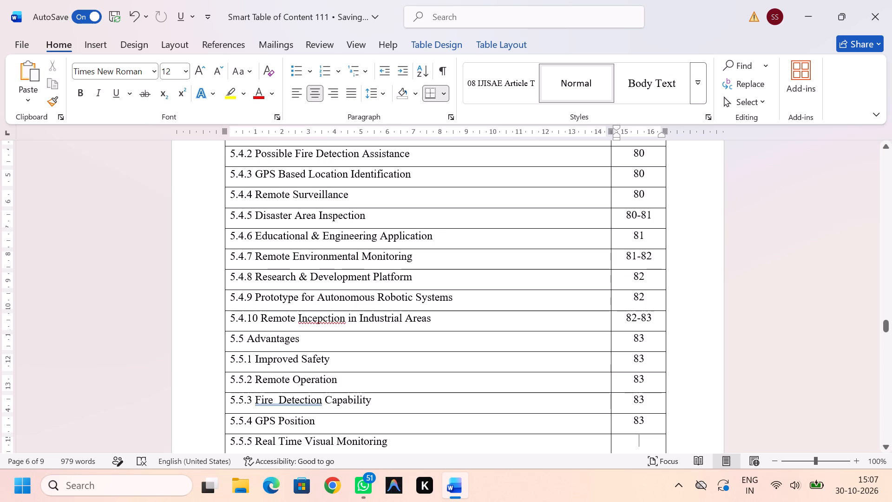
type("84")
key("Down")
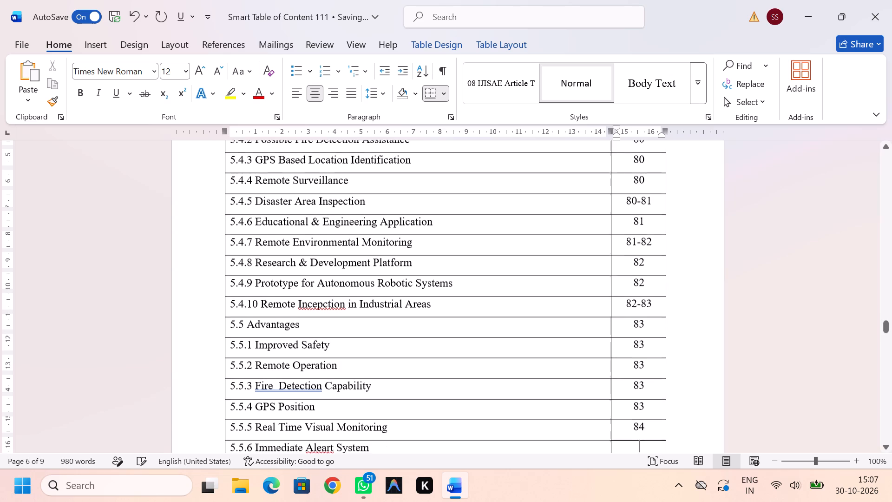
type("84")
key("Down")
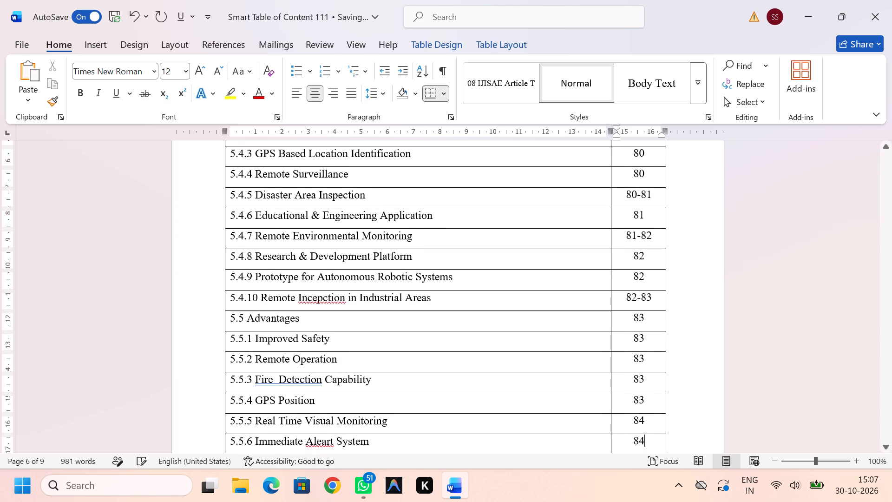
type("84")
key("Down")
key("8")
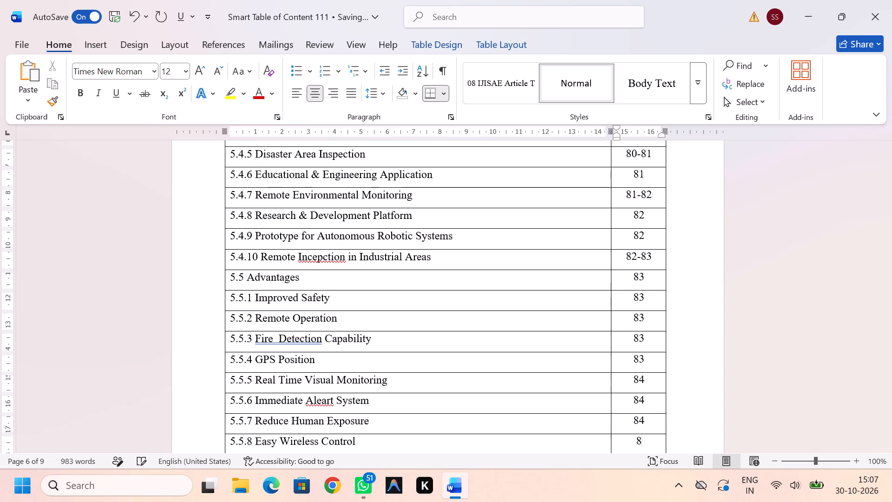
key("5")
key("Down")
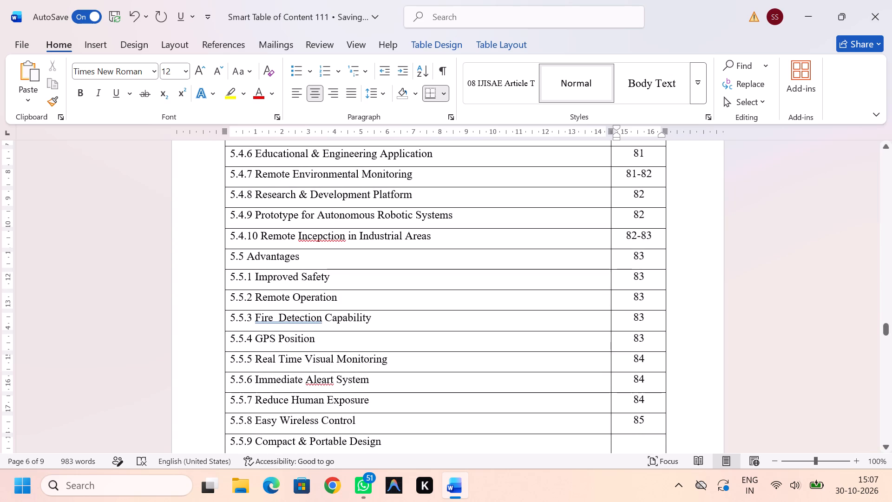
key("Up")
key("BackSpace")
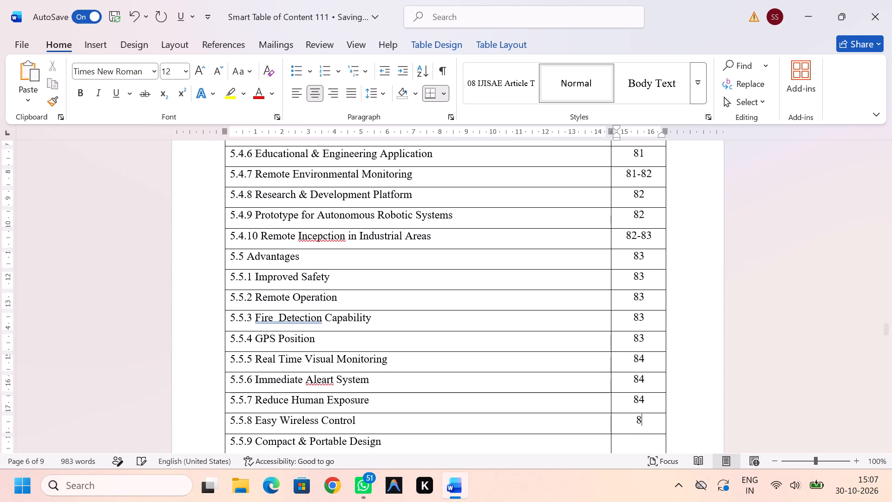
key("4")
Enter page number 84 for 5.5.9 Compact & Portable Design, 5.5.10 Low-Cost Prototype and 5.5.11 Easy Integration.
key("Down")
type("84")
key("Down")
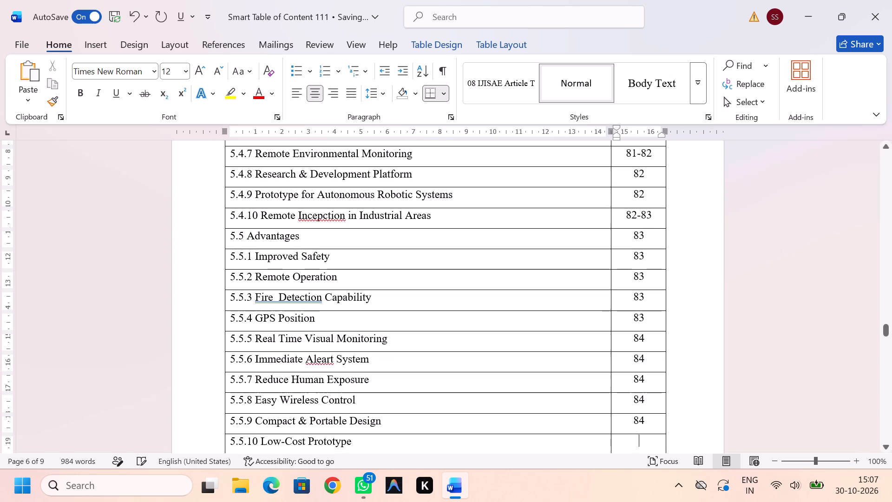
type("84")
key("Down")
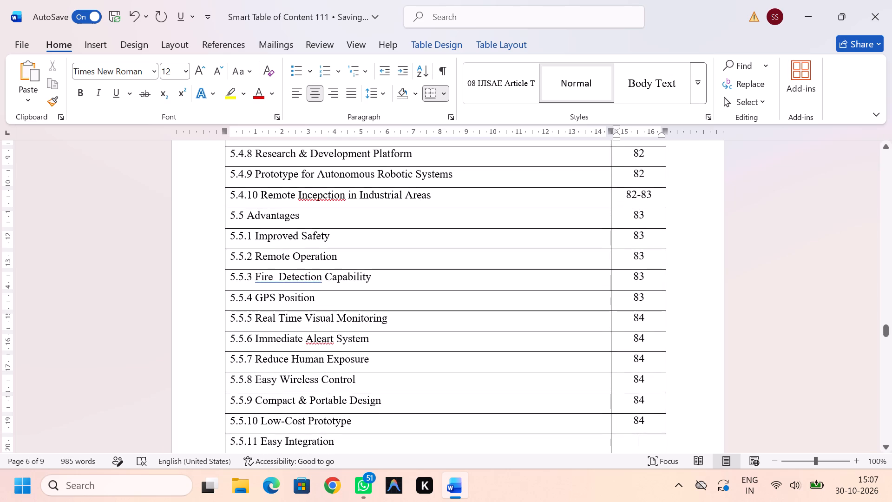
type("84")
Change the page number of 6.1 Future Scope in the Chapter 6 table to 85-86.
key("Down")
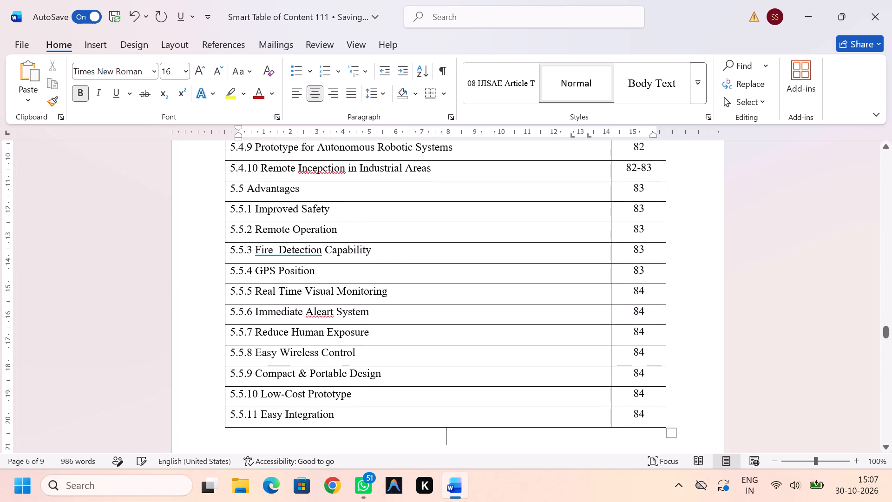
key("Down")
key("Down")
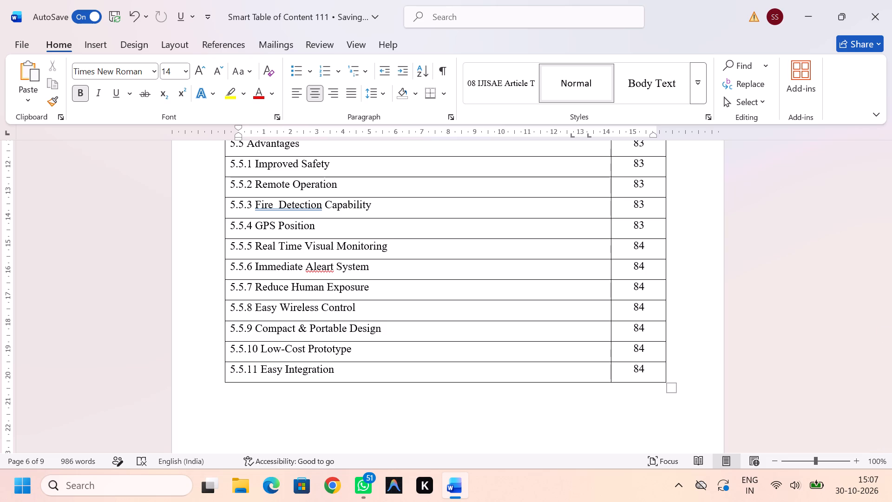
scroll(660, 234, "down", 4)
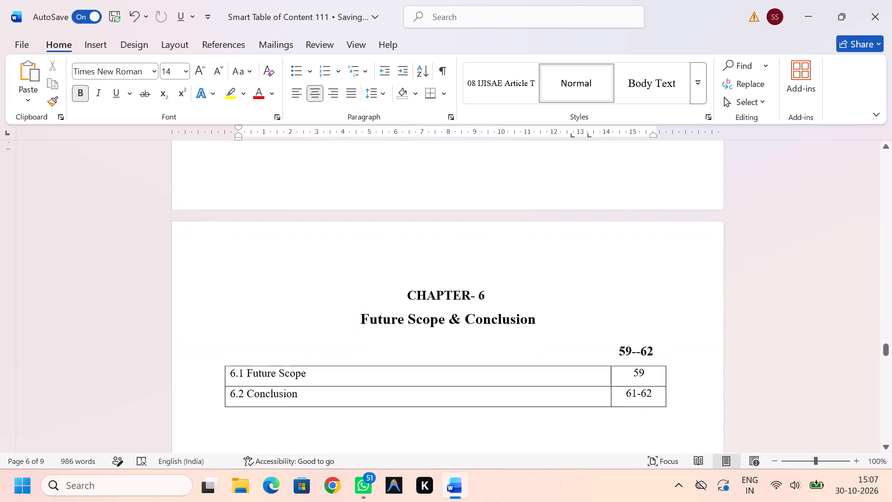
scroll(660, 234, "down", 1)
left_click(651, 298)
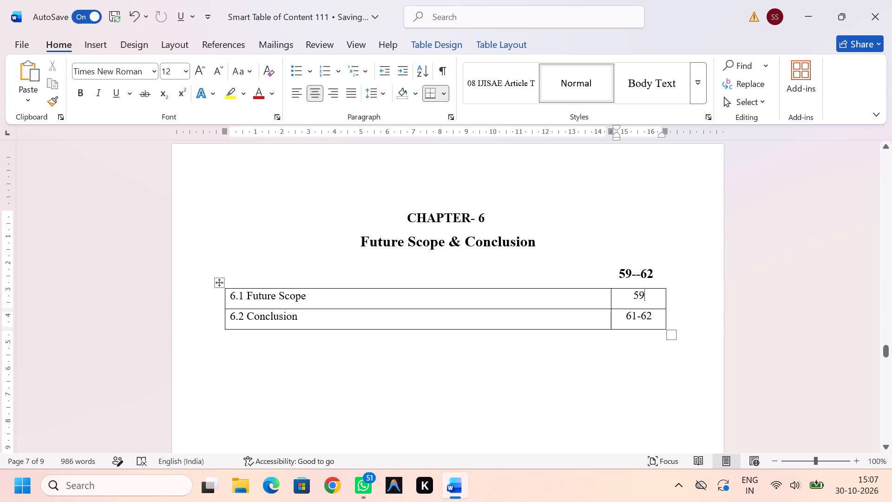
key("BackSpace")
key("BackSpace")
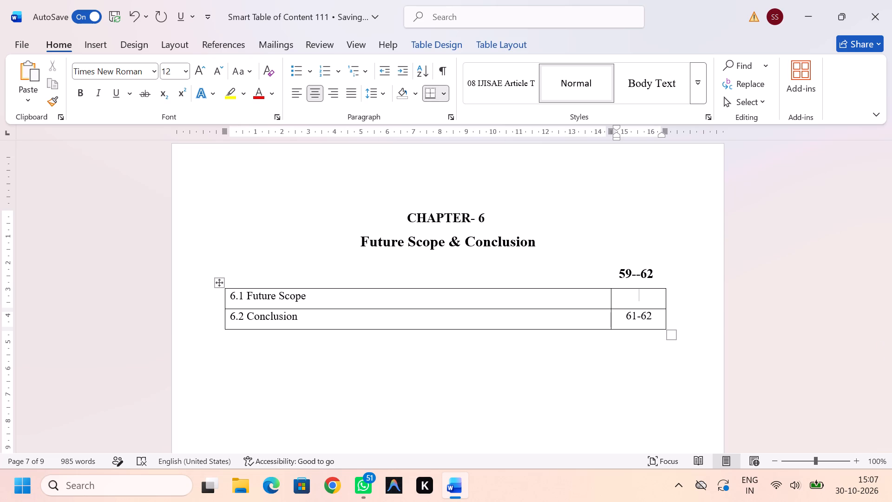
key("8")
key("5")
key("minus")
type("86")
Change the page numbers of 6.2 Conclusion in the Chapter 6 table to 86-87.
key("Down")
key("BackSpace")
key("BackSpace")
key("BackSpace")
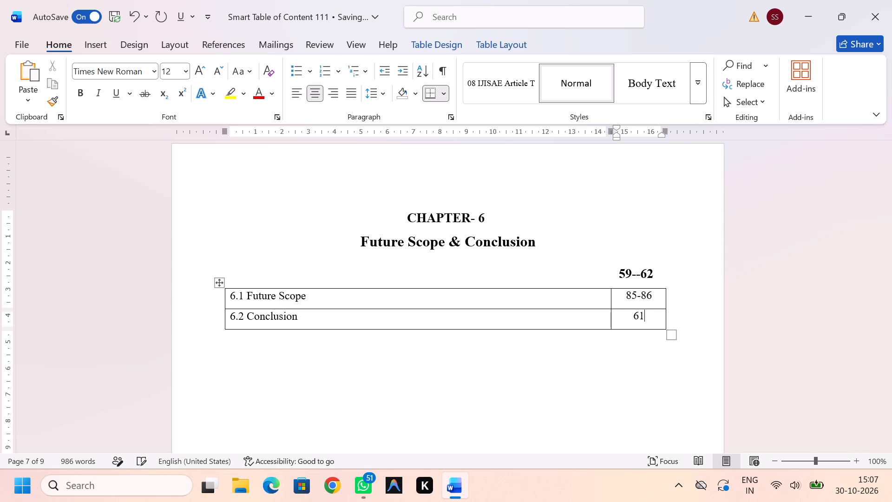
key("BackSpace")
key("BackSpace")
type("86")
type("-87")
Change the page range above the Chapter 6 Future Scope & Conclusion table to 85--87.
scroll(651, 298, "up", 1)
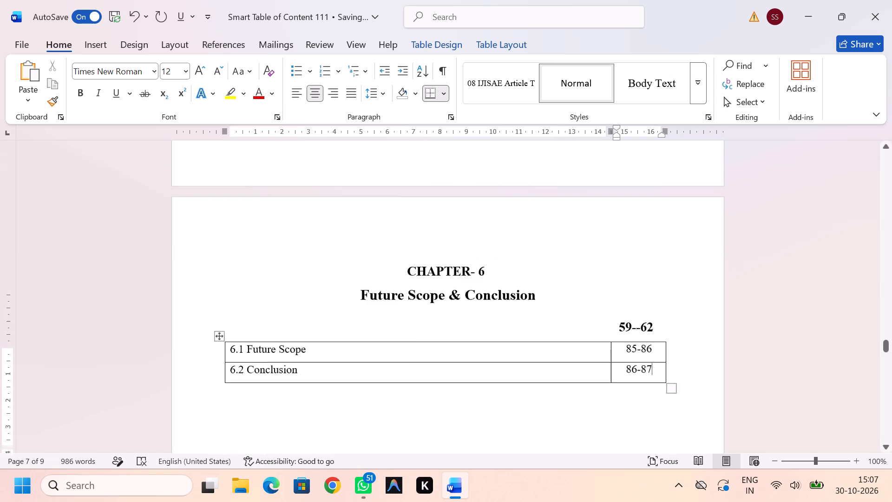
scroll(651, 298, "up", 2)
scroll(651, 298, "right", 1)
scroll(651, 298, "up", 1)
scroll(651, 298, "down", 1)
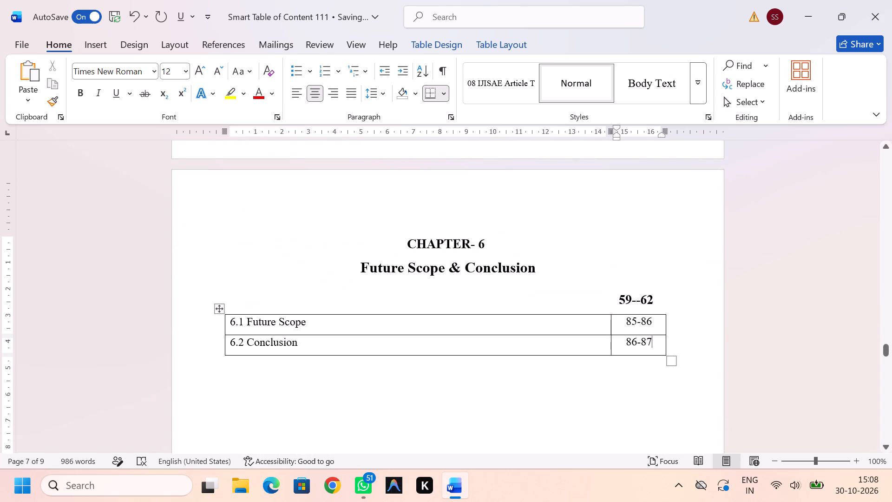
left_click(630, 300)
key("BackSpace")
key("BackSpace")
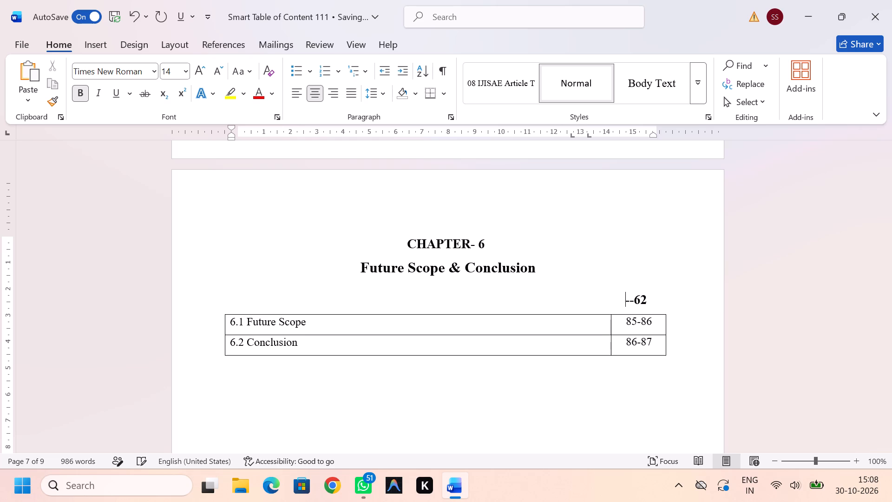
type("85")
key("Right")
key("Right")
key("Right")
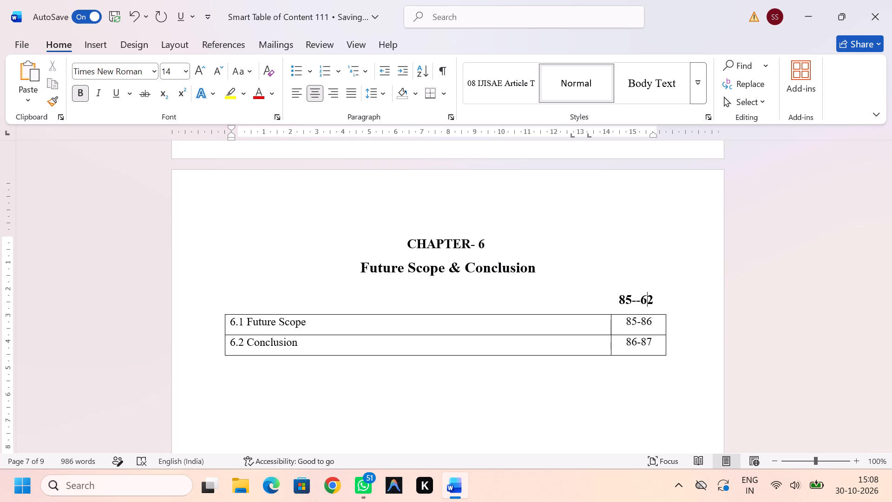
key("Right")
key("BackSpace")
key("BackSpace")
type("87")
Replace the page range above the Chapter 5 Results and Discussions table with 63--84.
scroll(630, 300, "up", 2)
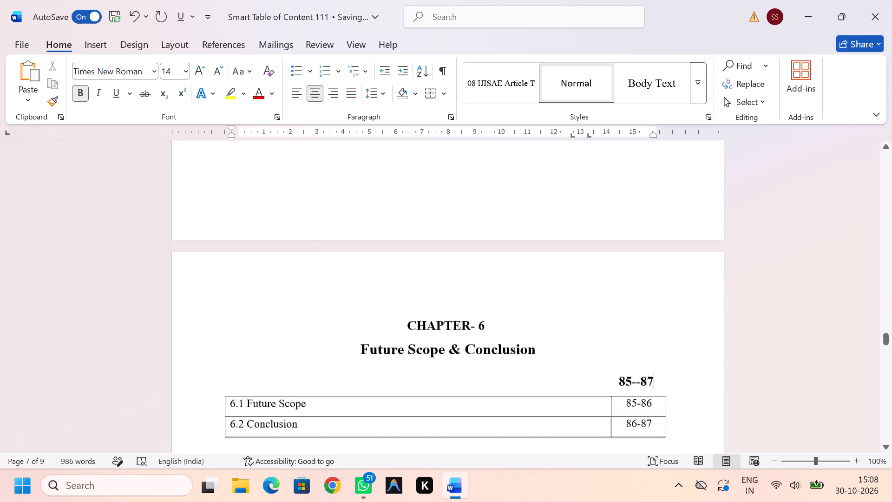
scroll(630, 300, "up", 5)
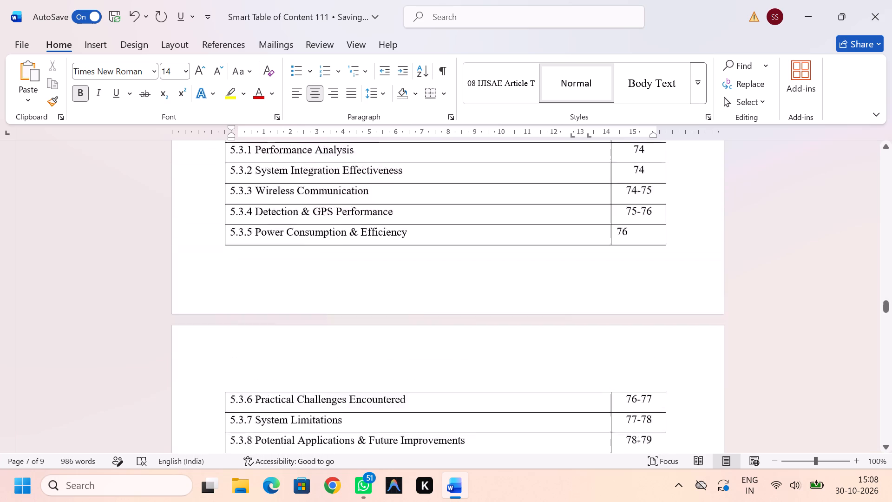
scroll(630, 300, "up", 1)
scroll(630, 300, "down", 2)
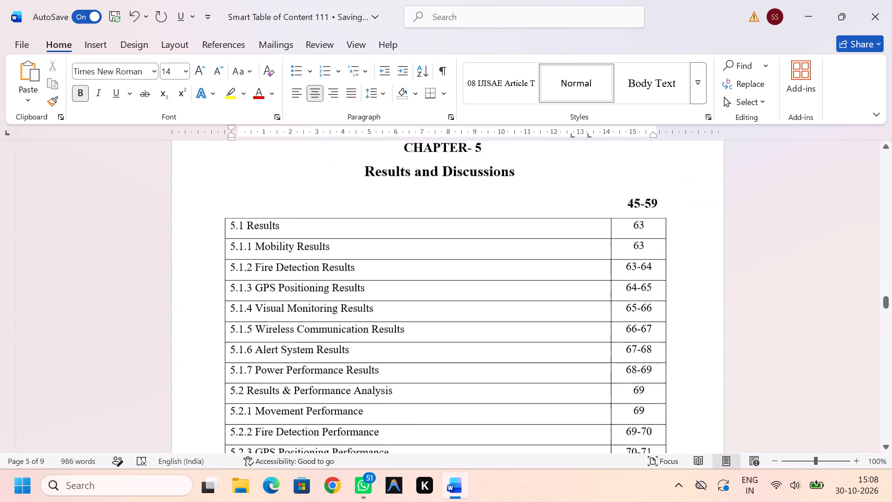
scroll(630, 300, "down", 4)
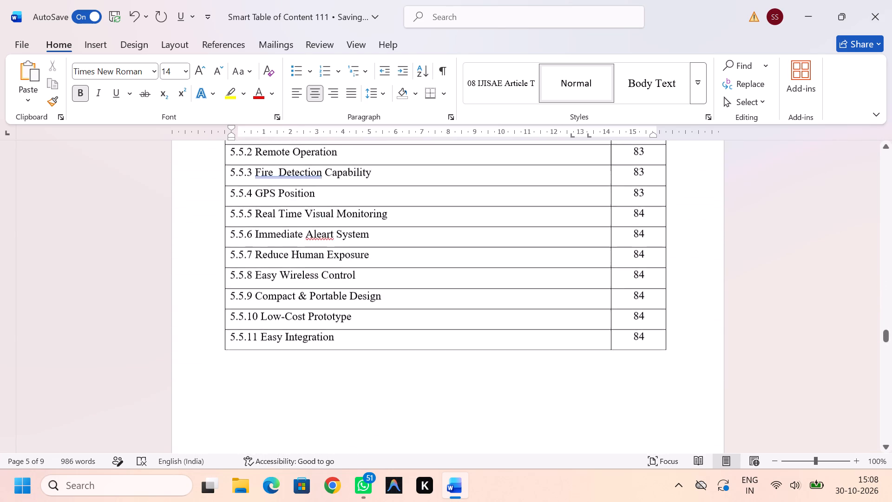
scroll(630, 300, "down", 1)
scroll(630, 300, "up", 2)
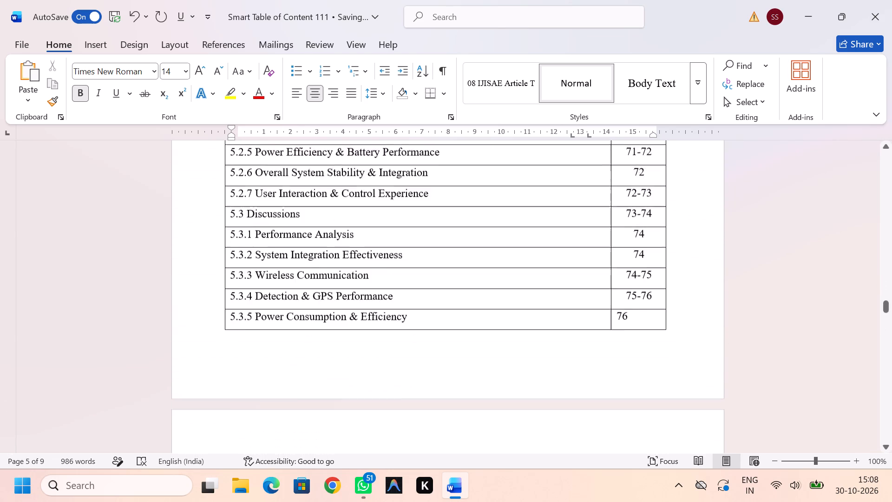
scroll(630, 300, "up", 2)
scroll(630, 300, "down", 2)
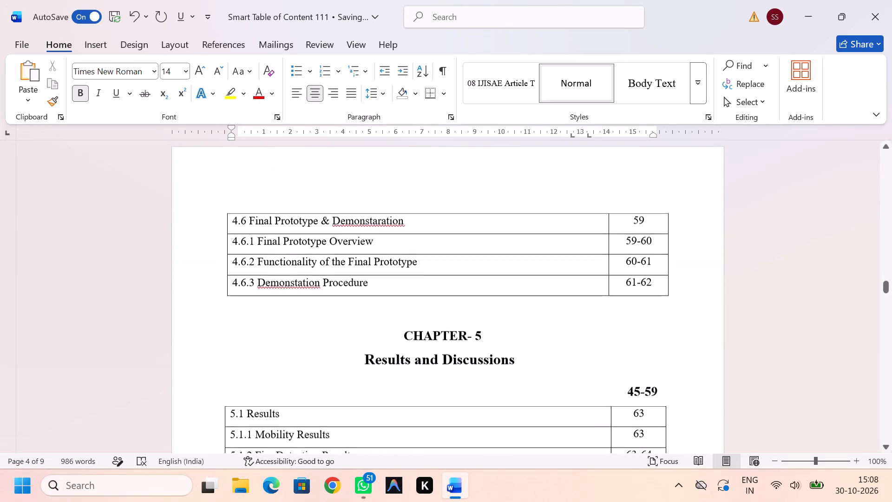
left_click(659, 390)
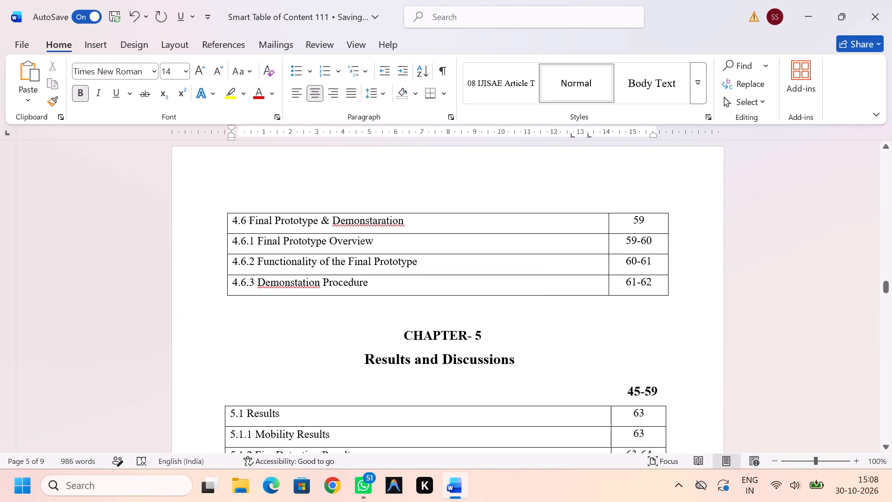
key("BackSpace")
key("BackSpace")
key("BackSpace")
key("BackSpace")
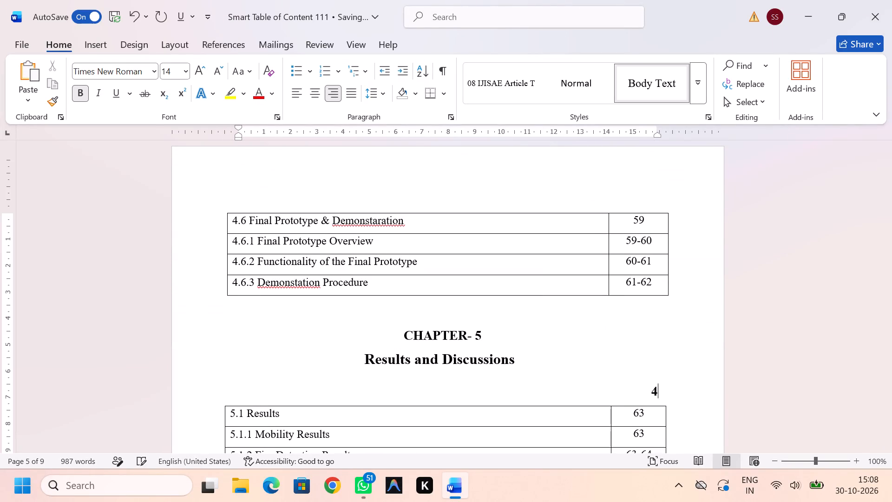
key("BackSpace")
type("63")
key("shift+underscore")
key("BackSpace")
type("--")
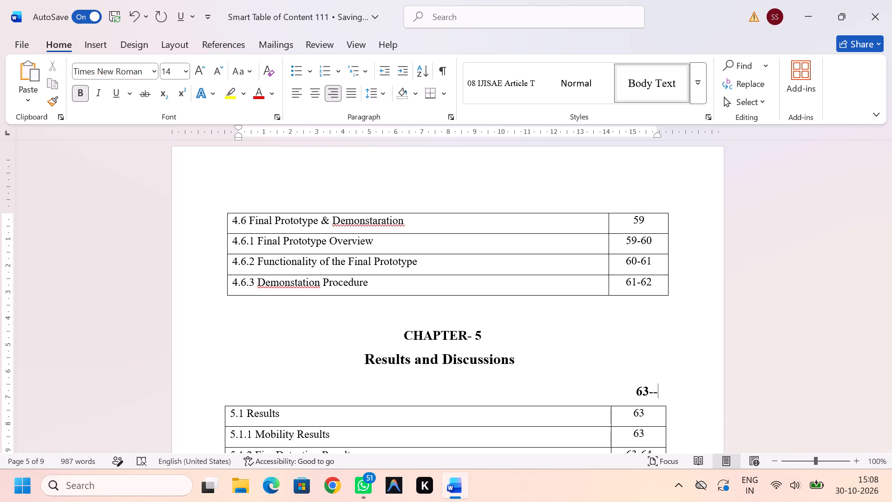
type("84")
Change the page range above the Chapter 4 Design and Implementation table to 42--62.
scroll(659, 390, "up", 4)
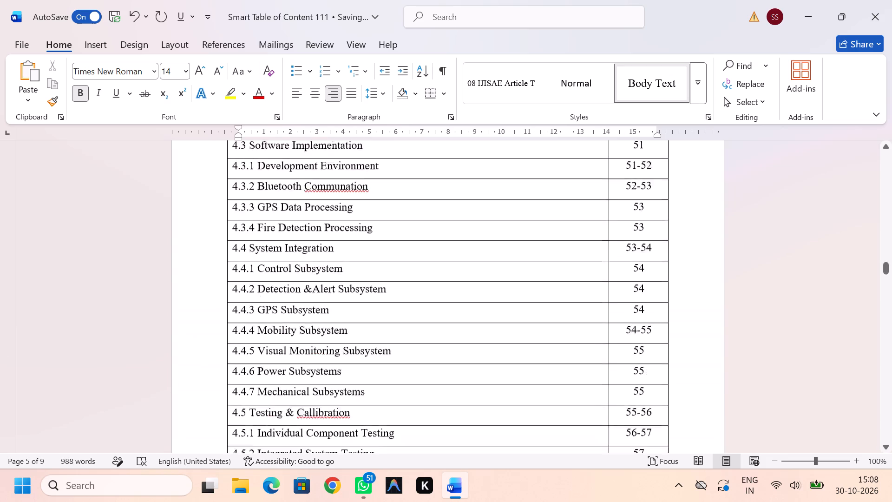
scroll(659, 390, "up", 2)
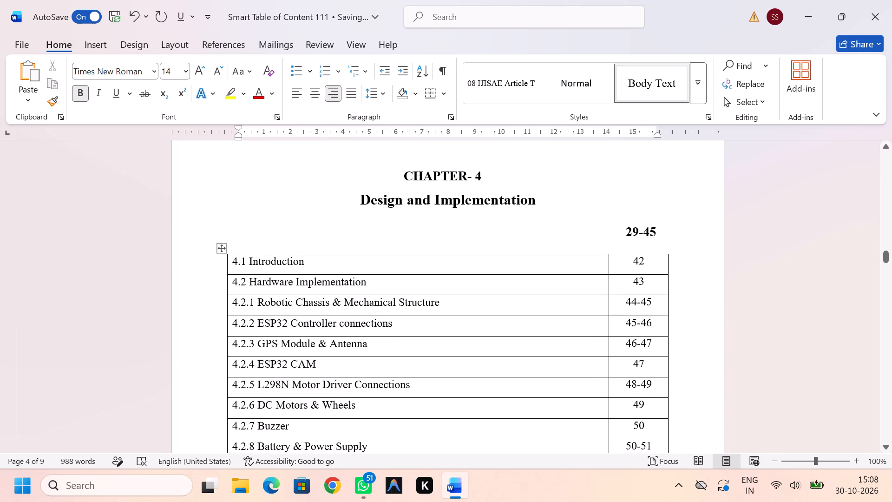
scroll(659, 231, "down", 3)
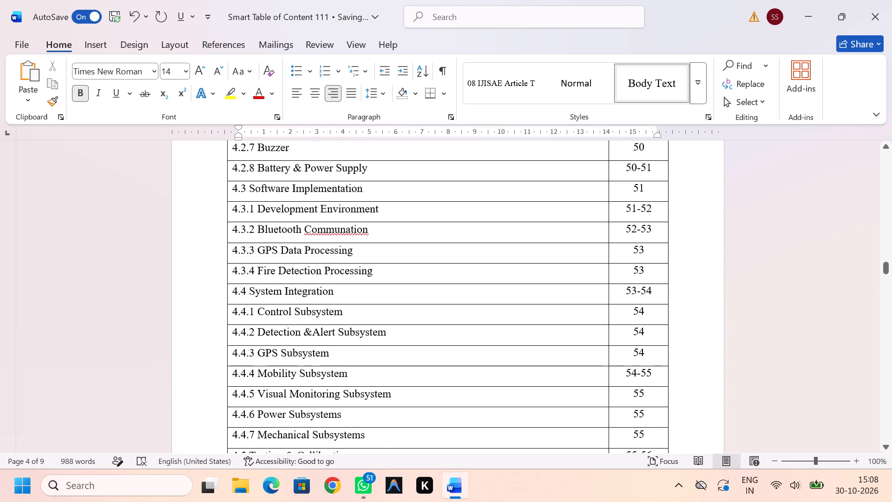
scroll(659, 231, "down", 1)
scroll(659, 231, "up", 4)
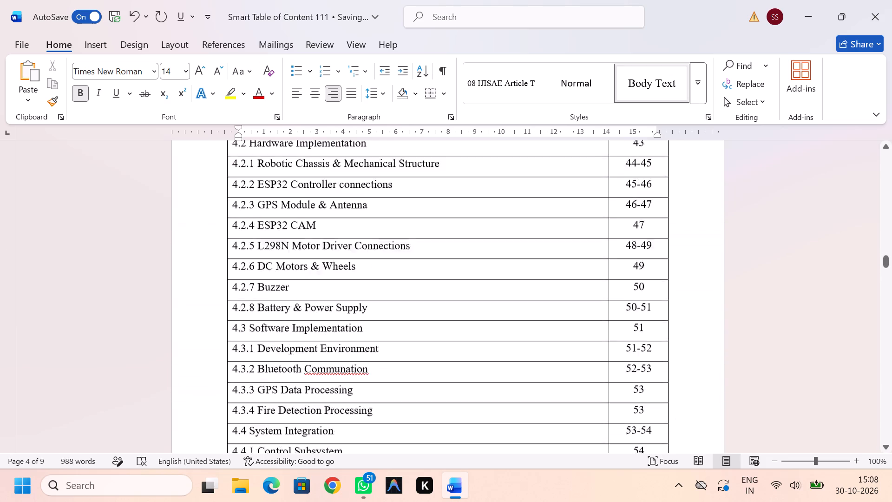
scroll(659, 231, "up", 1)
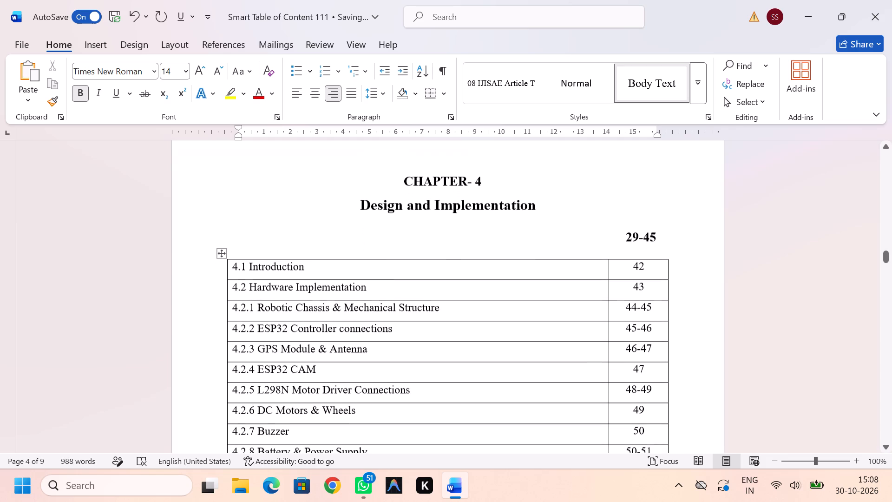
left_click(638, 237)
key("BackSpace")
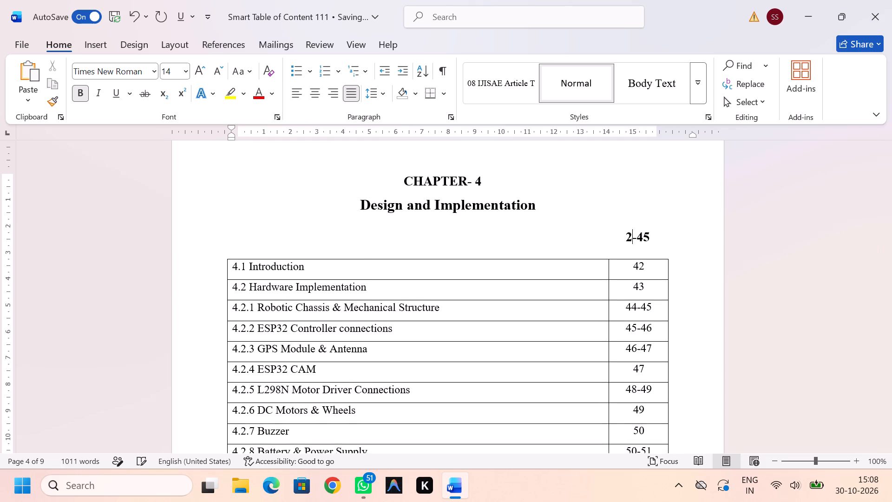
key("BackSpace")
type("42")
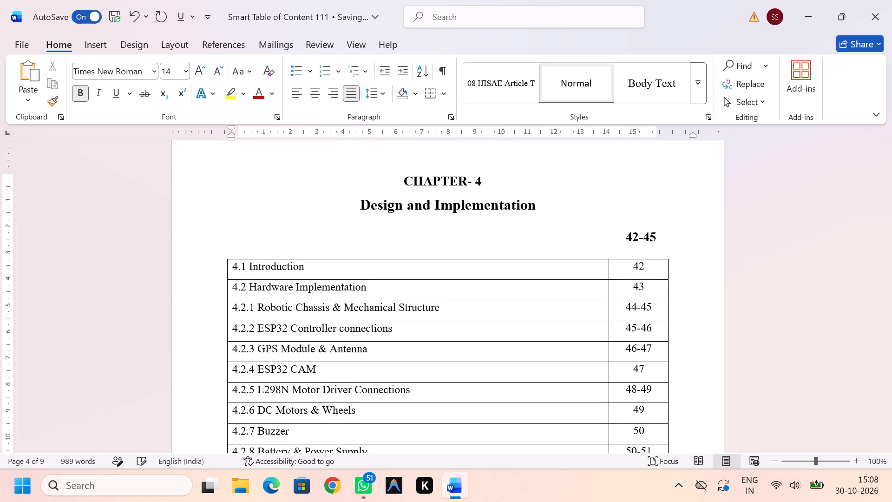
key("minus")
key("Right")
key("Right")
key("Right")
key("BackSpace")
key("BackSpace")
type("62")
Change the page range above the Chapter 3 Methodology of the Research Work table to 29--41.
scroll(638, 237, "down", 2)
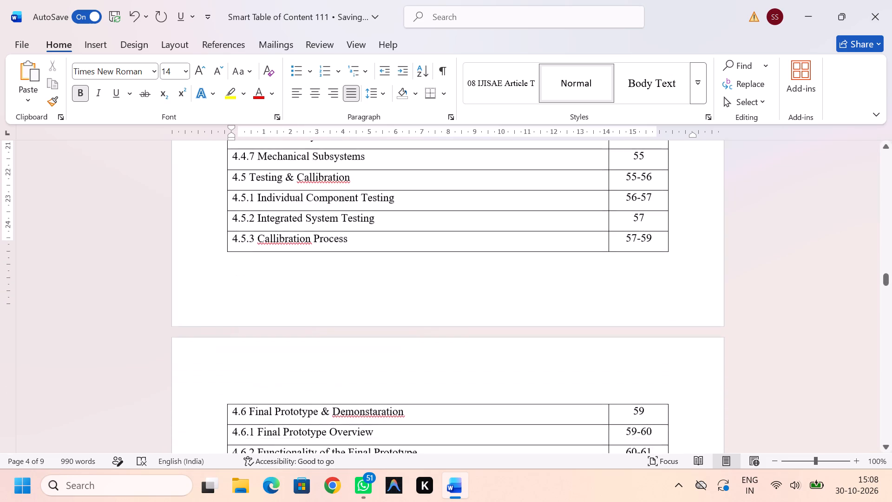
scroll(638, 237, "up", 2)
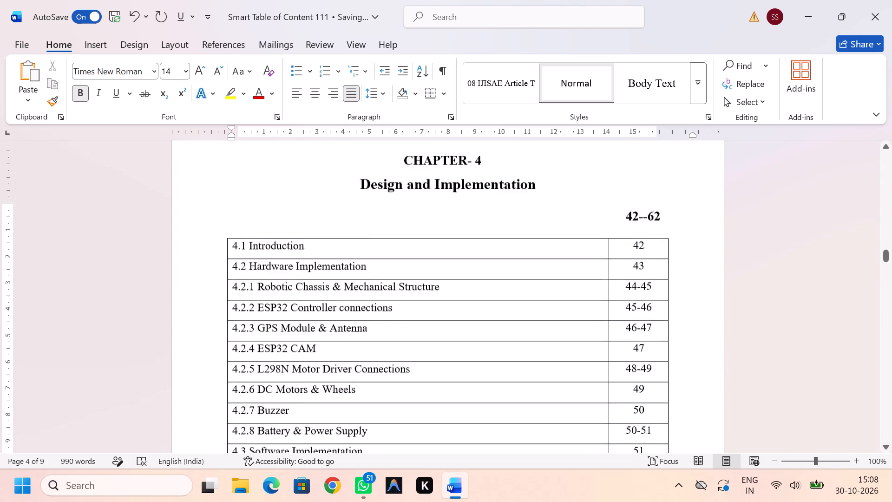
scroll(638, 237, "up", 4)
scroll(638, 237, "down", 1)
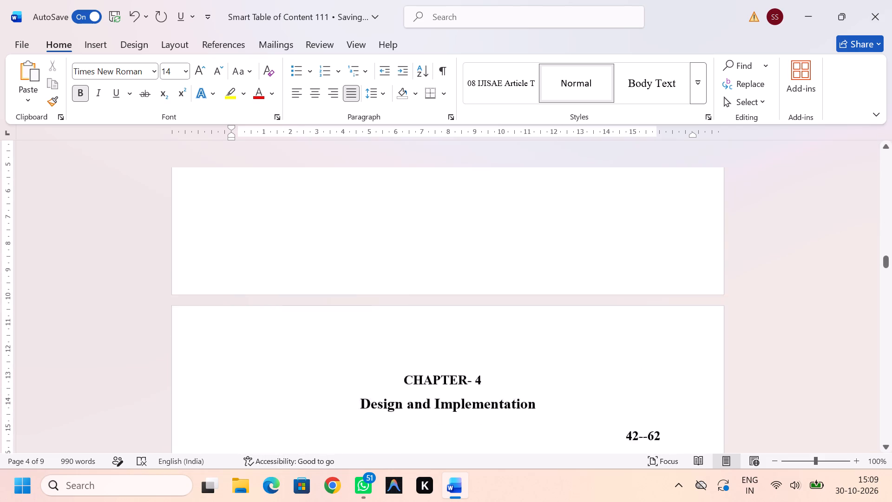
scroll(638, 237, "up", 4)
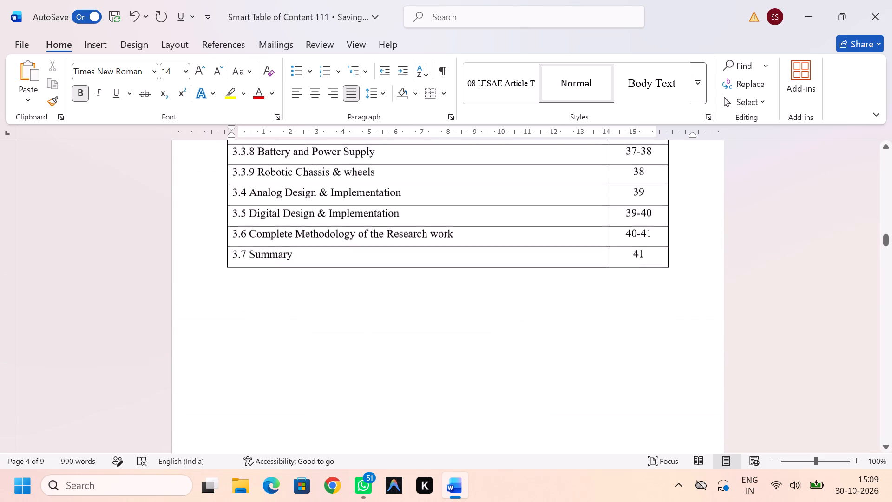
scroll(638, 237, "up", 2)
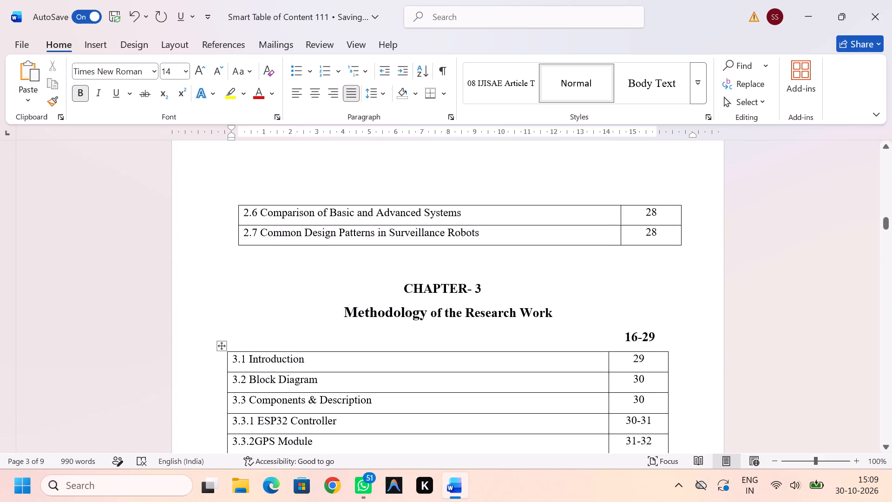
left_click(656, 335)
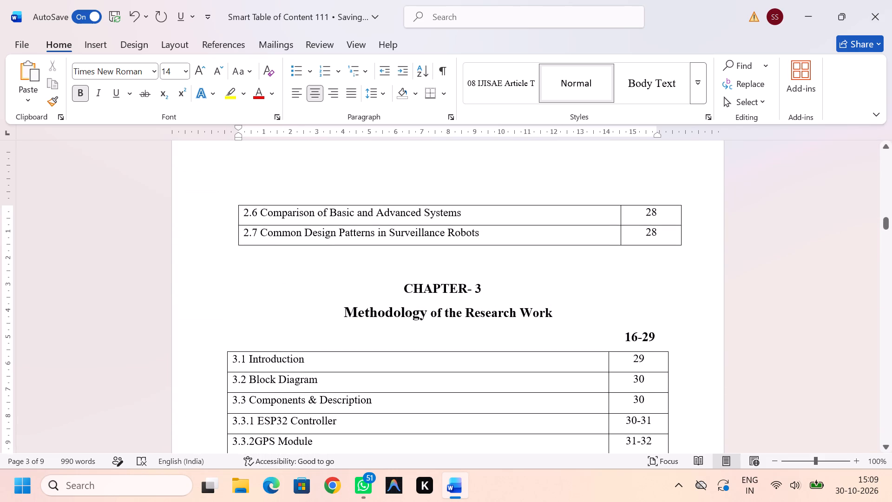
key("BackSpace")
key("BackSpace")
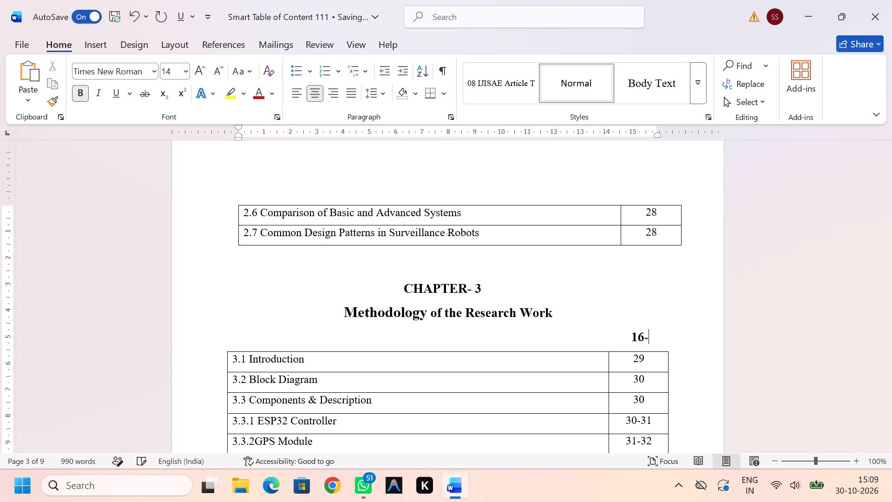
type("41")
key("Left")
key("Left")
key("minus")
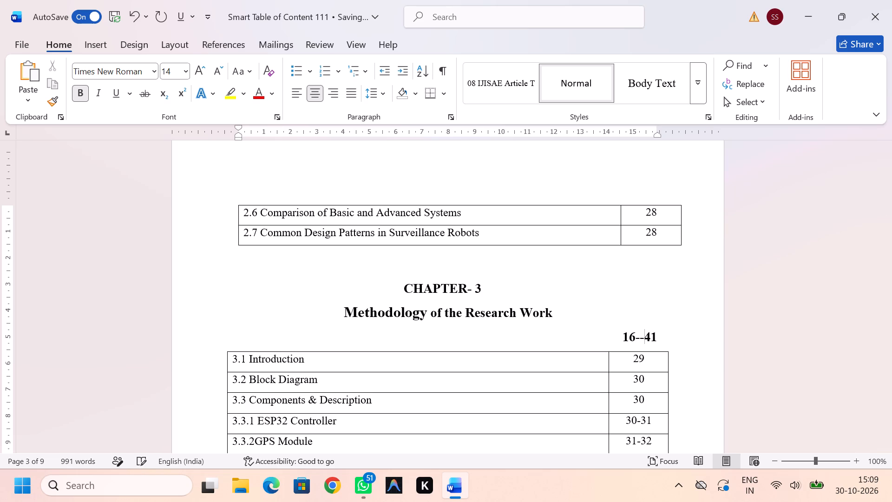
key("Left")
key("Left")
key("BackSpace")
key("BackSpace")
type("29")
Change the page range beside the Chapter 2 Literature review heading to 21--28.
scroll(656, 335, "up", 1)
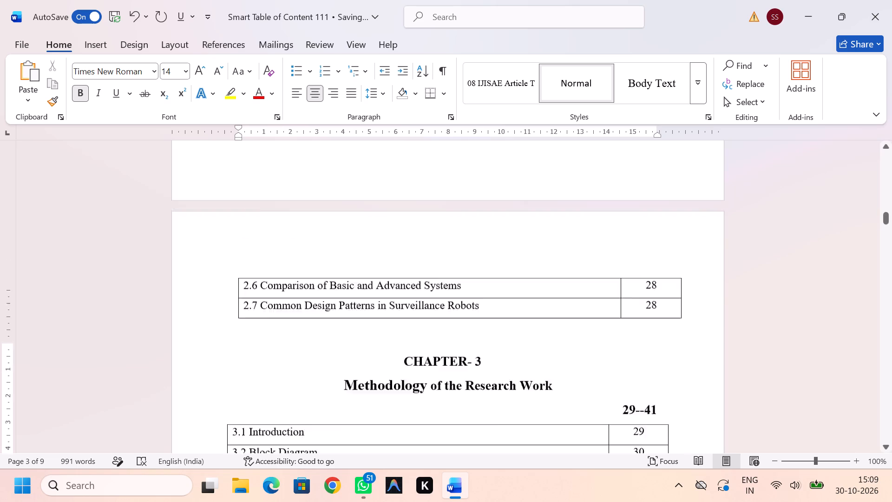
scroll(656, 335, "up", 3)
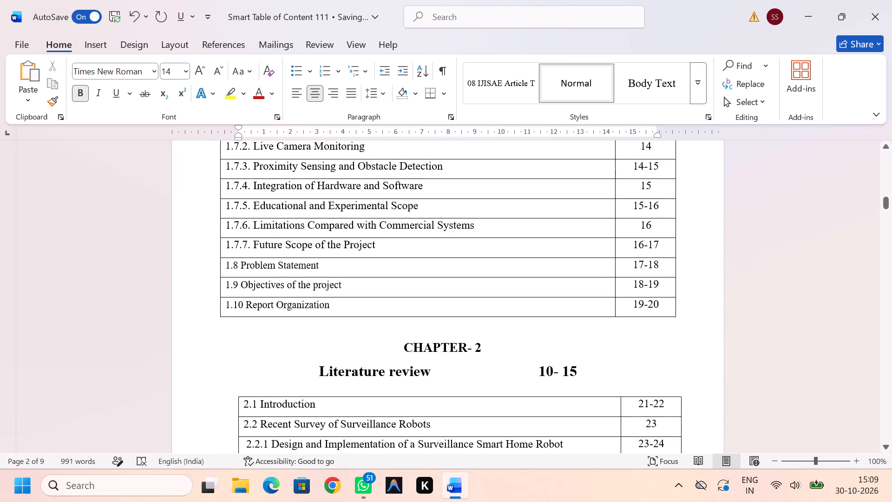
left_click(579, 370)
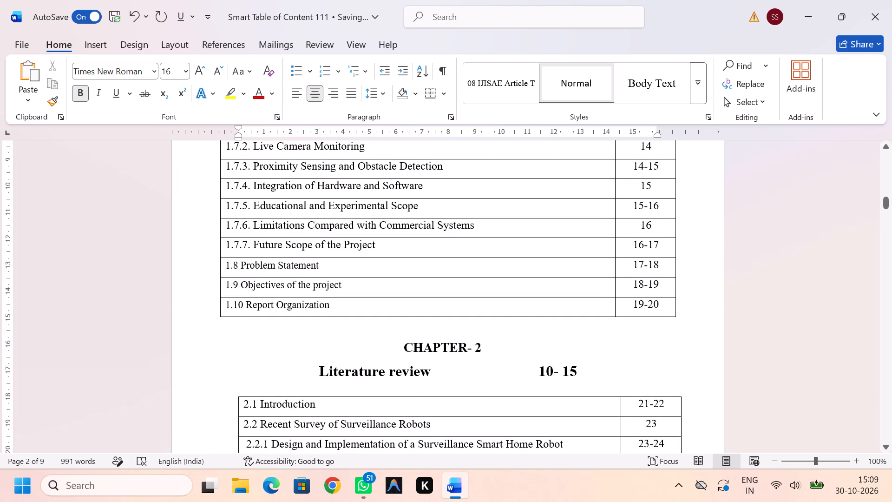
key("BackSpace")
key("BackSpace")
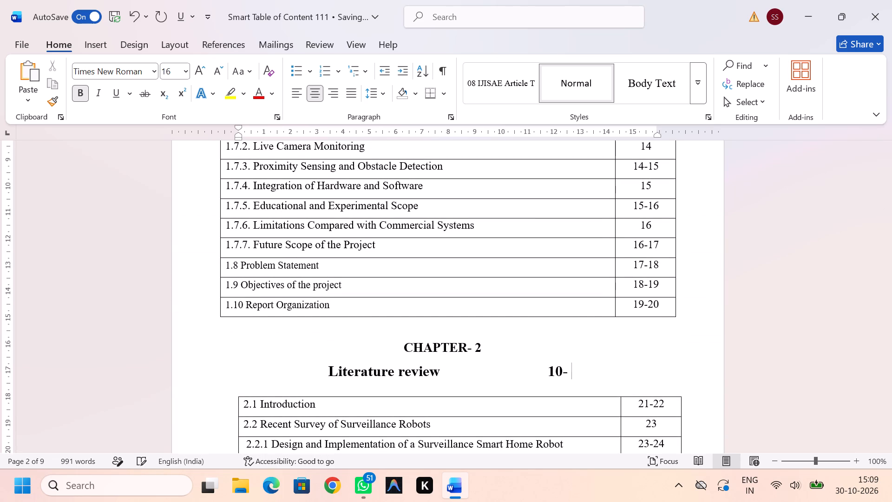
type("28")
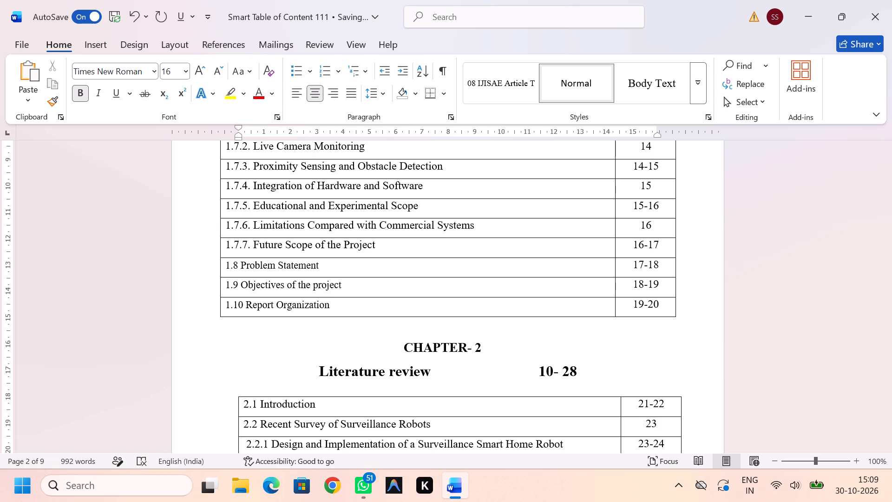
key("Left")
key("Left")
key("Left")
key("minus")
key("Right")
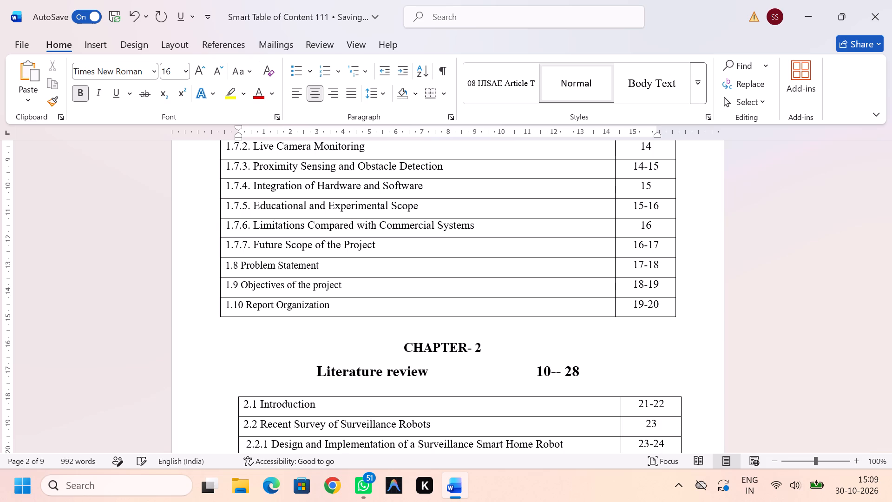
key("BackSpace")
key("Left")
key("Left")
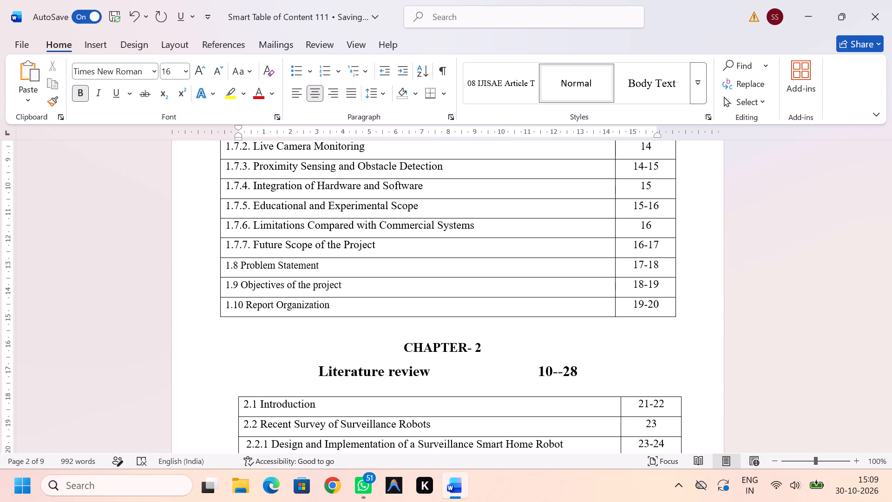
key("BackSpace")
key("BackSpace")
type("21")
Change the page range beside the Chapter 1 Introduction heading to 1-20.
scroll(579, 370, "up", 1)
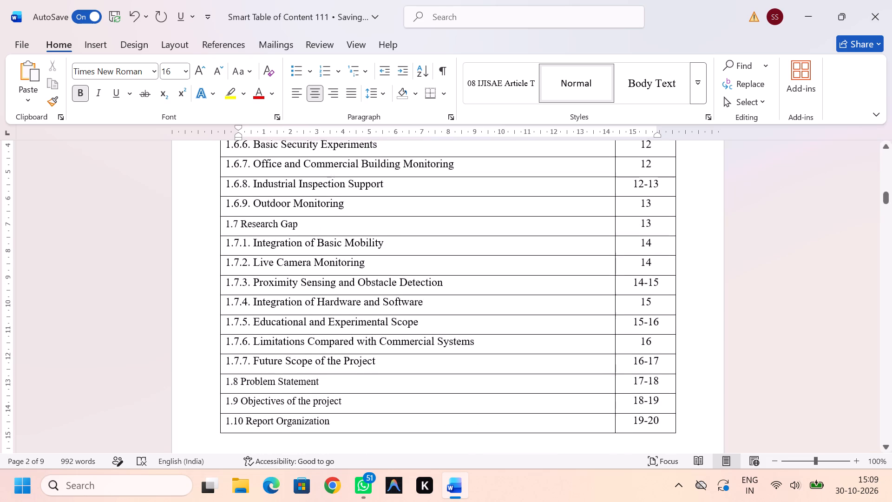
scroll(579, 370, "up", 3)
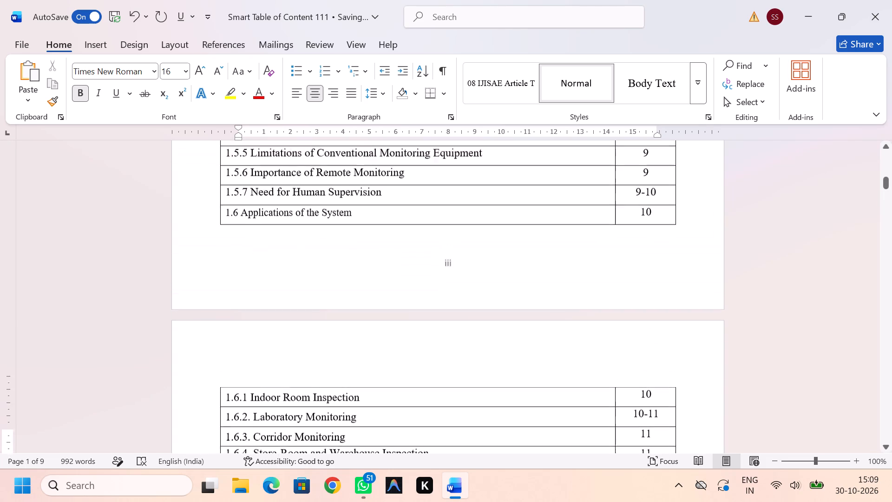
scroll(579, 370, "up", 4)
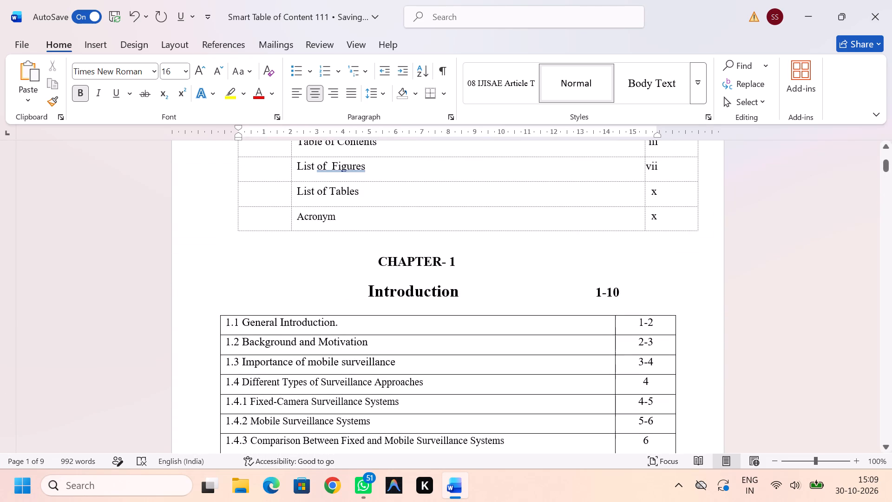
left_click(624, 290)
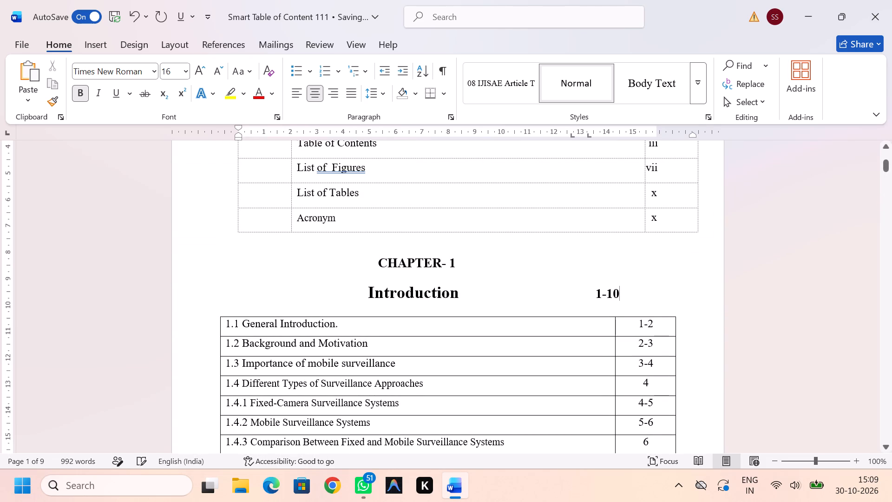
key("BackSpace")
key("BackSpace")
type("20")
key("Left")
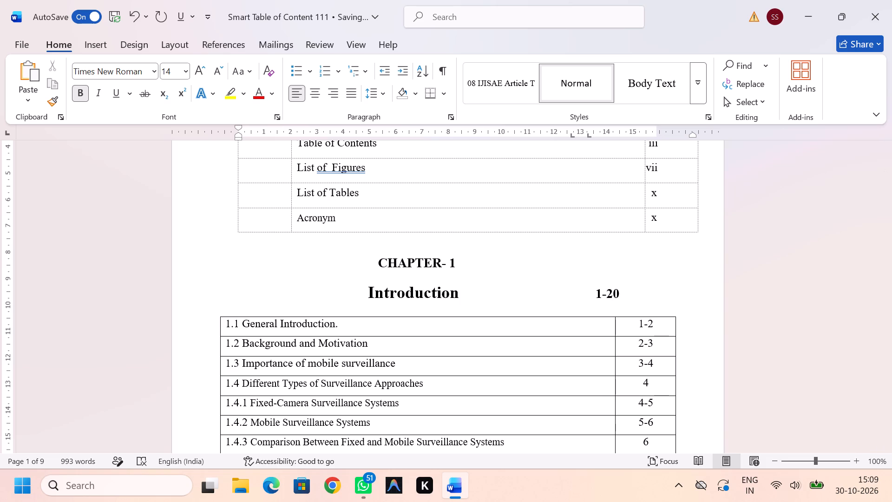
Centre-align the line containing the Introduction heading and its 1-20 page range, after trying right alignment.
left_click(593, 292)
left_click_drag(593, 292, 636, 294)
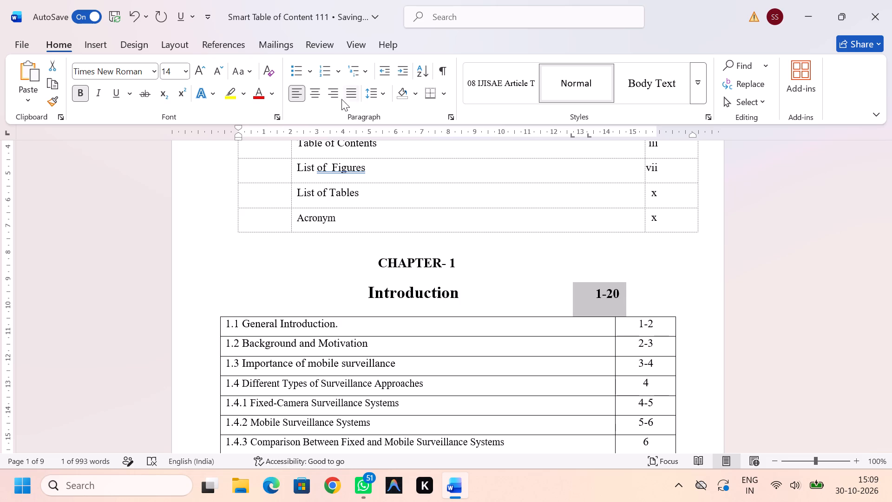
left_click(335, 95)
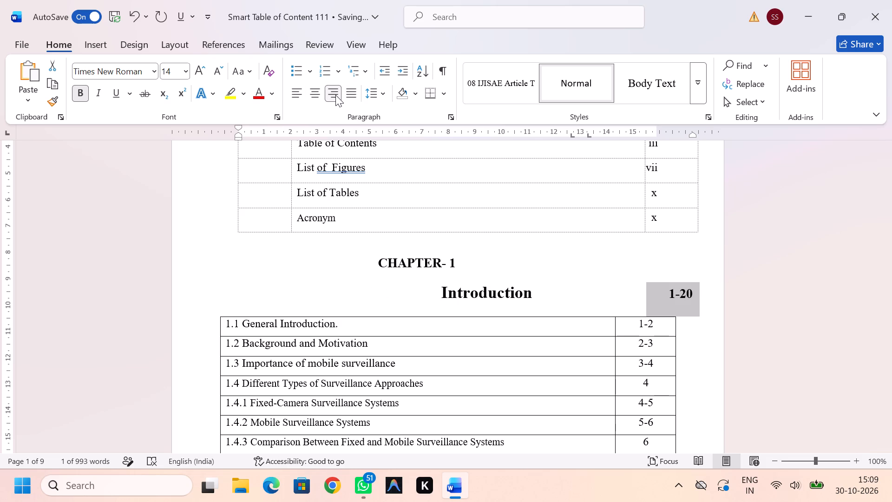
left_click(319, 95)
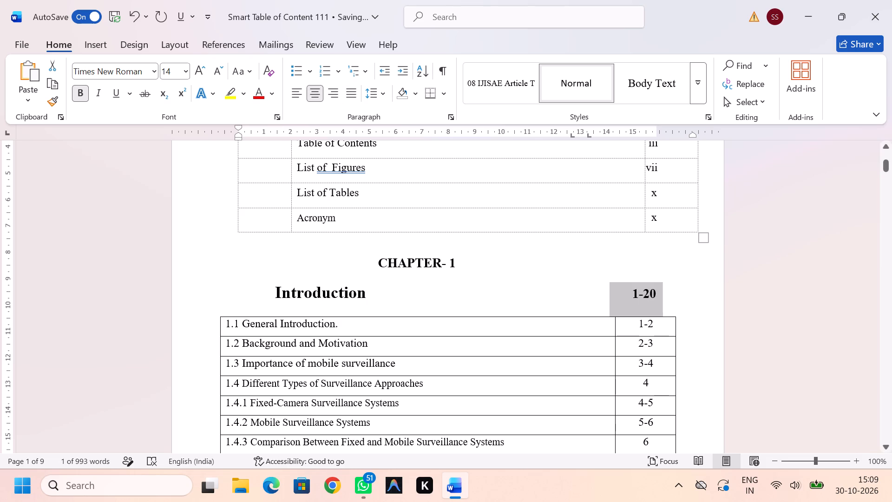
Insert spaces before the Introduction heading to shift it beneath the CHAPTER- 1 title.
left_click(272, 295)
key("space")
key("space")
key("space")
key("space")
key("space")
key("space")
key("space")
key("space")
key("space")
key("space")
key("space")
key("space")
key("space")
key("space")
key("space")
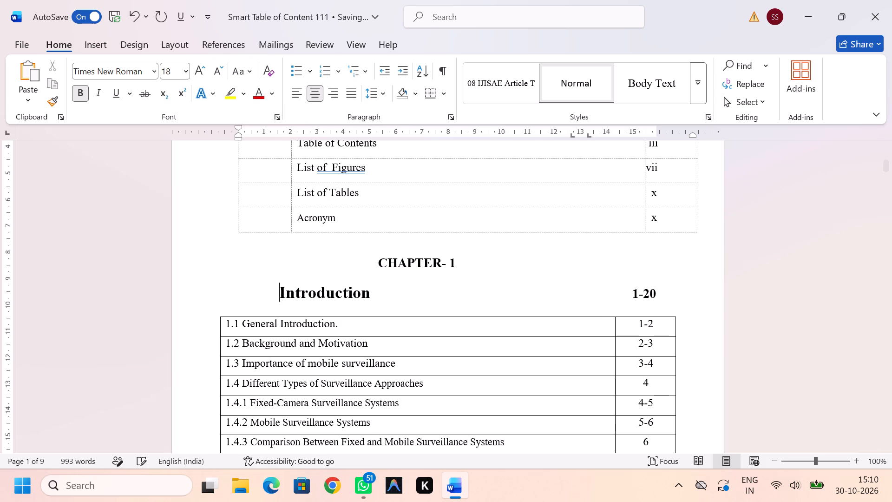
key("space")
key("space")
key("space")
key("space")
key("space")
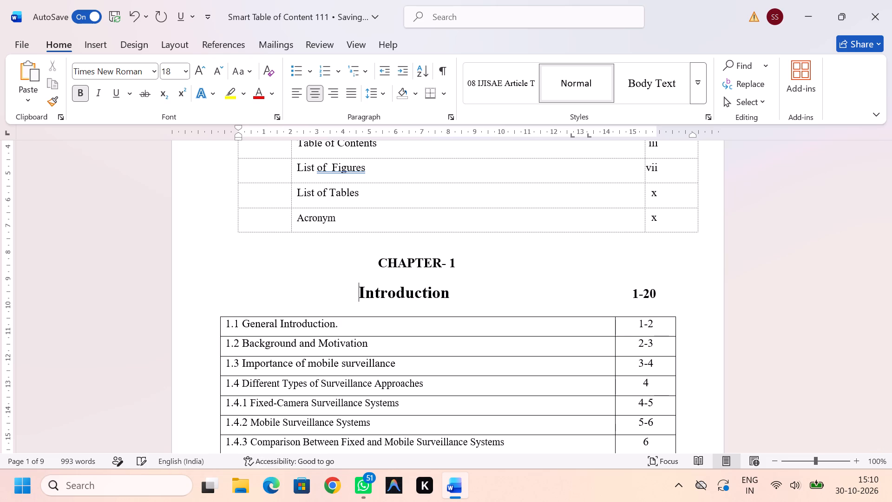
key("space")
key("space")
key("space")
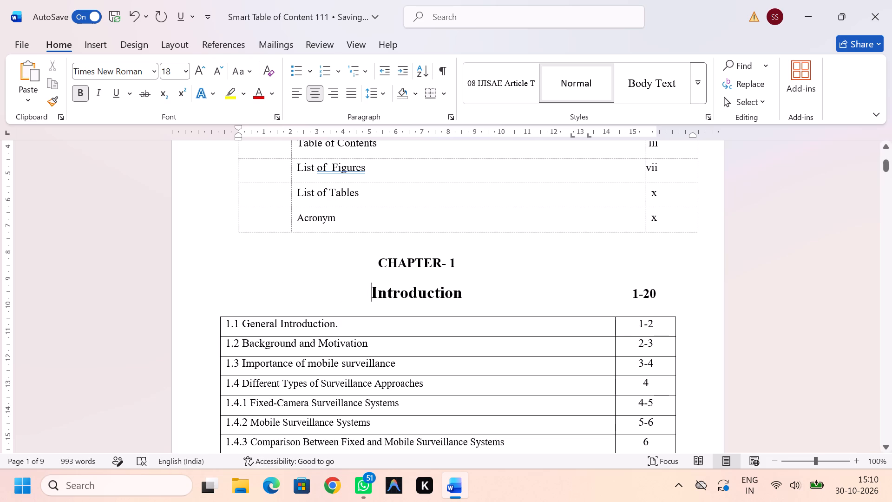
Centre-align the CHAPTER- 1 title together with the Introduction heading line.
left_click_drag(376, 263, 470, 305)
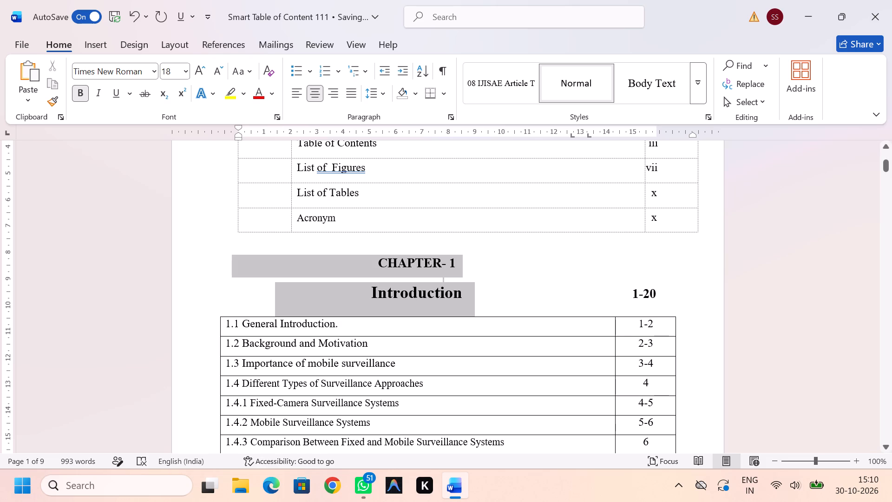
left_click_drag(470, 305, 497, 289)
left_click(314, 97)
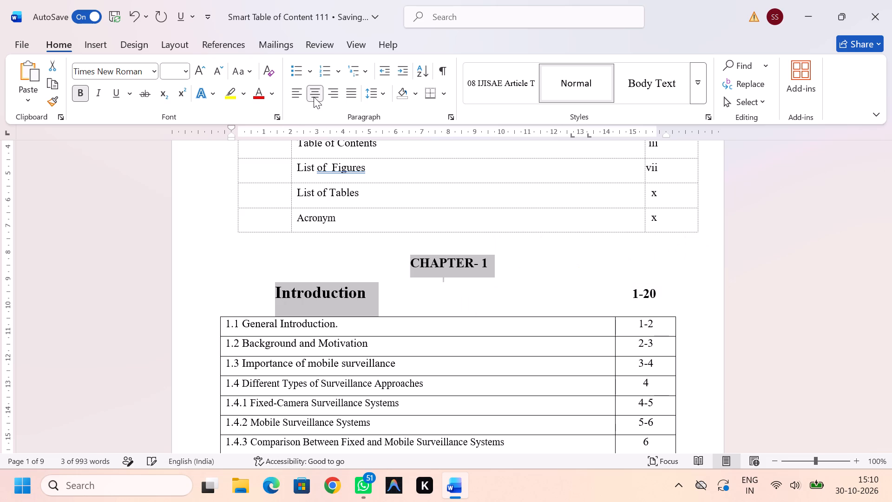
left_click(314, 97)
left_click(314, 97)
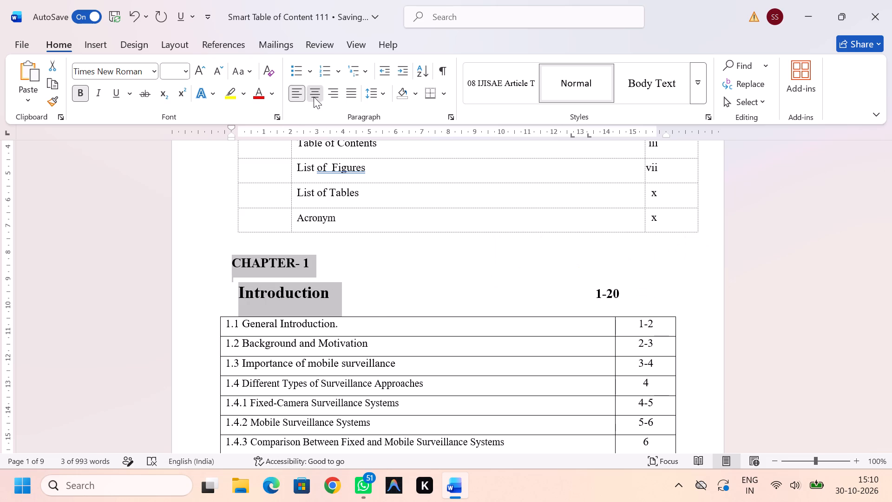
left_click(385, 257)
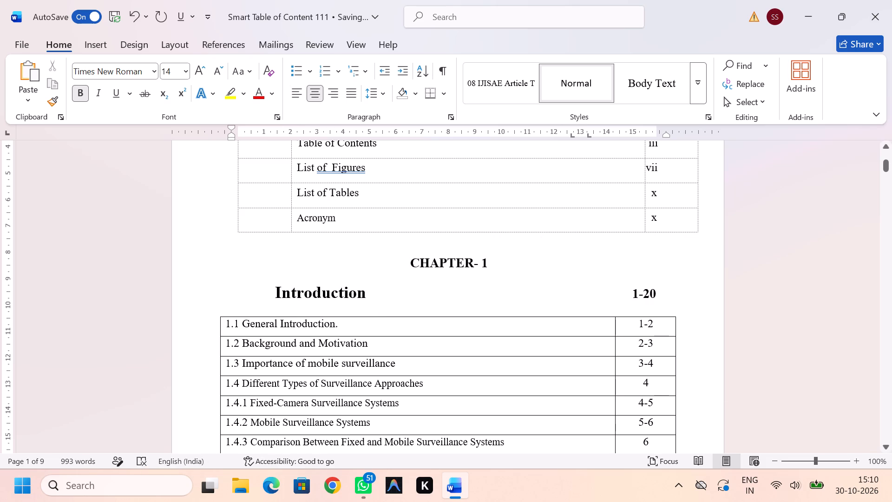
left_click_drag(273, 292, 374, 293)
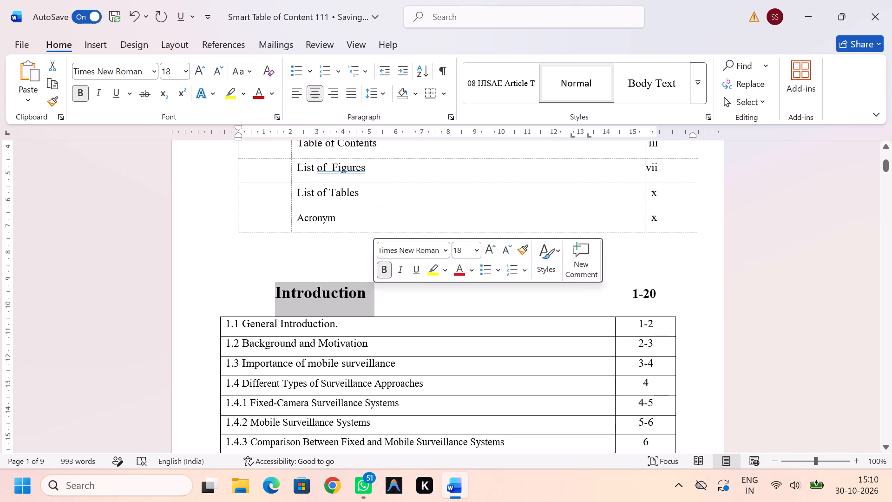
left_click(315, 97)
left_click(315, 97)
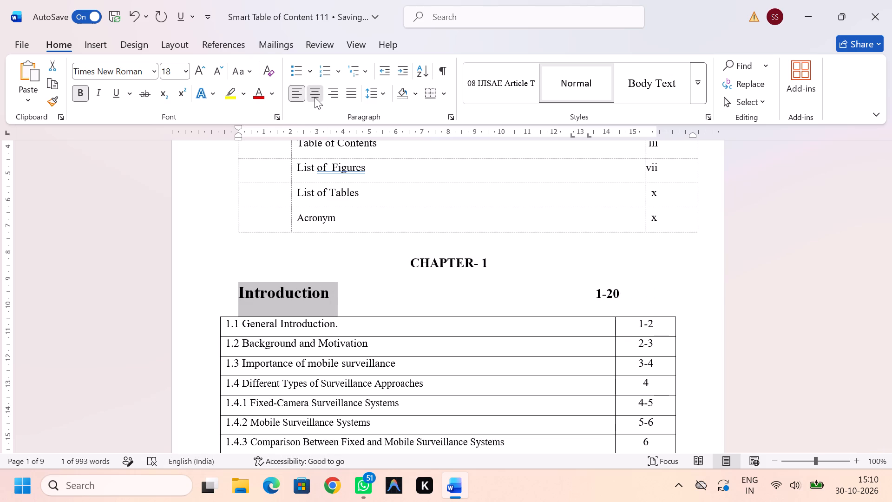
Insert more spaces before the Introduction heading to place it beneath the CHAPTER- 1 title, and save the document.
left_click(248, 284)
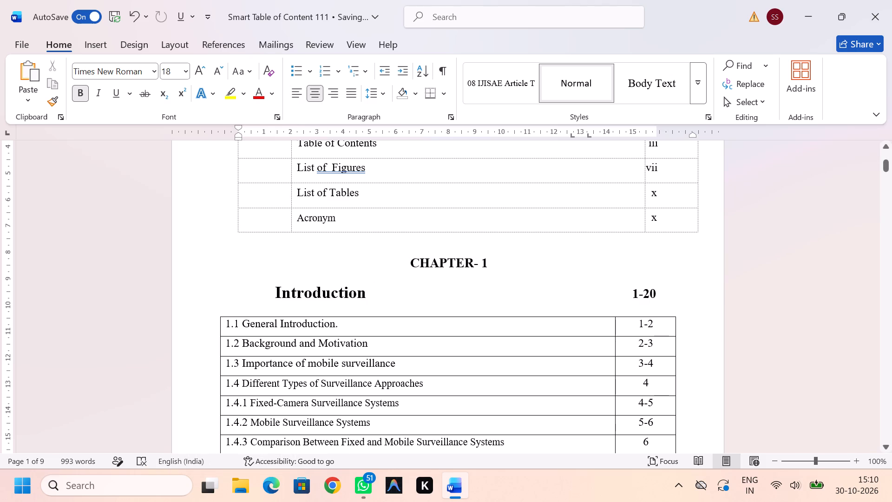
key("space")
key("space")
key("space")
key("space")
key("space")
key("space")
key("space")
key("space")
key("space")
key("space")
key("space")
key("space")
key("space")
key("space")
key("space")
key("space")
key("space")
key("space")
key("space")
key("space")
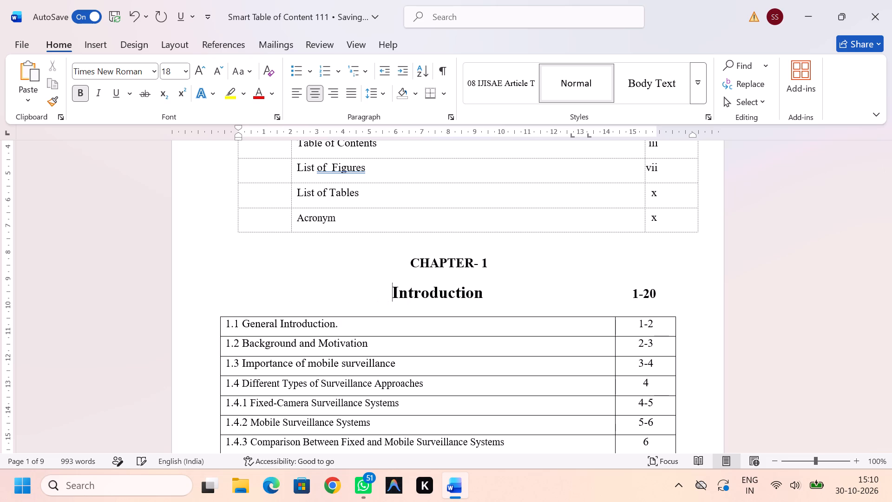
key("space")
key("space")
scroll(248, 284, "down", 1)
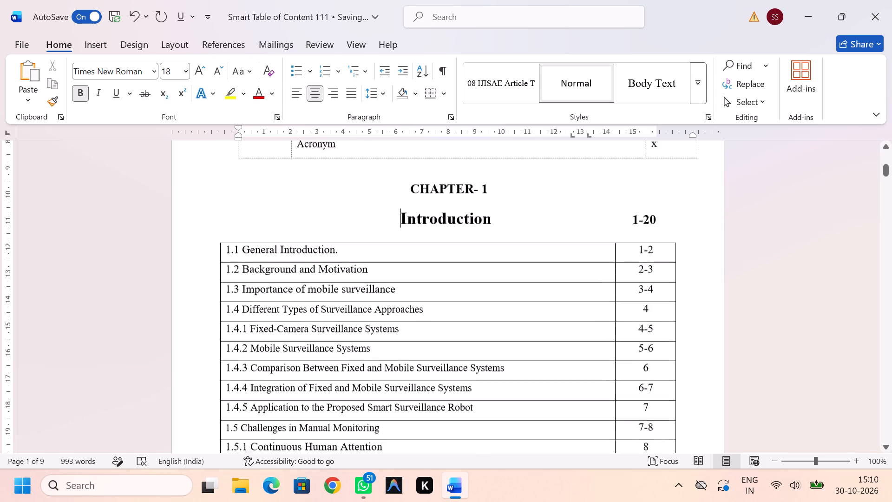
scroll(248, 284, "down", 3)
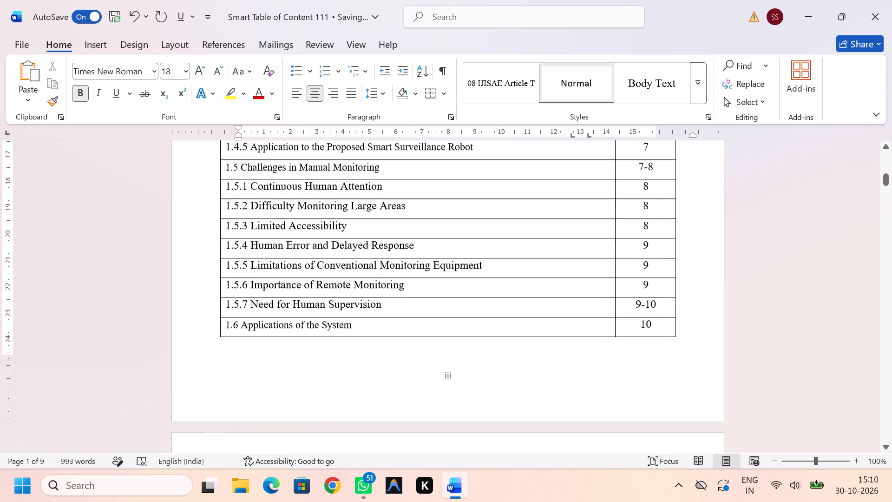
key("ctrl+s")
Insert spaces before the Literature review heading to shift it and its page range beneath the CHAPTER- 2 title.
scroll(248, 284, "down", 2)
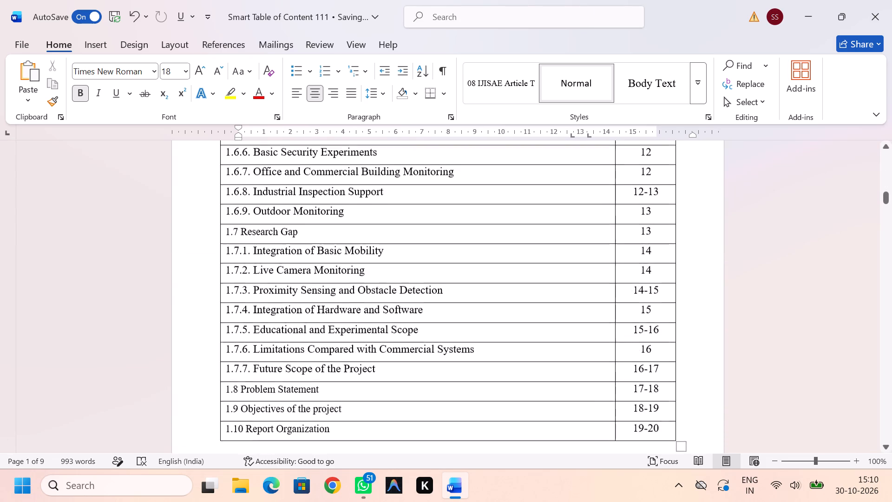
scroll(248, 284, "down", 2)
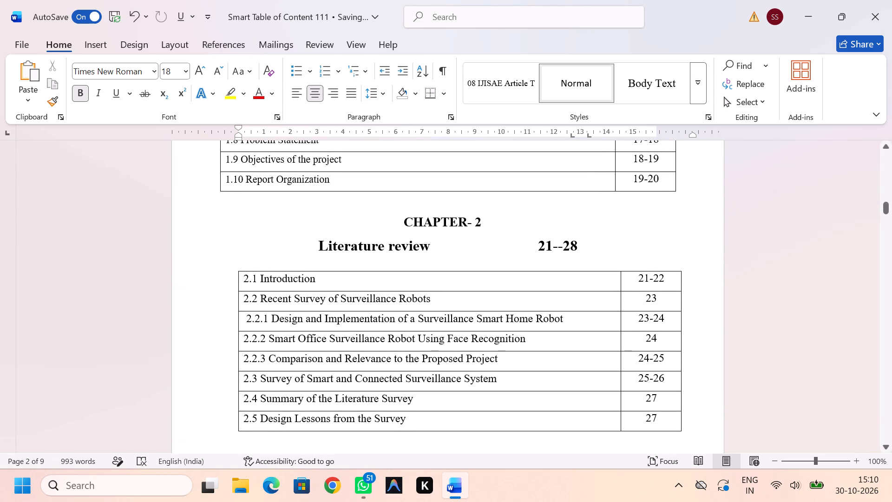
left_click(314, 245)
key("space")
key("space")
key("space")
key("space")
key("space")
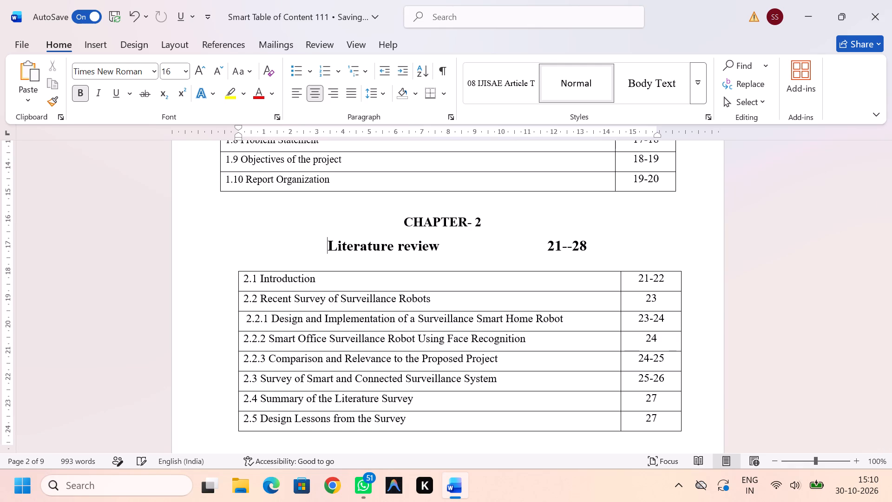
key("space")
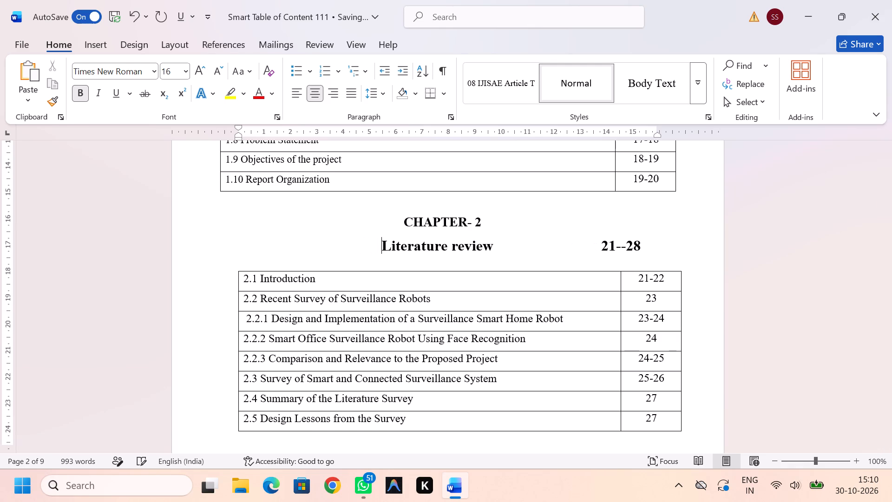
key("space")
key("space")
key("space")
key("space")
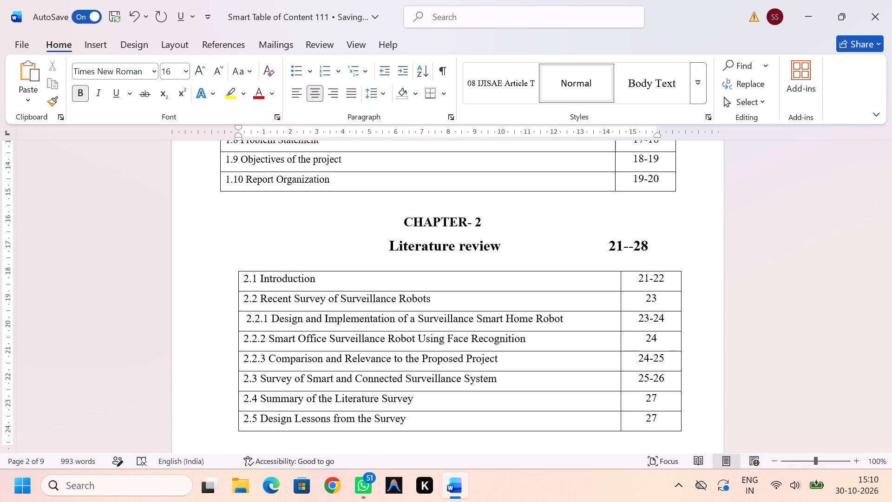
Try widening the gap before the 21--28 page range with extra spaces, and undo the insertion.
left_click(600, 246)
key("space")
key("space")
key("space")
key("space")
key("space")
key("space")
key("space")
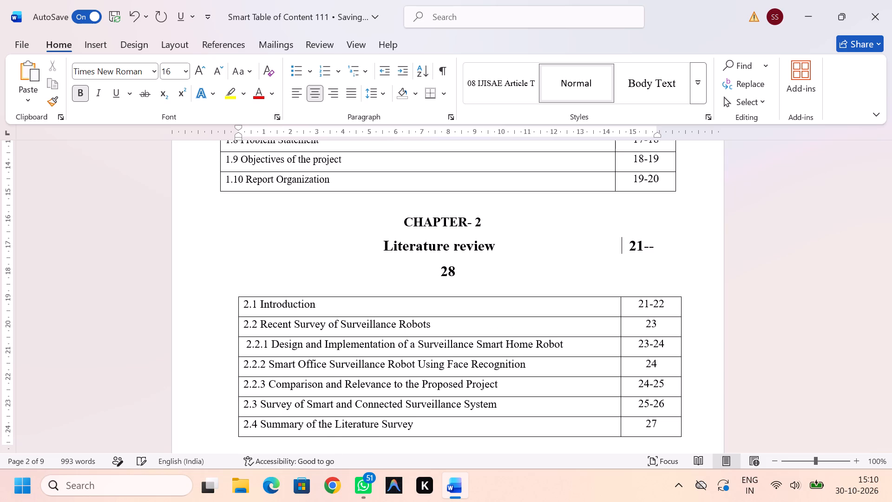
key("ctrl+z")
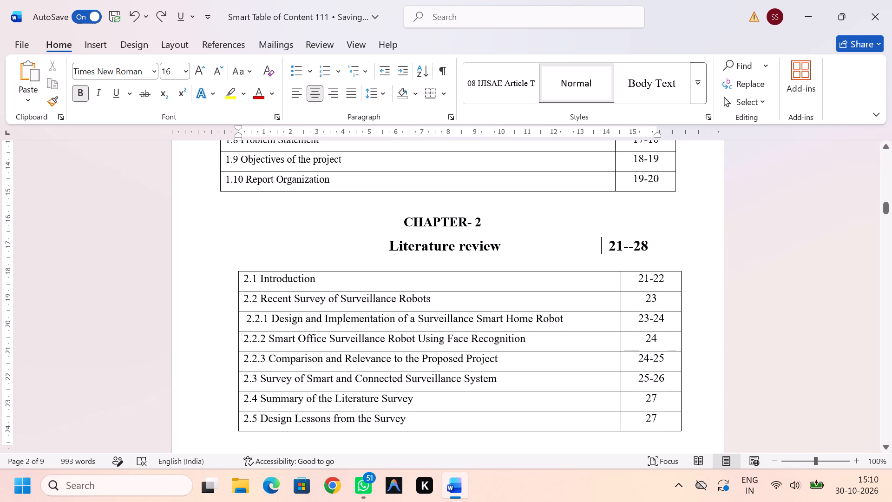
Insert spaces before the 21--28 page range to move it over the page-number column while keeping it on one line.
key("space")
key("space")
key("space")
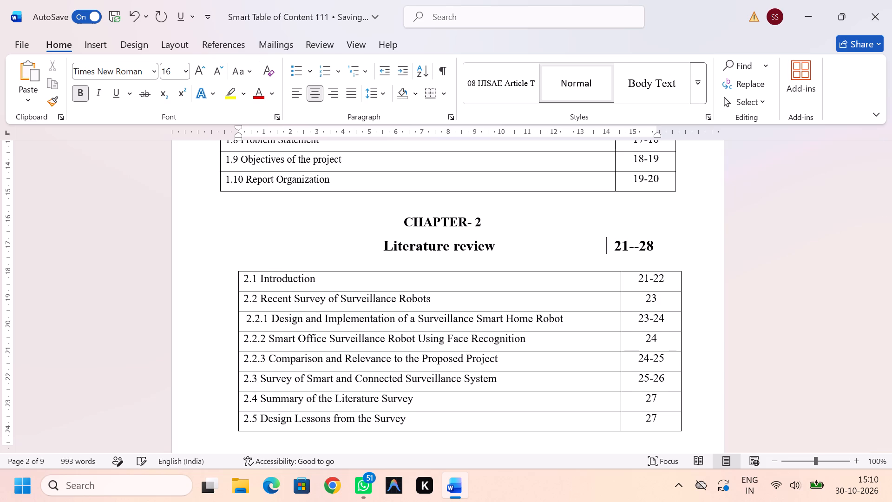
key("space")
key("space")
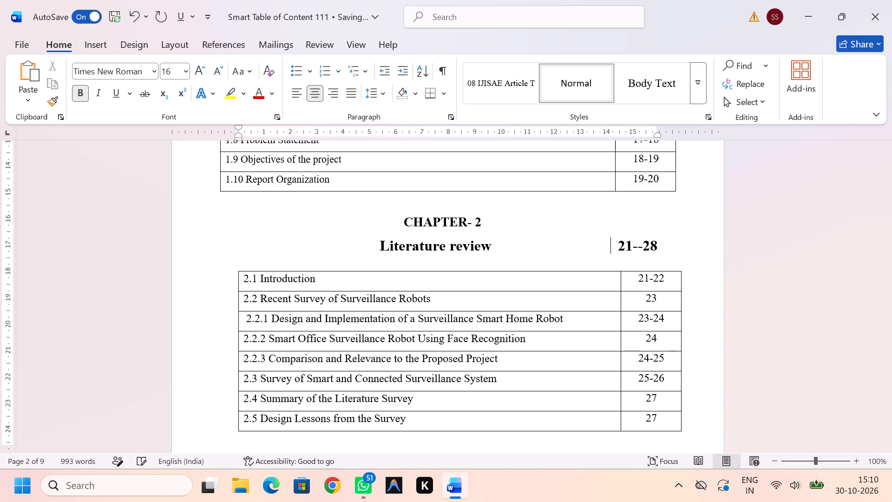
key("space")
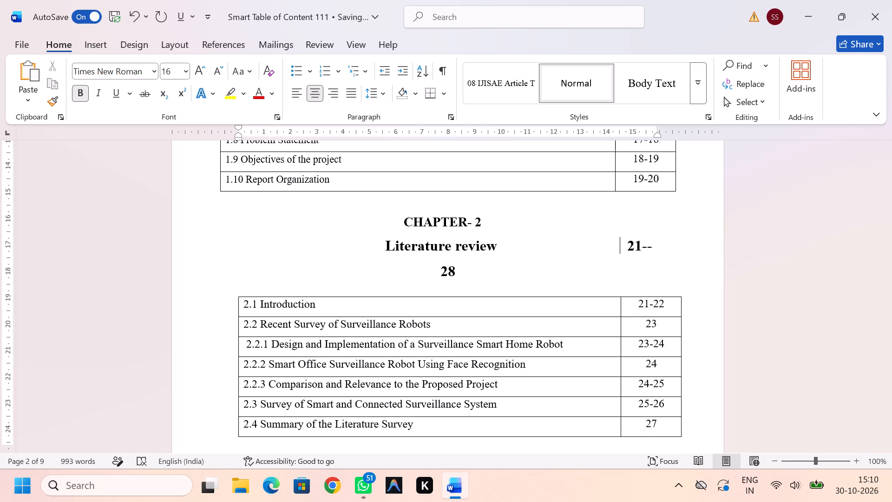
key("BackSpace")
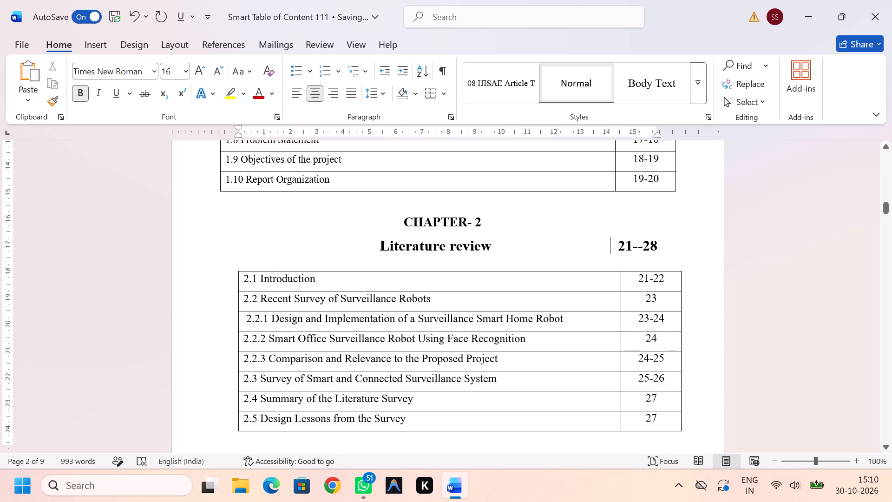
Fine-tune the Chapter 2 line by removing two spaces before 21--28 and adding two spaces before Literature review.
left_click(377, 246)
key("space")
key("BackSpace")
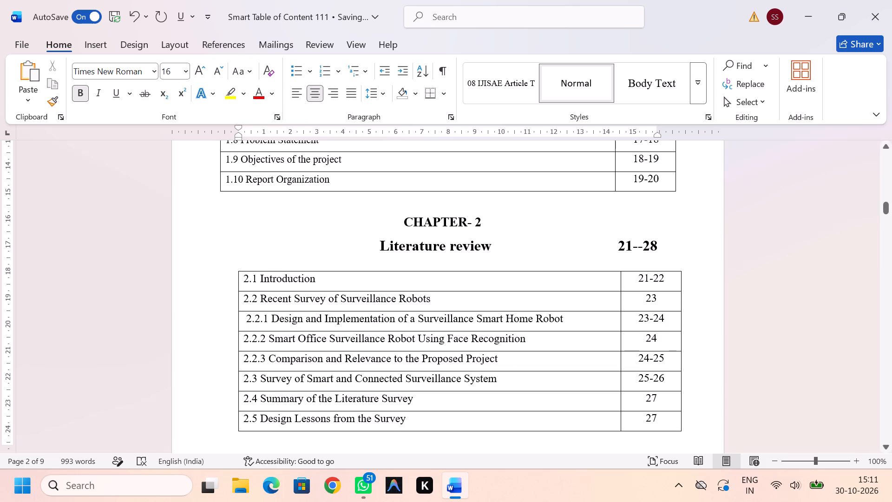
left_click(552, 246)
key("BackSpace")
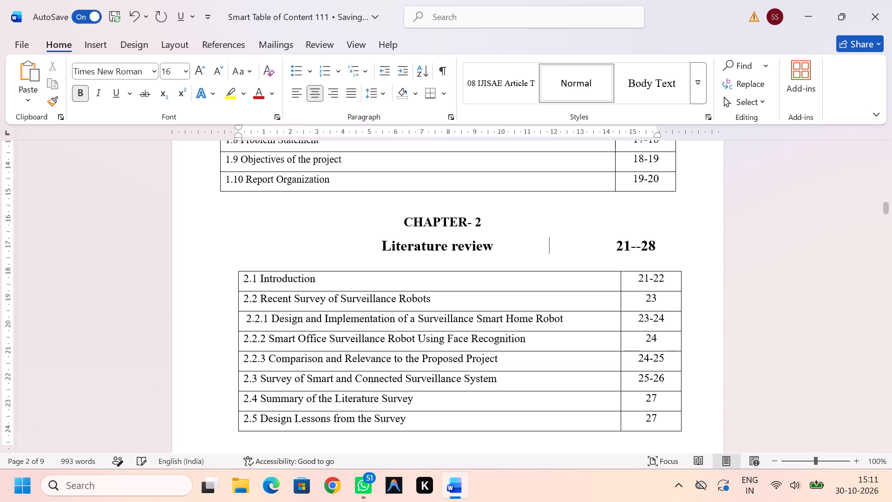
key("BackSpace")
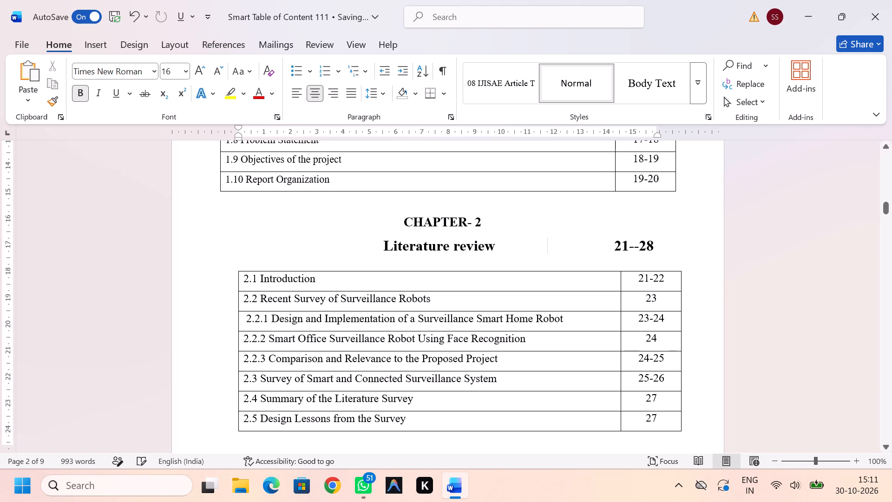
left_click(377, 245)
key("space")
key("space")
key("space")
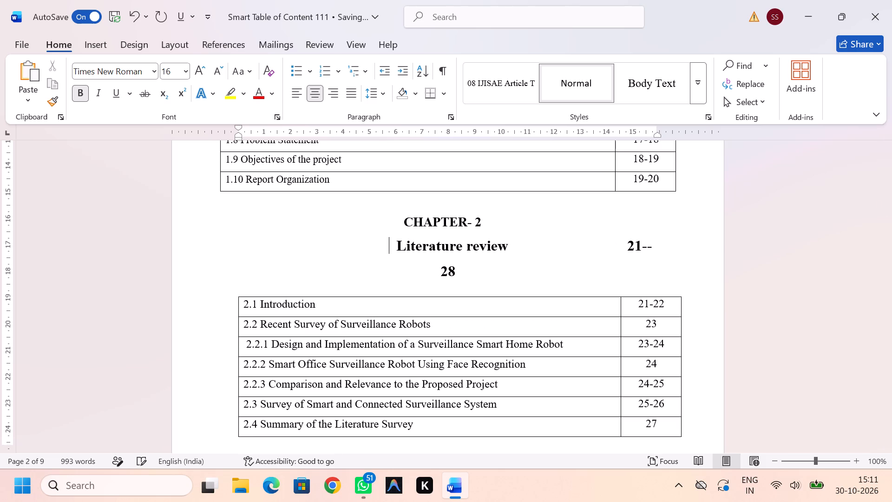
key("BackSpace")
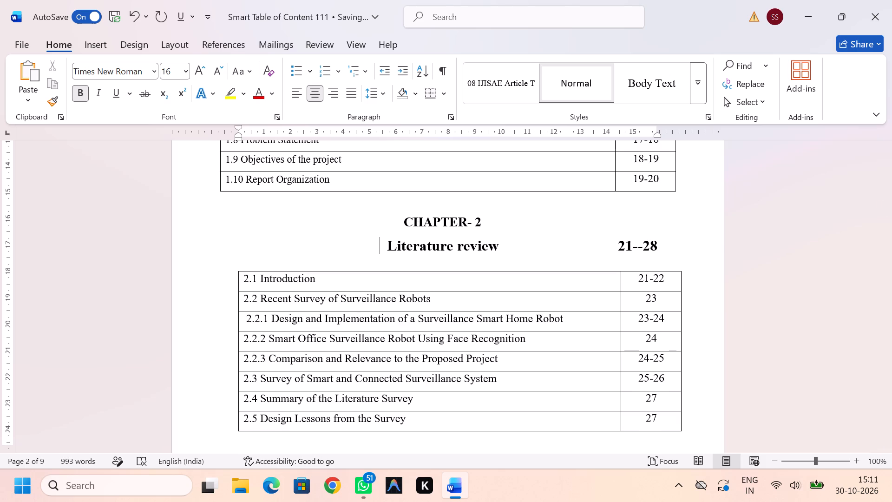
Save the document, and clear all the page numbers from the Page No column of the List of Figures table.
scroll(377, 245, "down", 2)
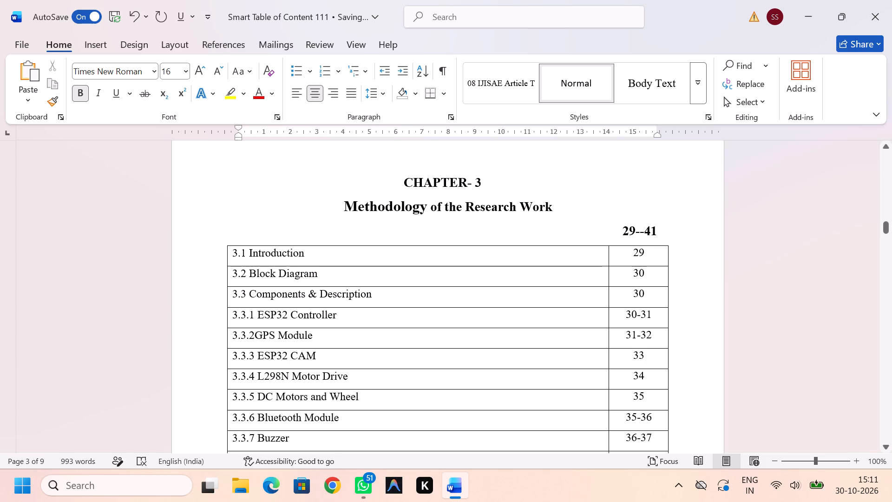
scroll(550, 283, "down", 3)
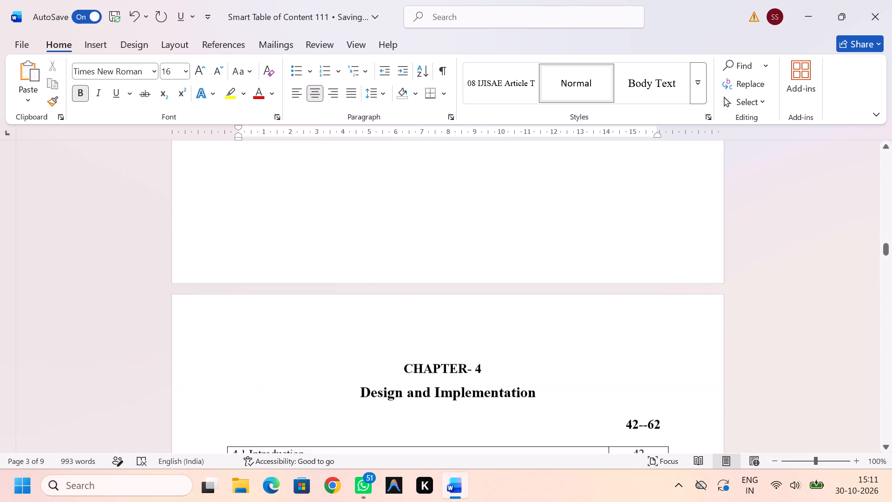
scroll(550, 283, "down", 3)
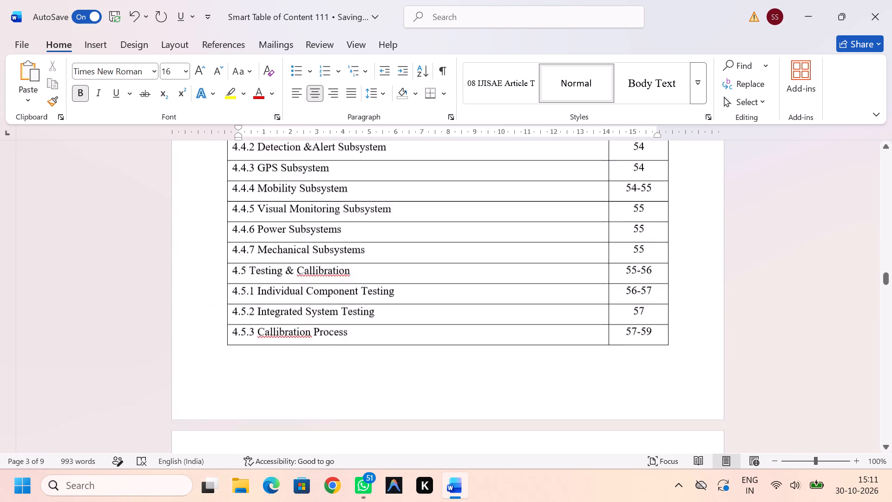
scroll(550, 283, "down", 3)
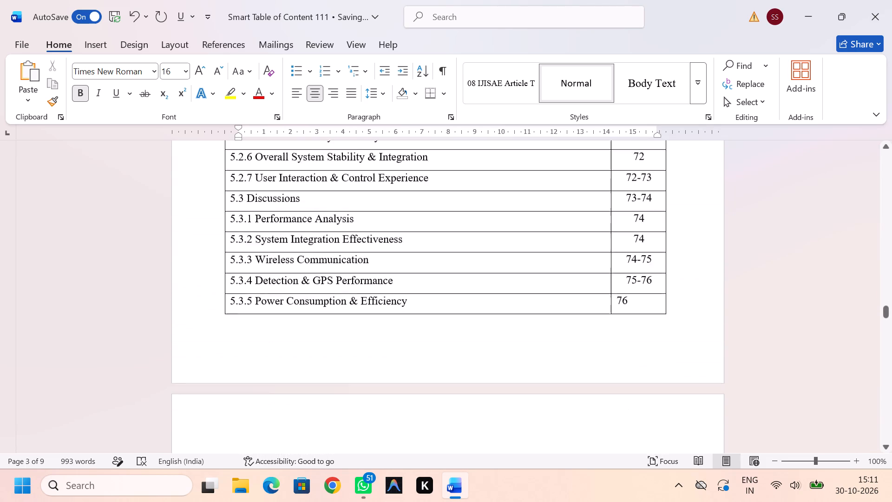
scroll(550, 283, "down", 2)
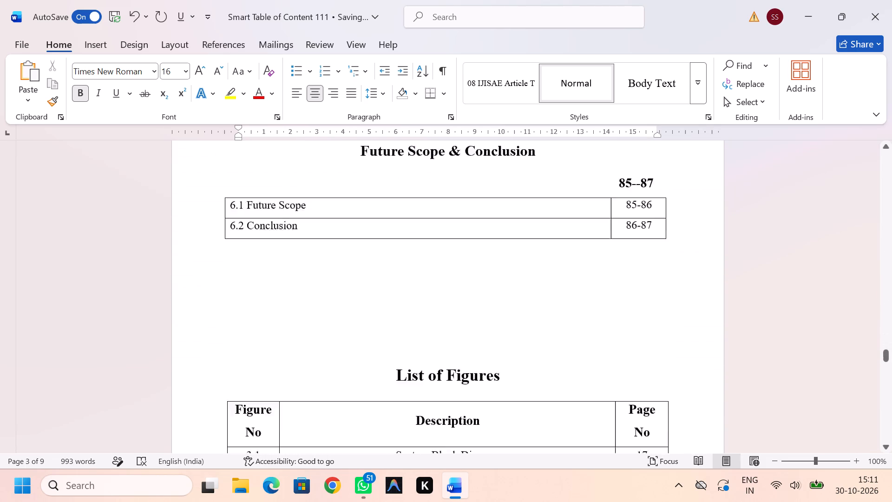
scroll(550, 283, "down", 3)
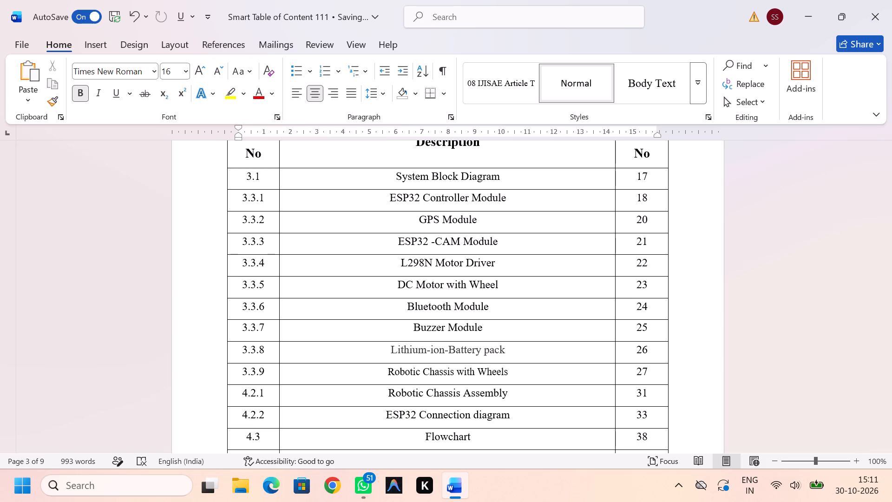
key("ctrl+s")
left_click_drag(632, 172, 679, 249)
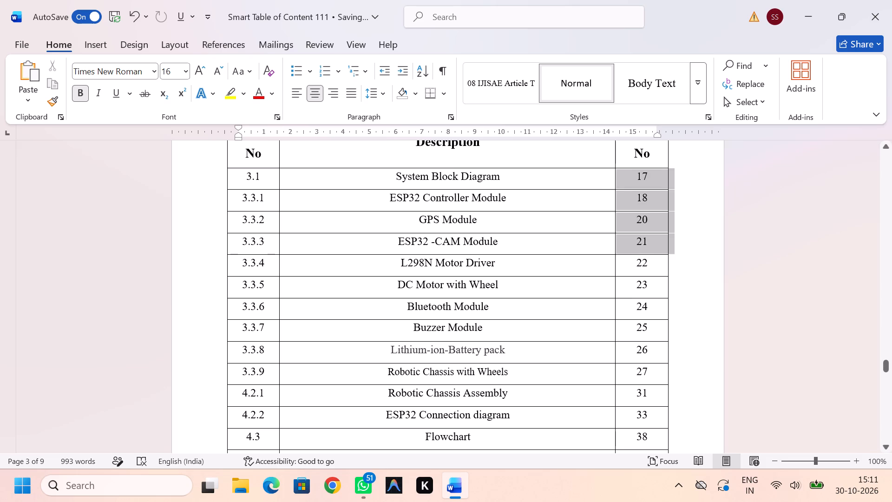
left_click_drag(679, 249, 661, 330)
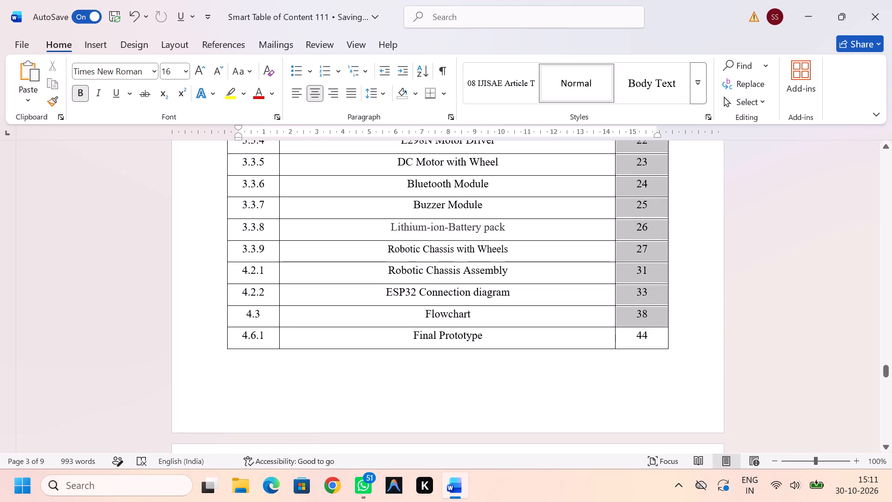
left_click_drag(661, 330, 662, 334)
key("Delete")
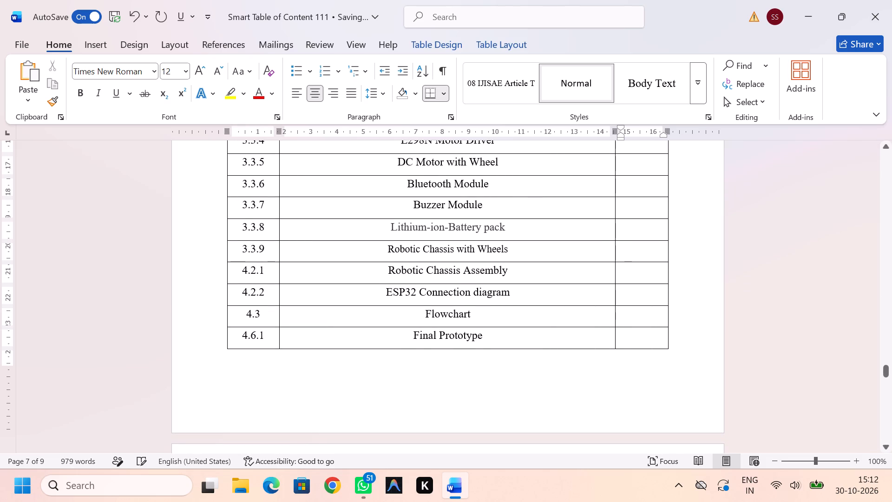
Enter List of Figures page numbers 30, 31, 32, 33 and 34 for figures 3.1, 3.3.1, 3.3.2, 3.3.3 and 3.3.4 respectively.
scroll(662, 334, "up", 2)
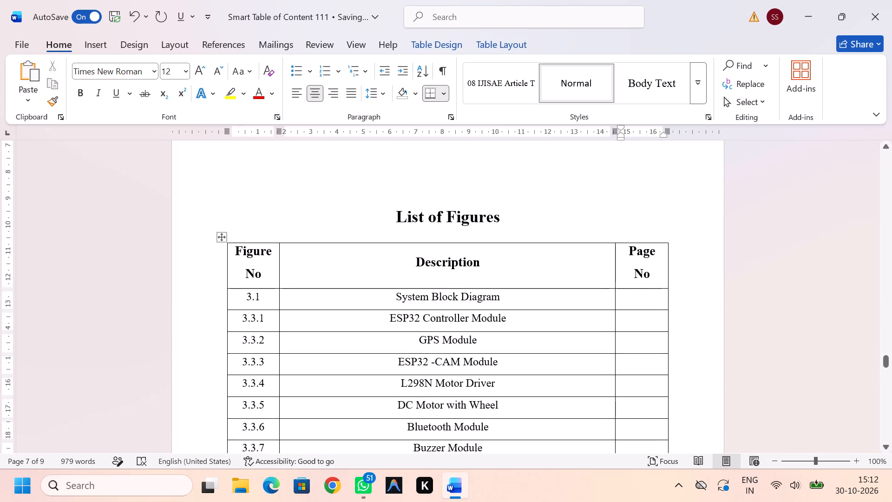
key("3")
key("0")
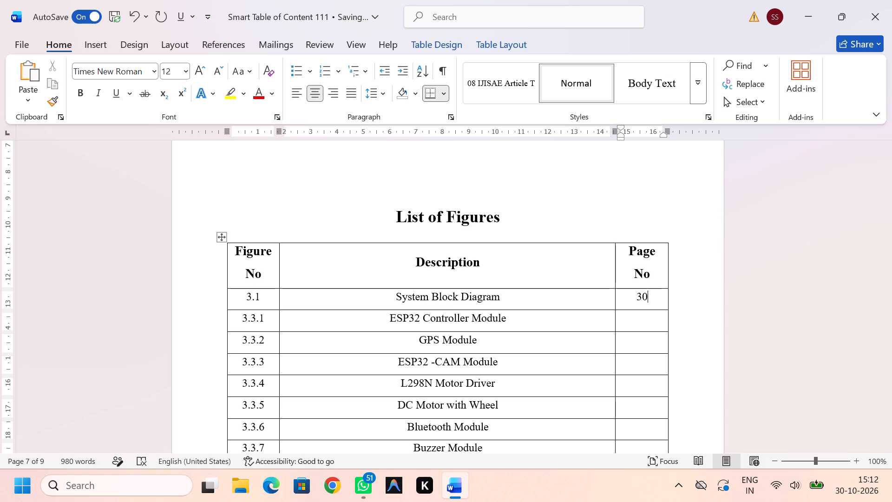
key("Down")
type("31")
key("Down")
type("32")
key("Down")
type("33")
key("Down")
type("34")
key("Down")
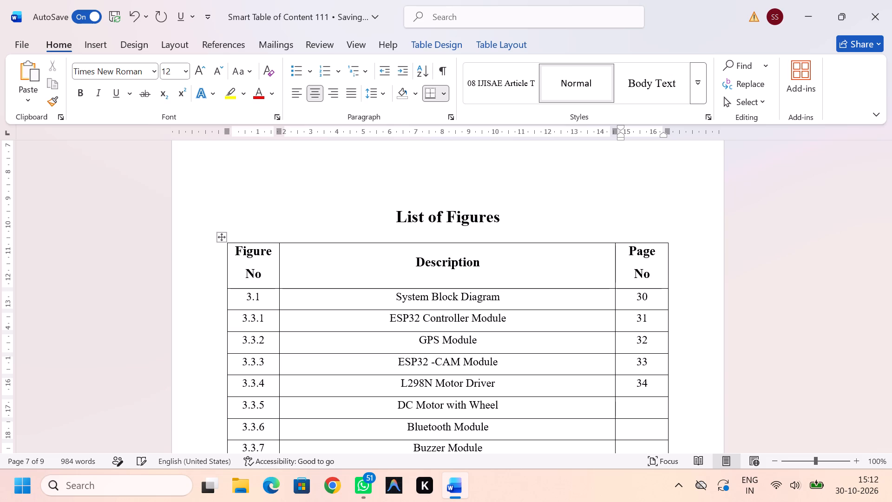
Enter page numbers 35, 36, 37, 37 and 38 for figures 3.3.5 through 3.3.9 in the List of Figures.
key("3")
key("5")
key("Down")
type("36")
key("Down")
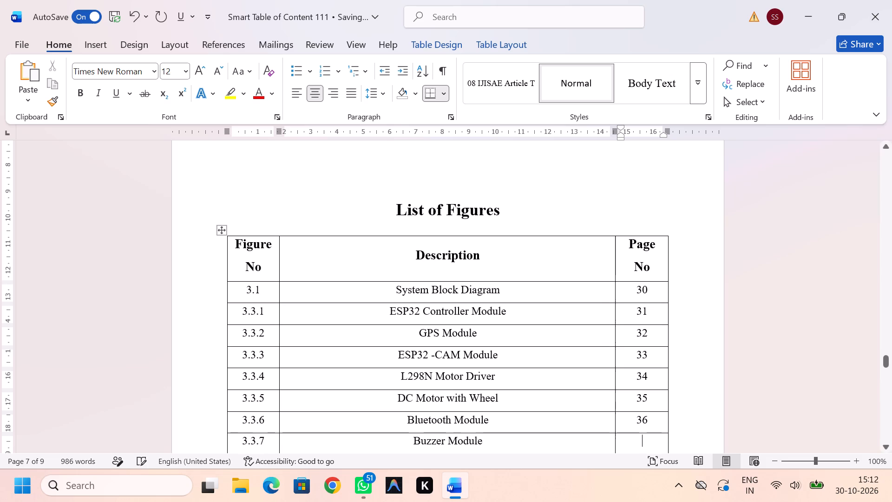
type("37")
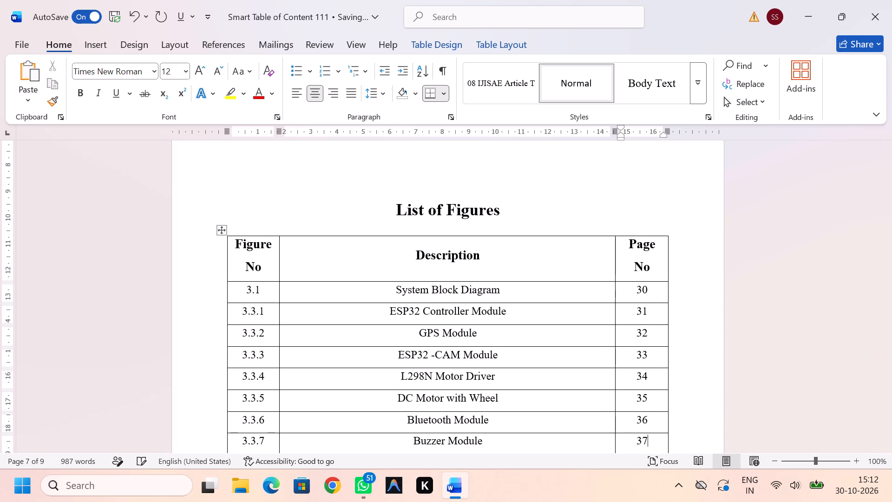
key("Down")
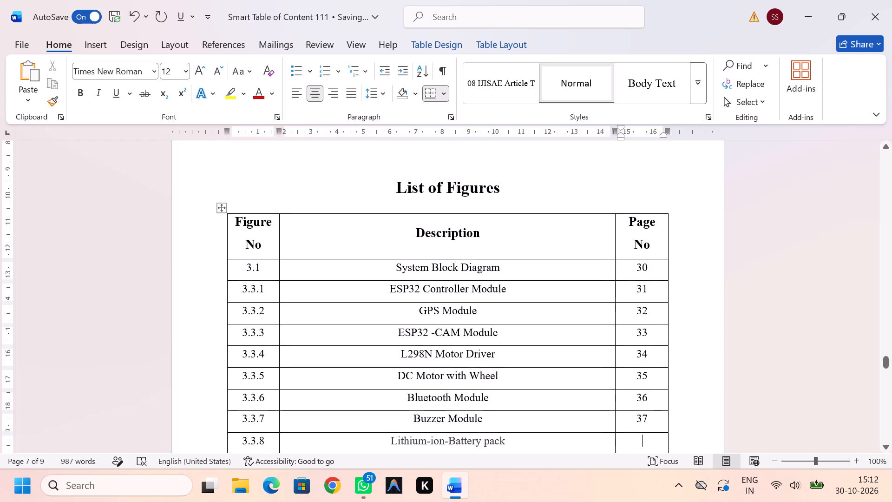
key("3")
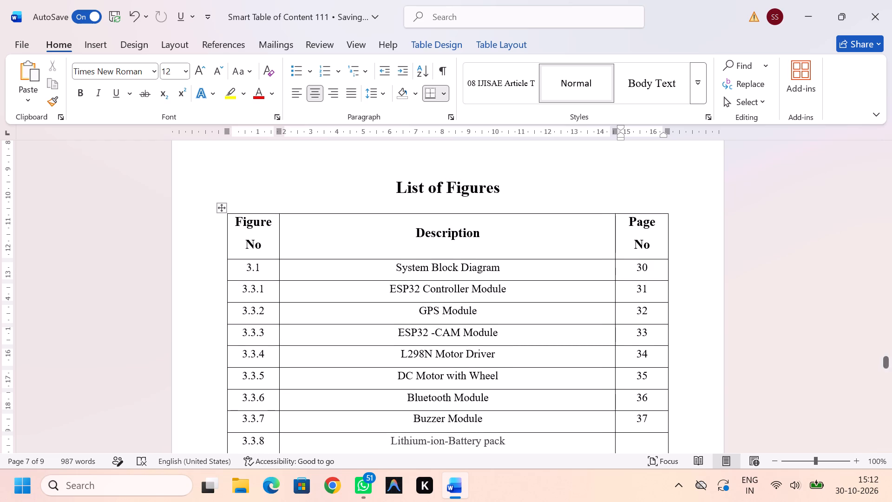
key("7")
key("Down")
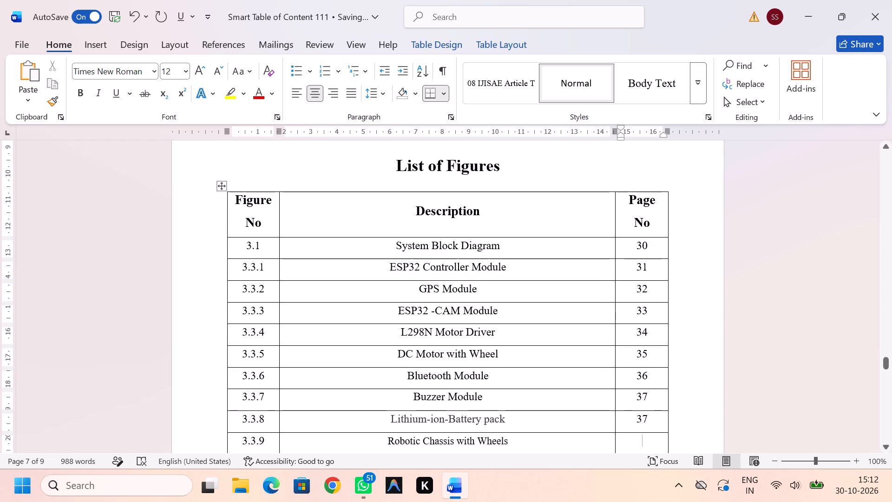
type("38")
key("Down")
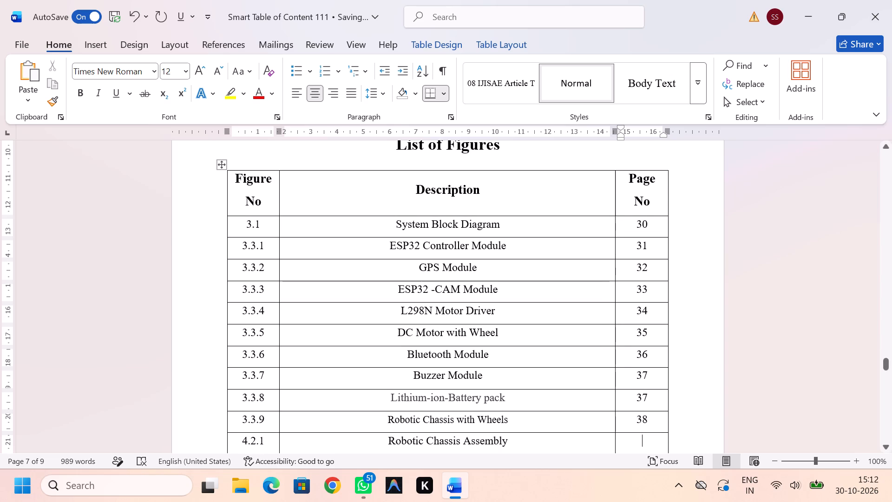
Enter page number 45 for Robotic Chassis Assembly and 46 for ESP32 Connection diagram in the List of Figures.
scroll(649, 302, "down", 1)
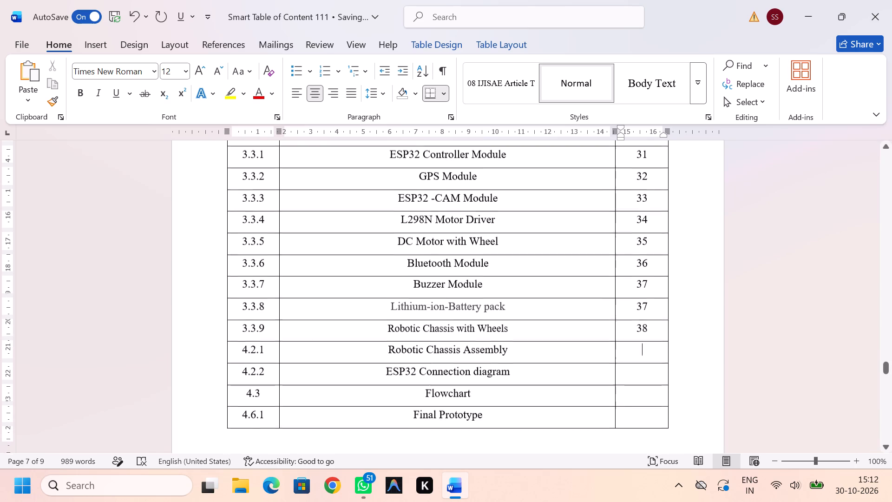
scroll(649, 302, "down", 1)
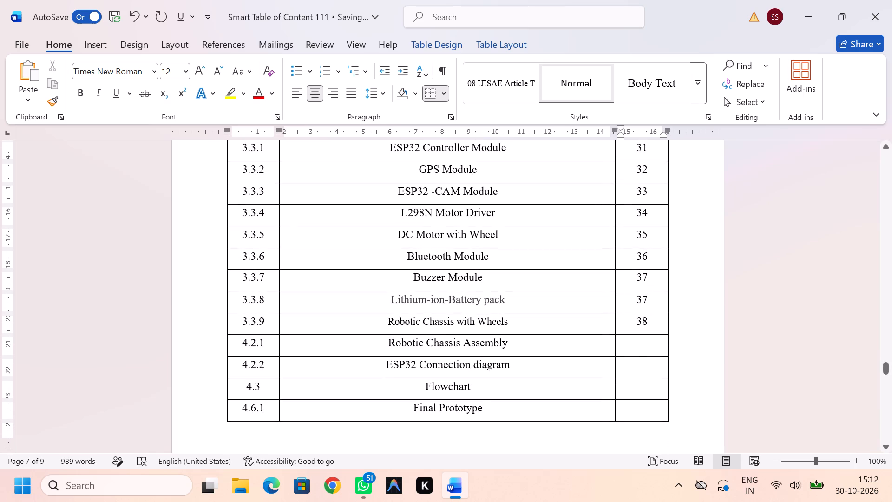
type("45")
key("Down")
type("46")
key("Down")
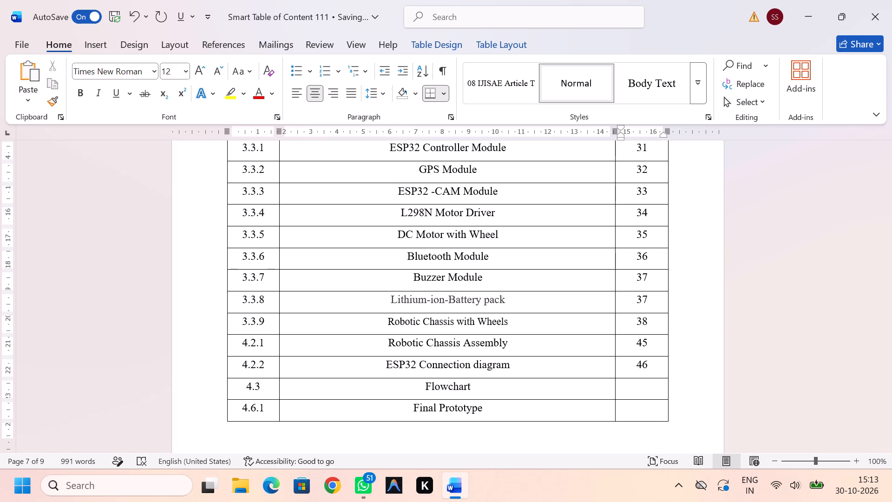
Enter page number 52 for Flowchart and 60 for Final Prototype in the List of Figures.
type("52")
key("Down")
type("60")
Set the List of Figures page numbers to 64 for Fire Detection Testing and 65 for GPS Posisioning Results.
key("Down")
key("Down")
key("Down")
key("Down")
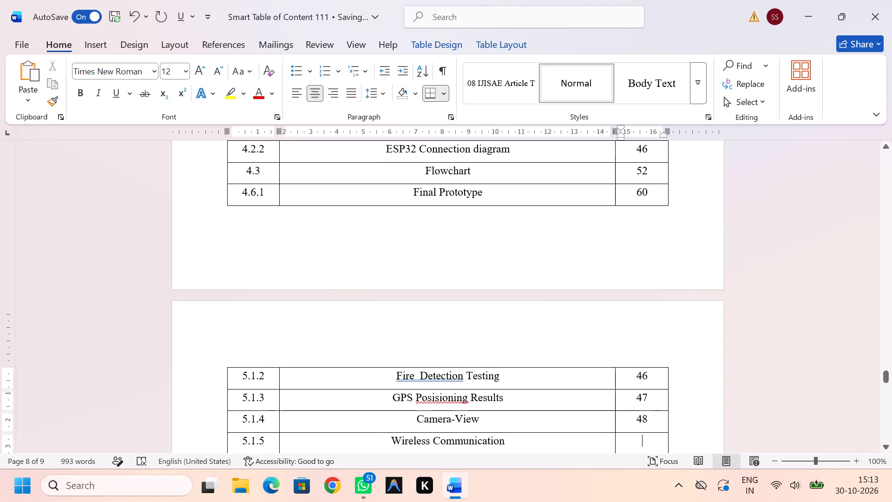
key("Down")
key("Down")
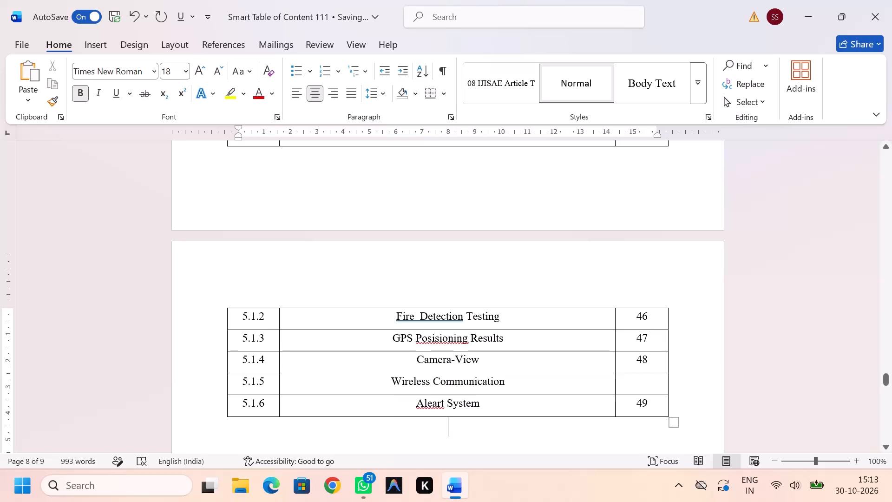
left_click(649, 317)
key("BackSpace")
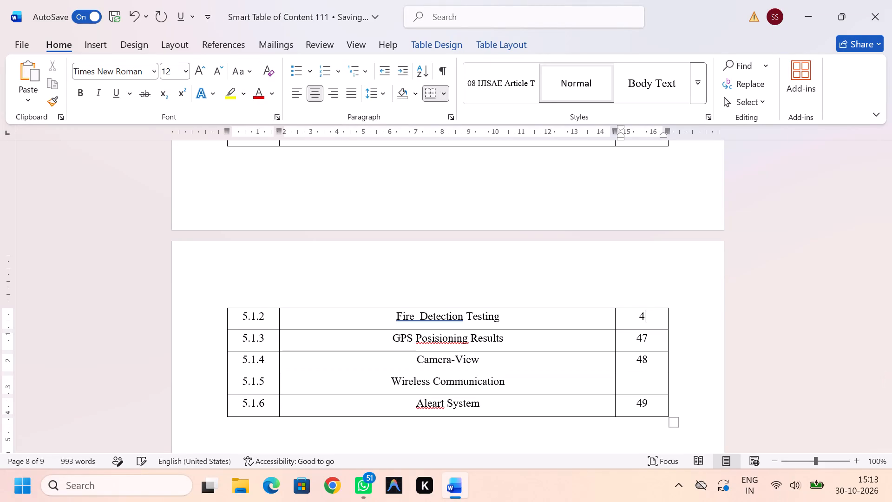
key("BackSpace")
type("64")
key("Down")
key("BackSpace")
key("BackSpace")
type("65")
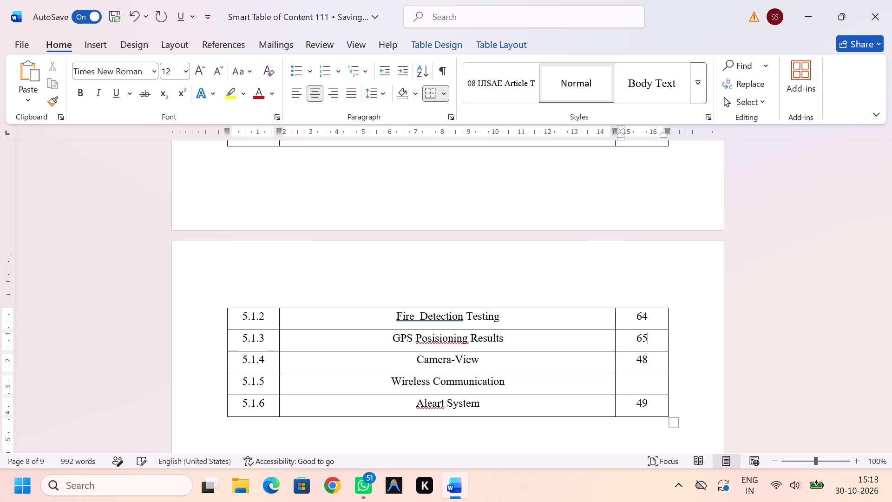
Set the List of Figures page numbers to 66 for Camera-View, 67 for Wireless Communication and 68 for Aleart System.
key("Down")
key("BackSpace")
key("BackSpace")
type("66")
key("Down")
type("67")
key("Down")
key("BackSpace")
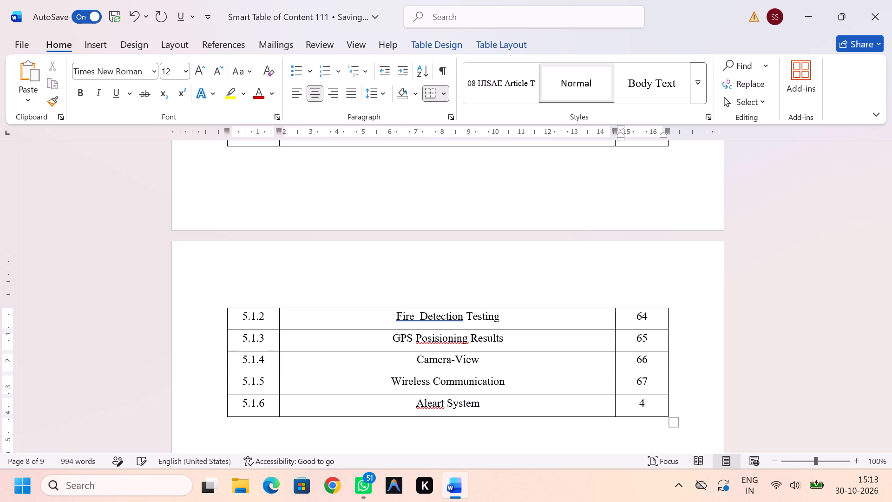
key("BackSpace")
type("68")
Review the List of Tables entries and their page numbers.
scroll(649, 317, "down", 3)
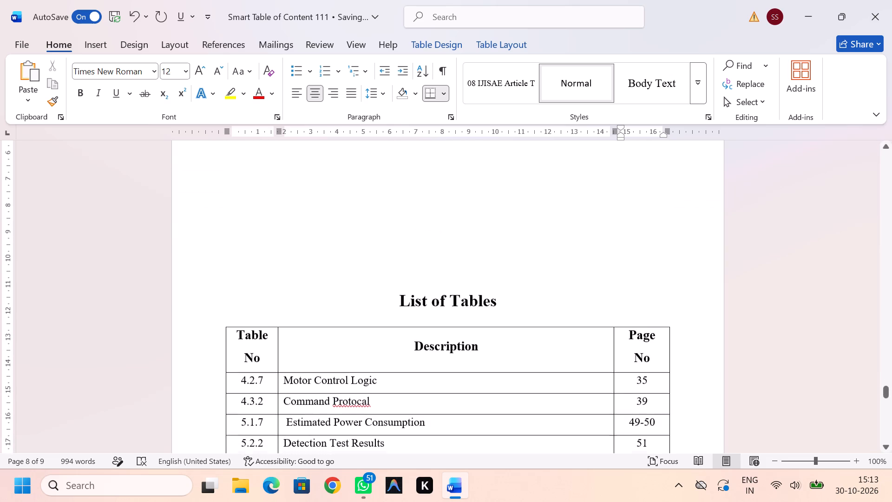
scroll(649, 317, "down", 4)
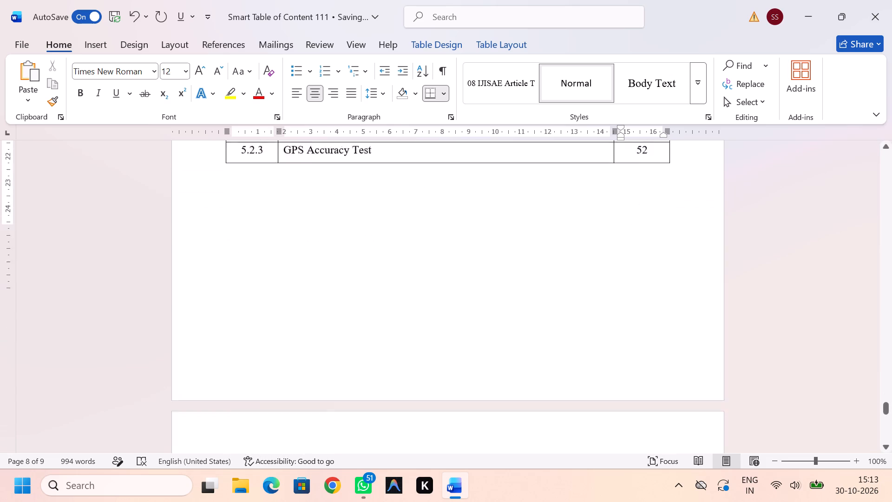
scroll(649, 317, "down", 1)
scroll(649, 317, "up", 2)
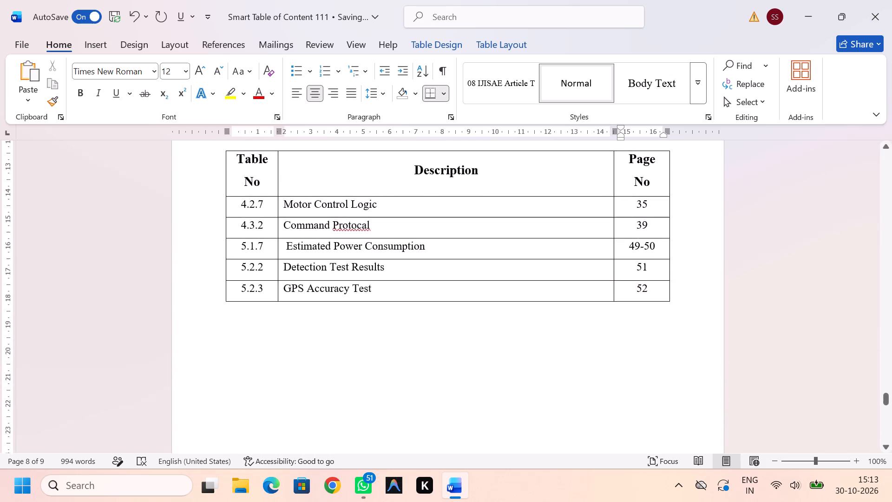
scroll(649, 317, "up", 1)
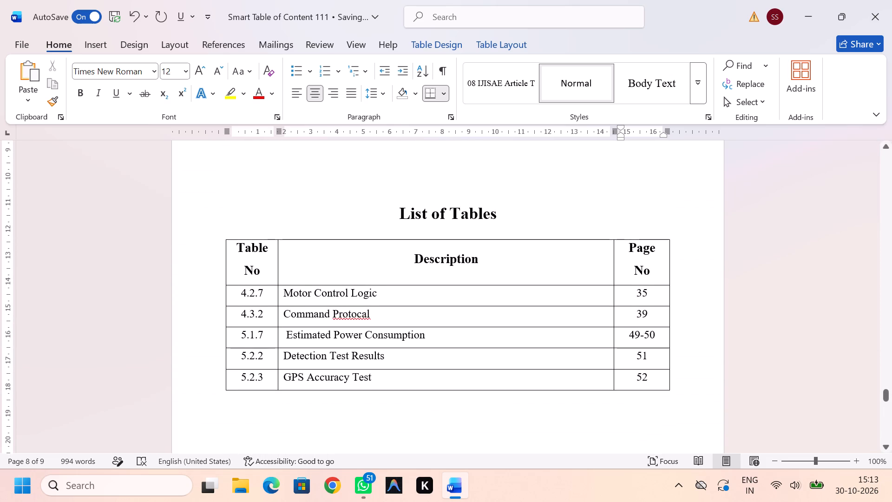
Clear all the page numbers from the Page No column of the List of Tables.
left_click_drag(629, 296, 656, 386)
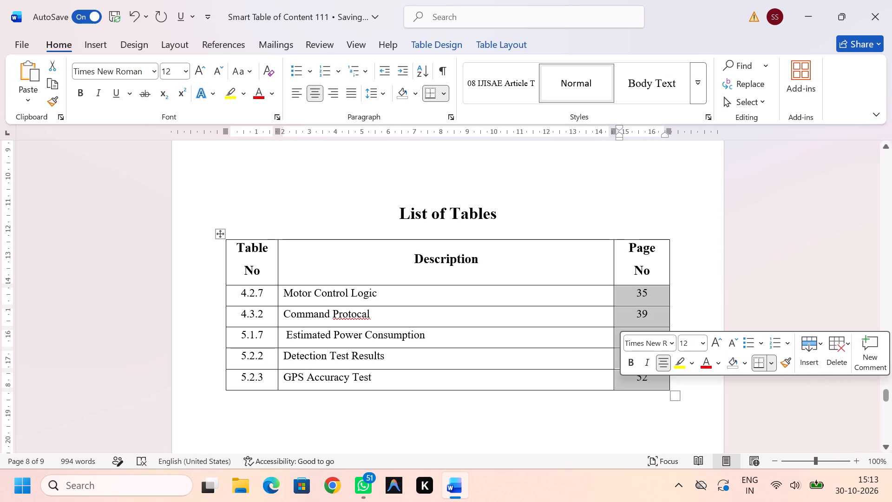
key("Delete")
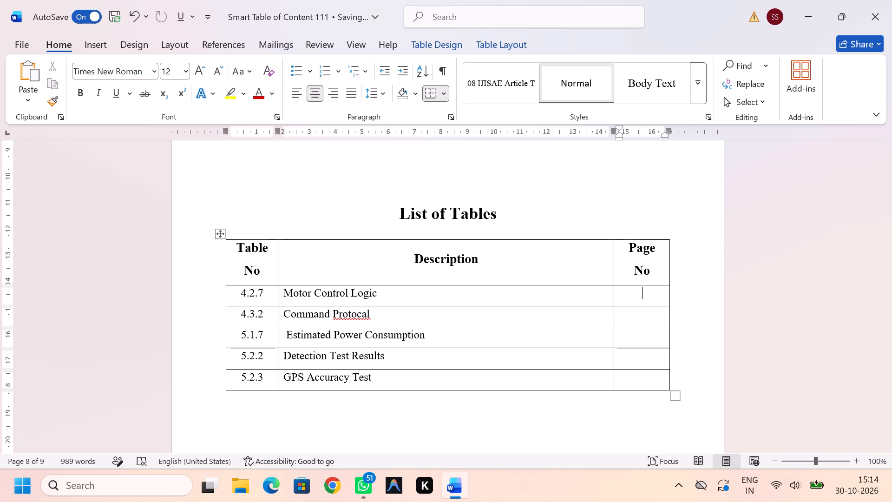
Change the Motor Control Logic table number to 4.2.6 and enter 49 as its page number.
left_click(262, 293)
key("BackSpace")
key("6")
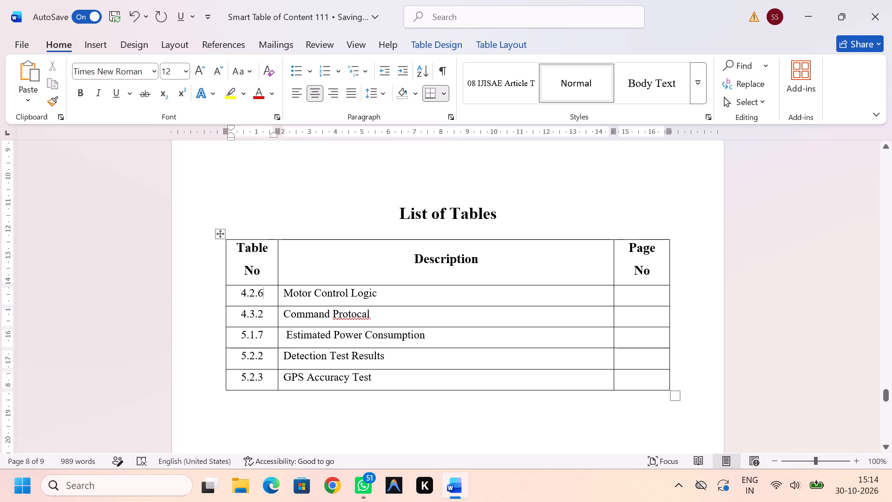
left_click(626, 297)
key("4")
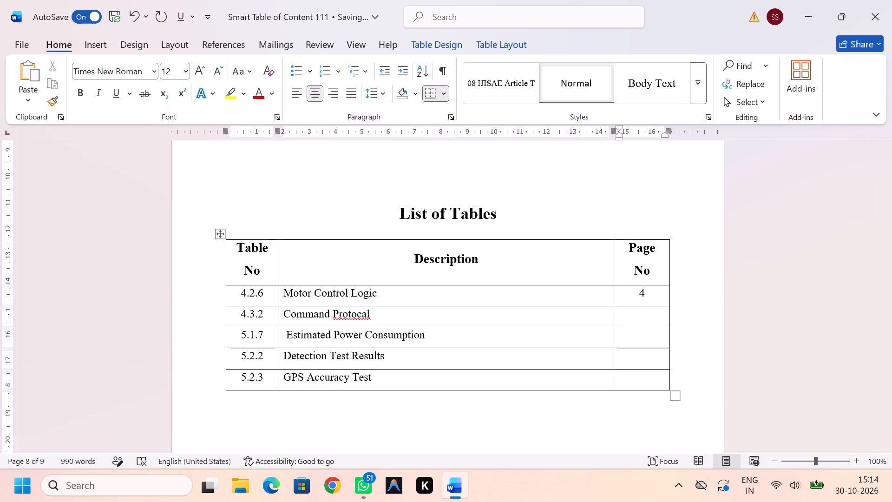
key("9")
key("Down")
Correct the spelling of Protocol in the 4.3.2 Command entry and enter 53 as its page number.
left_click(365, 313)
key("BackSpace")
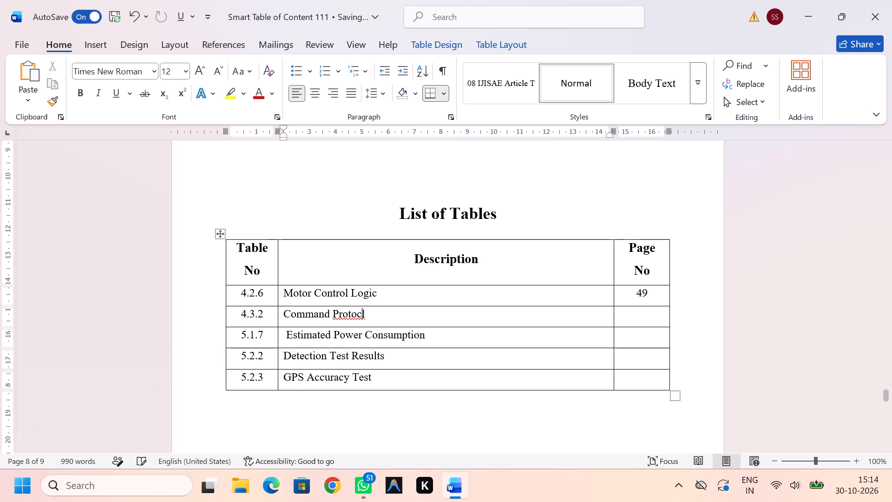
key("o")
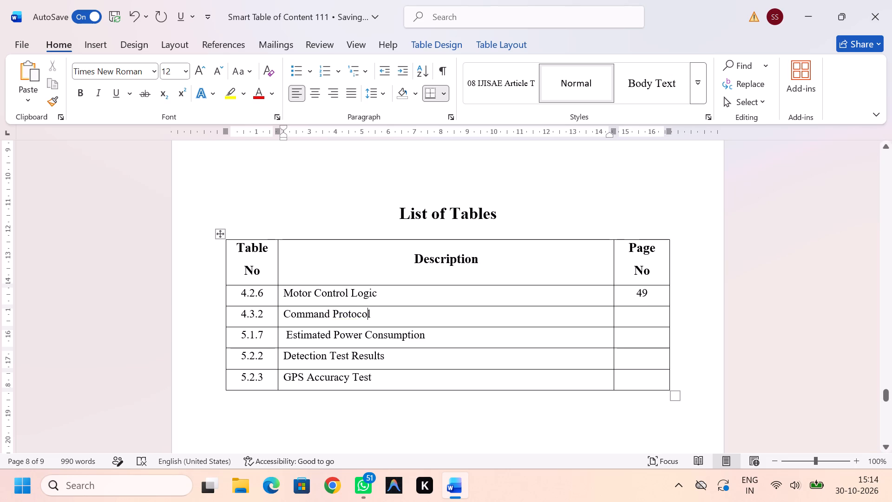
left_click(640, 316)
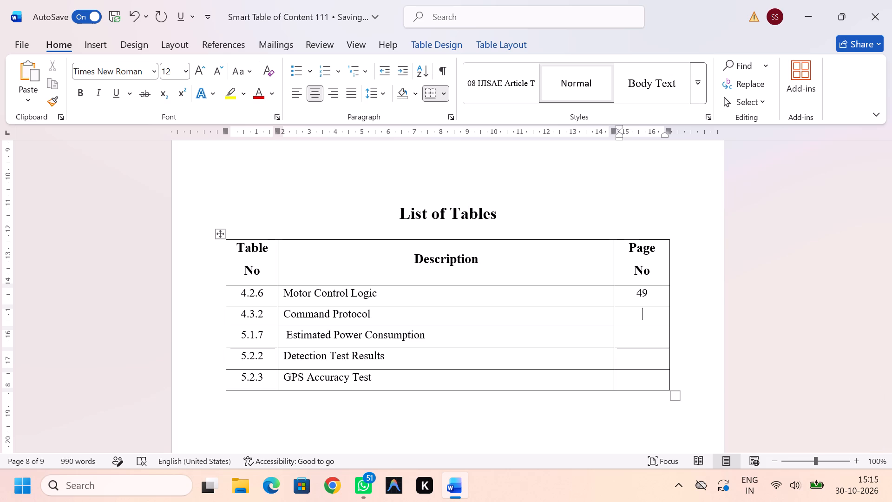
type("53")
Remove the leading space before Estimated Power Consumption and place the cursor in that row's empty page number cell.
left_click(285, 335)
key("BackSpace")
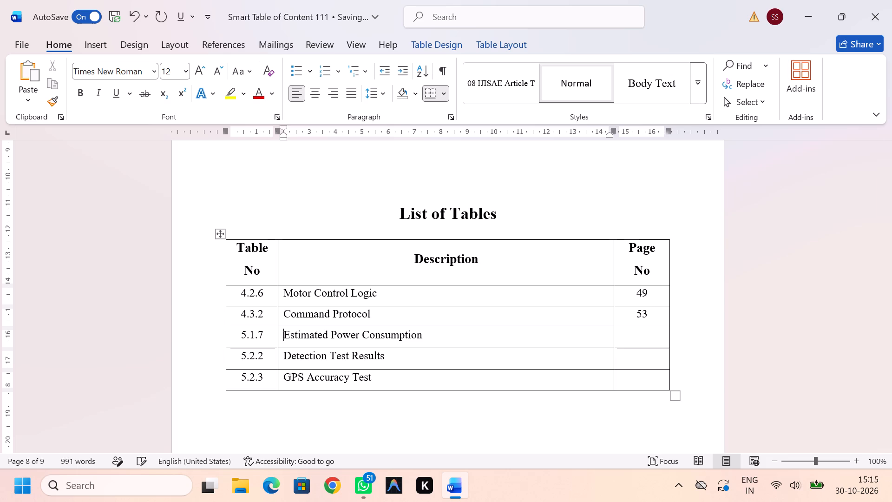
left_click(634, 340)
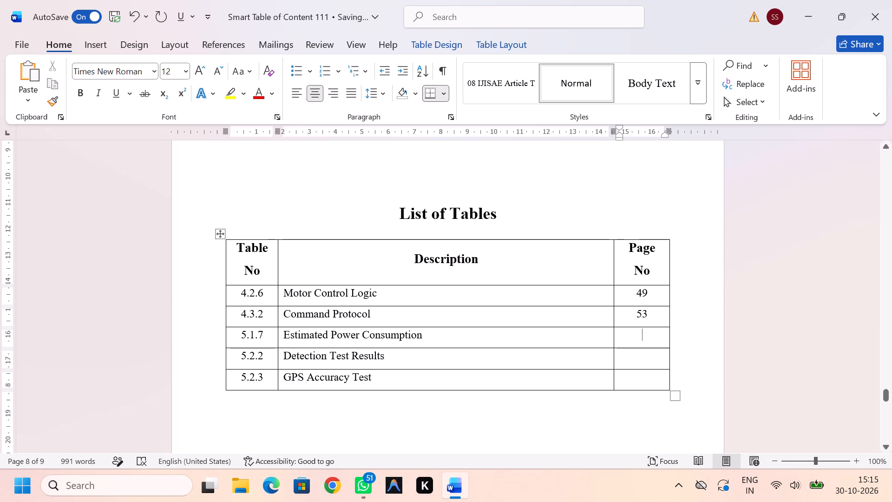
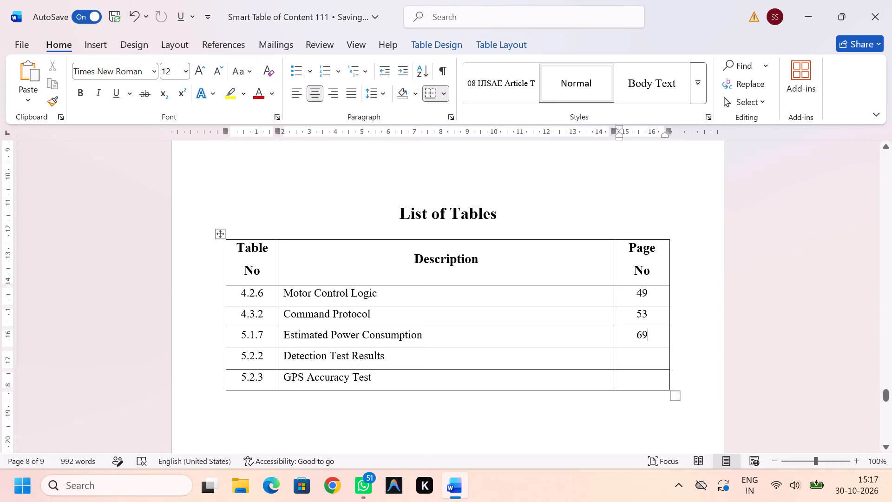
Enter 71 as the page number for the 5.2.3 GPS Accuracy Test entry in the List of Tables.
left_click(640, 381)
type("71")
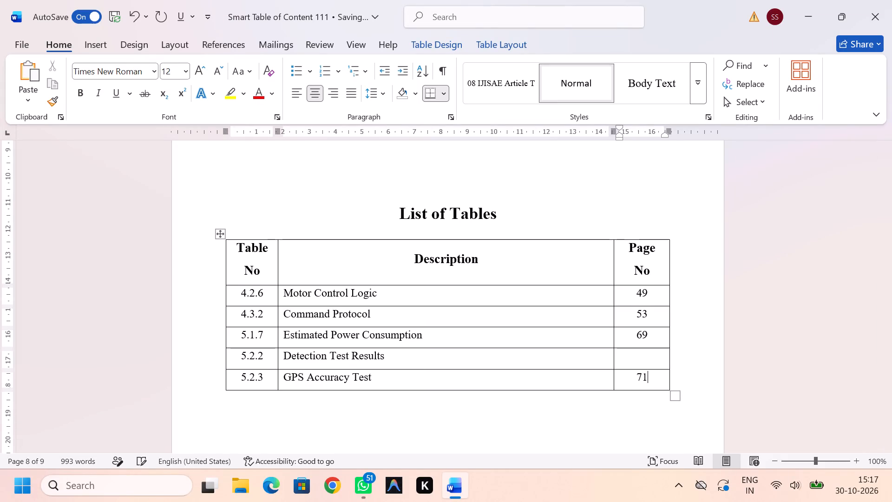
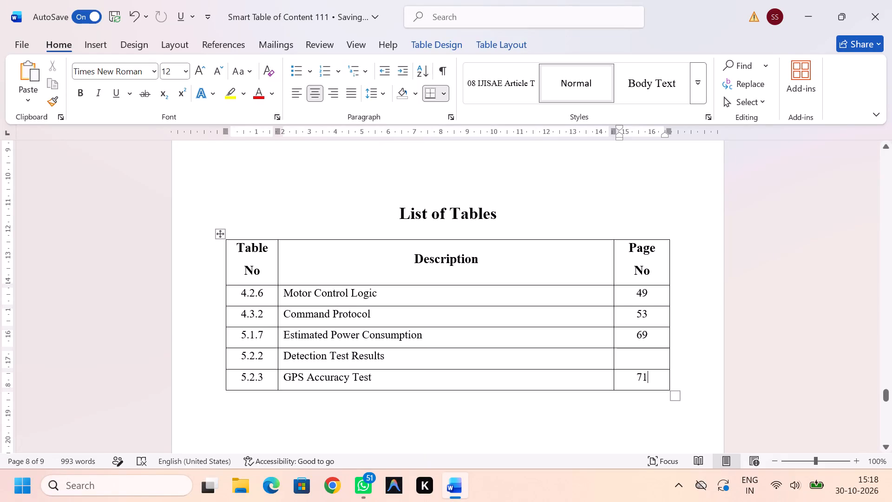
Enter 70 as the page number for the 5.2.2 Detection Test Results entry in the List of Tables.
left_click(635, 356)
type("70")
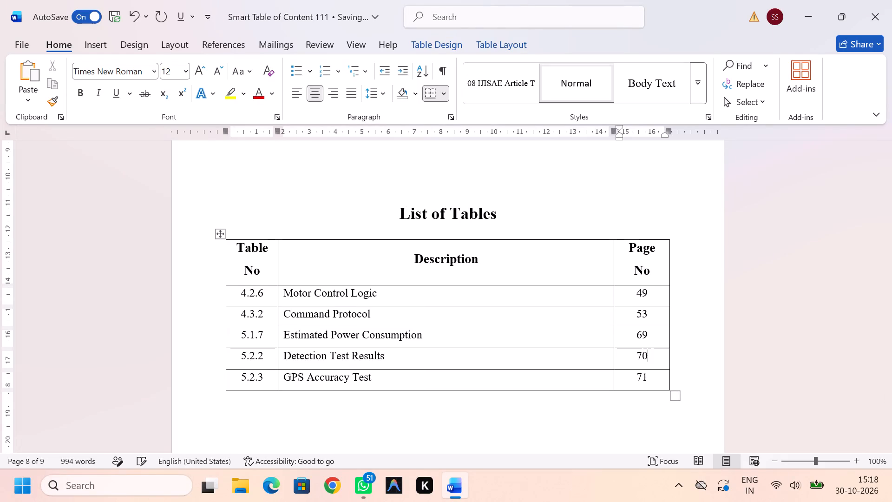
Delete the duplicate Acronym heading standing alone below the acronym table on the last page.
scroll(635, 356, "down", 5)
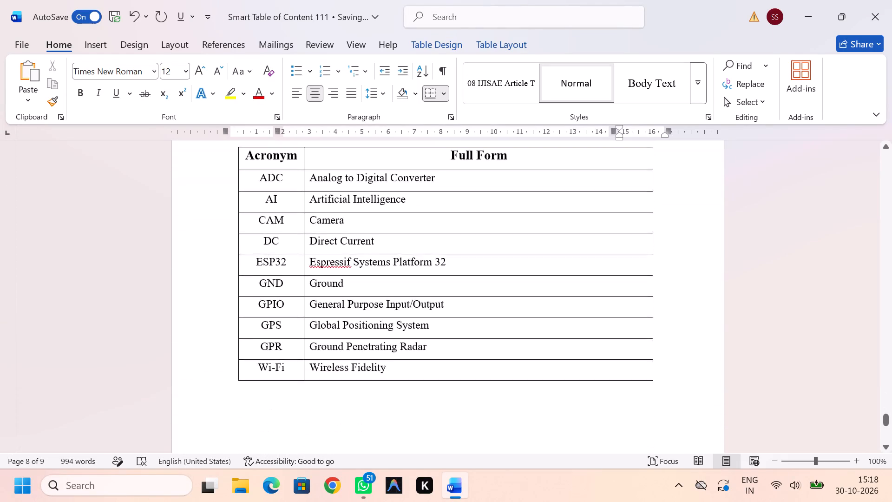
scroll(635, 356, "down", 2)
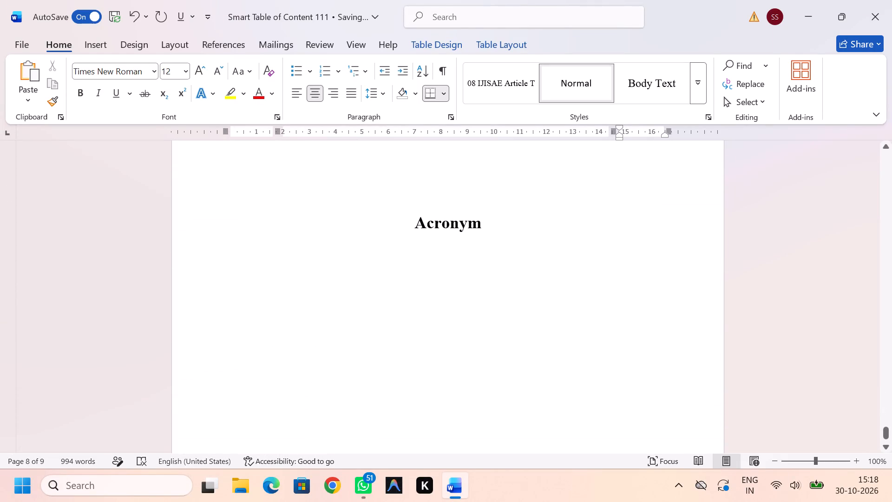
left_click_drag(410, 222, 505, 222)
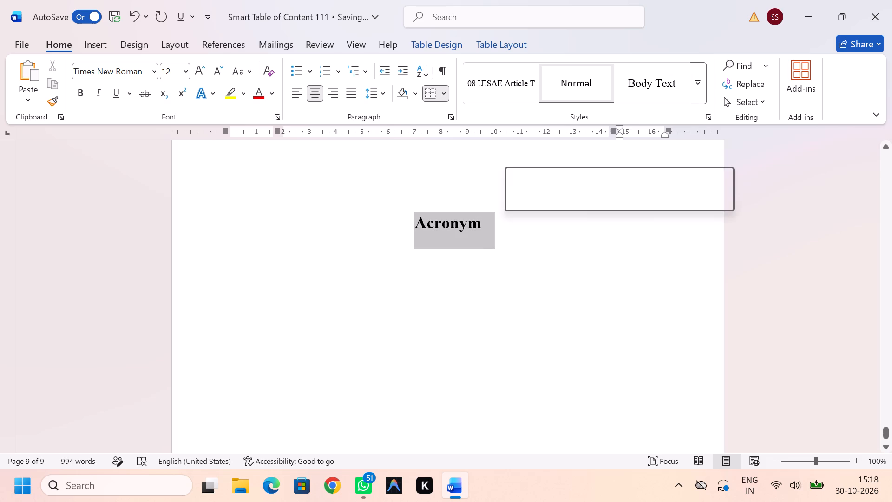
key("Delete")
Dismiss the WhatsApp notification and save the document.
scroll(505, 222, "up", 2)
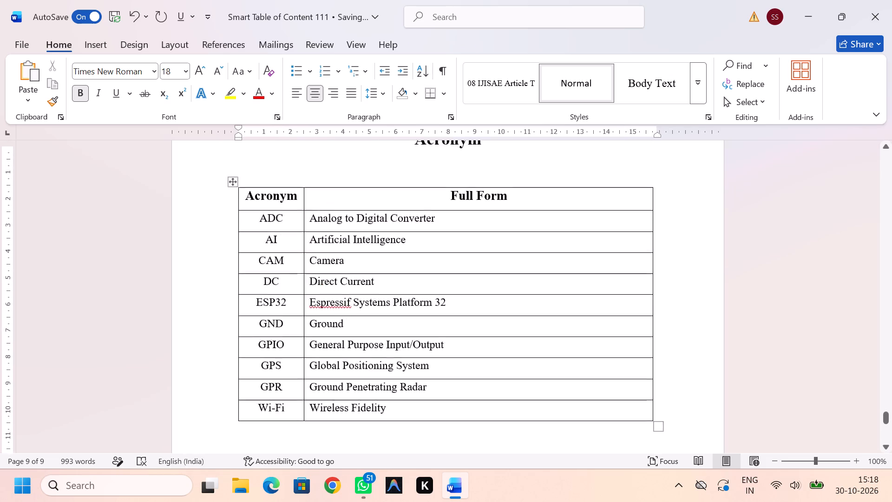
scroll(505, 222, "up", 1)
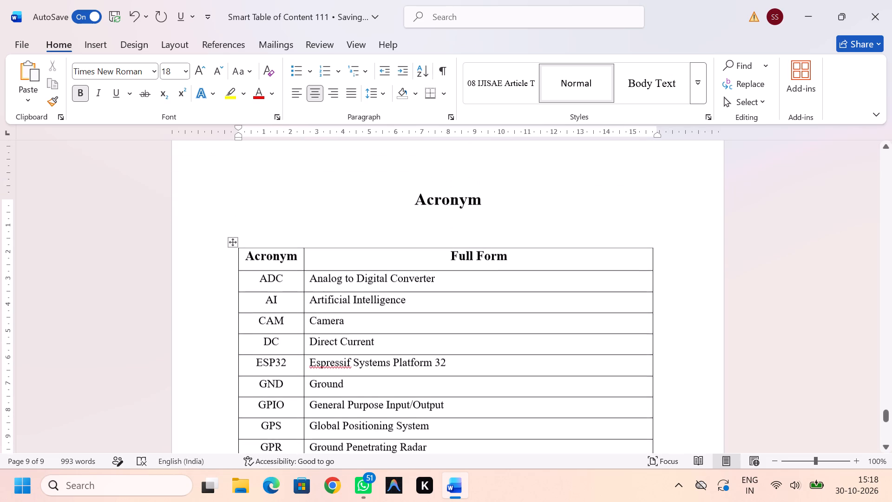
scroll(505, 222, "up", 1)
scroll(505, 222, "down", 1)
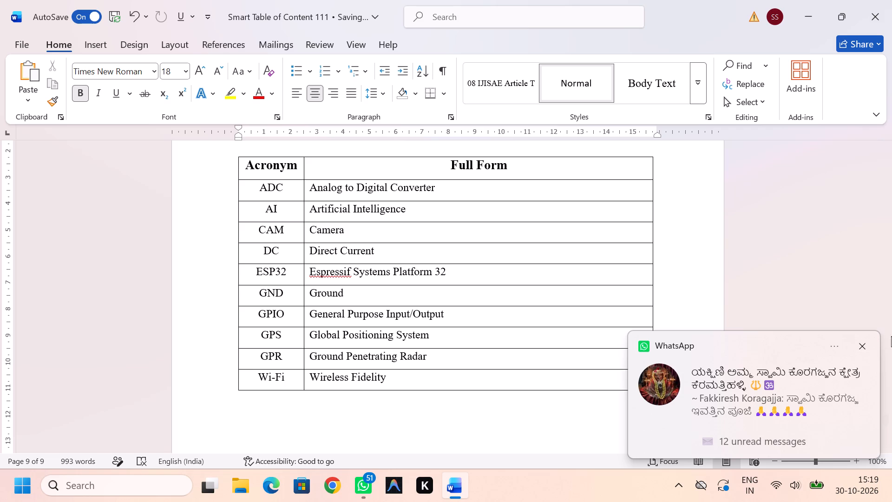
left_click(864, 347)
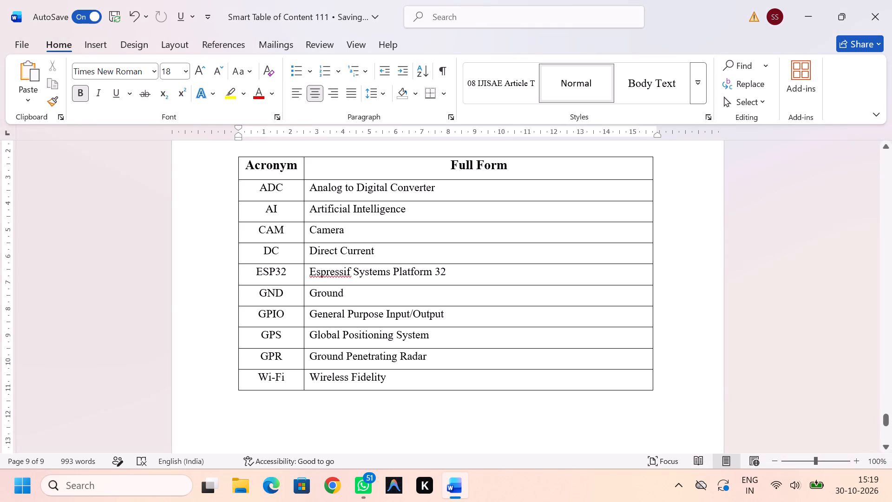
key("ctrl+s")
key("ctrl+s")
key("ctrl+s")
key("ctrl+s")
key("ctrl+s")
Review the front matter from the Table of Contents through to the Acronym table.
scroll(864, 347, "up", 9)
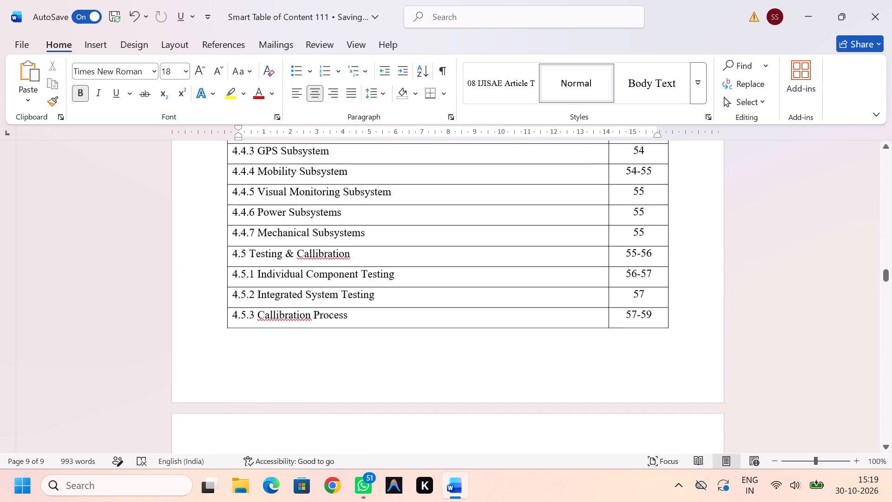
scroll(864, 347, "up", 4)
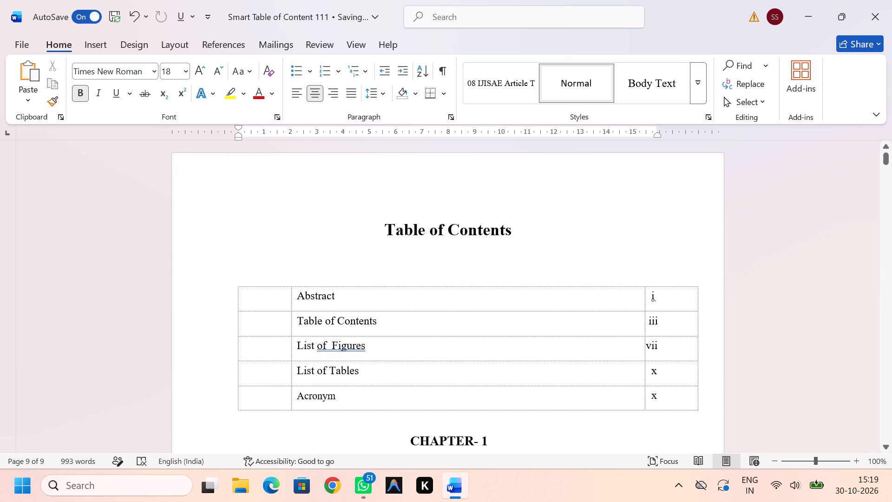
scroll(864, 347, "down", 2)
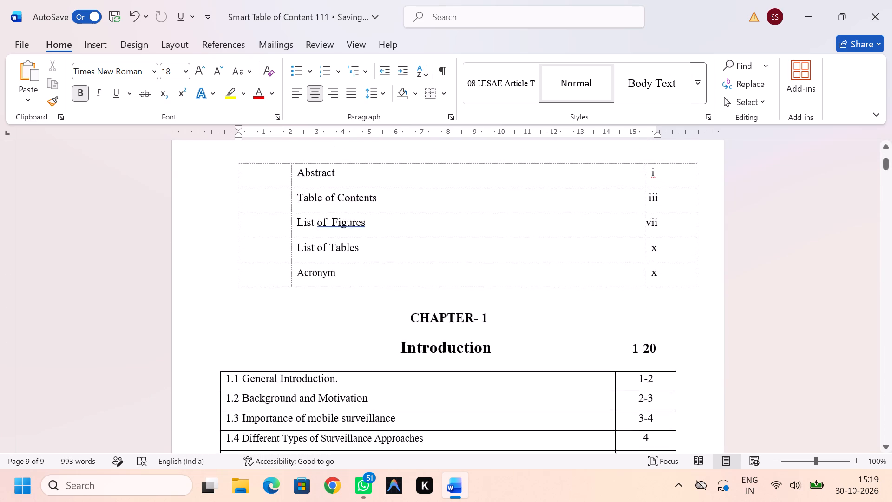
scroll(864, 347, "down", 5)
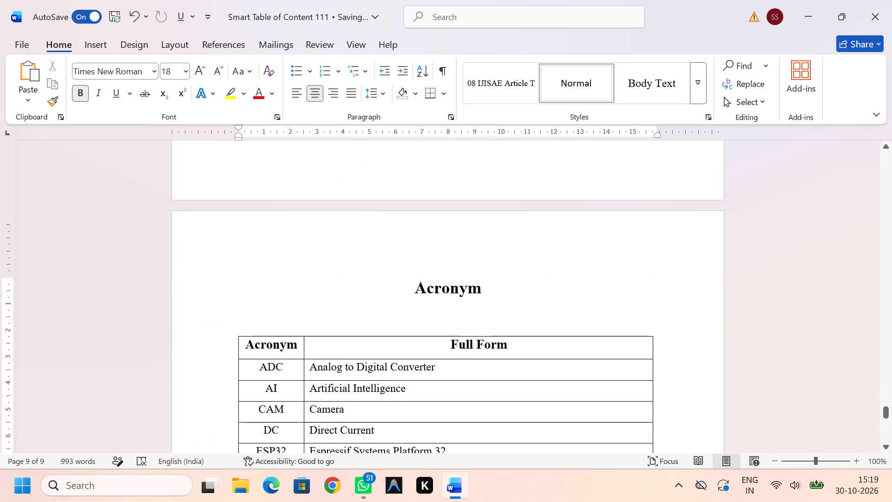
scroll(864, 347, "down", 1)
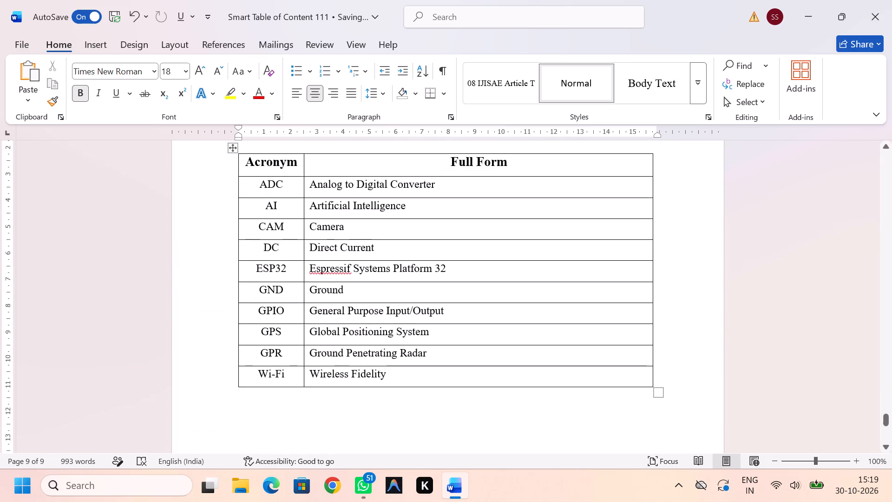
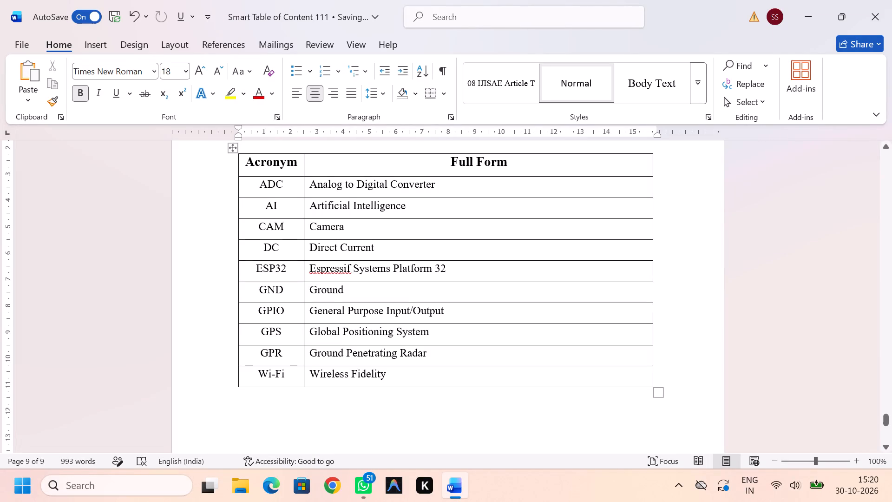
Ignore all spelling flags for Espressif in the ESP32 row of the Acronym table.
left_click(321, 271)
right_click(321, 271)
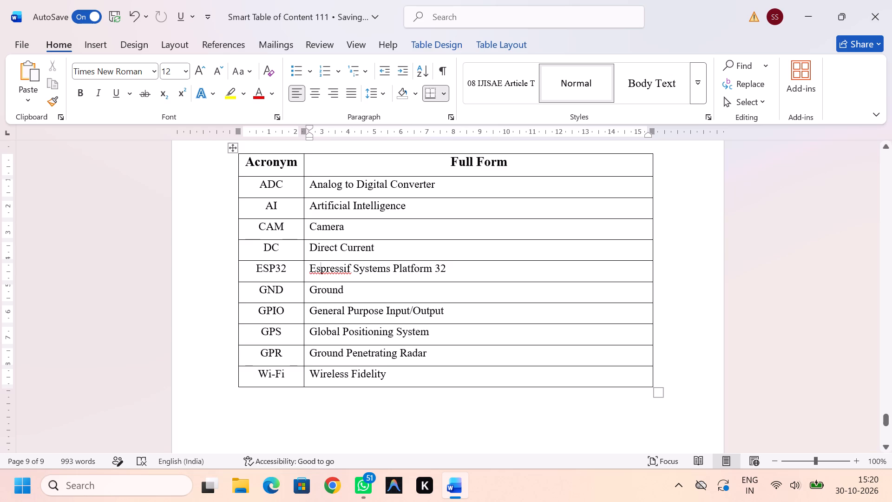
left_click(221, 219)
Ignore all spelling flags for Posisioning in the 5.1.3 GPS entry of the List of Figures.
scroll(439, 308, "down", 5)
scroll(439, 308, "up", 1)
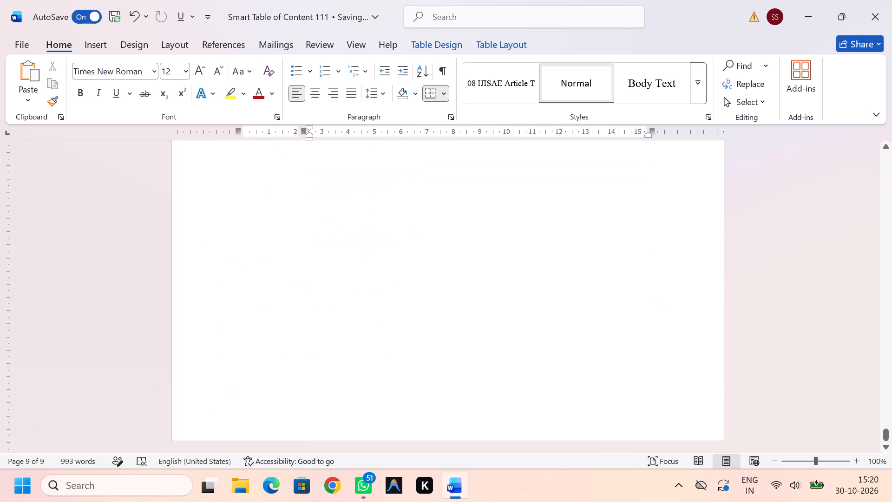
scroll(439, 308, "up", 6)
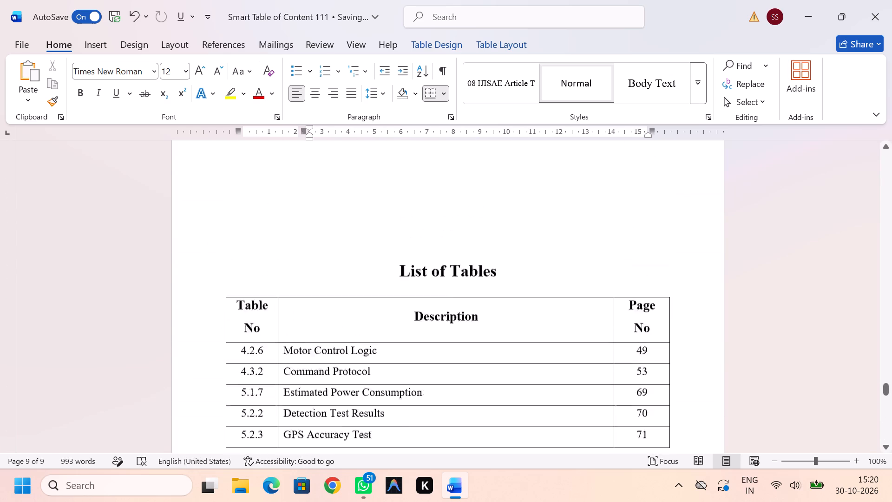
scroll(439, 308, "up", 1)
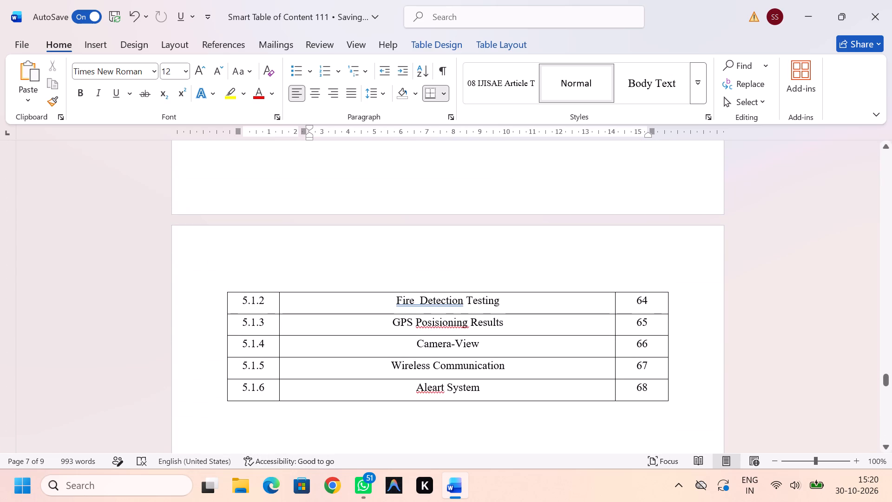
left_click(438, 323)
right_click(438, 323)
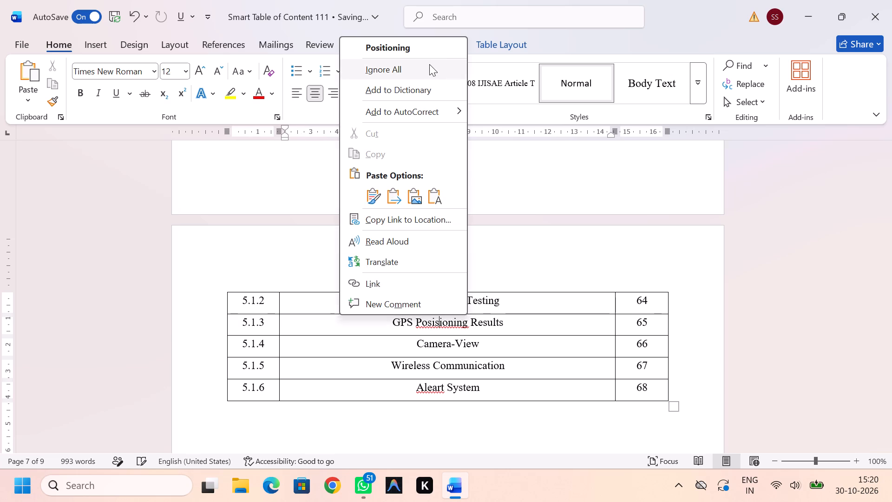
left_click(429, 64)
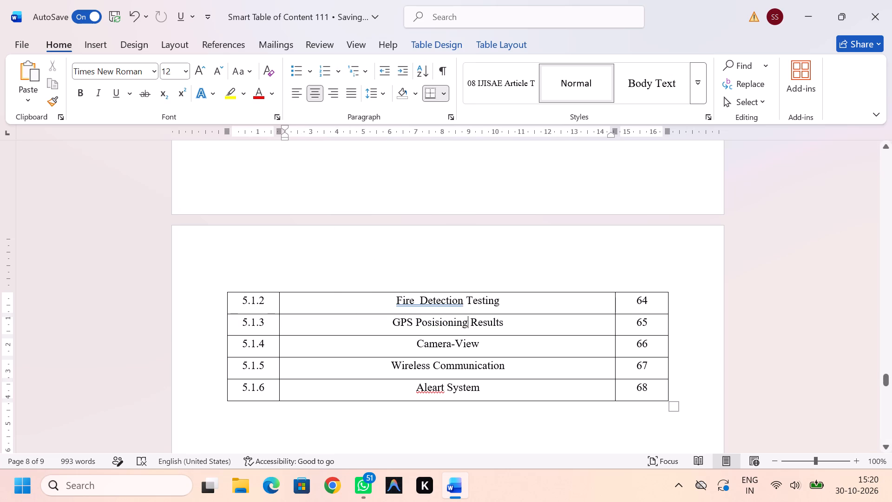
Ignore all spelling flags for Aleart in the 5.1.6 entry of the List of Figures.
left_click(434, 396)
right_click(434, 396)
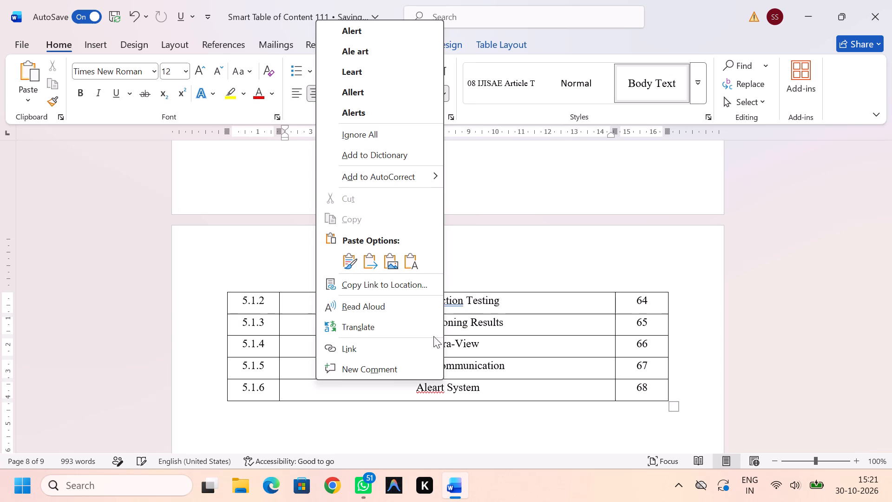
left_click(403, 137)
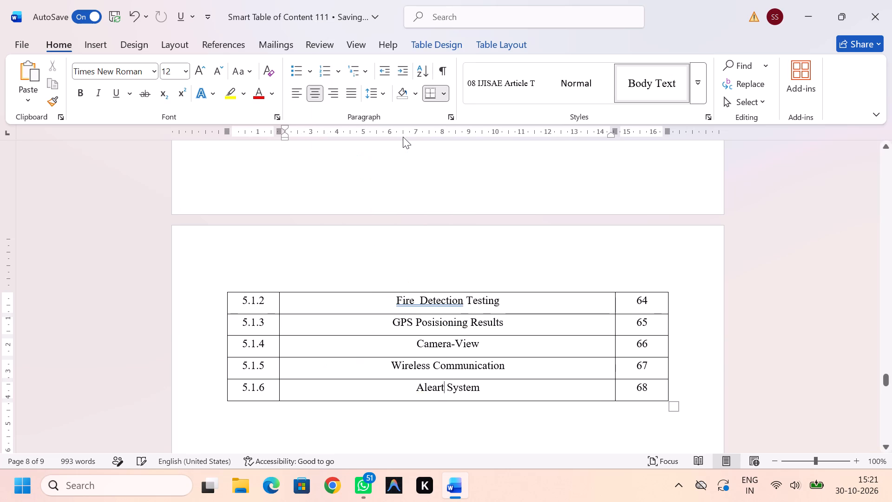
Ignore all spelling flags for Incepction in the 5.4.10 entry of the Table of Contents.
scroll(433, 199, "up", 3)
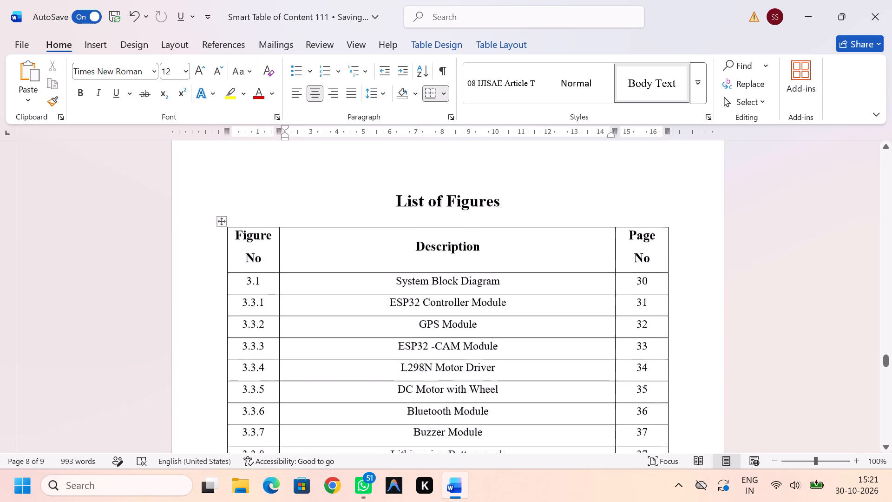
scroll(433, 199, "up", 4)
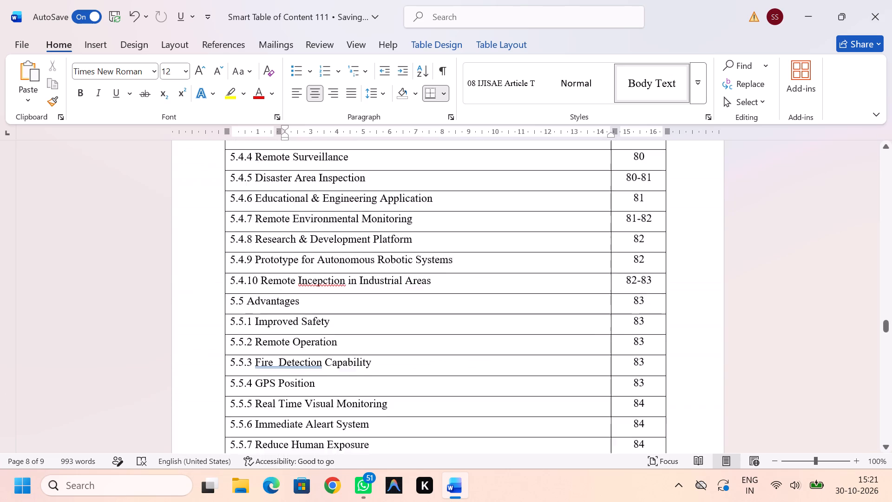
left_click(330, 323)
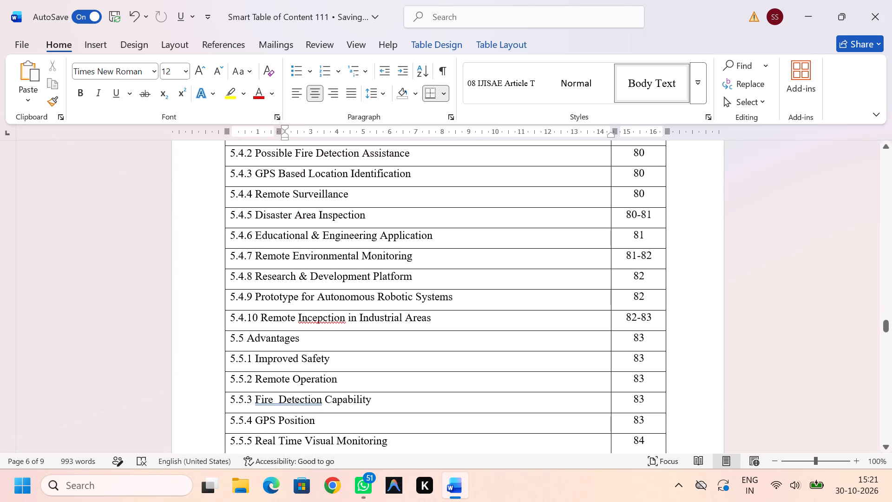
left_click(330, 323)
right_click(330, 323)
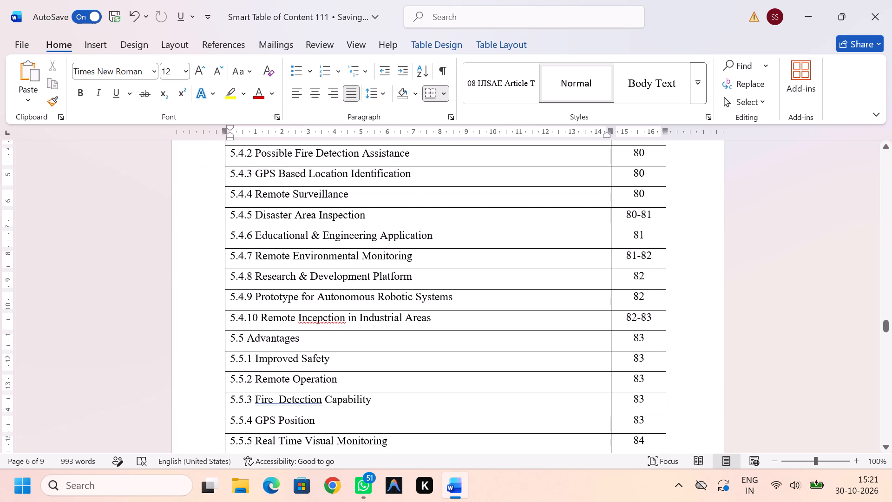
right_click(326, 323)
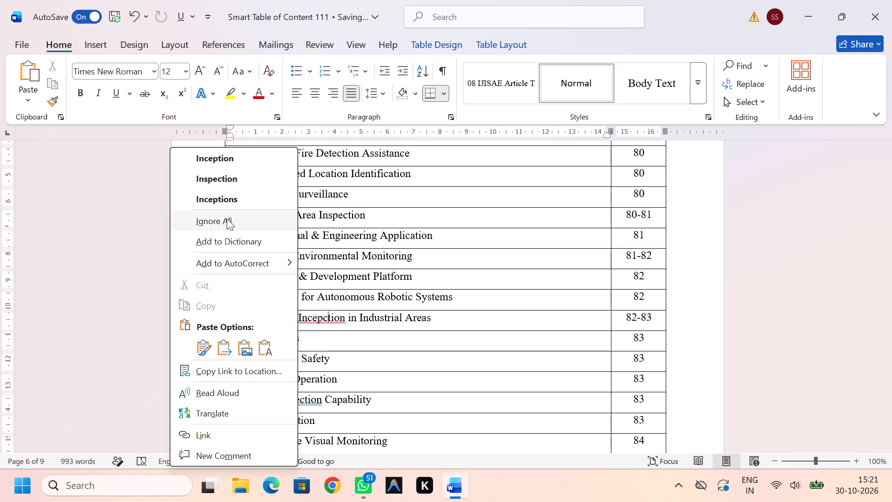
left_click(227, 218)
Ignore all spelling flags for "Demonstaration" in entry 4.6 and "Demonstation" in entry 4.6.3 of the Chapter 4 contents.
scroll(403, 264, "up", 2)
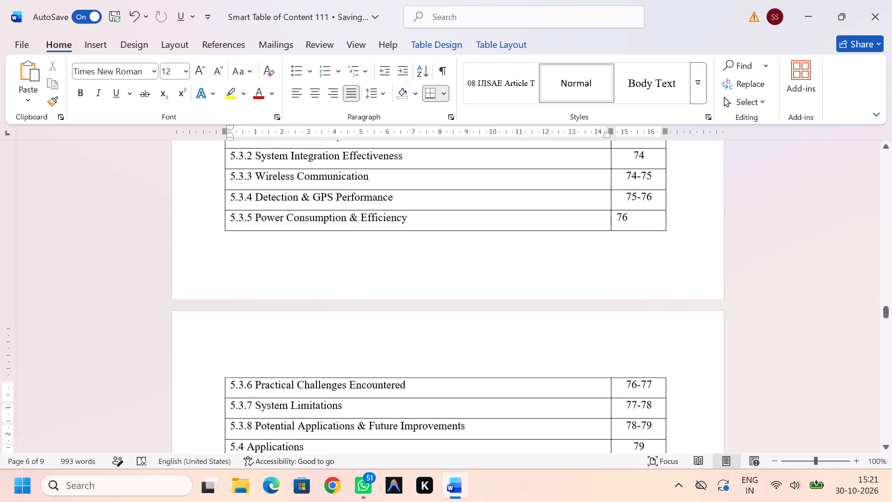
scroll(403, 264, "up", 4)
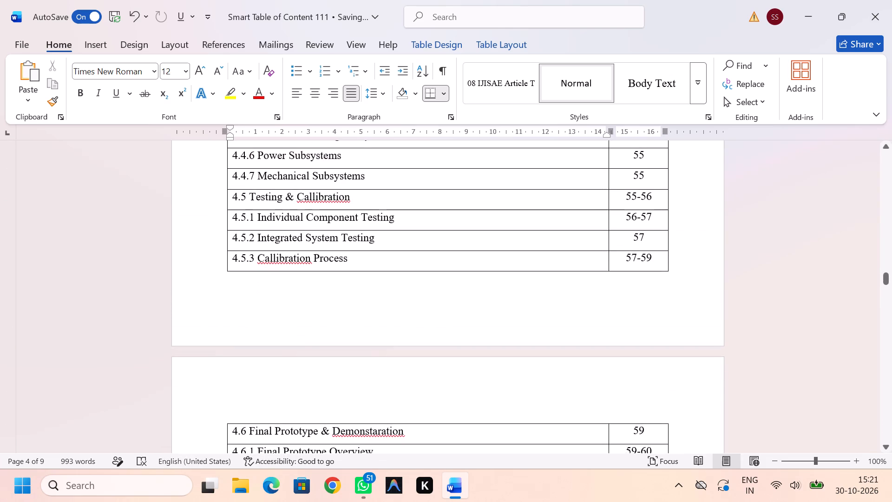
scroll(403, 264, "down", 1)
left_click(374, 247)
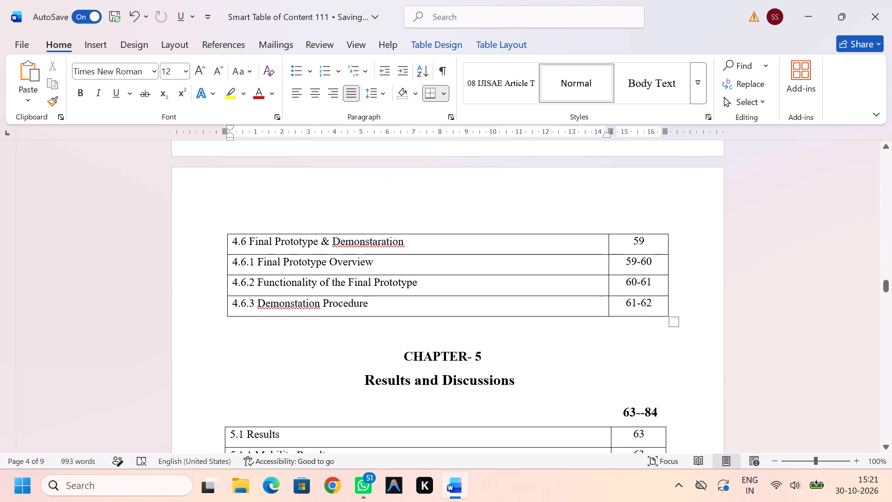
right_click(374, 247)
left_click(280, 221)
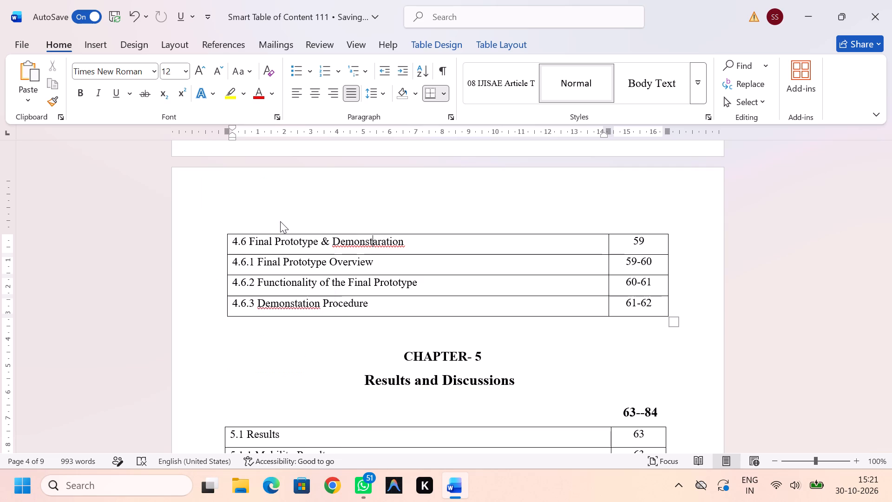
left_click(285, 305)
right_click(285, 305)
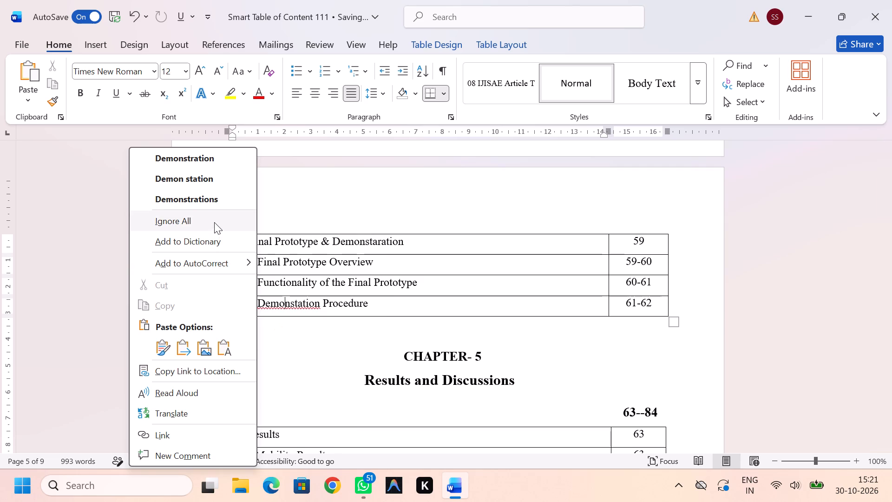
left_click(211, 218)
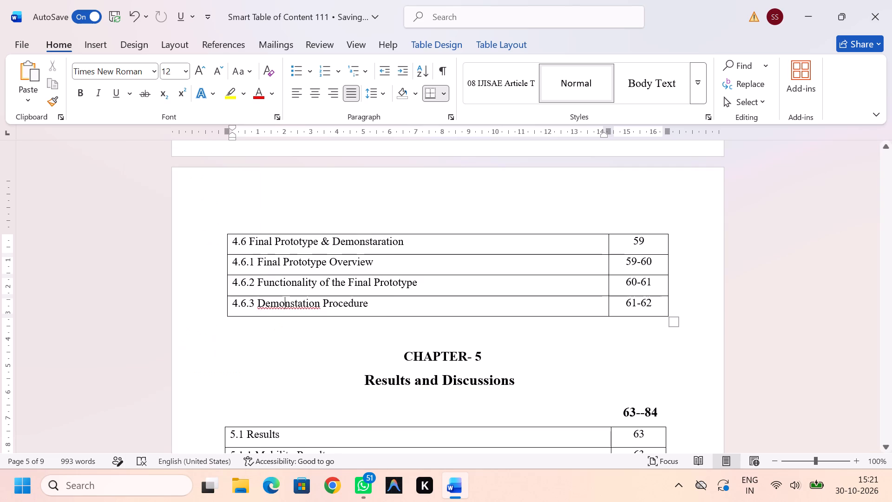
Ignore all spelling flags for "Callibration" from entry 4.5 of the Chapter 4 contents.
scroll(362, 251, "up", 2)
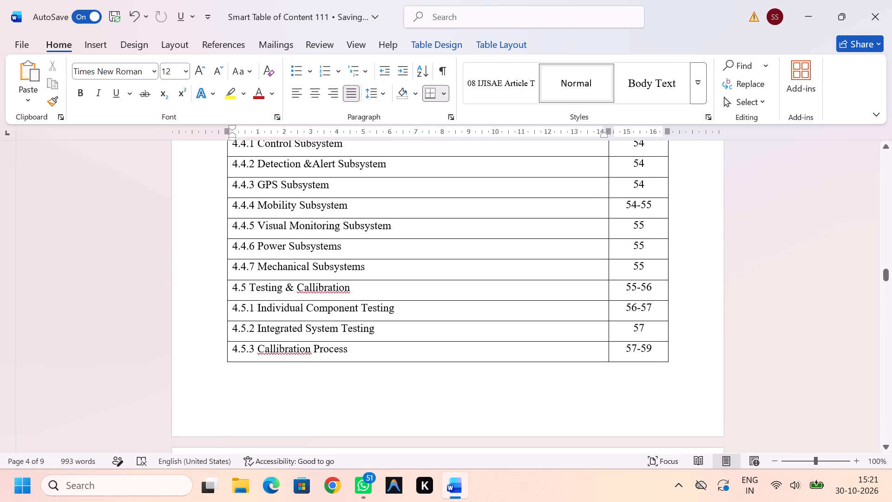
left_click(316, 290)
right_click(316, 290)
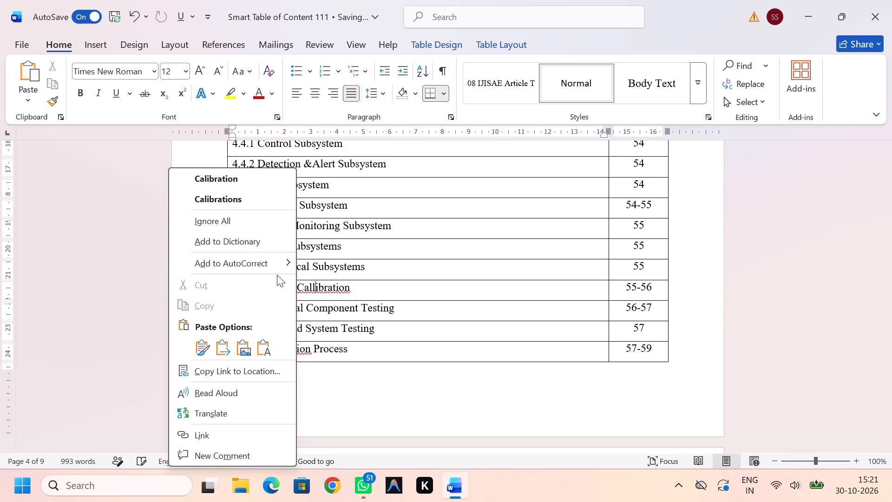
left_click(253, 218)
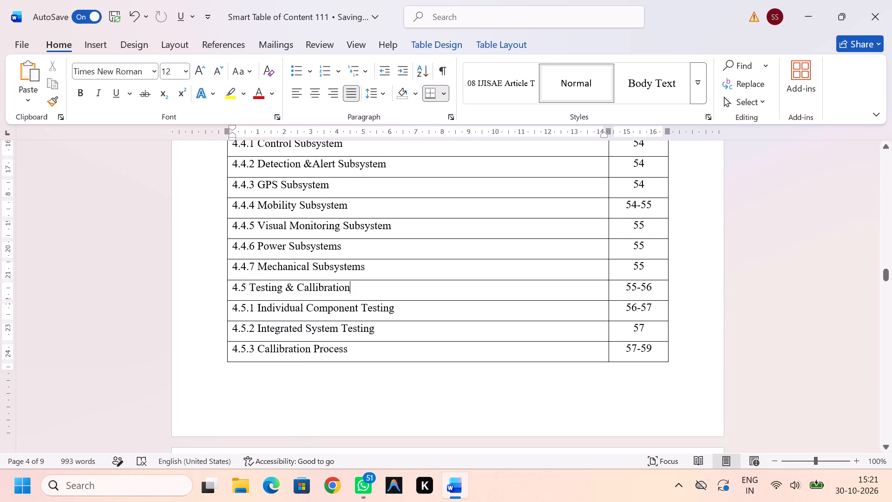
Ignore all spelling flags for "Communation" in entry 4.3.2 of the Chapter 4 contents.
scroll(342, 330, "up", 3)
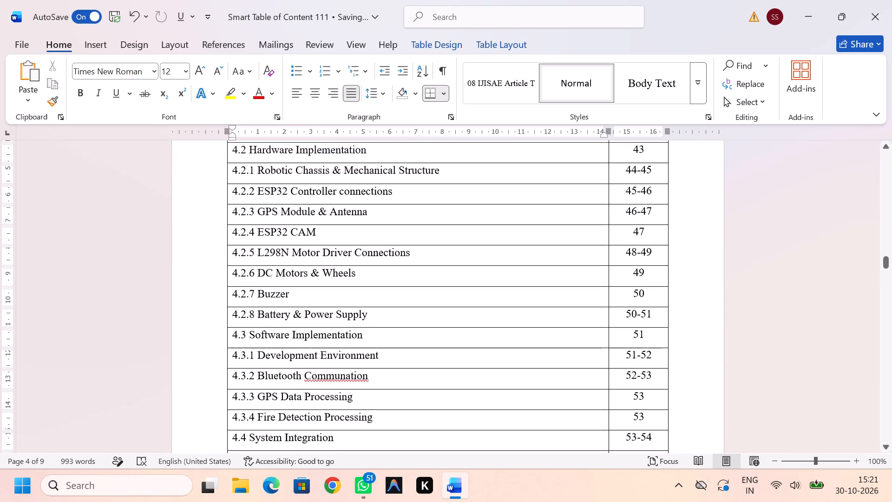
left_click(340, 381)
right_click(340, 381)
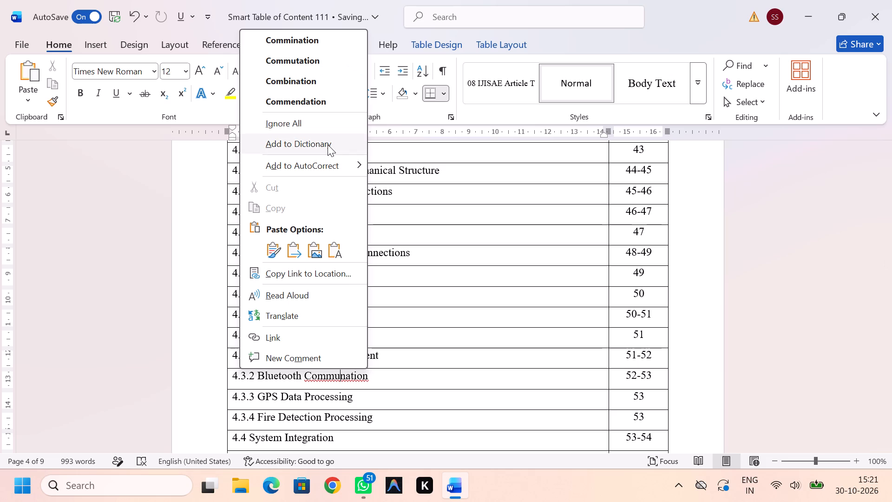
left_click(328, 128)
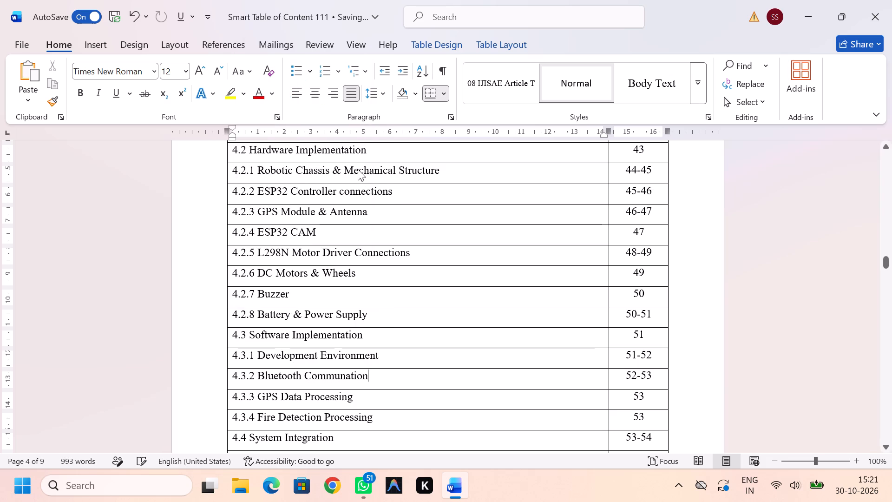
Check the remaining contents tables from Chapter 4 back to the Table of Contents heading for spelling flags.
scroll(386, 255, "up", 4)
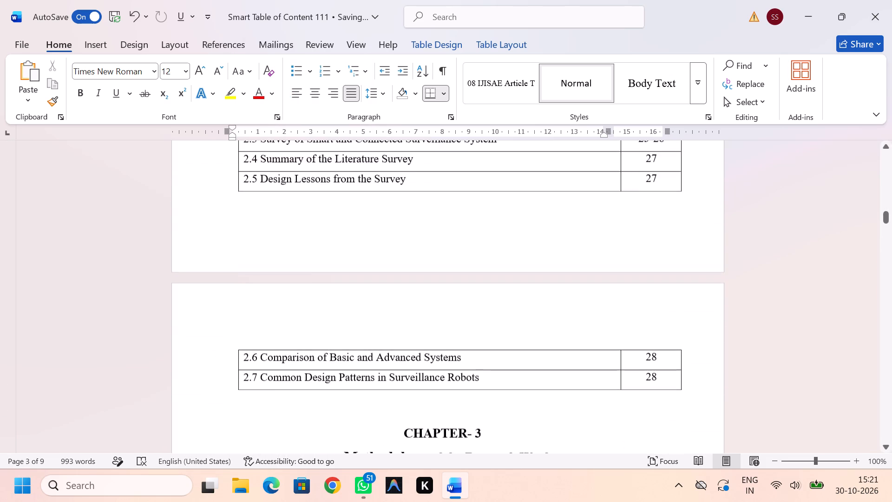
scroll(386, 255, "up", 3)
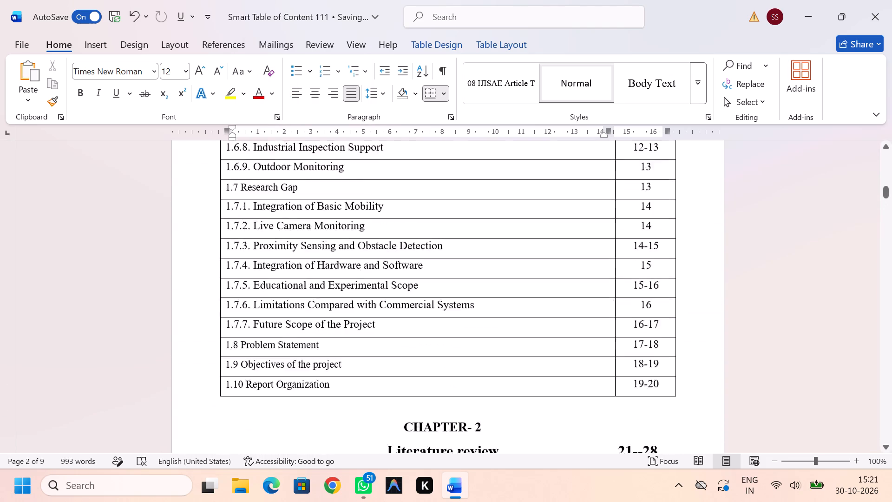
scroll(386, 255, "up", 4)
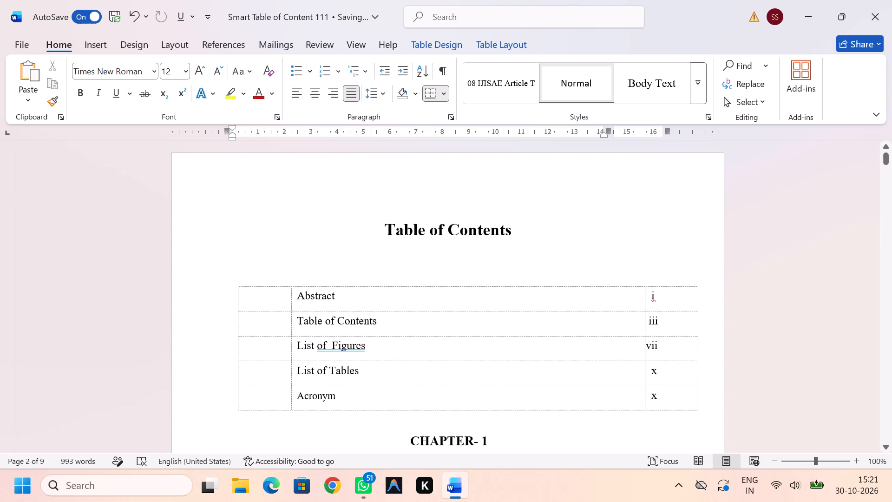
scroll(386, 255, "up", 1)
Save the document.
key("ctrl+s")
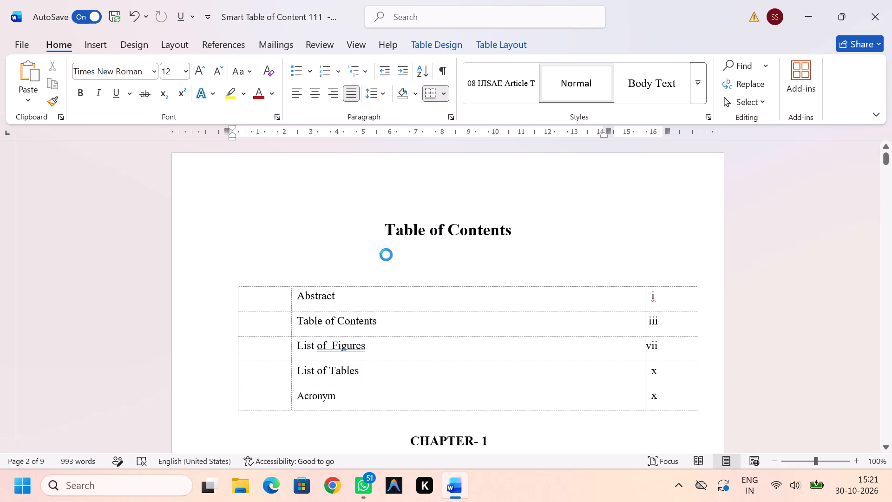
key("ctrl+s")
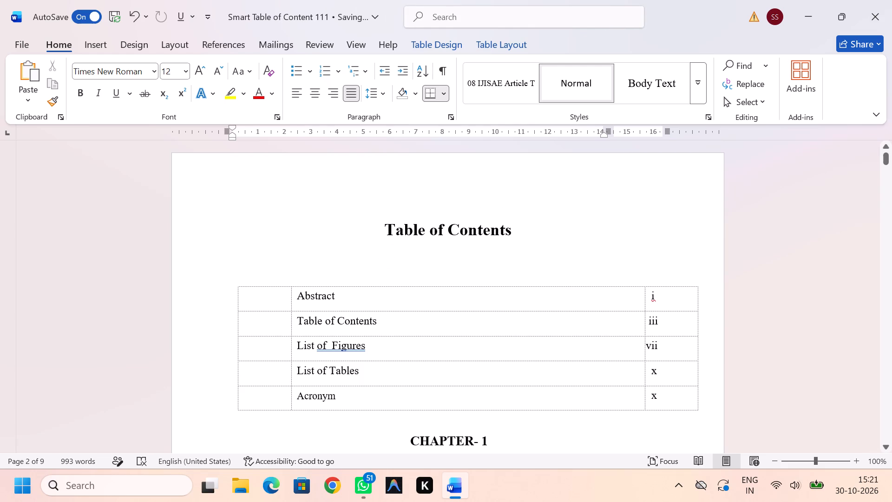
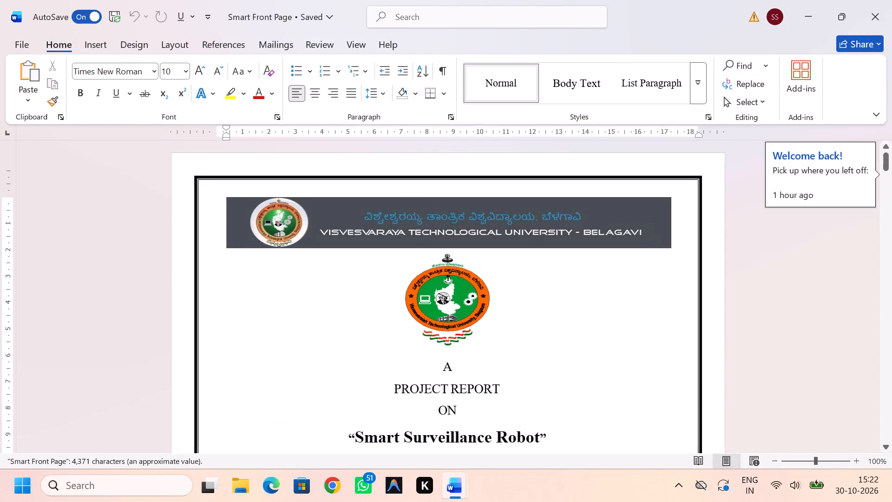
Ignore all spelling flags for "M.Tech" and "Mrs" in the guide's name line on the cover page.
scroll(578, 318, "down", 2)
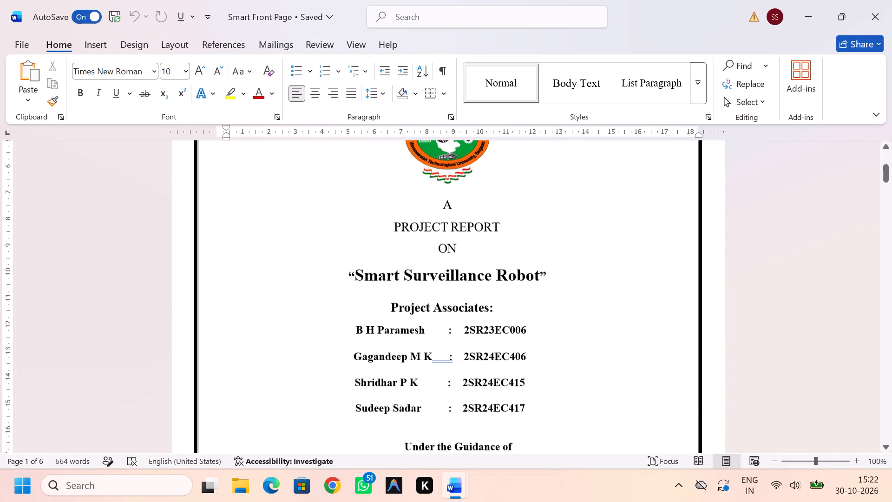
scroll(578, 318, "down", 1)
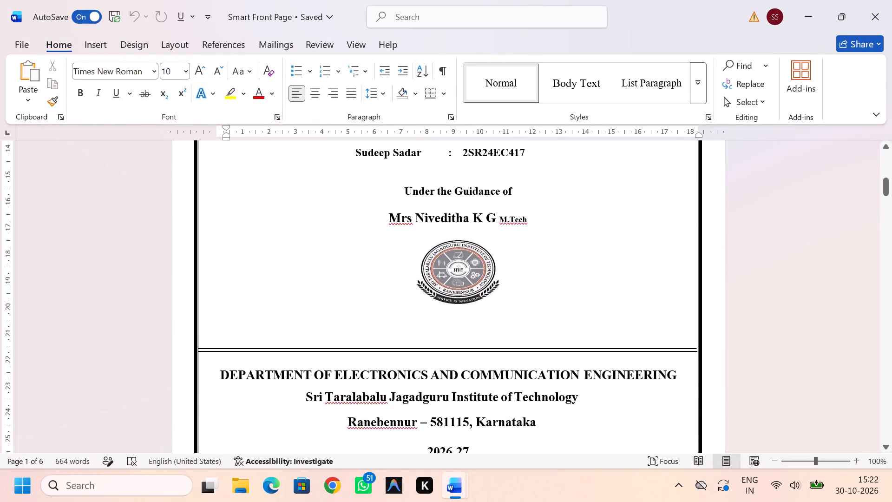
left_click(510, 222)
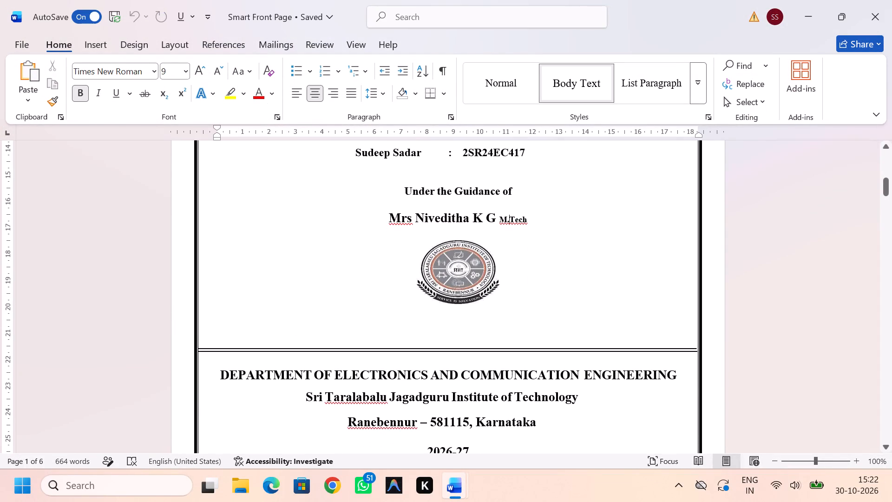
right_click(510, 222)
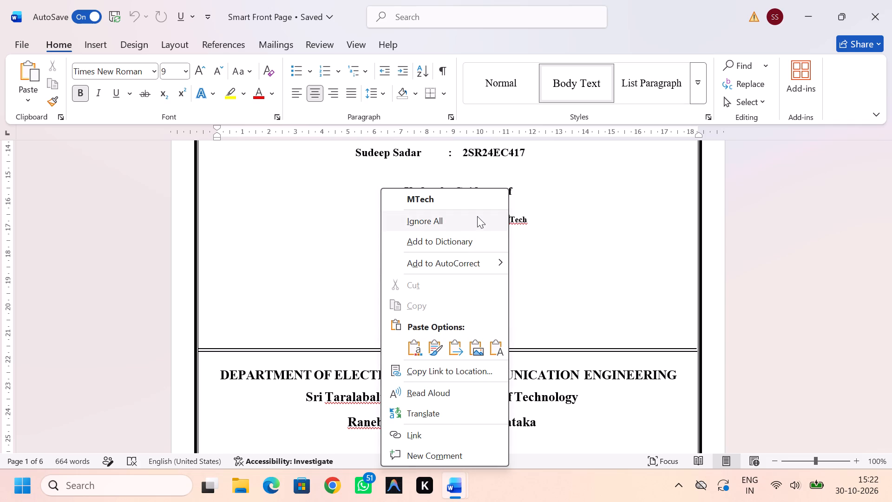
left_click(477, 216)
left_click(394, 222)
right_click(394, 222)
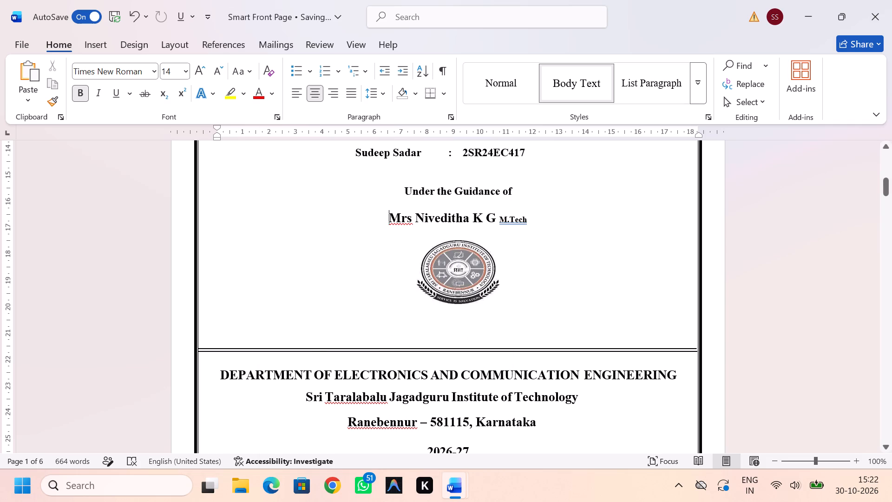
left_click(352, 214)
Ignore all spelling flags for "Taralabalu" and "Ranebennur" in the institute name and address at the bottom of the cover page.
scroll(445, 285, "down", 1)
left_click(367, 264)
right_click(367, 264)
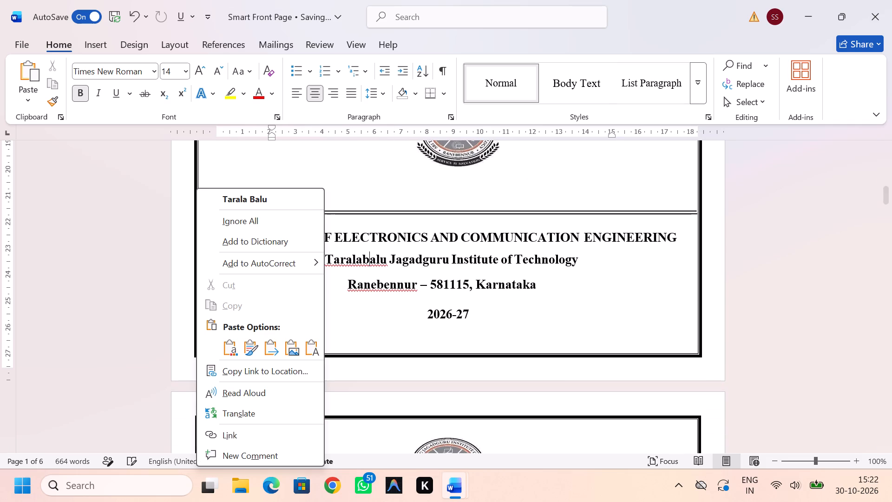
left_click(275, 218)
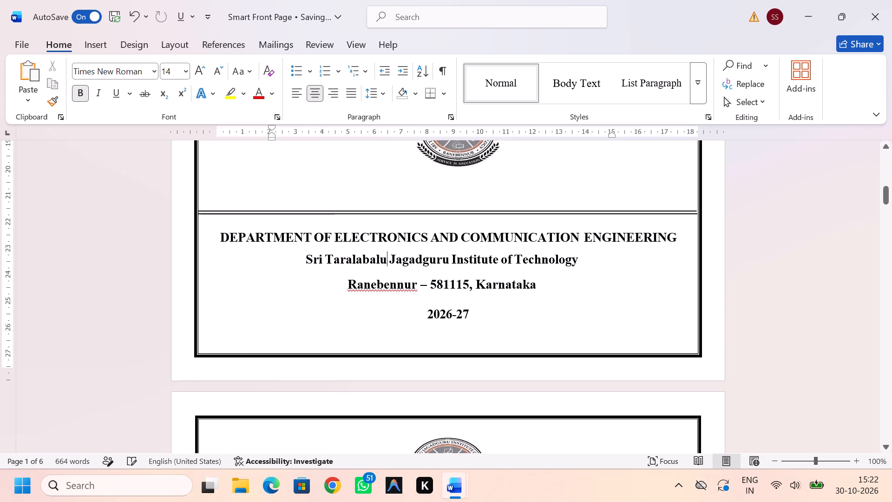
left_click(380, 286)
right_click(380, 286)
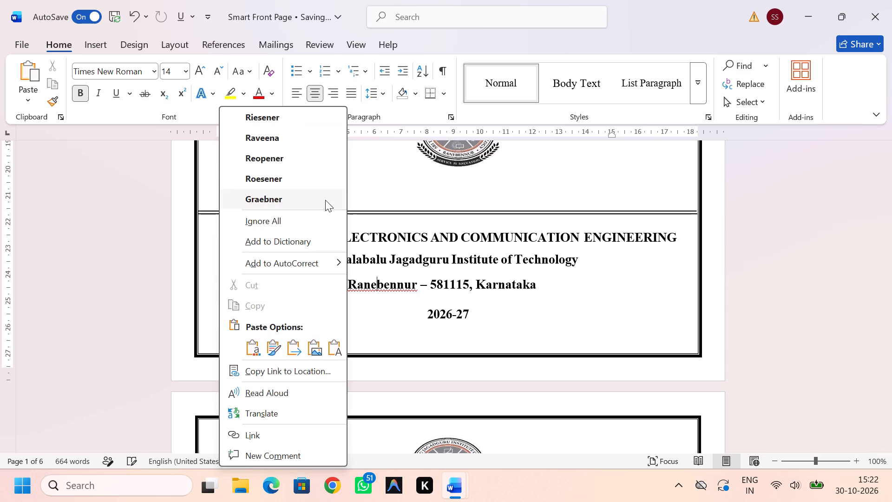
left_click(315, 216)
Ignore all spelling flags for "fulifillment" and "bonafide" in the Certificate page's paragraph.
scroll(389, 274, "down", 1)
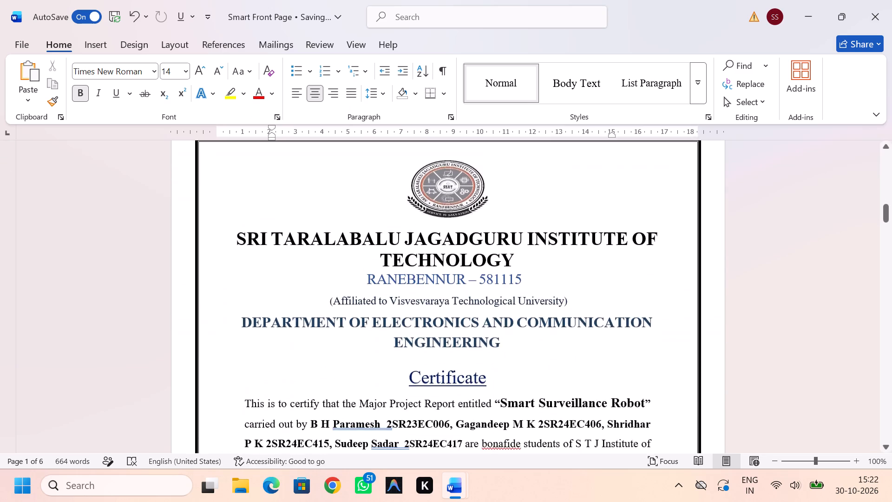
scroll(389, 274, "down", 1)
left_click(429, 306)
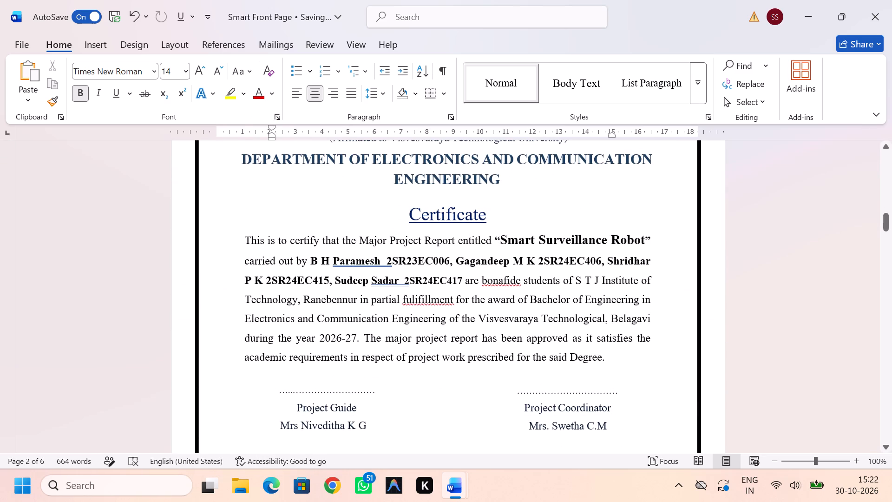
right_click(429, 306)
left_click(359, 222)
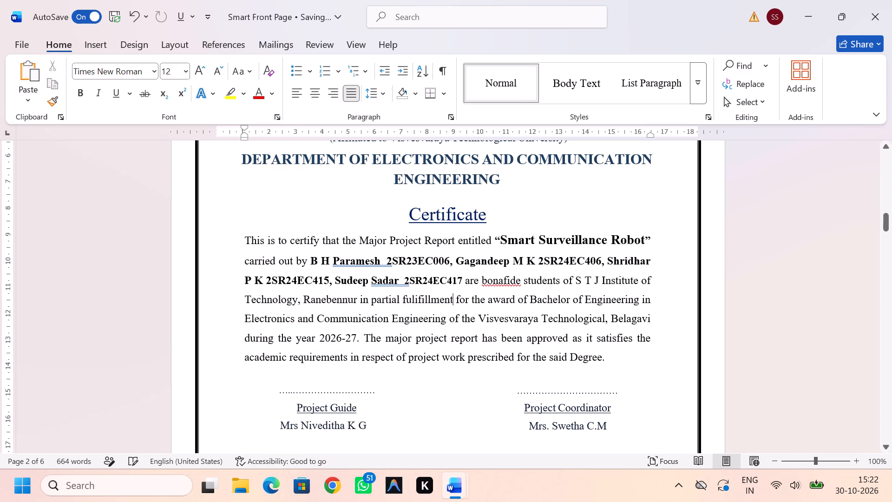
left_click(502, 284)
right_click(502, 284)
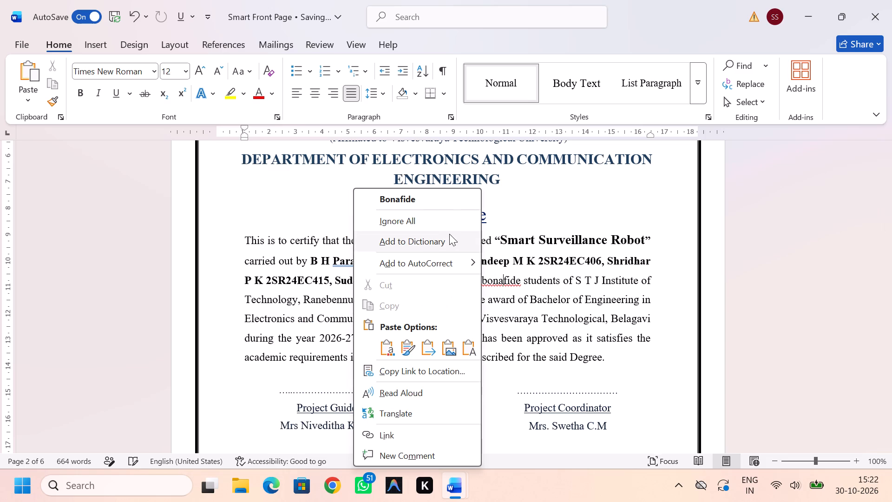
left_click(446, 218)
Check the rest of the Certificate, the Declaration, Acknowledgement and abstract pages for spelling flags, and return to the cover page.
scroll(515, 291, "down", 1)
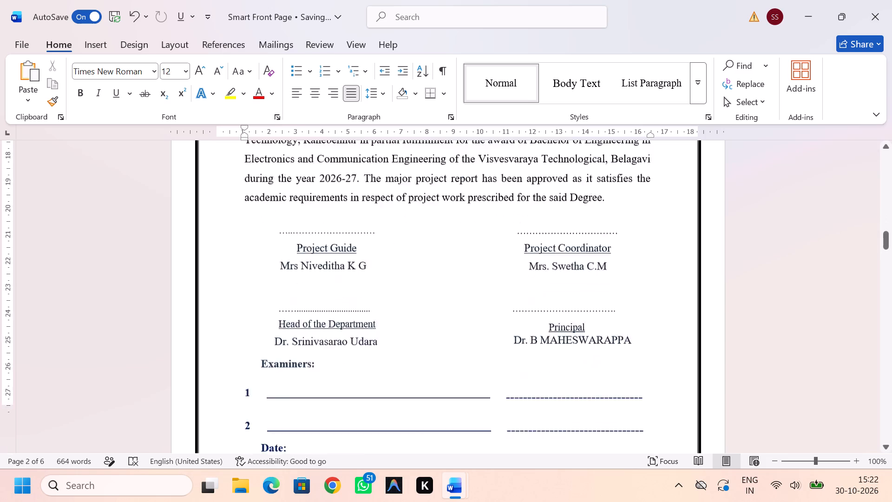
scroll(515, 291, "down", 3)
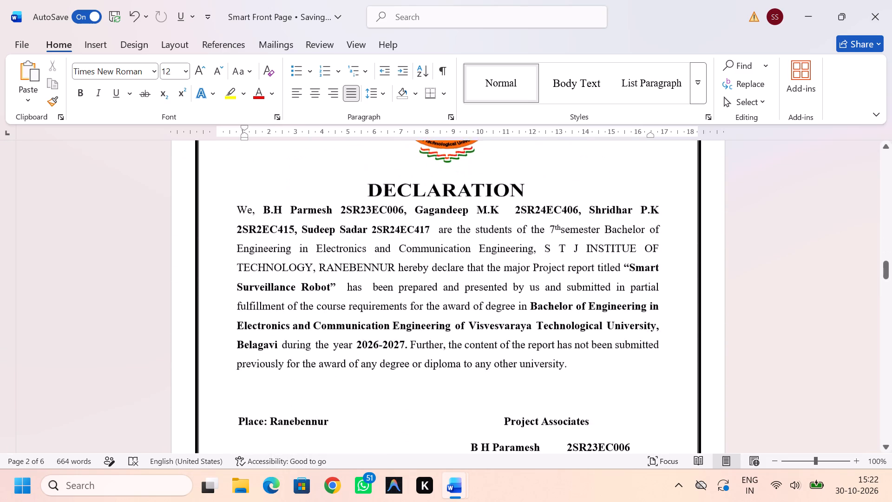
scroll(515, 291, "down", 4)
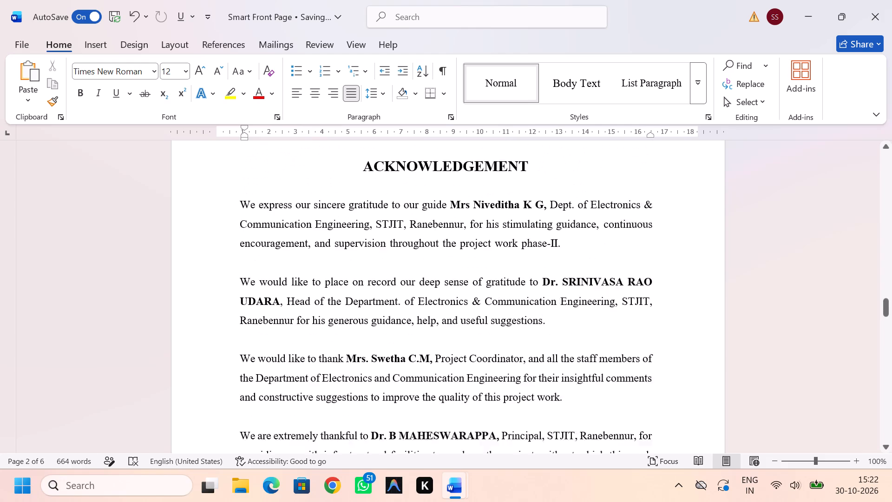
scroll(515, 291, "down", 2)
scroll(515, 291, "up", 2)
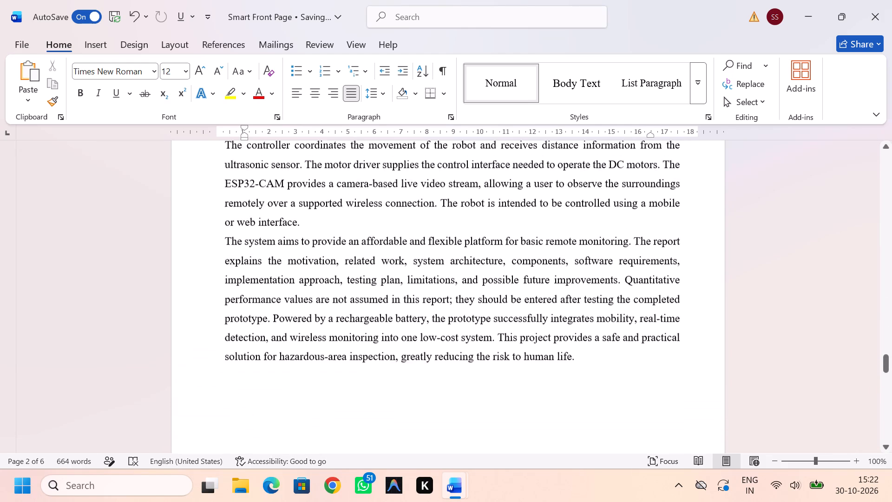
scroll(515, 291, "up", 6)
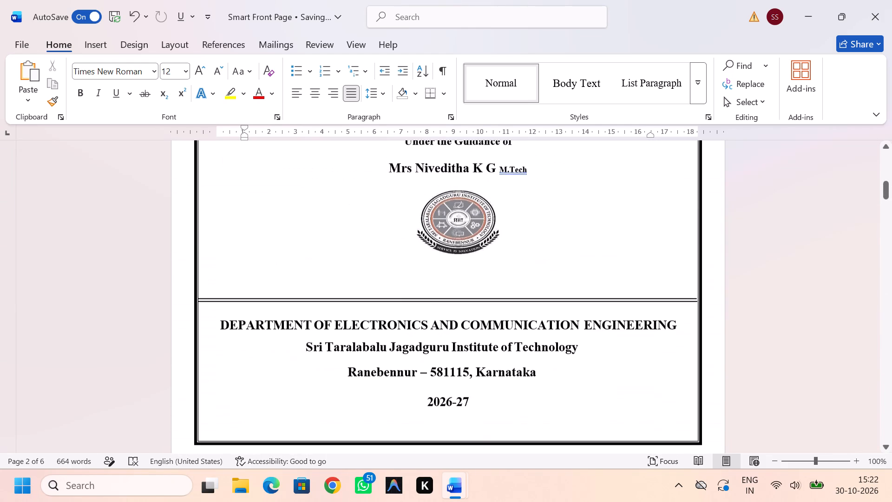
scroll(515, 291, "up", 3)
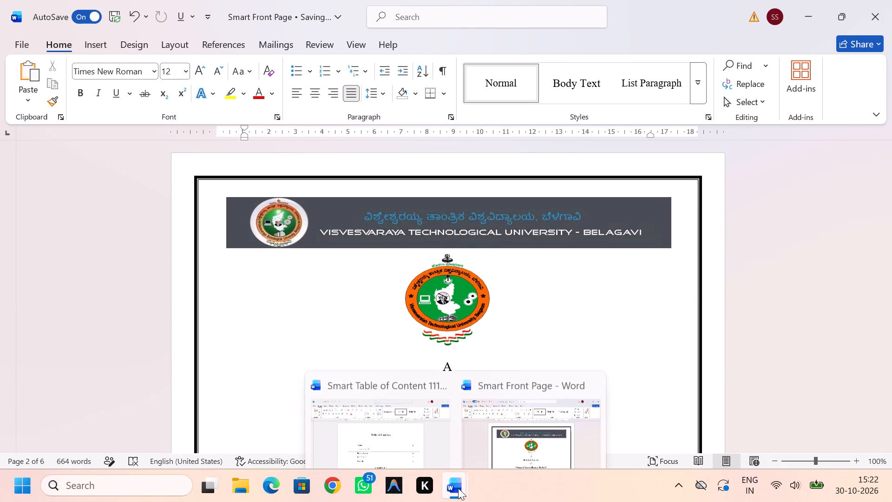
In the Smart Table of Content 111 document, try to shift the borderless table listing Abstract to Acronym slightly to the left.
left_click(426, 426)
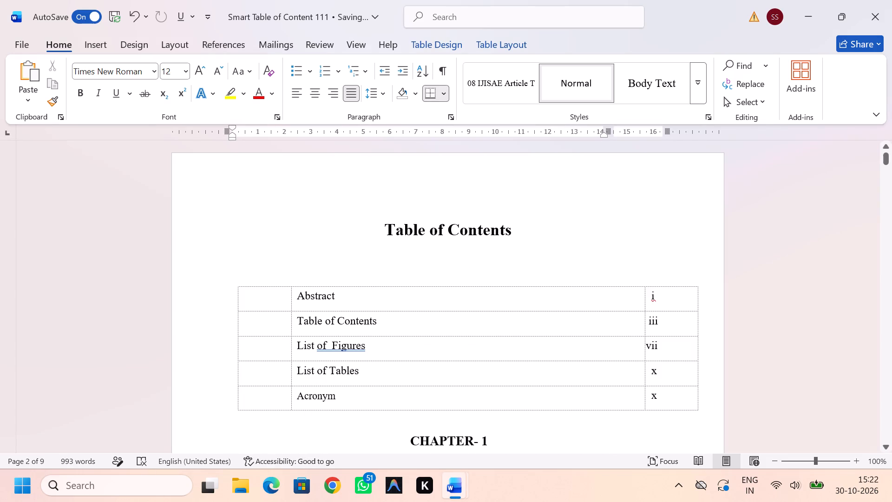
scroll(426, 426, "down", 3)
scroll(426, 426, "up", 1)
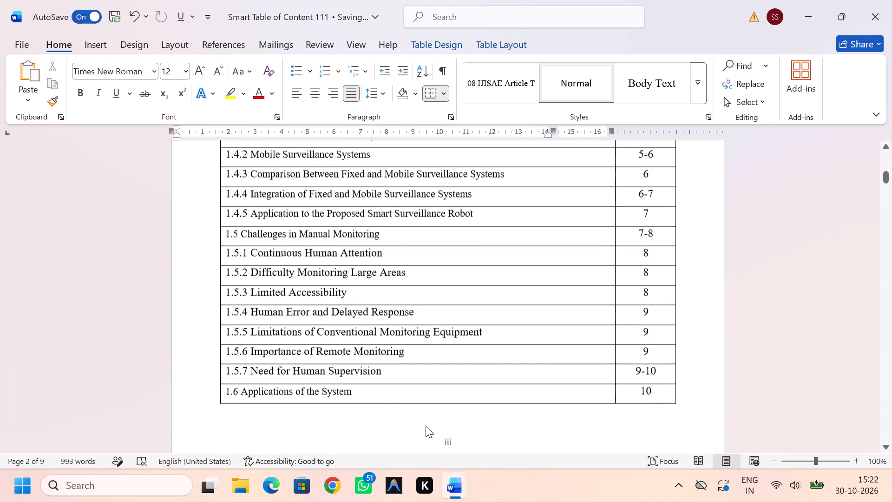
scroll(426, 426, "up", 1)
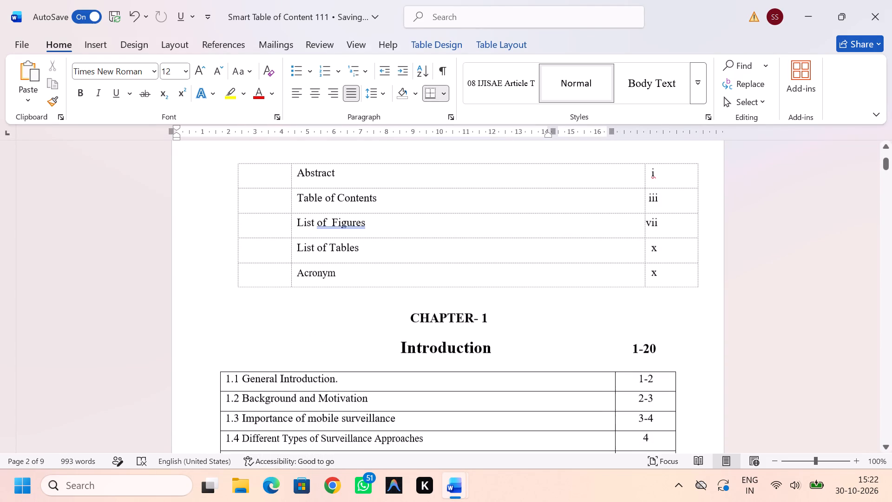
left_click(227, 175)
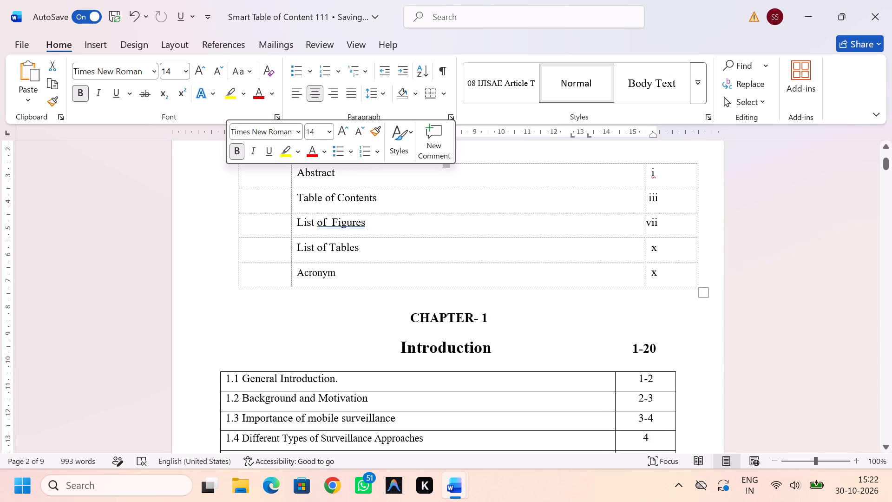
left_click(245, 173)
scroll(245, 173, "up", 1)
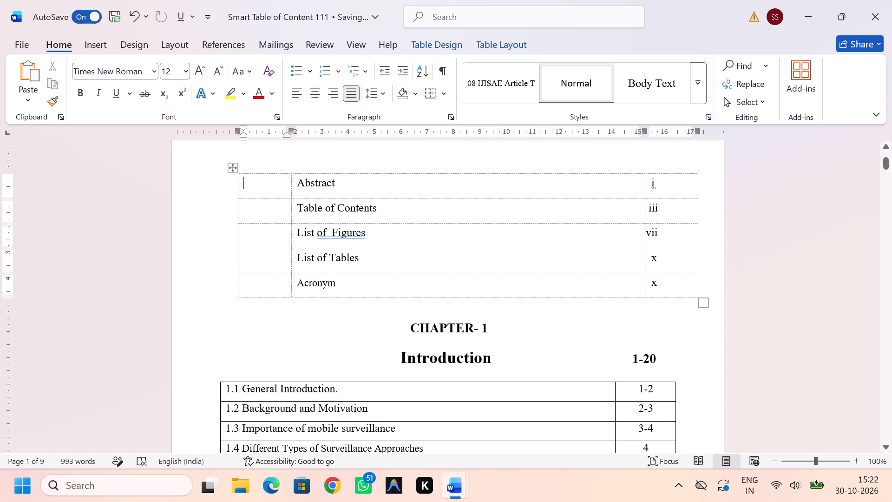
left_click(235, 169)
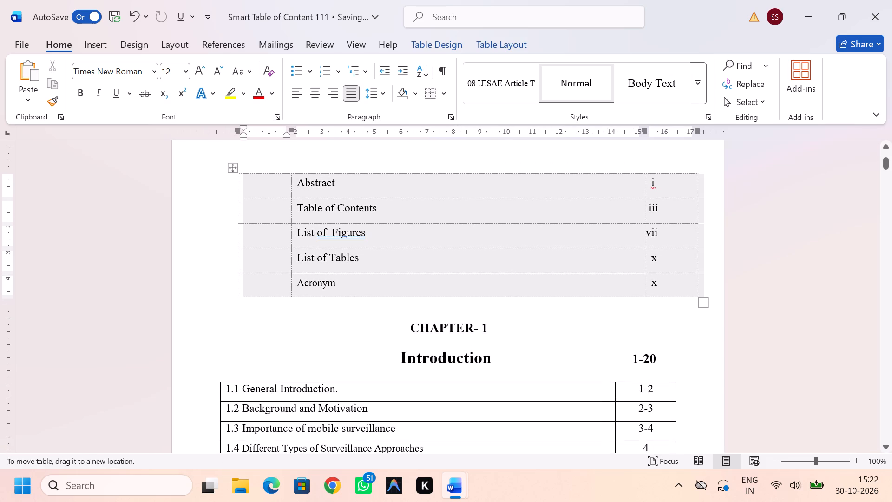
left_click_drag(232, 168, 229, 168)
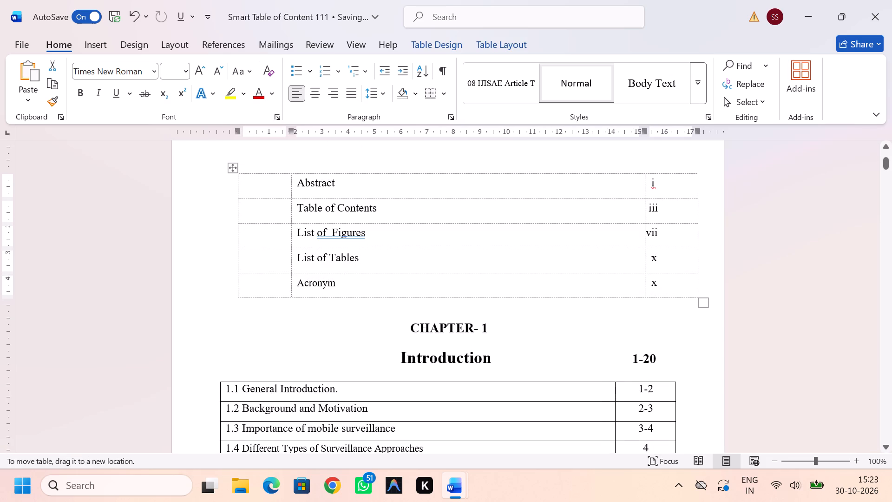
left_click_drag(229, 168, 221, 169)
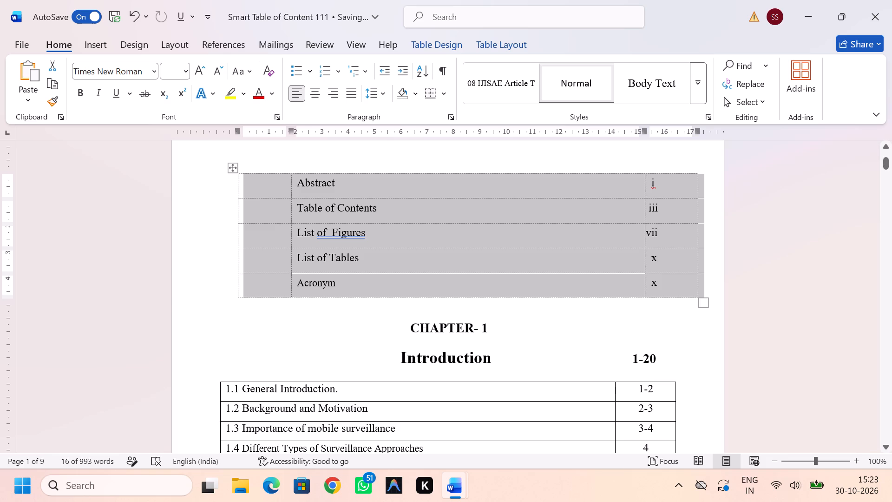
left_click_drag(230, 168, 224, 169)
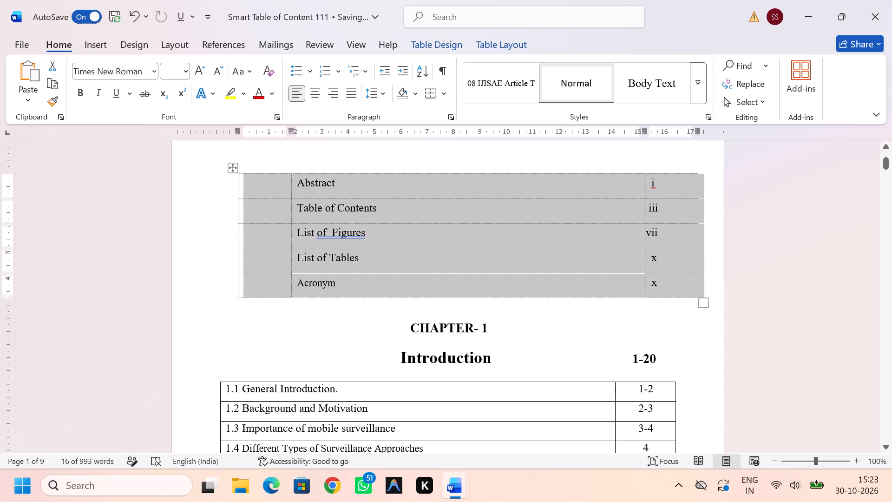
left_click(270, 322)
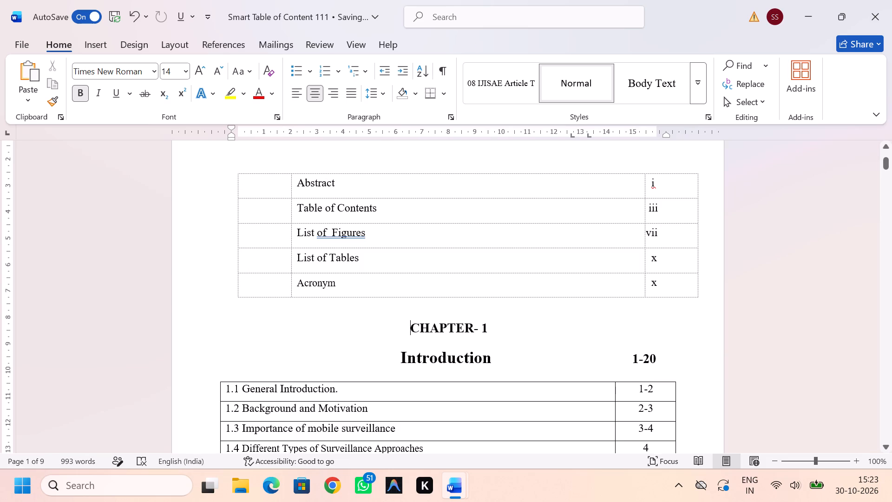
Switch to the Smart Front Page document, look through its pages to the end, and return to the cover page.
left_click(448, 482)
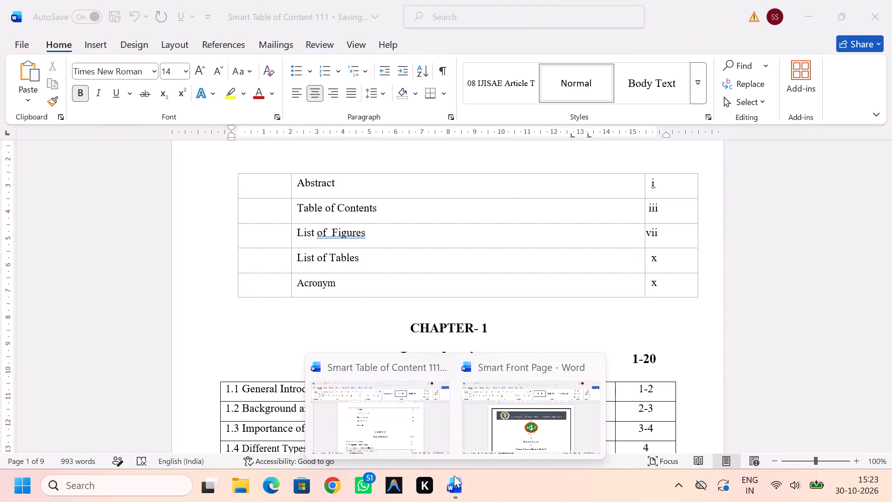
left_click(490, 428)
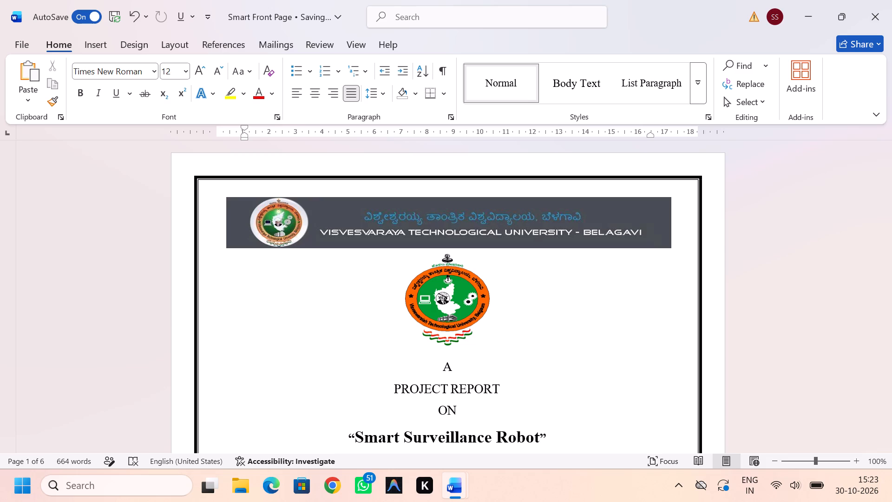
scroll(490, 428, "down", 13)
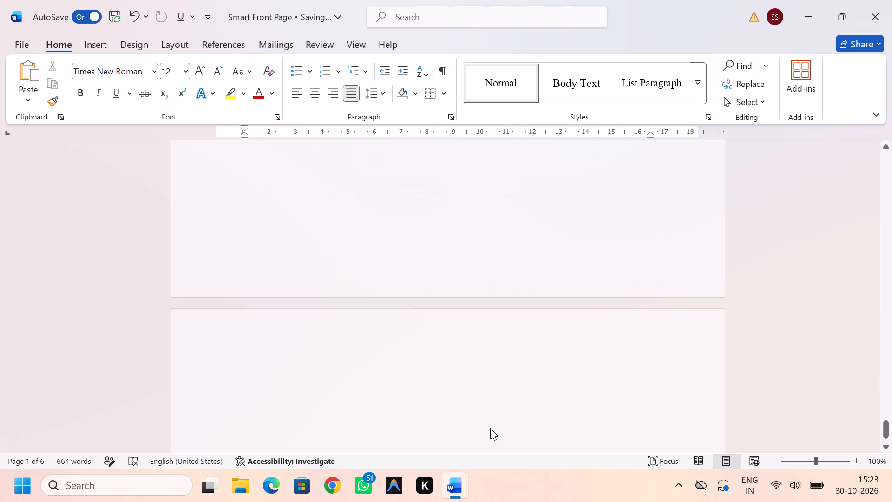
scroll(490, 428, "down", 3)
scroll(490, 428, "up", 2)
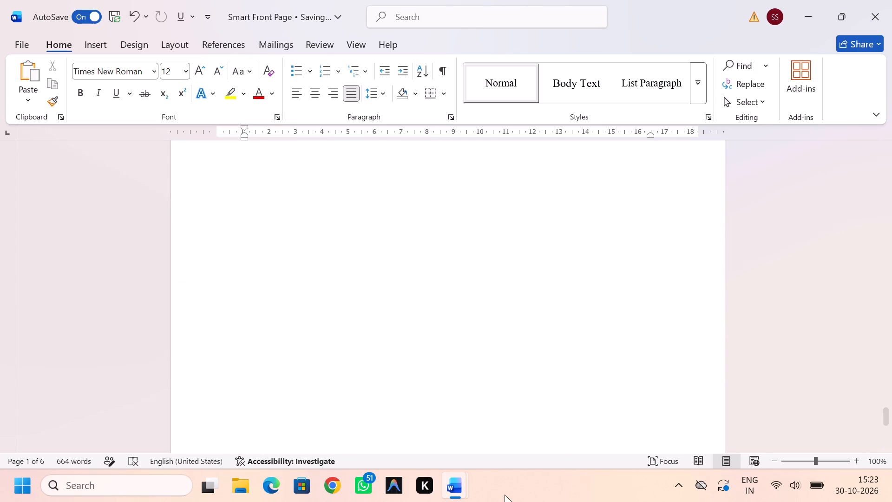
left_click(445, 484)
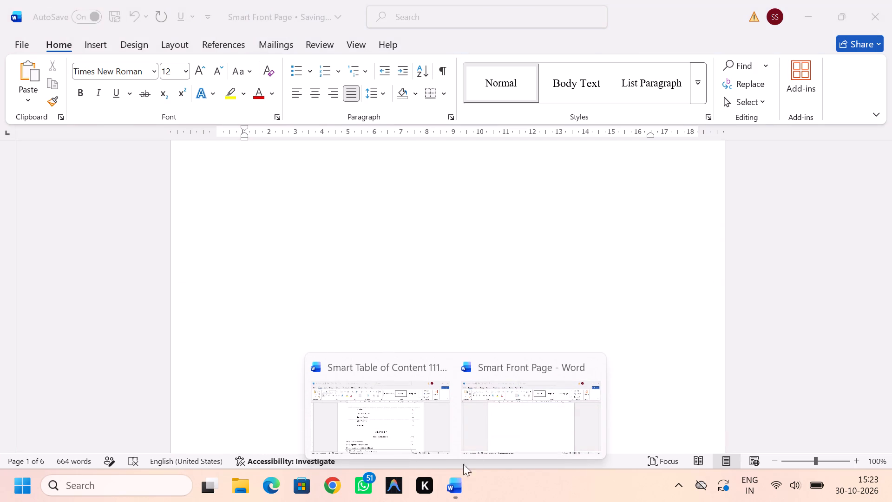
left_click(498, 422)
scroll(498, 422, "up", 4)
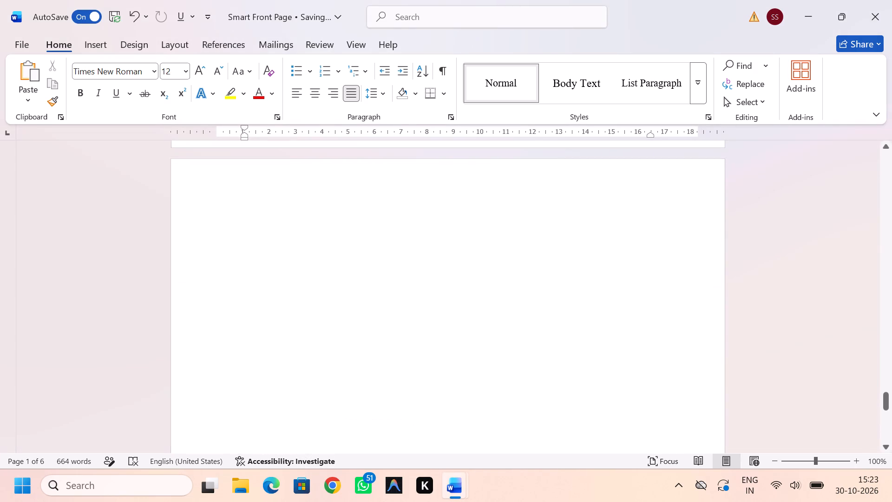
scroll(498, 422, "up", 12)
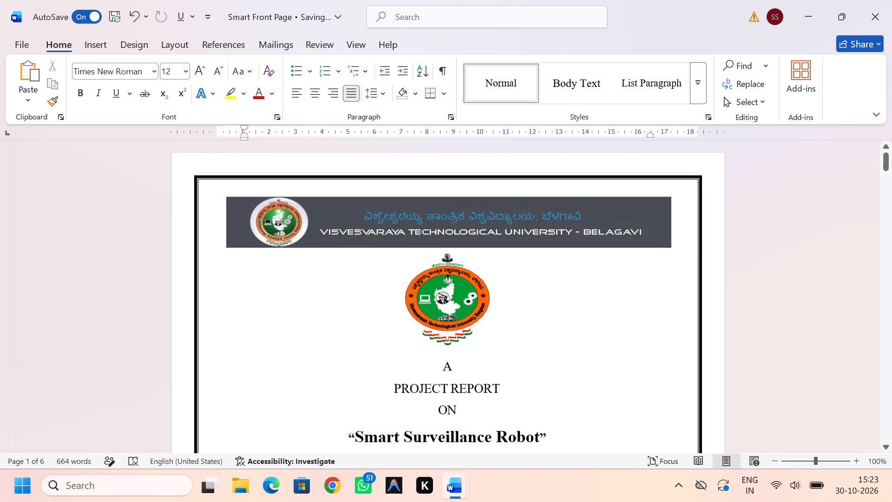
scroll(498, 422, "up", 3)
Switch to the Smart Table of Content 111 document and check its opening entries and Chapter 1 contents table.
left_click(453, 487)
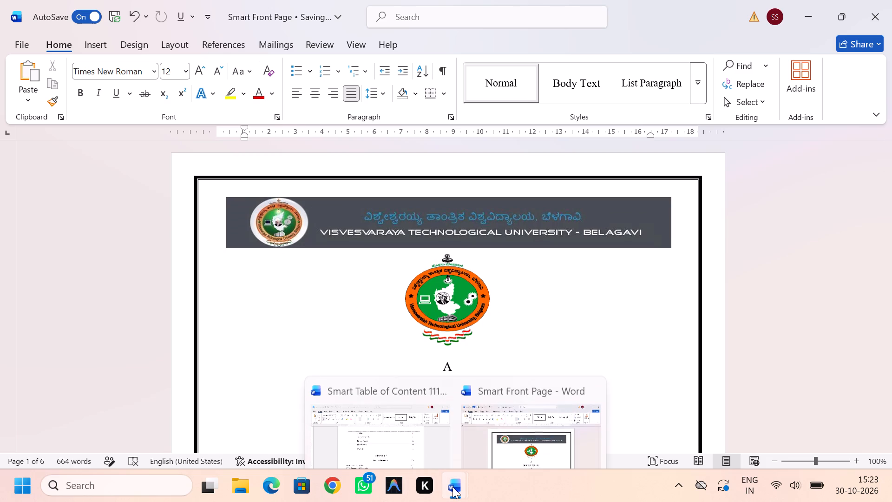
left_click(406, 416)
scroll(406, 416, "down", 1)
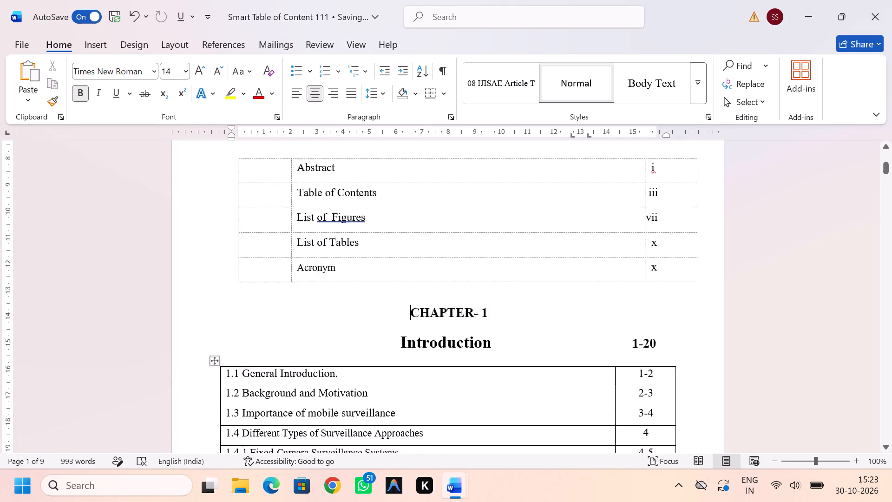
scroll(406, 416, "down", 1)
scroll(406, 416, "up", 16)
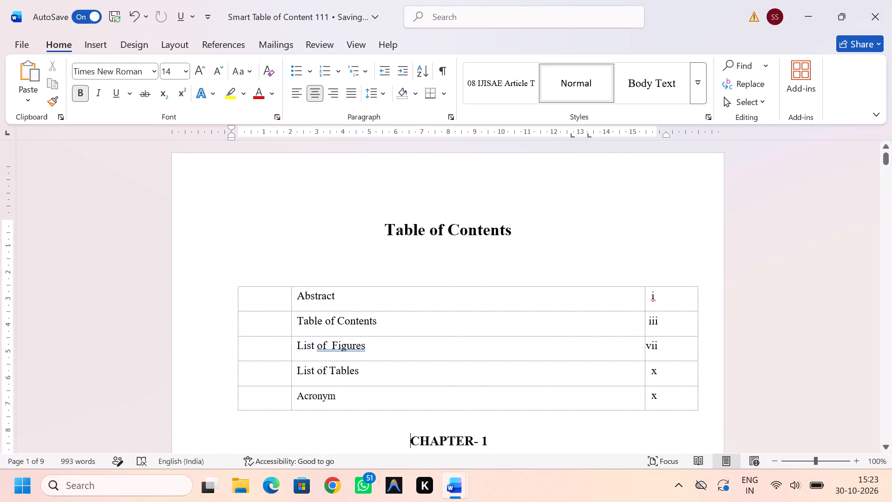
scroll(472, 449, "down", 1)
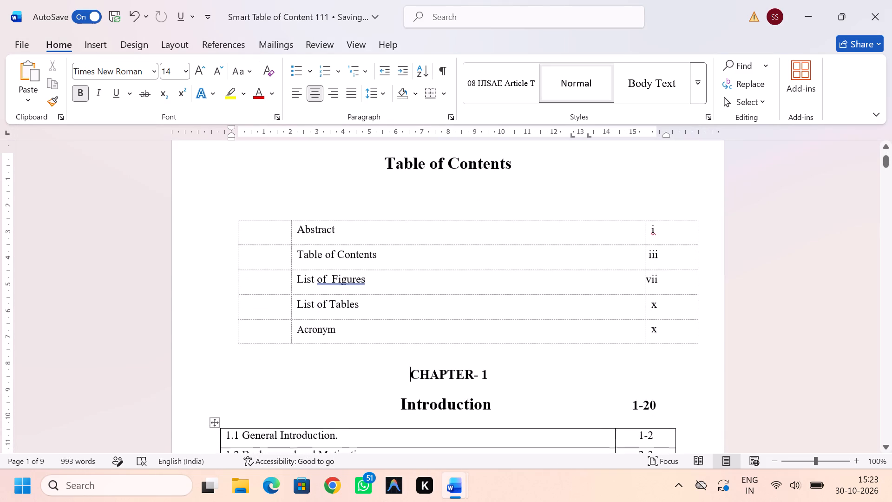
scroll(498, 439, "down", 2)
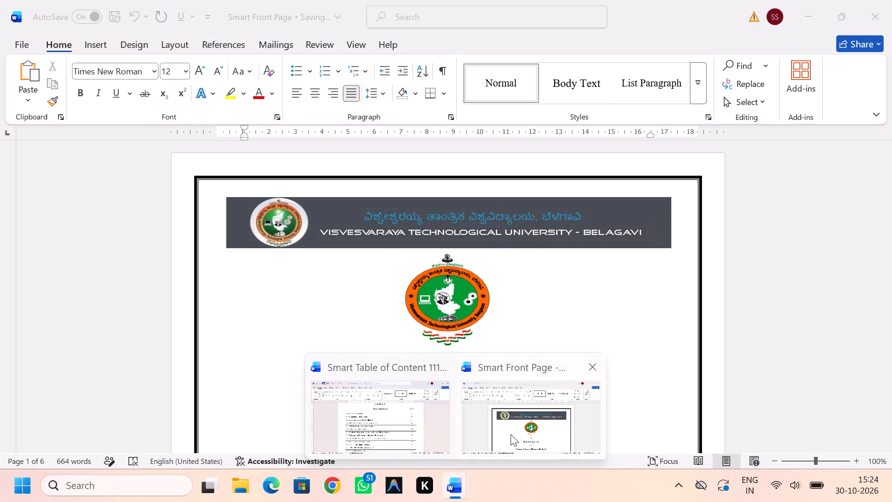
In the Smart Front Page document, zoom out to 78%, preview the cover page in Read Mode, and return to Print Layout.
left_click(511, 434)
scroll(511, 434, "down", 1)
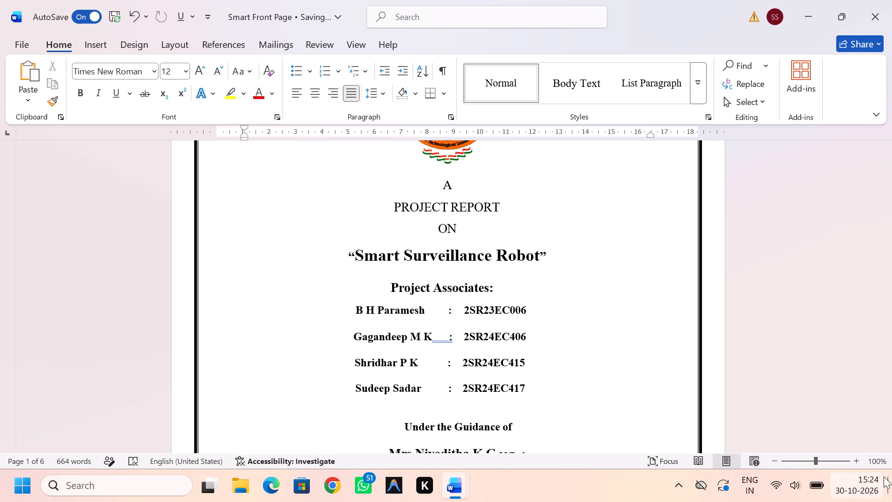
left_click(807, 461)
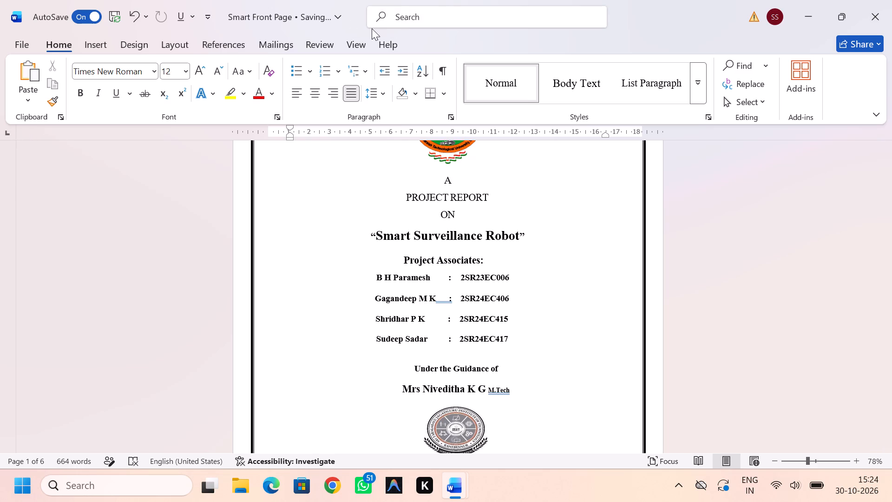
left_click(366, 48)
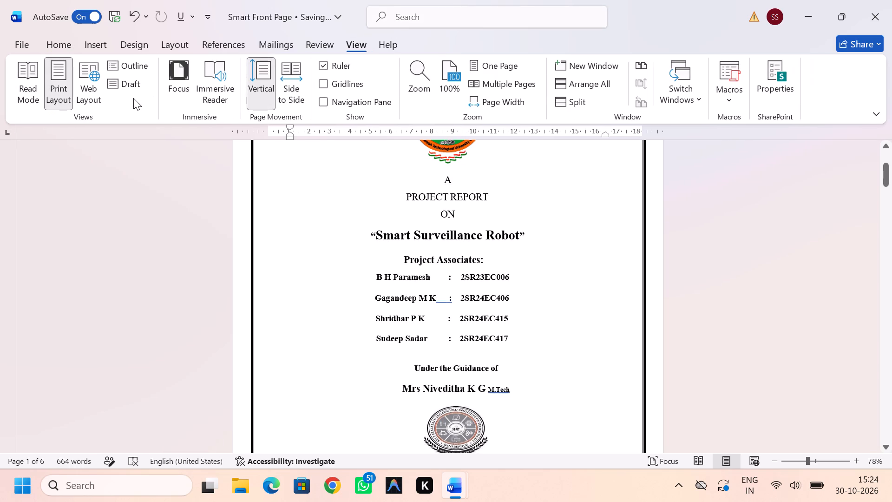
left_click(25, 73)
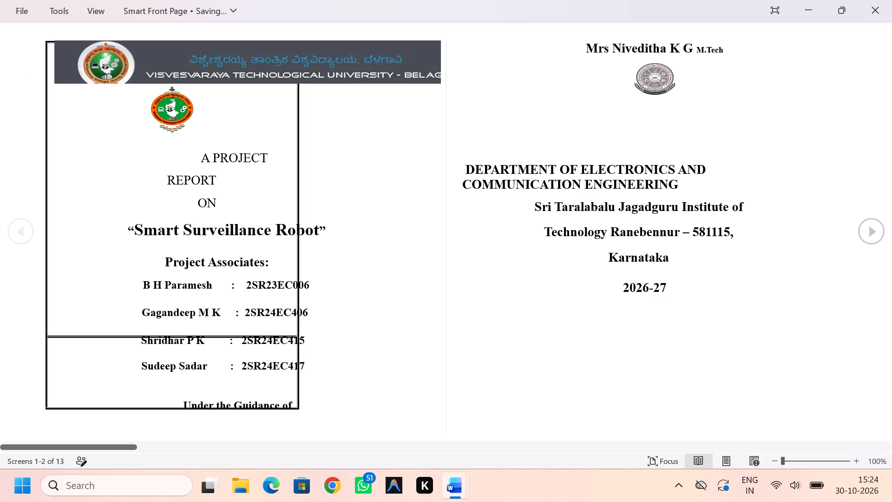
key("Escape")
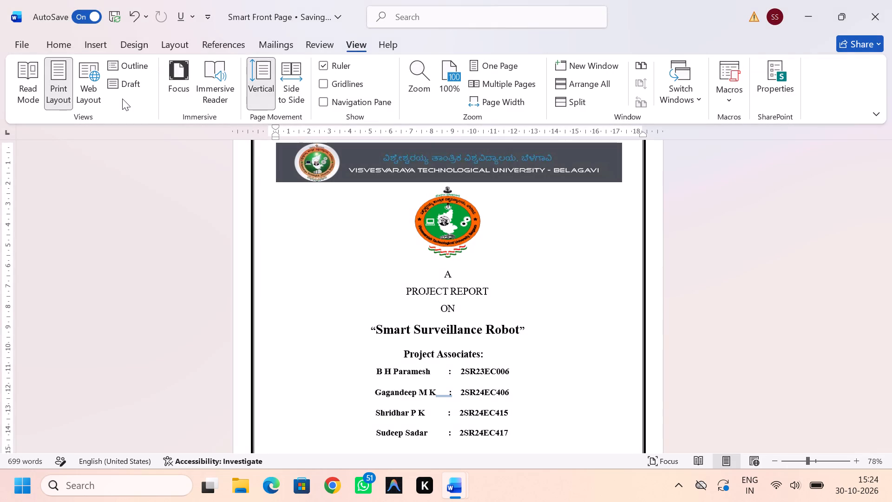
scroll(122, 99, "left", 1)
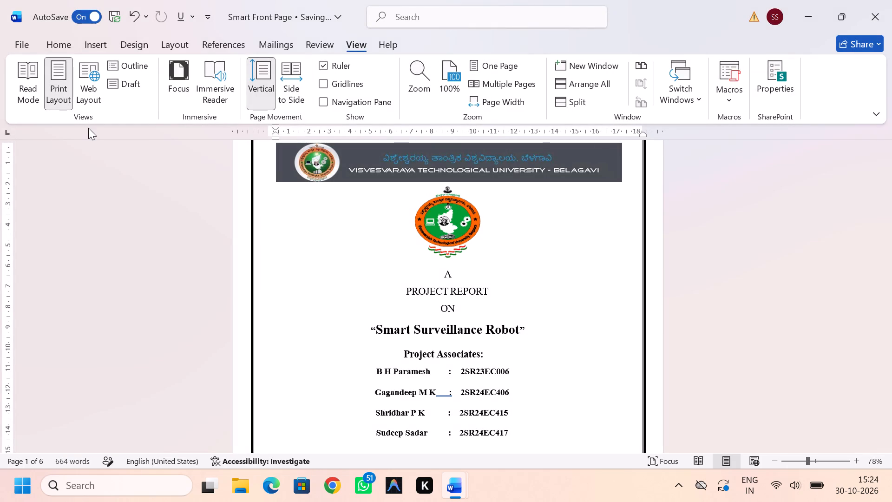
left_click(31, 82)
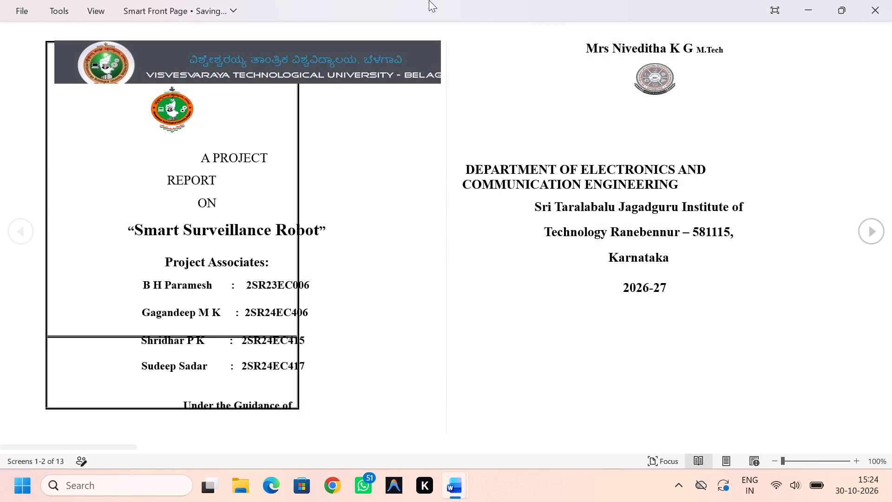
key("Escape")
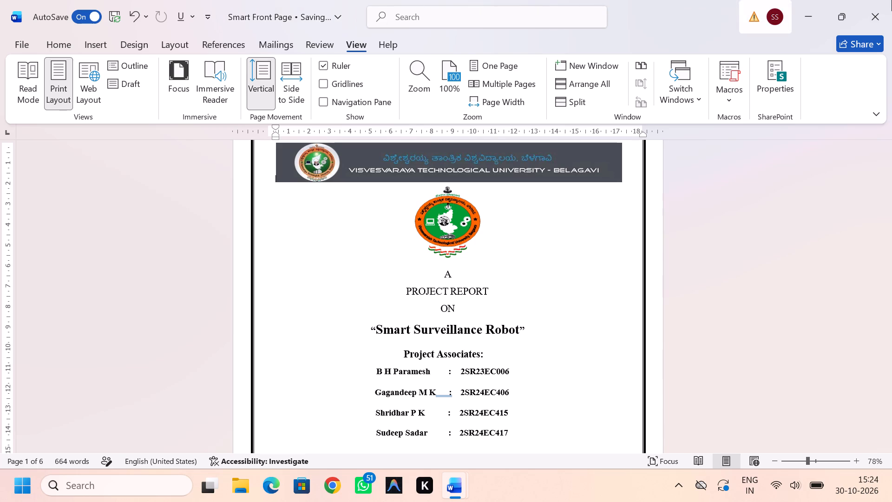
Ignore once the grammar flags at the colon in the second project associate's row and on the guide's "M.Tech" on the cover page.
scroll(387, 221, "down", 1)
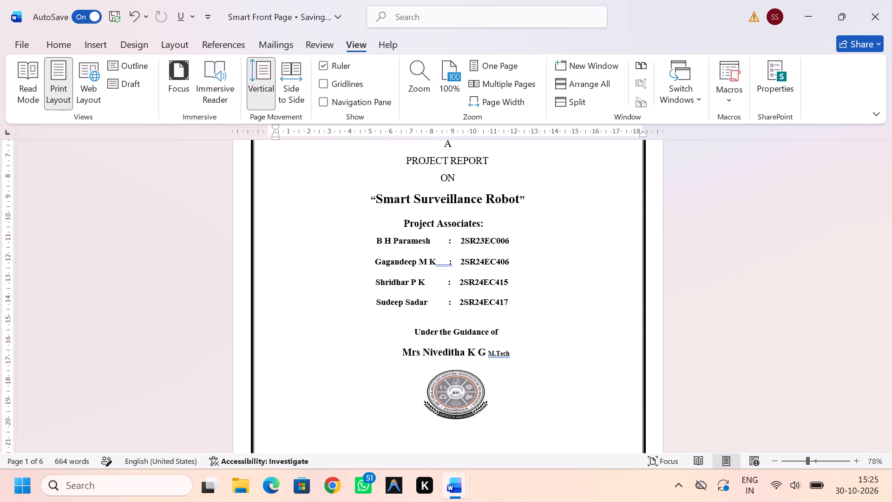
left_click(774, 298)
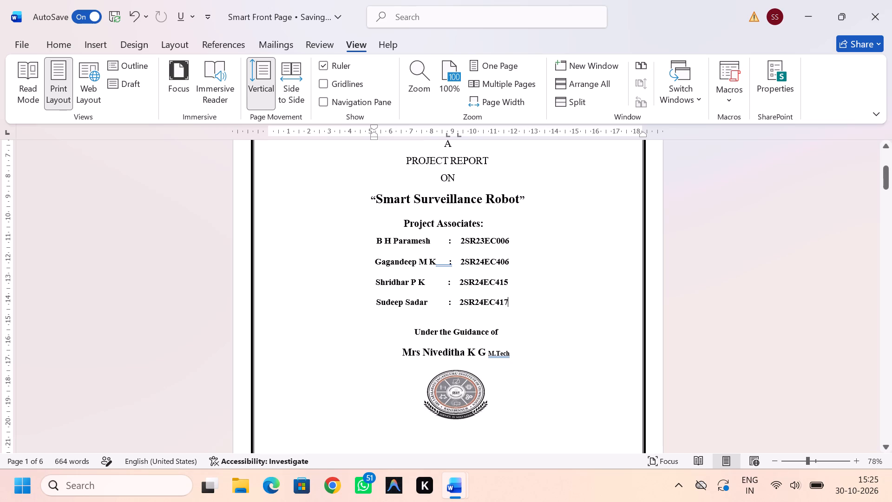
left_click(442, 267)
right_click(442, 267)
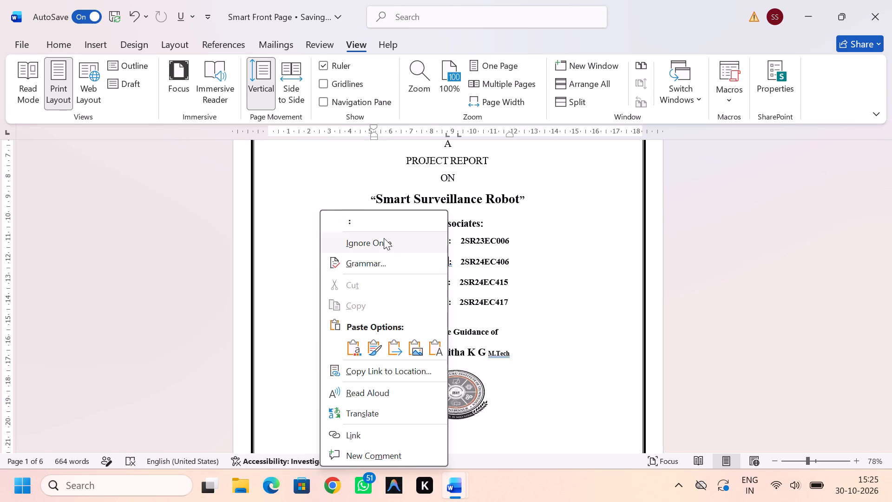
left_click(384, 238)
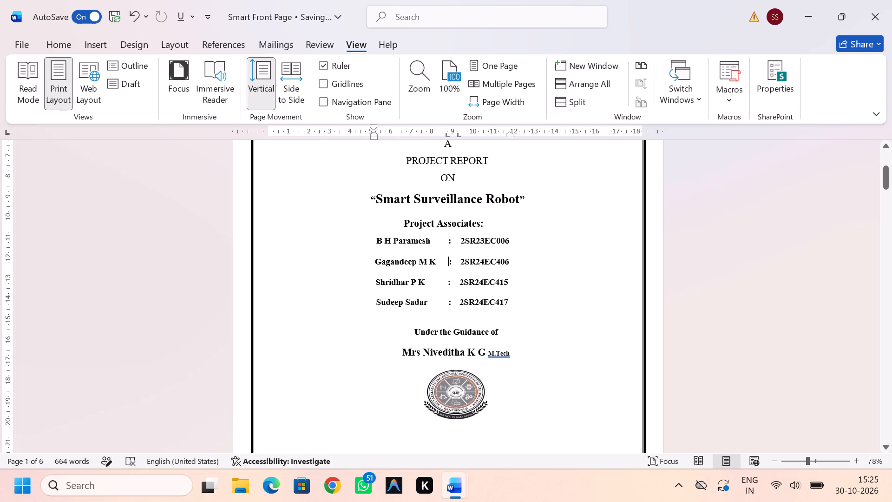
left_click(497, 357)
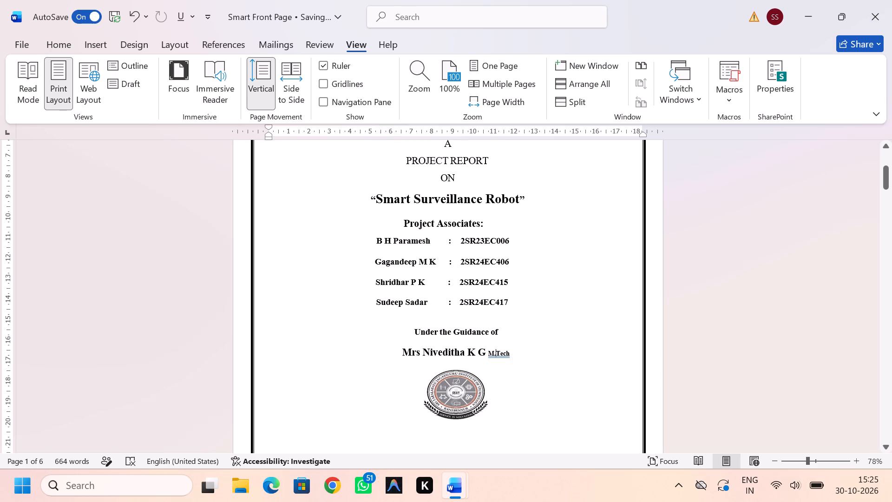
right_click(497, 356)
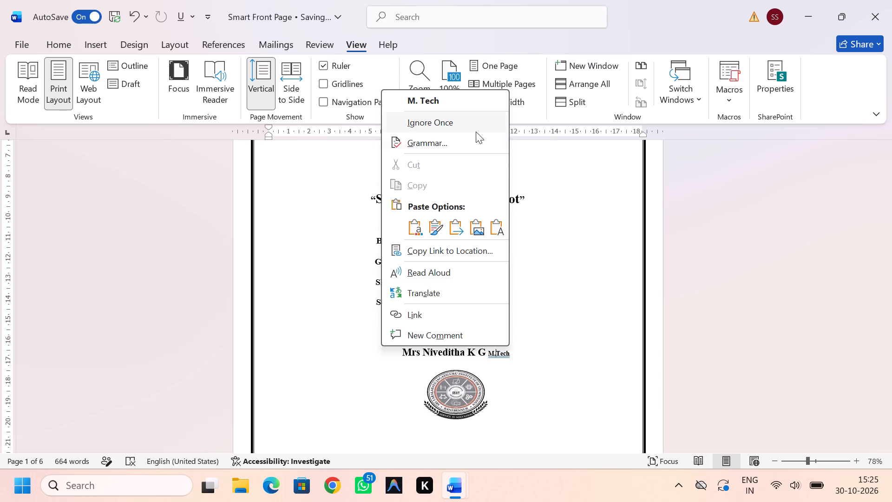
left_click(472, 121)
Check the cover page from bottom to top for any remaining proofing flags.
scroll(553, 258, "down", 1)
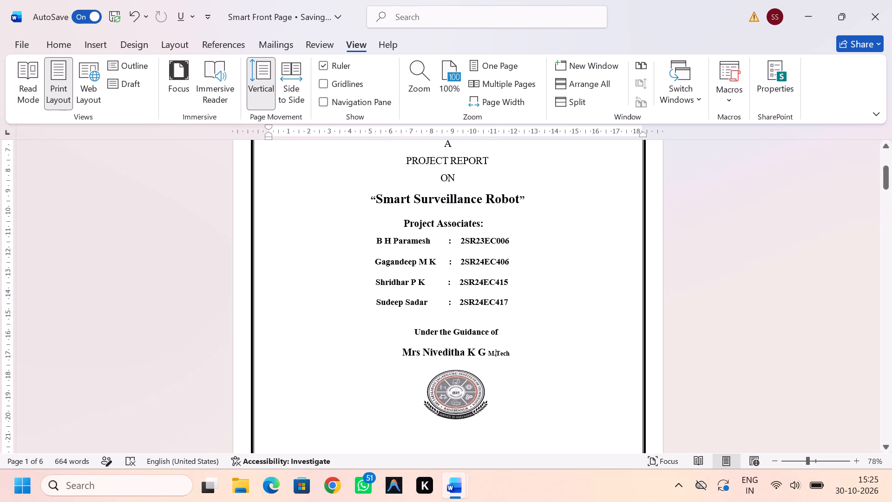
scroll(553, 258, "down", 4)
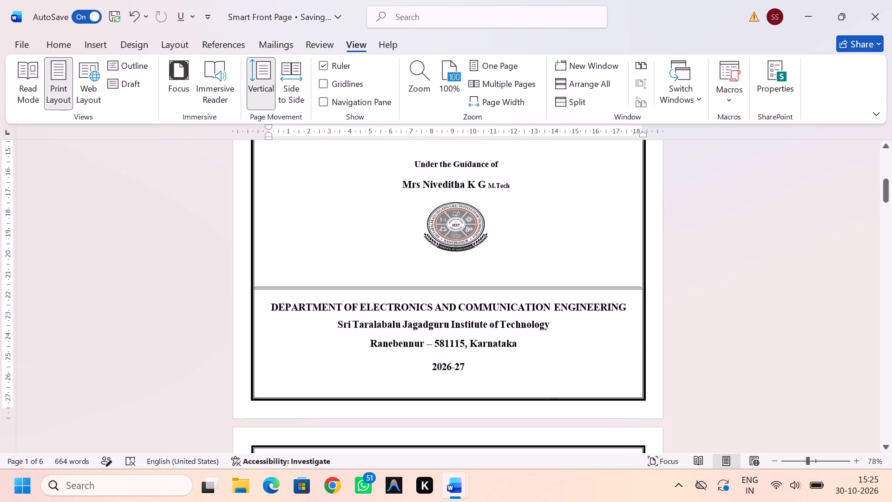
scroll(553, 258, "up", 3)
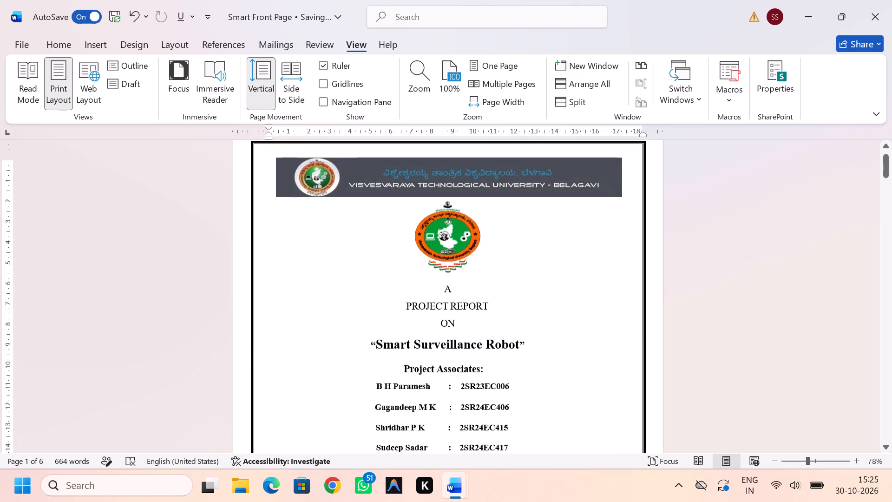
Ignore once the grammar flag between the first student's name and registration number in the Certificate paragraph.
scroll(553, 258, "down", 4)
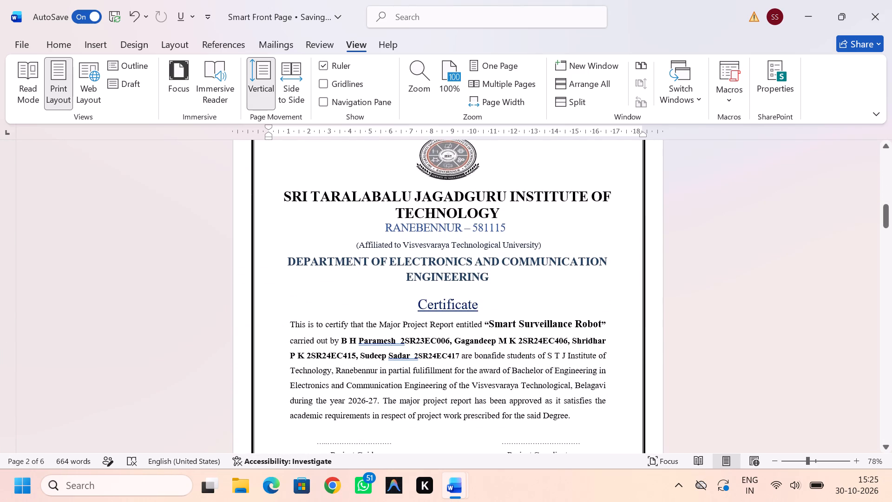
left_click(385, 341)
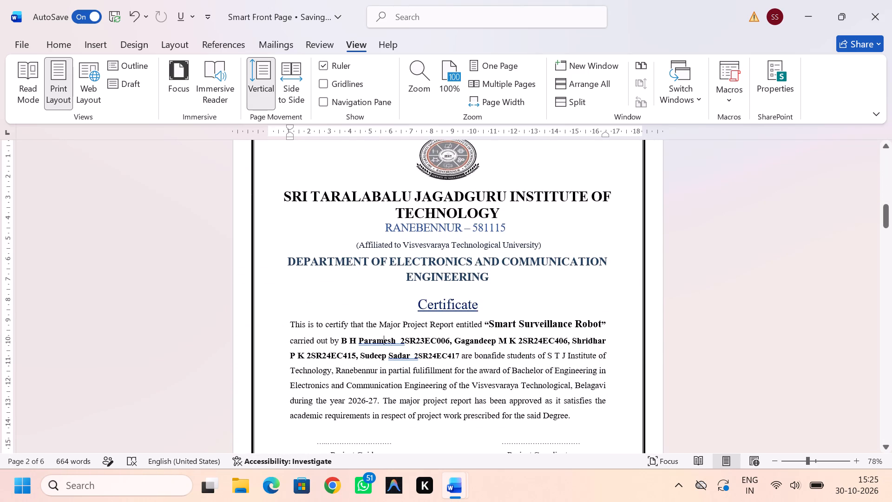
right_click(385, 341)
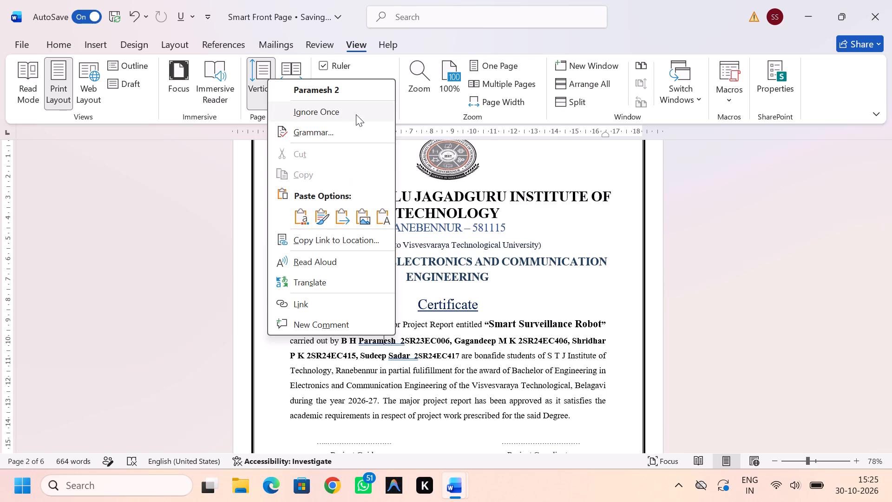
left_click(356, 114)
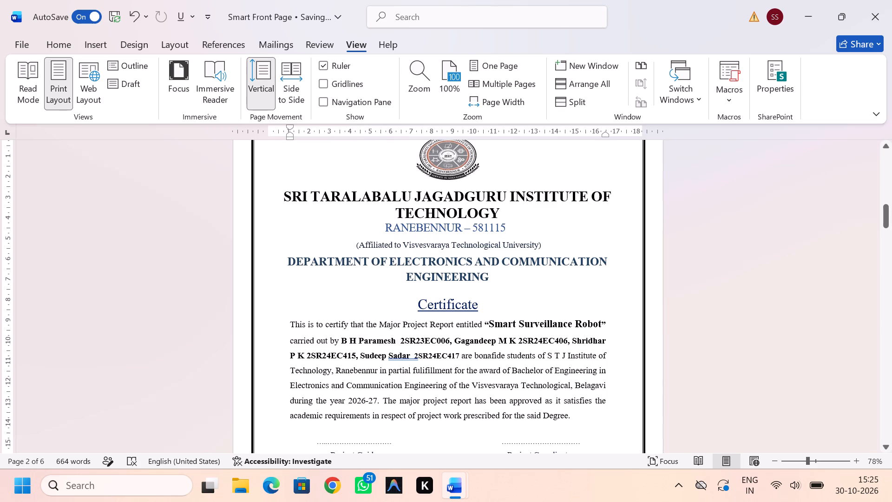
Ignore once the grammar flag between the fourth student's name and registration number in the Certificate paragraph.
double_click(400, 359)
right_click(400, 359)
left_click(400, 359)
left_click(398, 357)
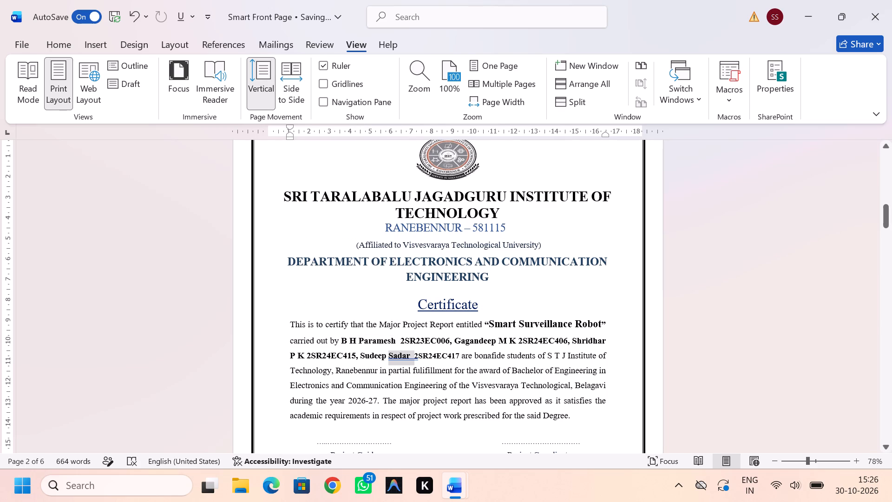
left_click(308, 288)
left_click(327, 294)
double_click(327, 294)
left_click(183, 341)
double_click(183, 341)
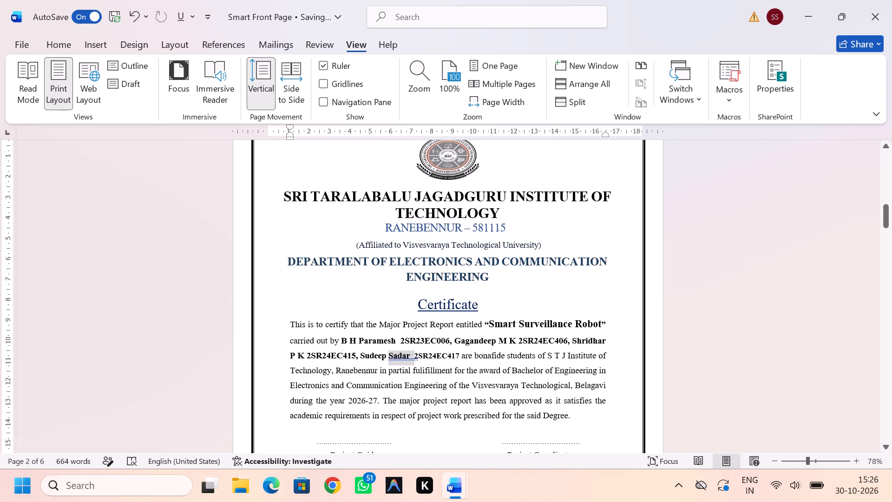
left_click(183, 341)
key("Escape")
key("Escape")
left_click_drag(376, 343, 396, 357)
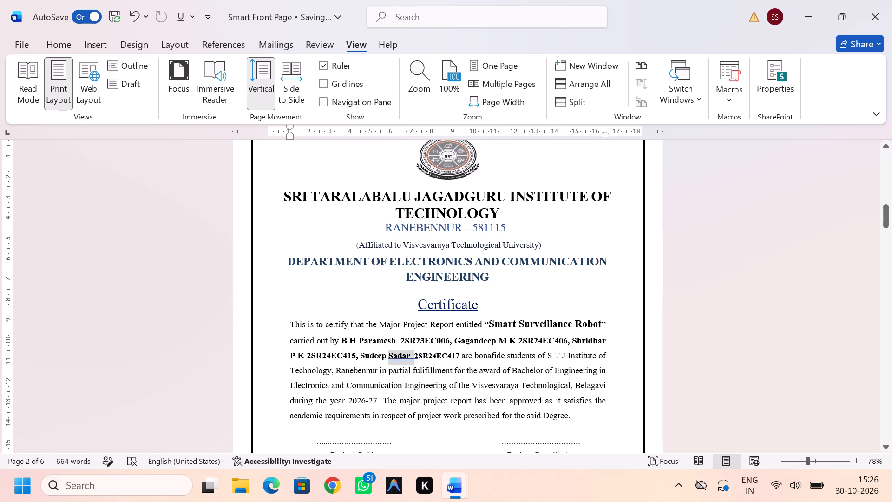
left_click(396, 357)
scroll(396, 357, "down", 1)
scroll(396, 357, "up", 4)
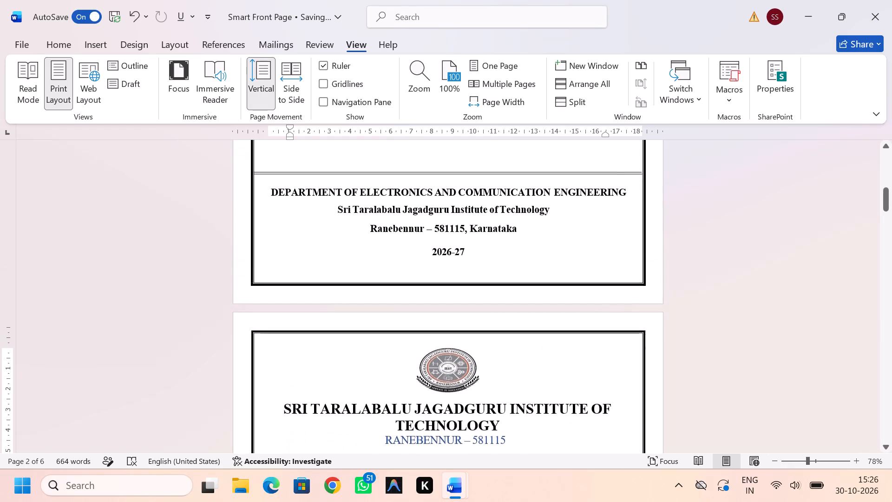
scroll(396, 357, "down", 1)
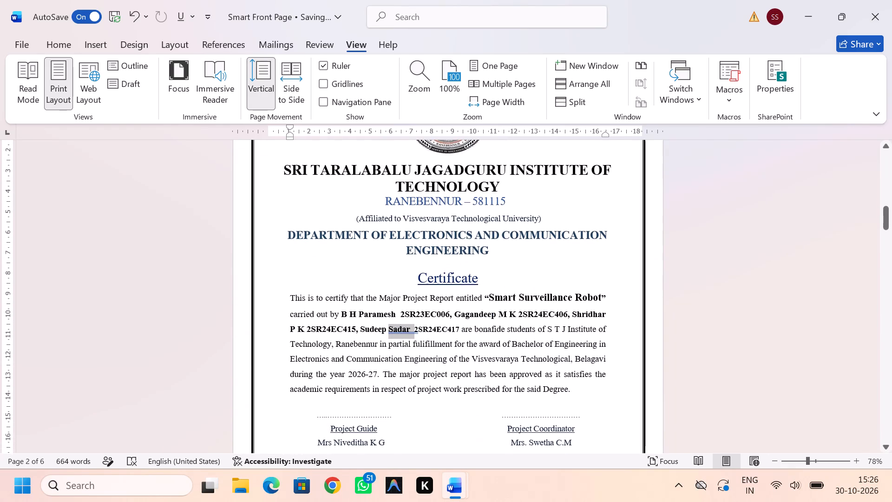
left_click(419, 321)
double_click(422, 307)
left_click_drag(422, 307, 422, 319)
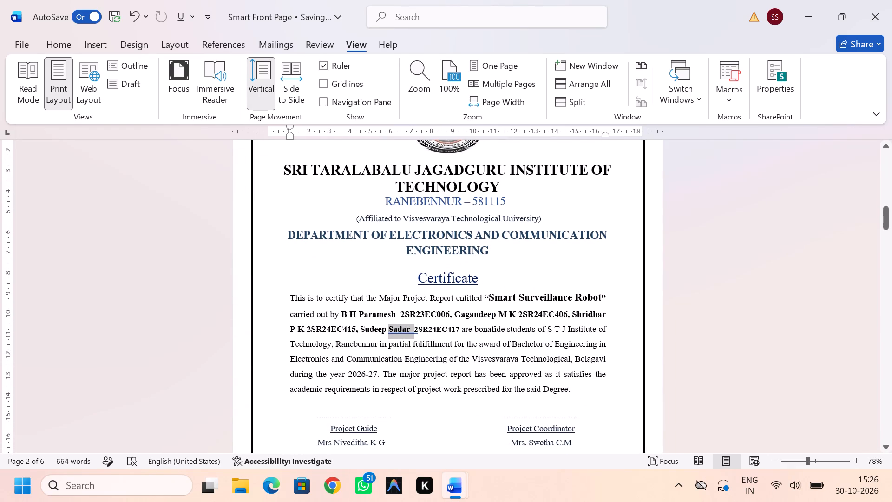
left_click_drag(422, 319, 422, 320)
left_click(422, 320)
right_click(422, 320)
right_click(422, 320)
left_click(422, 320)
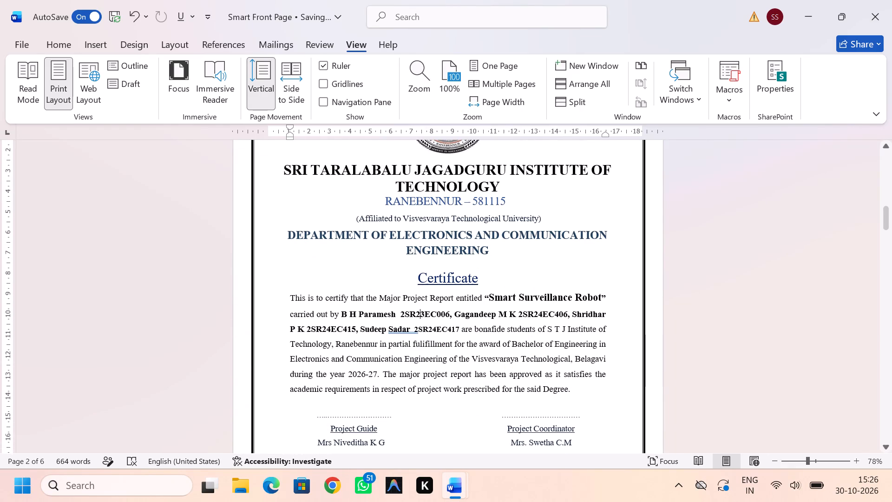
left_click_drag(404, 336, 400, 317)
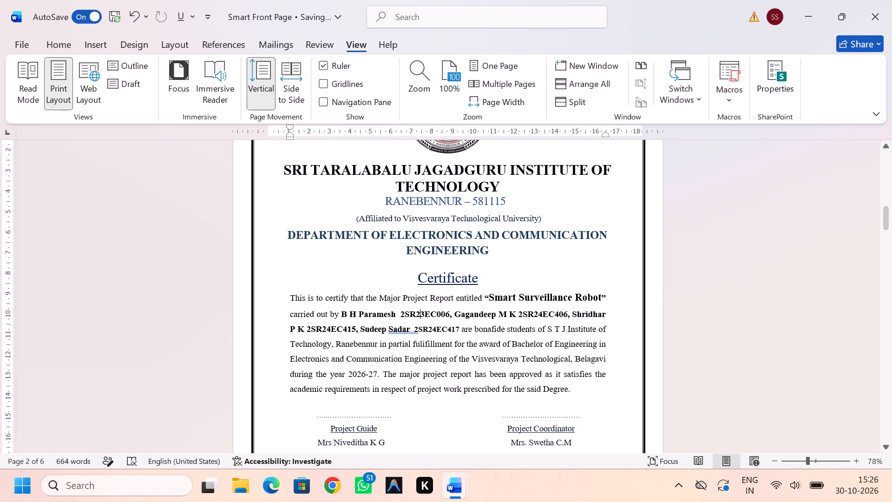
left_click(398, 333)
left_click(398, 333)
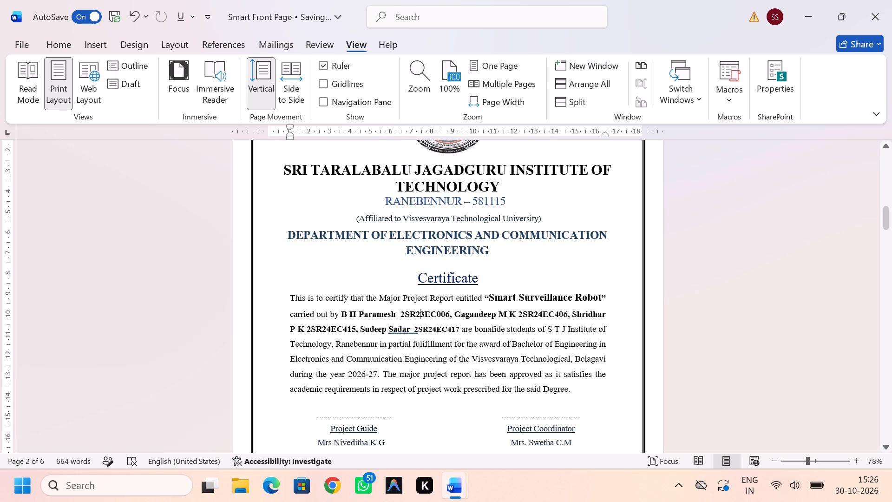
right_click(398, 333)
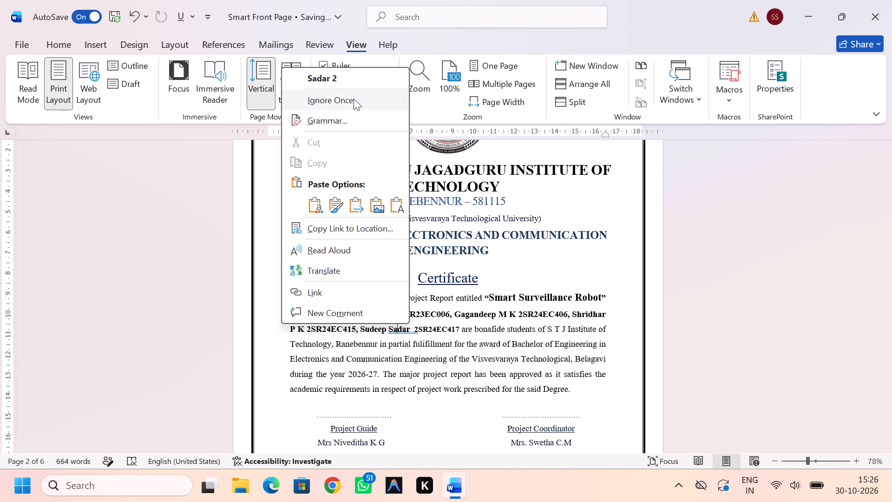
left_click(354, 99)
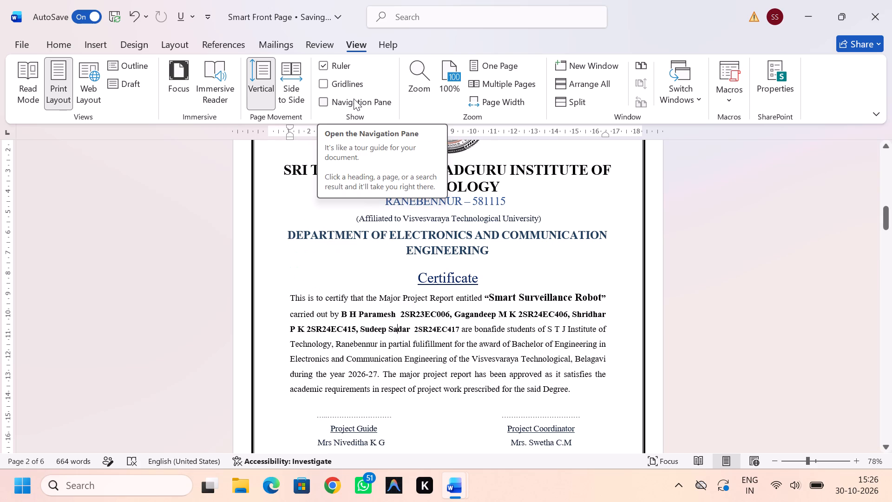
Check the rest of the Certificate, the Declaration, the Acknowledgement and the following pages for remaining proofing flags.
scroll(272, 228, "down", 2)
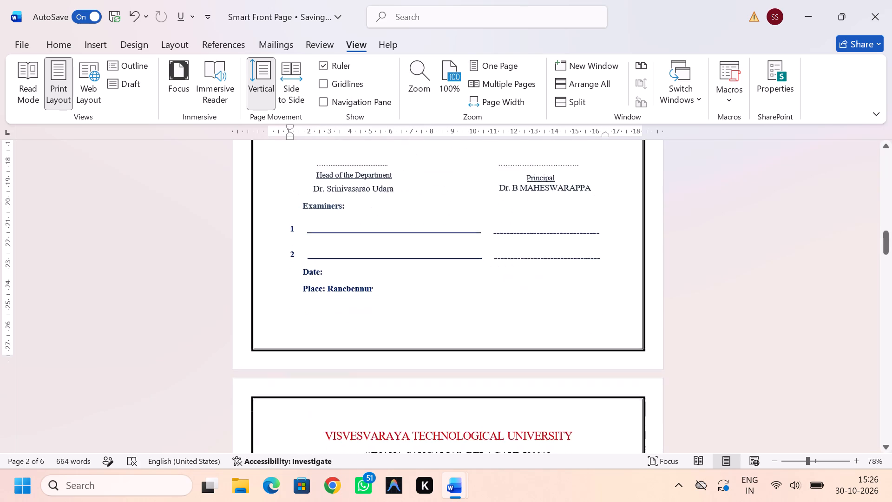
scroll(272, 228, "down", 4)
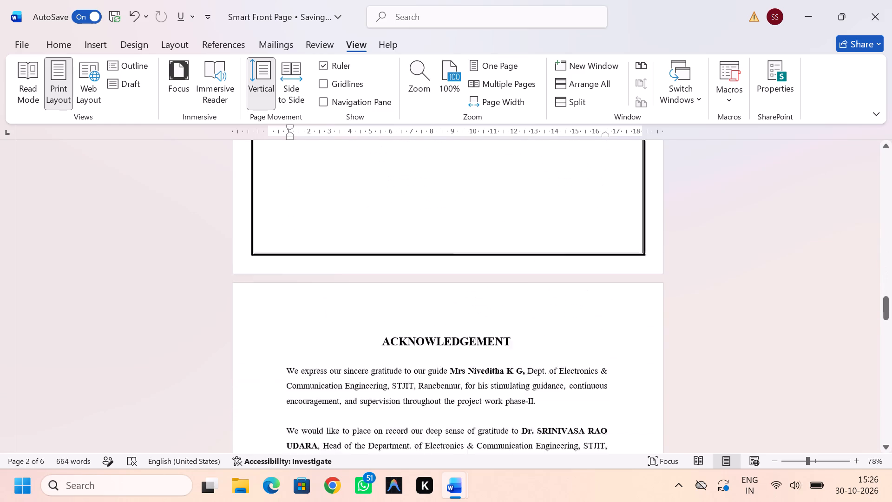
scroll(272, 228, "down", 3)
scroll(272, 228, "up", 1)
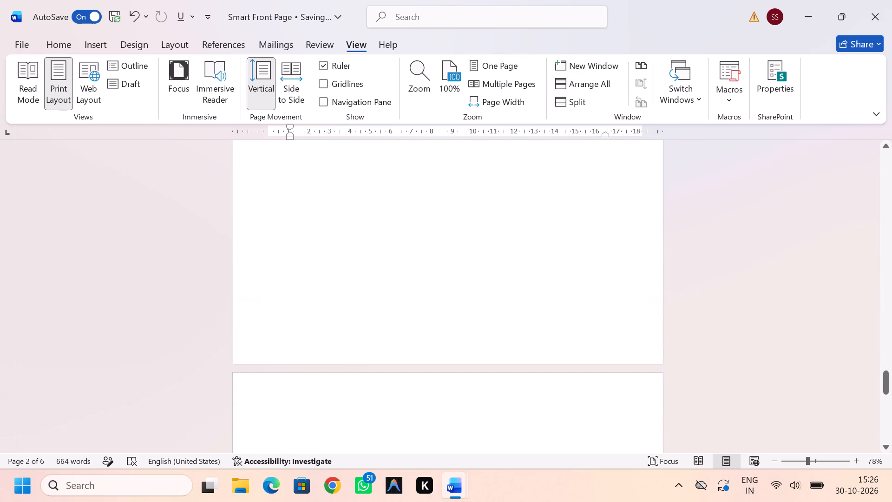
scroll(272, 228, "up", 11)
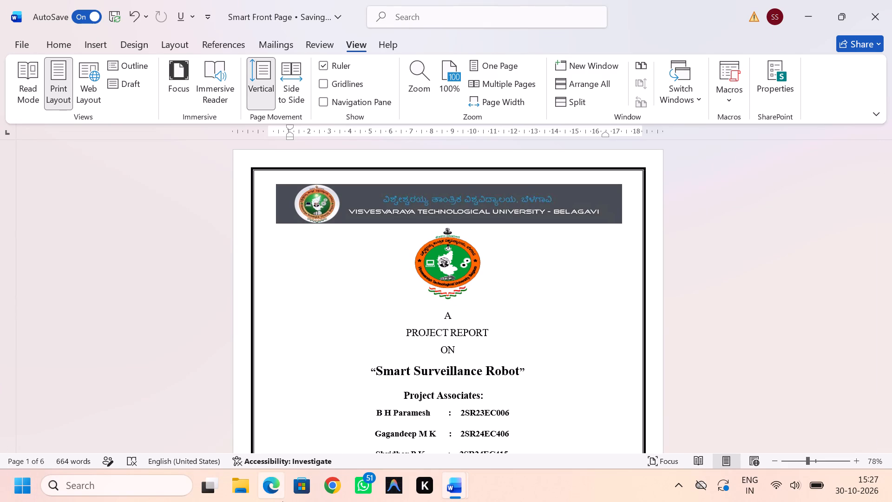
Review the cover page from the university banner down to the department, institute and year lines.
key("Down")
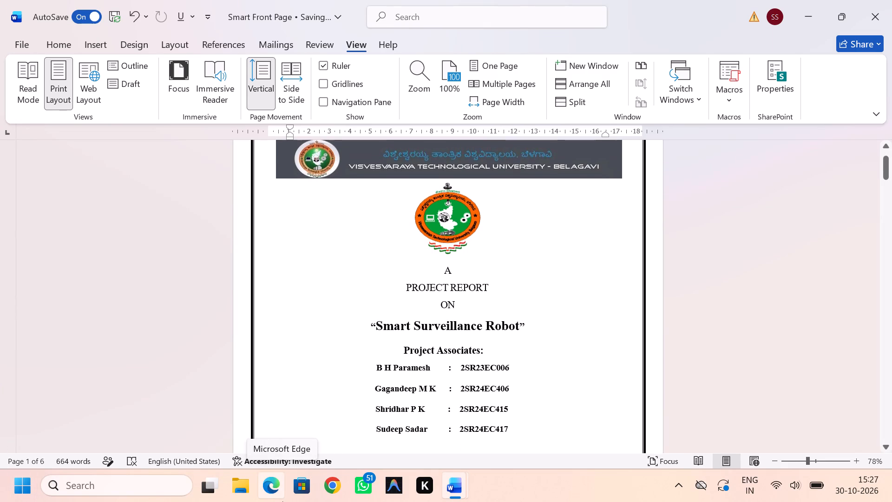
key("Down")
key("Down")
key("Down")
key("Down")
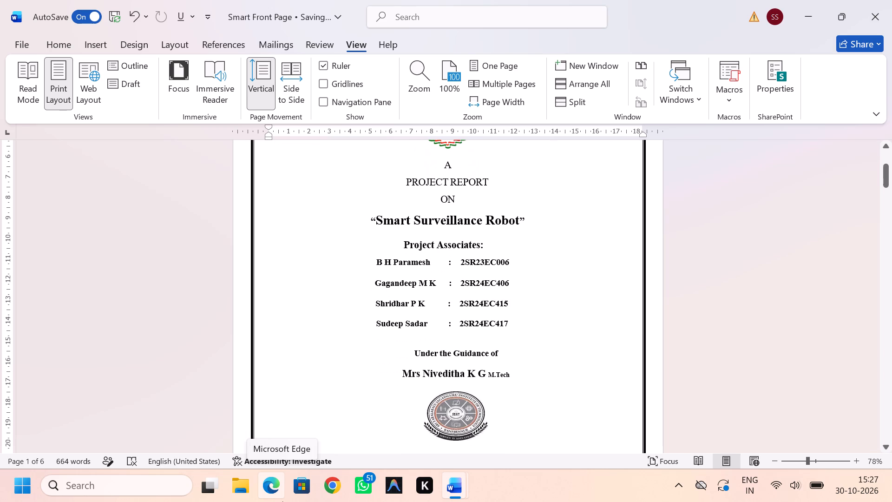
key("Down")
key("Down")
key("Down")
key("Down")
key("Down")
key("Down")
key("Down")
key("Down")
key("Down")
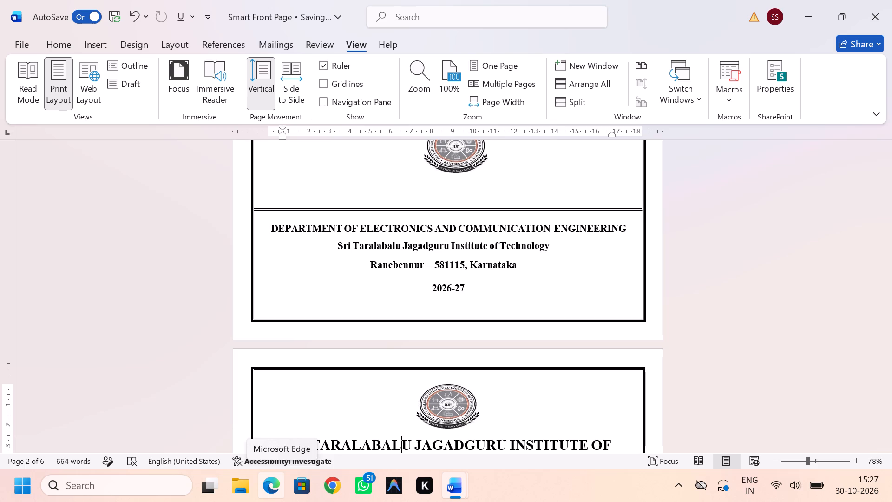
Review the Certificate page's institute heading, department title and certification paragraph.
key("Down")
key("Down")
key("Down")
key("Down")
key("Down")
key("Down")
key("Down")
key("Down")
key("Down")
key("Down")
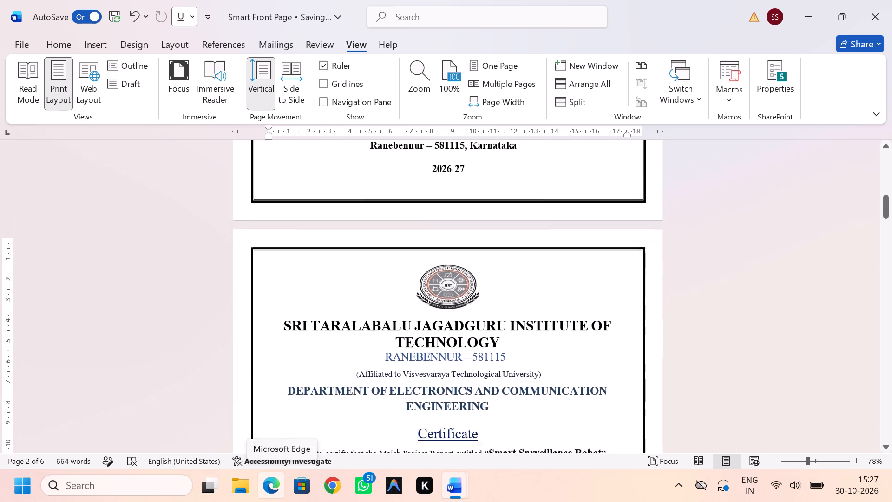
key("Down")
key("Down")
key("Down")
key("Down")
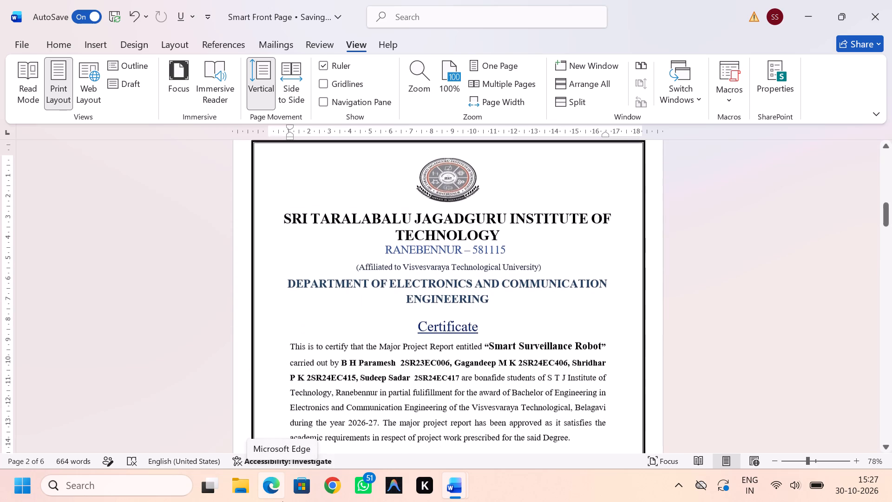
key("Down")
key("Down")
key("Down")
key("Down")
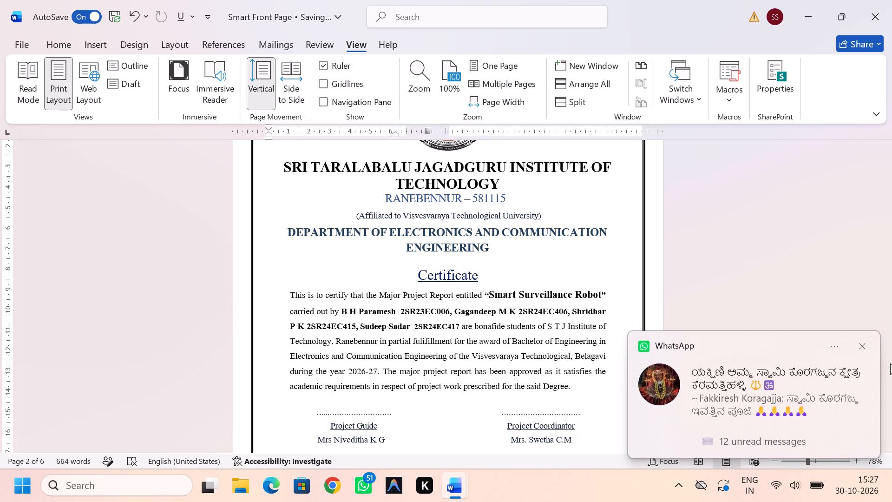
Dismiss the chat notification and review the Certificate's signature and examiner lines, continuing to the Declaration's opening paragraph.
left_click(855, 347)
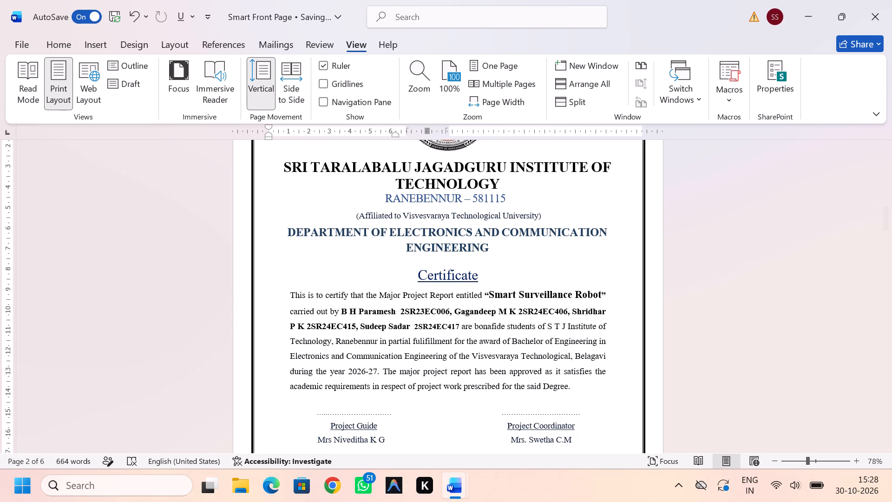
key("Down")
key("Down")
key("Down")
key("Down")
key("Down")
key("Down")
key("Down")
key("Down")
key("Down")
key("Down")
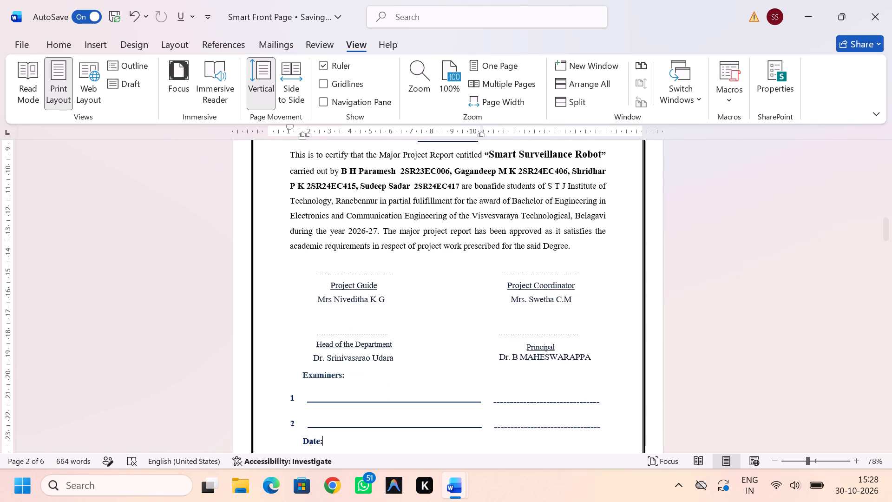
key("Down")
key("Down")
key("Down")
key("Down")
key("Down")
key("Down")
key("Down")
key("Down")
key("Down")
key("Down")
key("Down")
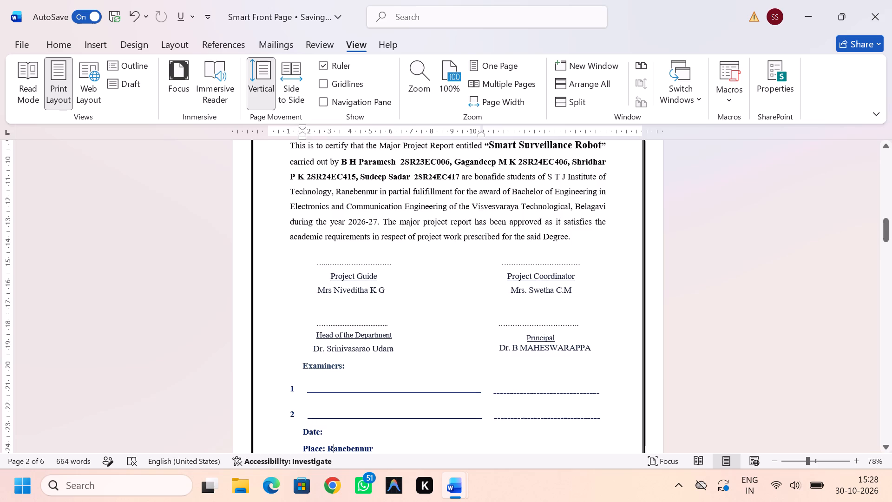
key("Up")
key("Up")
key("Up")
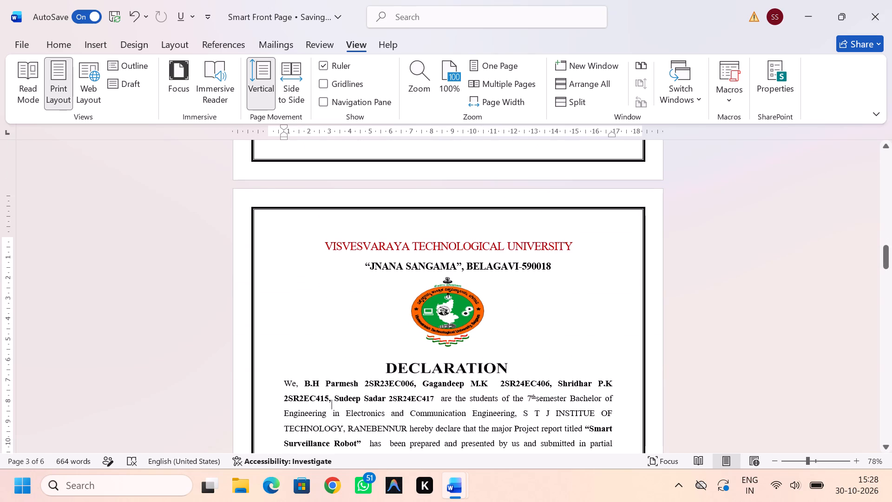
Go back up from the Declaration to recheck the Certificate's place, date, examiner and Head of the Department lines.
key("Up")
key("Up")
key("Up")
key("Up")
key("Up")
key("Up")
key("Up")
key("Up")
key("Up")
key("Up")
key("Up")
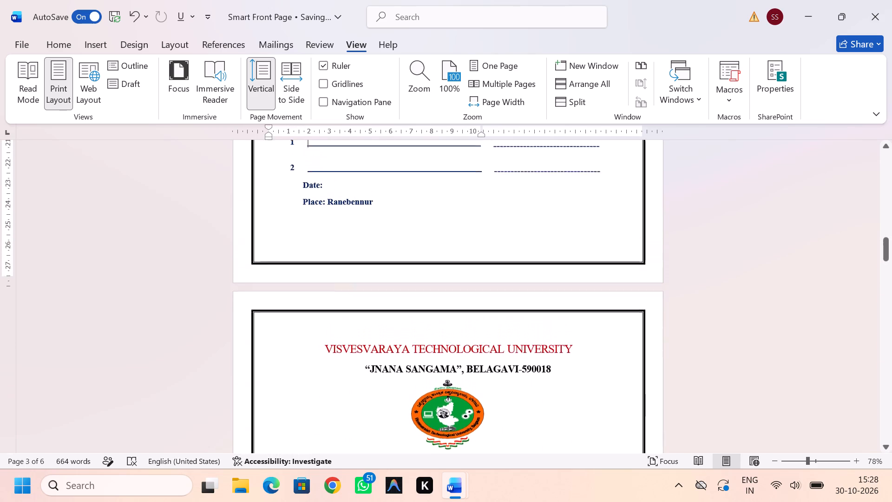
key("Up")
key("Up")
key("Up")
key("Up")
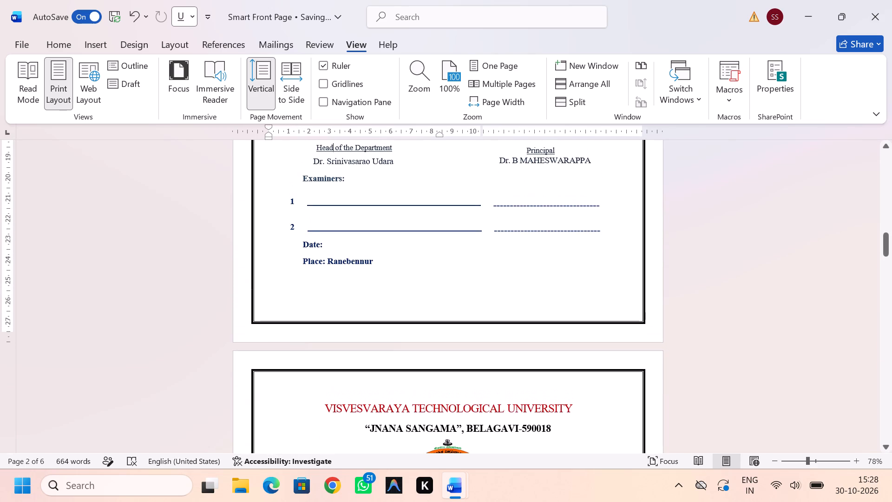
key("Up")
key("Up")
key("Up")
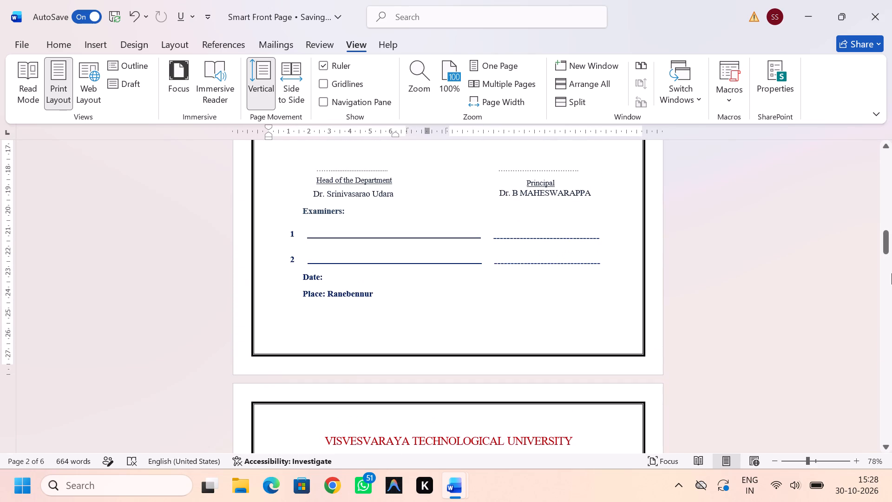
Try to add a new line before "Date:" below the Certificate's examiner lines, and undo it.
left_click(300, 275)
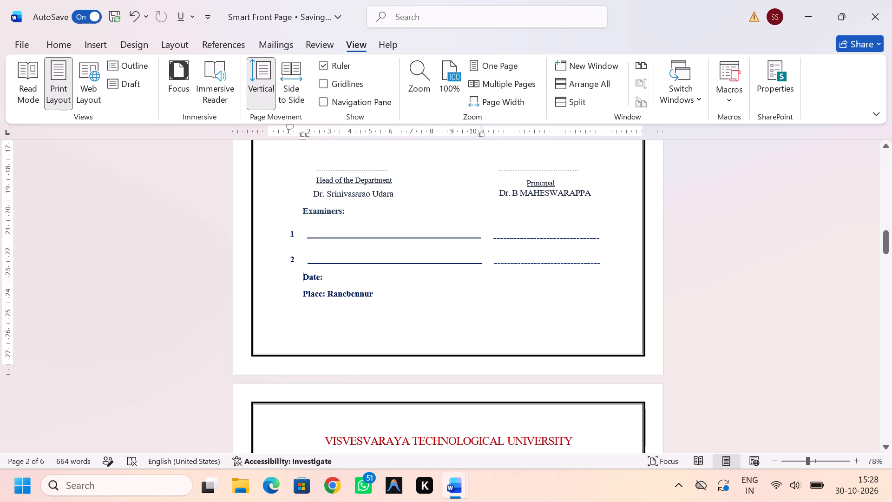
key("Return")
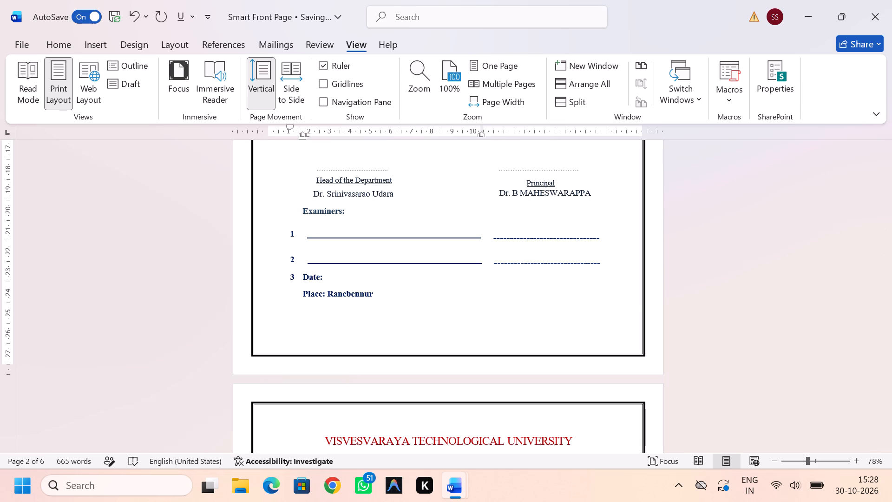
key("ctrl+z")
Read through the Declaration page down to the Acknowledgement heading and back to the end of the Declaration paragraph.
key("Down")
key("Down")
key("Down")
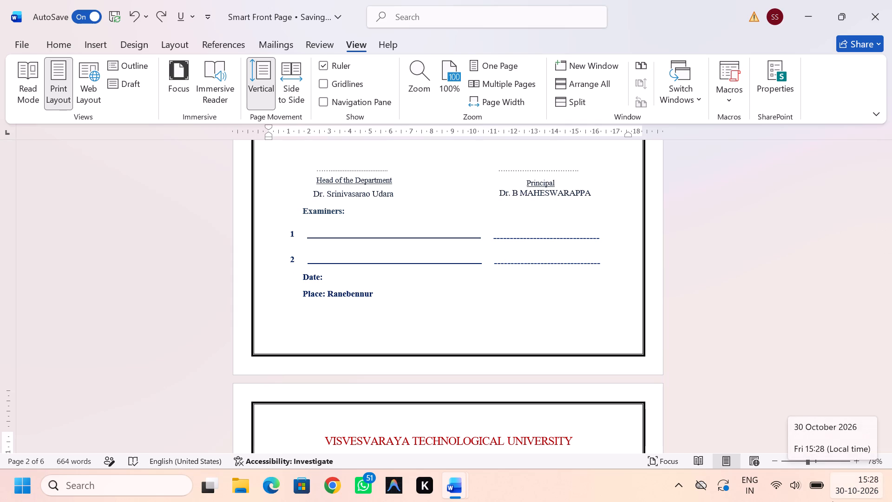
key("Down")
key("Down")
key("Down")
key("Down")
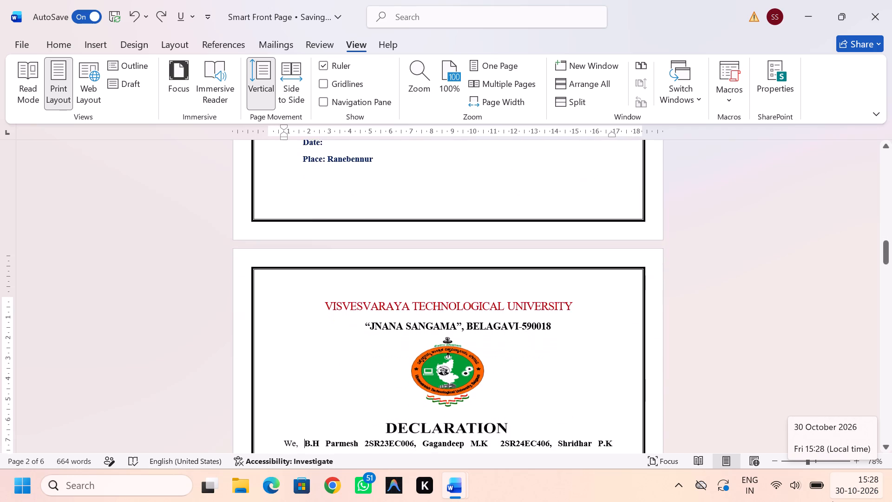
key("Down")
key("Down")
key("Down")
key("Down")
key("Down")
key("Down")
key("Down")
key("Down")
key("Down")
key("Down")
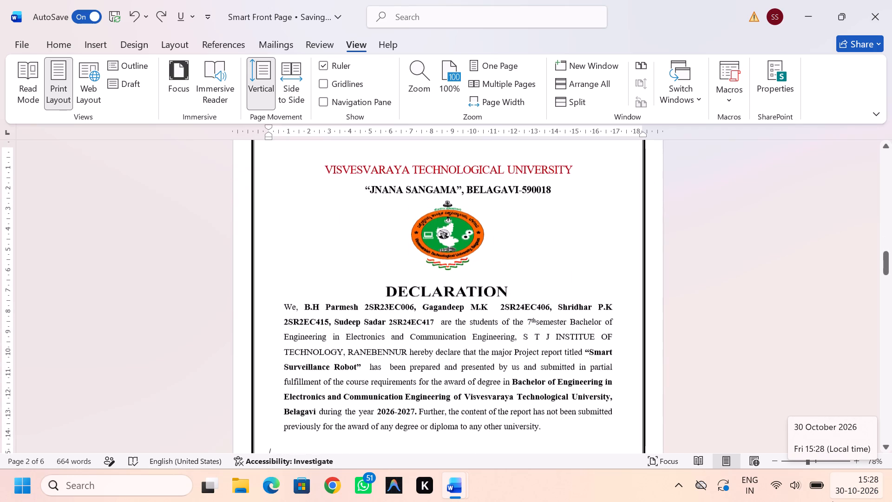
key("Down")
key("Down")
key("Down")
key("Down")
key("Down")
key("Down")
key("Down")
key("Down")
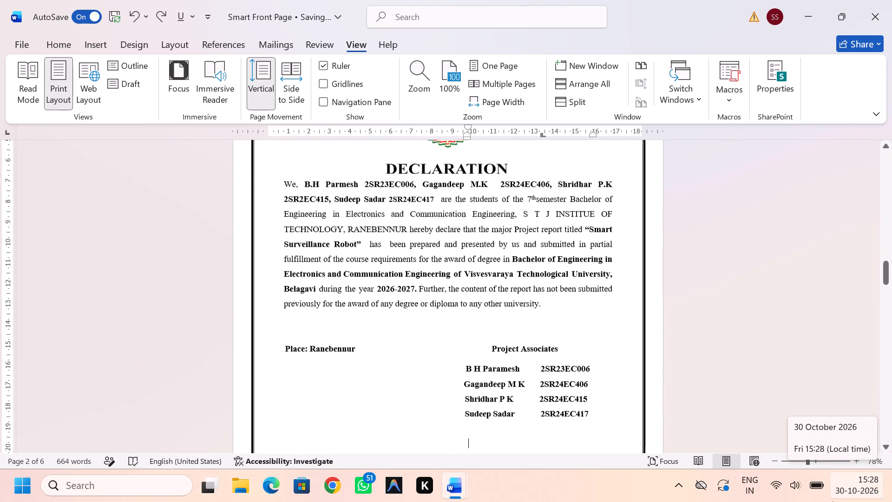
key("Down")
key("Down")
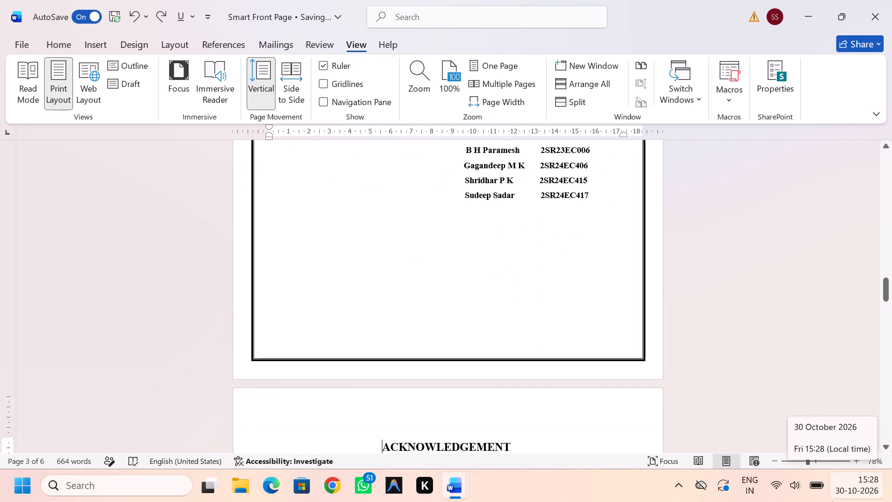
key("Up")
key("Up")
key("Up")
key("Up")
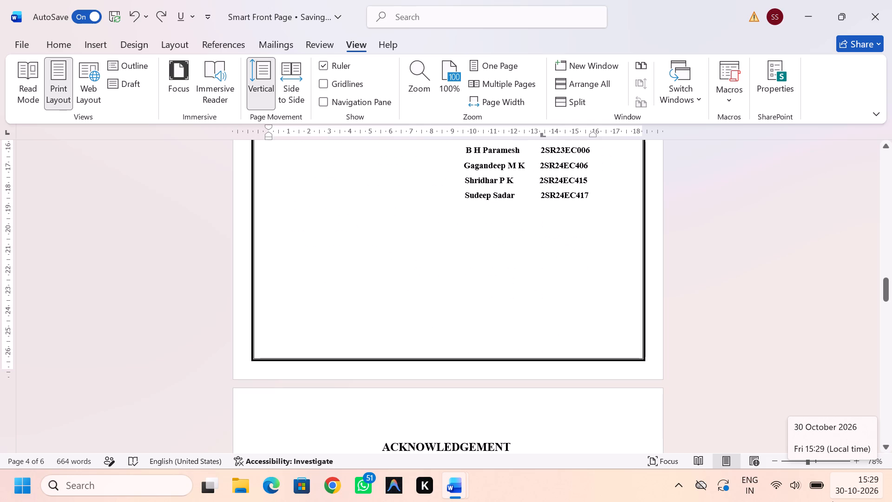
key("Up")
key("Up")
key("Up")
key("Up")
key("Up")
key("Up")
key("Up")
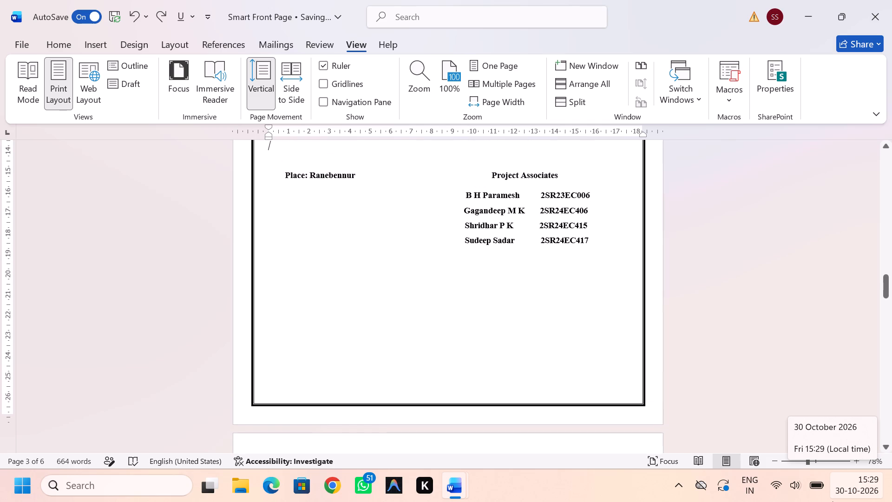
key("Up")
key("Up")
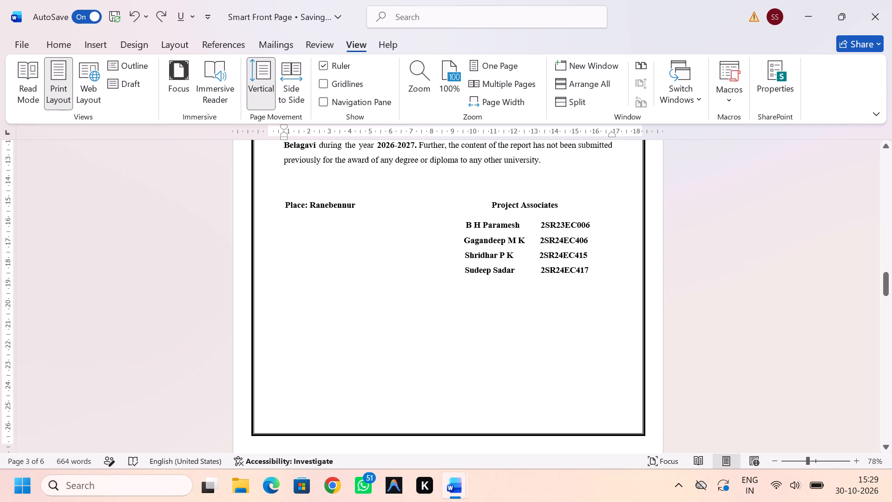
Review the Declaration's project associates block and the opening paragraphs of the Acknowledgement page.
key("Down")
key("Down")
key("Down")
key("Down")
key("Down")
key("Down")
key("Down")
key("Down")
key("Down")
key("Down")
key("Down")
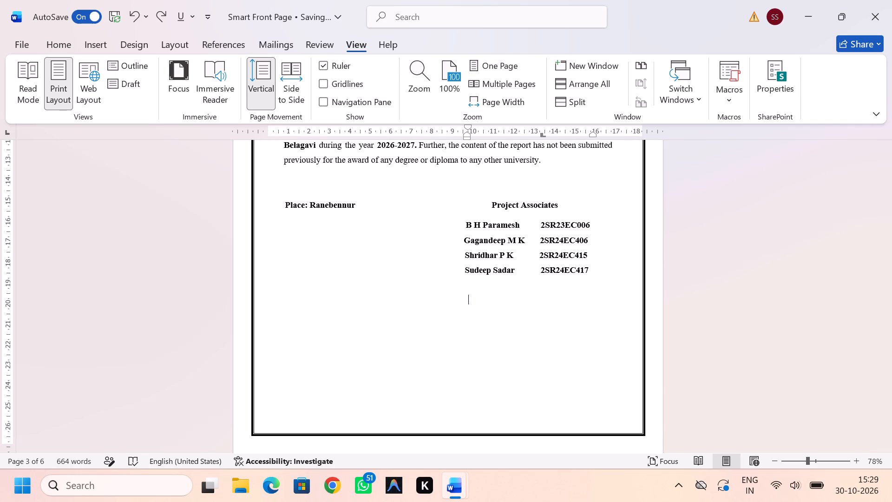
key("Down")
key("Down")
key("Down")
key("Down")
key("Down")
key("Down")
key("Down")
key("Down")
key("Down")
key("Down")
key("Down")
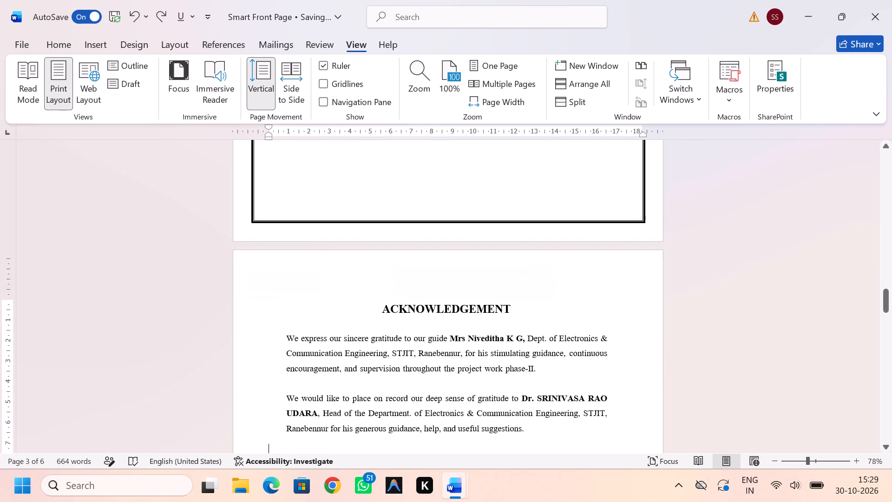
key("Down")
key("Down")
key("Down")
key("Down")
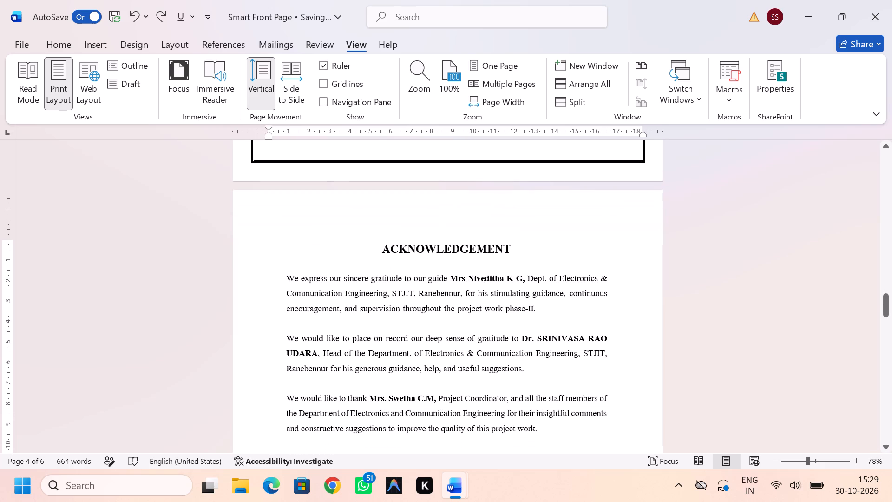
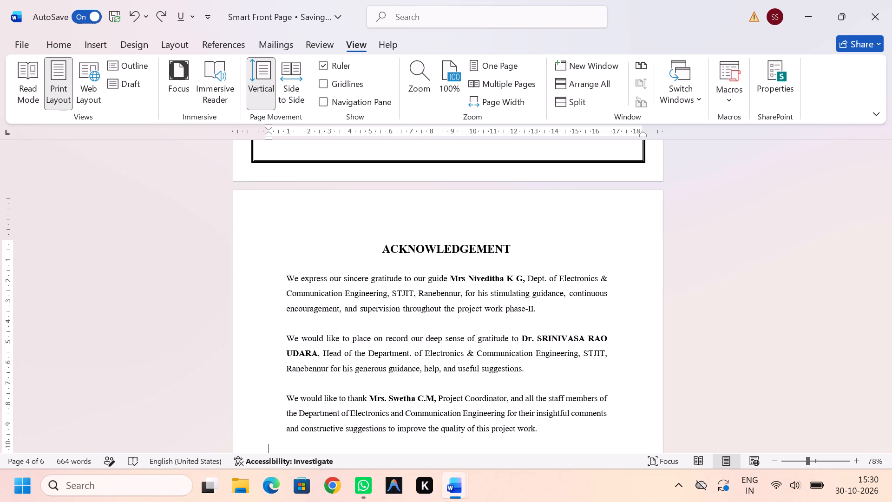
Review the rest of the Acknowledgement page, from the thanks to the Principal down to the Abstract heading.
key("Down")
key("Down")
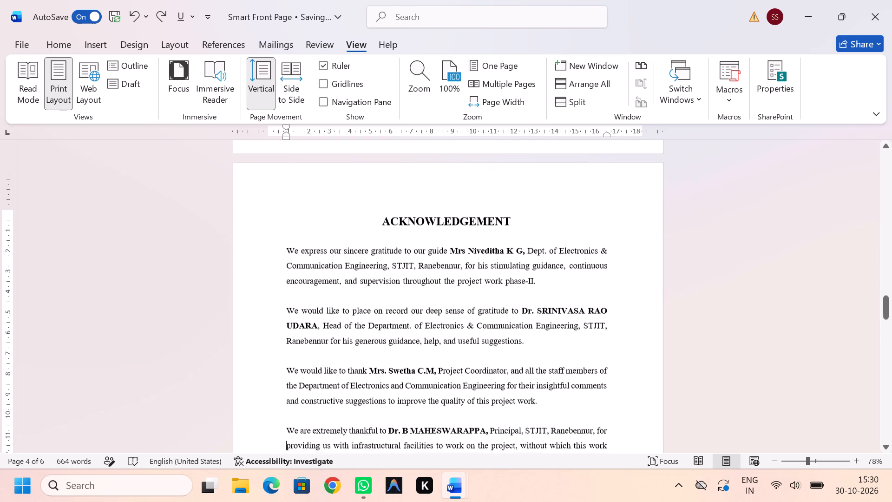
key("Down")
key("Down")
key("Up")
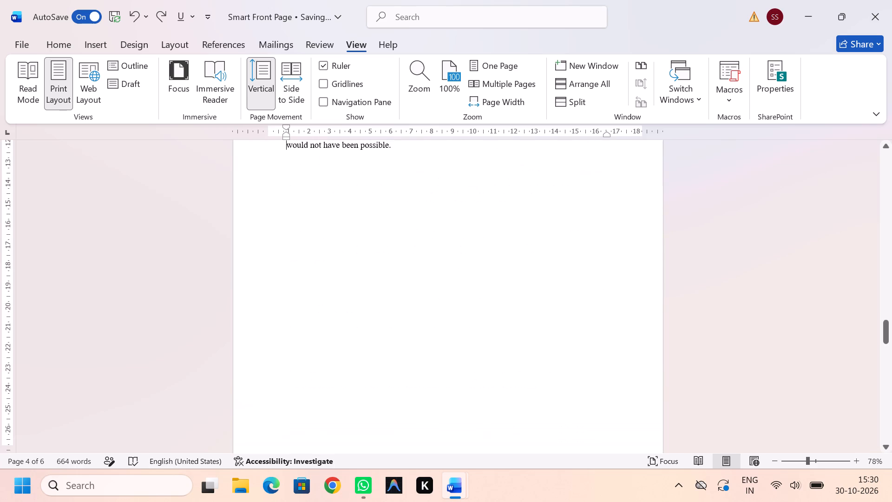
key("Down")
key("Down")
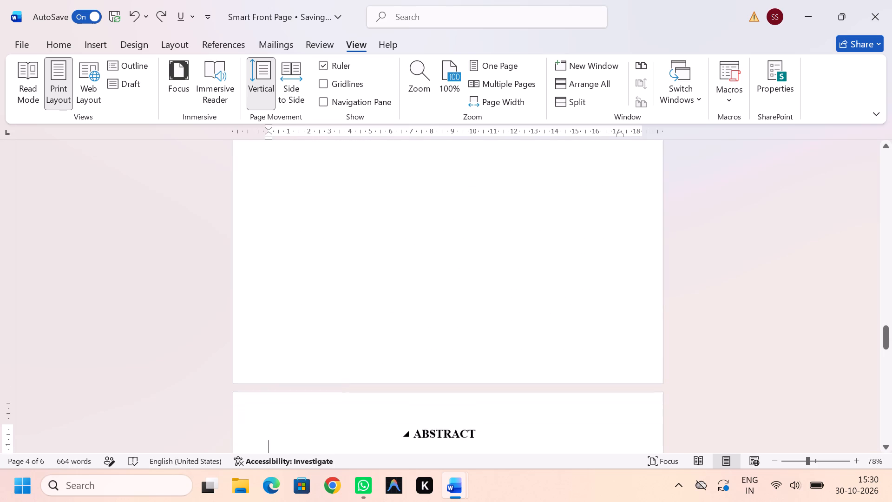
Examine the start of the Abstract page, going back and forth between its heading and opening paragraph.
key("Down")
key("Down")
key("Down")
key("Down")
key("Down")
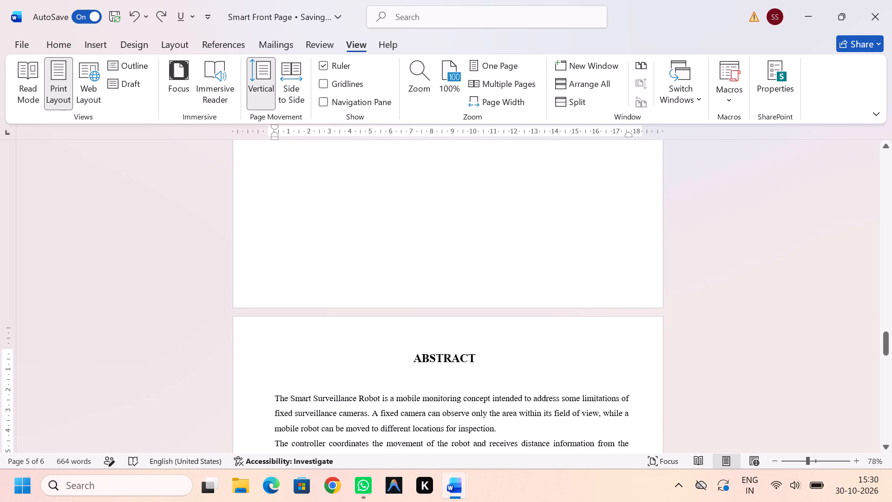
key("Up")
key("Up")
key("Up")
key("Up")
key("Down")
key("Down")
key("Down")
key("Down")
key("Down")
key("Up")
key("Up")
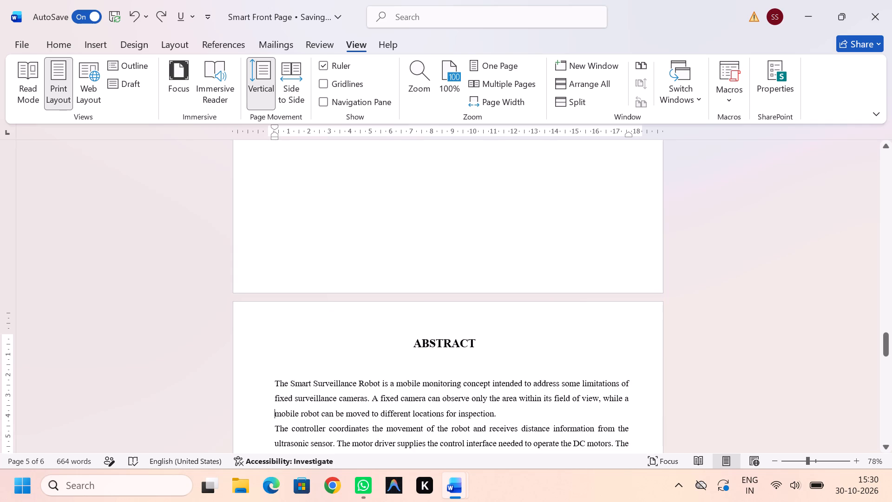
Read through the remaining Abstract paragraphs and continue to the start of the document's last page.
key("Down")
key("Down")
key("Down")
key("Down")
key("Down")
key("Down")
key("Down")
key("Down")
key("Down")
key("Down")
key("Down")
key("Down")
key("Down")
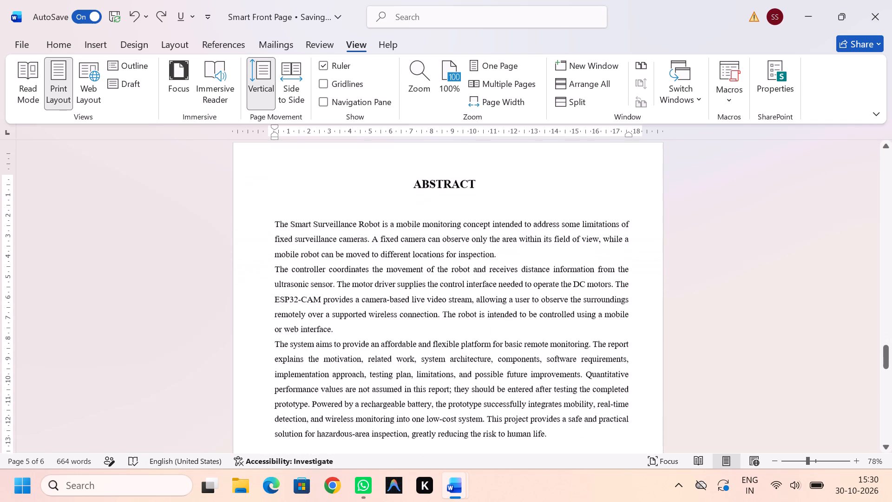
key("Down")
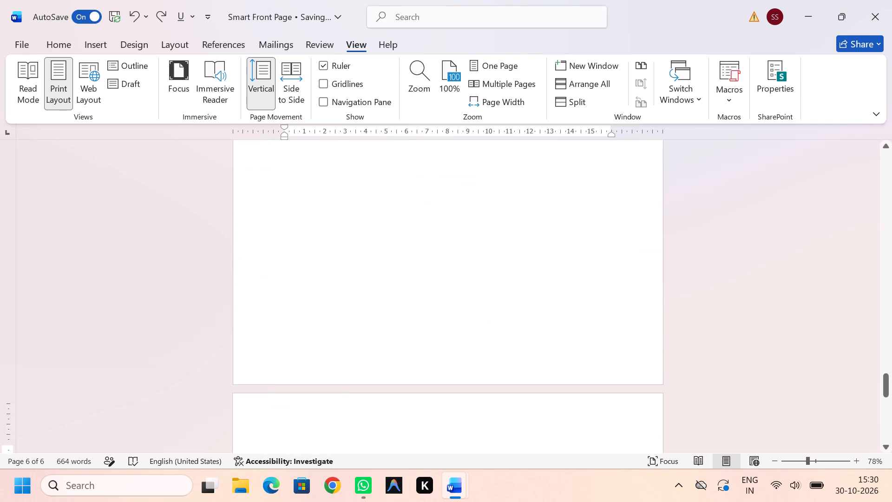
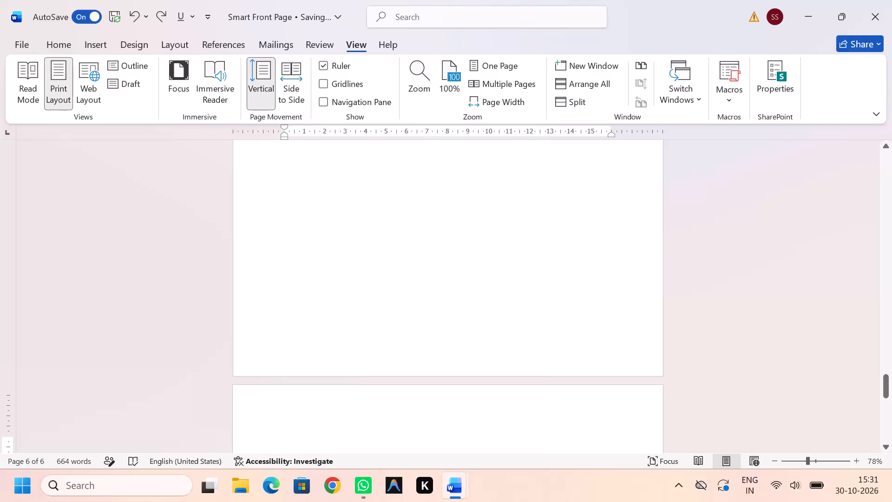
Go back from the last page and re-examine the Abstract from its closing paragraph up to its first paragraph.
key("Up")
key("Up")
key("Up")
key("Up")
key("Up")
key("Up")
key("Up")
key("Up")
key("Up")
key("Up")
key("Up")
key("Up")
key("Up")
key("Up")
key("Up")
key("Up")
key("Up")
key("Up")
key("Up")
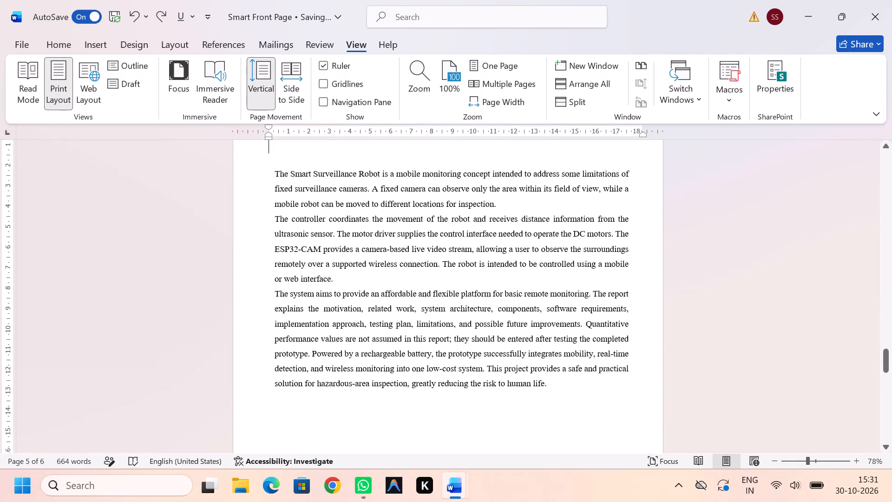
Read the Abstract's paragraphs again, from the Smart Surveillance Robot introduction down to the closing lines on wireless monitoring.
key("Down")
key("Down")
key("Down")
key("Down")
key("Down")
key("Down")
key("Down")
key("Down")
key("Down")
key("Down")
key("Down")
key("Down")
key("Down")
key("Down")
key("Down")
key("Down")
key("Down")
key("Down")
key("Down")
key("Down")
key("Down")
key("Down")
key("Down")
key("Down")
key("Down")
Check the empty area after the Abstract's last line and the start of the document's last page.
key("Down")
key("Down")
key("Down")
key("Down")
key("Down")
key("Down")
key("Down")
key("Down")
key("Down")
key("Down")
key("Down")
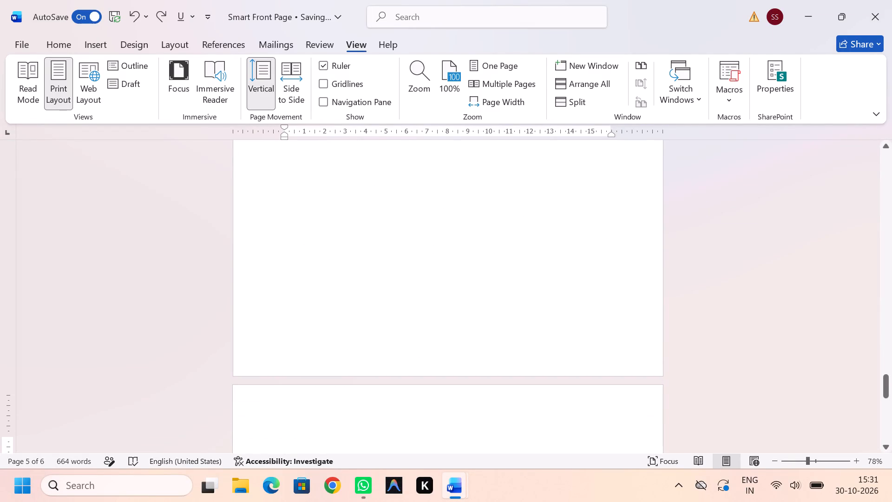
key("Down")
key("Down")
key("Down")
key("Down")
key("Down")
key("Down")
key("Down")
key("Down")
key("Down")
key("Down")
key("Down")
Review backward from the last page through the Abstract to the thanks to the Principal on the Acknowledgement page.
key("Up")
key("Up")
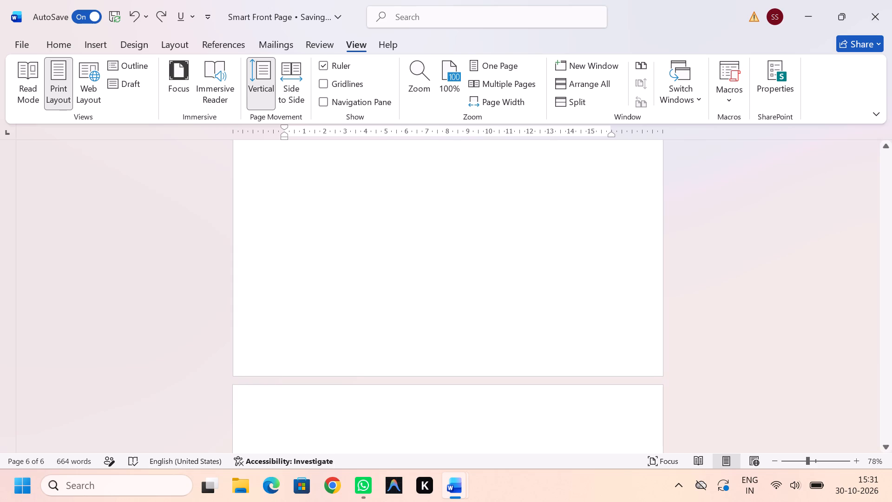
key("Up")
key("Up")
key("Up")
key("Up")
key("Up")
key("Up")
key("Up")
key("Up")
key("Up")
key("Up")
key("Up")
key("Up")
key("Up")
key("Up")
key("Up")
key("Up")
key("Up")
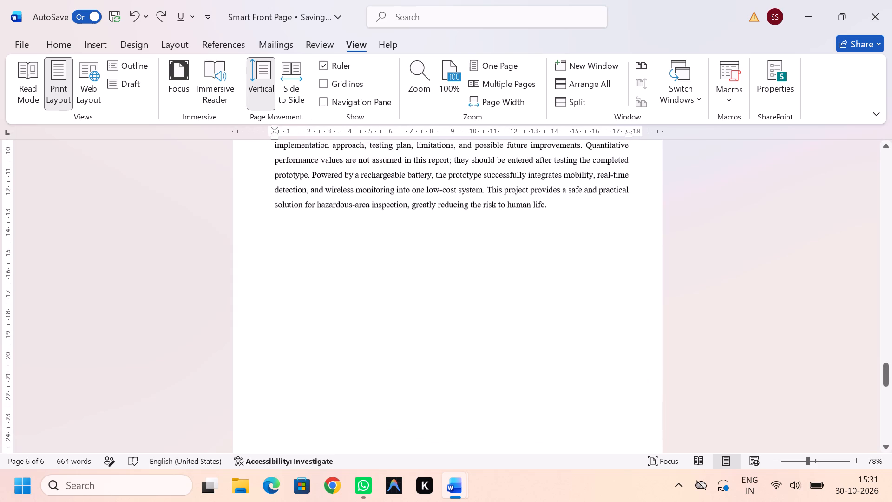
key("Up")
key("Up")
key("Up")
key("Up")
key("Up")
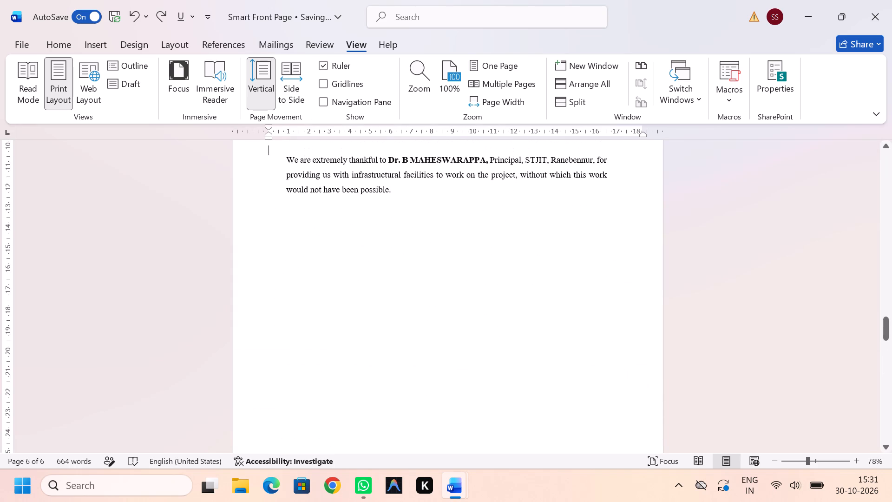
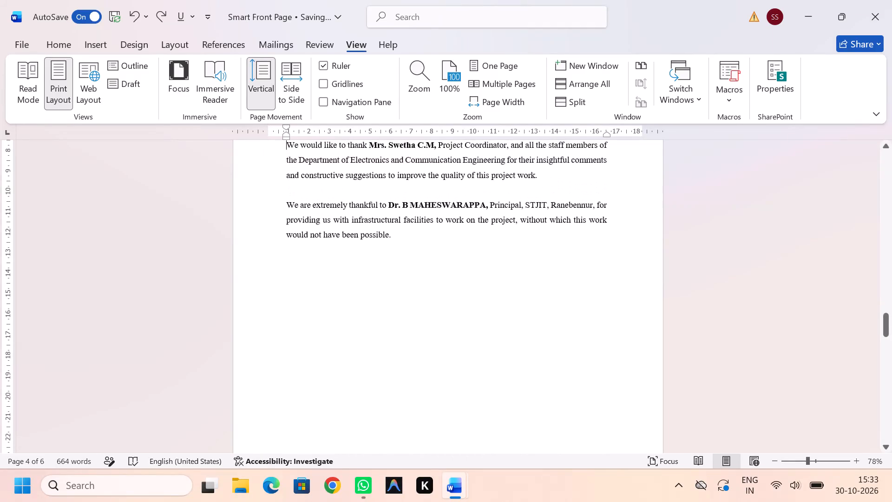
Review backward from the Acknowledgement's closing paragraphs through its heading to the end of the Declaration page.
key("Up")
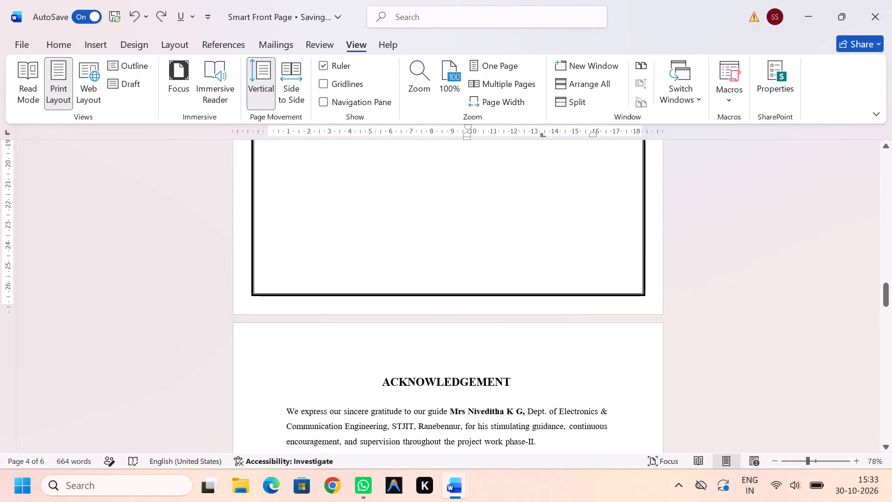
key("Up")
key("Up")
key("Up")
key("Up")
key("Up")
key("Up")
key("Up")
key("Up")
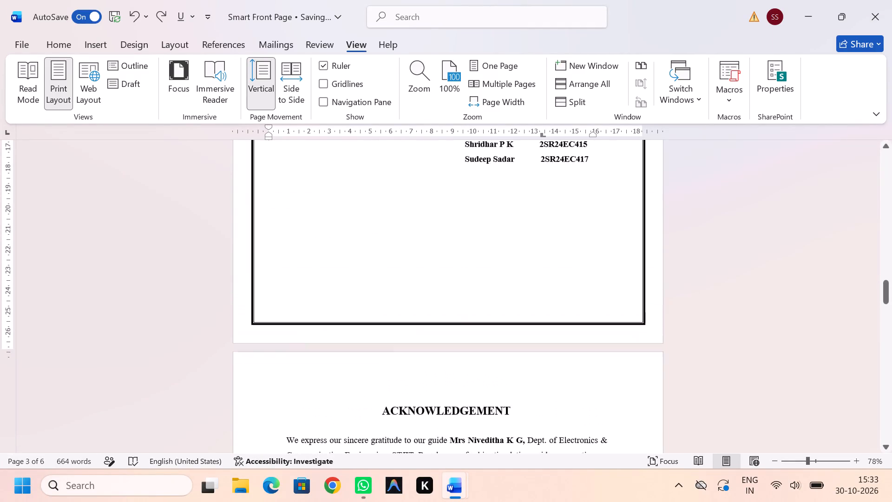
Look back over the Declaration from the Project Associates list to the university heading and the signature lines on the preceding page.
key("Up")
key("Up")
key("Up")
key("Up")
key("Up")
key("Up")
key("Up")
key("Up")
key("Up")
key("Up")
key("Up")
key("Up")
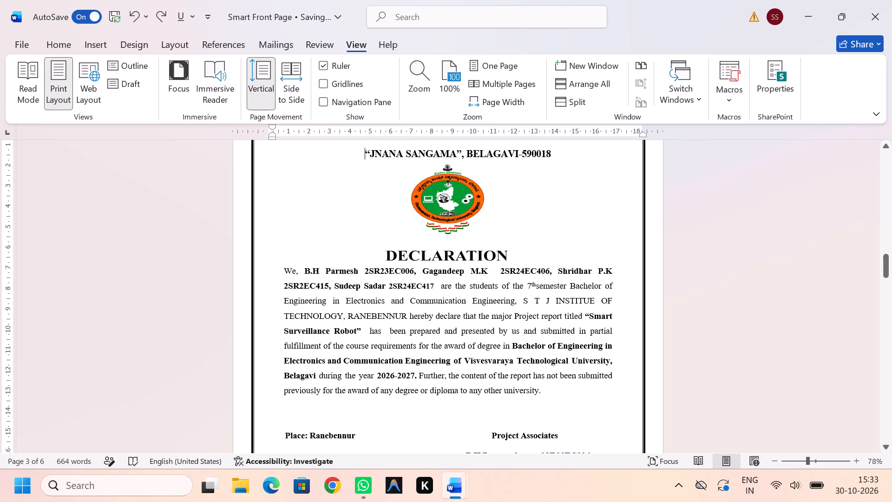
key("Up")
key("Up")
key("Up")
key("Up")
key("Up")
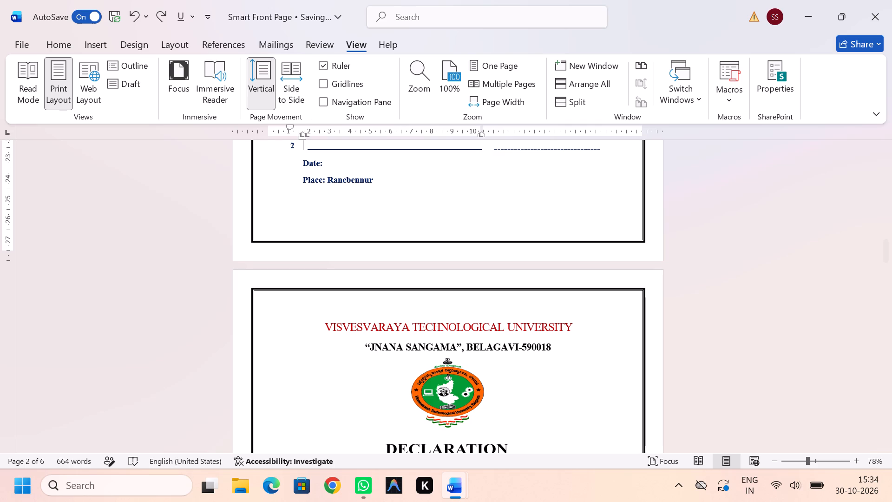
Read the Declaration page from the university heading and logo down to the statement's closing sentence.
key("Down")
key("Down")
key("Down")
key("Down")
key("Down")
key("Down")
key("Down")
key("Down")
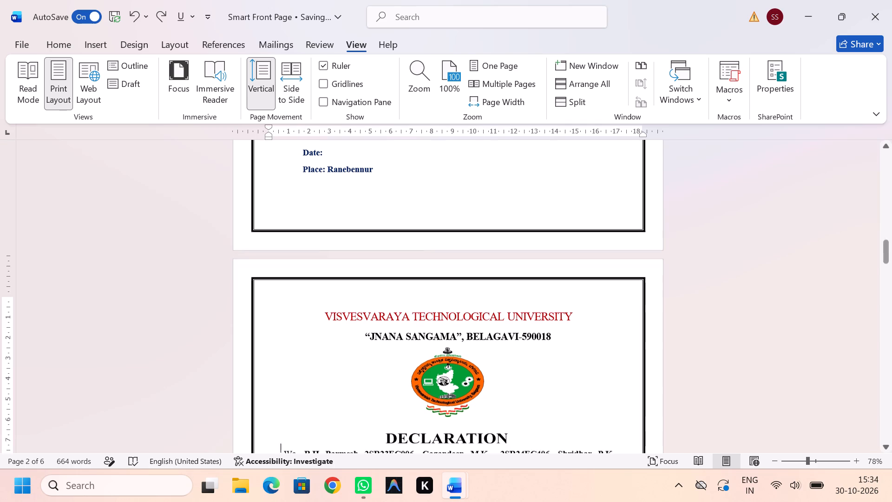
key("Down")
key("Down")
key("Down")
key("Down")
key("Down")
key("Down")
key("Down")
key("Down")
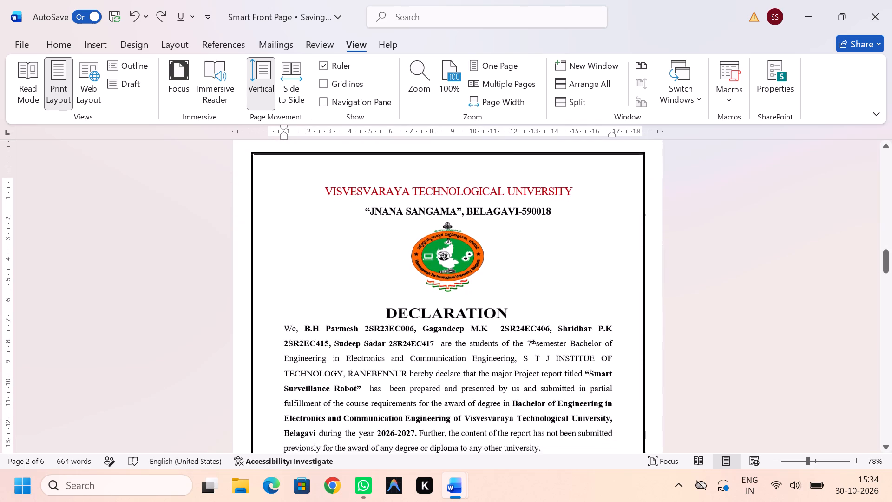
Examine the Place and Project Associates entries below the Declaration text, continuing to the Acknowledgement heading.
key("Down")
key("Down")
key("Down")
key("Down")
key("Down")
key("Down")
key("Down")
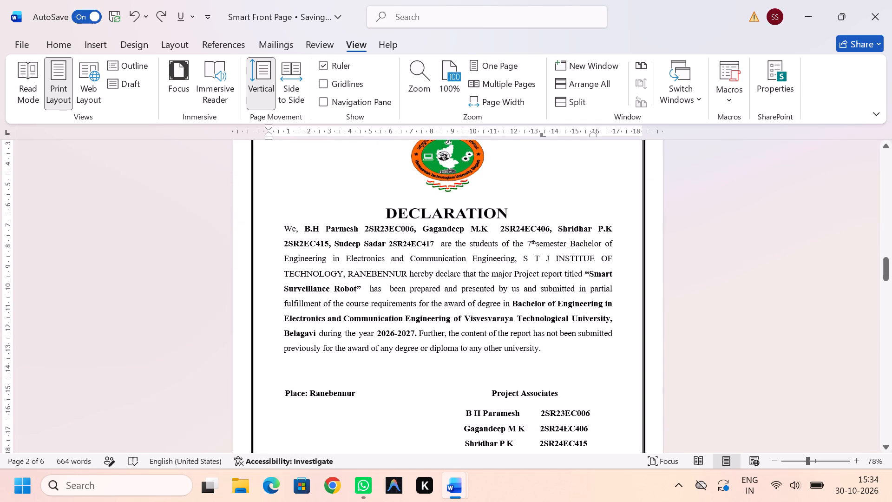
key("Down")
key("Down")
key("Down")
key("Down")
key("Down")
key("Down")
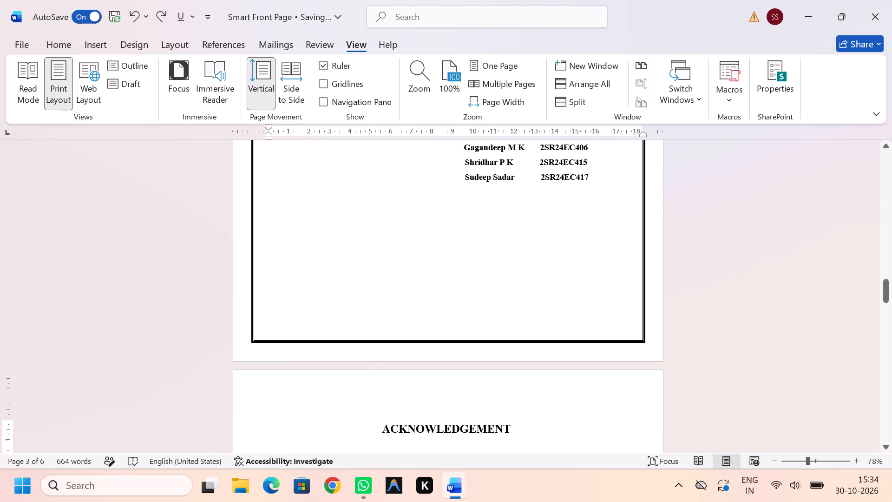
Review the Acknowledgement page from the thanks to the project guide through its end to the Abstract heading.
key("Down")
key("Down")
key("Down")
key("Down")
key("Down")
key("Down")
key("Down")
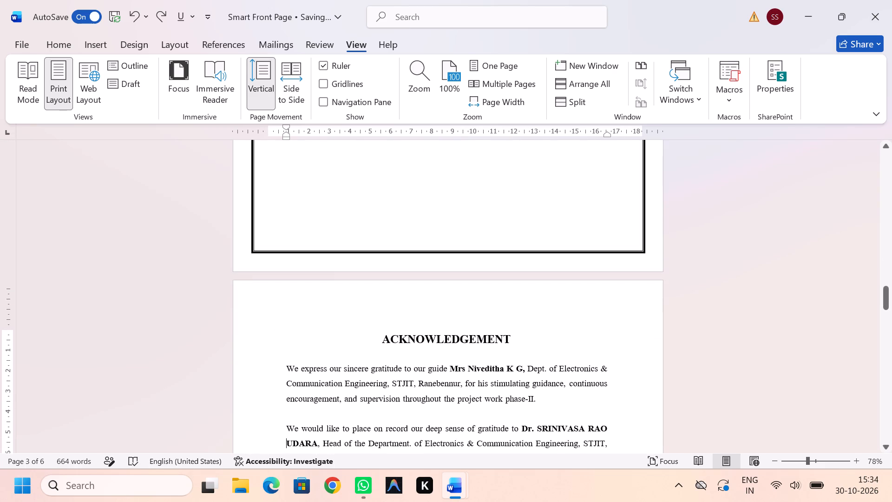
key("Down")
key("Down")
key("Down")
key("Down")
key("Down")
key("Down")
key("Down")
key("Down")
key("Down")
key("Down")
key("Down")
key("Down")
key("Down")
key("Down")
key("Down")
key("Down")
key("Down")
key("Down")
key("Down")
key("Down")
key("Down")
key("Down")
key("Down")
key("Down")
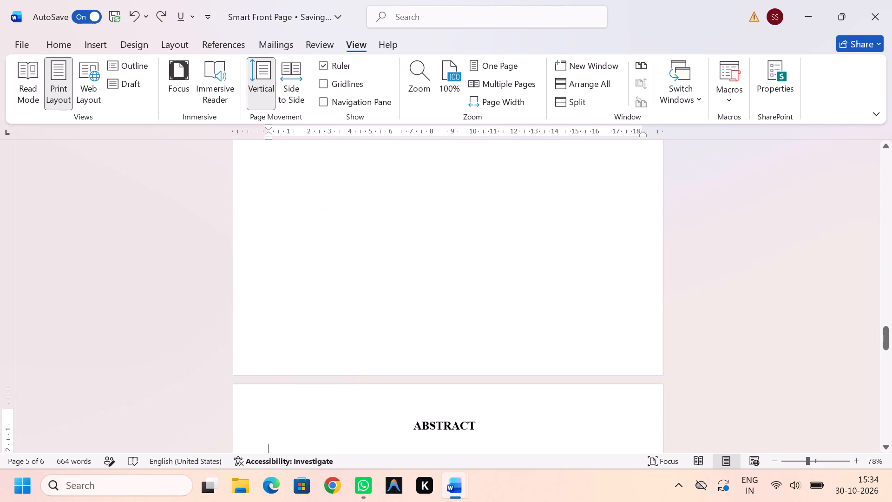
Review the Abstract from its opening on the Smart Surveillance Robot through its closing paragraph to the start of the last page.
key("Down")
key("Down")
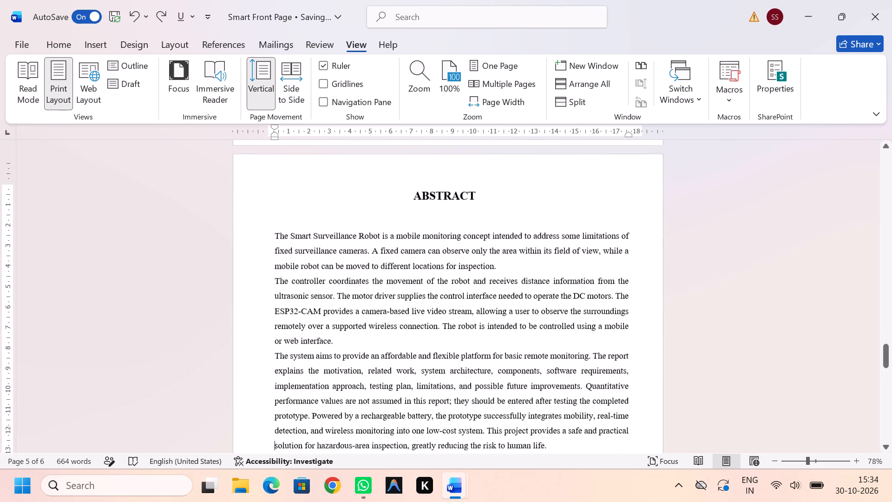
key("Down")
key("Down")
key("Down")
key("Down")
key("Down")
key("Down")
key("Down")
key("Down")
key("Down")
key("Down")
key("Down")
key("Down")
key("Down")
key("Down")
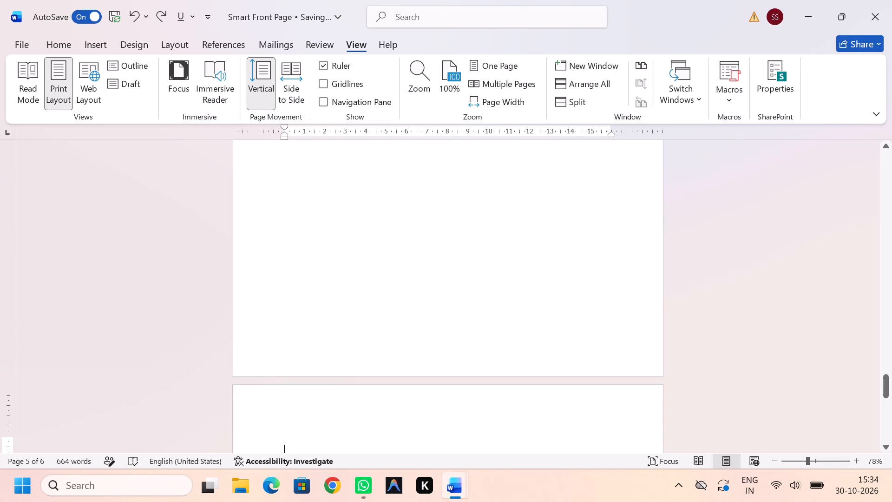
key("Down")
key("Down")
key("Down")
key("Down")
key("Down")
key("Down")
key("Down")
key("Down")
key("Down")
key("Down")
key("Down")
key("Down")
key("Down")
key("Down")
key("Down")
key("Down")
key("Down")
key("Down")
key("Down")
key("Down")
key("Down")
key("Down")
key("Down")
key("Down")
Review backward from the last page through the Abstract to the blank area at the end of the Acknowledgement page.
key("Up")
key("Up")
key("Up")
key("Up")
key("Up")
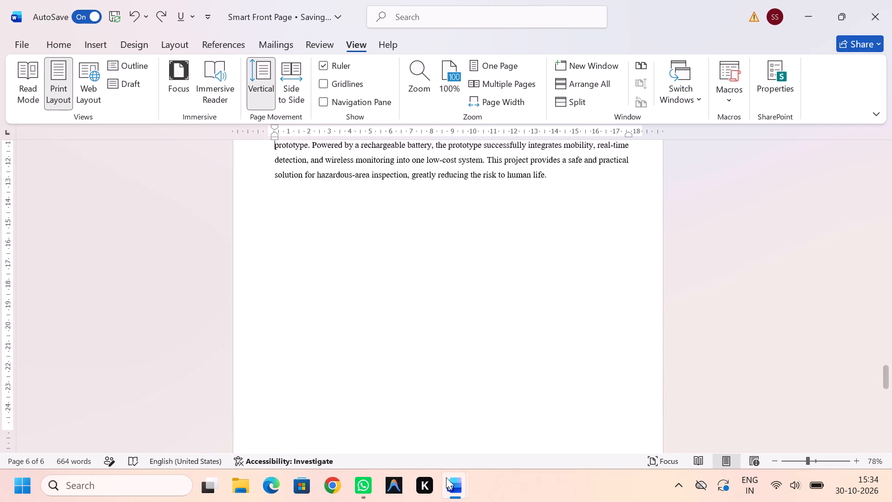
key("Up")
key("Up")
key("Up")
key("Up")
key("Up")
key("Up")
key("Up")
key("Up")
key("Up")
key("Up")
key("Up")
key("Up")
key("Up")
key("Up")
key("Up")
key("Up")
key("Up")
key("Up")
key("Up")
key("Up")
key("Up")
key("Up")
key("Up")
key("Up")
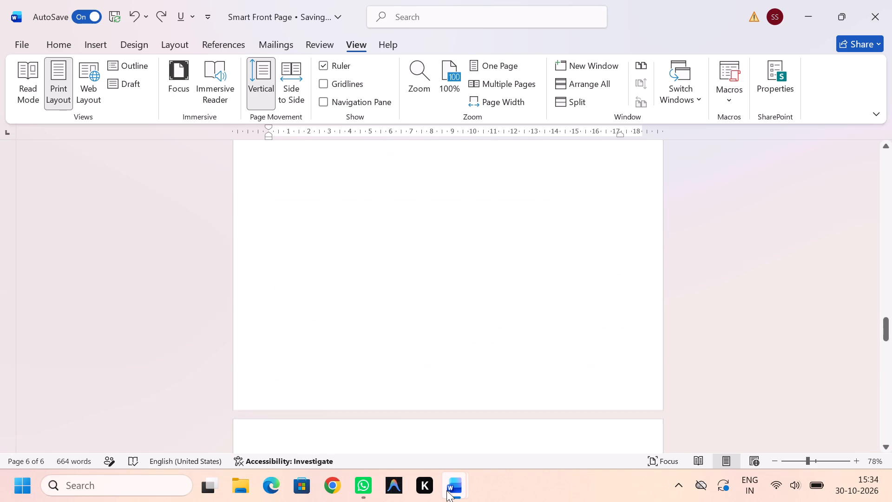
Review forward from the Acknowledgement's department and principal thanks through the Abstract to the last page.
key("Up")
key("Down")
key("Down")
key("Down")
key("Down")
key("Down")
key("Down")
key("Down")
key("Down")
key("Down")
key("Down")
key("Down")
key("Down")
key("Down")
key("Down")
key("Down")
key("Down")
key("Down")
key("Down")
key("Down")
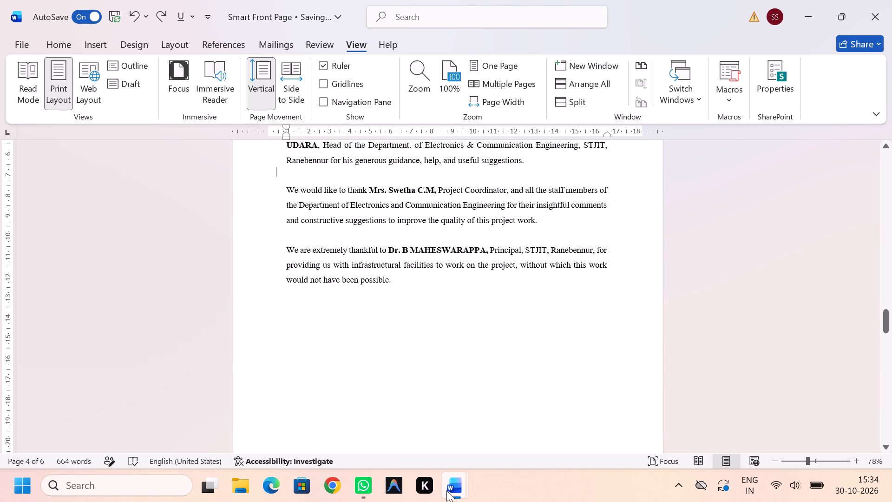
key("Down")
key("Down")
key("Down")
key("Down")
key("Down")
key("Down")
key("Down")
key("Down")
key("Down")
key("Down")
key("Down")
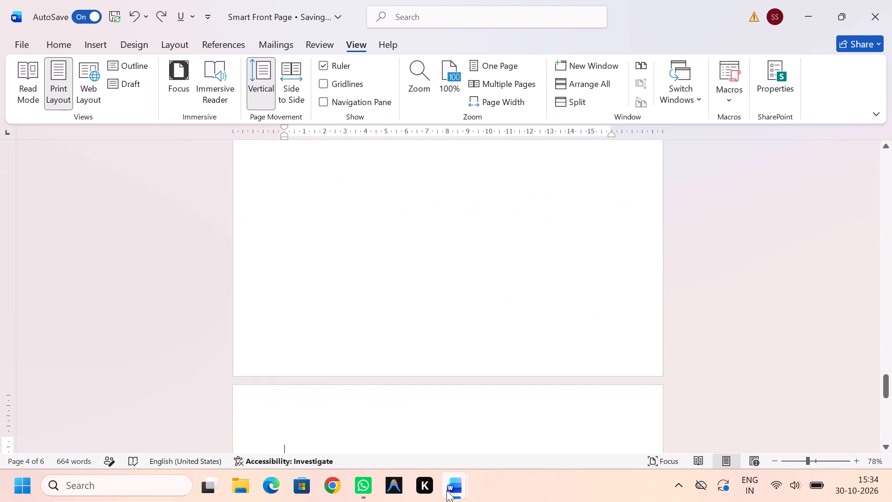
key("Down")
key("Down")
key("Down")
key("Down")
key("Down")
key("Down")
key("Down")
key("Down")
key("Down")
key("Down")
key("Down")
key("Down")
key("Down")
key("Down")
key("Down")
key("Down")
key("Down")
key("Down")
key("Down")
Review backward from the last page to the Acknowledgement paragraph thanking the project guide.
key("Up")
key("Up")
key("Up")
key("Up")
key("Up")
key("Up")
key("Up")
key("Up")
key("Up")
key("Up")
key("Up")
key("Up")
key("Up")
key("Up")
key("Up")
key("Up")
key("Up")
key("Up")
key("Up")
key("Up")
key("Up")
key("Up")
key("Up")
key("Up")
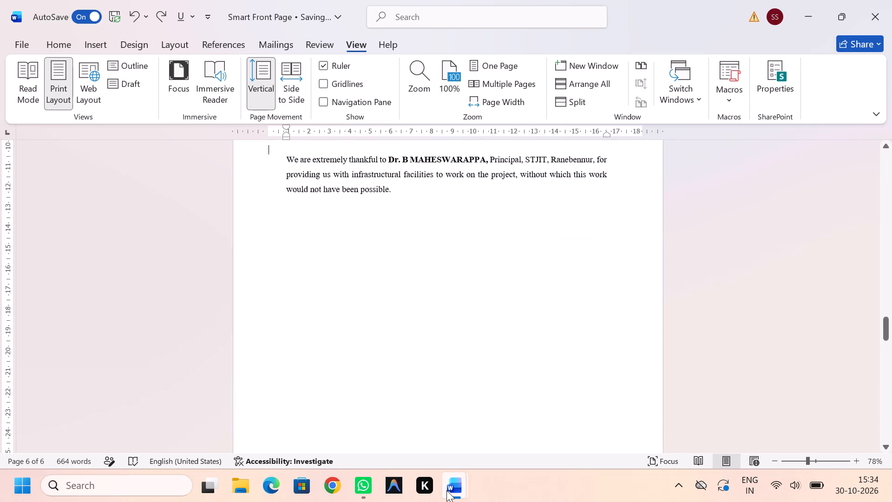
key("Up")
key("Up")
key("Up")
key("Up")
key("Up")
key("Up")
key("Up")
key("Up")
key("Up")
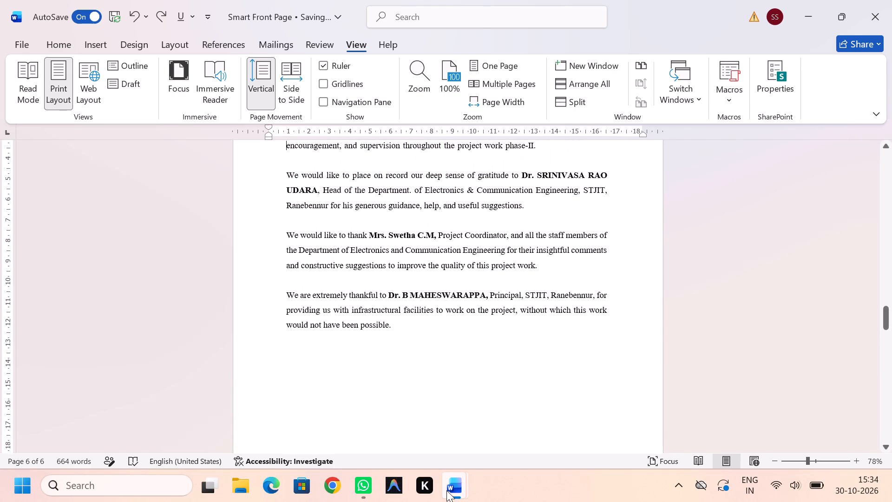
key("Up")
key("Up")
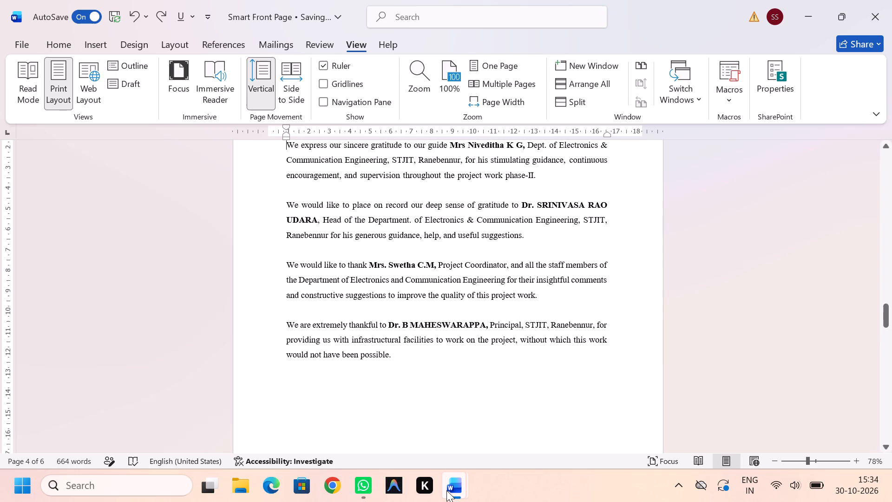
Switch to the Smart Table of Content 111 document and examine the Table of Contents heading and its front-matter entries.
left_click(446, 490)
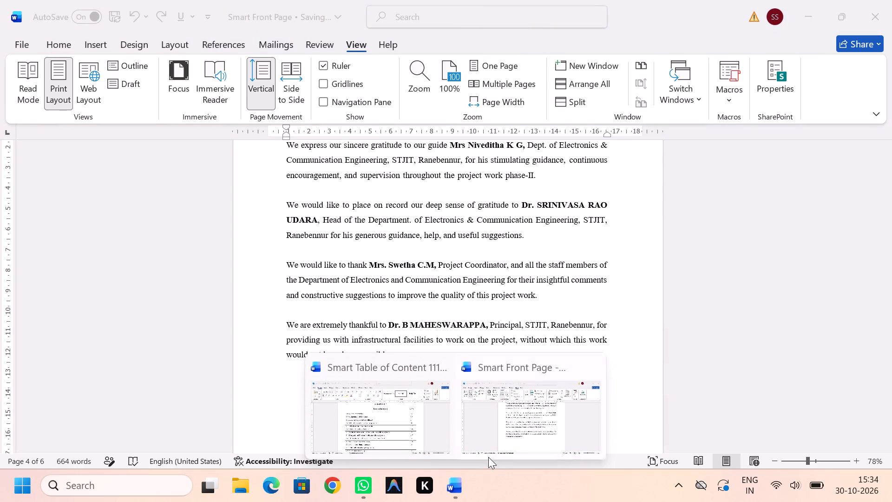
left_click(421, 412)
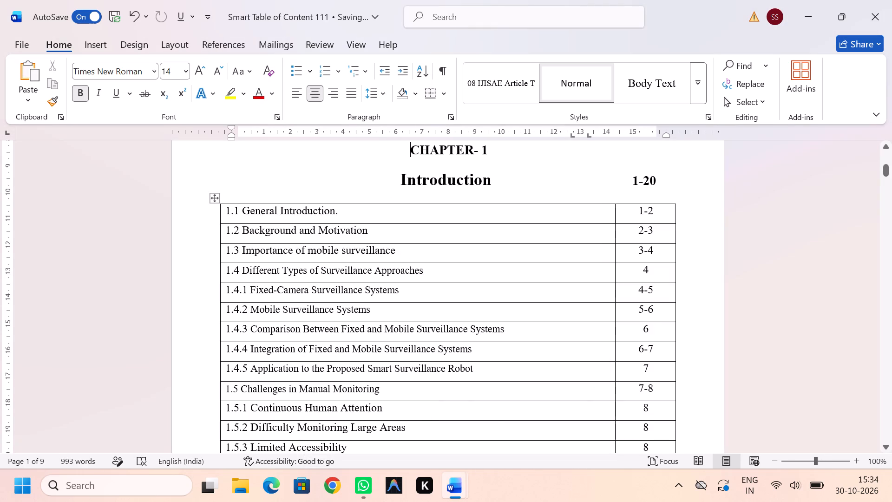
scroll(414, 312, "up", 3)
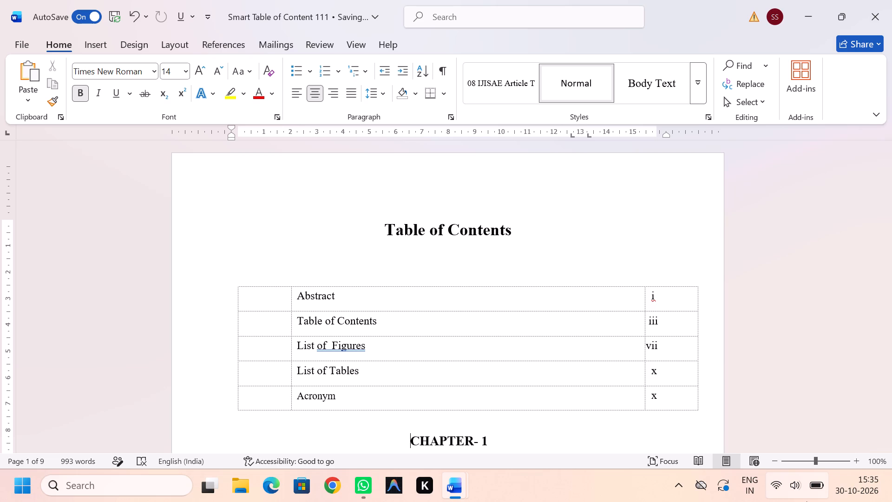
key("Down")
key("Down")
key("Down")
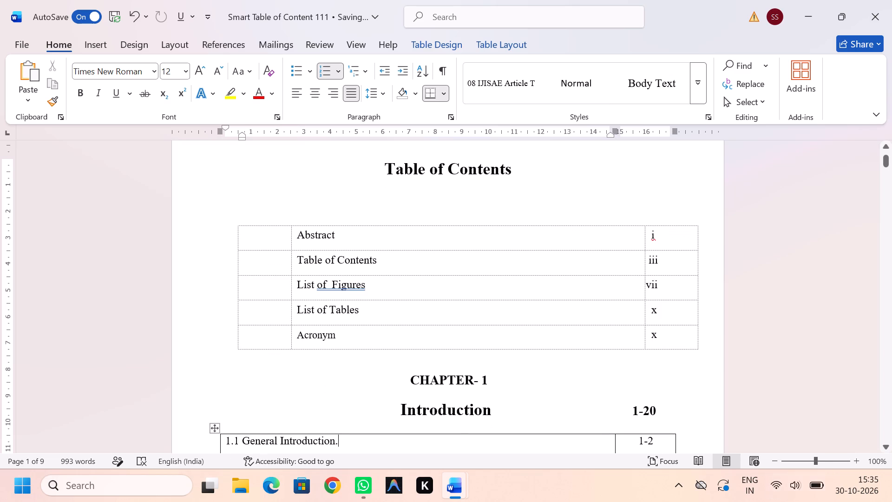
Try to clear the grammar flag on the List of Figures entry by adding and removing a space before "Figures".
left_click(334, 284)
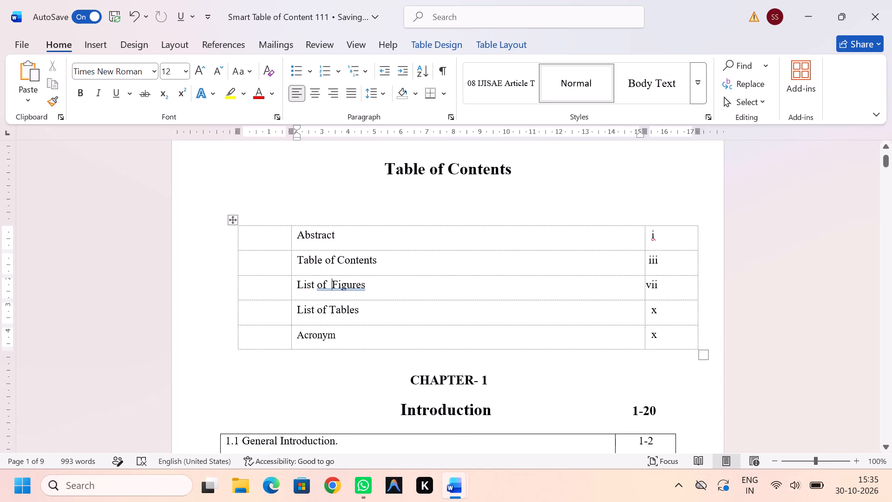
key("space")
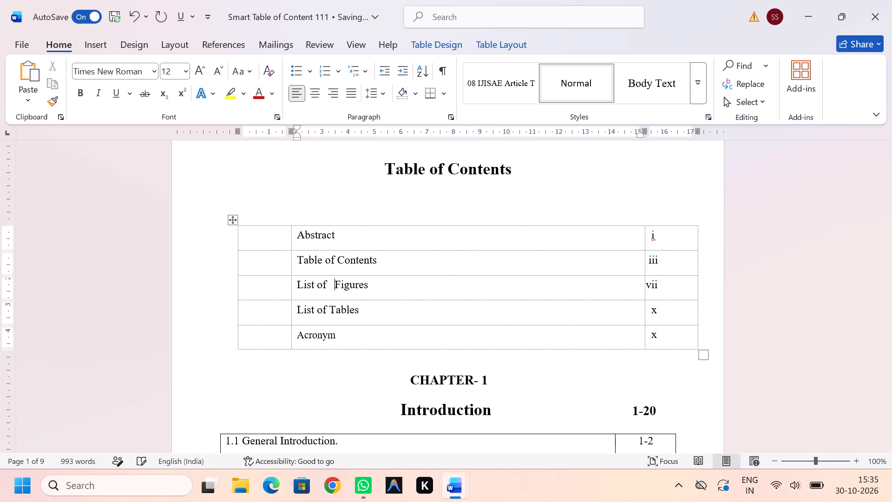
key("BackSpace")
Save the table of contents document.
key("ctrl+s")
Review the table of contents from the List of Figures entry through Chapter 1's opening sections, including 1.4 and 1.5.
key("Down")
key("Down")
key("Down")
key("Down")
key("Down")
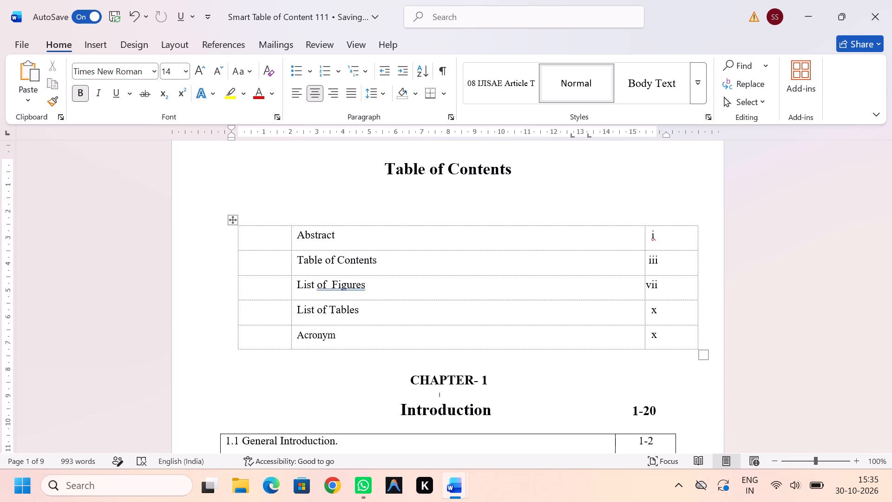
key("Down")
key("Down")
key("Down")
key("Down")
key("Down")
key("Down")
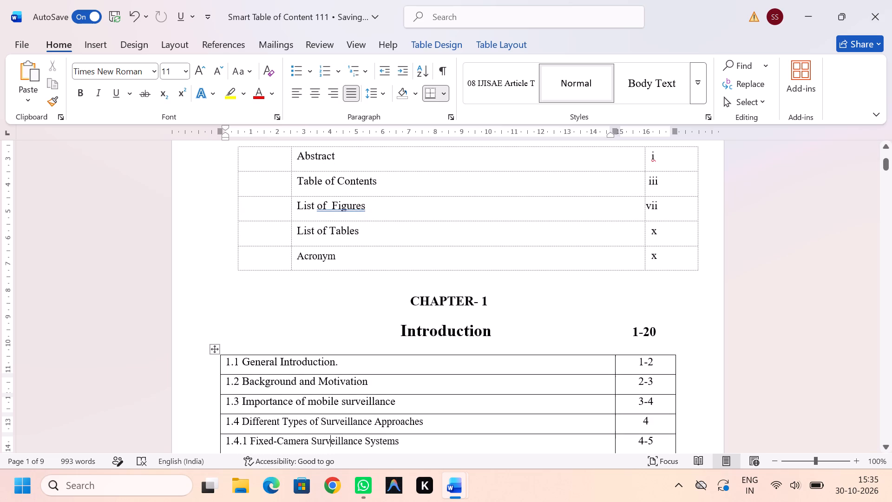
key("Down")
key("Down")
key("Down")
key("Down")
key("Down")
key("Down")
key("Down")
key("Down")
key("Down")
key("Down")
key("Down")
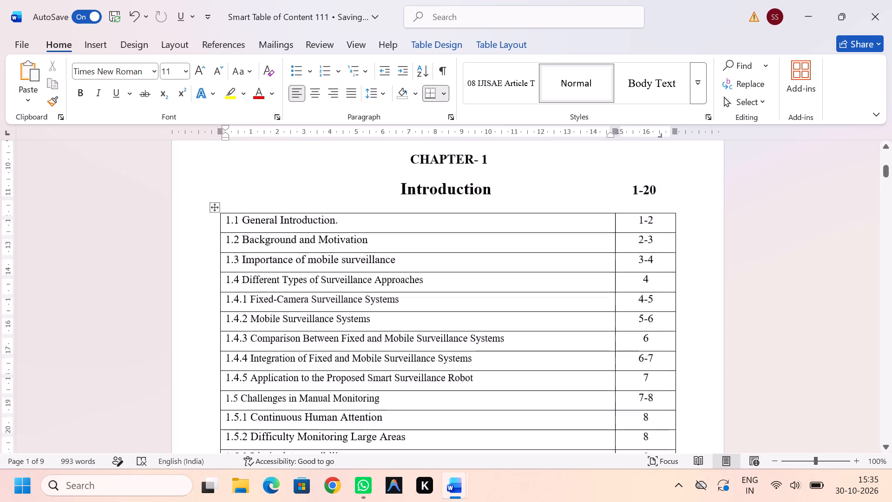
Review the Chapter 1 contents entries and page numbers from section 1.5 through 1.6.9 Outdoor Monitoring.
key("Down")
key("Down")
key("Down")
key("Down")
key("Down")
key("Down")
key("Down")
key("Down")
key("Down")
key("Down")
key("Down")
key("Down")
key("Down")
key("Down")
key("Down")
key("Down")
key("Down")
key("Down")
key("Down")
key("Down")
key("Down")
key("Down")
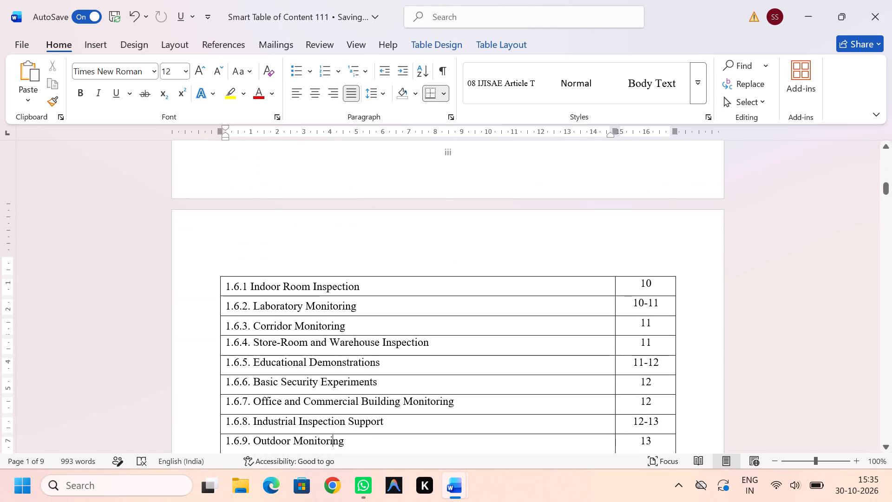
Review the contents entries from the end of Chapter 1 through Chapter 2, Literature review, up to the Chapter 3 heading.
key("Down")
key("Down")
key("Down")
key("Down")
key("Down")
key("Down")
key("Down")
key("Down")
key("Down")
key("Down")
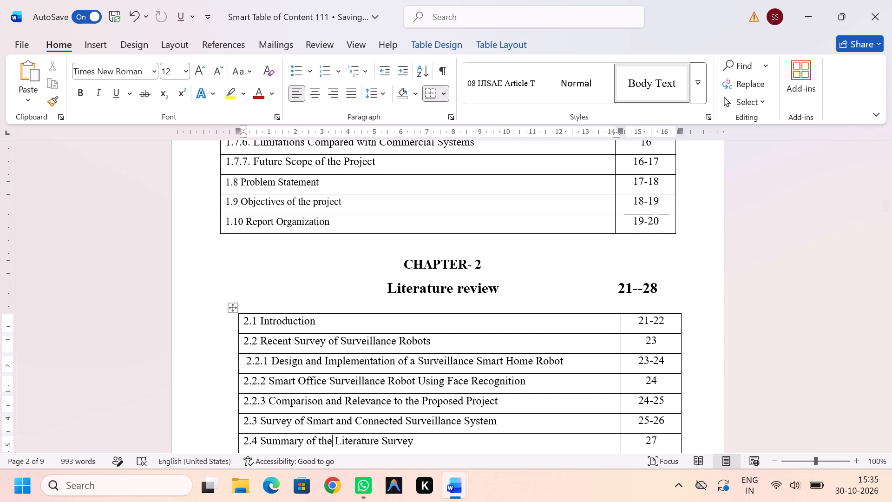
key("Down")
key("Down")
key("Down")
key("Down")
key("Down")
key("Down")
key("Down")
key("Down")
key("Down")
key("Down")
key("Down")
key("Down")
key("Down")
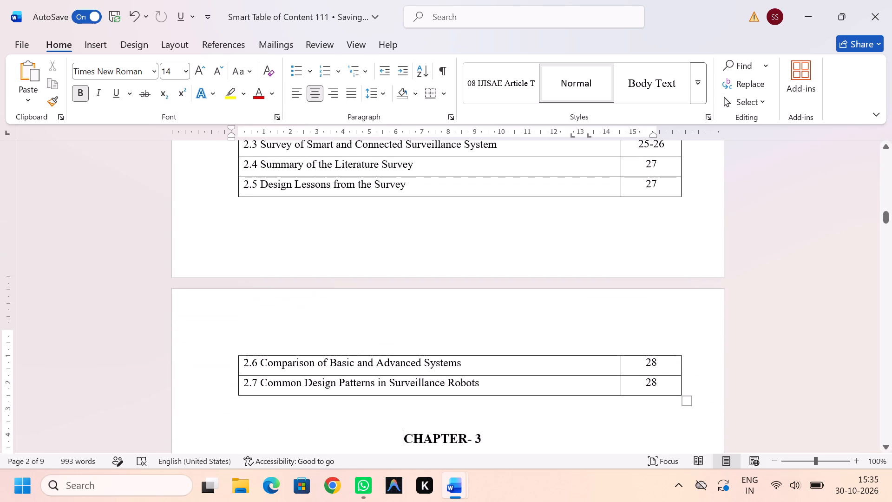
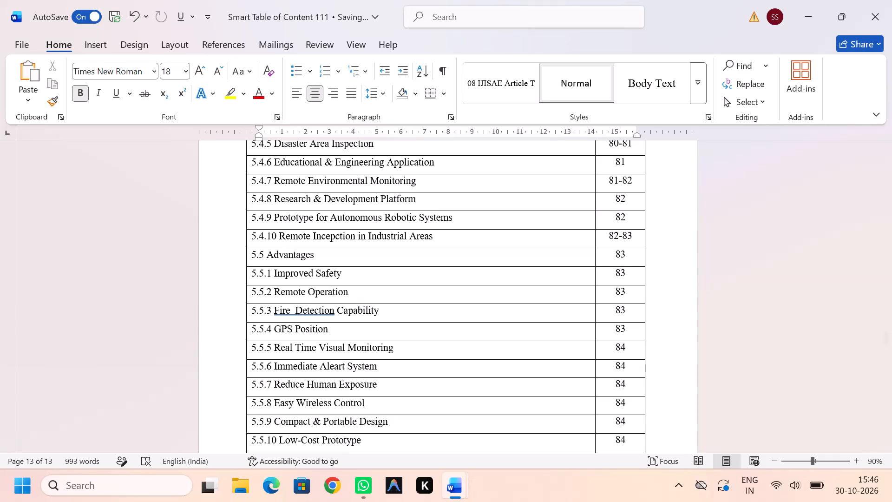
Ignore the grammar flag on "Fire Detection" in the 5.5.3 contents entry once.
scroll(450, 347, "down", 1)
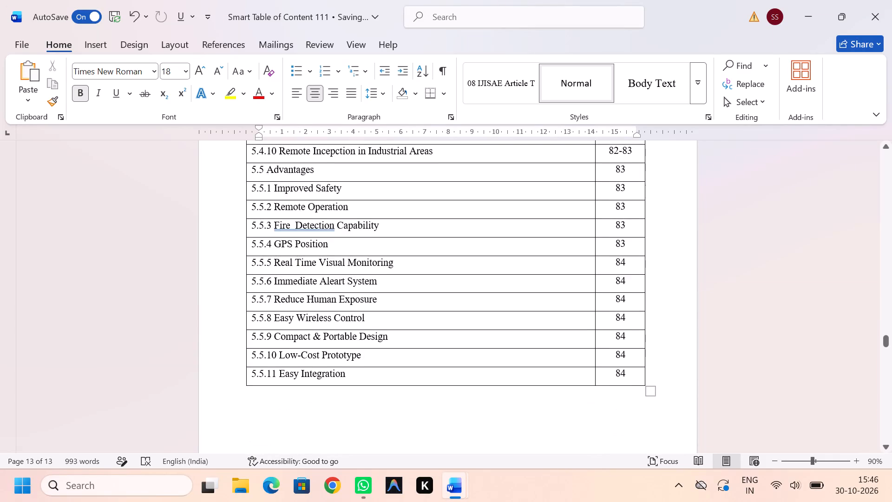
scroll(450, 347, "down", 2)
scroll(450, 347, "up", 1)
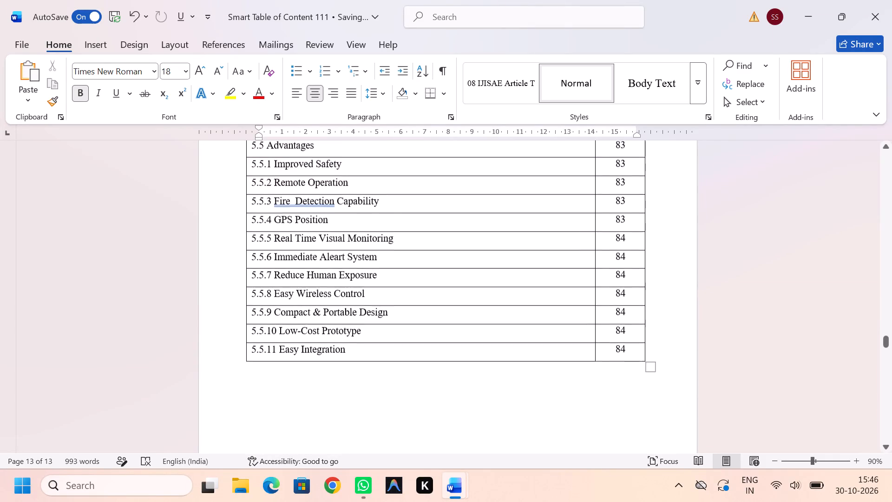
left_click(293, 204)
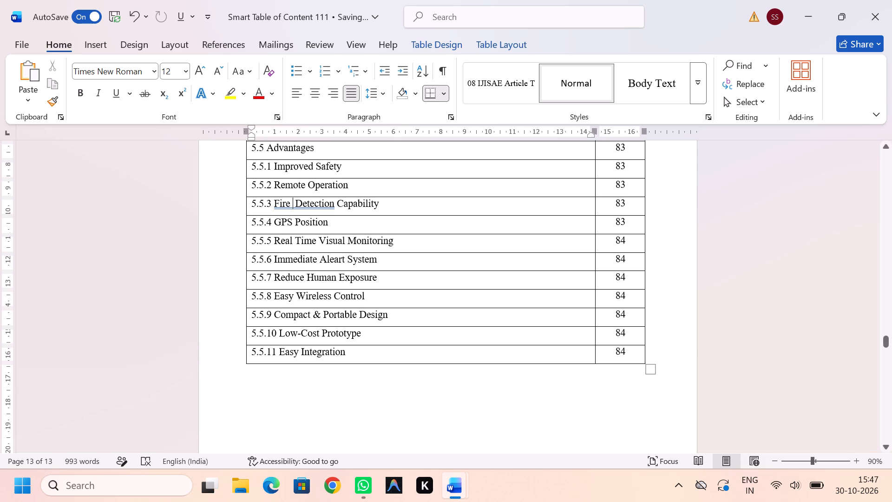
right_click(293, 204)
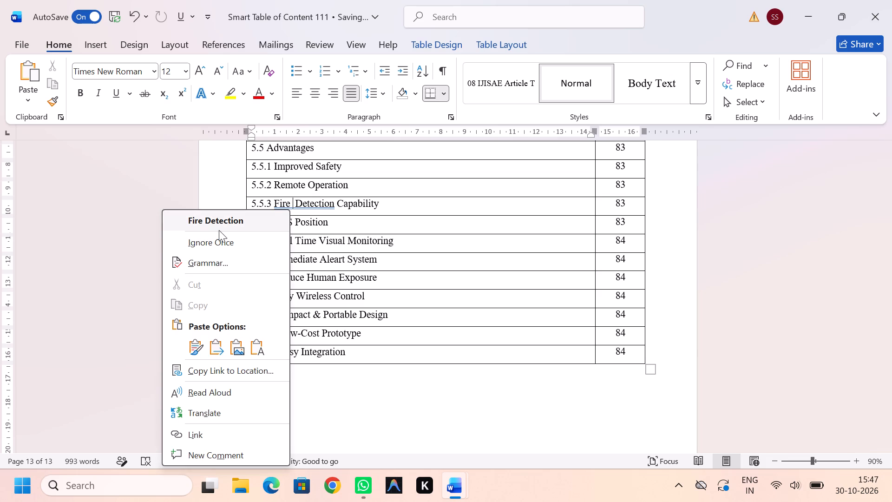
left_click(217, 238)
Ignore the grammar flag on "Fire Detection" in the 5.1.2 row of the List of Figures once.
scroll(217, 238, "down", 2)
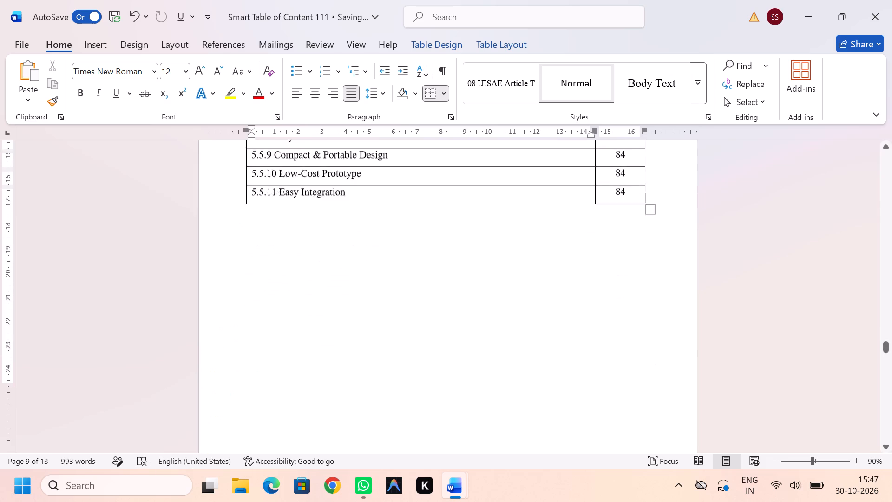
scroll(217, 238, "down", 6)
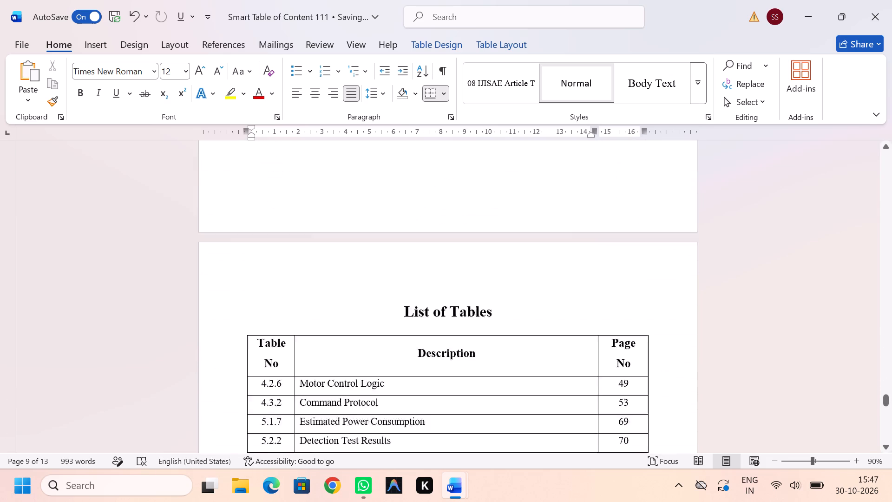
scroll(217, 238, "down", 1)
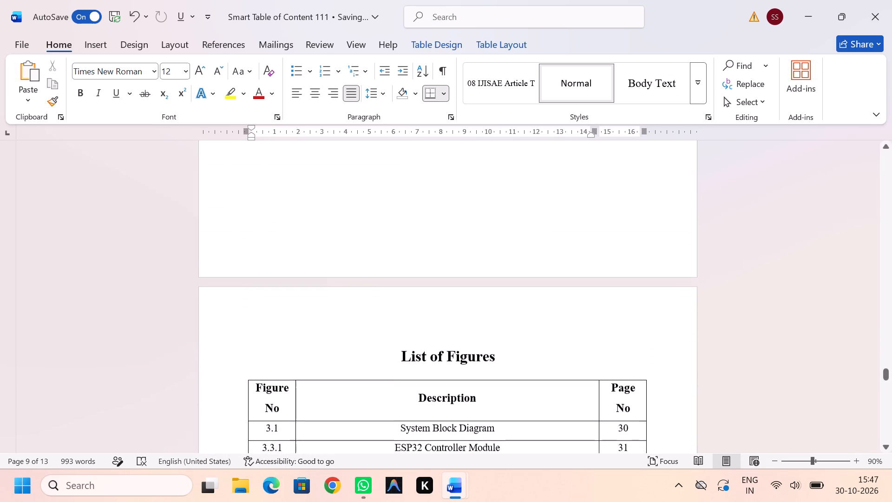
scroll(217, 238, "down", 1)
scroll(466, 227, "down", 2)
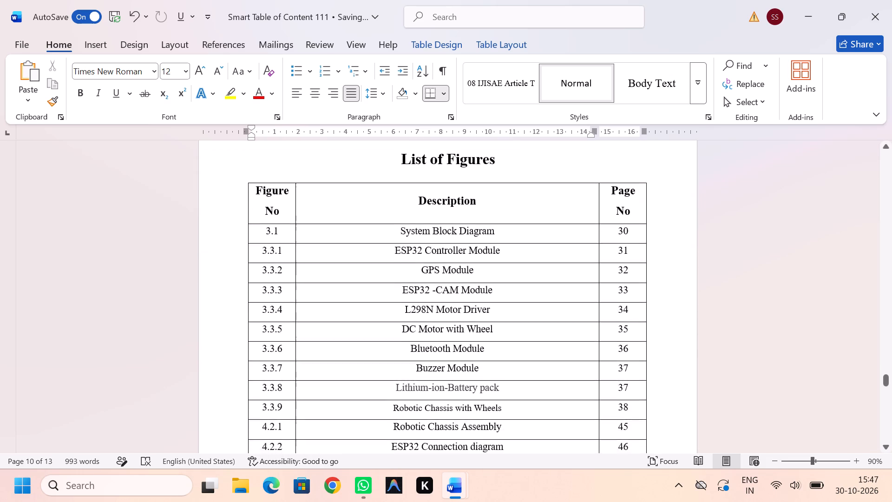
scroll(466, 227, "down", 2)
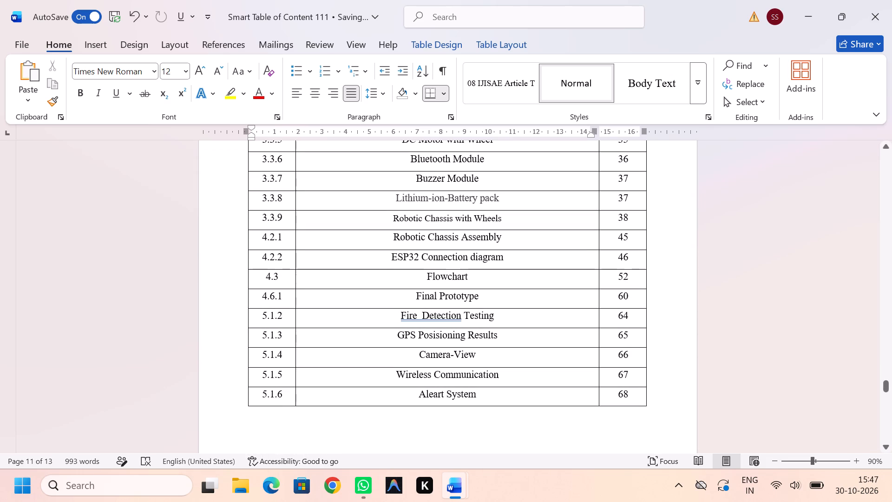
right_click(423, 319)
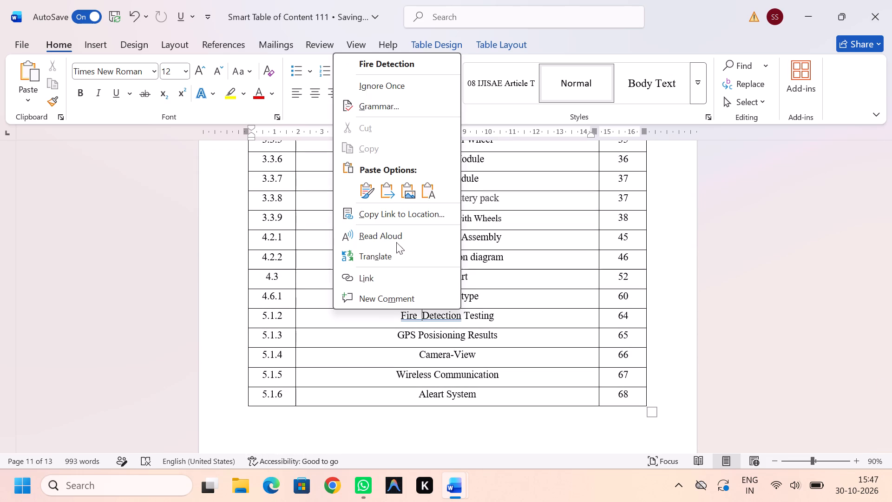
left_click(387, 90)
Review the List of Tables and Acronym pages through the document's end, and the List of Figures again.
scroll(387, 90, "down", 1)
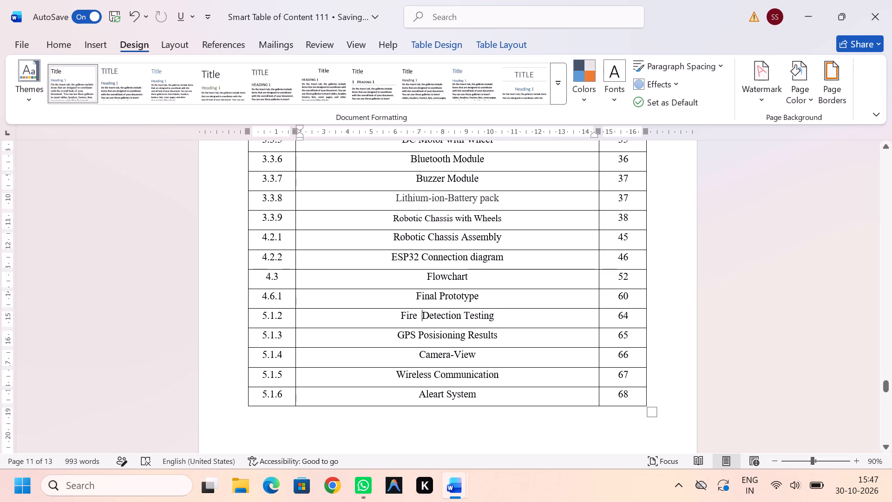
scroll(419, 248, "down", 6)
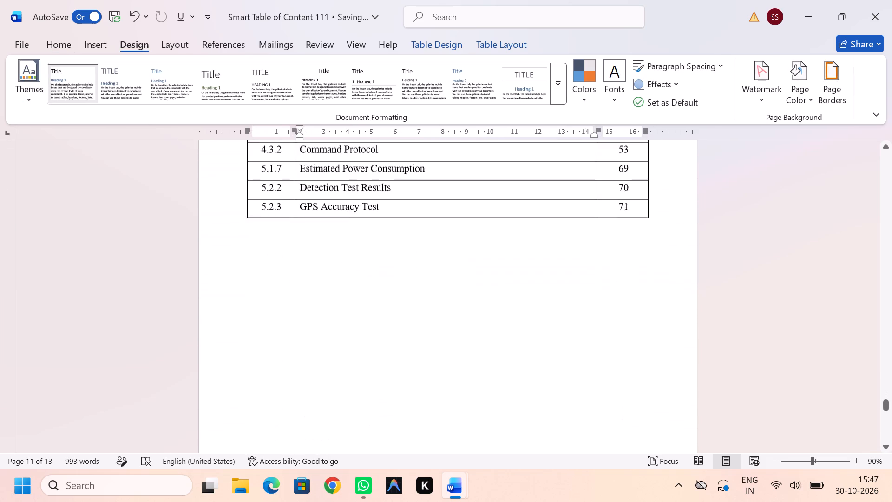
scroll(419, 248, "down", 5)
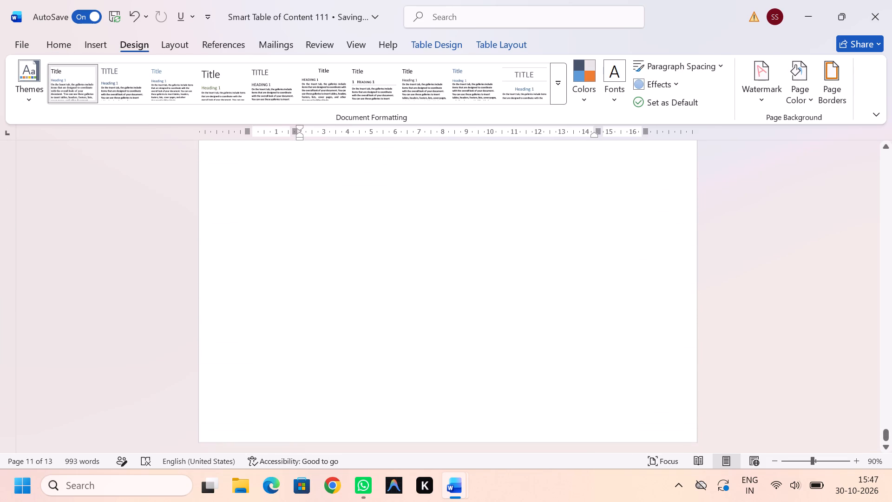
scroll(419, 248, "down", 2)
scroll(419, 248, "up", 4)
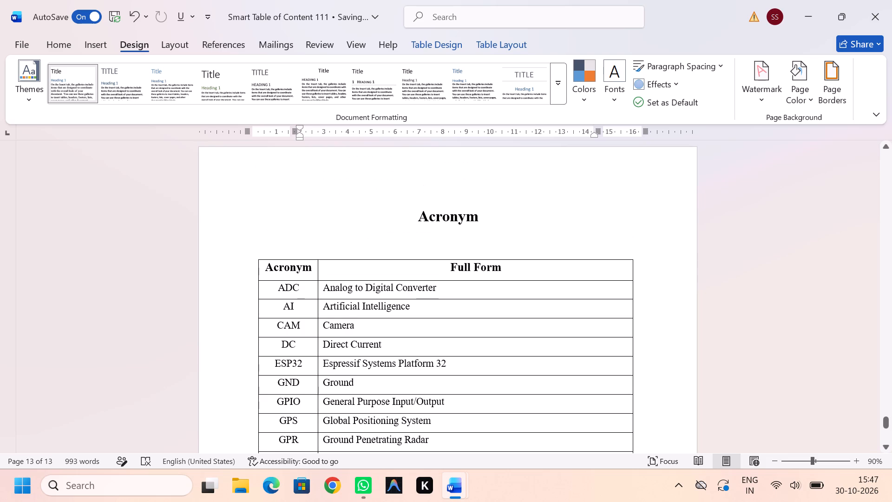
scroll(419, 248, "up", 1)
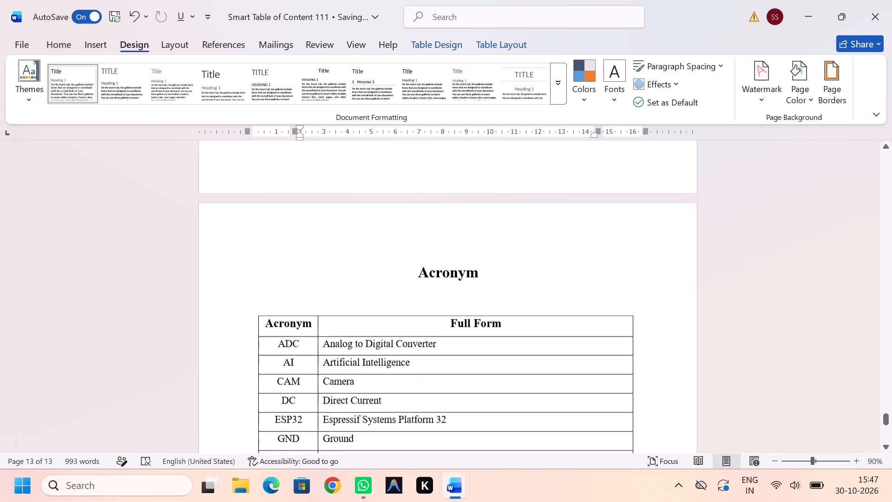
scroll(419, 248, "up", 4)
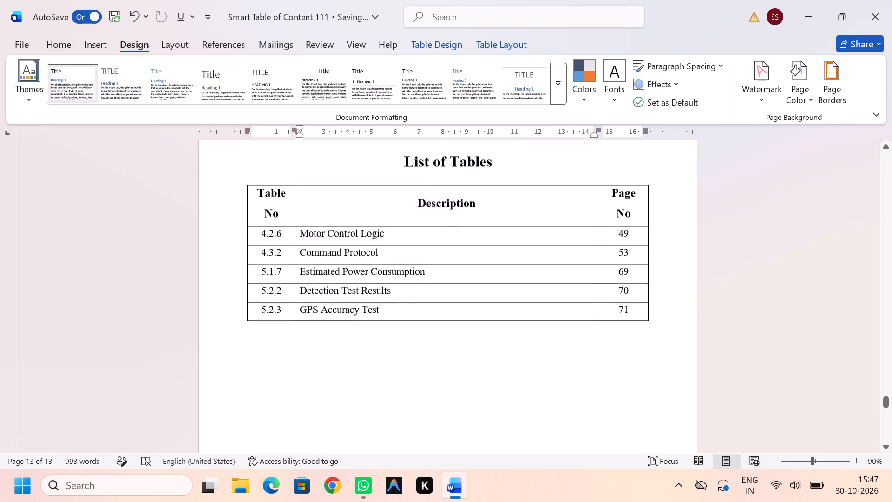
scroll(419, 248, "up", 5)
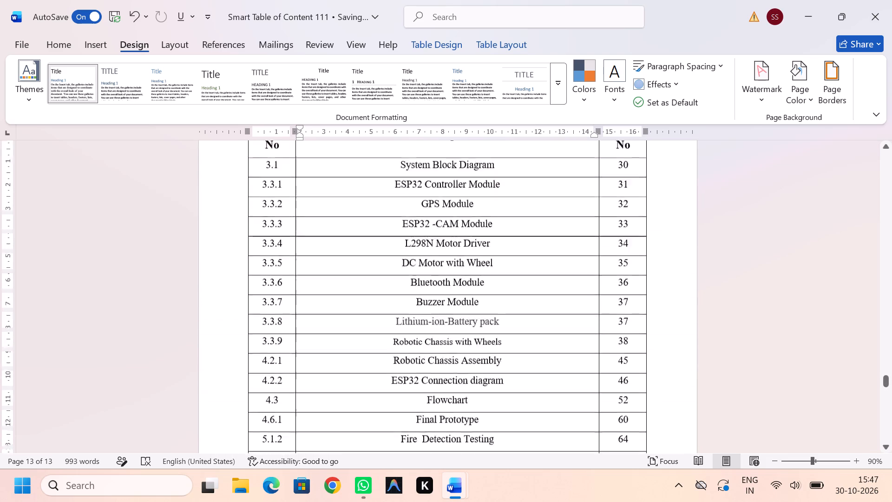
scroll(419, 248, "up", 3)
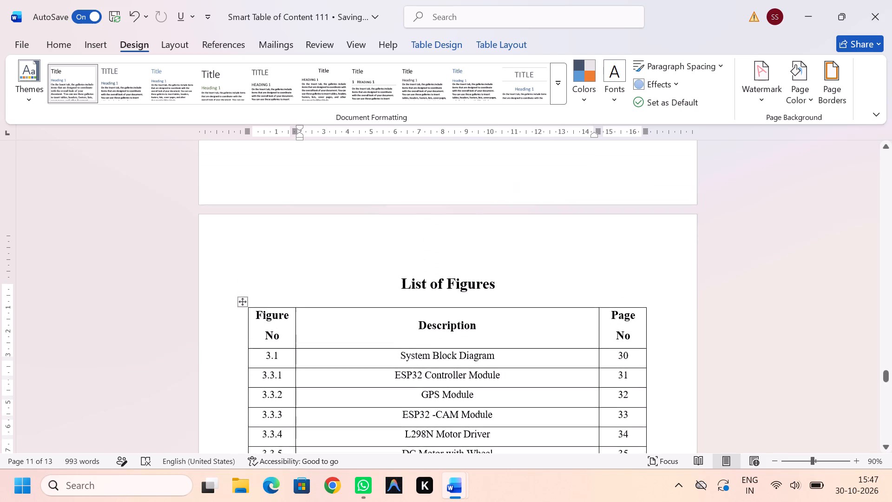
Review the contents pages backward from Chapter 6 to the opening Table of Contents page, checking for remaining grammar flags.
scroll(419, 248, "up", 5)
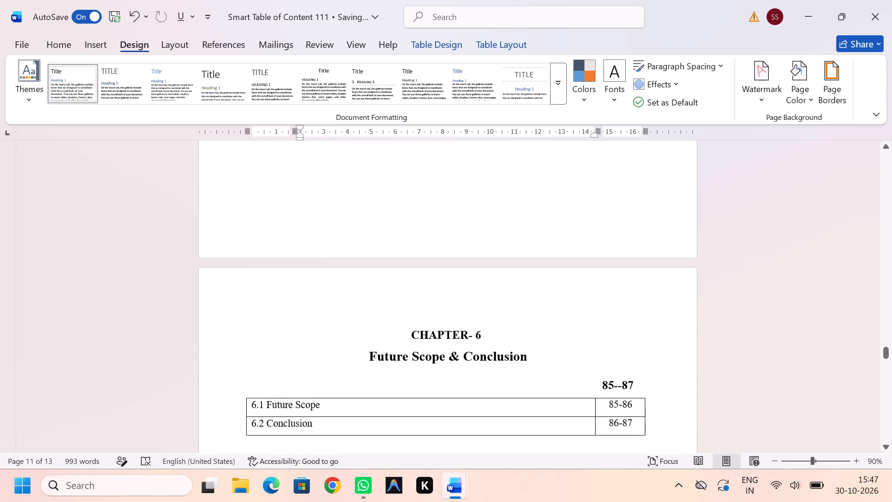
scroll(419, 248, "up", 3)
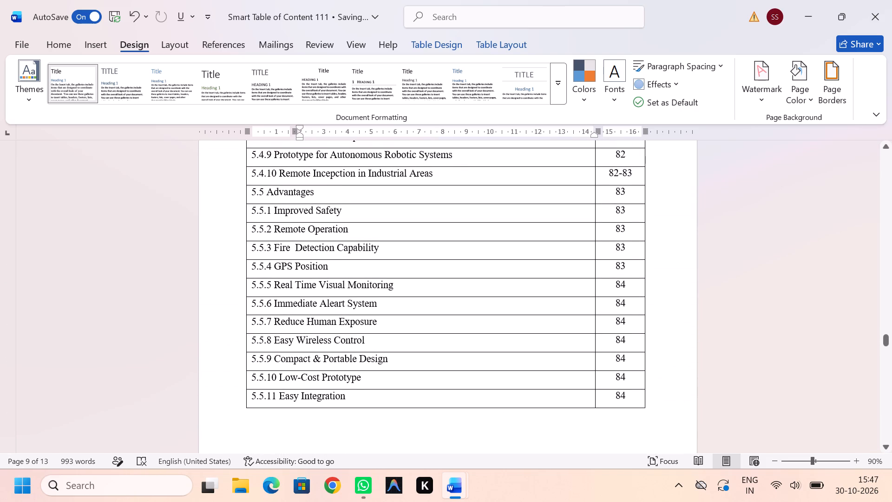
scroll(419, 248, "up", 5)
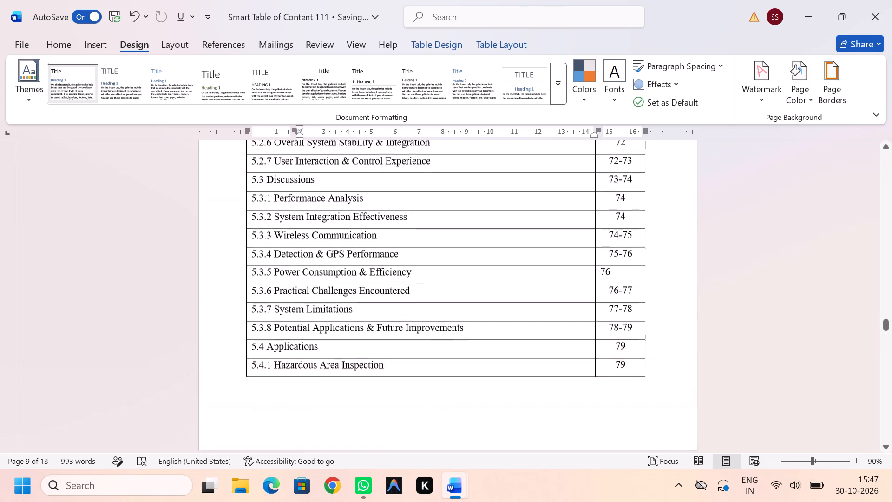
scroll(419, 248, "up", 7)
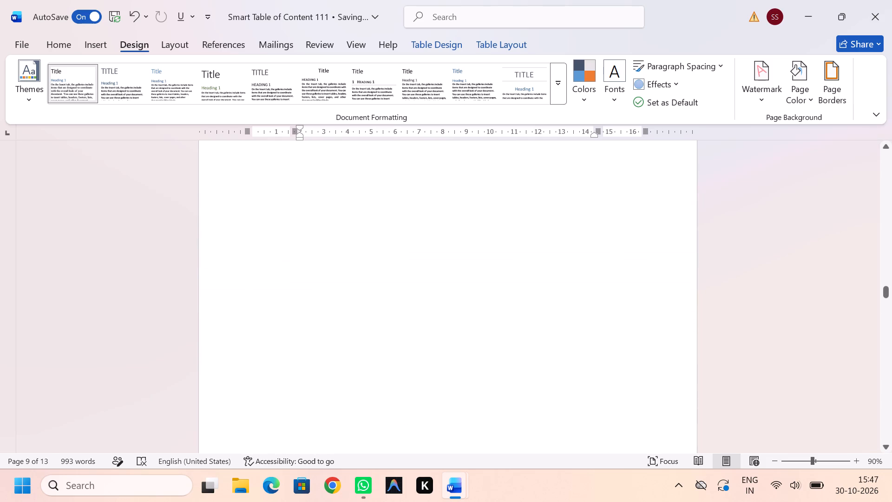
scroll(419, 248, "up", 4)
scroll(394, 396, "up", 1)
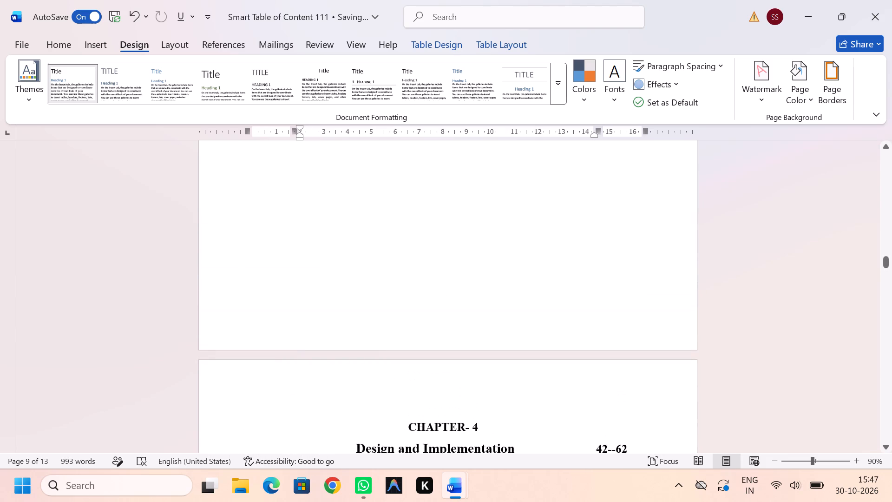
scroll(394, 396, "up", 5)
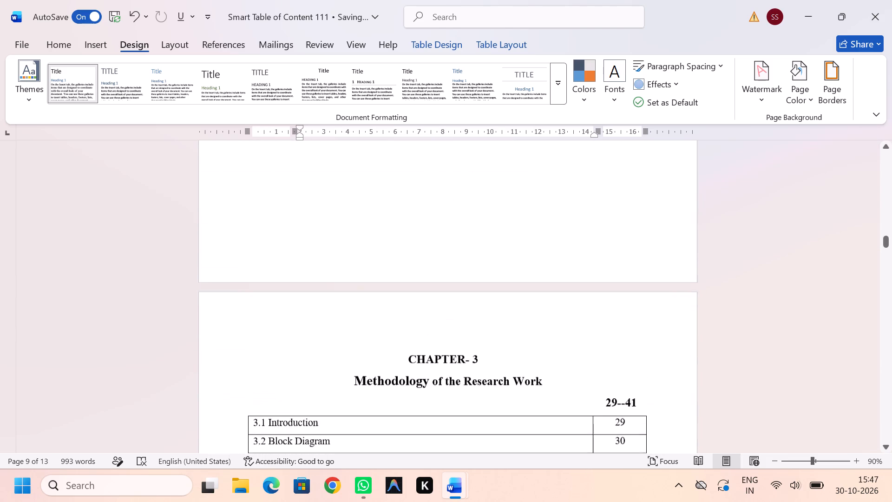
scroll(394, 396, "up", 7)
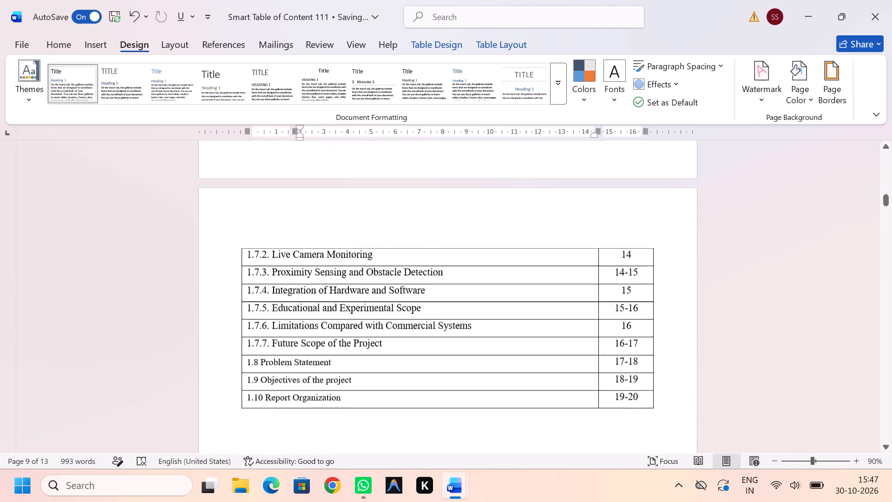
scroll(394, 396, "up", 1)
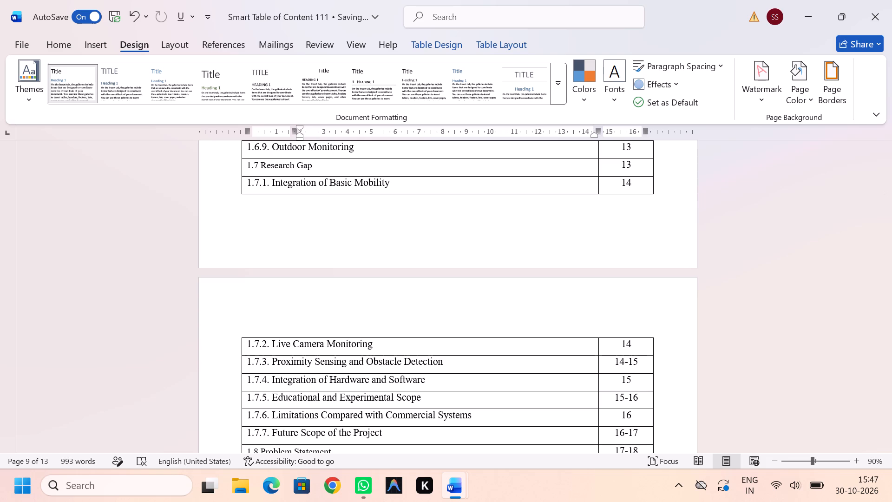
scroll(394, 396, "up", 8)
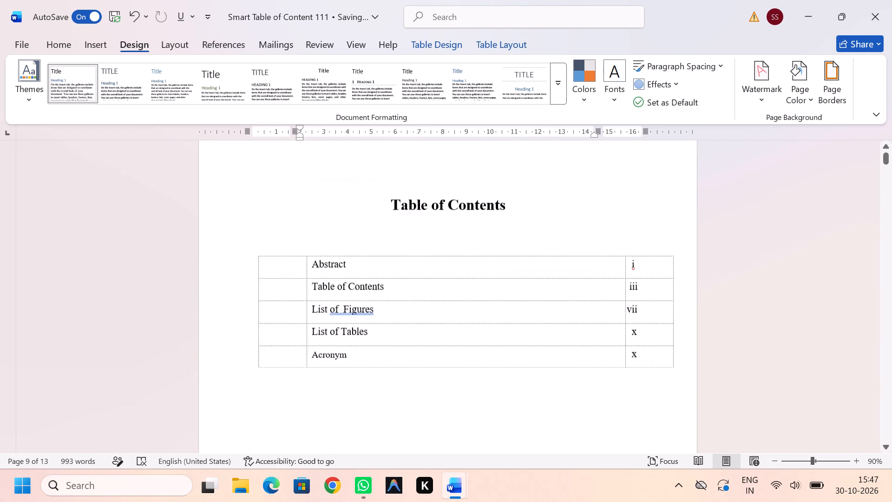
Ignore the grammar flag on "of Figures" in the List of Figures entry of the opening contents table once.
scroll(394, 396, "up", 5)
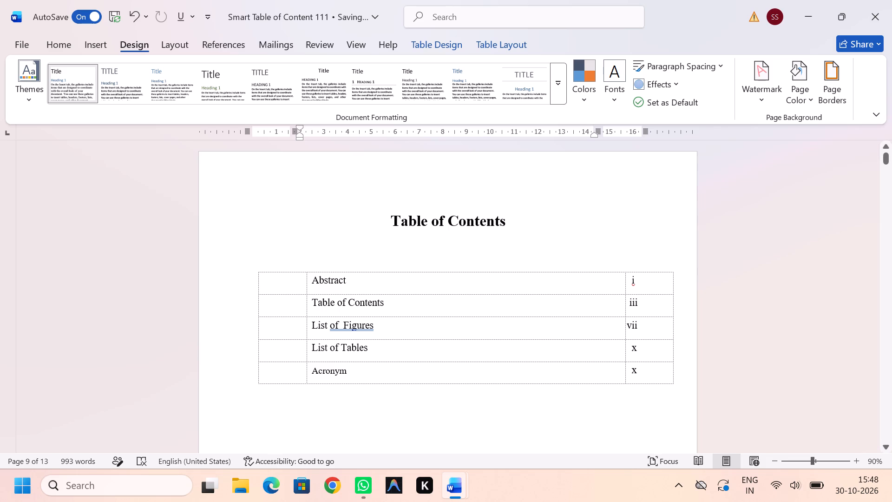
right_click(343, 330)
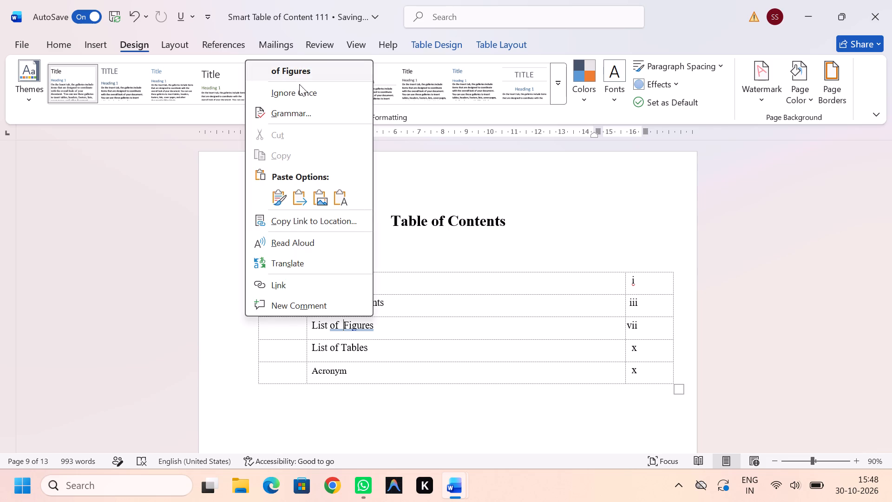
left_click(300, 95)
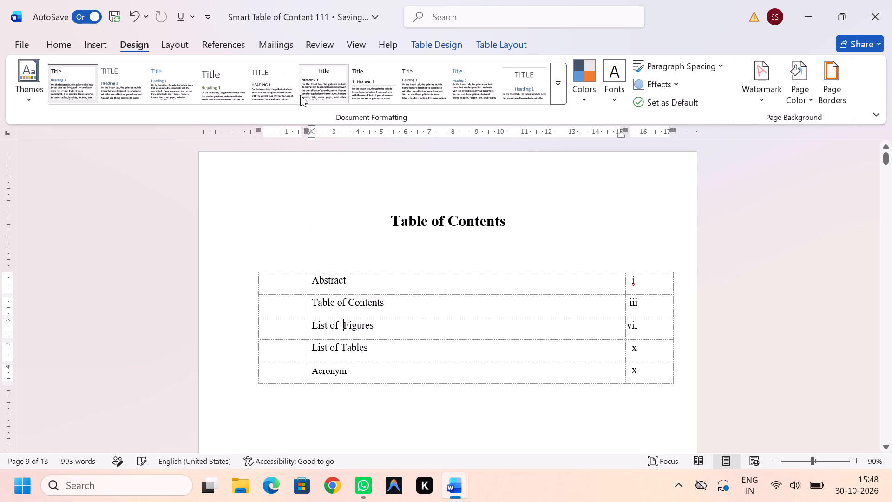
Review the Chapter 5 contents entries and page numbers from 5.3.1 Performance Analysis through 5.5.11 Easy Integration.
scroll(300, 95, "down", 5)
scroll(460, 270, "down", 6)
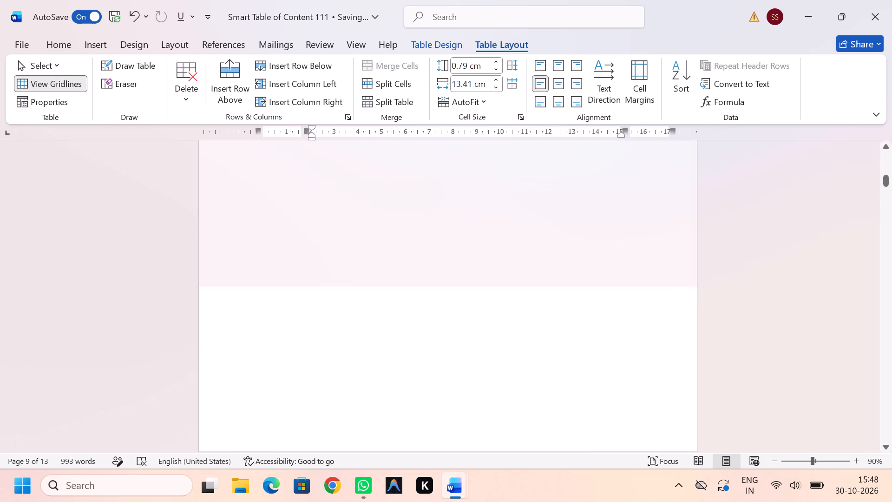
scroll(460, 270, "down", 12)
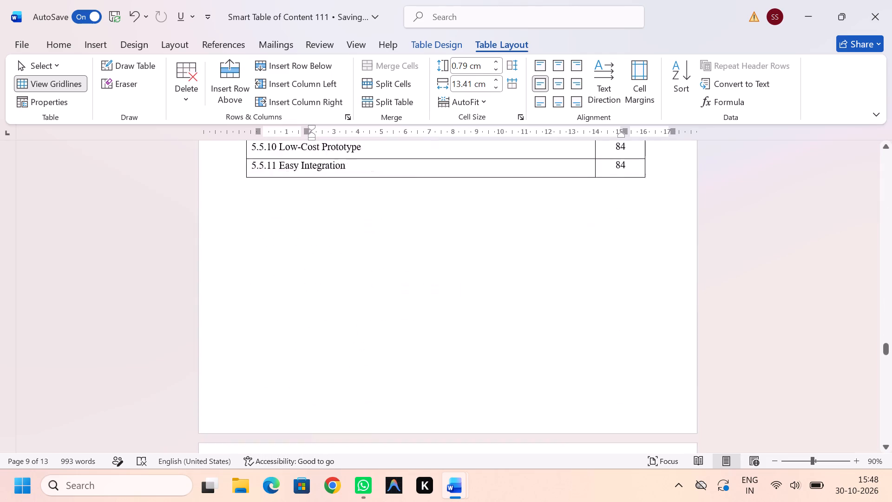
scroll(460, 270, "down", 3)
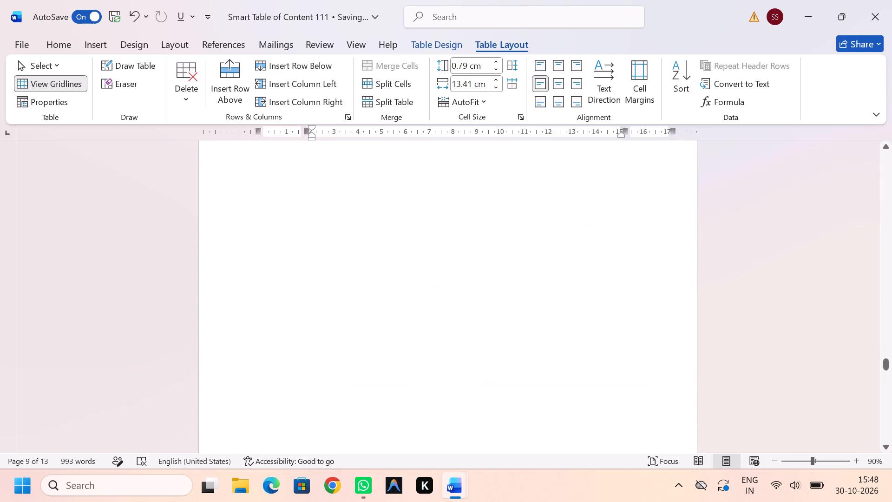
scroll(460, 270, "up", 1)
scroll(460, 270, "down", 1)
scroll(460, 270, "up", 1)
scroll(460, 270, "down", 1)
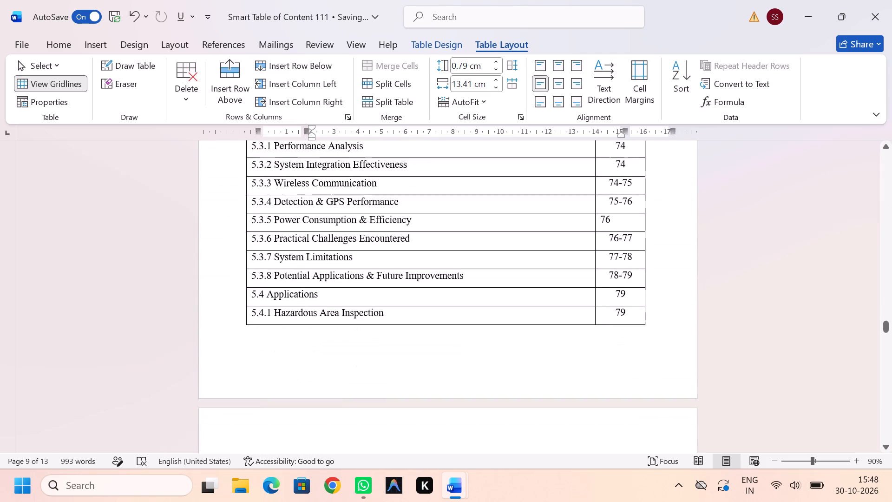
scroll(460, 270, "down", 1)
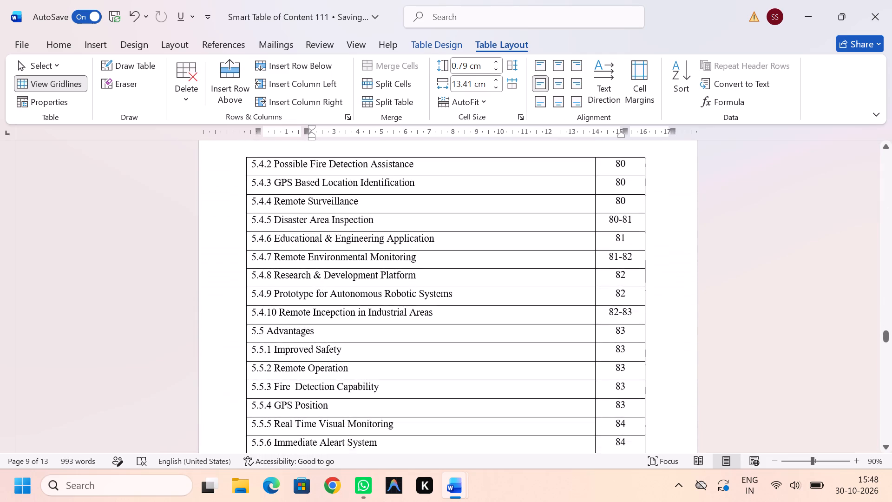
scroll(460, 270, "down", 1)
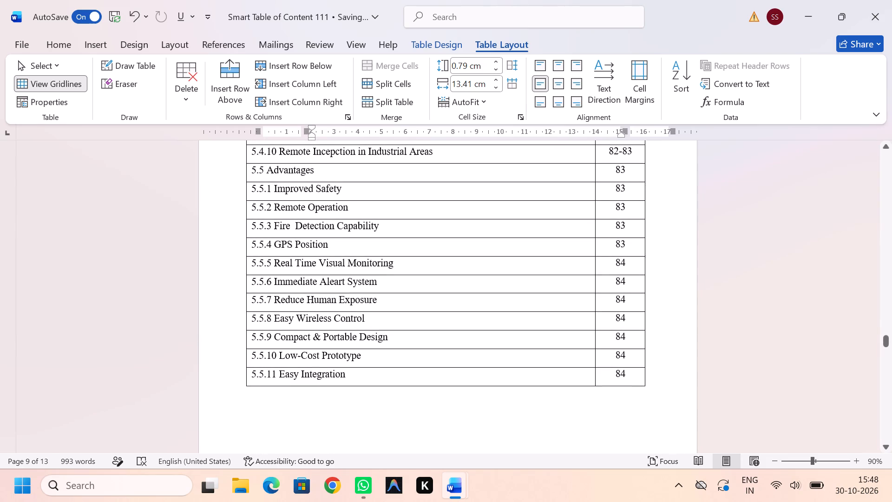
scroll(460, 270, "down", 1)
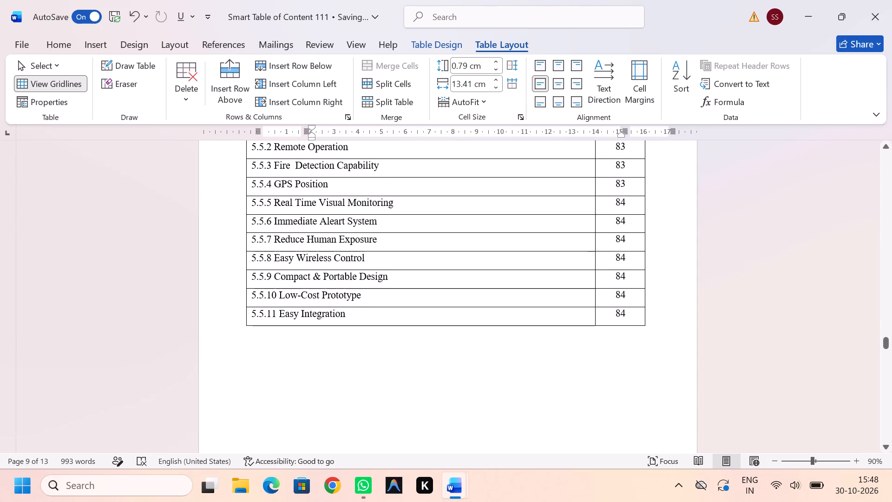
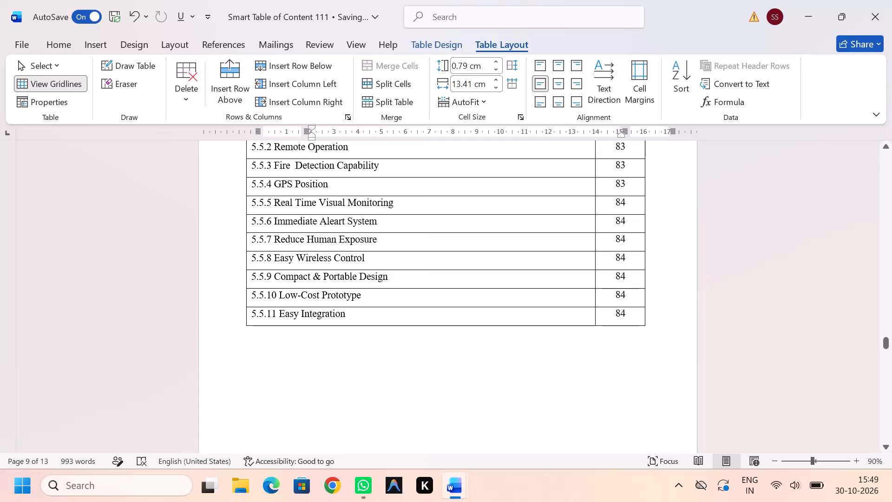
Save the Smart Table of Content 111 document from its opening page and close it.
scroll(528, 347, "up", 4)
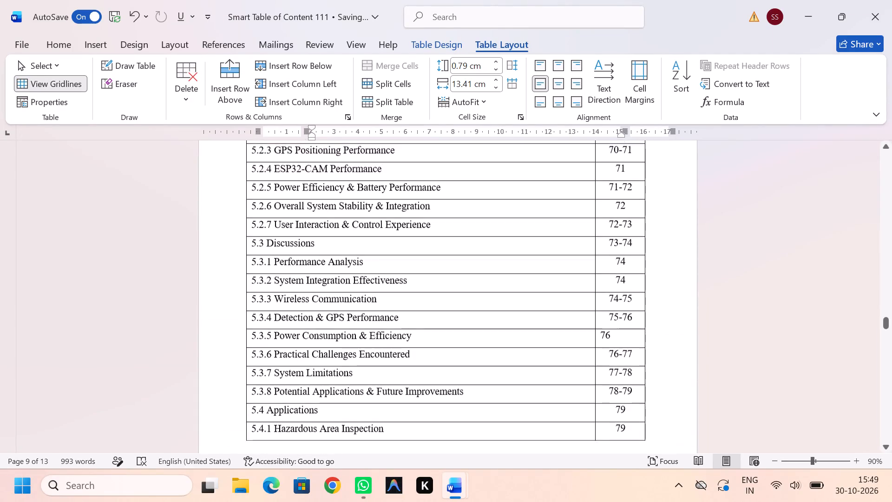
scroll(528, 347, "up", 7)
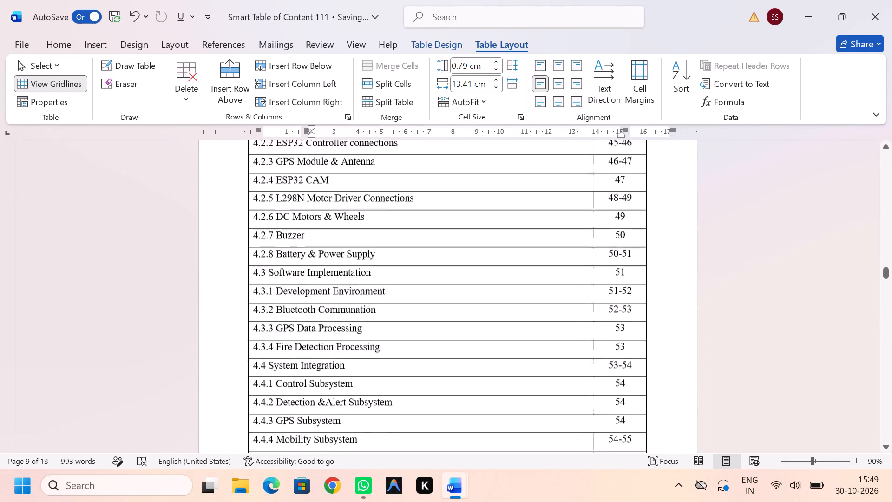
scroll(528, 347, "up", 8)
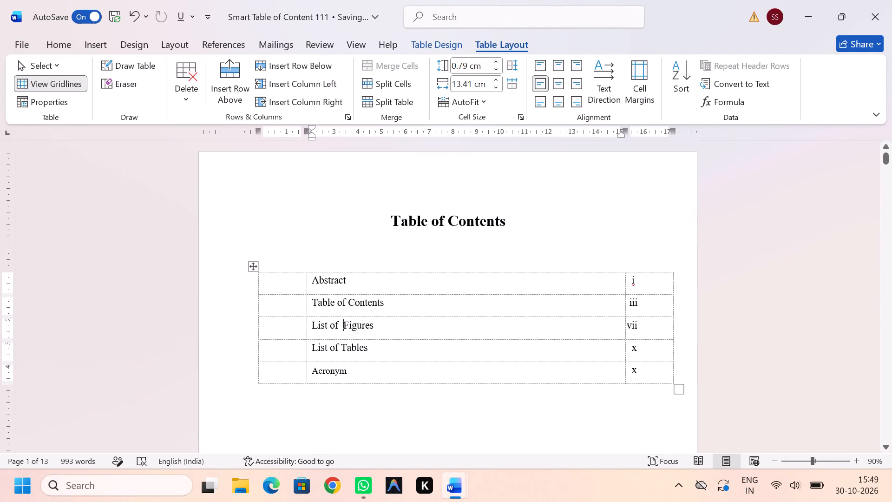
key("ctrl+s")
key("ctrl+s")
key("ctrl+s")
key("ctrl+s")
left_click(873, 12)
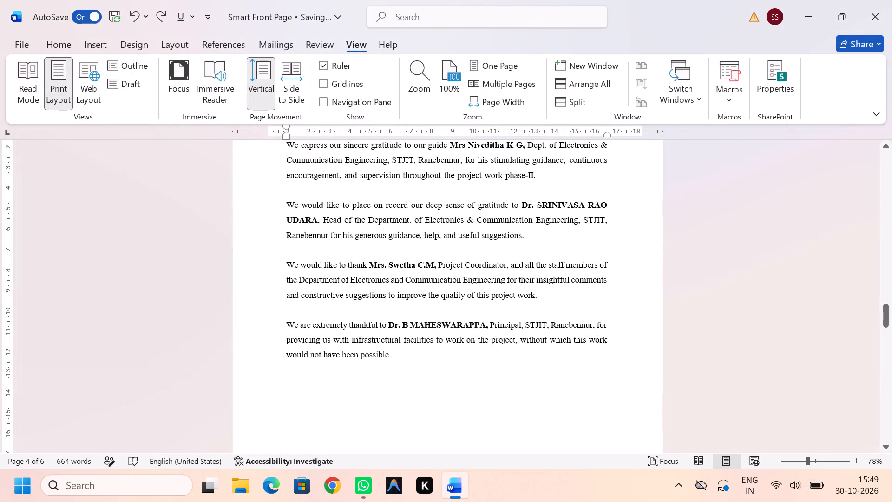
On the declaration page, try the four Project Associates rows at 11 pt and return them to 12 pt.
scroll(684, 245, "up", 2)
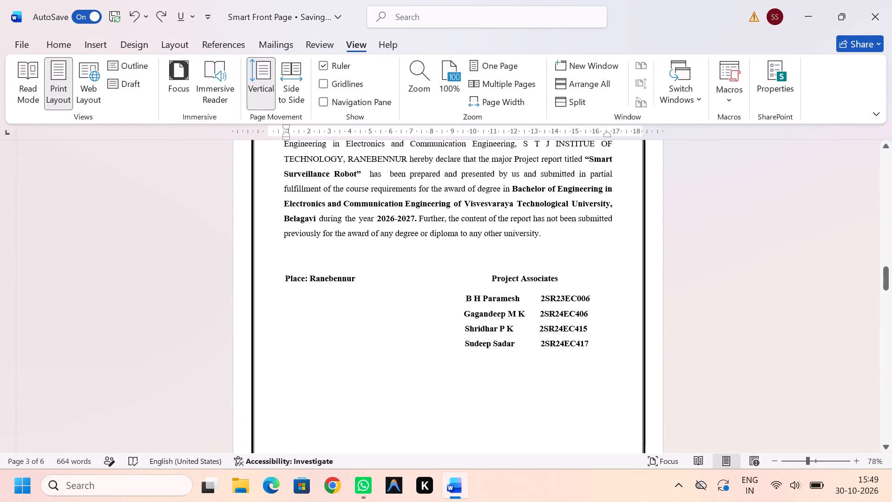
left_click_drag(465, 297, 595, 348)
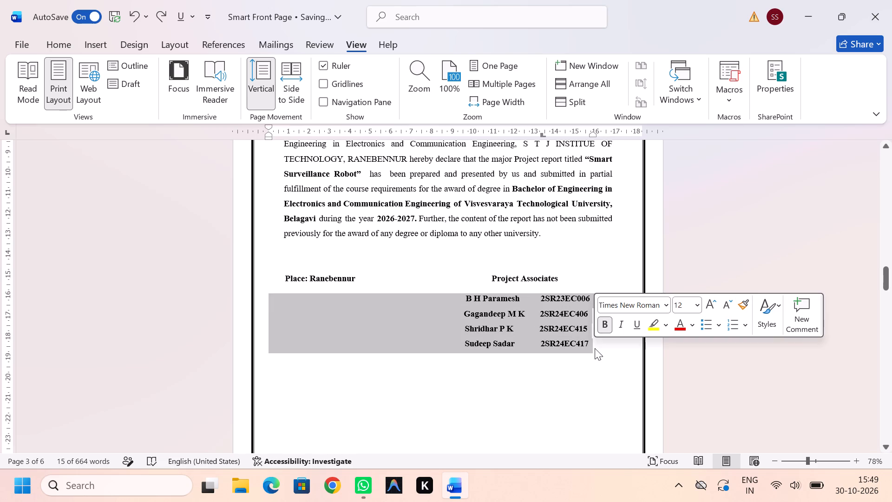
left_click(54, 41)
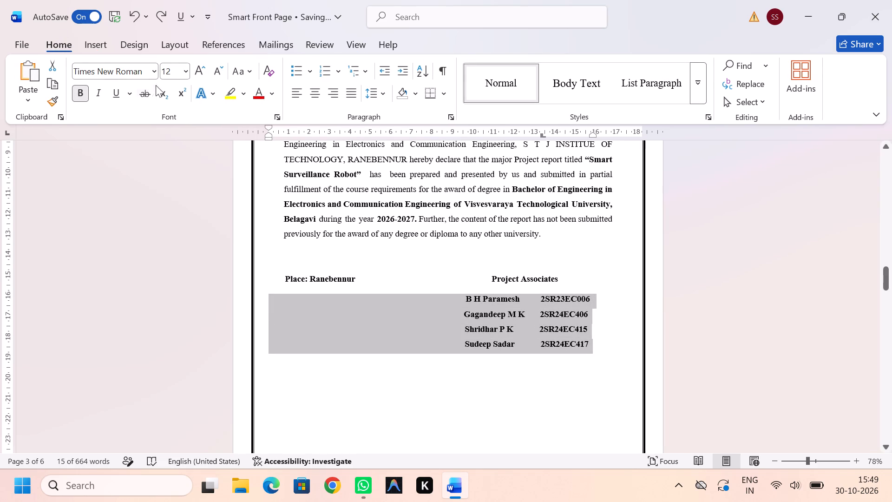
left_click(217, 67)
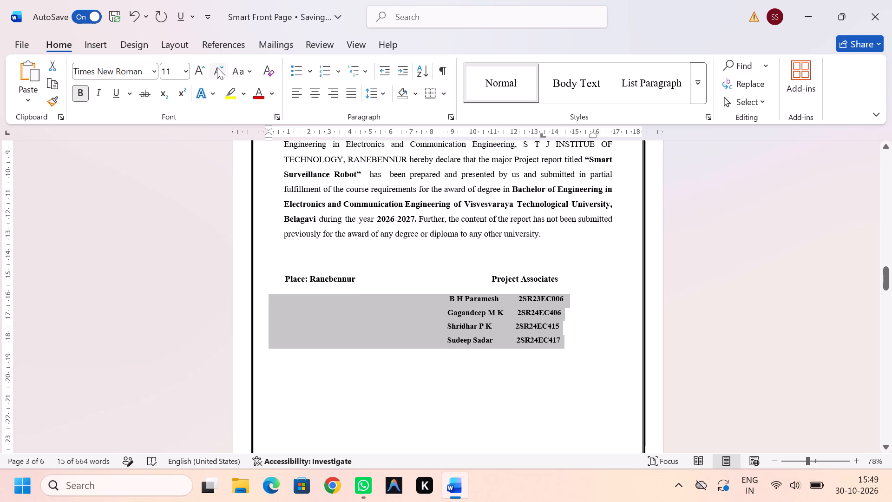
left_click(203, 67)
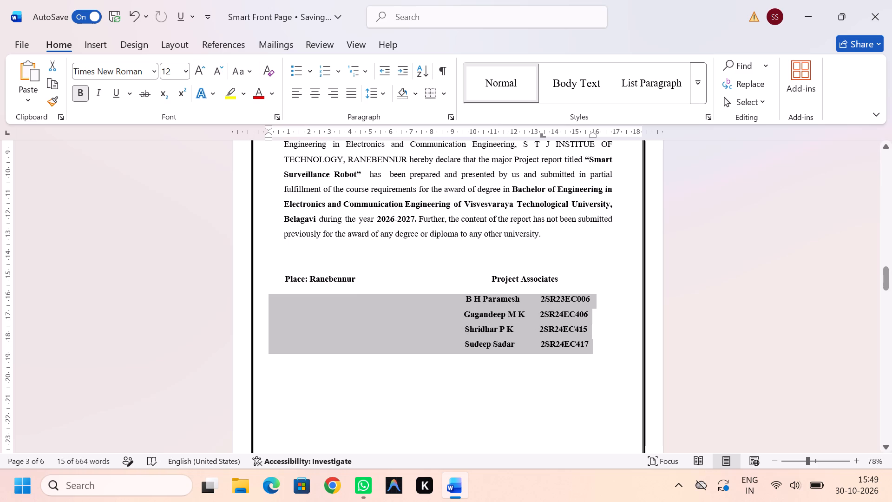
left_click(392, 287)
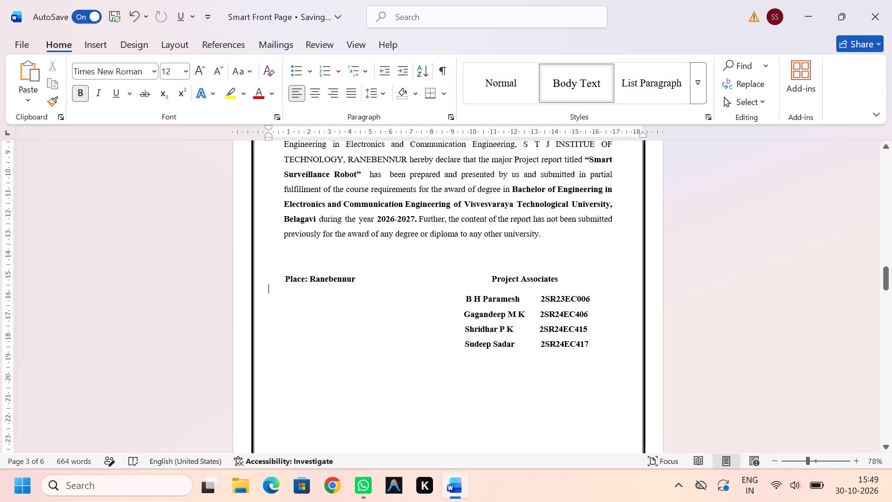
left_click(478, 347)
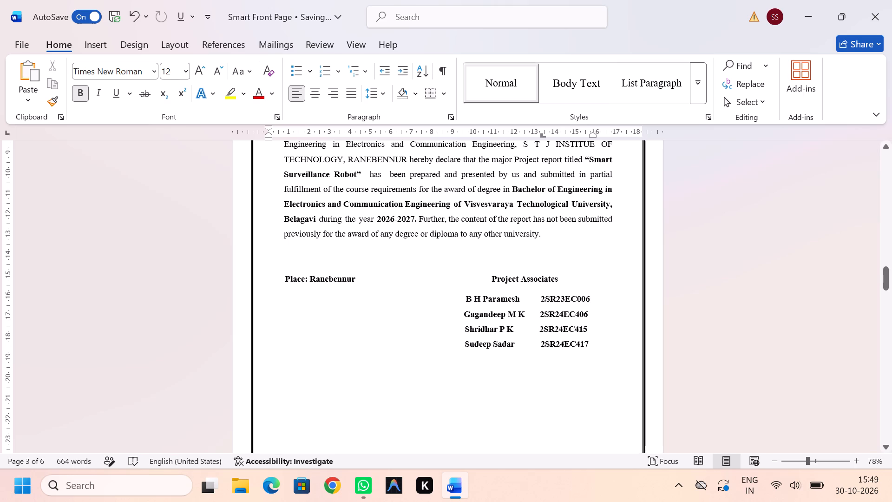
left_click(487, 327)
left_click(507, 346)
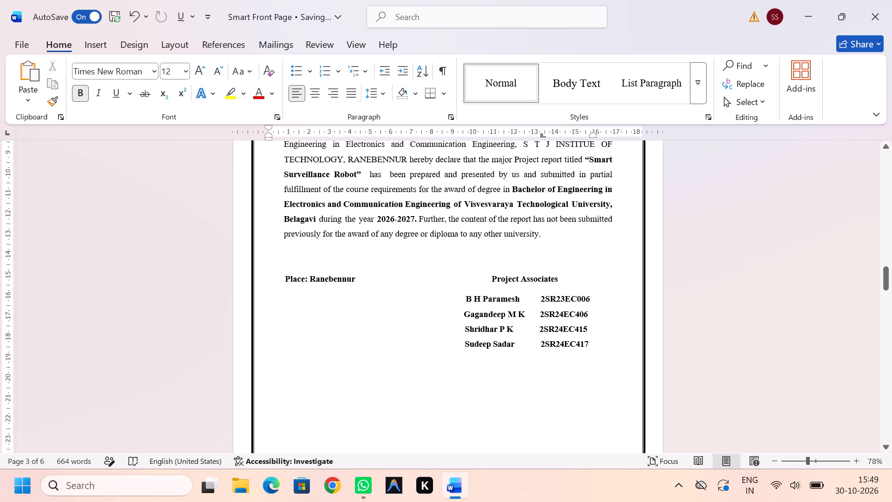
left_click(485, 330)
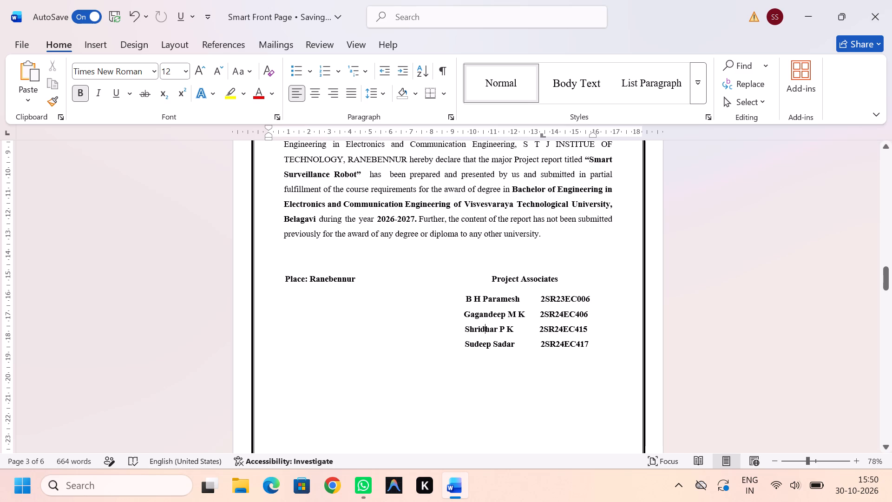
Save the Smart Front Page document.
key("ctrl+s")
key("ctrl+s")
key("ctrl+s")
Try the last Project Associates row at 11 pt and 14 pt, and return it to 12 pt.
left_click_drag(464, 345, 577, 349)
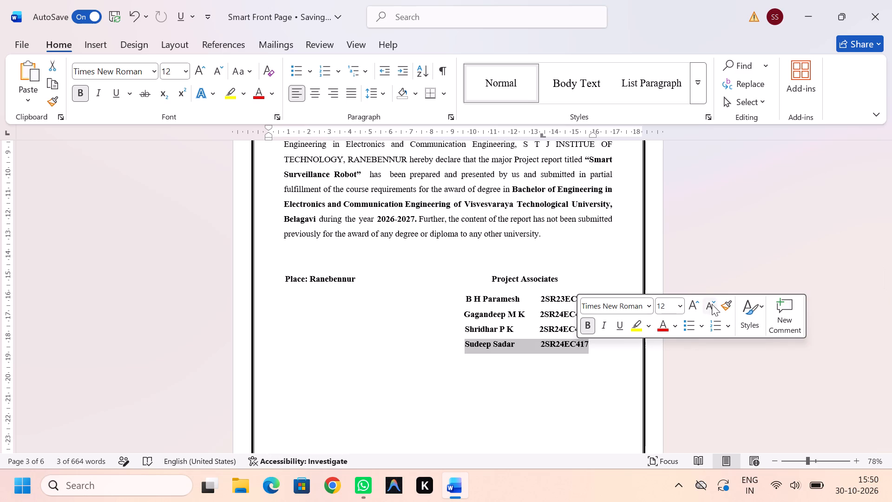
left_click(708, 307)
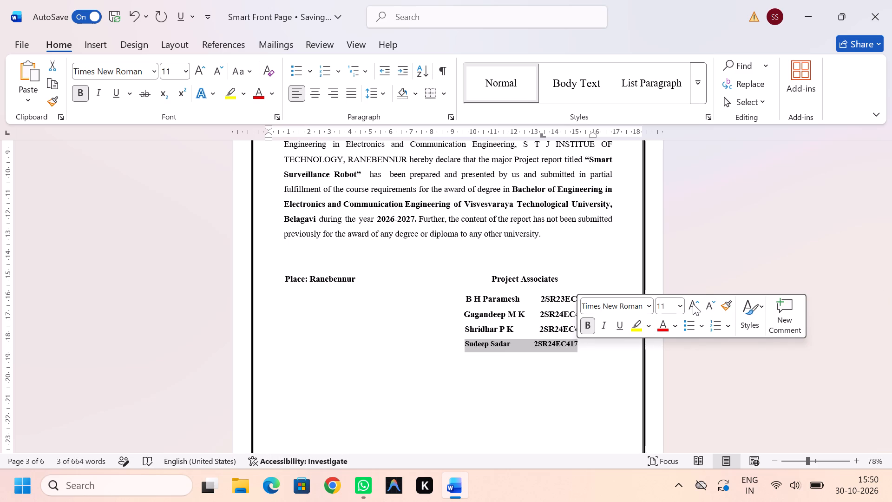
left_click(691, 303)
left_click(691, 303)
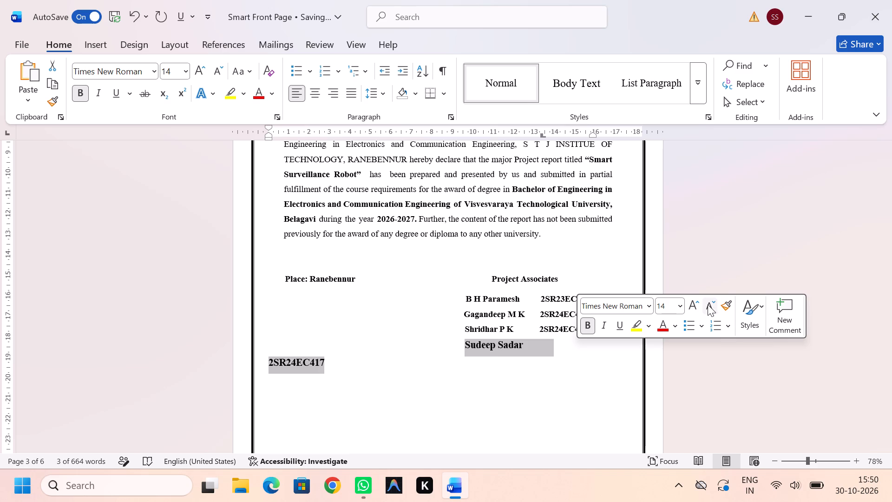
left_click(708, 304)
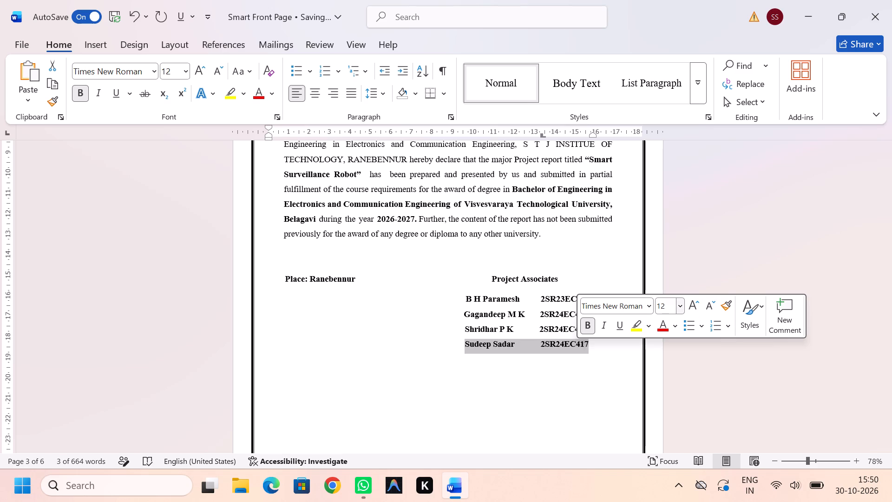
Set the font size of the last Project Associates row to 12.5 pt.
left_click(672, 303)
key("period")
key("BackSpace")
type("12.5")
key("Return")
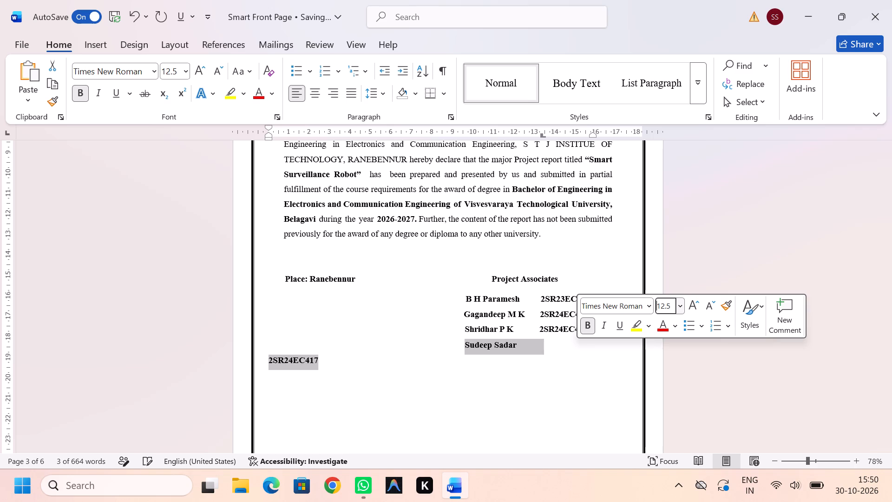
left_click(582, 413)
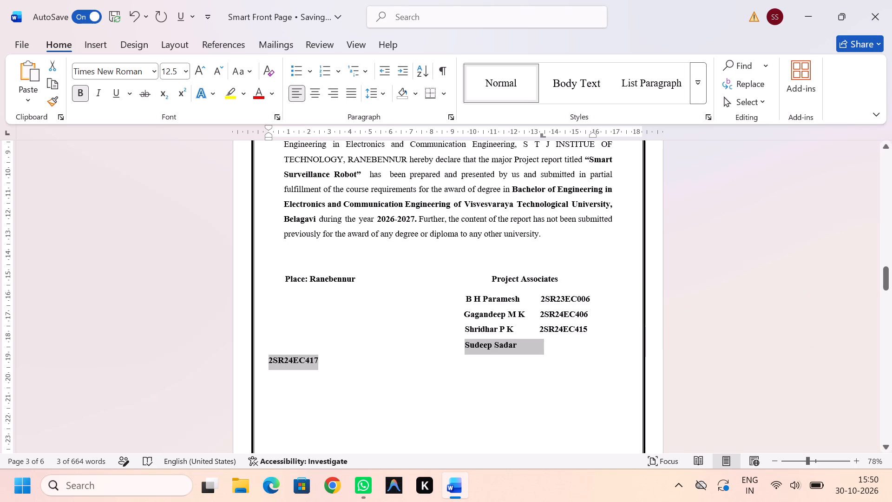
Delete spacing before the wrapped registration number so it rejoins the last associate's name line, aligned with the numbers above.
left_click(267, 360)
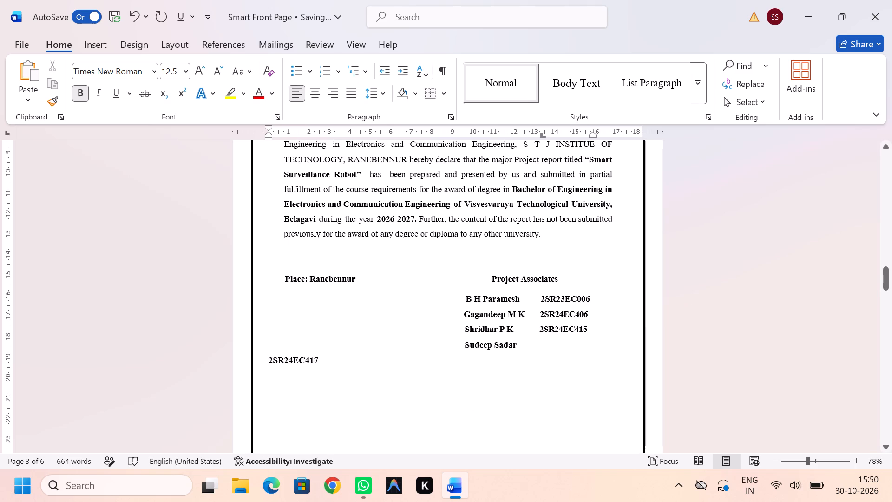
key("BackSpace")
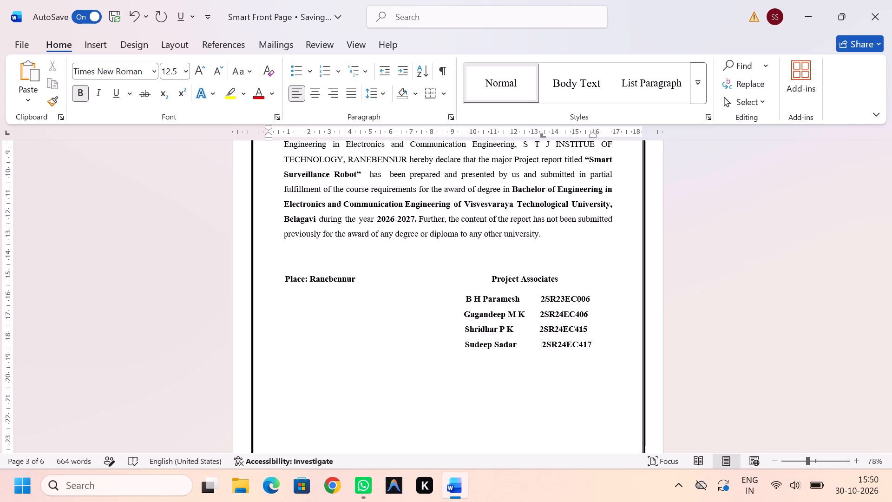
key("Left")
key("BackSpace")
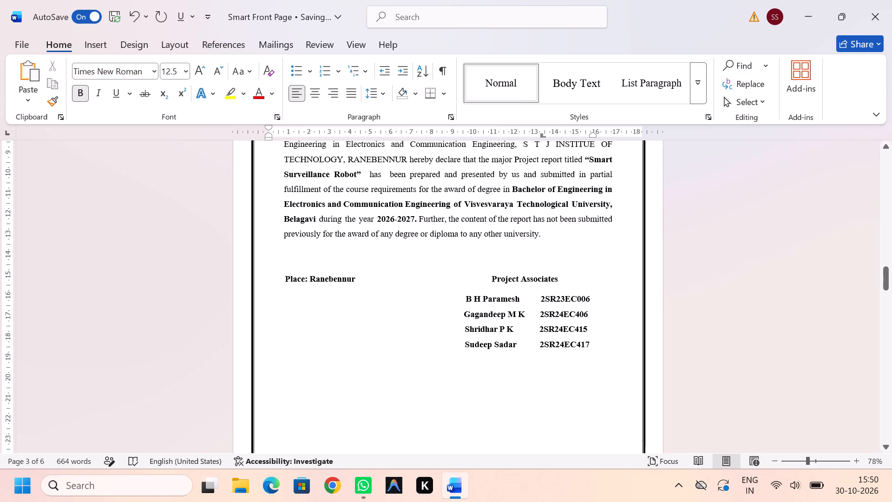
Apply 1.5 line spacing to the four Project Associates rows on the declaration page.
left_click_drag(459, 302, 529, 324)
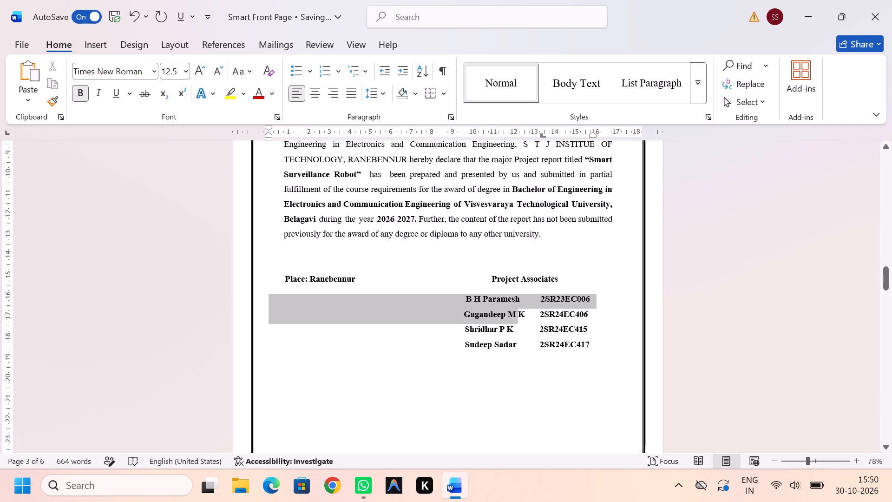
left_click_drag(529, 324, 599, 347)
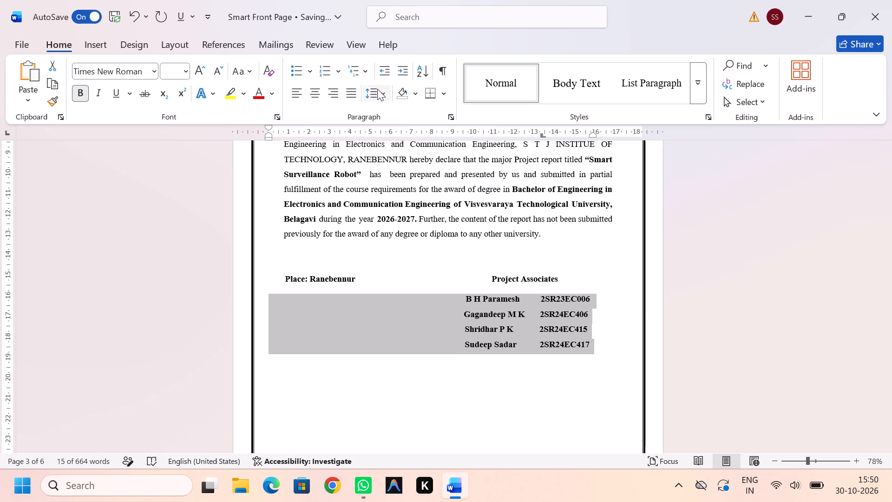
left_click(377, 89)
left_click(400, 149)
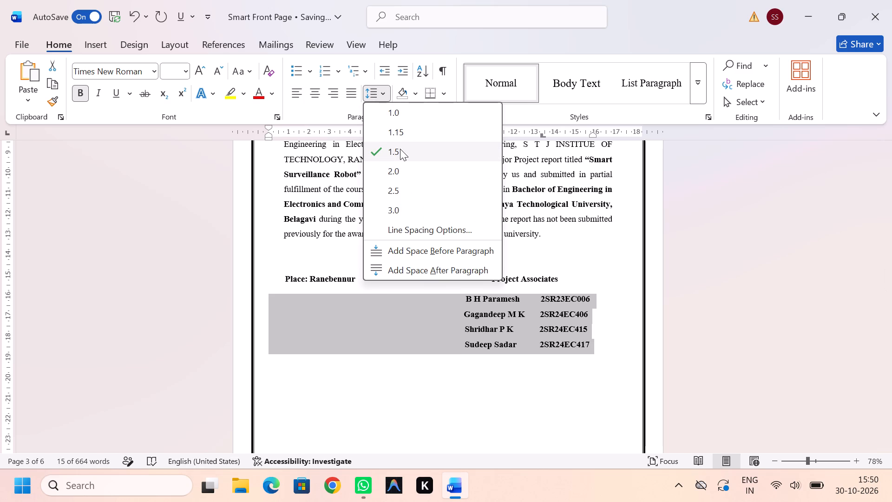
left_click(467, 272)
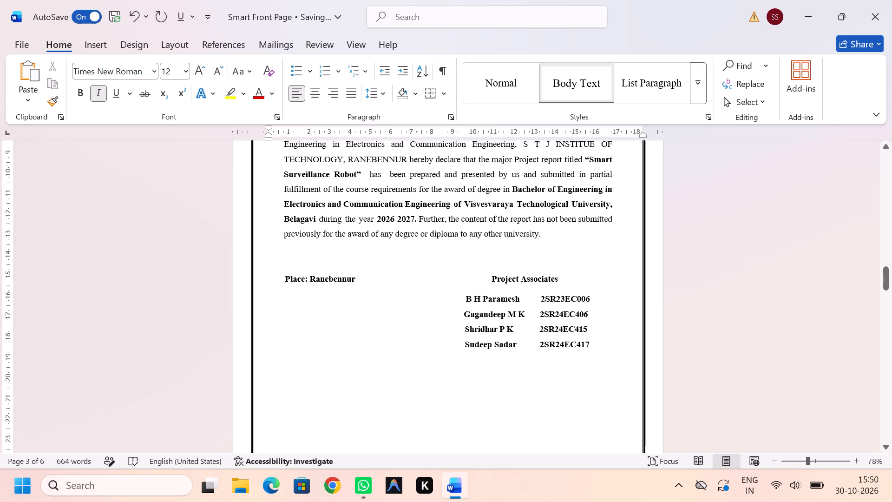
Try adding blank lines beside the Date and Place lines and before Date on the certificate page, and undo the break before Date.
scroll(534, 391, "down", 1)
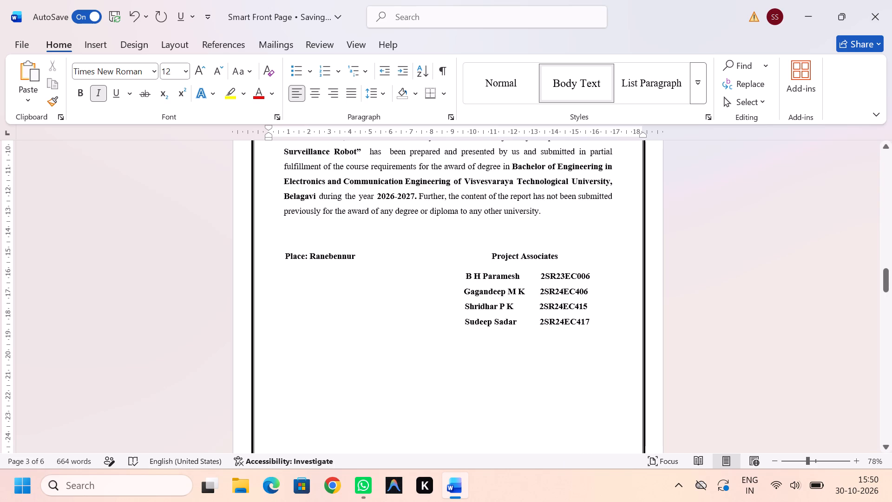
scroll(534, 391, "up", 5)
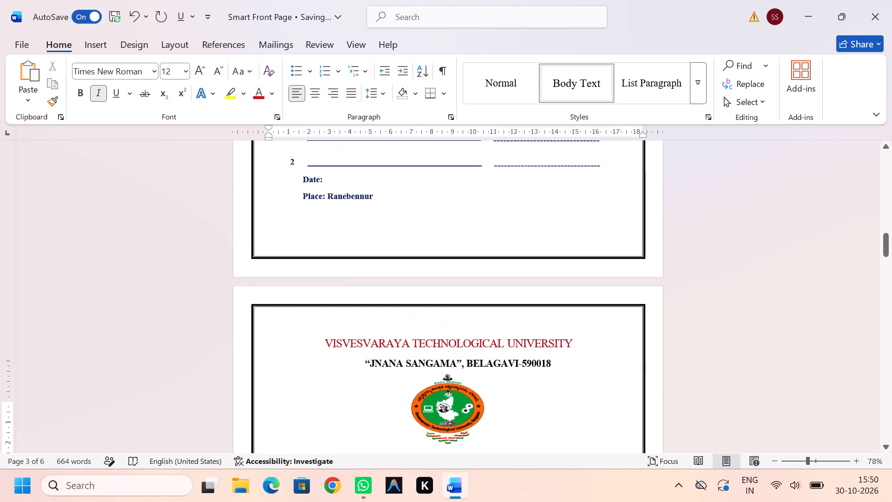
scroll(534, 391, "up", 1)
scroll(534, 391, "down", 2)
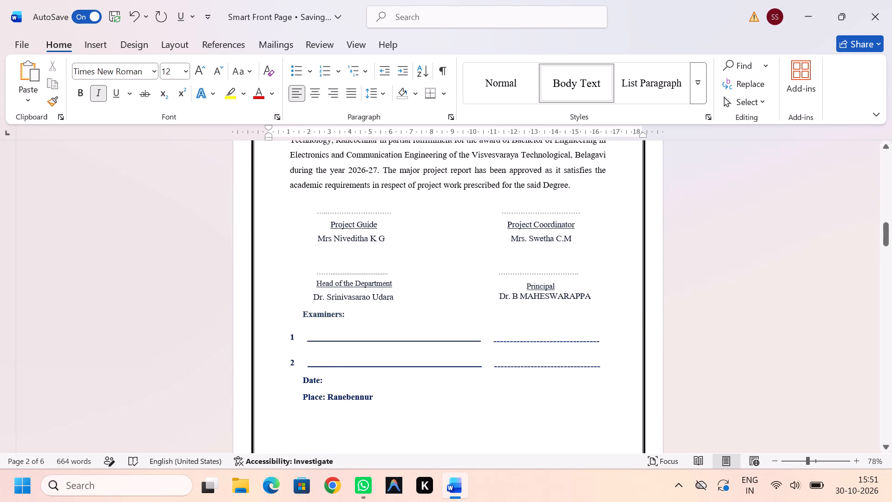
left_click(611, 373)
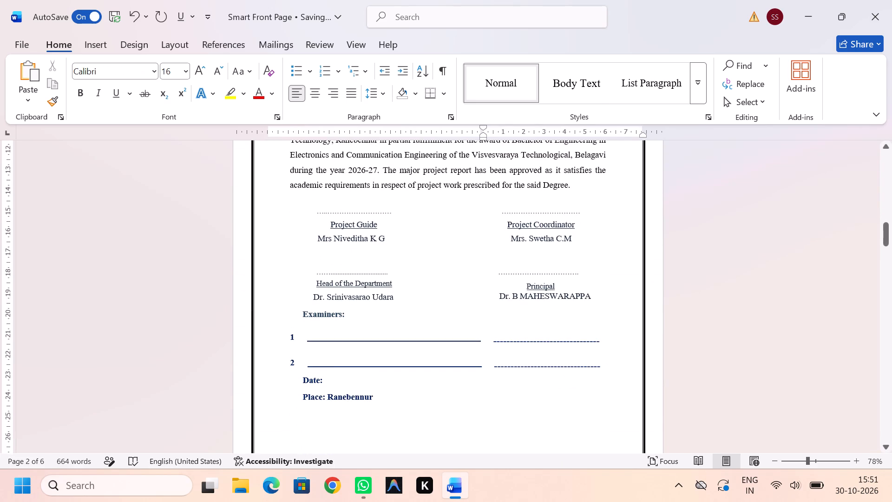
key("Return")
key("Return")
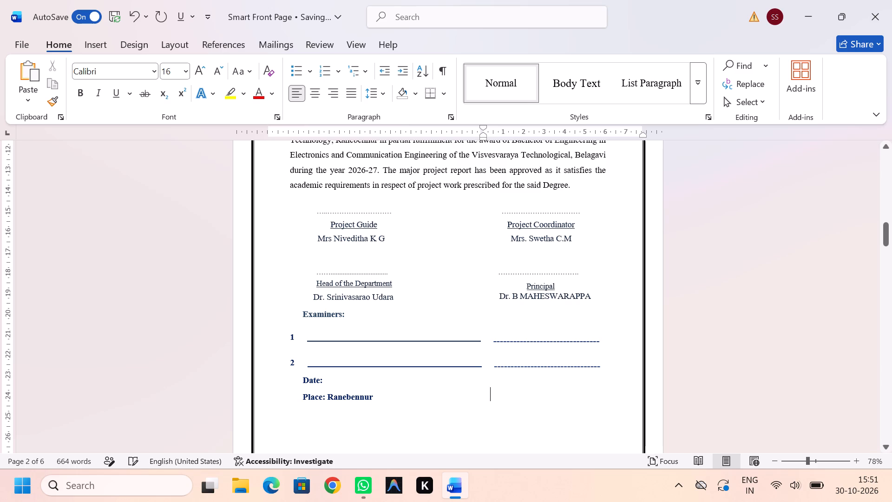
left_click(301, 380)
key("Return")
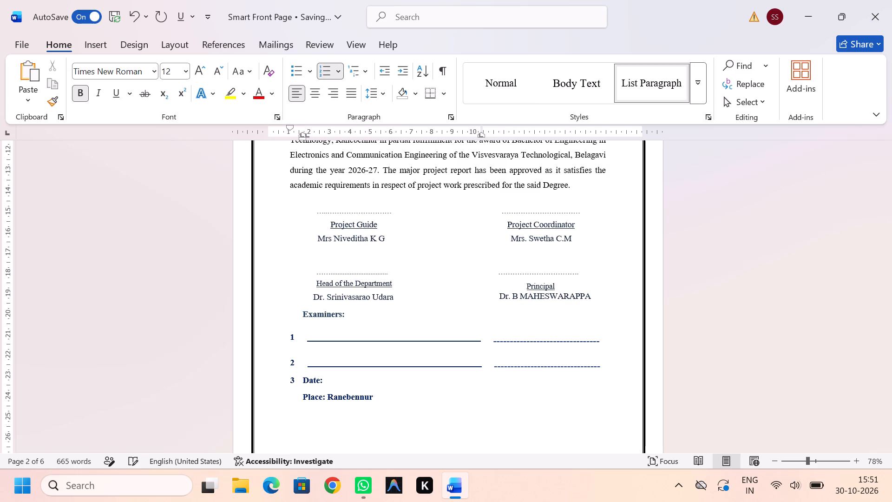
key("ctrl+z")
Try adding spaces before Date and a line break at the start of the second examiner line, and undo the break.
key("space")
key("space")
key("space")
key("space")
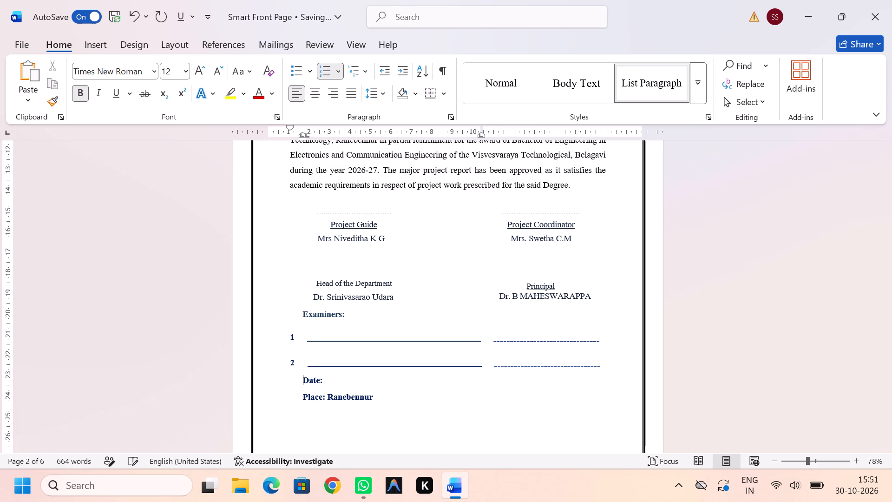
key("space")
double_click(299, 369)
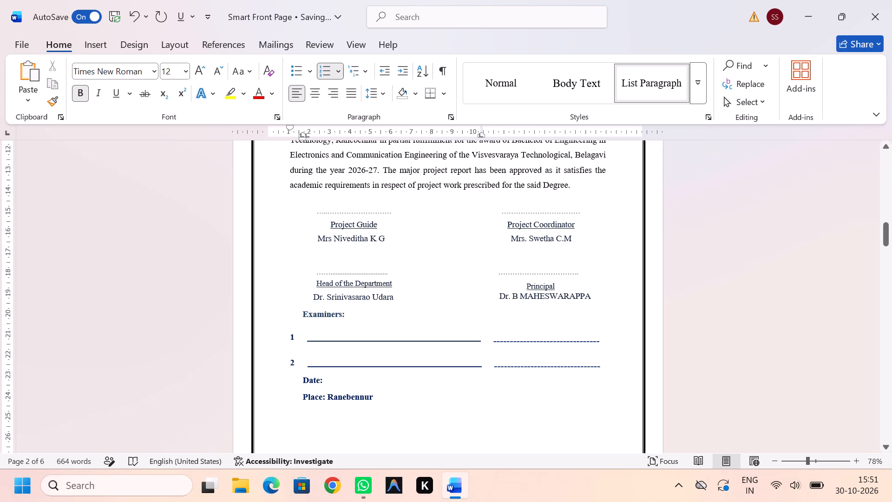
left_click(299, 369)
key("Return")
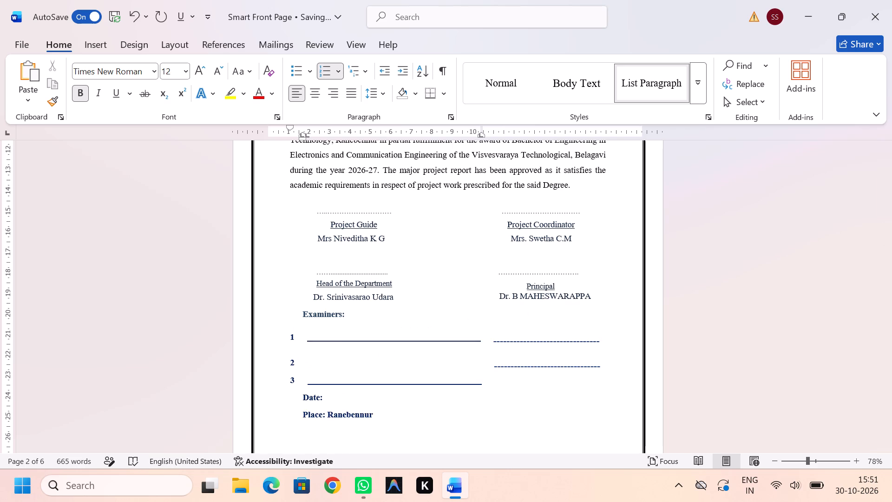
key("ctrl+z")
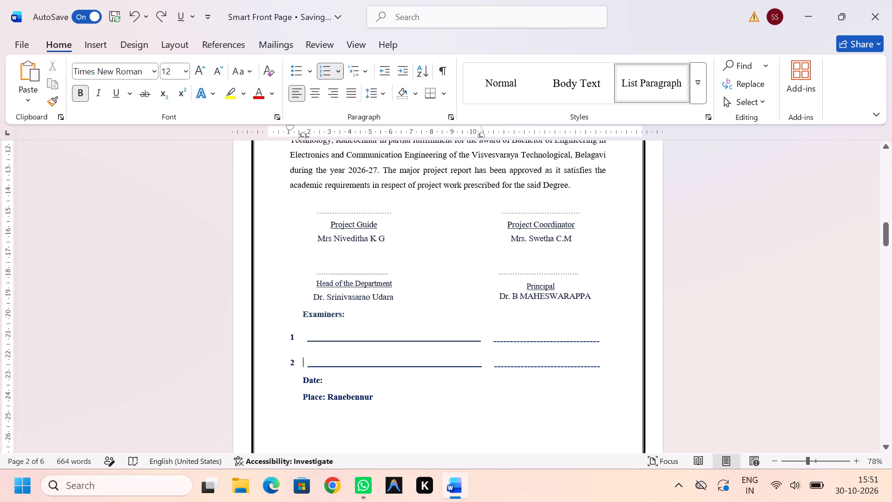
Apply 1.5 line spacing to the Date and Place lines on the certificate page.
left_click_drag(303, 383, 373, 400)
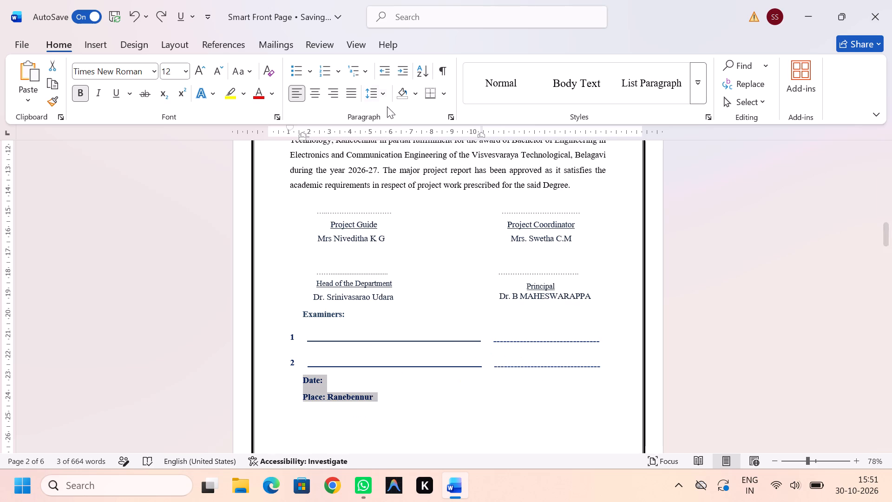
left_click(387, 94)
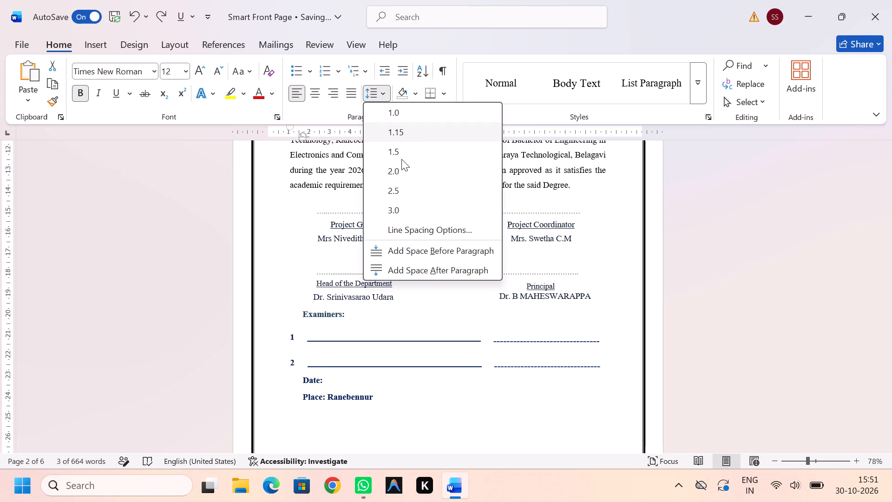
left_click(403, 155)
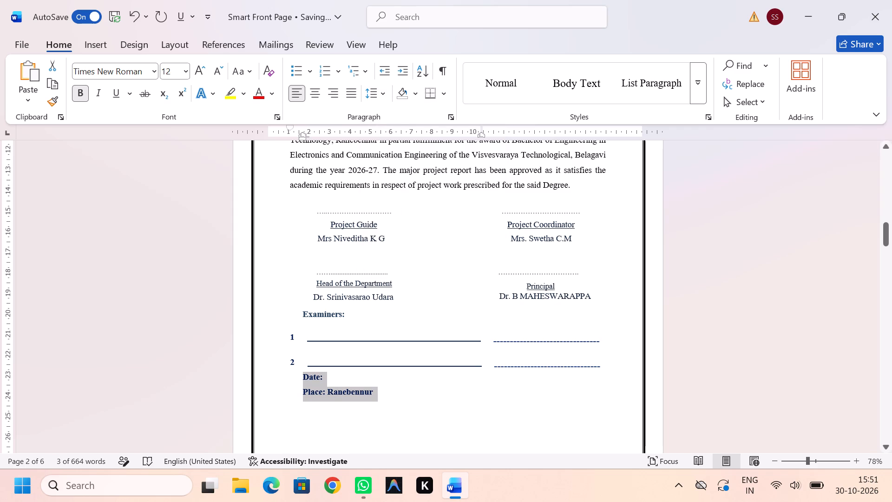
left_click(285, 399)
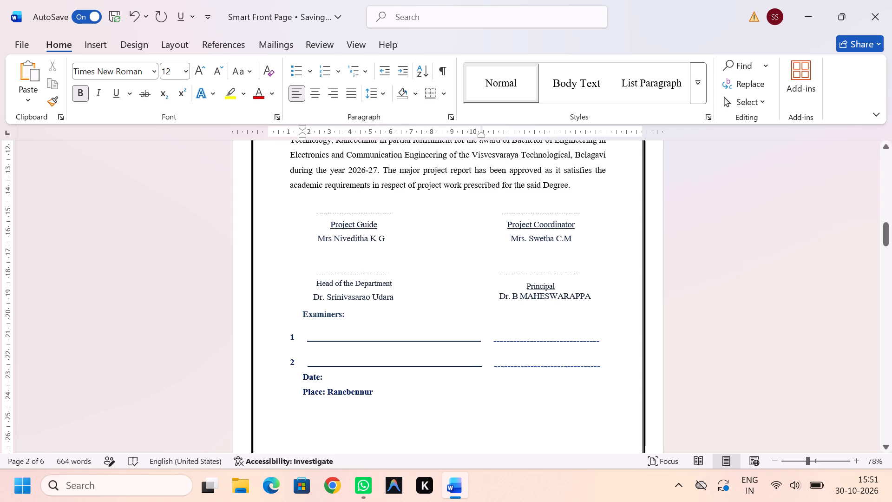
Insert one unnumbered blank line between the second examiner line and Date, removing extra lines and the list numbering from Date.
left_click(302, 377)
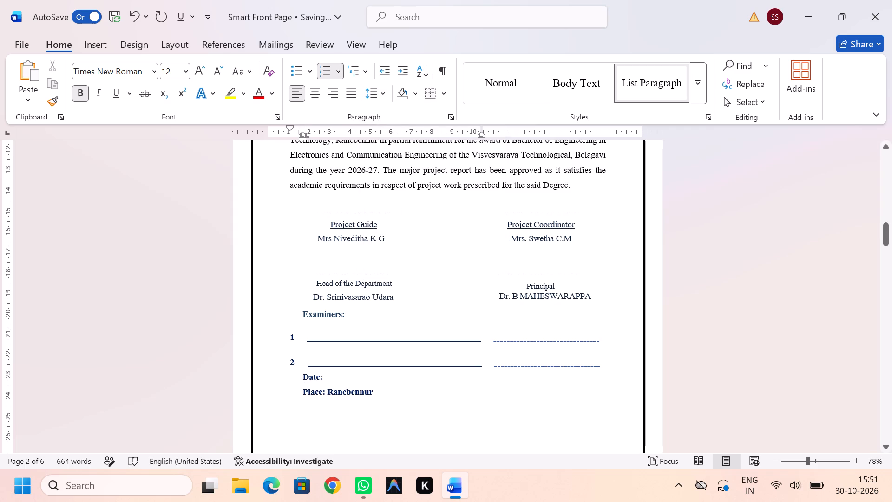
key("Return")
key("Return")
key("Return")
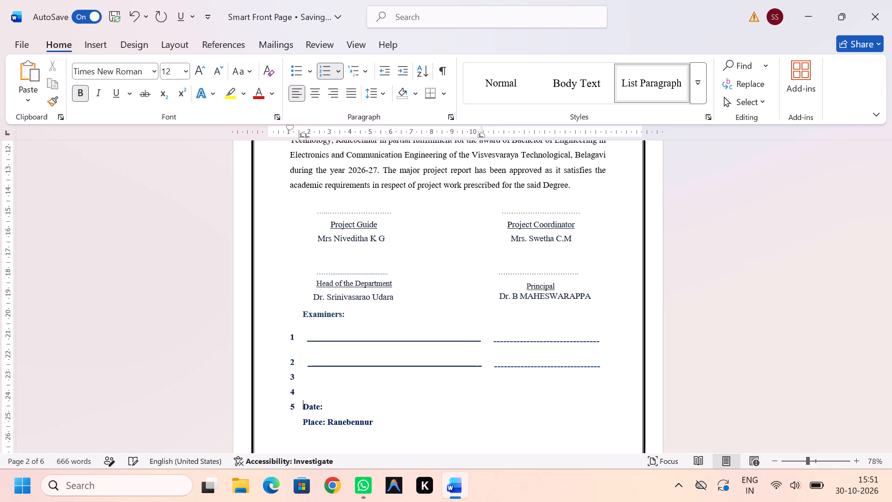
key("BackSpace")
key("BackSpace")
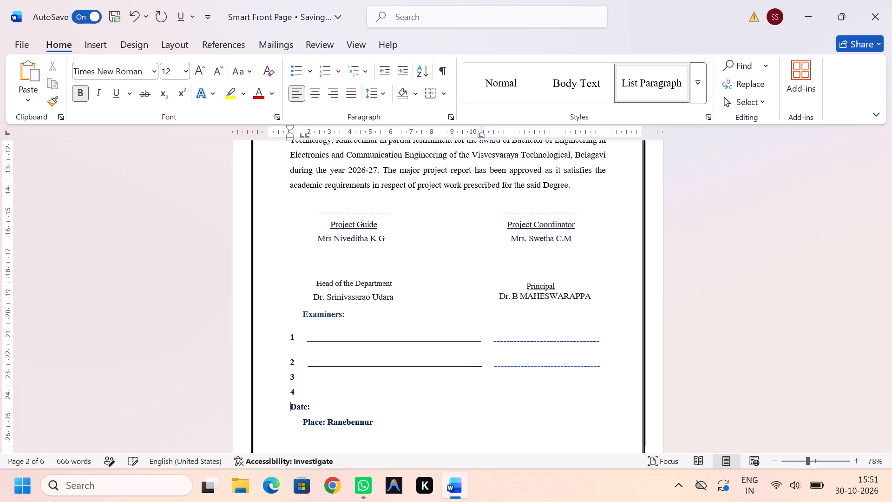
key("BackSpace")
key("BackSpace")
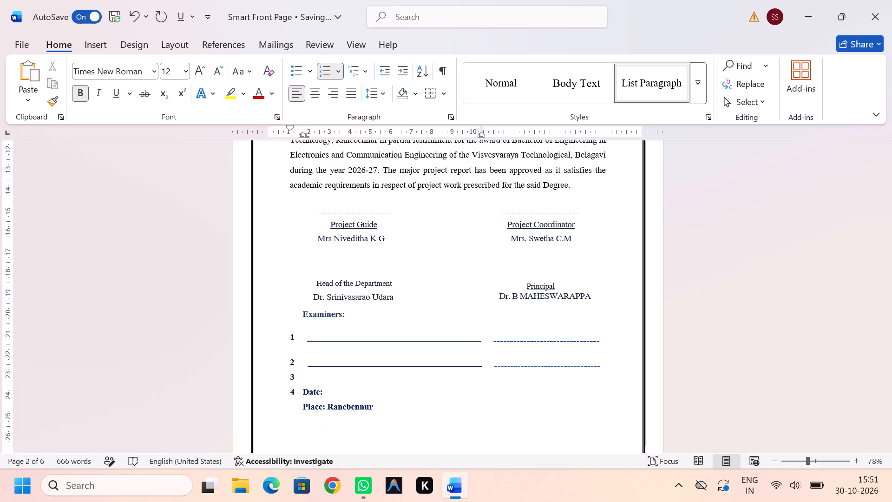
key("Left")
key("BackSpace")
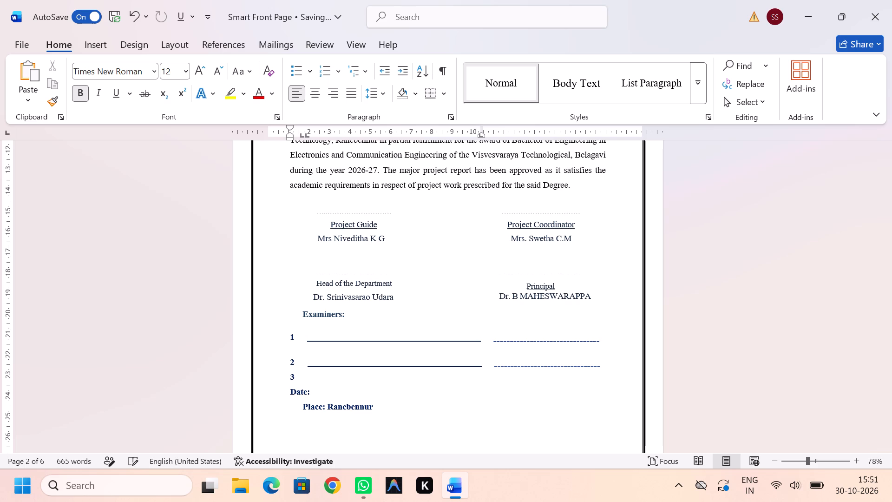
key("Up")
key("BackSpace")
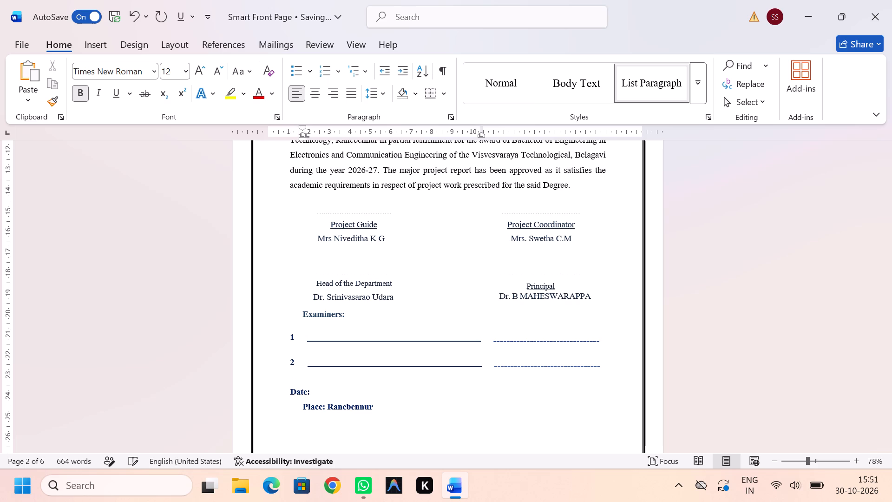
Indent Date with spaces so it lines up with the Place line below it.
key("Down")
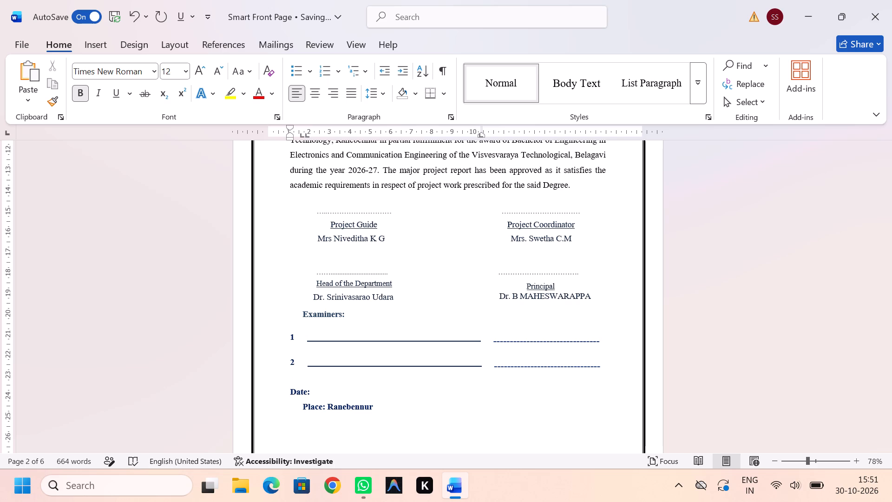
key("Left")
key("Left")
key("Left")
key("space")
key("space")
key("space")
key("space")
key("space")
key("space")
Save the front page document.
key("ctrl+s")
key("ctrl+s")
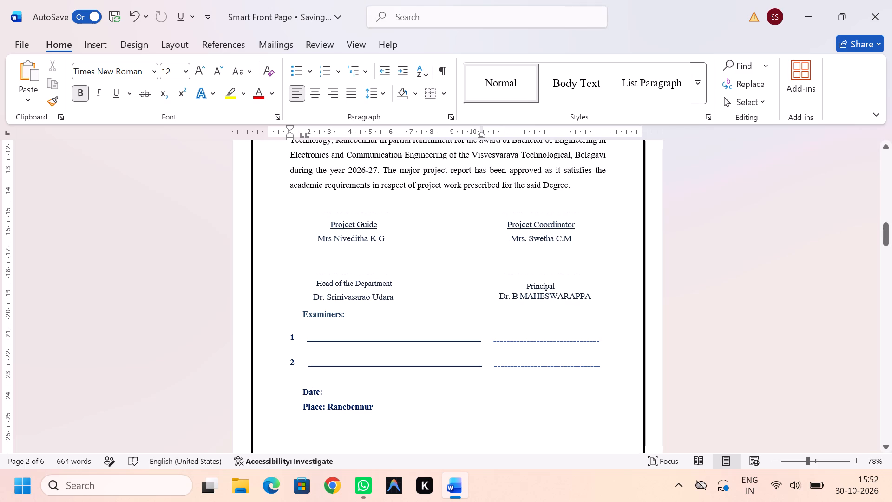
Review the layout of the cover page and the certificate page down to the Date and Place lines.
scroll(344, 391, "down", 1)
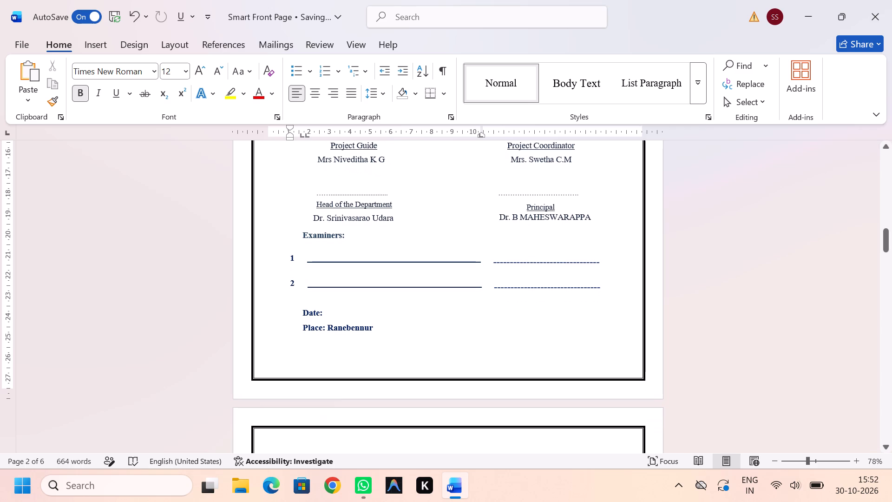
scroll(344, 391, "up", 1)
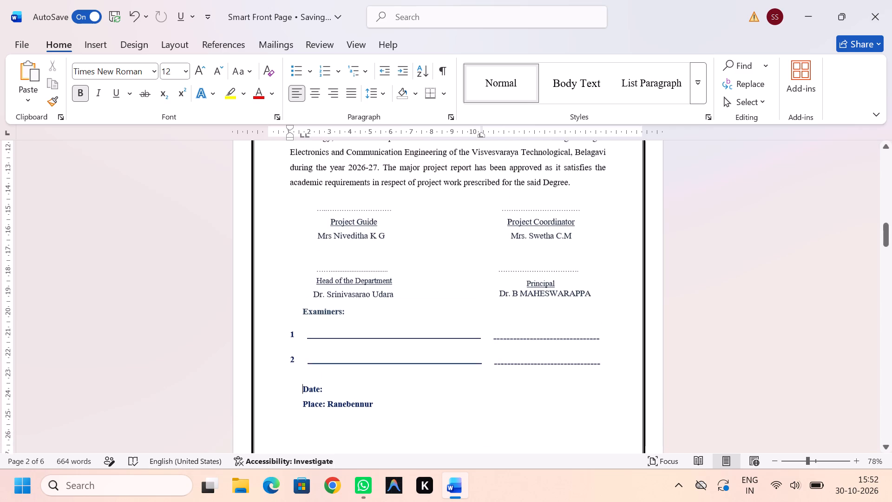
scroll(344, 391, "up", 3)
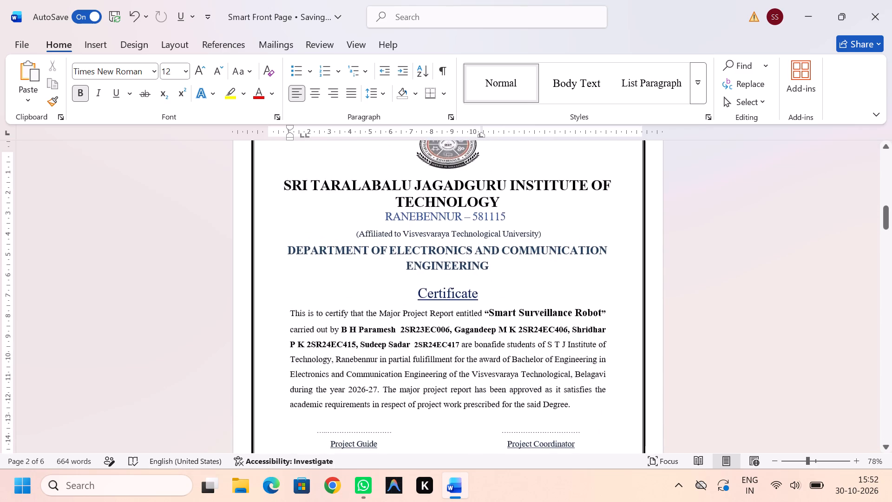
scroll(344, 391, "up", 4)
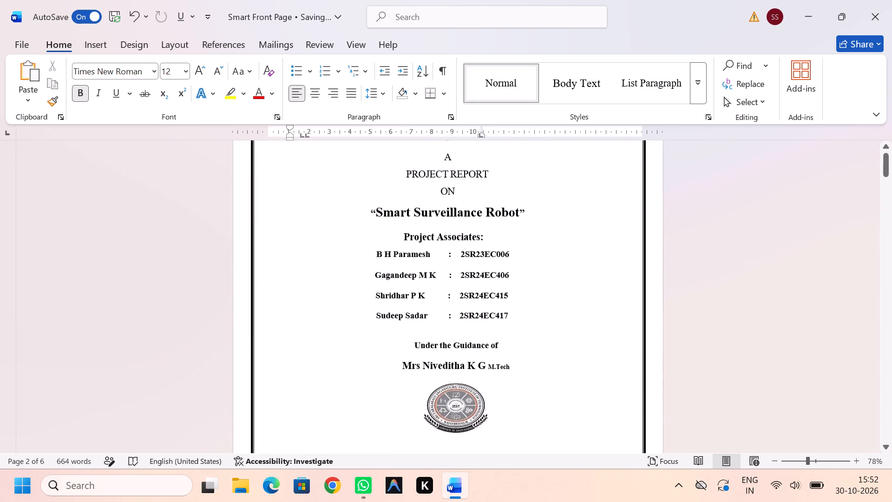
scroll(344, 391, "right", 1)
scroll(344, 391, "down", 1)
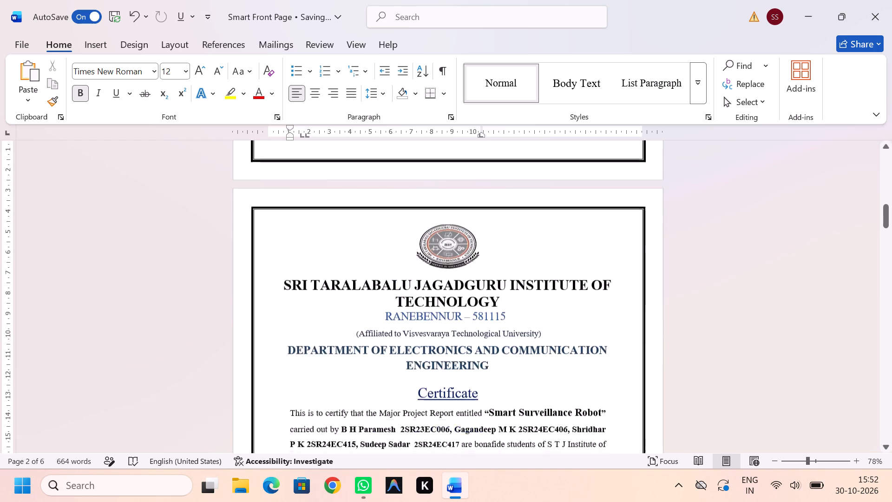
scroll(344, 391, "down", 3)
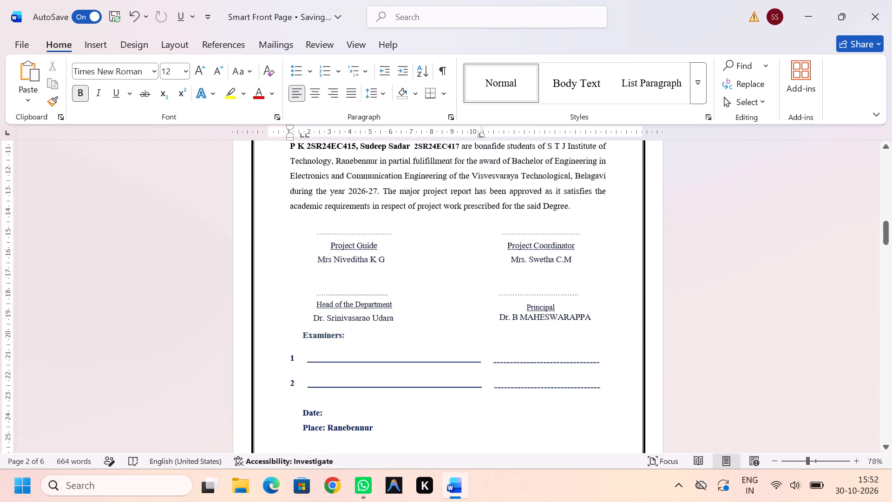
scroll(344, 391, "down", 1)
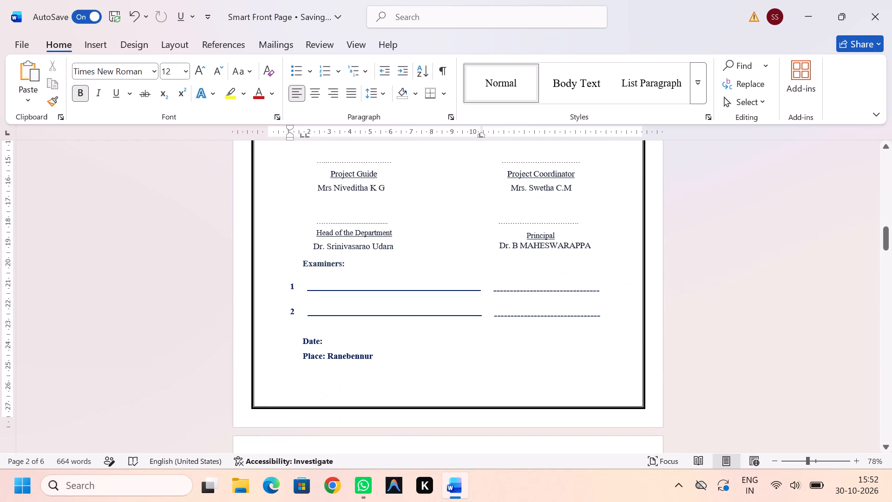
Insert a blank line between Date and Place on the certificate page.
left_click(324, 340)
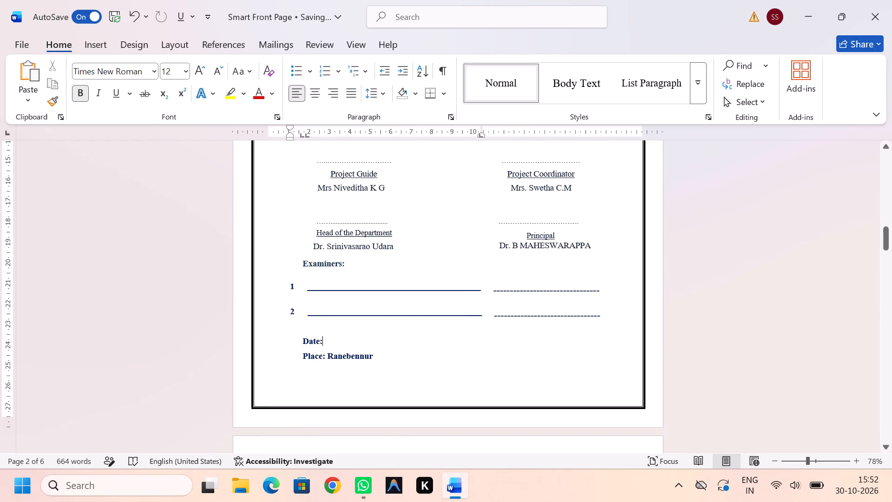
key("Return")
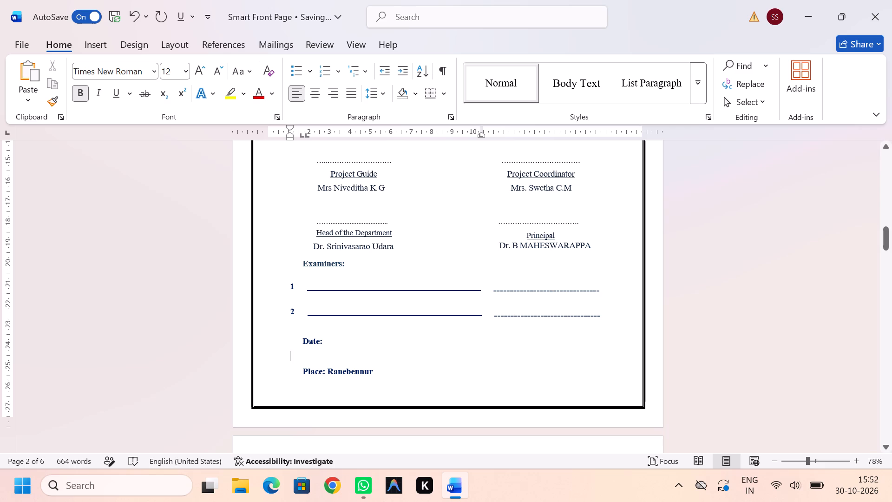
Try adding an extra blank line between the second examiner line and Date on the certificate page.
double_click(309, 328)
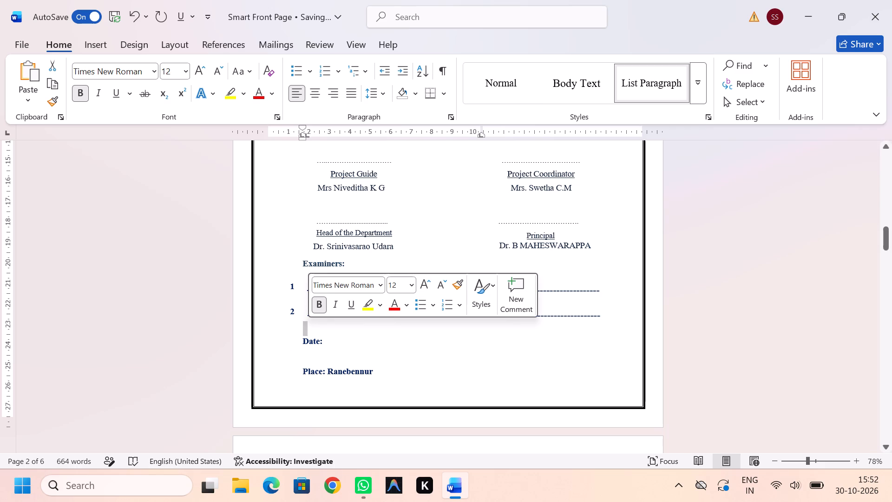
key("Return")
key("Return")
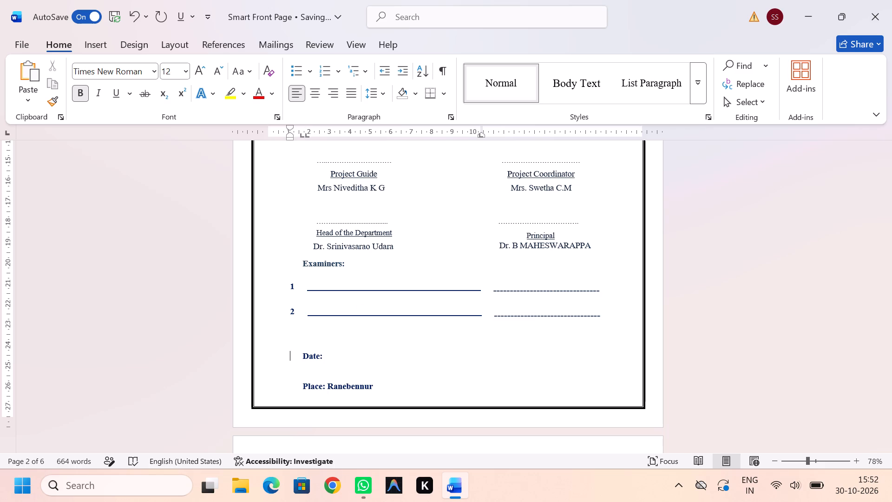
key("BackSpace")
Remove the blank line between Date and Place on the certificate page, bringing Place directly under Date.
key("Down")
key("Down")
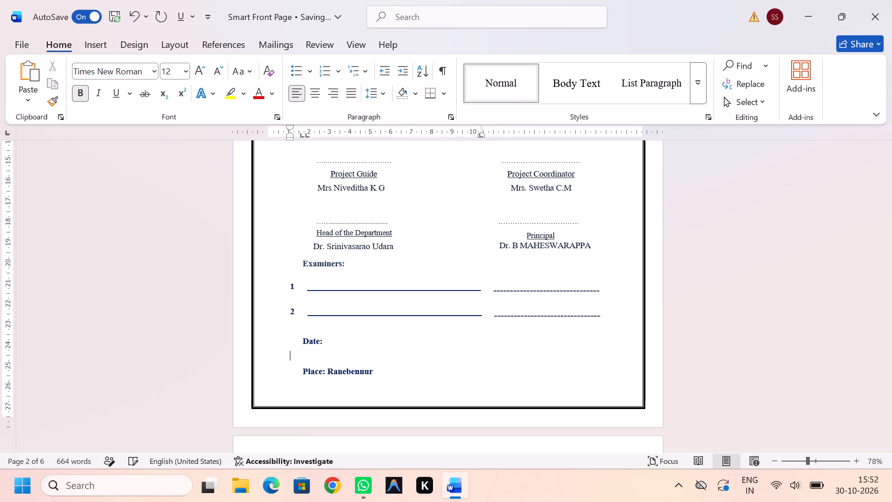
key("BackSpace")
key("BackSpace")
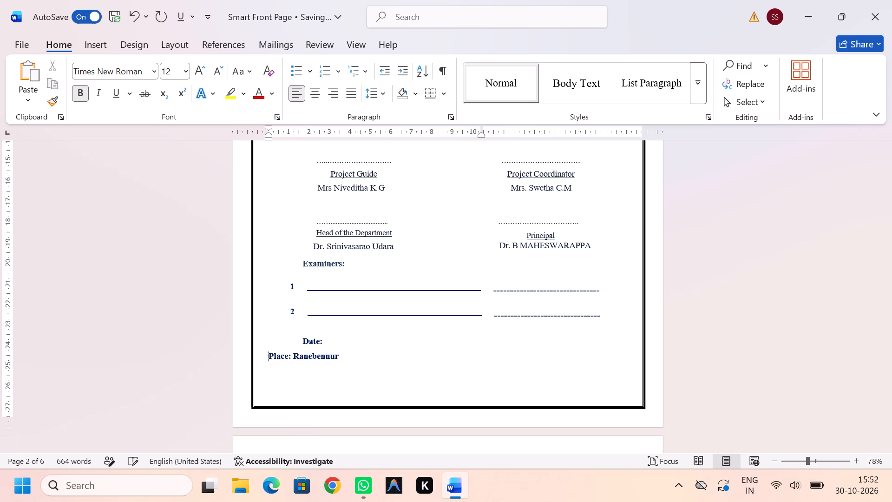
Indent the Place: Ranebennur line with a tab and spaces so it lines up with Date above it.
key("space")
key("space")
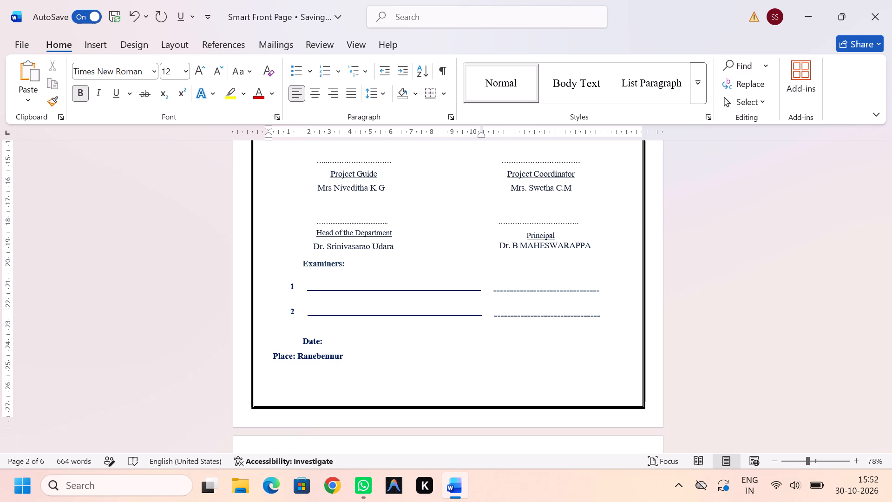
key("Tab")
key("Tab")
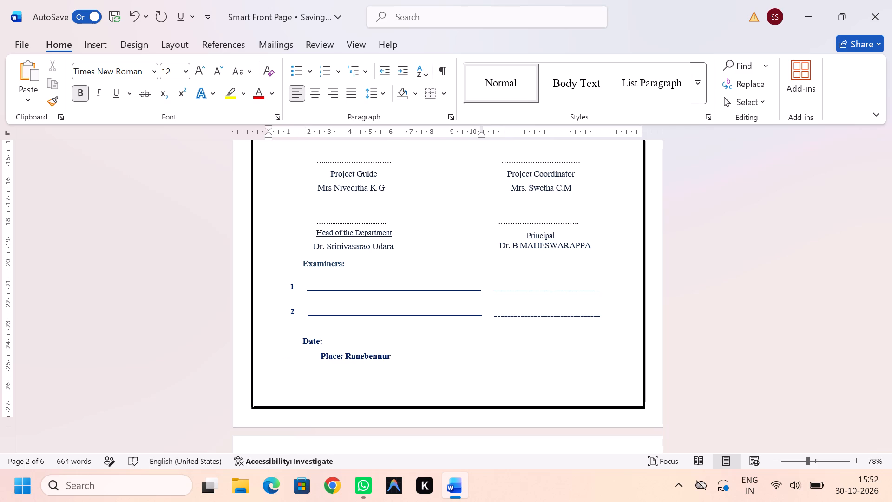
key("BackSpace")
key("space")
key("space")
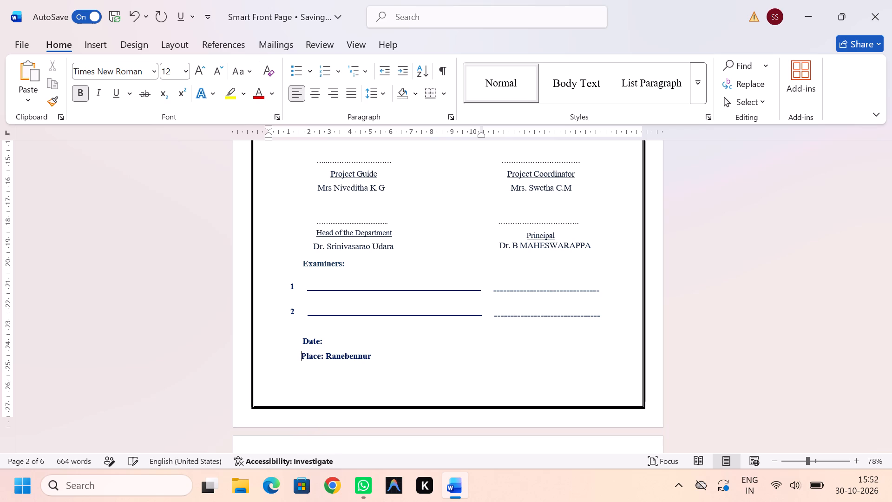
key("space")
Save the front page document with the realigned Date and Place lines.
key("ctrl+s")
key("ctrl+s")
key("ctrl+s")
key("ctrl+s")
Review the layout of all the front matter pages, from the cover and certificate through the acknowledgement and abstract.
scroll(309, 328, "up", 4)
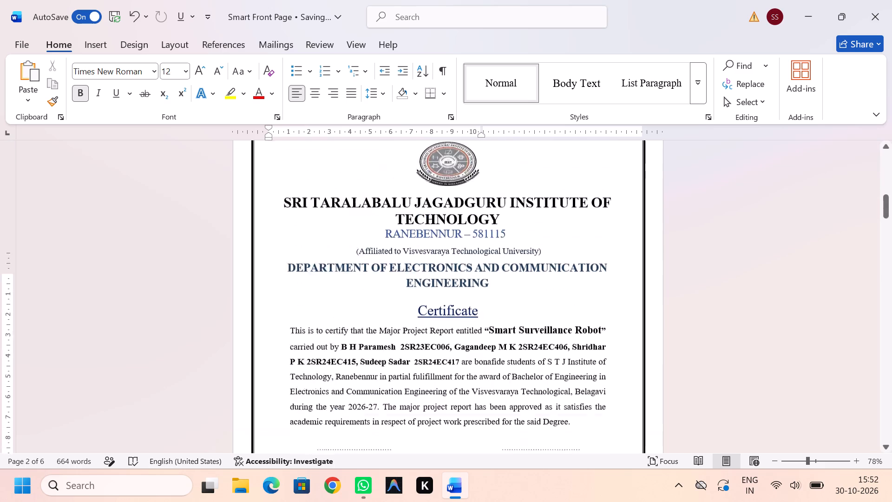
scroll(309, 328, "up", 4)
scroll(309, 328, "down", 4)
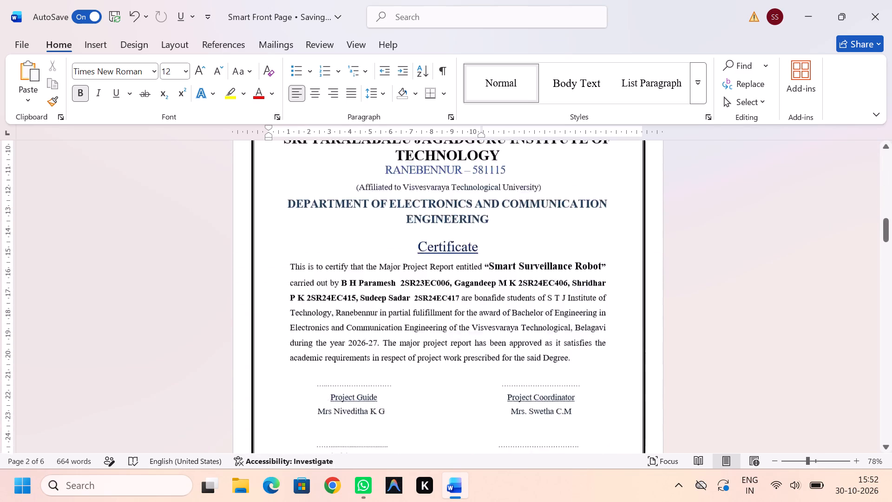
scroll(309, 328, "down", 4)
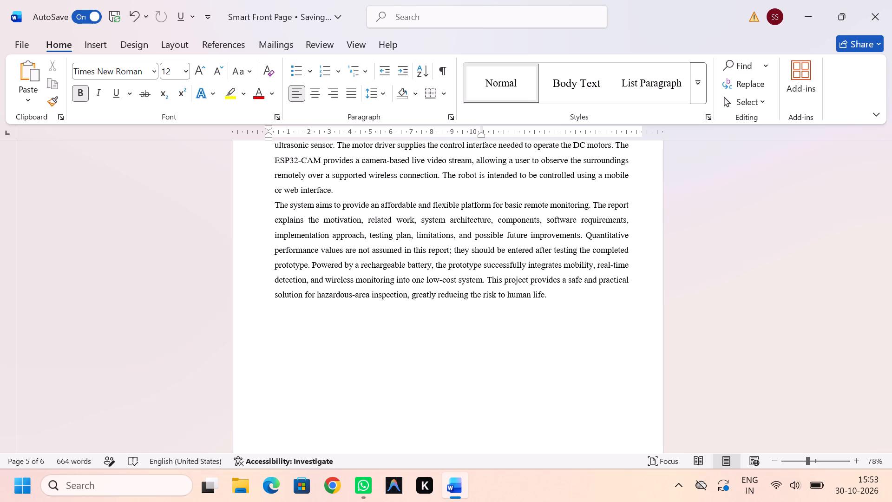
scroll(309, 328, "up", 4)
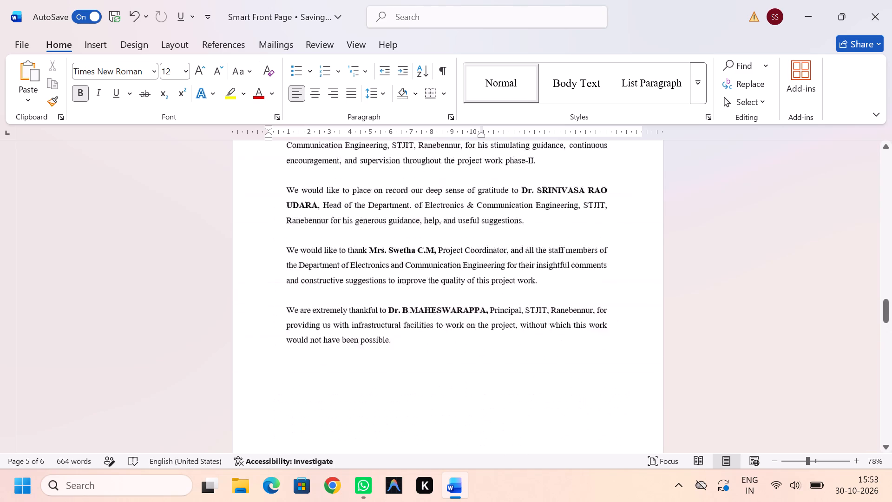
scroll(309, 328, "up", 11)
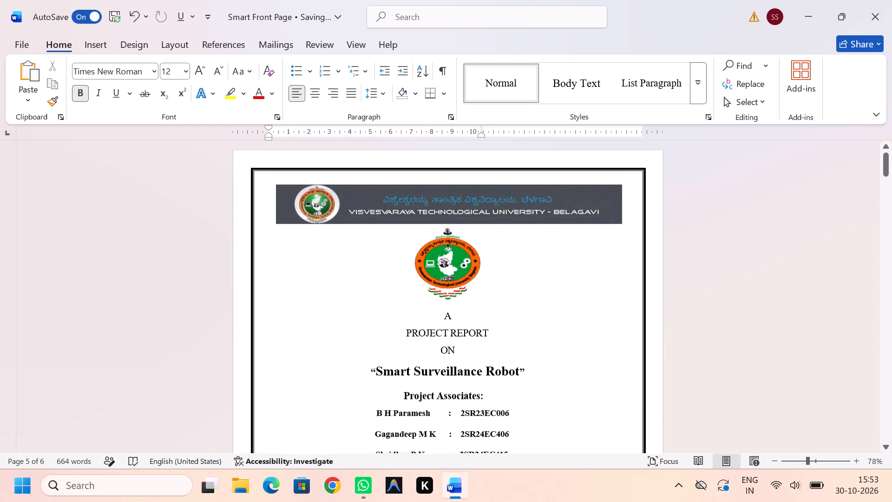
scroll(309, 328, "down", 6)
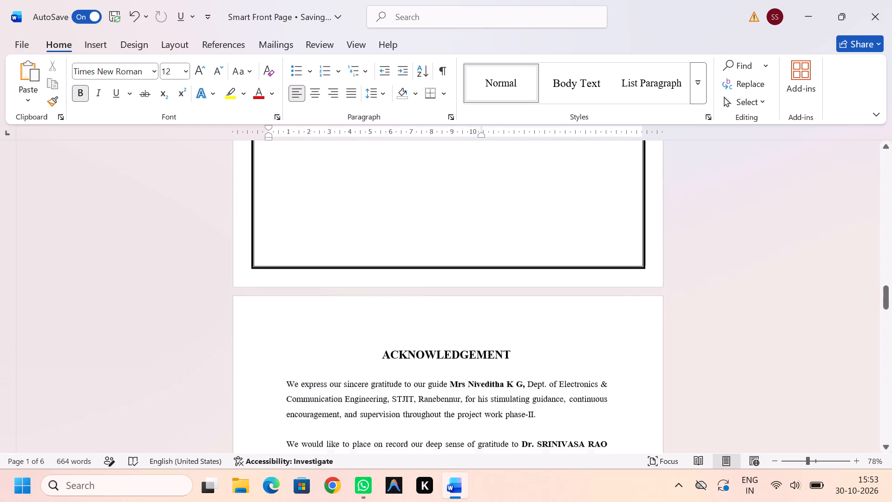
scroll(309, 328, "down", 5)
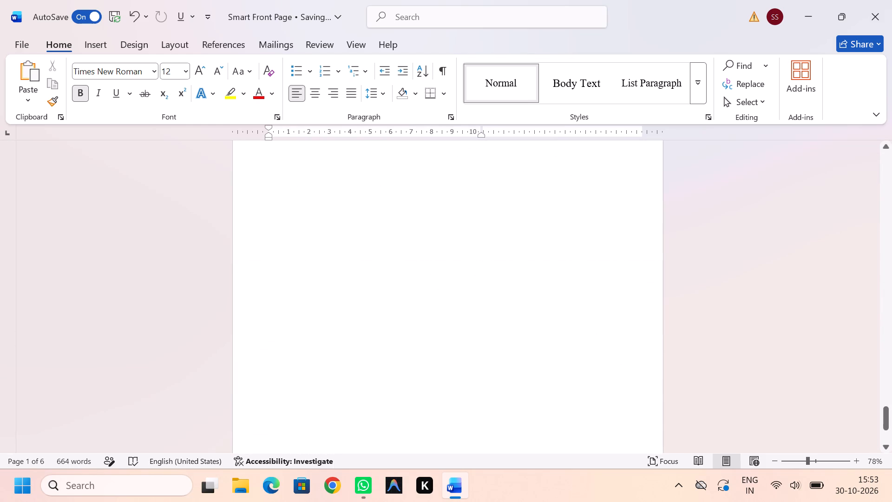
Save the front page document again after the review.
key("ctrl+s")
scroll(309, 328, "right", 2)
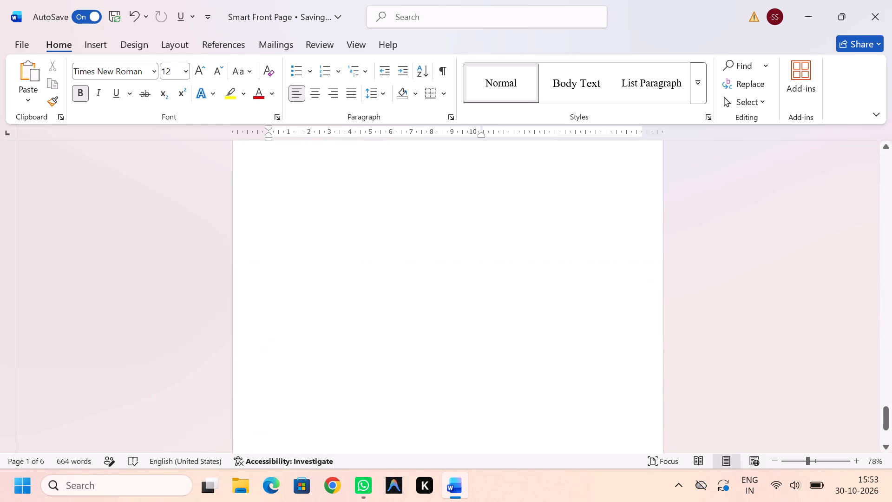
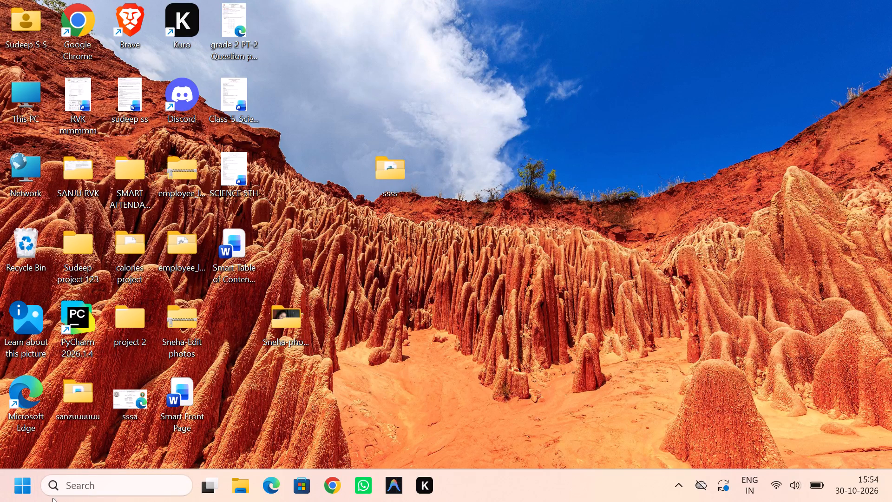
Put the computer to sleep.
left_click(26, 497)
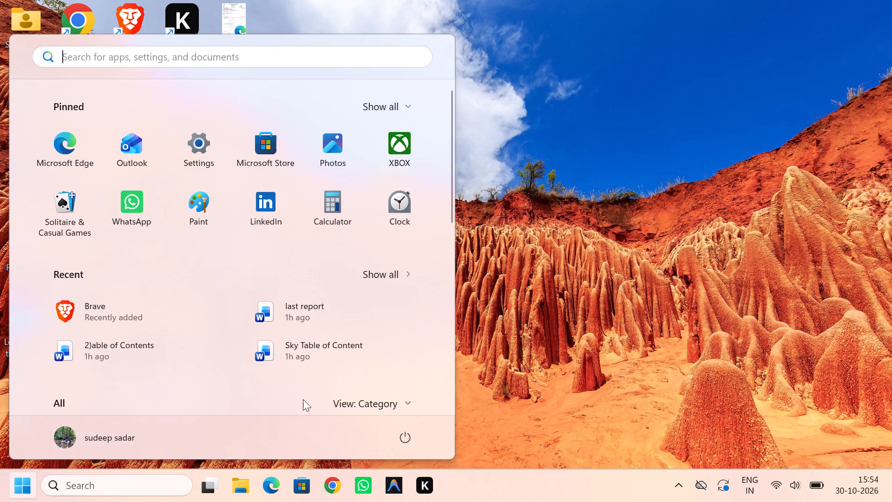
left_click(396, 436)
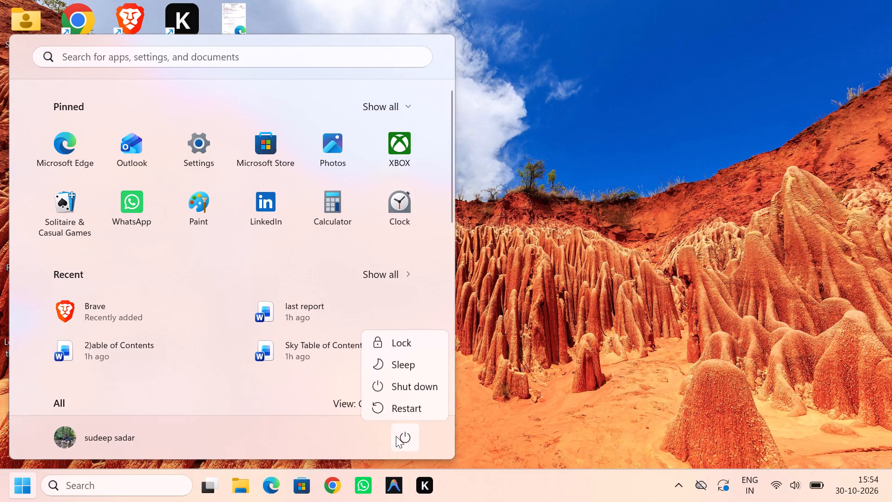
left_click(403, 370)
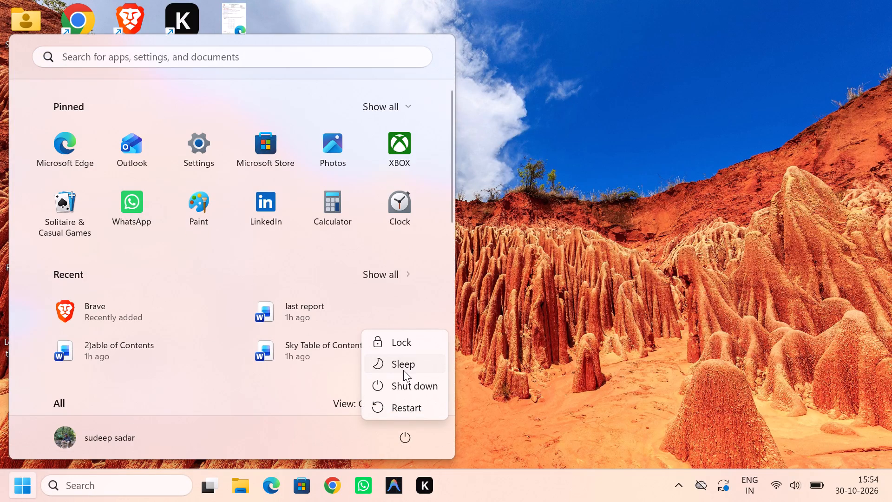
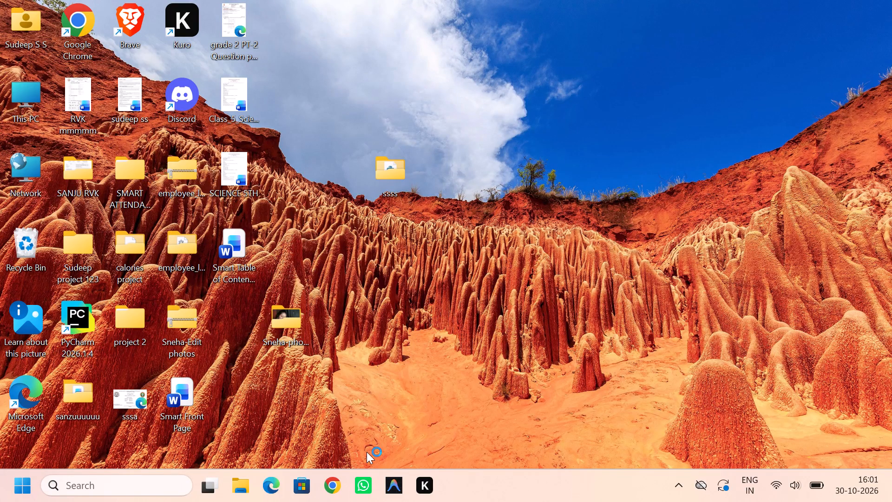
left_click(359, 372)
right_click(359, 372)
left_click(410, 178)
Refresh the desktop.
right_click(463, 168)
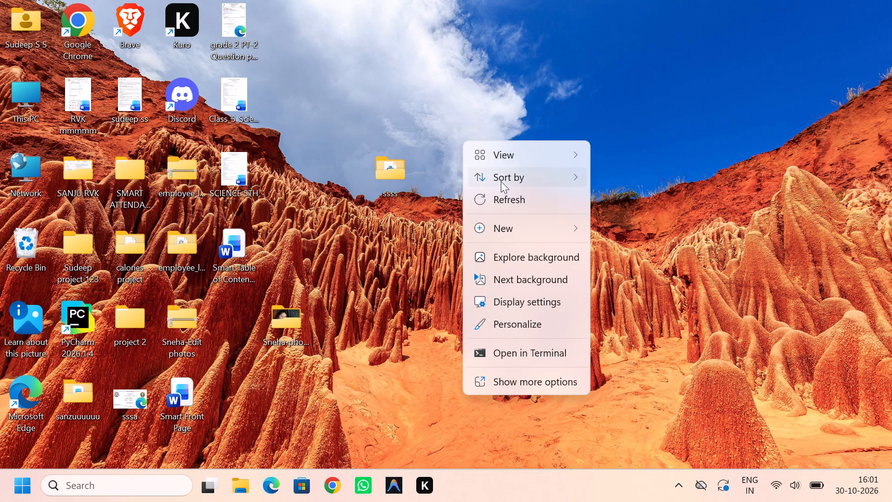
left_click(499, 198)
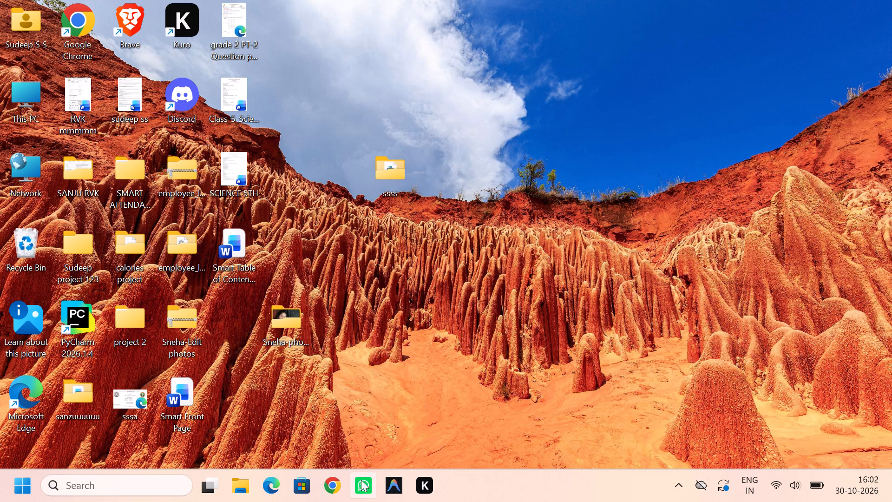
Open WhatsApp from the desktop.
left_click(359, 494)
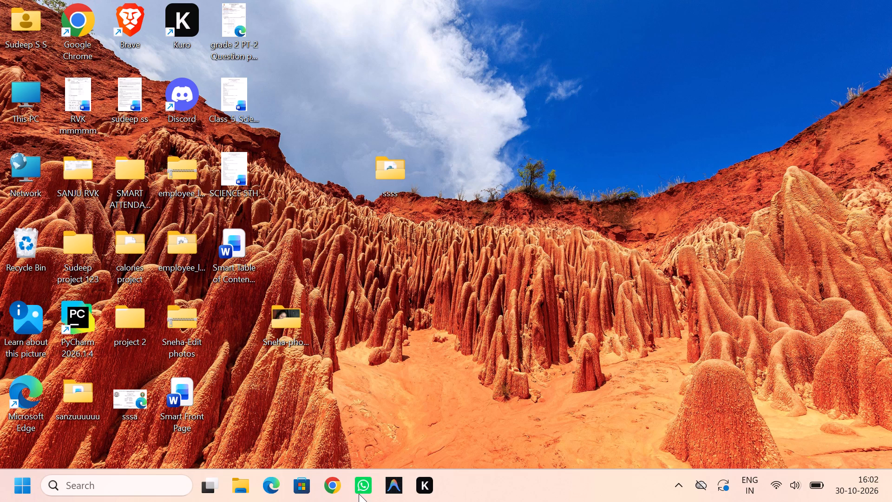
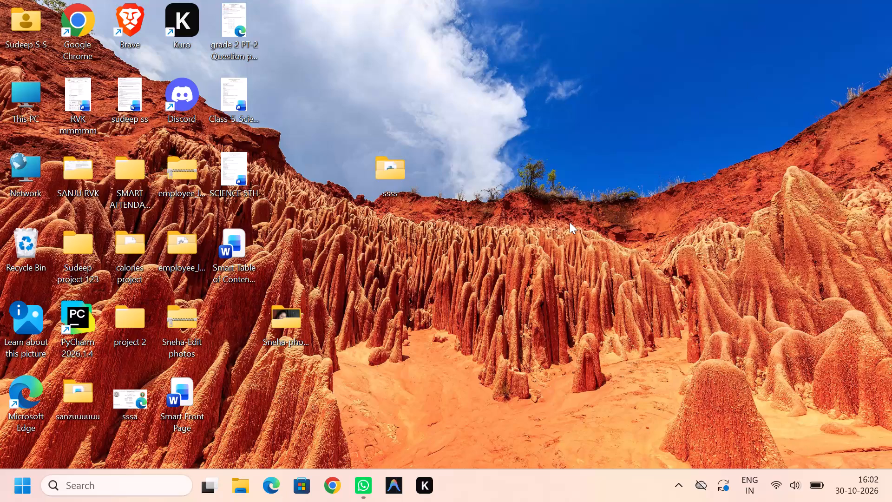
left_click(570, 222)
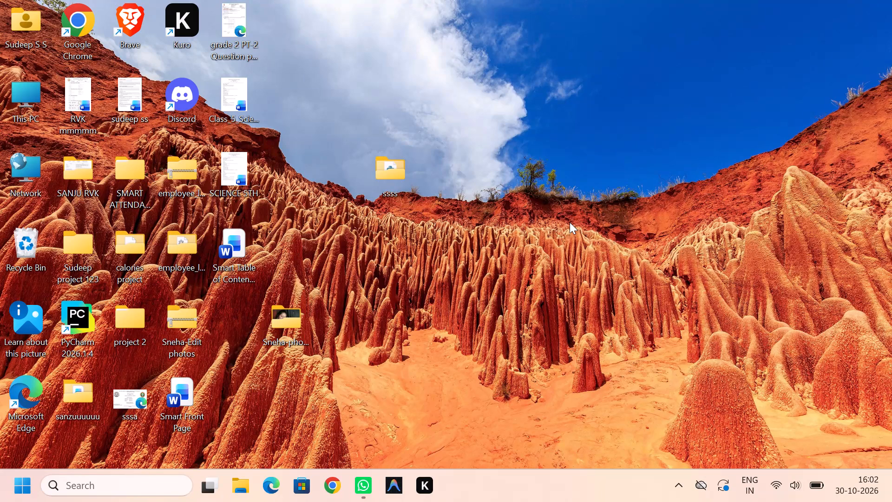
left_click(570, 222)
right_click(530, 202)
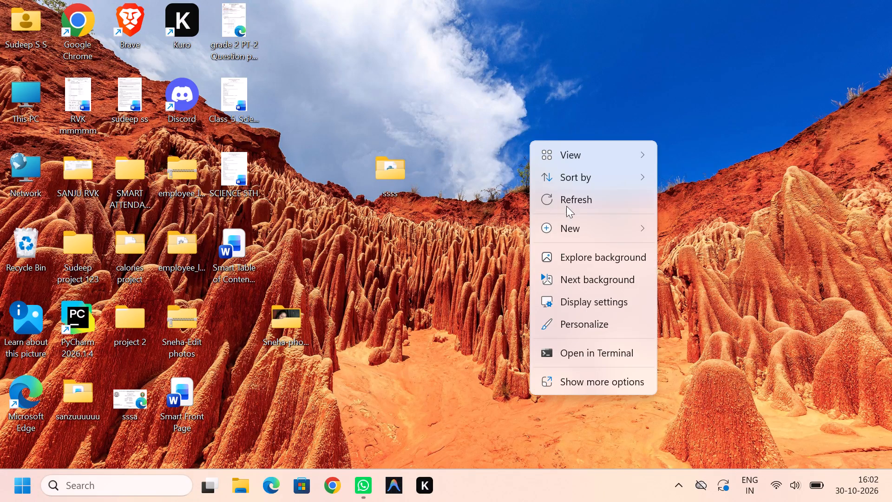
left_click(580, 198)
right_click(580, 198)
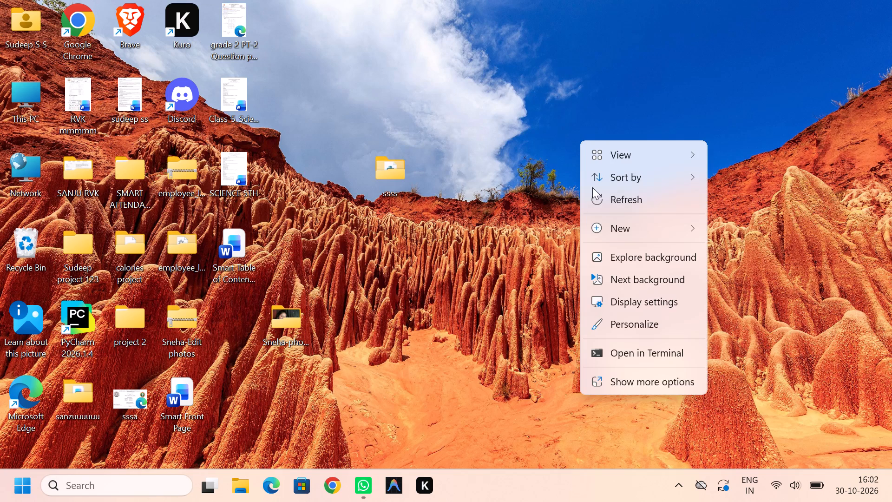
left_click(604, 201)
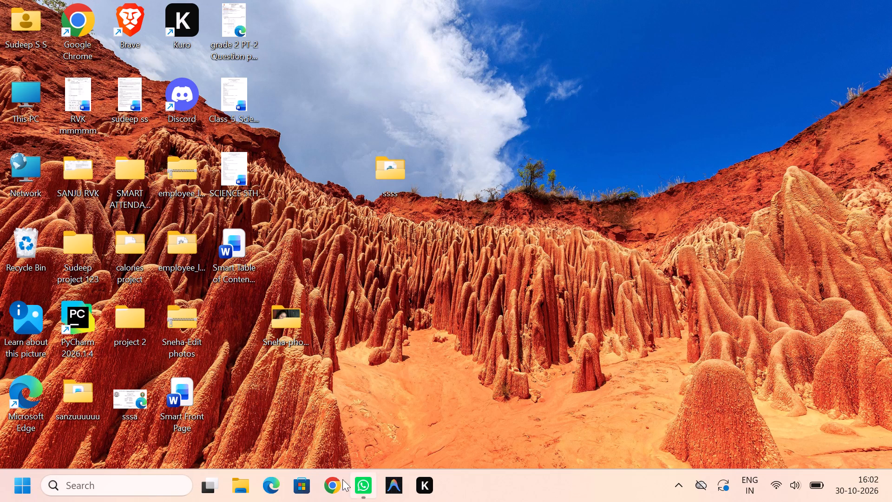
Open File Explorer.
left_click(239, 481)
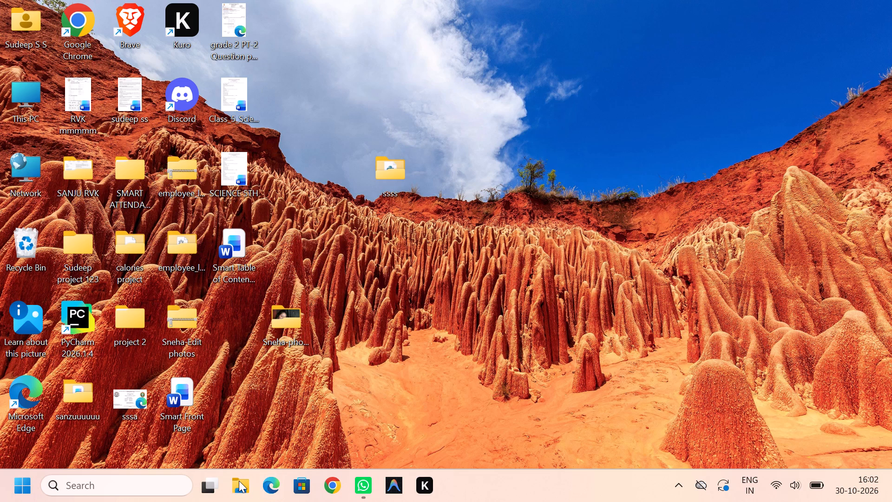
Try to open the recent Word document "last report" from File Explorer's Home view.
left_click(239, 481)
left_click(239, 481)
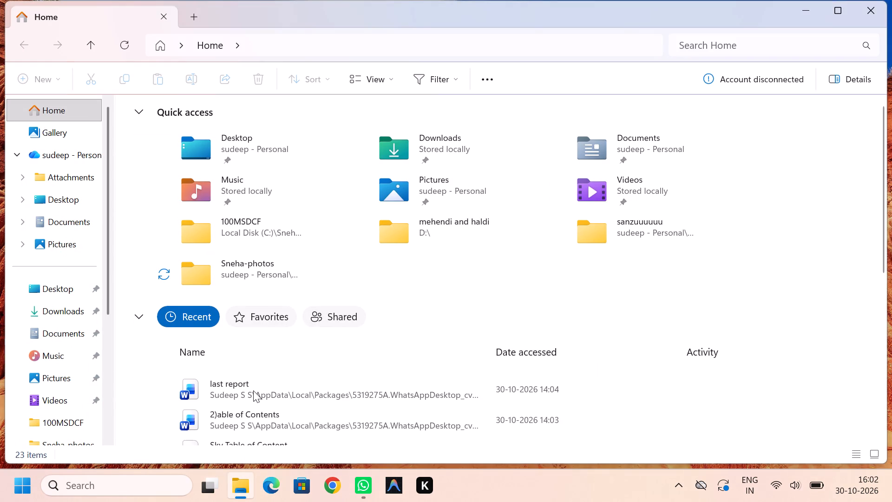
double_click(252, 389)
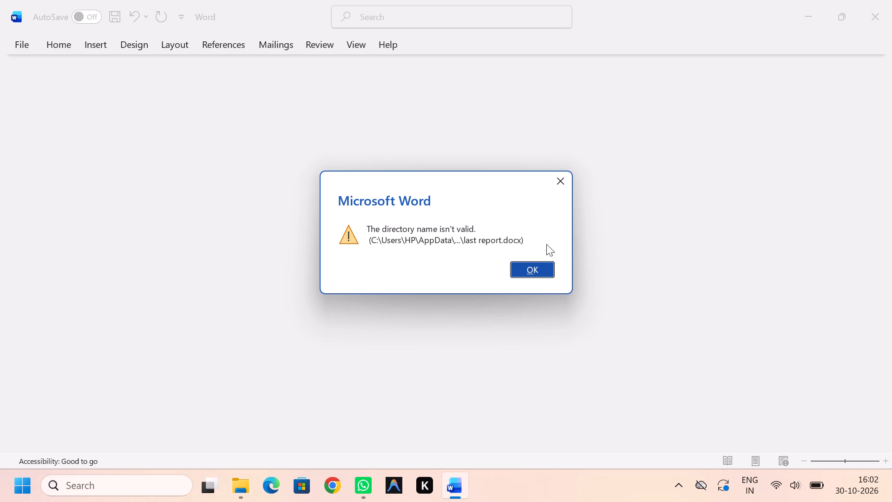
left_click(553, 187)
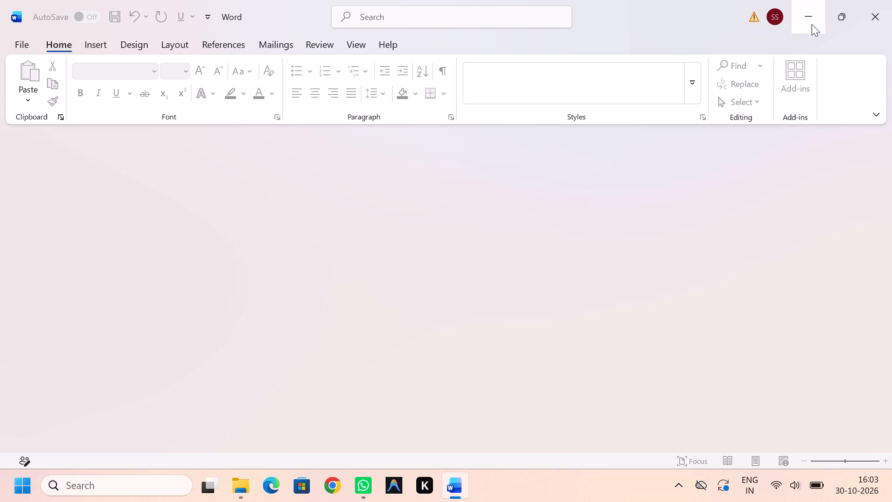
Close the empty Word window that has no document open.
left_click(868, 18)
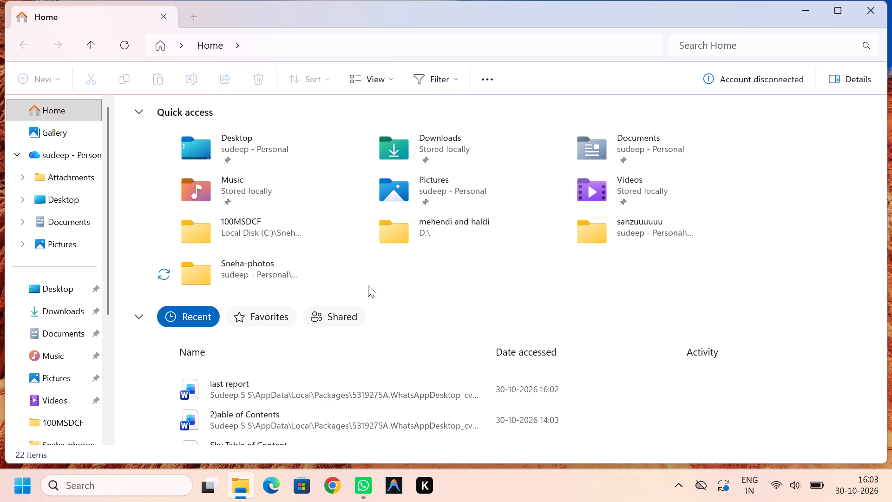
Look through the recent files in File Explorer's Home view and close the File Explorer window.
scroll(368, 285, "down", 4)
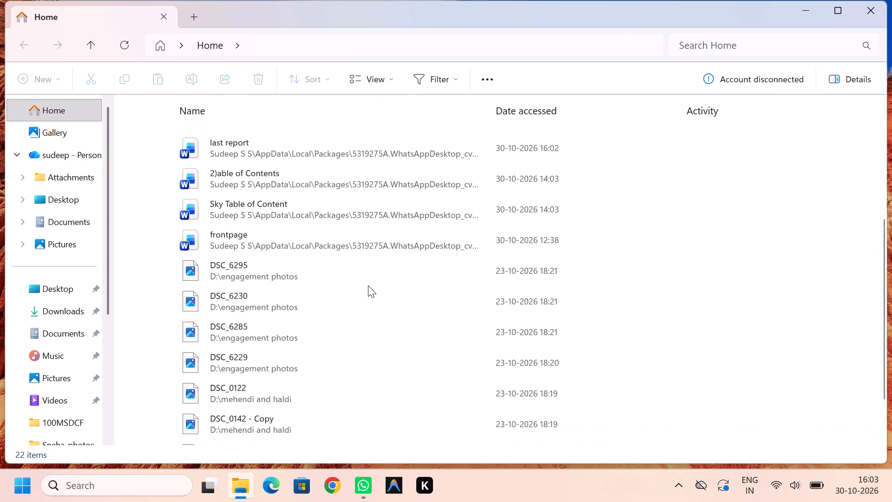
left_click(865, 8)
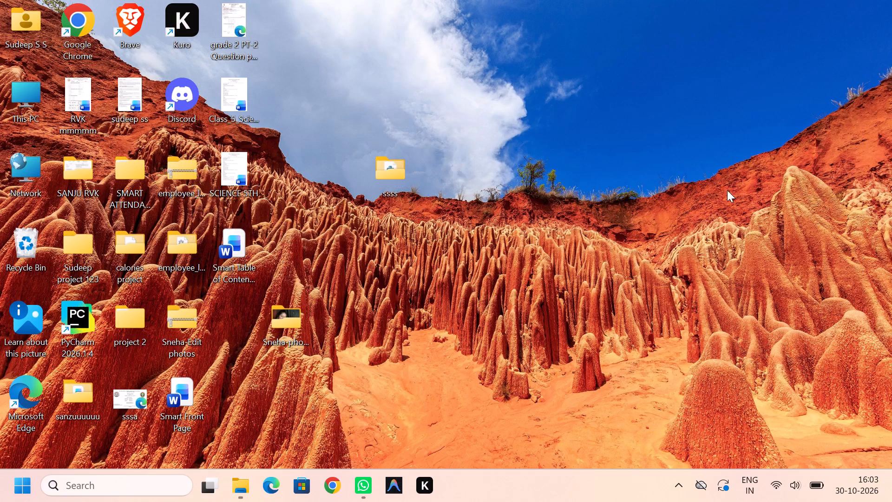
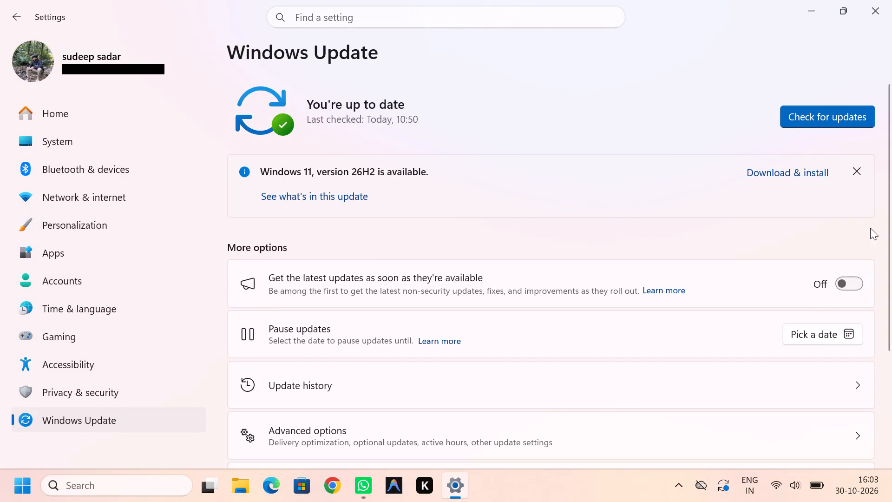
Close the Windows Update settings window.
left_click(869, 21)
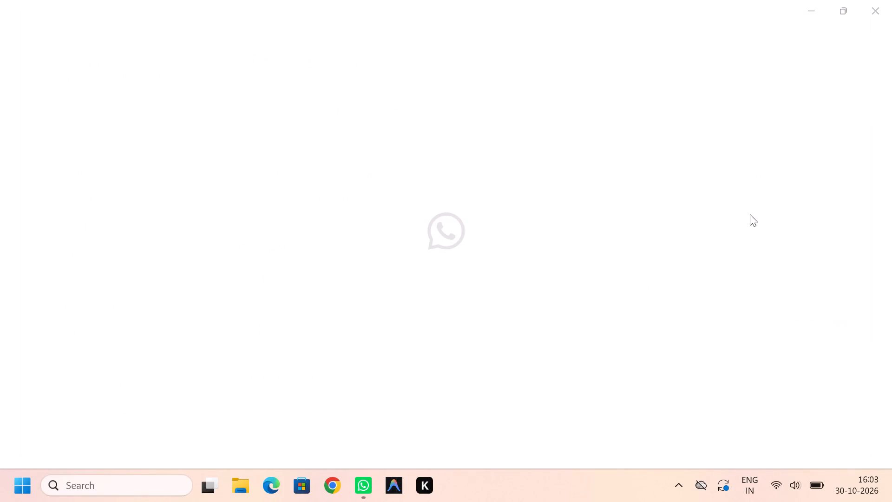
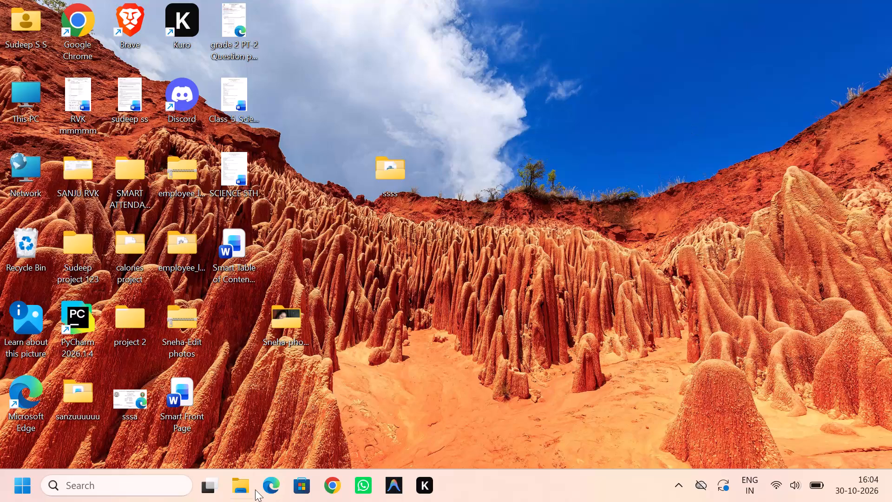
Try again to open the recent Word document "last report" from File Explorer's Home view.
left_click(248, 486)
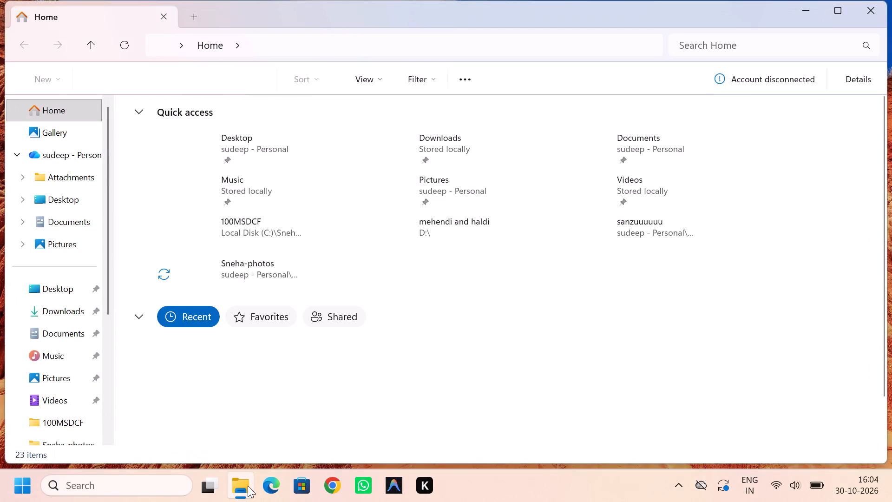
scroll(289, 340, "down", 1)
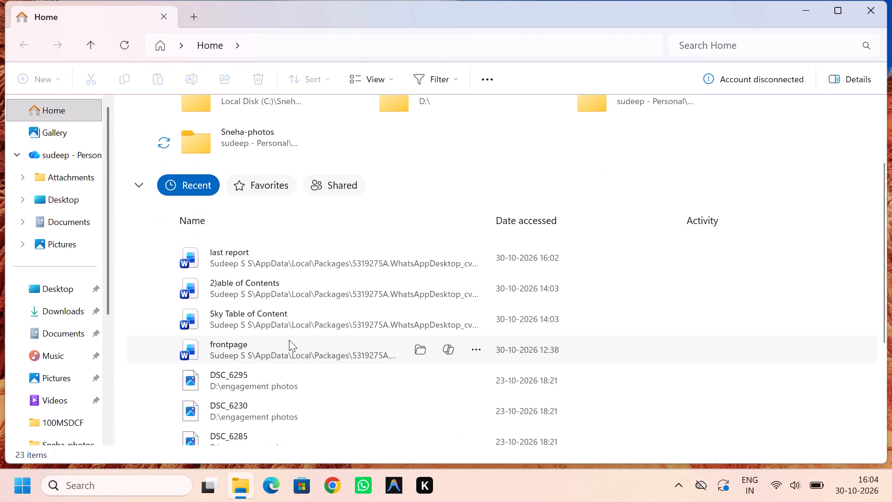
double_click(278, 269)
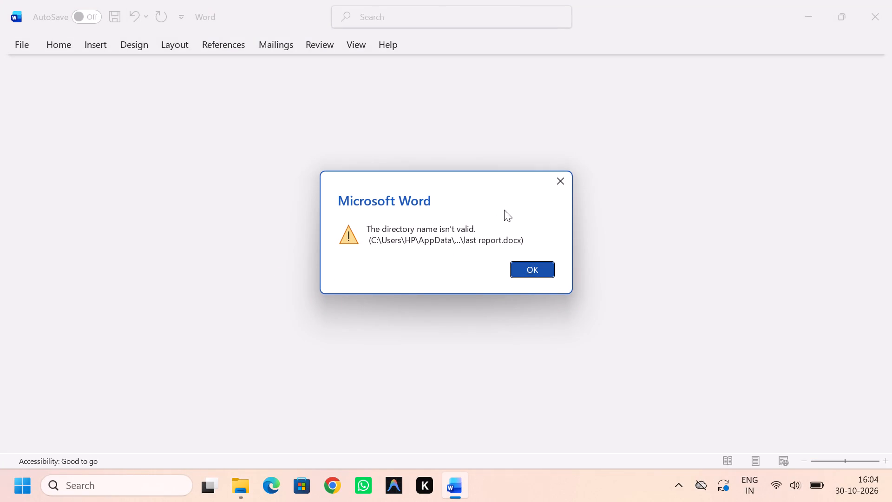
Open the recent document "Smart Front Page" in Word and look through its pages past the abstract.
left_click(560, 185)
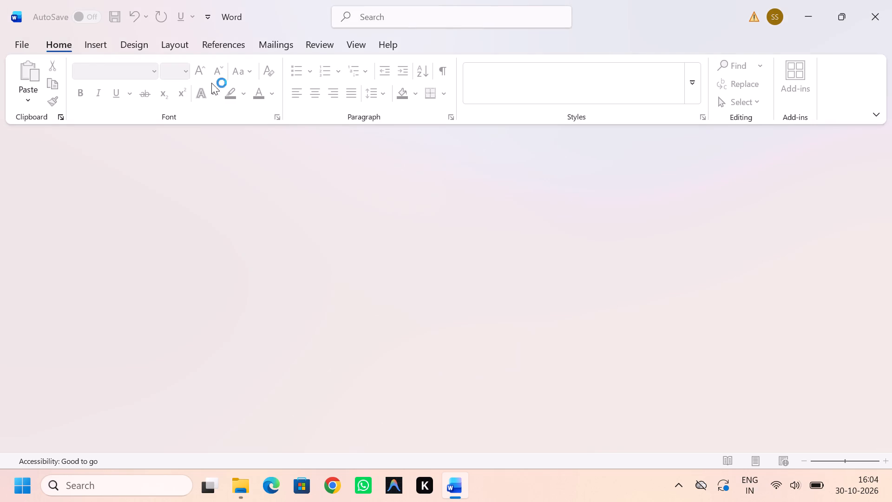
left_click(17, 40)
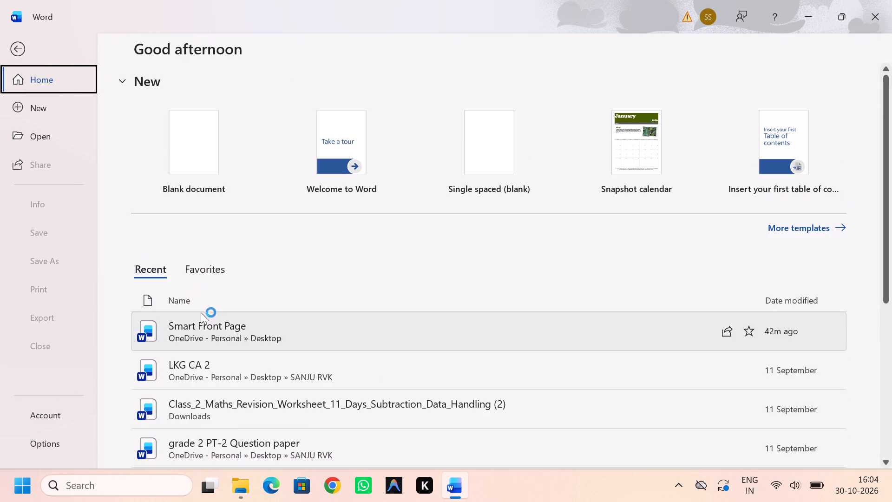
double_click(201, 325)
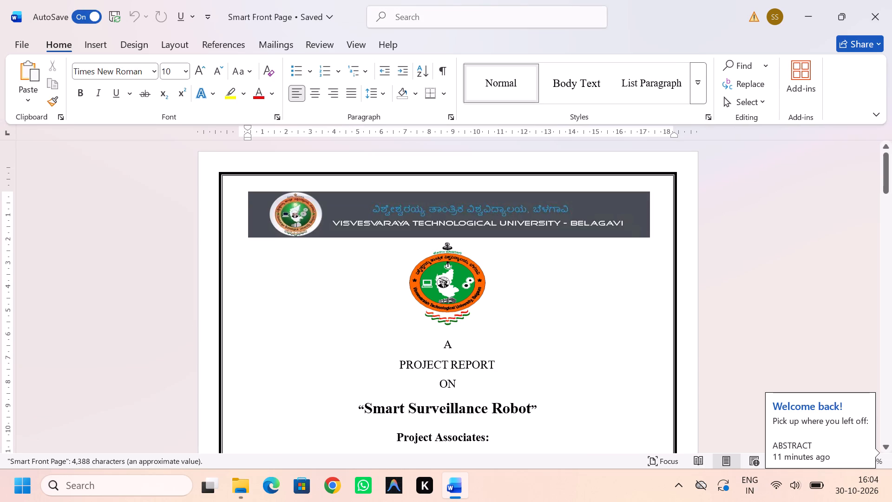
scroll(458, 235, "down", 10)
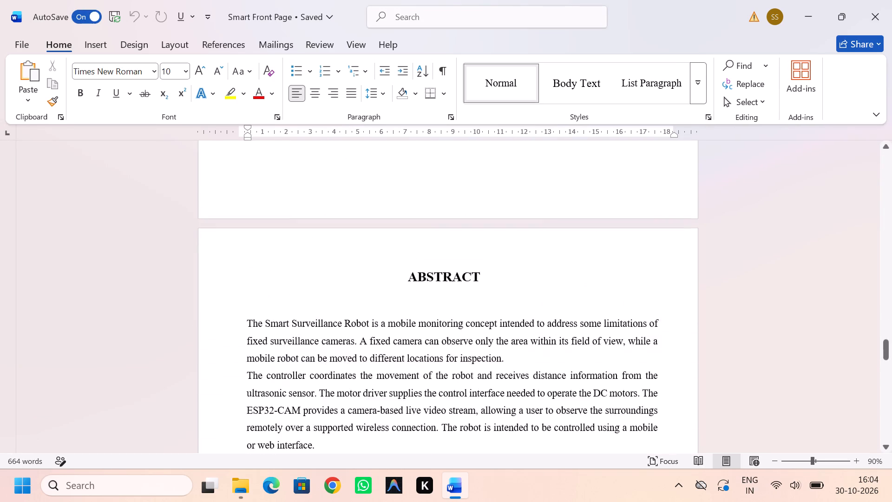
scroll(458, 235, "down", 14)
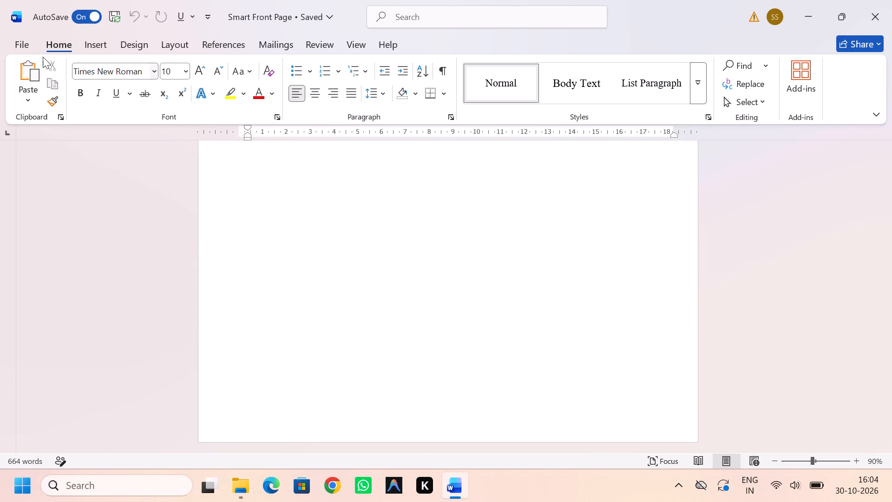
Close the "Smart Front Page" document and its Word window.
left_click(29, 46)
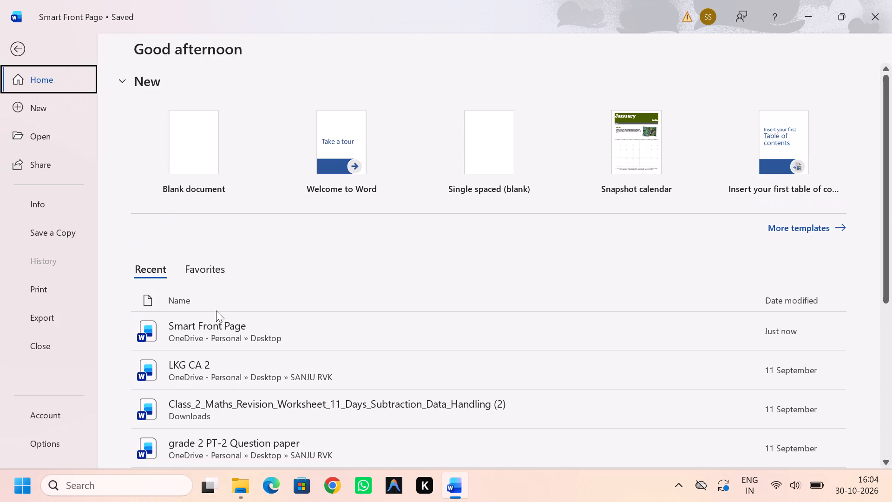
left_click(882, 15)
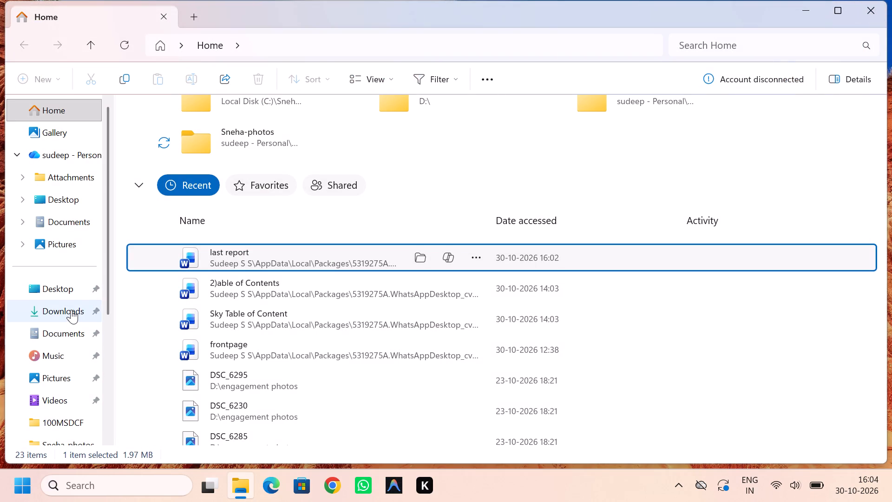
Check the contents of the Desktop folder in File Explorer and minimise the window.
left_click(54, 284)
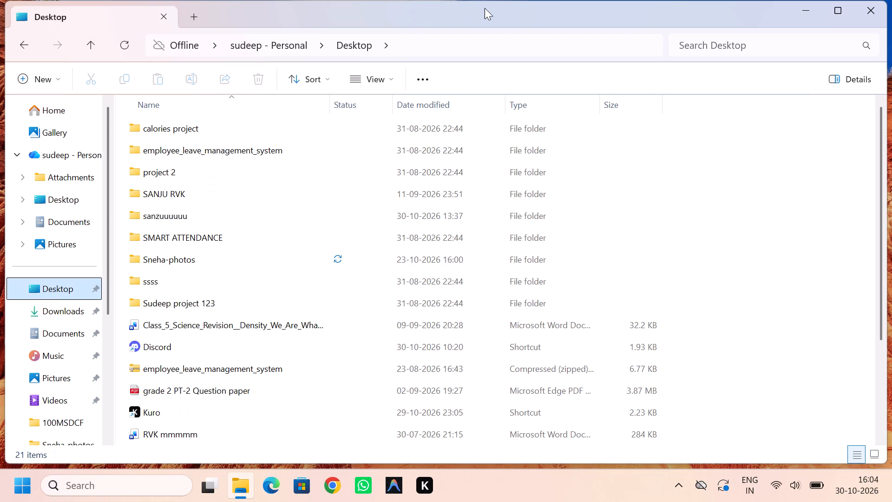
left_click(799, 12)
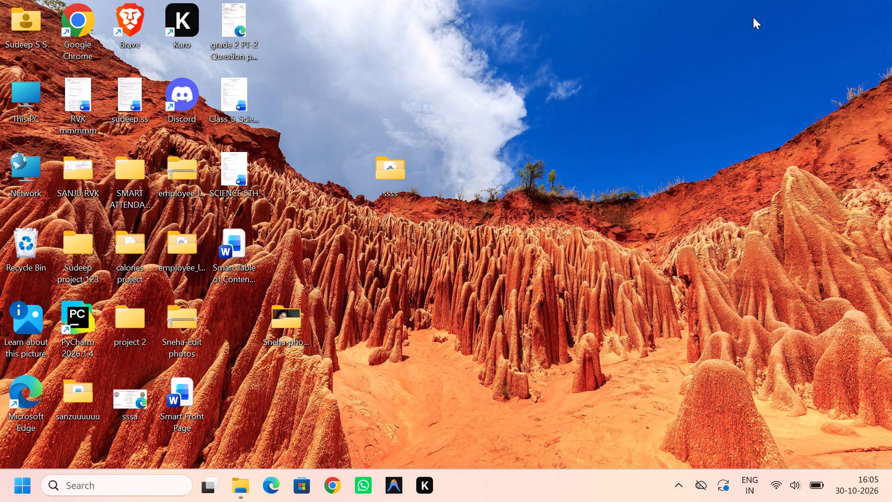
Refresh the Windows desktop.
right_click(562, 146)
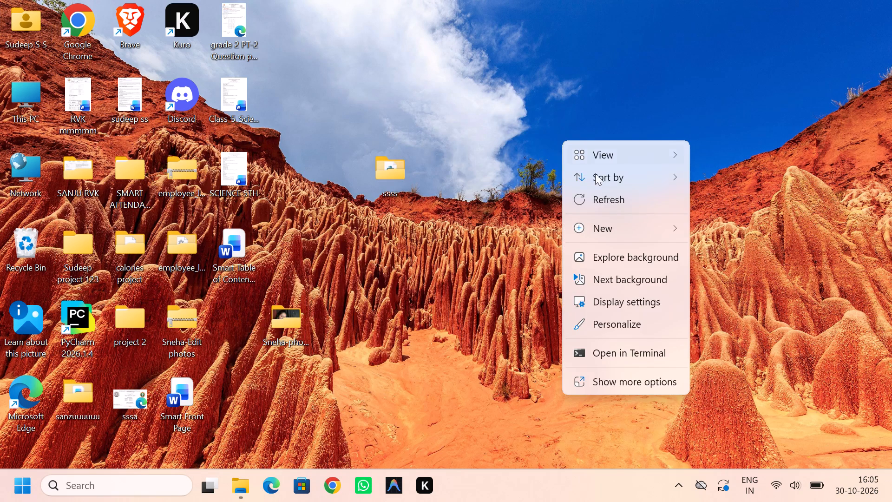
left_click(606, 198)
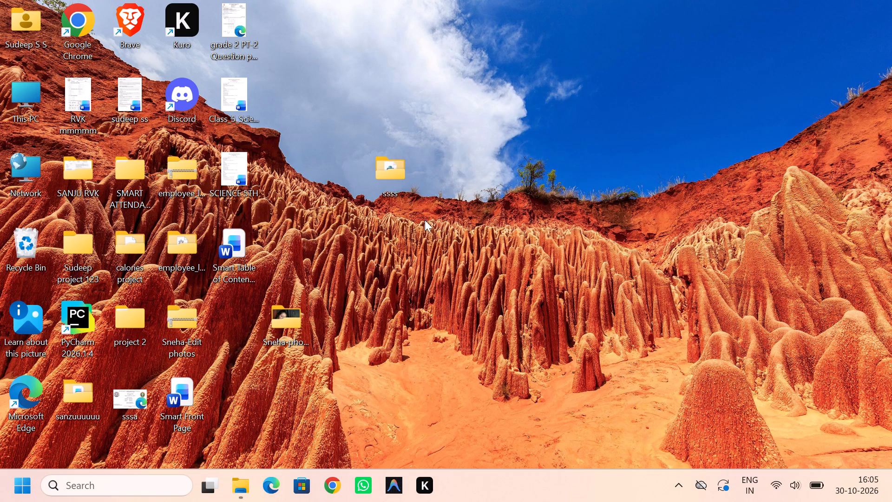
Open the Word document "Smart Table of Content 111" from the desktop.
double_click(234, 255)
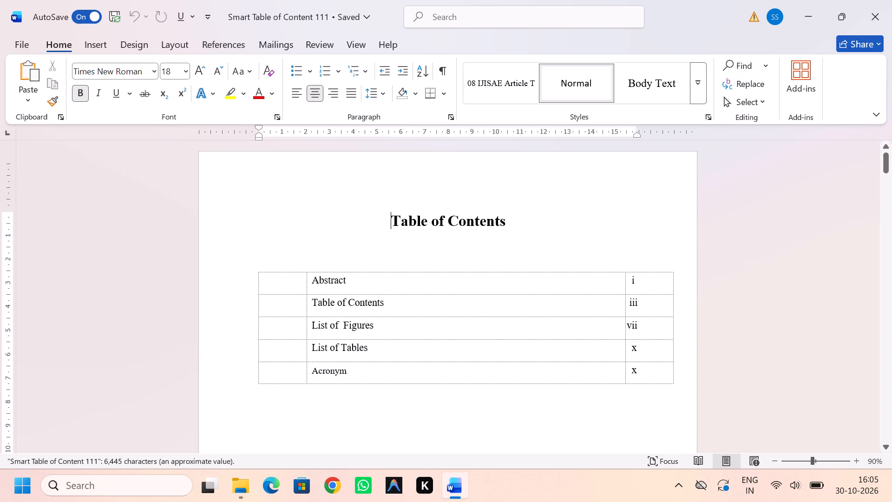
Review the section entries and page numbers listed under Chapter 1, Introduction, in the table of contents.
scroll(368, 370, "down", 6)
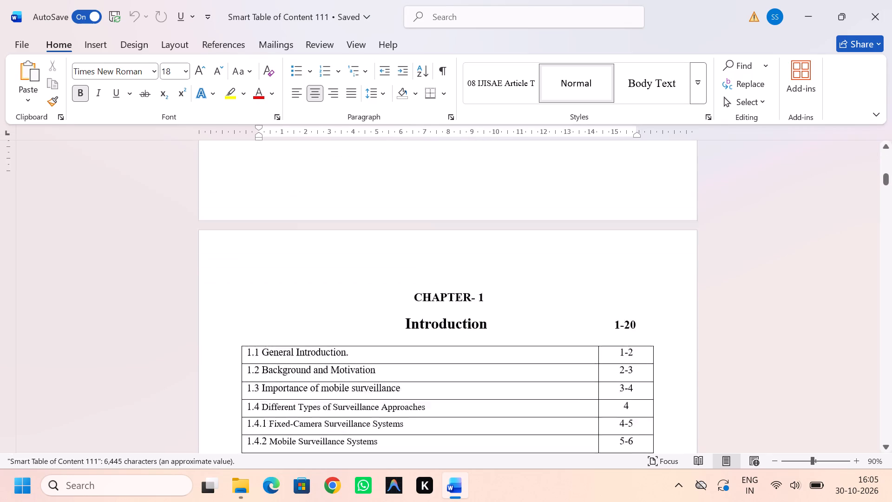
scroll(368, 370, "down", 1)
scroll(368, 370, "up", 1)
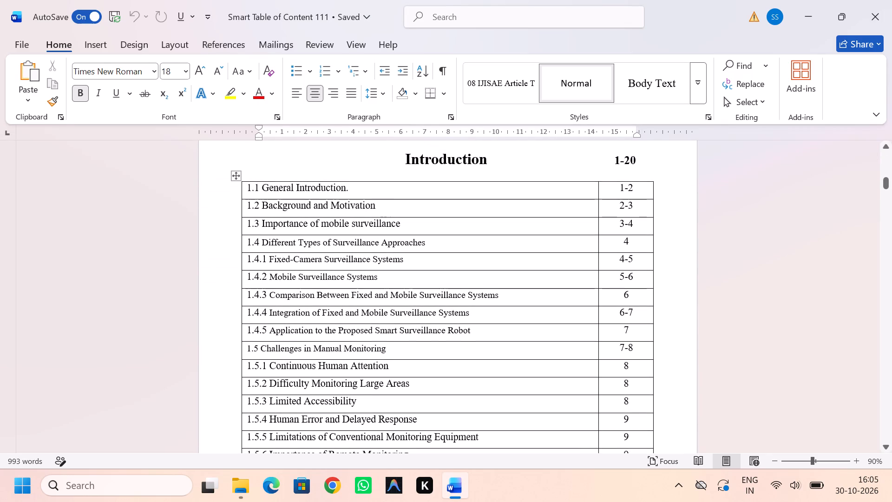
scroll(368, 370, "down", 1)
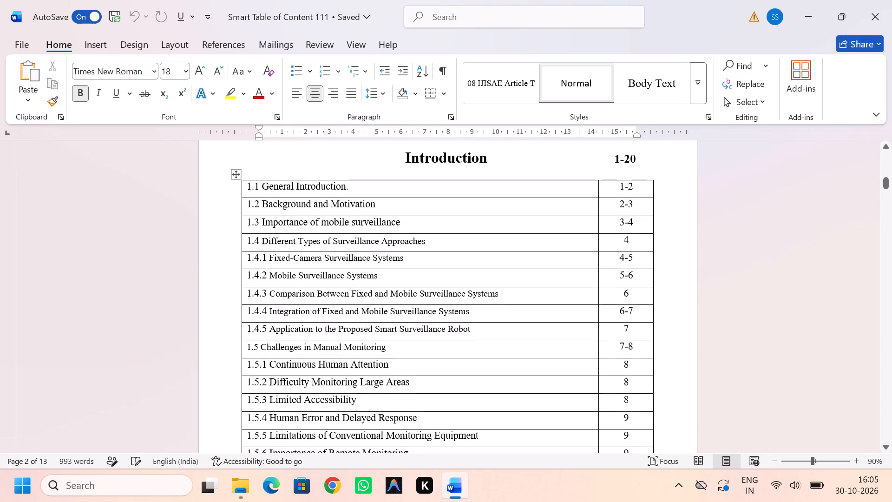
scroll(368, 370, "down", 1)
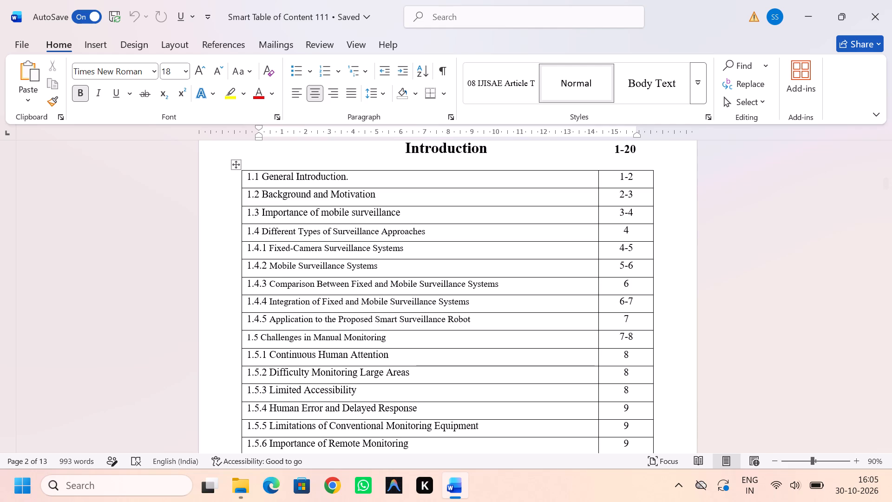
scroll(368, 370, "down", 1)
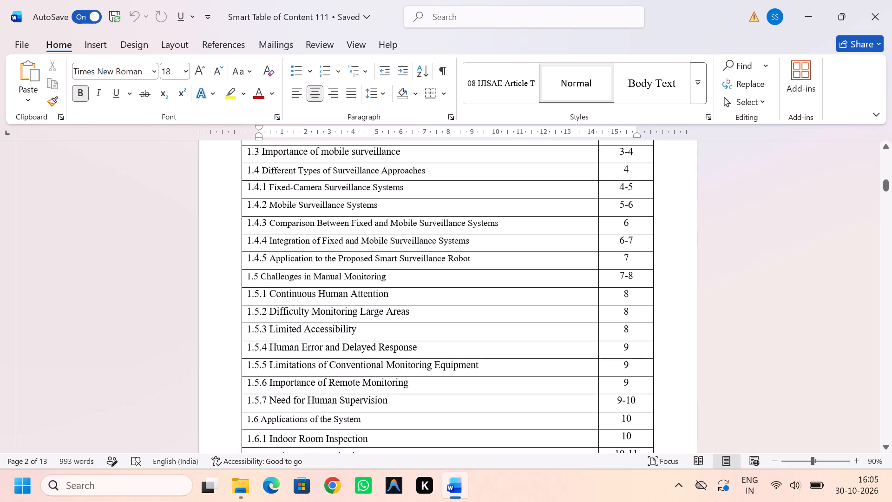
scroll(368, 370, "down", 3)
scroll(368, 370, "up", 1)
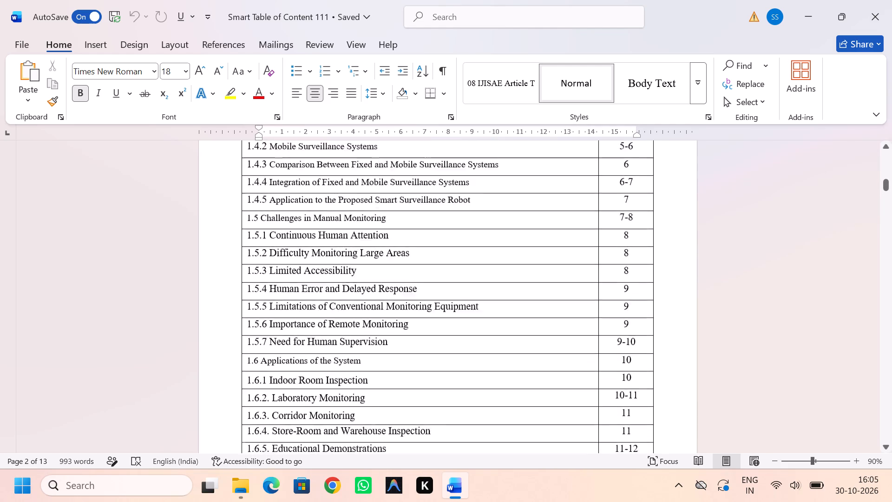
scroll(368, 370, "up", 1)
scroll(368, 370, "down", 1)
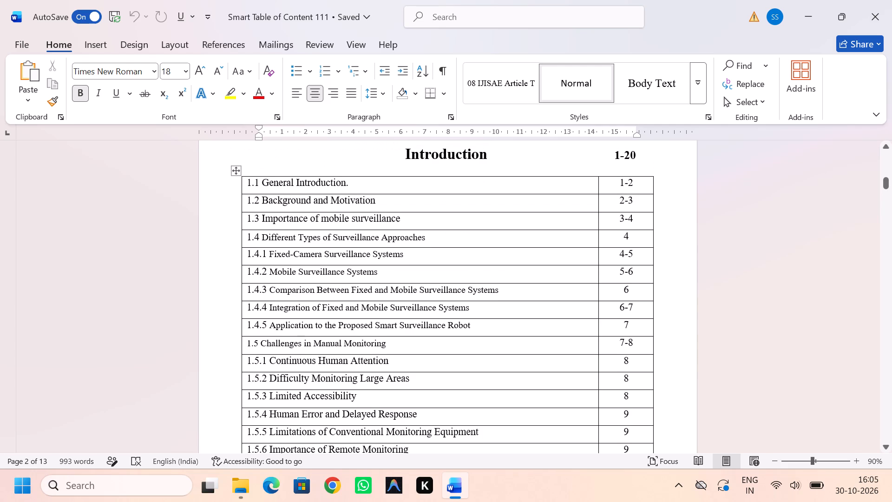
scroll(368, 370, "down", 3)
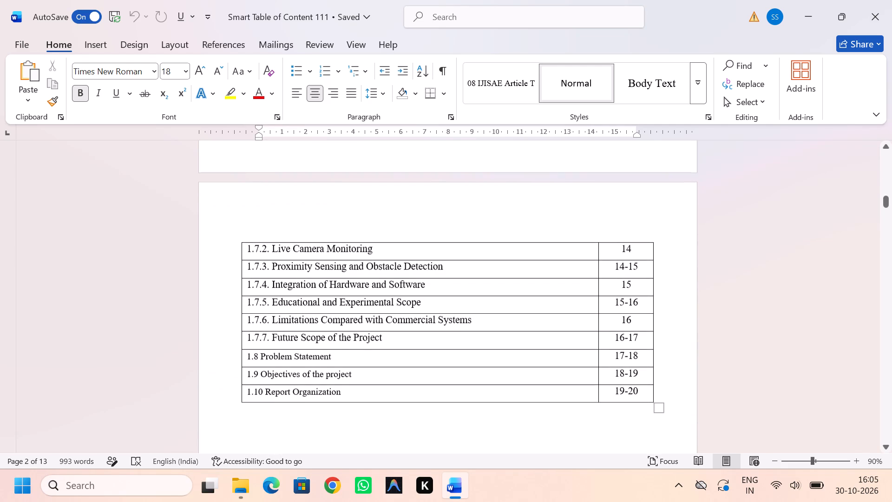
scroll(368, 370, "down", 1)
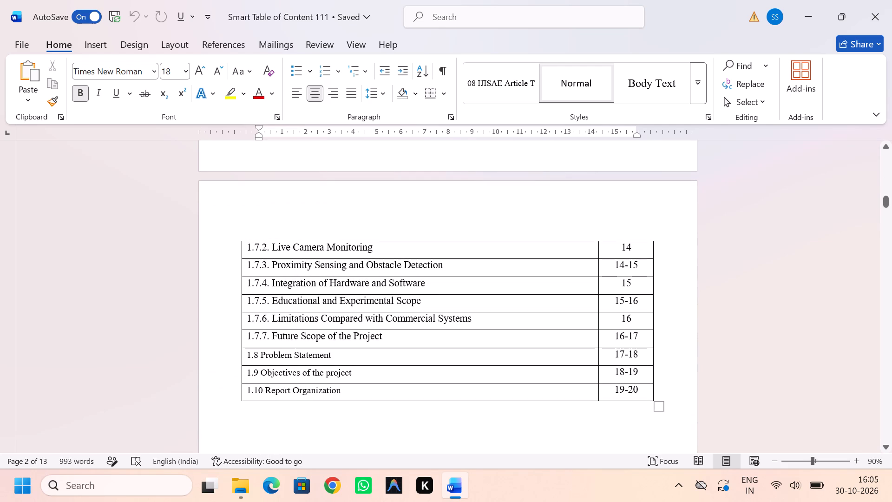